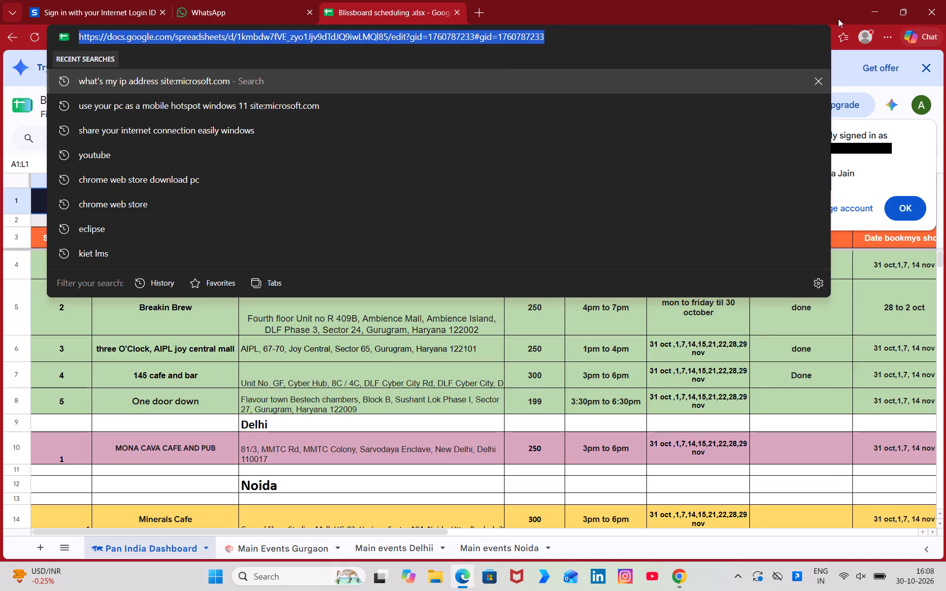
Switch to Google Chrome and open the Blissboard scheduling spreadsheet there from its copied link.
{"action": "left_click", "coordinate": [873, 13]}
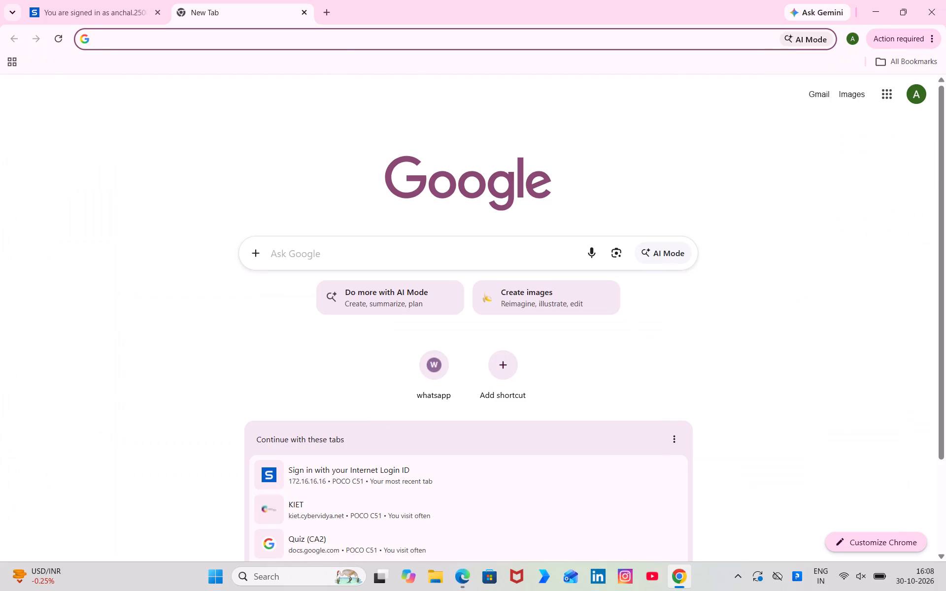
{"action": "left_click", "coordinate": [345, 40]}
{"action": "key", "text": "ctrl+v"}
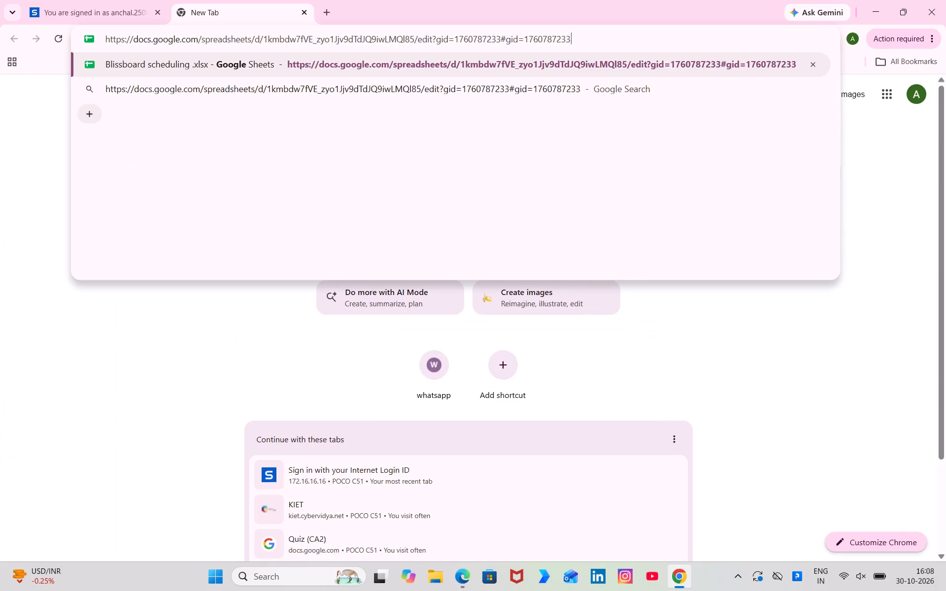
{"action": "key", "text": "Return"}
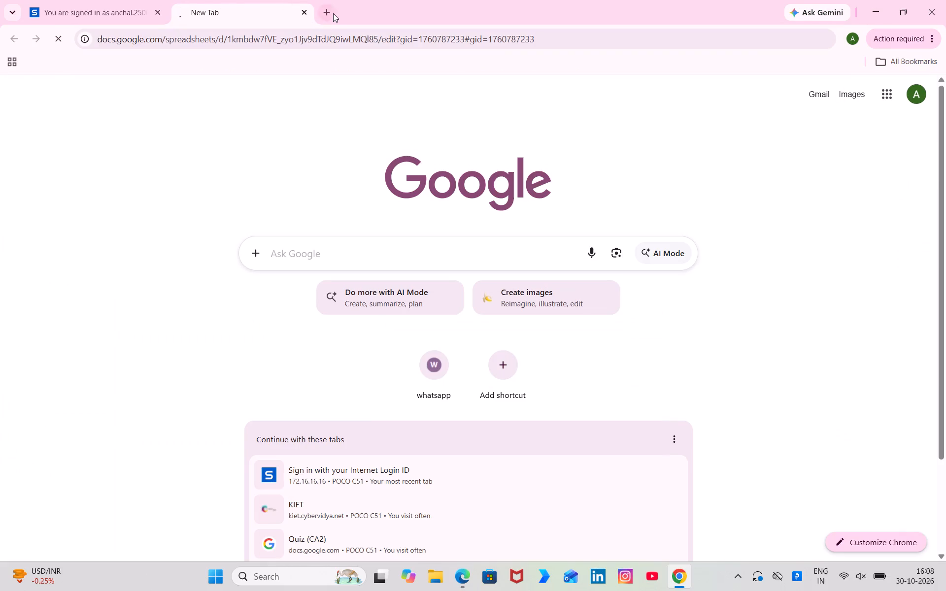
Search Google for "district publisher" in a new tab, open the District Publisher portal and dismiss the OneDrive backup reminder.
{"action": "left_click", "coordinate": [333, 13]}
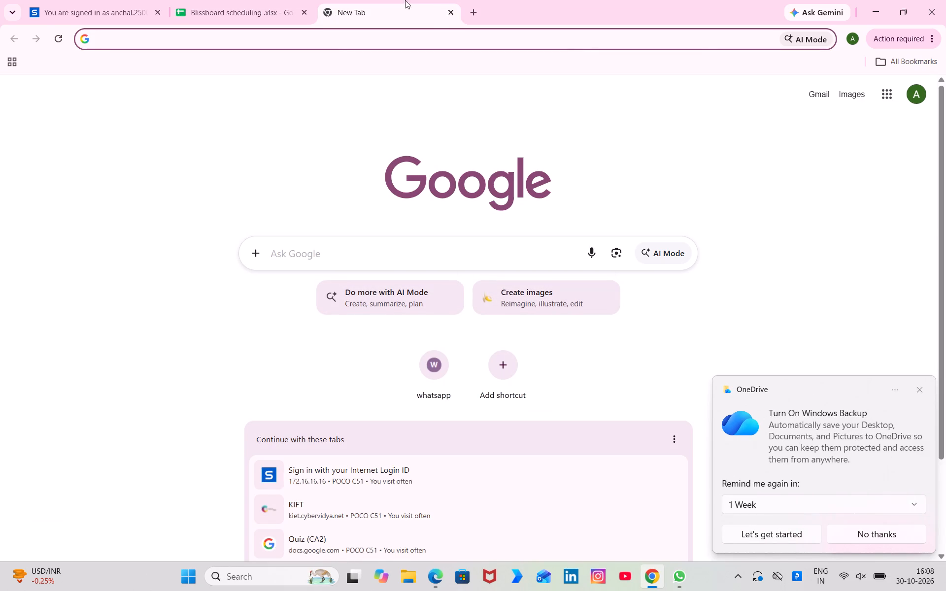
{"action": "left_click", "coordinate": [473, 14]}
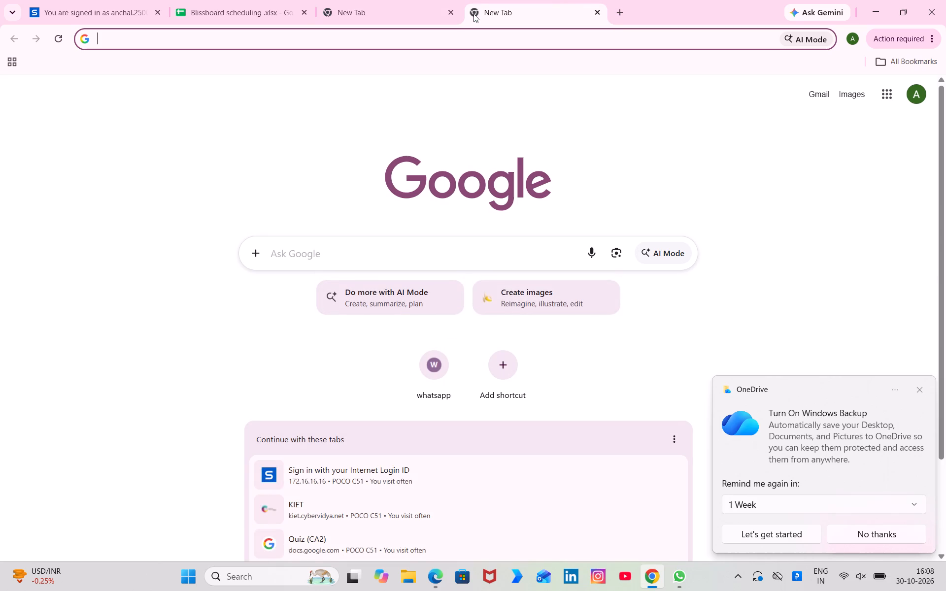
{"action": "left_click", "coordinate": [364, 253]}
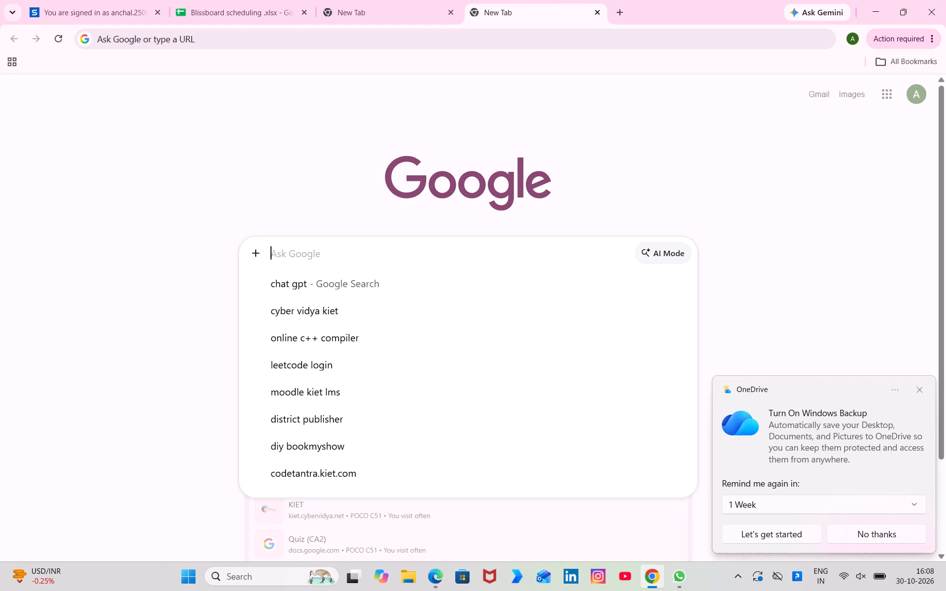
{"action": "type", "text": "di"}
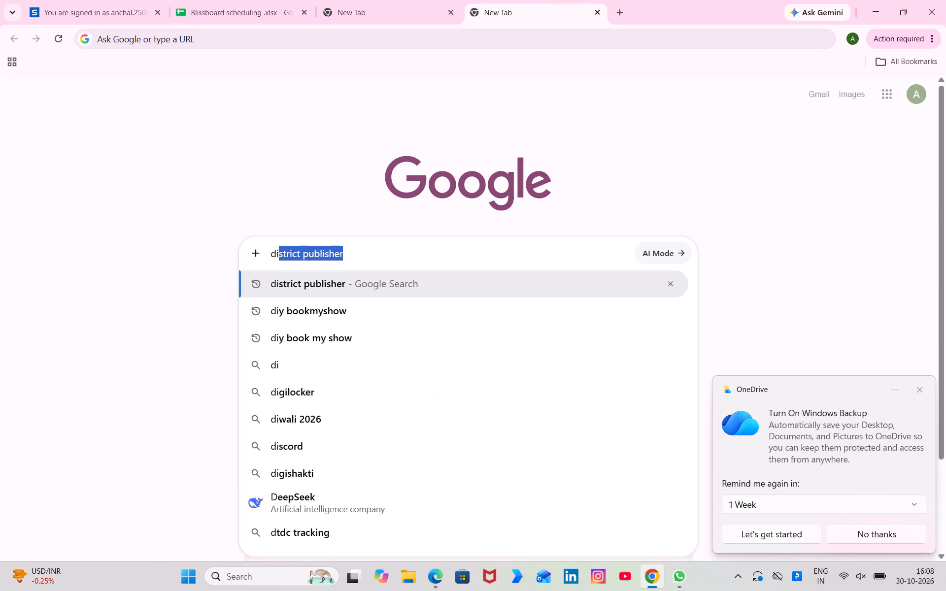
{"action": "key", "text": "Return"}
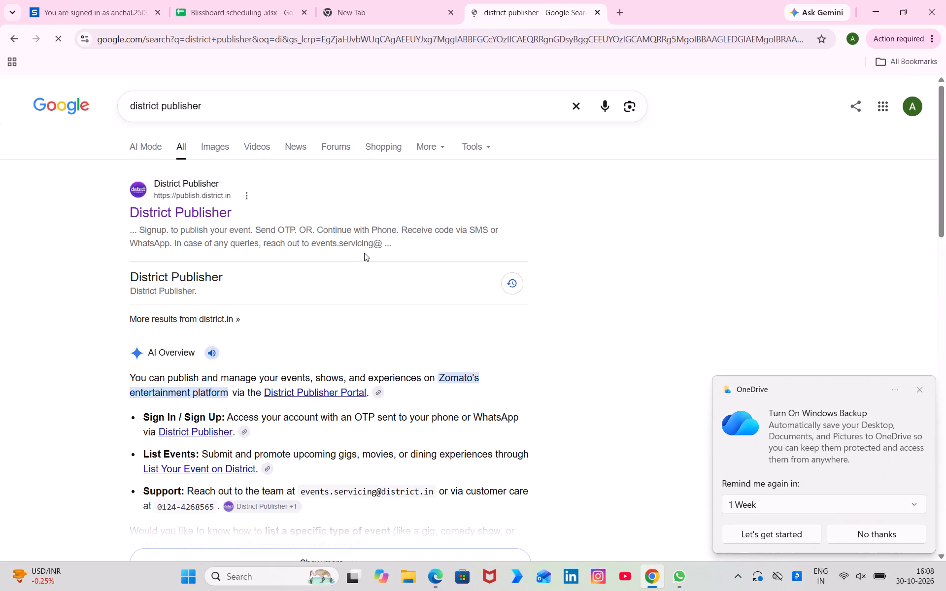
{"action": "left_click", "coordinate": [209, 208]}
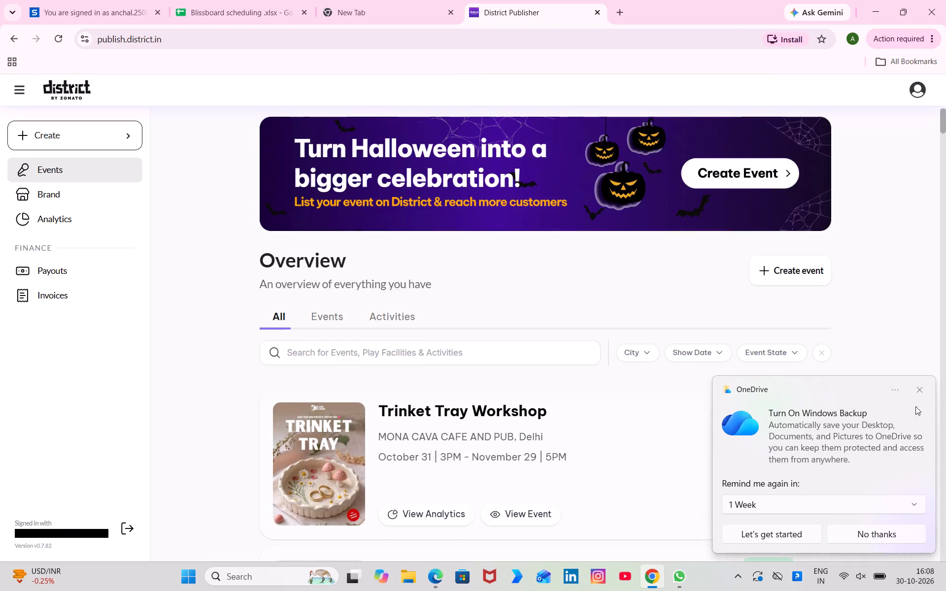
{"action": "left_click", "coordinate": [917, 390]}
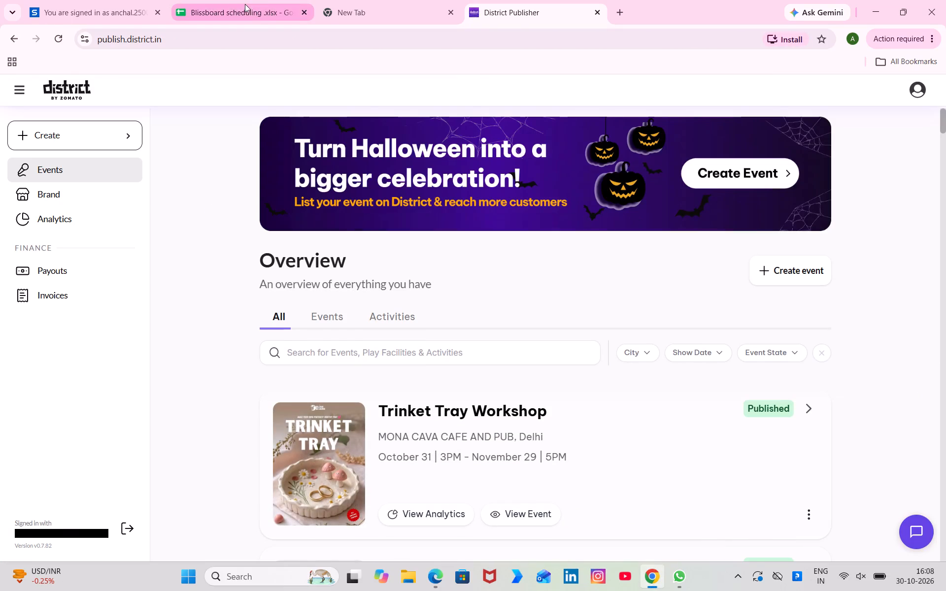
Examine the Main Events Gurgaon and Pan India Dashboard sheets, ending on the Dot mandala Art cell for breakin brew Ambiance mall.
{"action": "left_click", "coordinate": [246, 8]}
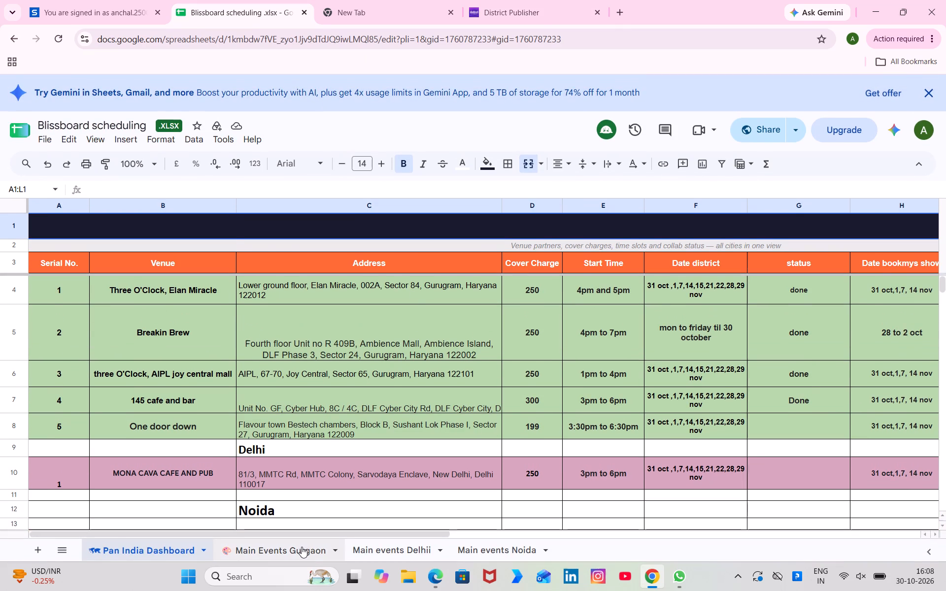
{"action": "left_click", "coordinate": [301, 546]}
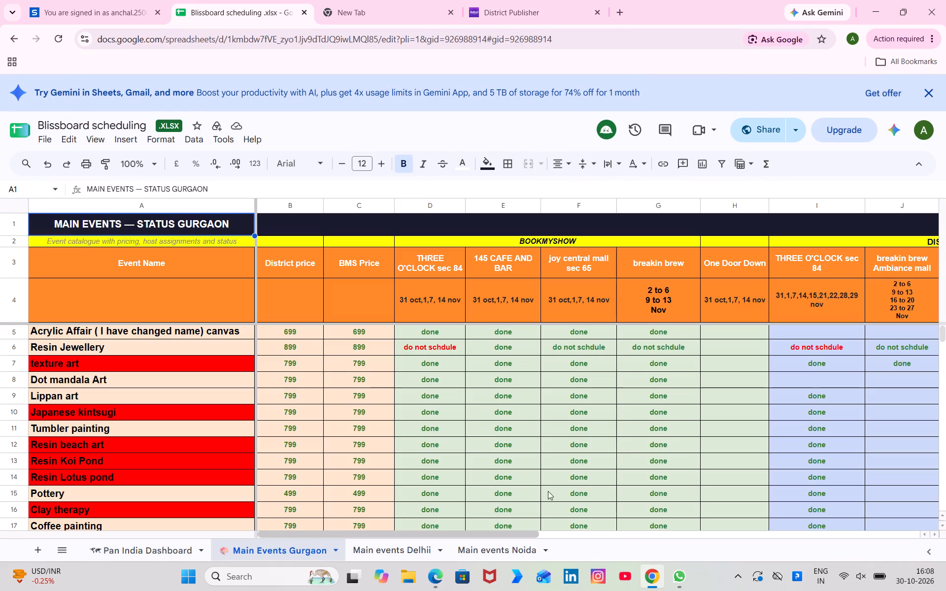
{"action": "scroll", "coordinate": [682, 414], "scroll_direction": "up", "scroll_amount": 1}
{"action": "scroll", "coordinate": [682, 414], "scroll_direction": "down", "scroll_amount": 6}
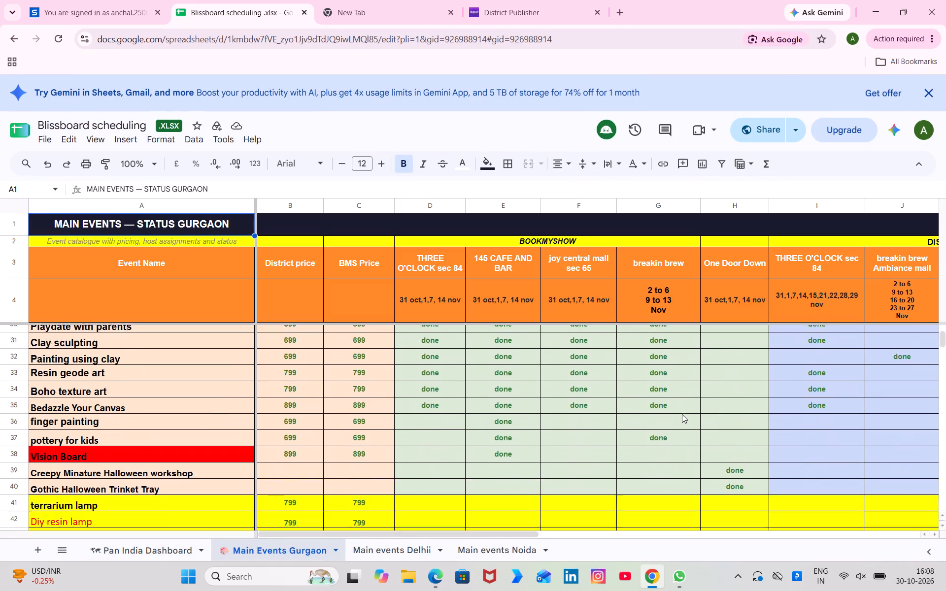
{"action": "scroll", "coordinate": [682, 414], "scroll_direction": "up", "scroll_amount": 6}
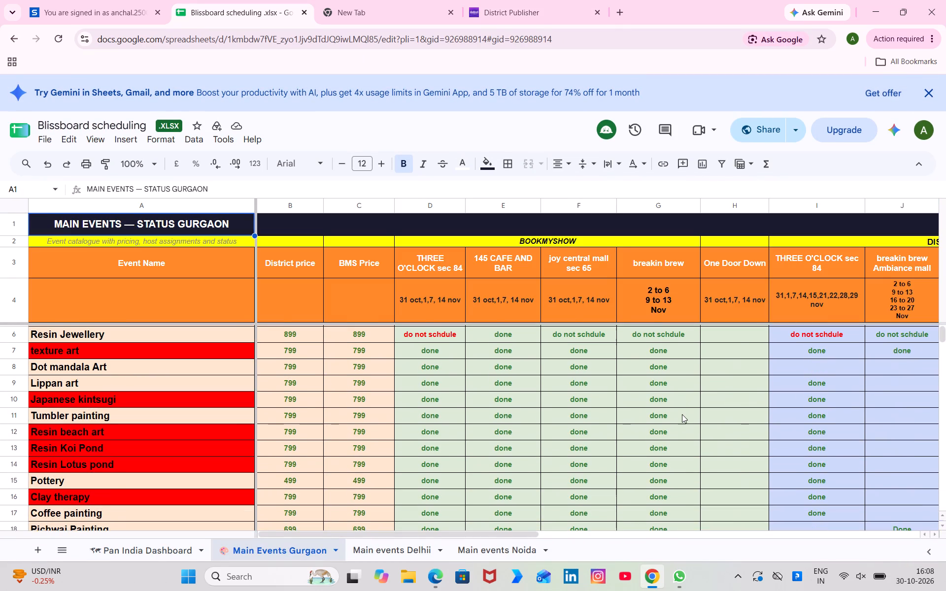
{"action": "scroll", "coordinate": [682, 414], "scroll_direction": "left", "scroll_amount": 2}
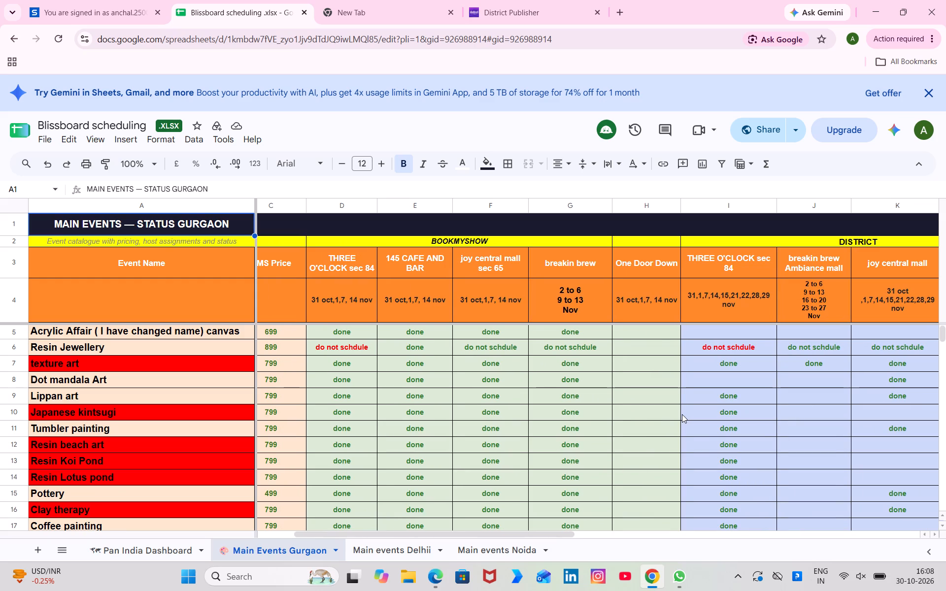
{"action": "scroll", "coordinate": [682, 414], "scroll_direction": "left", "scroll_amount": 2}
{"action": "scroll", "coordinate": [682, 414], "scroll_direction": "up", "scroll_amount": 1}
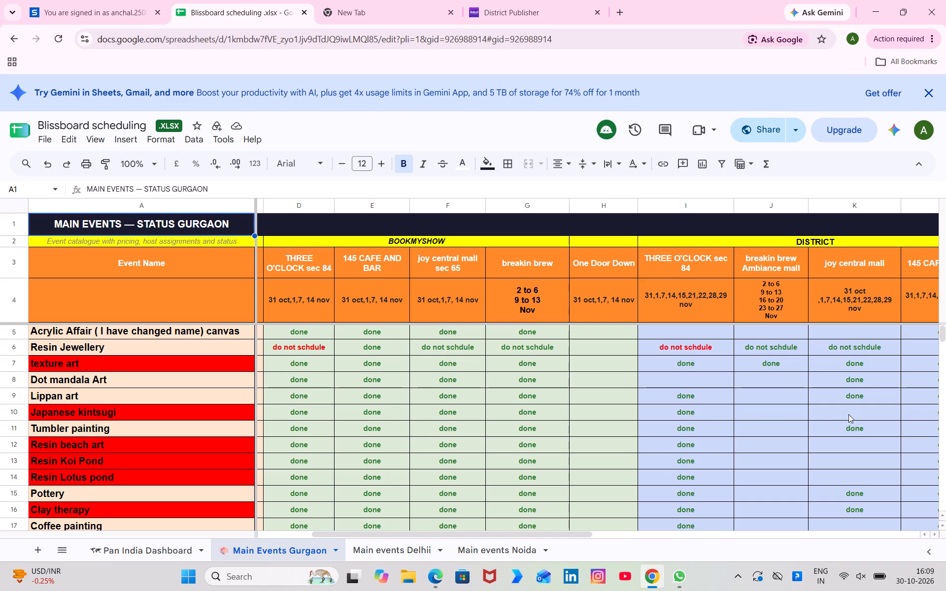
{"action": "scroll", "coordinate": [894, 341], "scroll_direction": "right", "scroll_amount": 1}
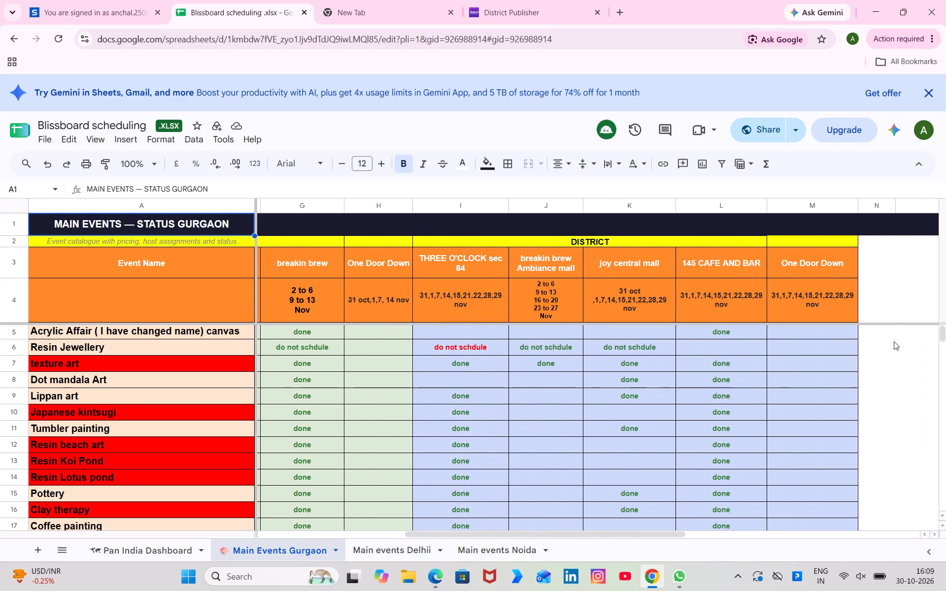
{"action": "scroll", "coordinate": [894, 341], "scroll_direction": "right", "scroll_amount": 1}
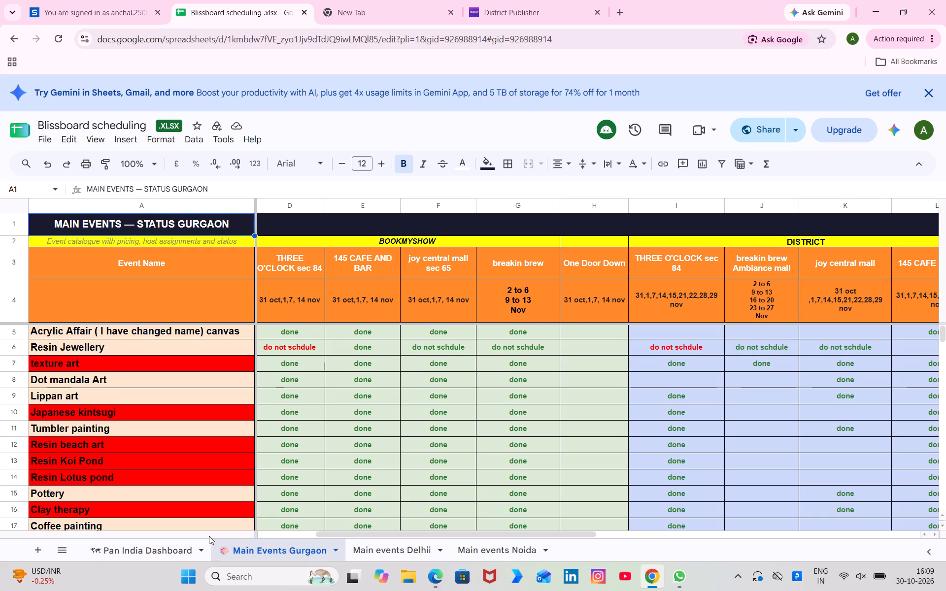
{"action": "left_click", "coordinate": [155, 544]}
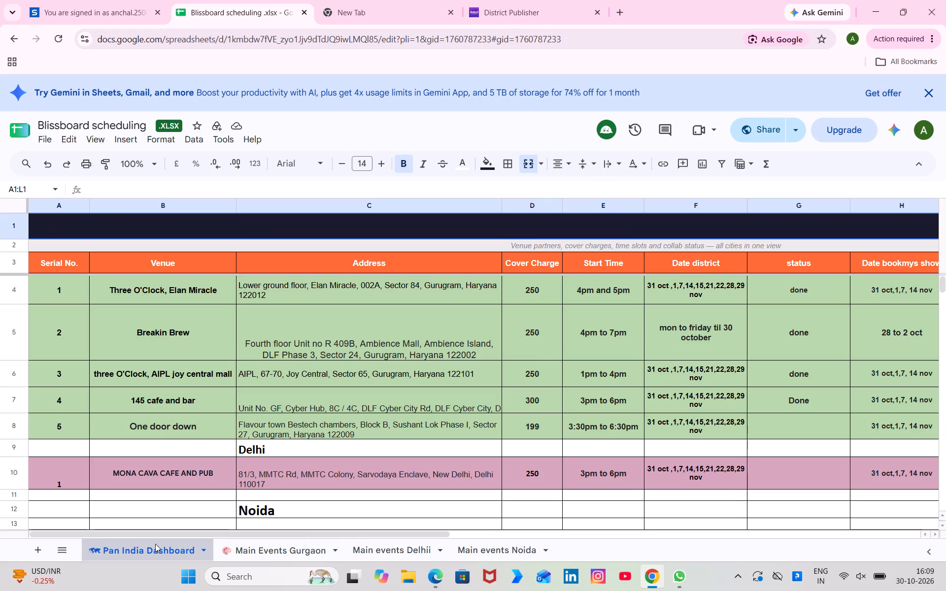
{"action": "left_click", "coordinate": [303, 558]}
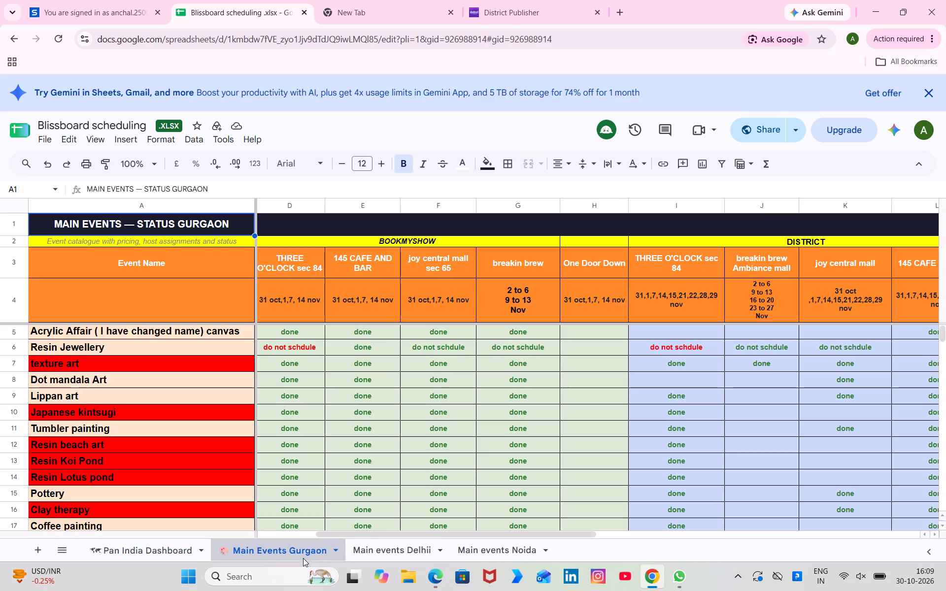
{"action": "left_click", "coordinate": [765, 377]}
Search the District Publisher listings for "manda" and look through the venues and dates of the mandala events.
{"action": "left_click", "coordinate": [551, 17]}
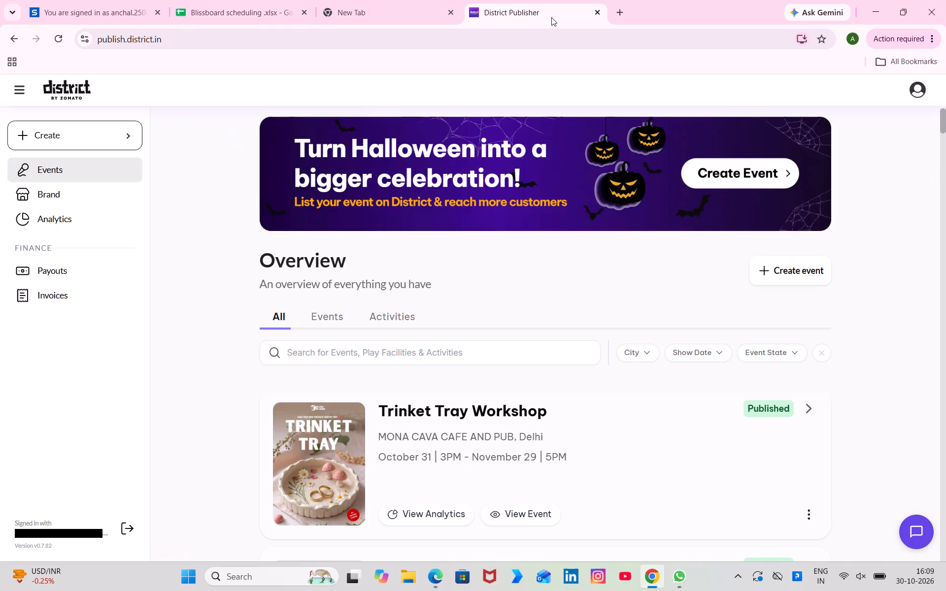
{"action": "left_click", "coordinate": [365, 342]}
{"action": "type", "text": "manda"}
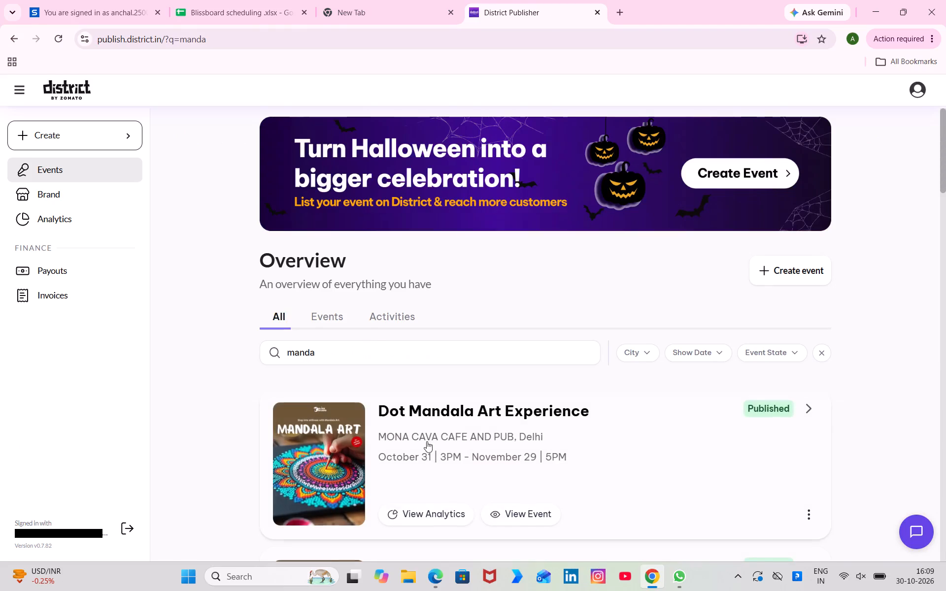
{"action": "scroll", "coordinate": [428, 455], "scroll_direction": "down", "scroll_amount": 7}
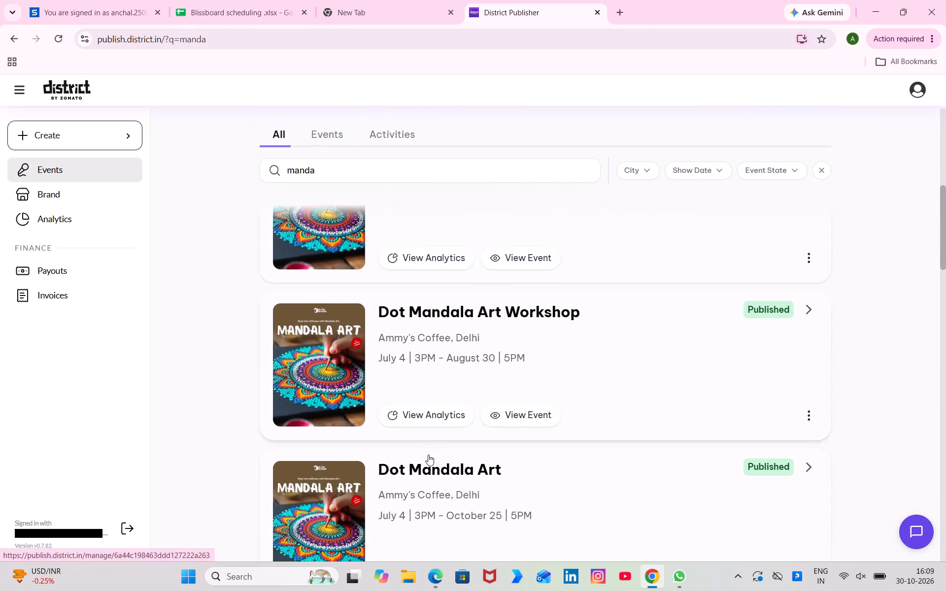
{"action": "scroll", "coordinate": [428, 455], "scroll_direction": "down", "scroll_amount": 7}
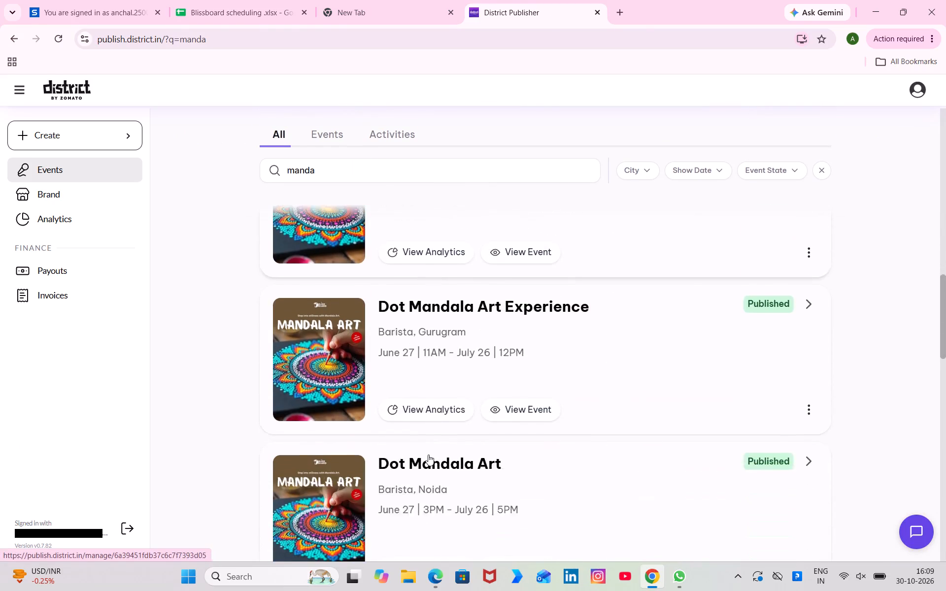
{"action": "scroll", "coordinate": [428, 455], "scroll_direction": "down", "scroll_amount": 6}
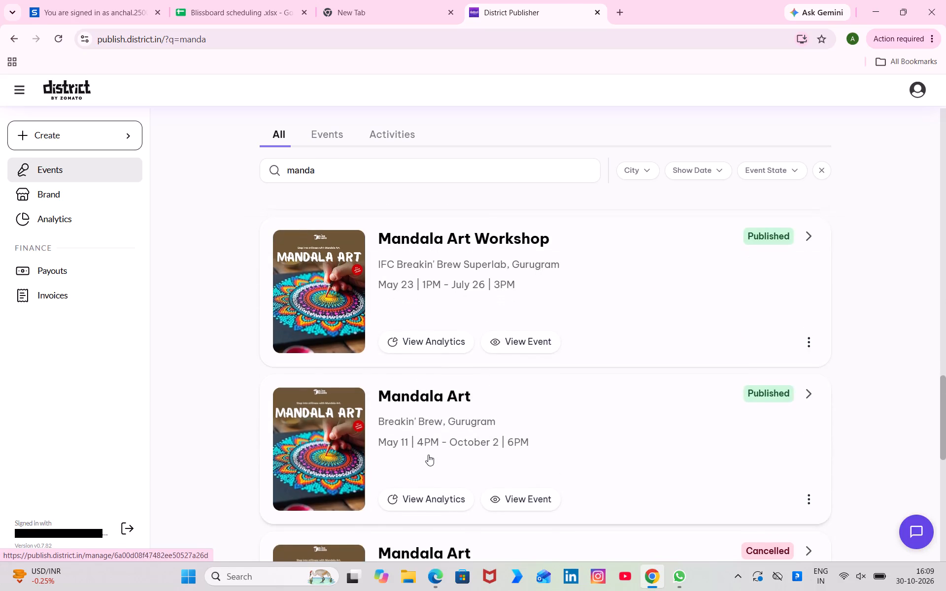
{"action": "scroll", "coordinate": [428, 455], "scroll_direction": "down", "scroll_amount": 3}
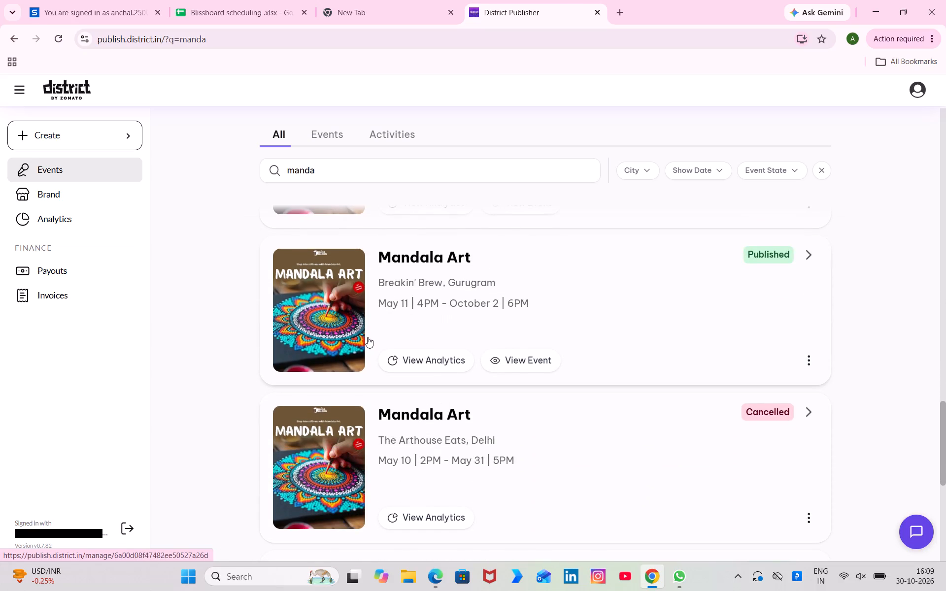
Check the shows and tickets of the Mandala Art event at Breakin' Brew, Gurugram, and return to the event list.
{"action": "left_click", "coordinate": [368, 337]}
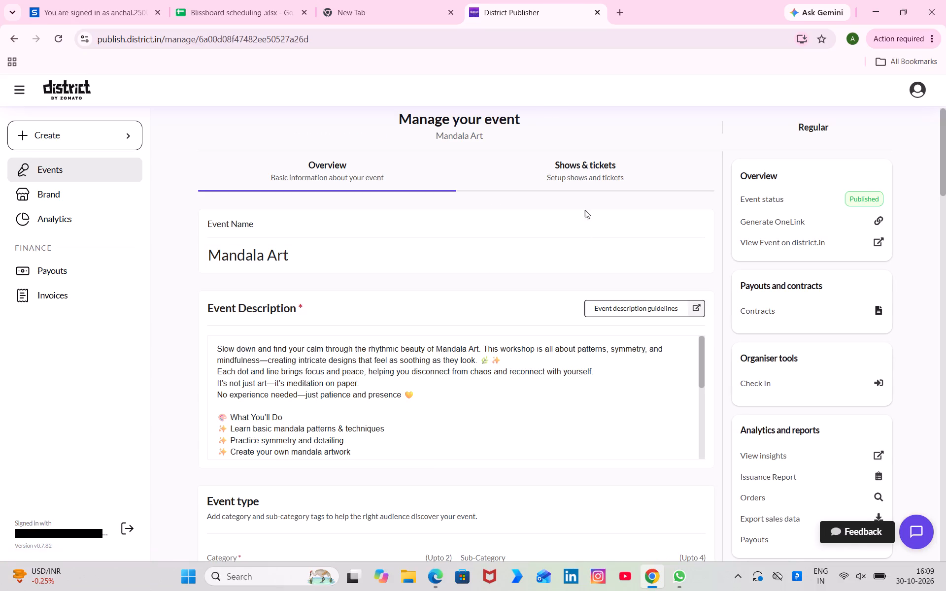
{"action": "scroll", "coordinate": [521, 427], "scroll_direction": "down", "scroll_amount": 4}
{"action": "left_click", "coordinate": [589, 166]}
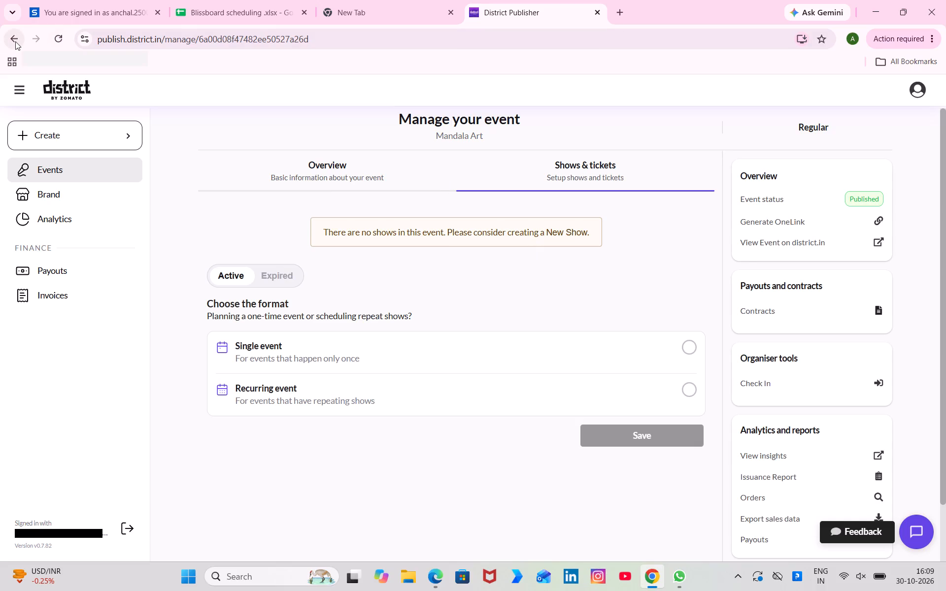
{"action": "left_click", "coordinate": [15, 41]}
Check the shows and tickets of the Dot Mandala Art Workshop at Ammy's Coffee, Delhi, and return to the event list.
{"action": "scroll", "coordinate": [428, 368], "scroll_direction": "down", "scroll_amount": 7}
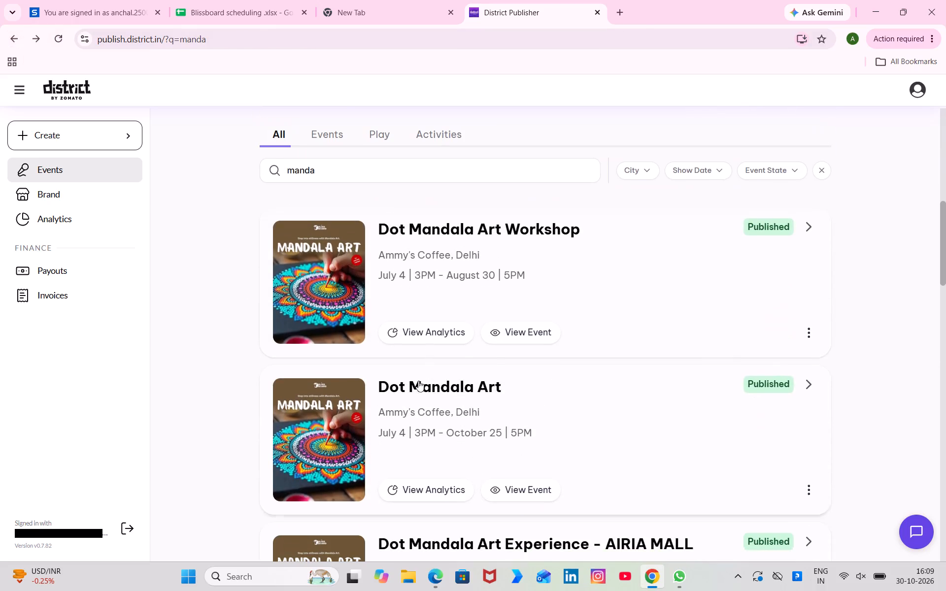
{"action": "scroll", "coordinate": [441, 276], "scroll_direction": "up", "scroll_amount": 2}
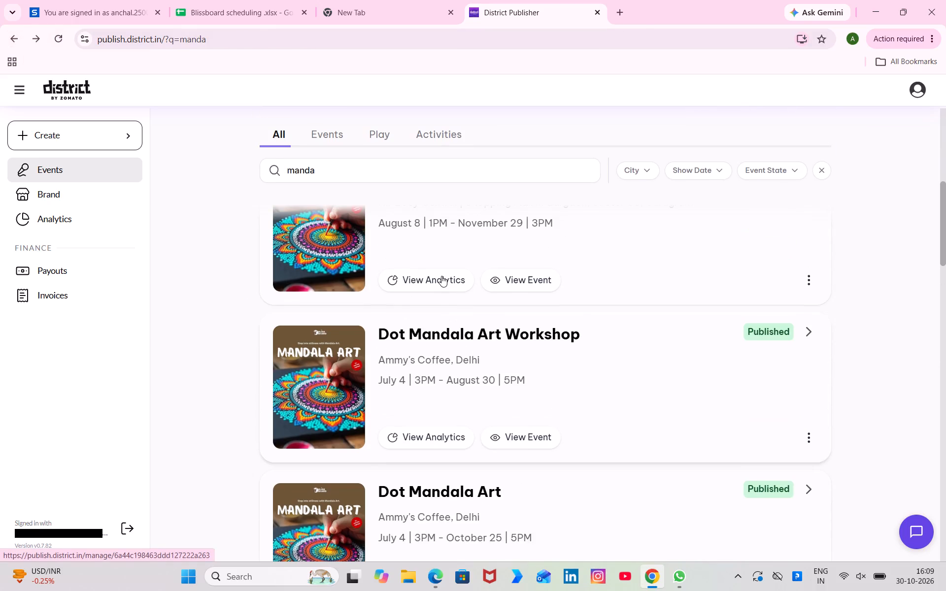
{"action": "scroll", "coordinate": [441, 276], "scroll_direction": "up", "scroll_amount": 1}
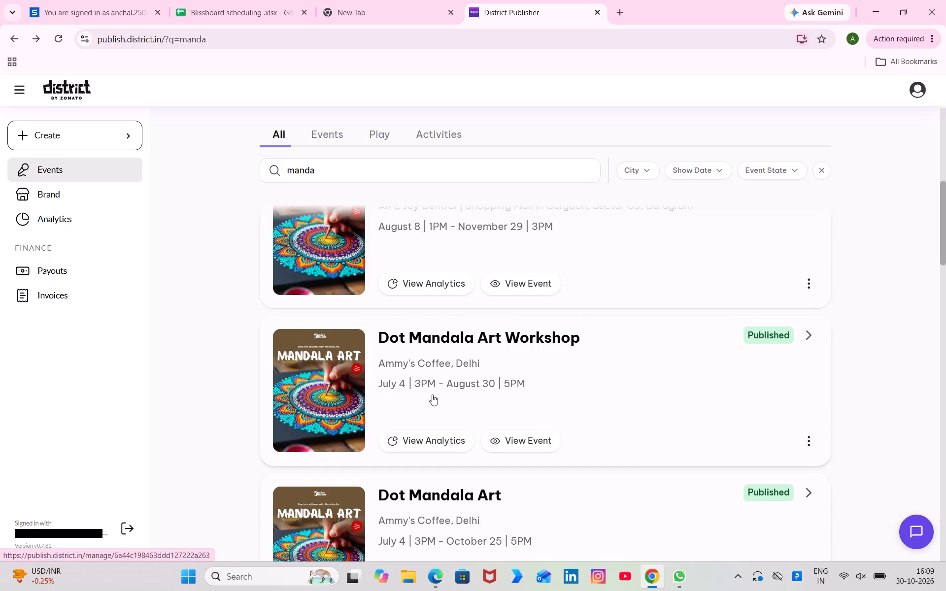
{"action": "left_click", "coordinate": [432, 394]}
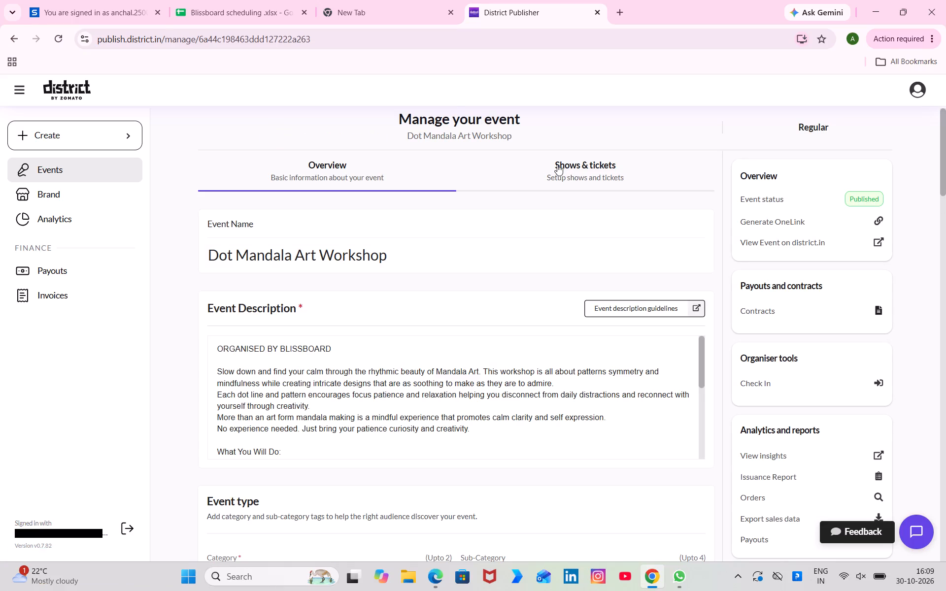
{"action": "left_click", "coordinate": [557, 164]}
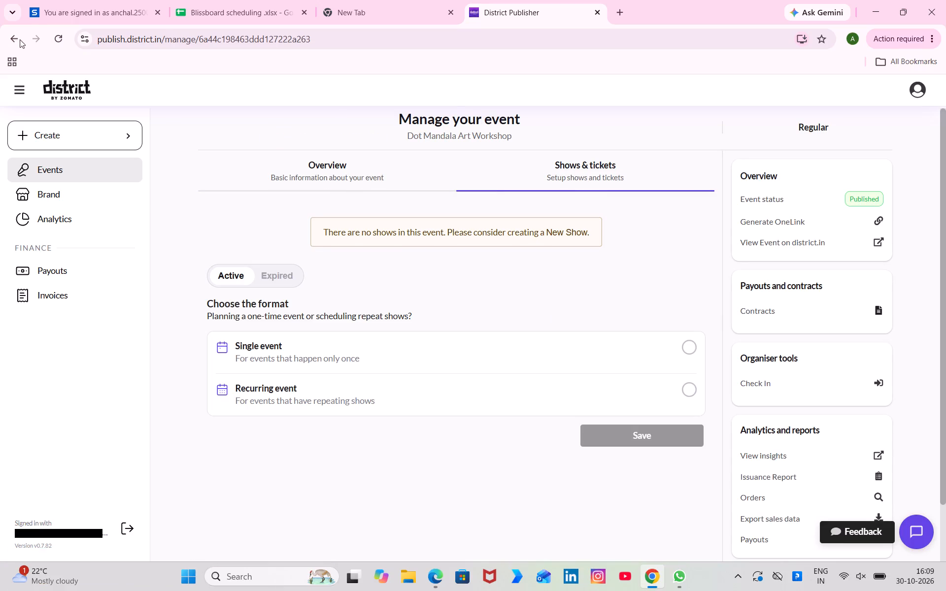
{"action": "left_click", "coordinate": [12, 36]}
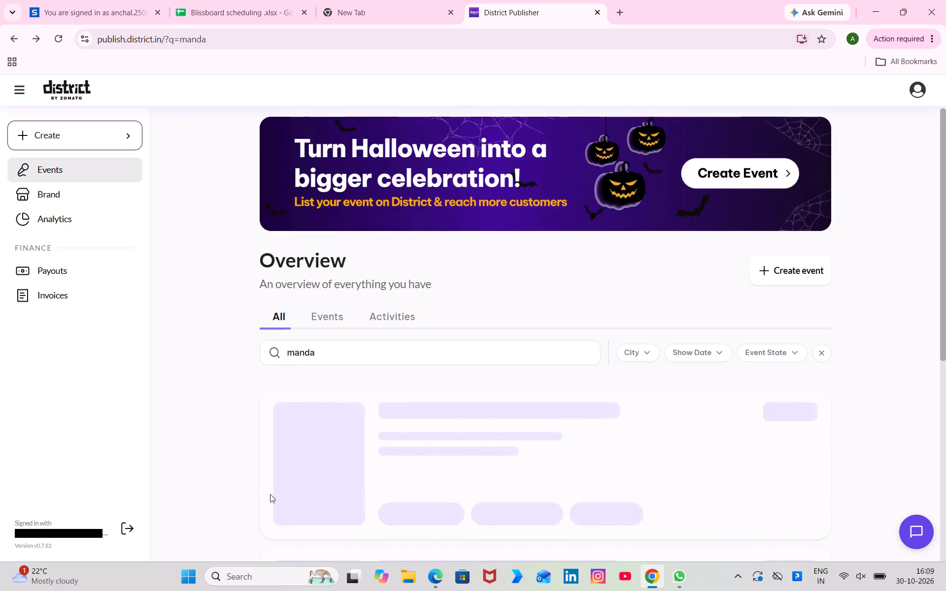
Examine the ticket breakdown in the analytics of the Dot Mandala Art Experience at MONA CAVA CAFE AND PUB, Delhi, and return to the event list.
{"action": "scroll", "coordinate": [447, 427], "scroll_direction": "down", "scroll_amount": 4}
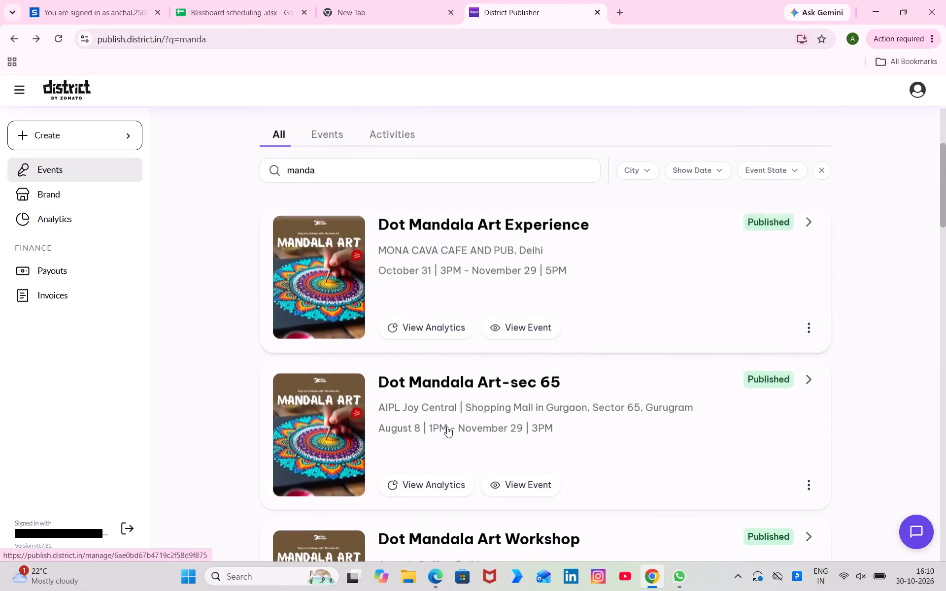
{"action": "scroll", "coordinate": [447, 427], "scroll_direction": "down", "scroll_amount": 1}
{"action": "left_click", "coordinate": [448, 285]}
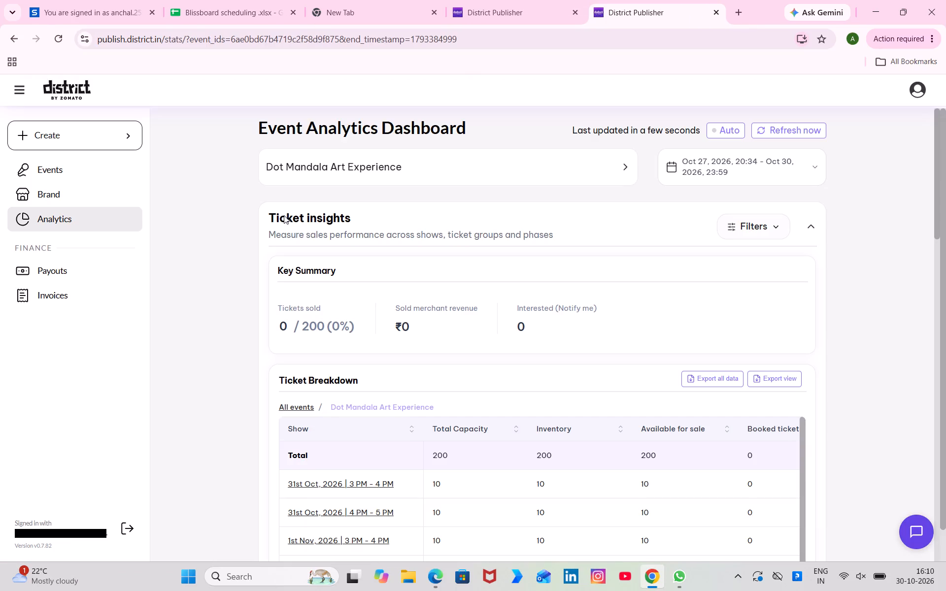
{"action": "scroll", "coordinate": [486, 384], "scroll_direction": "down", "scroll_amount": 3}
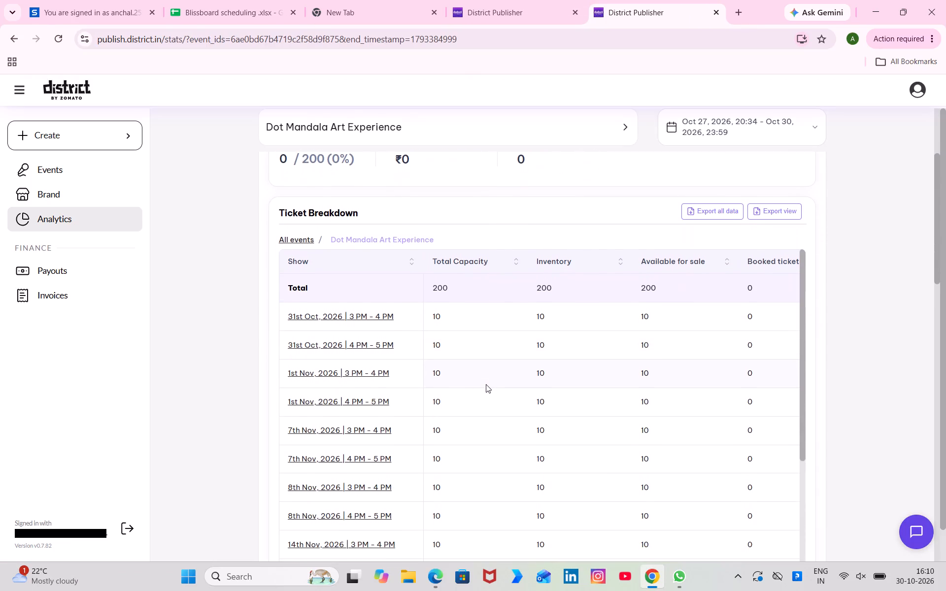
{"action": "scroll", "coordinate": [486, 384], "scroll_direction": "down", "scroll_amount": 1}
{"action": "scroll", "coordinate": [486, 384], "scroll_direction": "up", "scroll_amount": 1}
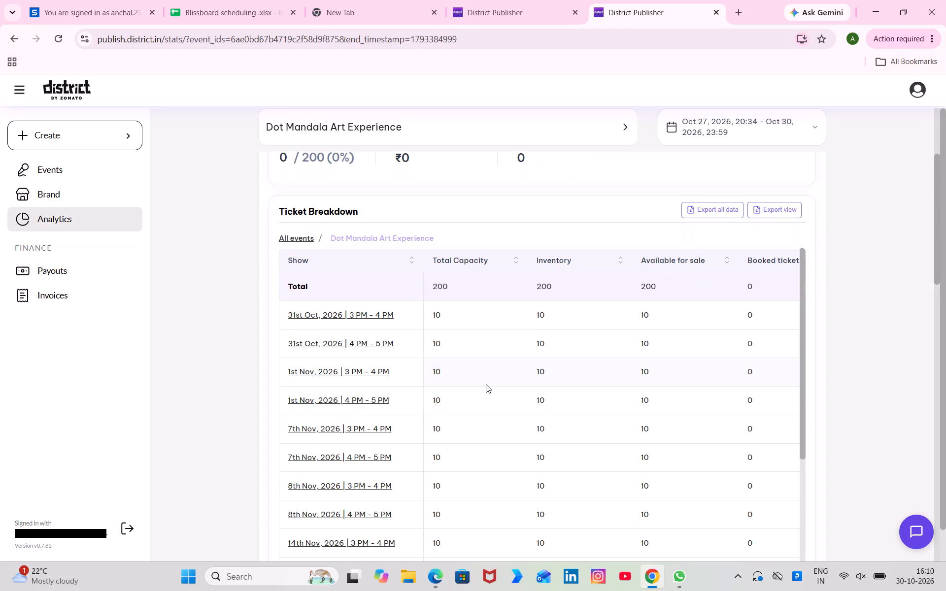
{"action": "scroll", "coordinate": [639, 365], "scroll_direction": "down", "scroll_amount": 8}
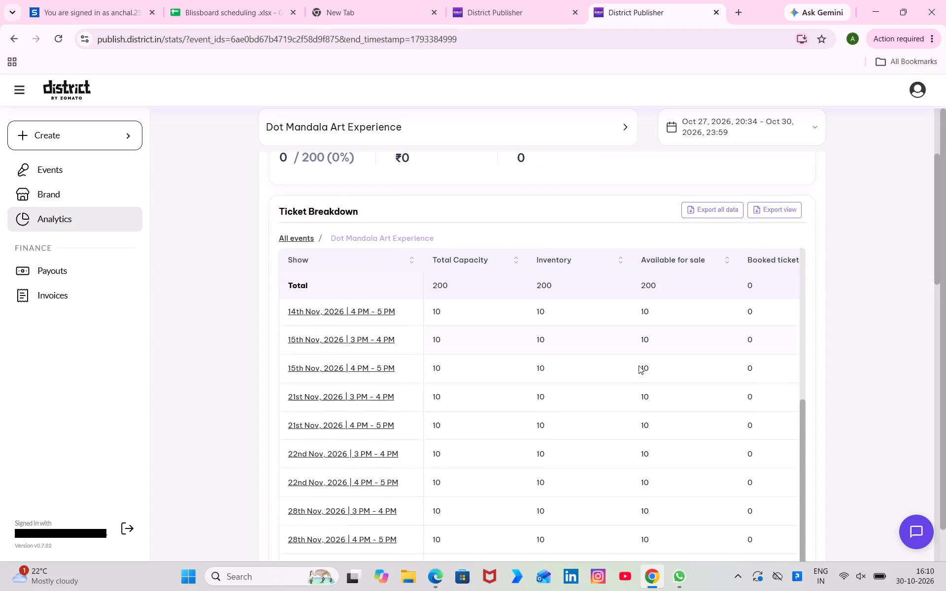
{"action": "scroll", "coordinate": [639, 365], "scroll_direction": "down", "scroll_amount": 1}
{"action": "scroll", "coordinate": [639, 365], "scroll_direction": "up", "scroll_amount": 8}
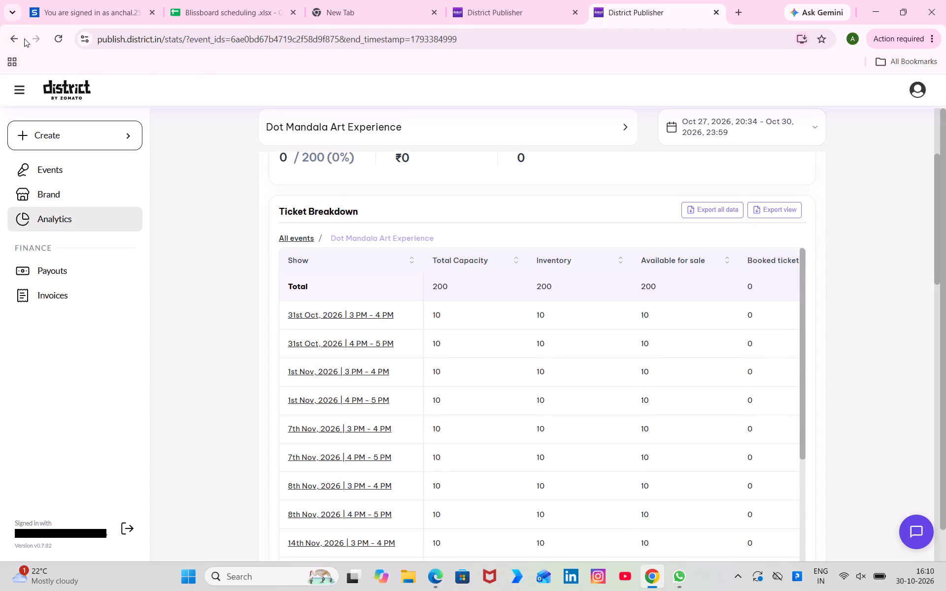
{"action": "left_click", "coordinate": [18, 33]}
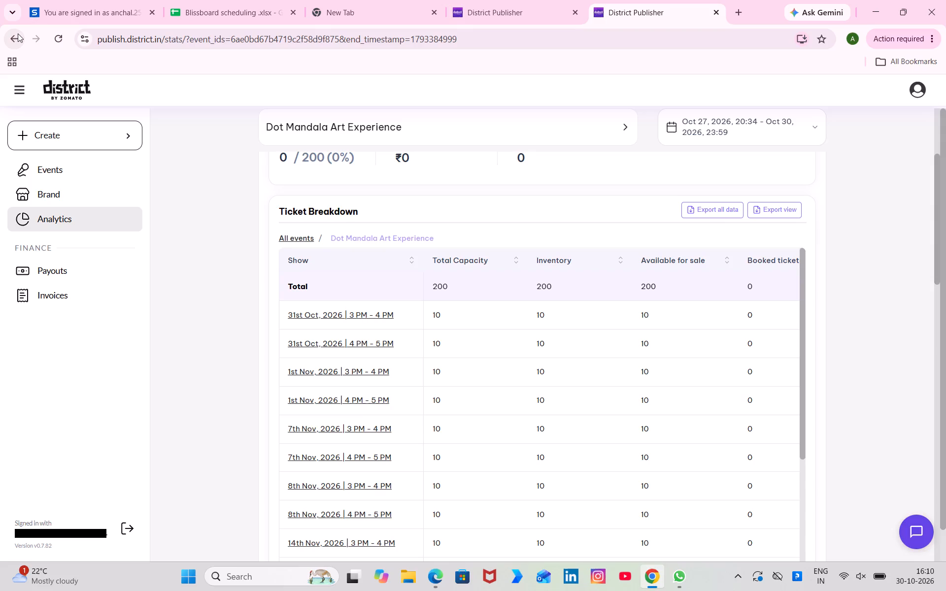
{"action": "left_click", "coordinate": [18, 33]}
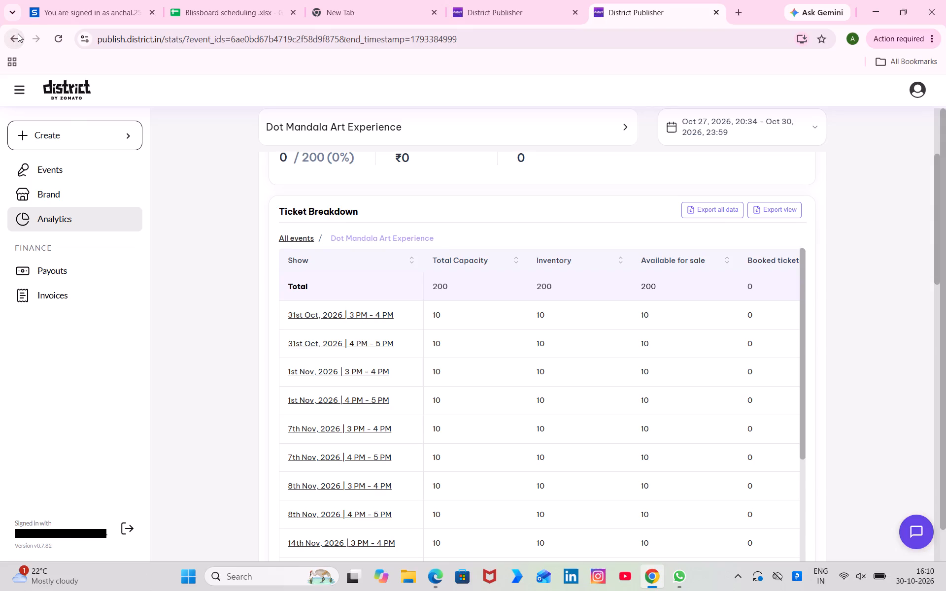
{"action": "left_click", "coordinate": [11, 38]}
{"action": "left_click", "coordinate": [713, 16]}
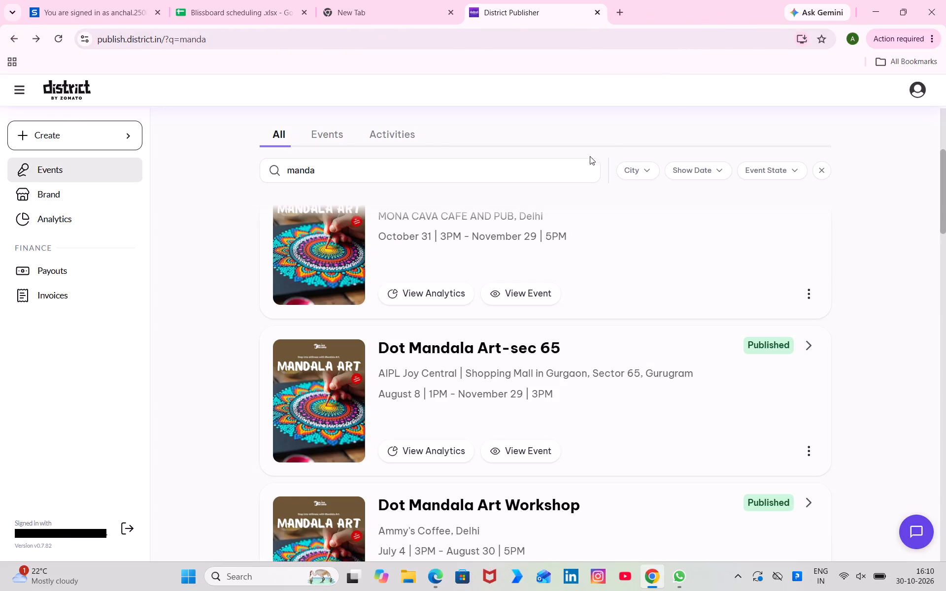
Copy the Entry Pass ticket description from the Dot Mandala Art Experience's Sat, 31 Oct 03:00 PM show and return to the event list.
{"action": "left_click", "coordinate": [501, 244]}
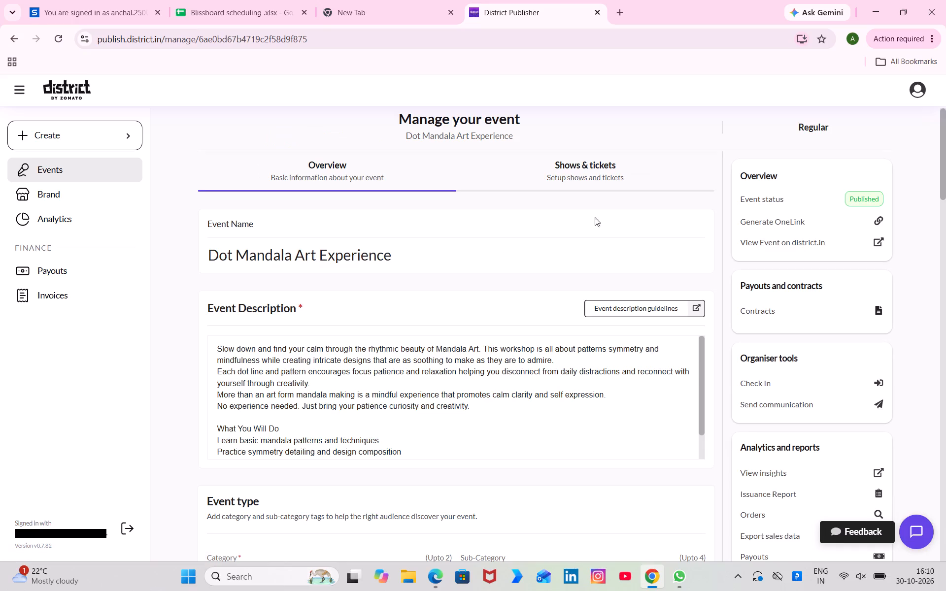
{"action": "left_click", "coordinate": [615, 171]}
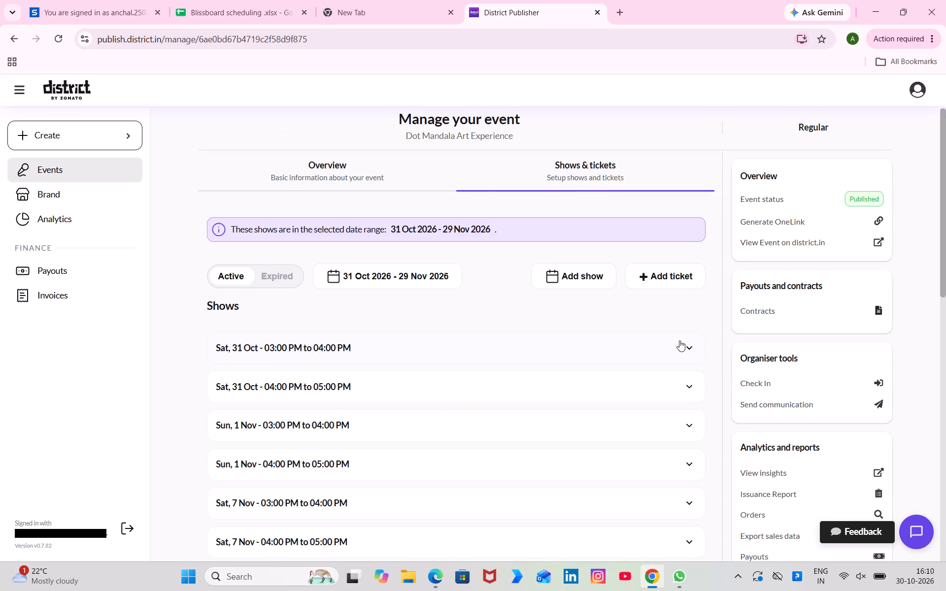
{"action": "left_click", "coordinate": [679, 340]}
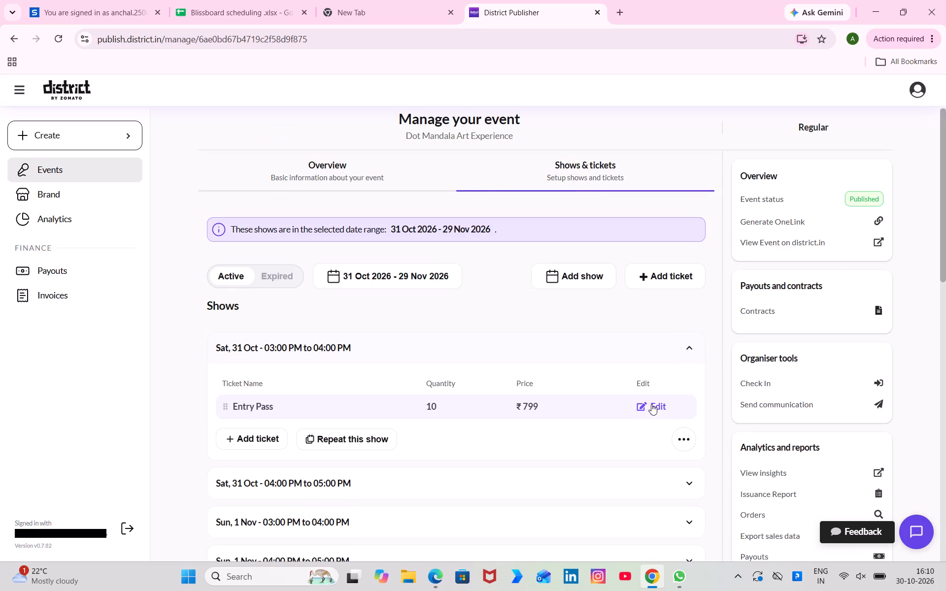
{"action": "left_click", "coordinate": [651, 404]}
{"action": "left_click", "coordinate": [796, 253]}
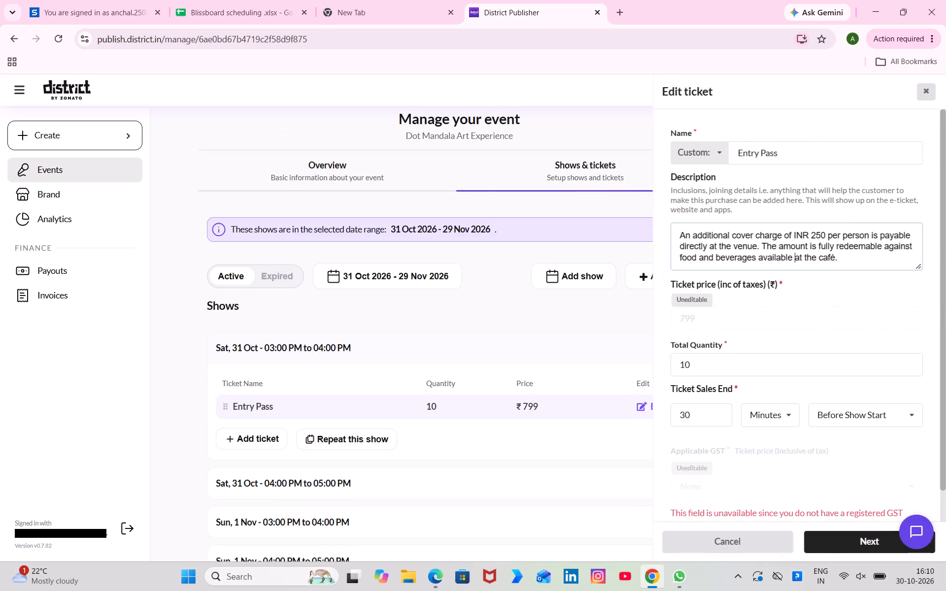
{"action": "key", "text": "ctrl+a"}
{"action": "key", "text": "ctrl+c"}
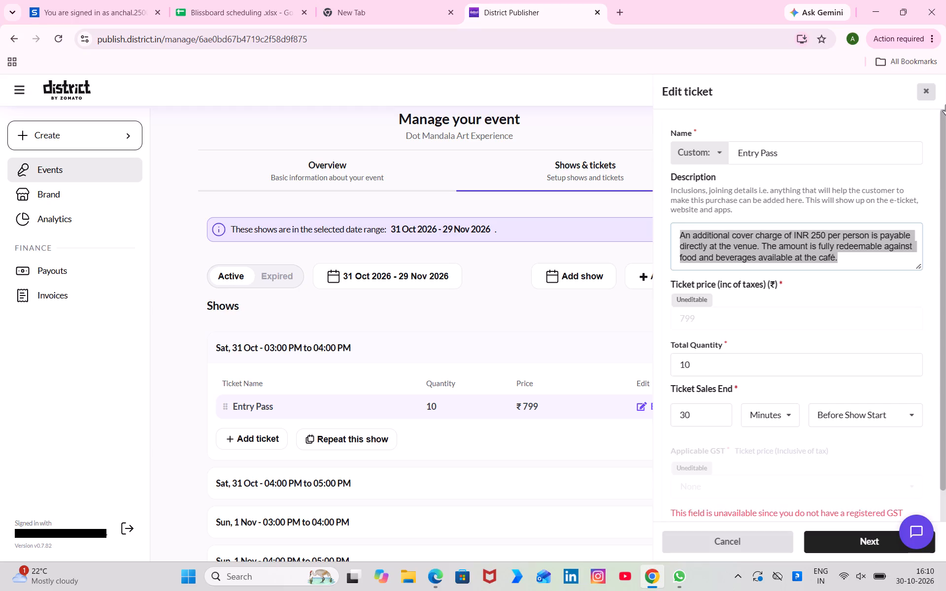
{"action": "left_click", "coordinate": [10, 41]}
Open the shows and tickets of the Mandala Art event at Breakin' Brew, Gurugram, and choose the Recurring event format.
{"action": "scroll", "coordinate": [438, 382], "scroll_direction": "down", "scroll_amount": 8}
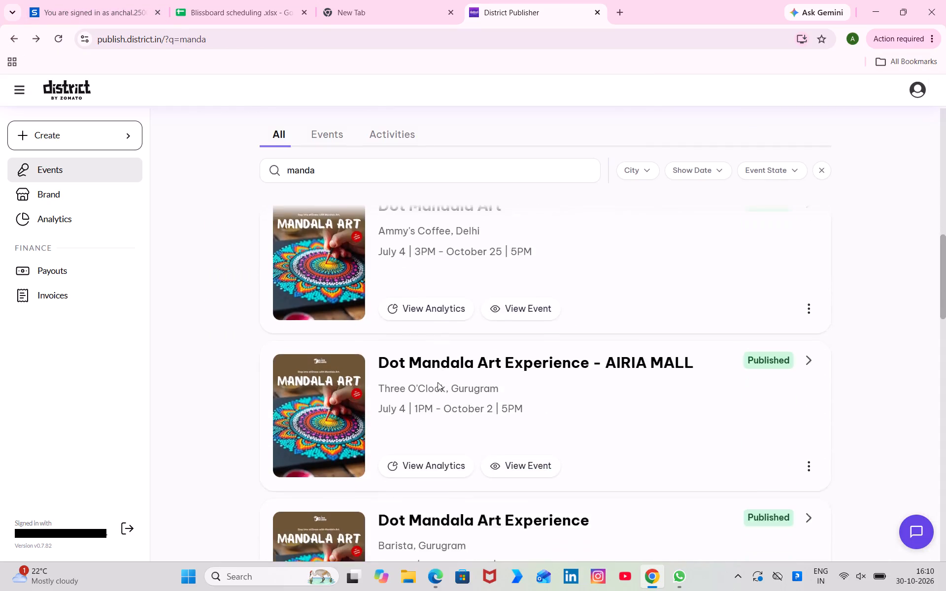
{"action": "scroll", "coordinate": [438, 382], "scroll_direction": "down", "scroll_amount": 3}
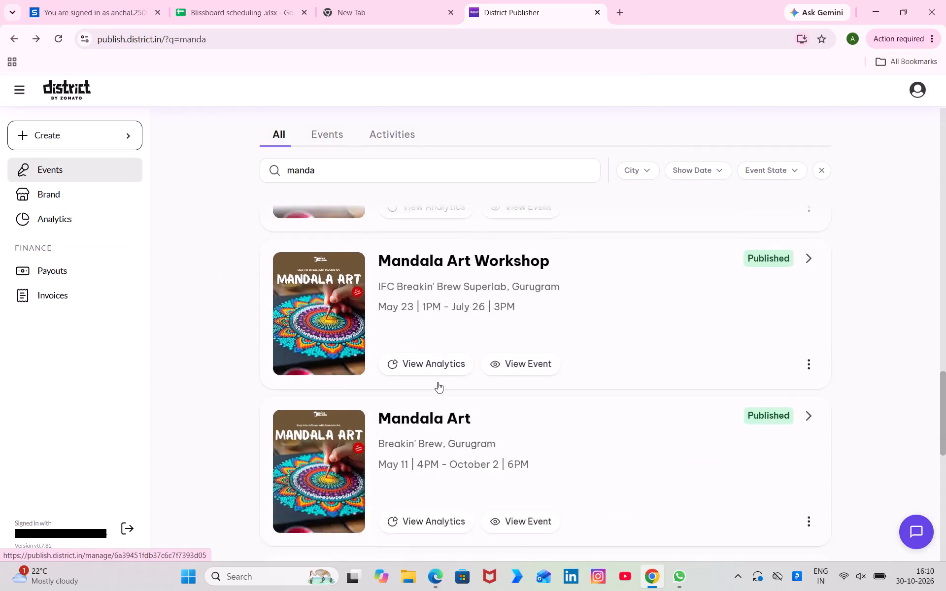
{"action": "scroll", "coordinate": [438, 382], "scroll_direction": "down", "scroll_amount": 2}
{"action": "left_click", "coordinate": [390, 322]}
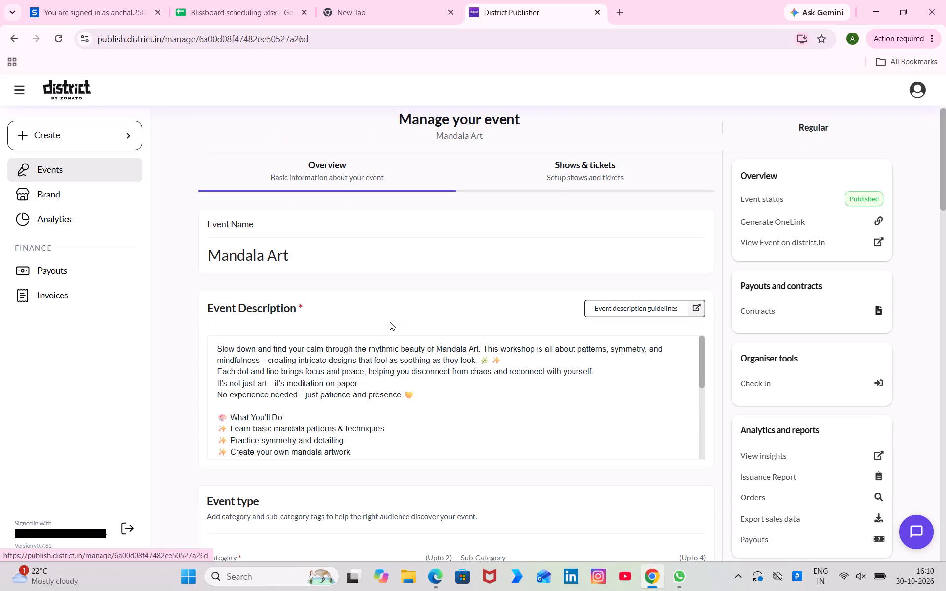
{"action": "left_click", "coordinate": [593, 182]}
{"action": "left_click", "coordinate": [585, 396]}
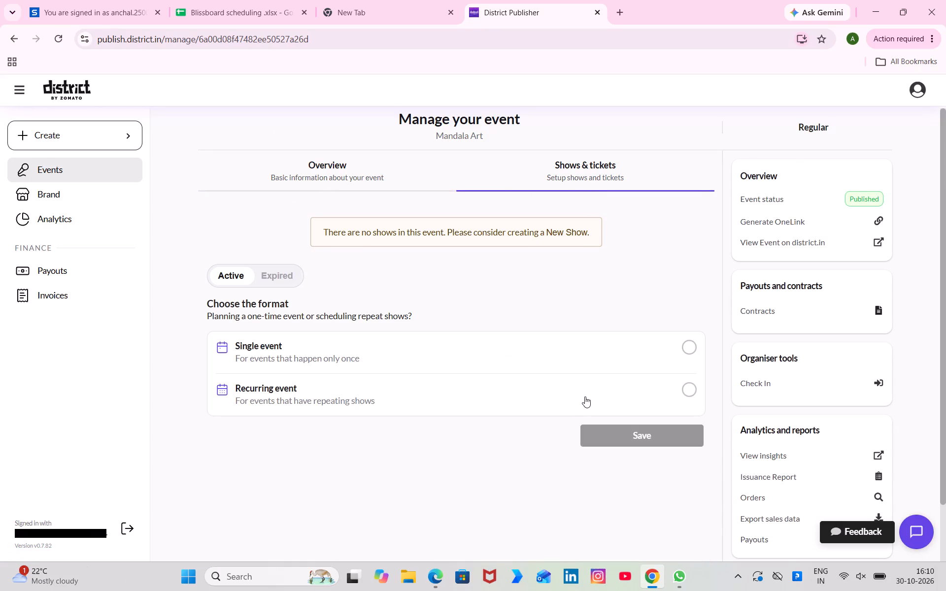
{"action": "scroll", "coordinate": [585, 396], "scroll_direction": "down", "scroll_amount": 2}
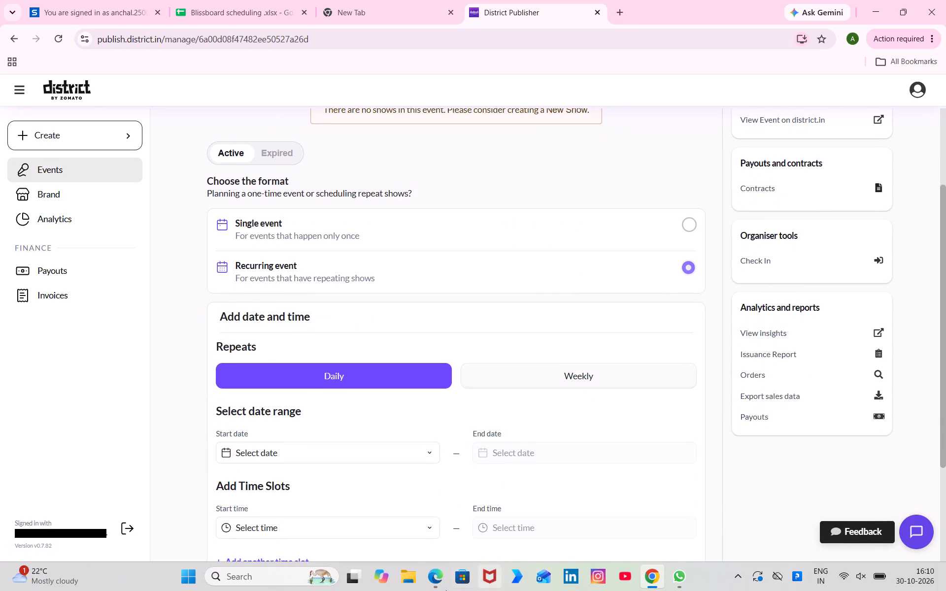
Switch to the Blissboard scheduling sheet, check the Dot mandala Art dates for breakin brew Ambiance mall on Main Events Gurgaon, and return to District Publisher.
{"action": "left_click", "coordinate": [435, 583]}
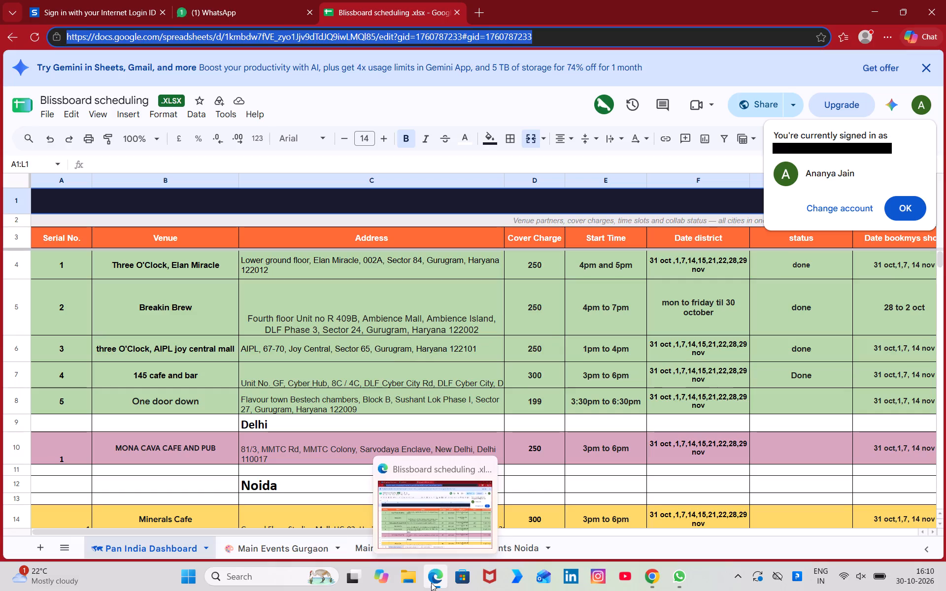
{"action": "left_click", "coordinate": [310, 541]}
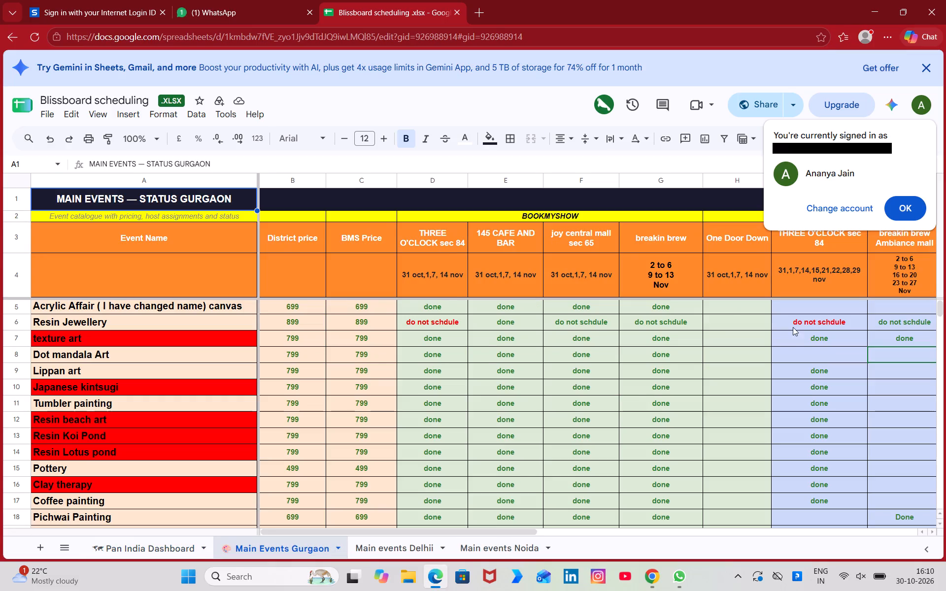
{"action": "scroll", "coordinate": [798, 333], "scroll_direction": "left", "scroll_amount": 3}
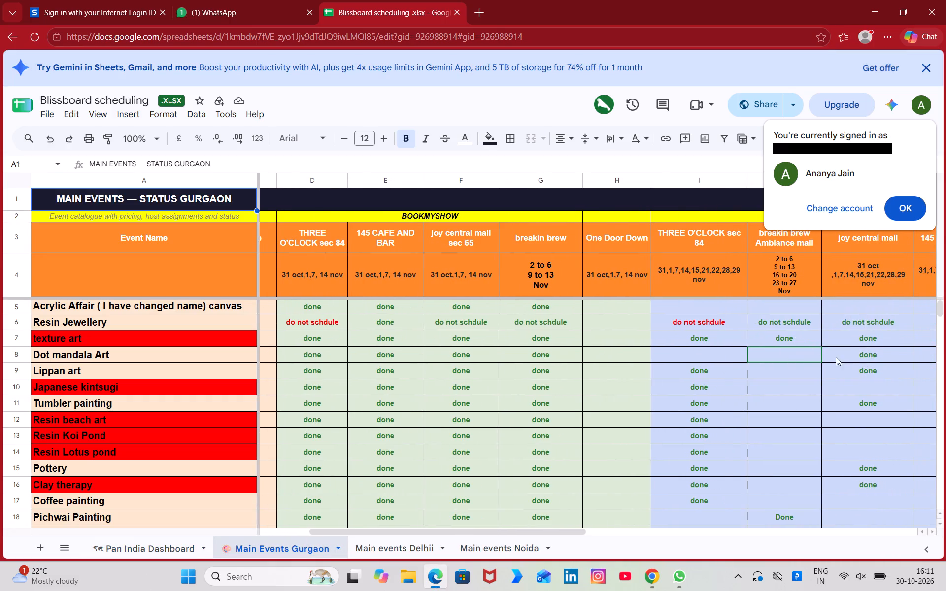
{"action": "left_click", "coordinate": [778, 357]}
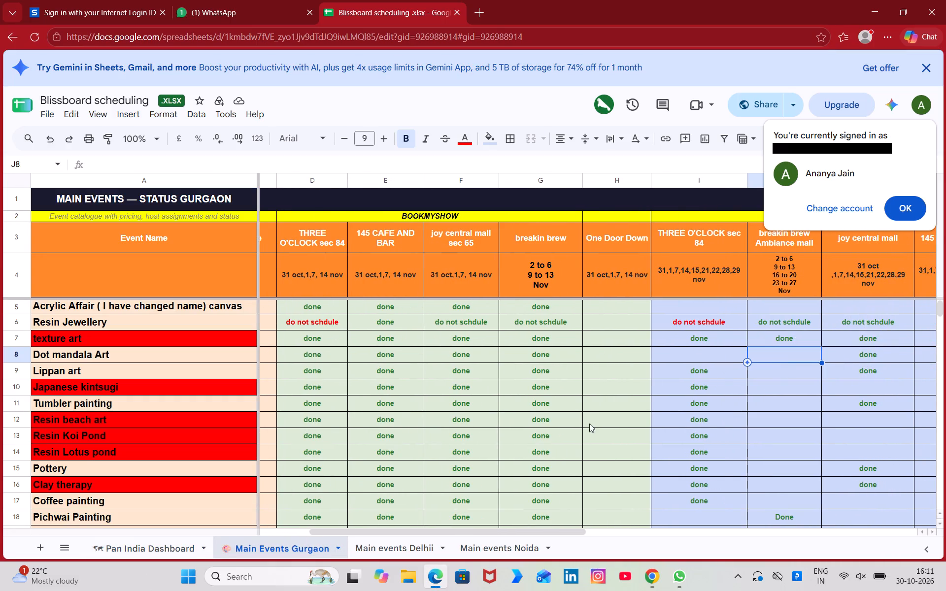
{"action": "left_click", "coordinate": [426, 580]}
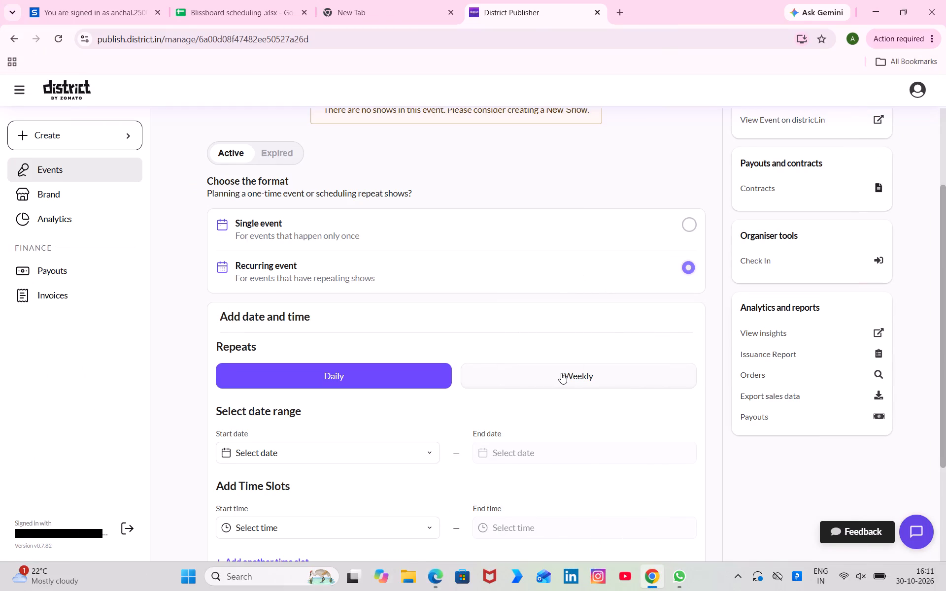
Set the Mandala Art shows to repeat weekly with a date range from Mon, 2 Nov to Fri, 4 Dec.
{"action": "left_click", "coordinate": [561, 373]}
{"action": "left_click", "coordinate": [407, 458]}
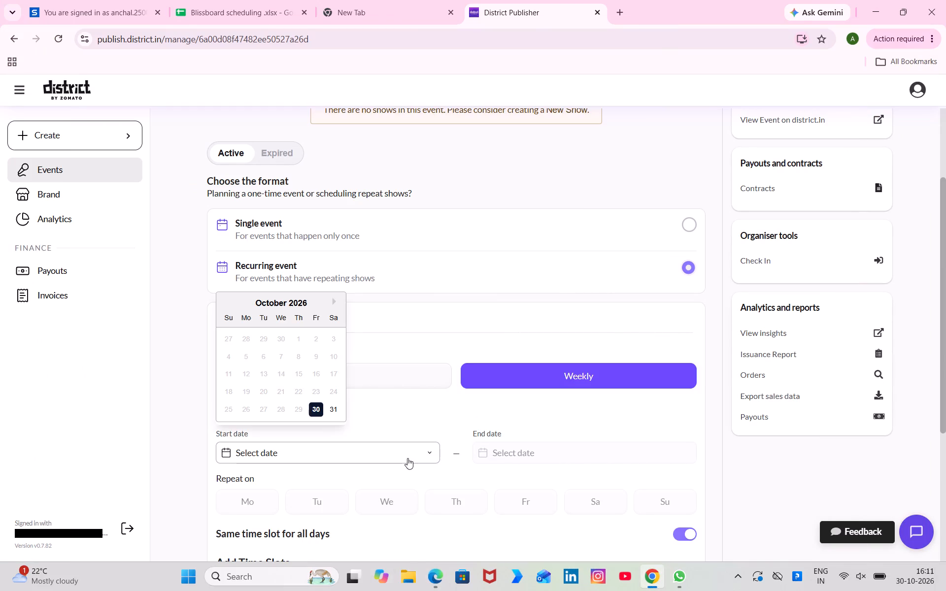
{"action": "left_click", "coordinate": [331, 296]}
{"action": "left_click", "coordinate": [333, 304]}
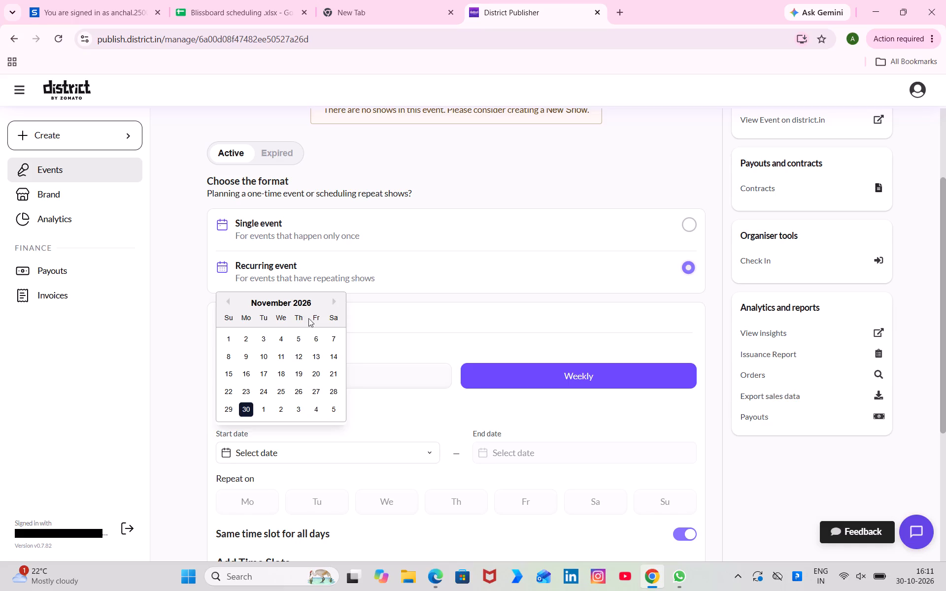
{"action": "left_click", "coordinate": [244, 340]}
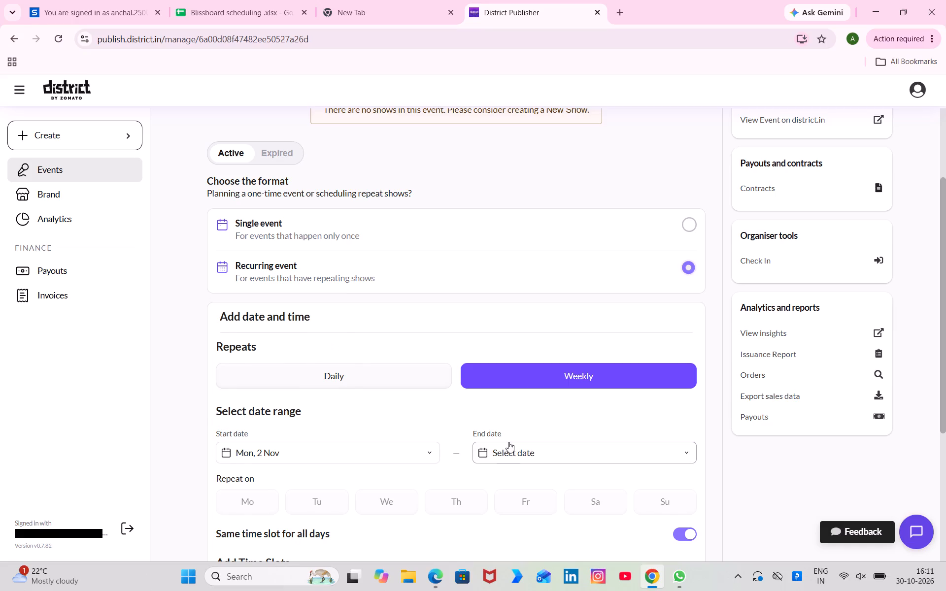
{"action": "left_click", "coordinate": [509, 444]}
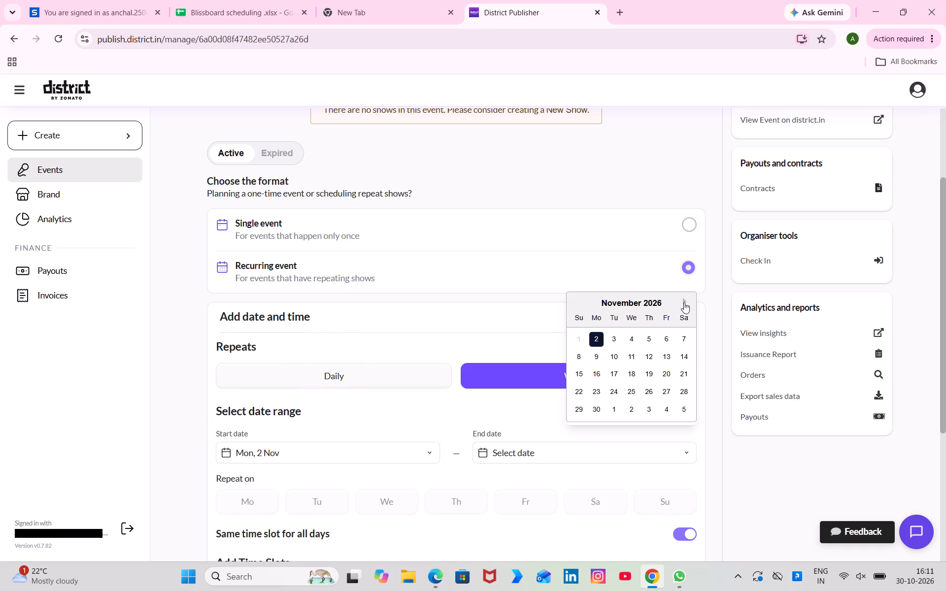
{"action": "left_click", "coordinate": [684, 302]}
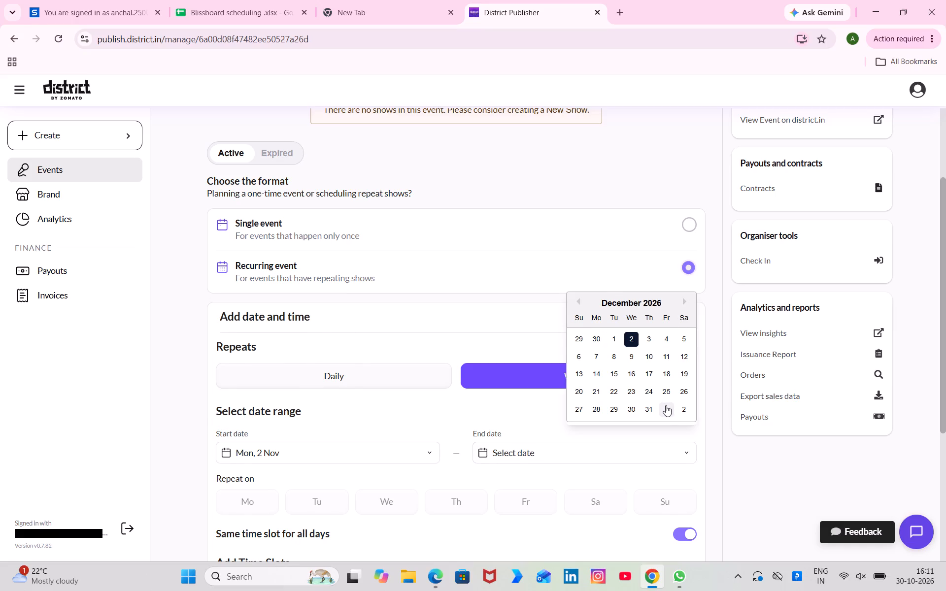
{"action": "left_click", "coordinate": [577, 302]}
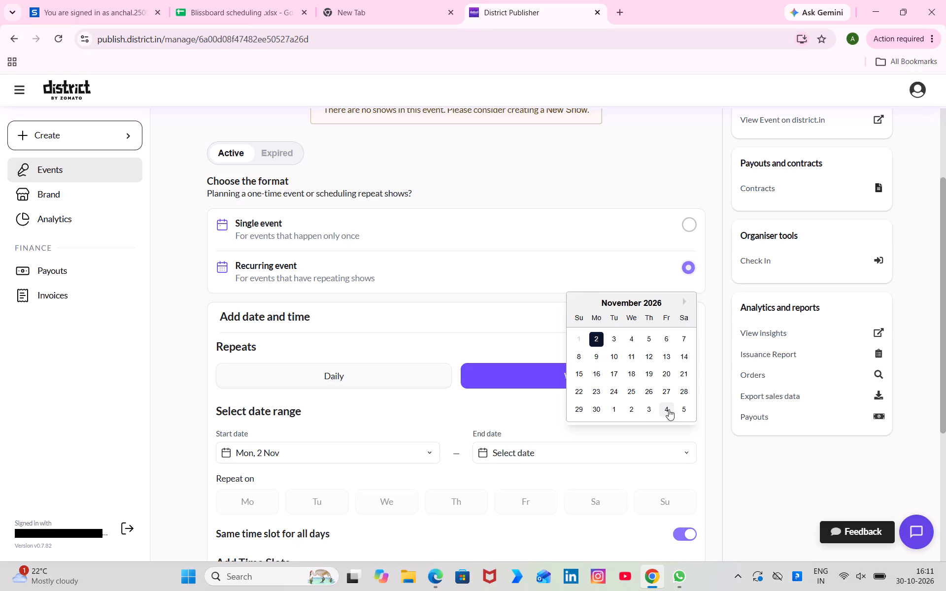
{"action": "left_click", "coordinate": [668, 409]}
Set the Mandala Art shows to repeat on Monday, Tuesday, Wednesday, Thursday and Friday.
{"action": "scroll", "coordinate": [668, 409], "scroll_direction": "down", "scroll_amount": 3}
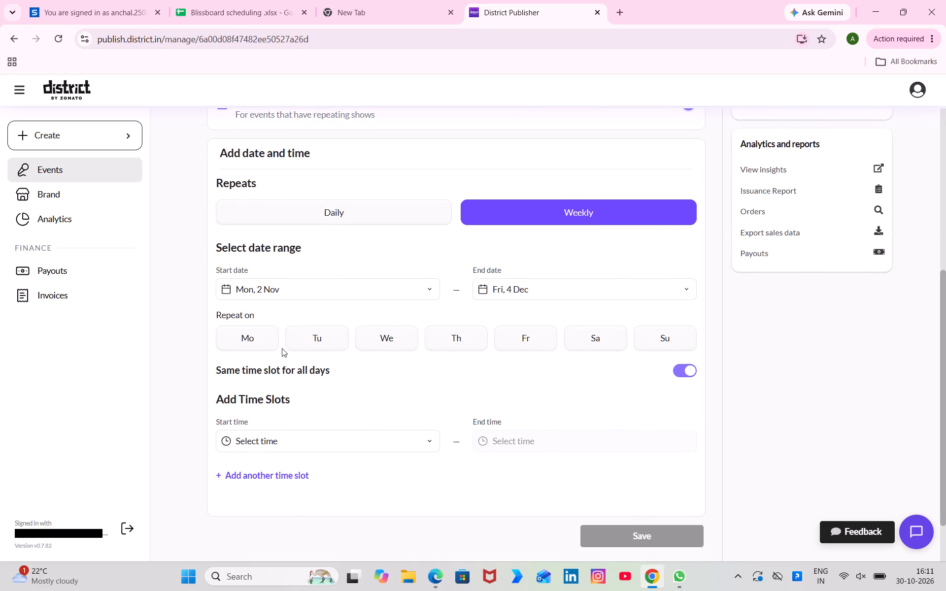
{"action": "left_click_drag", "start_coordinate": [264, 333], "coordinate": [318, 332]}
{"action": "left_click", "coordinate": [318, 332]}
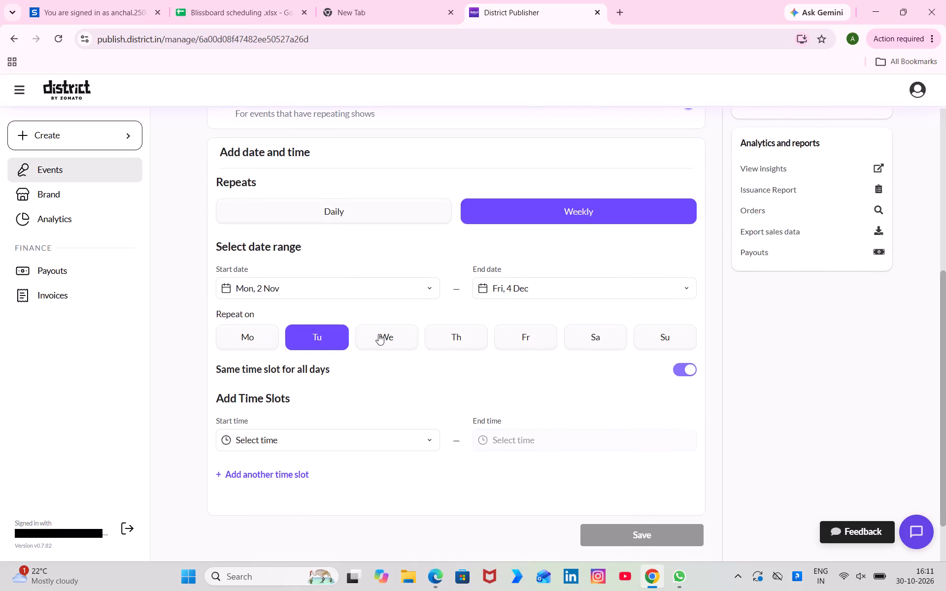
{"action": "left_click", "coordinate": [380, 334]}
{"action": "left_click", "coordinate": [249, 328]}
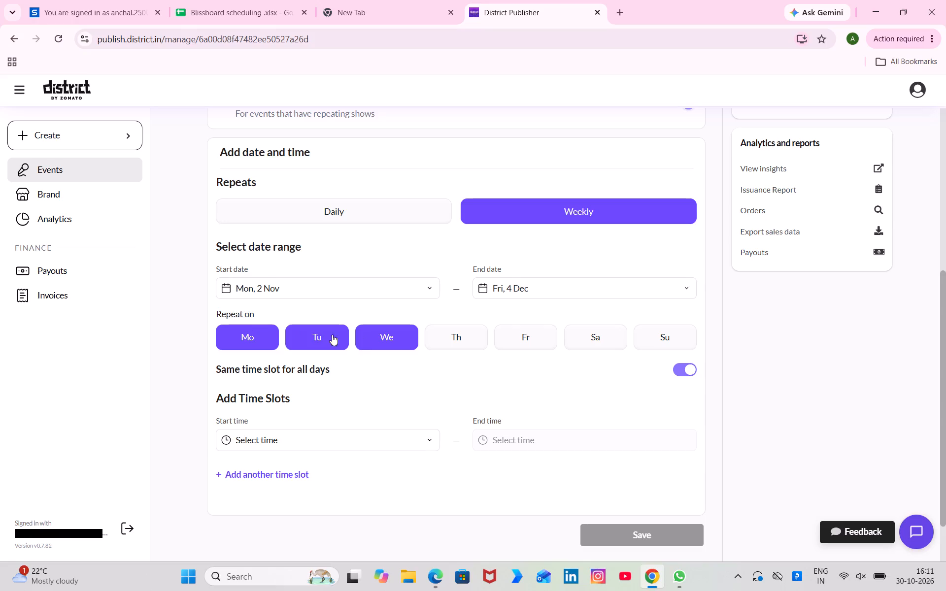
{"action": "left_click", "coordinate": [453, 339]}
{"action": "left_click", "coordinate": [534, 329]}
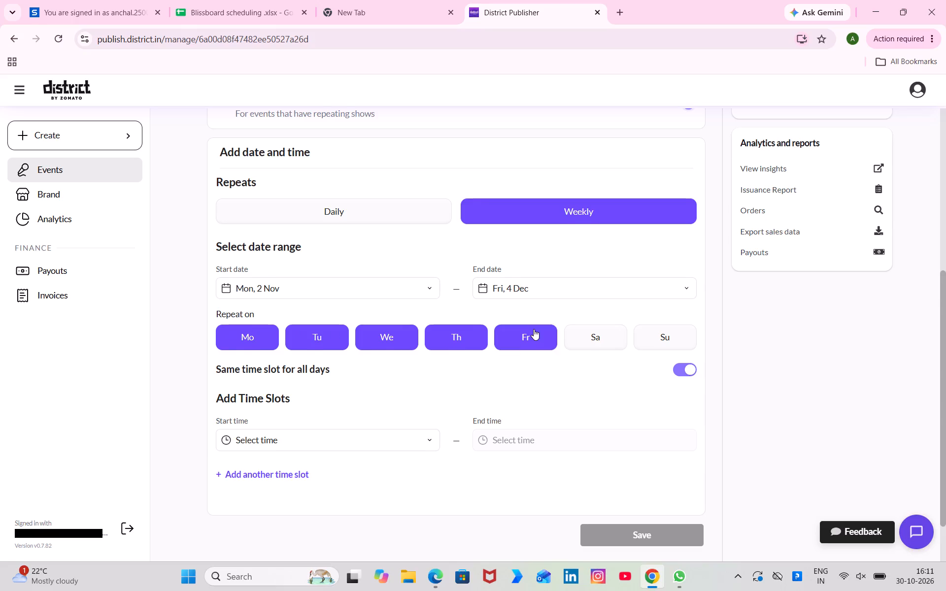
Check Breakin Brew's timing on the sheet's Pan India Dashboard, and set the first time slot from 04:00 PM to 05:00 PM.
{"action": "scroll", "coordinate": [534, 329], "scroll_direction": "down", "scroll_amount": 2}
{"action": "left_click", "coordinate": [410, 375]}
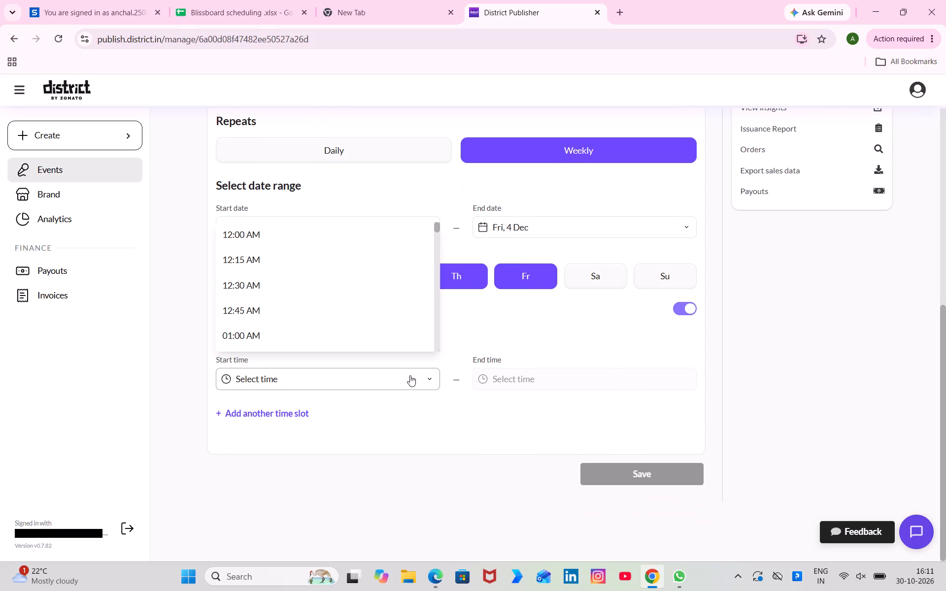
{"action": "scroll", "coordinate": [406, 308], "scroll_direction": "down", "scroll_amount": 9}
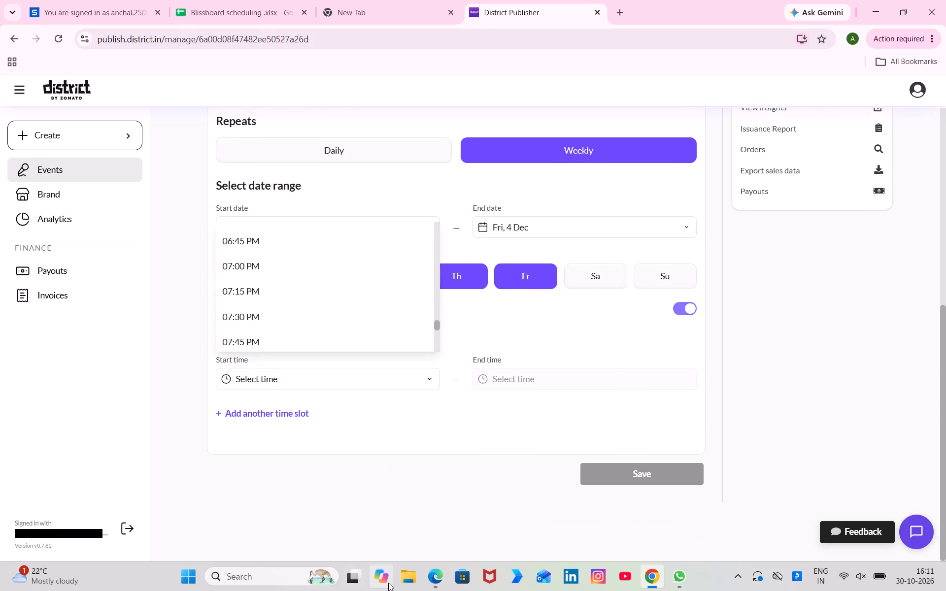
{"action": "left_click", "coordinate": [425, 578]}
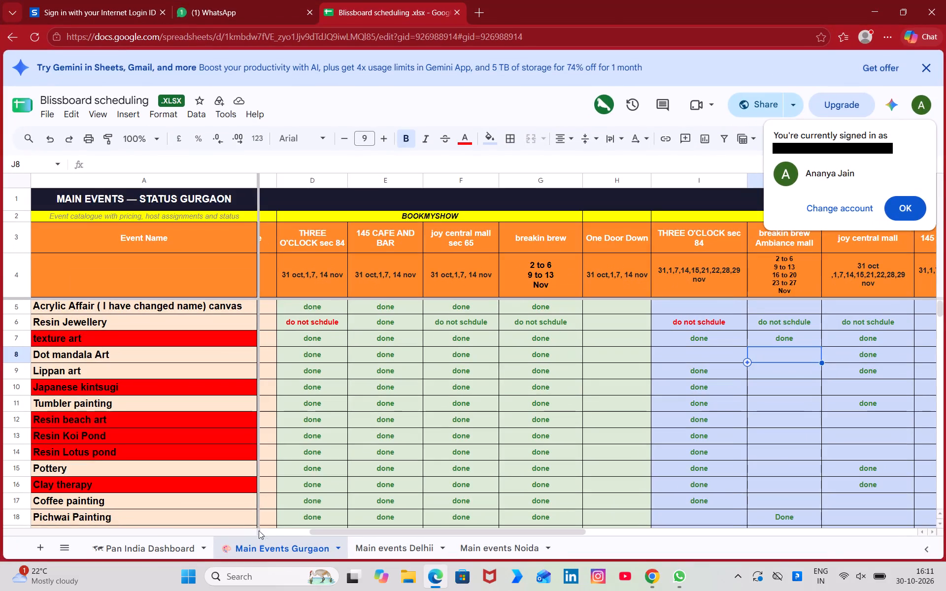
{"action": "left_click", "coordinate": [176, 549]}
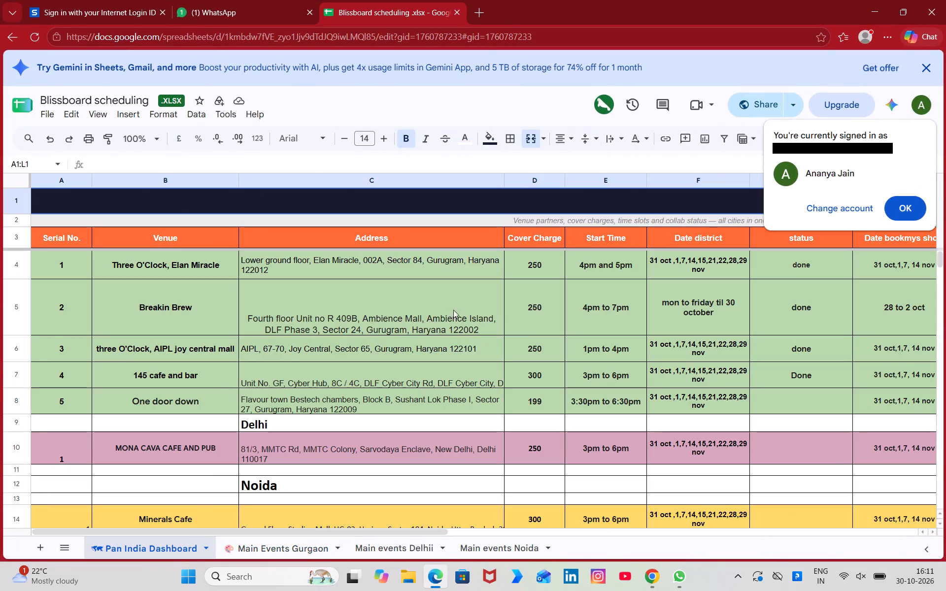
{"action": "left_click", "coordinate": [309, 552]}
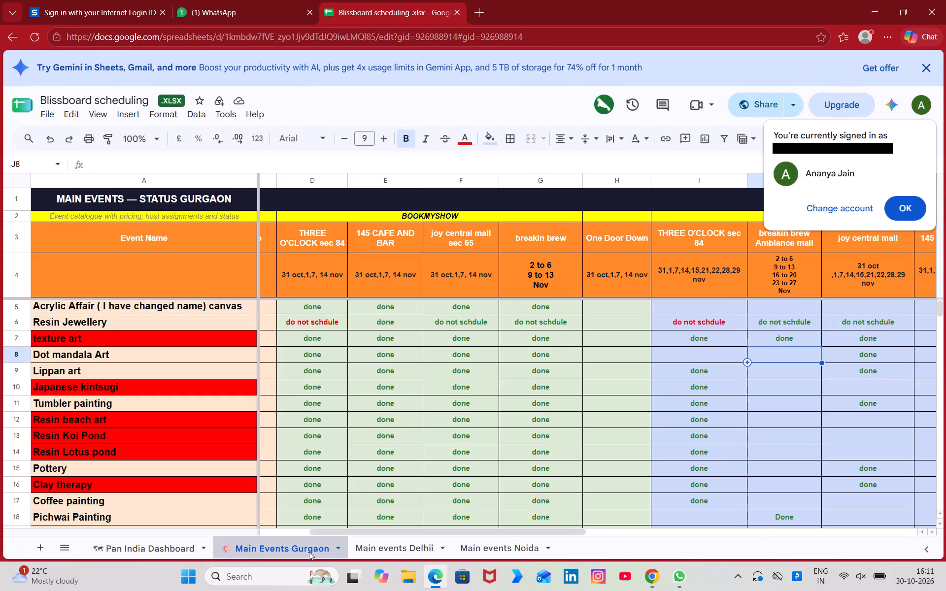
{"action": "left_click", "coordinate": [437, 577]}
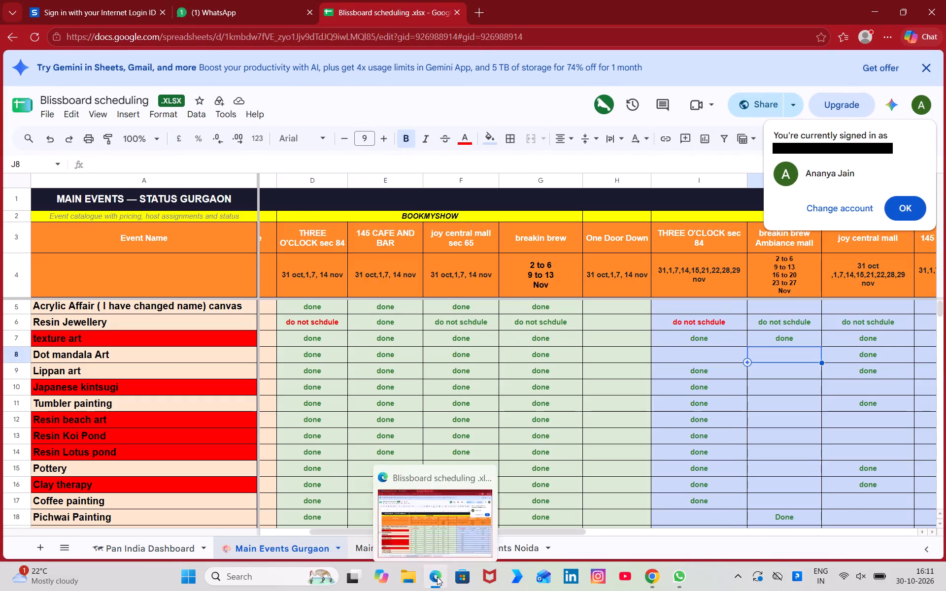
{"action": "scroll", "coordinate": [332, 320], "scroll_direction": "up", "scroll_amount": 4}
{"action": "scroll", "coordinate": [332, 320], "scroll_direction": "down", "scroll_amount": 1}
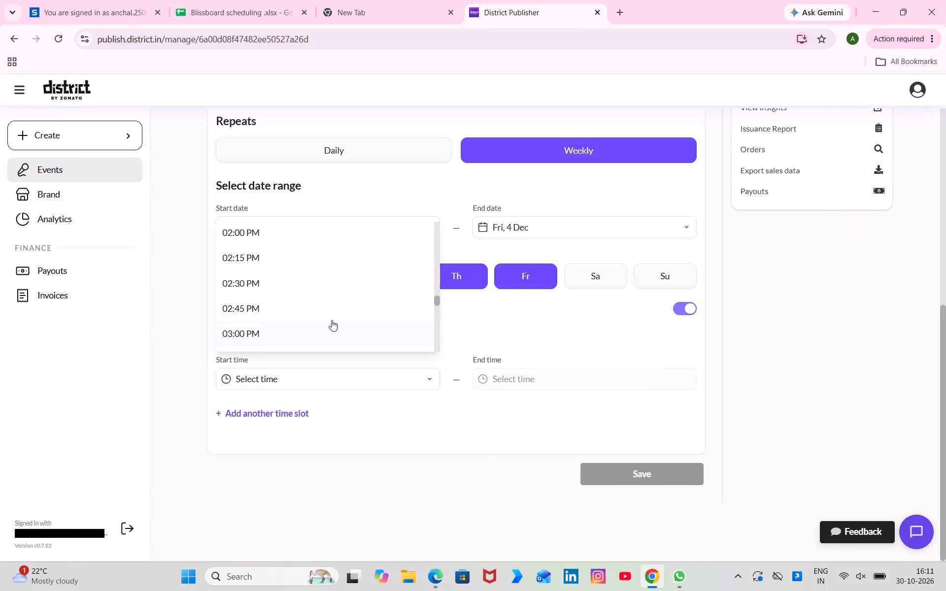
{"action": "scroll", "coordinate": [332, 320], "scroll_direction": "down", "scroll_amount": 1}
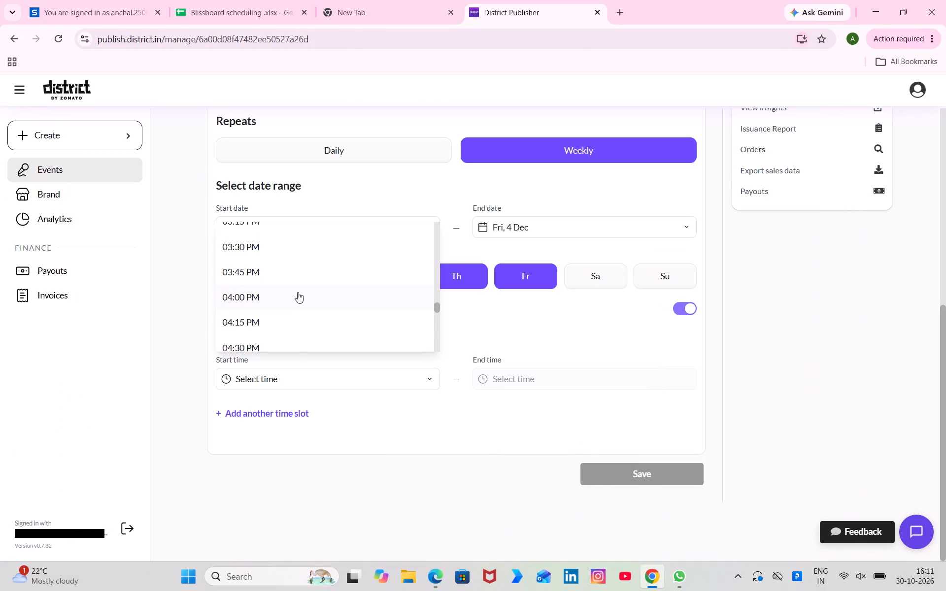
{"action": "left_click", "coordinate": [298, 292]}
{"action": "left_click", "coordinate": [564, 376]}
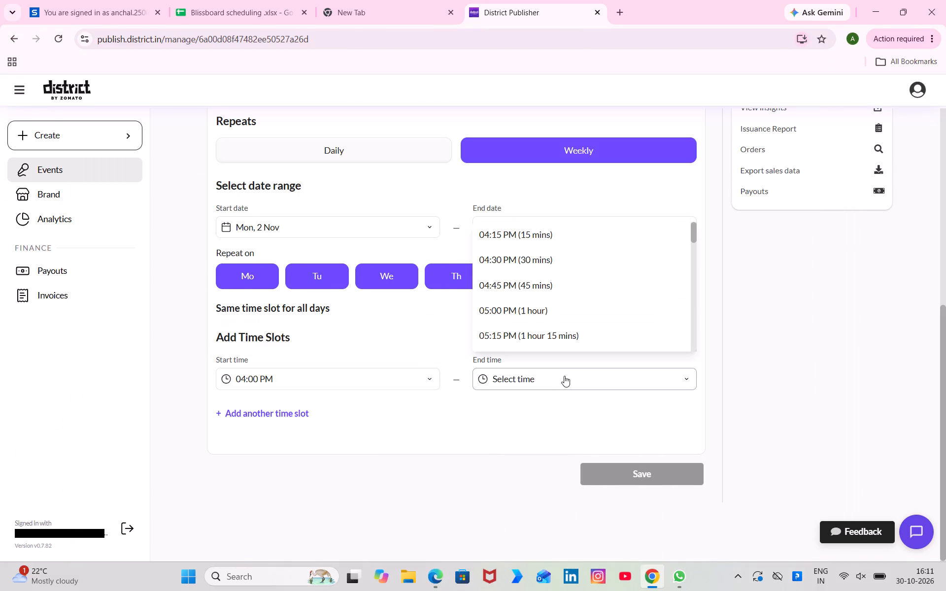
{"action": "left_click", "coordinate": [550, 307]}
Add a second time slot from 05:00 PM to 06:00 PM and save the recurring shows.
{"action": "left_click", "coordinate": [288, 425]}
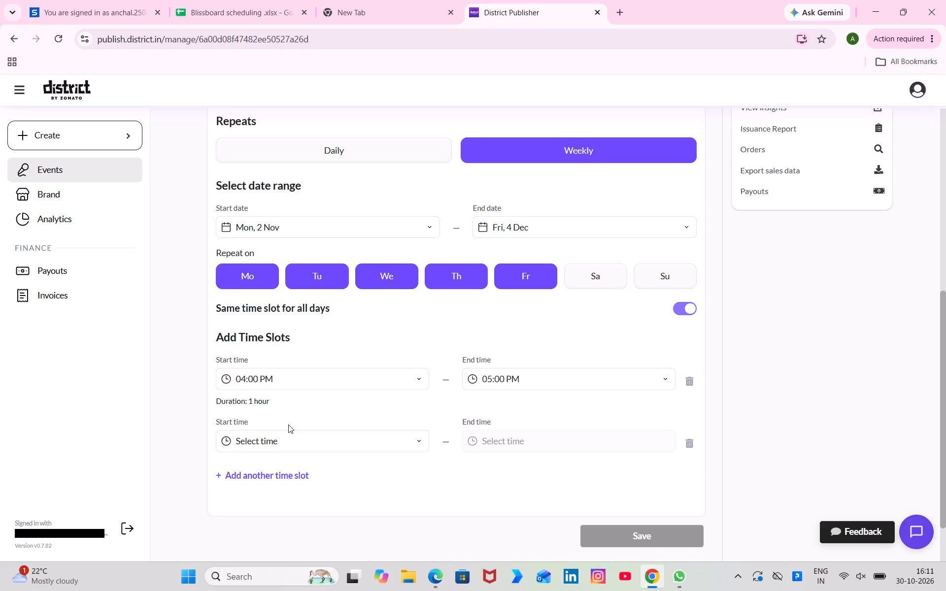
{"action": "left_click", "coordinate": [295, 444]}
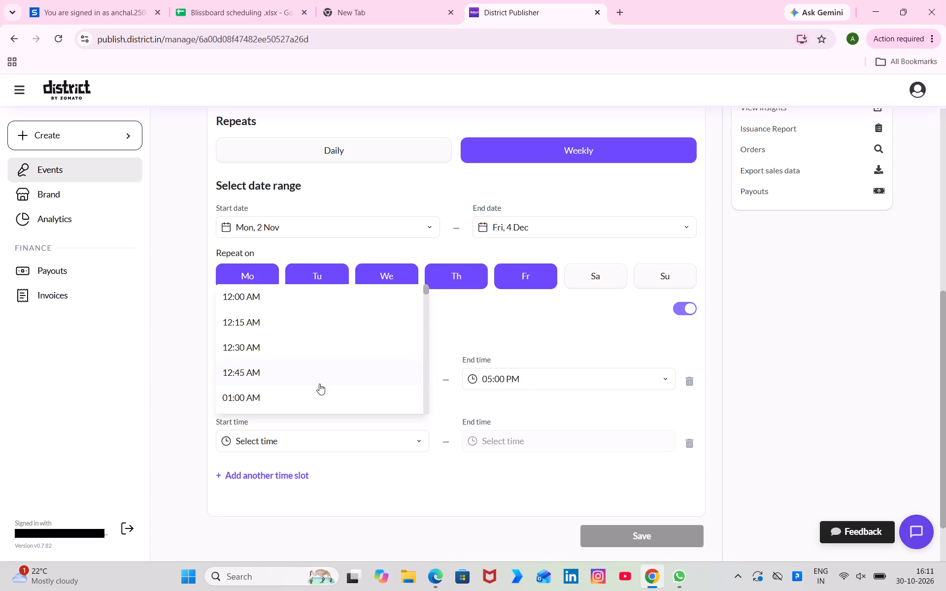
{"action": "scroll", "coordinate": [319, 384], "scroll_direction": "down", "scroll_amount": 9}
{"action": "scroll", "coordinate": [319, 384], "scroll_direction": "up", "scroll_amount": 1}
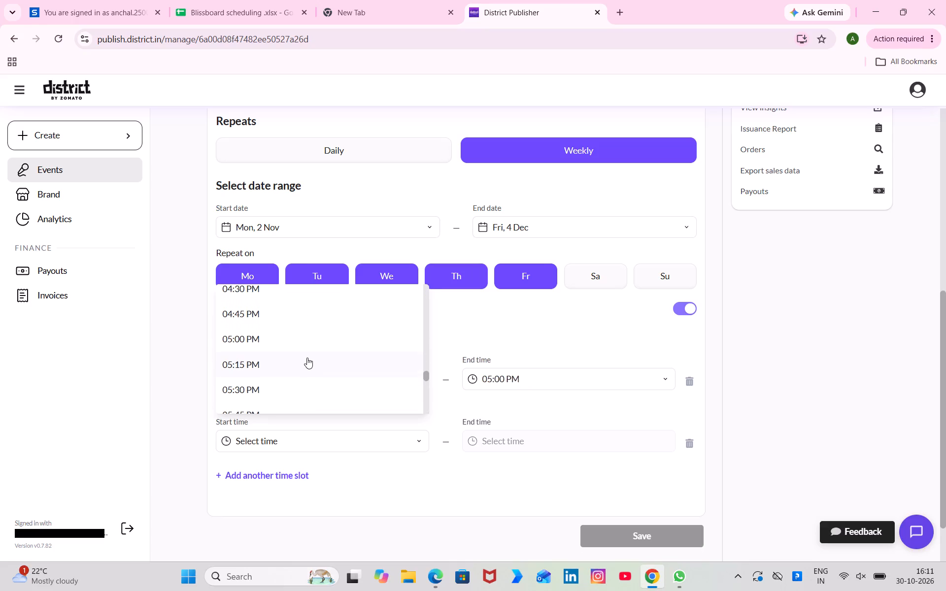
{"action": "left_click", "coordinate": [299, 338]}
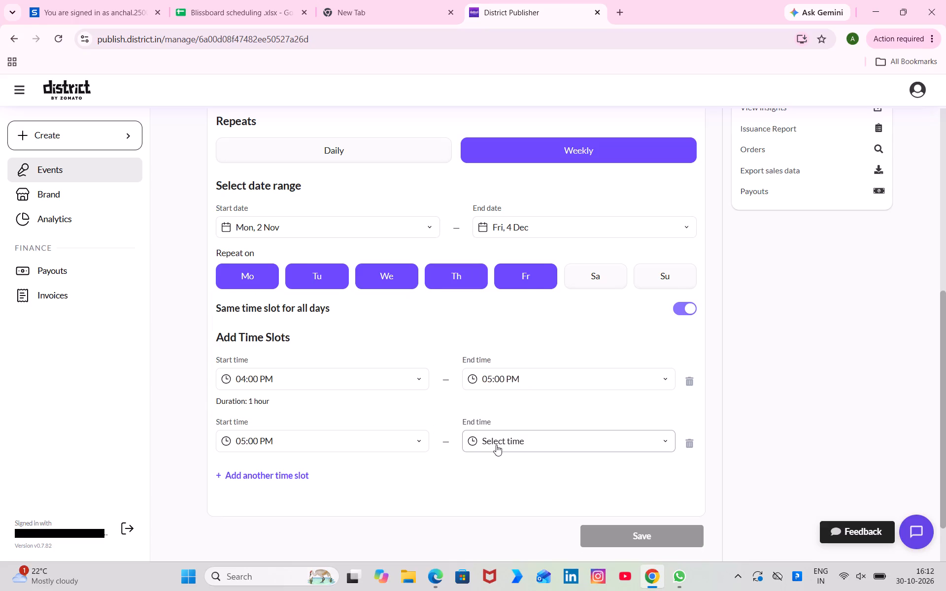
{"action": "left_click", "coordinate": [496, 445]}
{"action": "left_click", "coordinate": [509, 362]}
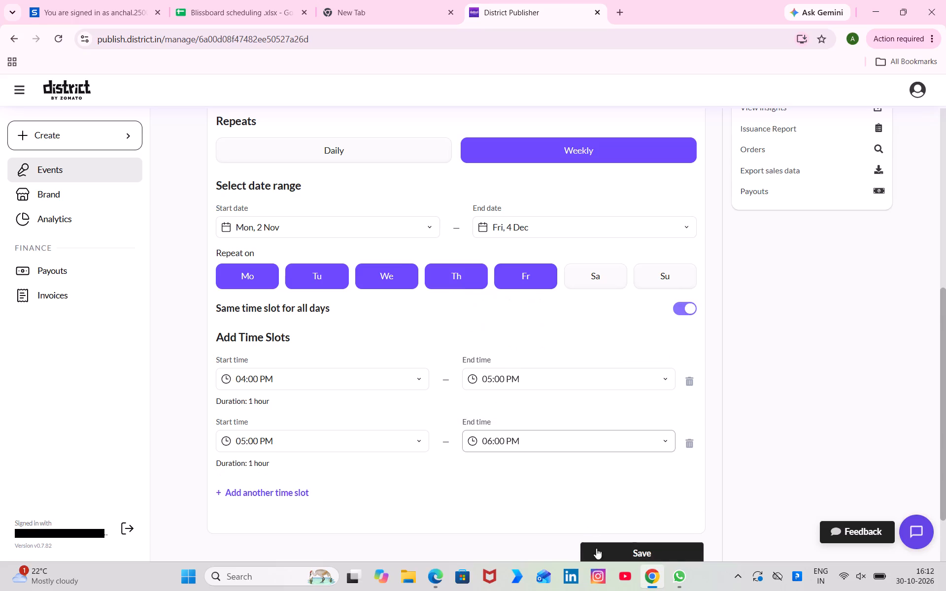
{"action": "left_click", "coordinate": [633, 557]}
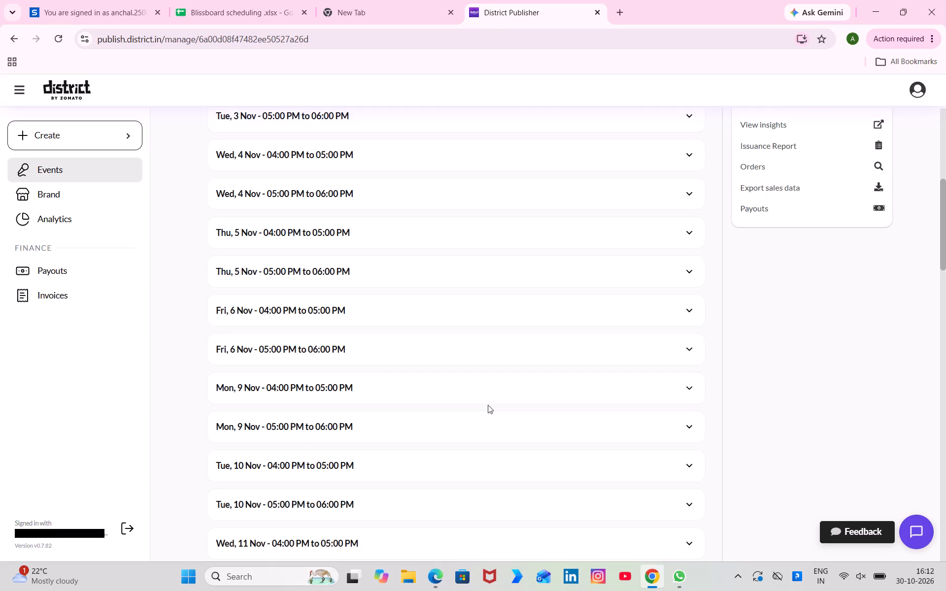
Start a new ticket with the copied INR 250 cover charge description and the custom name ENTRY PASS.
{"action": "scroll", "coordinate": [488, 405], "scroll_direction": "up", "scroll_amount": 5}
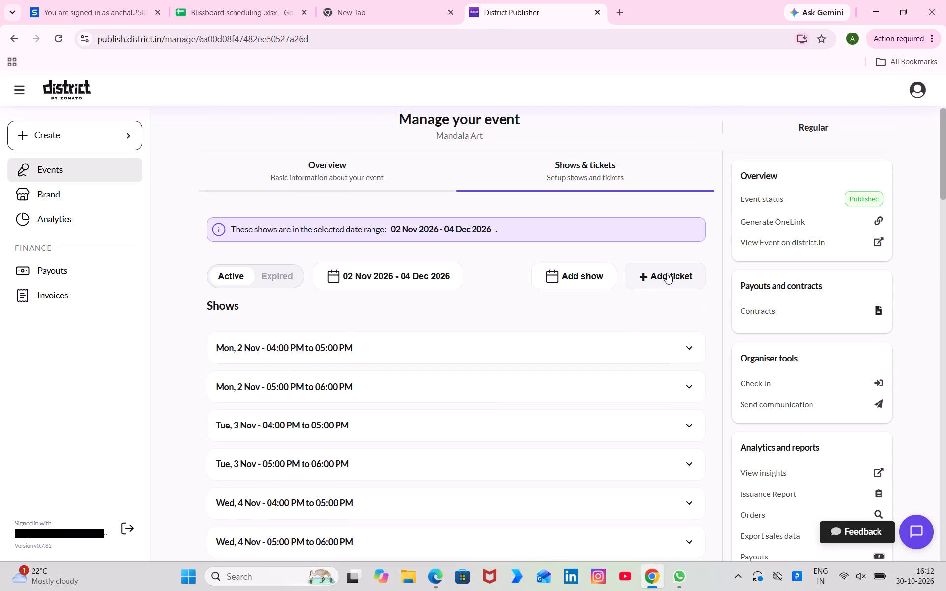
{"action": "left_click", "coordinate": [667, 273]}
{"action": "left_click", "coordinate": [740, 224]}
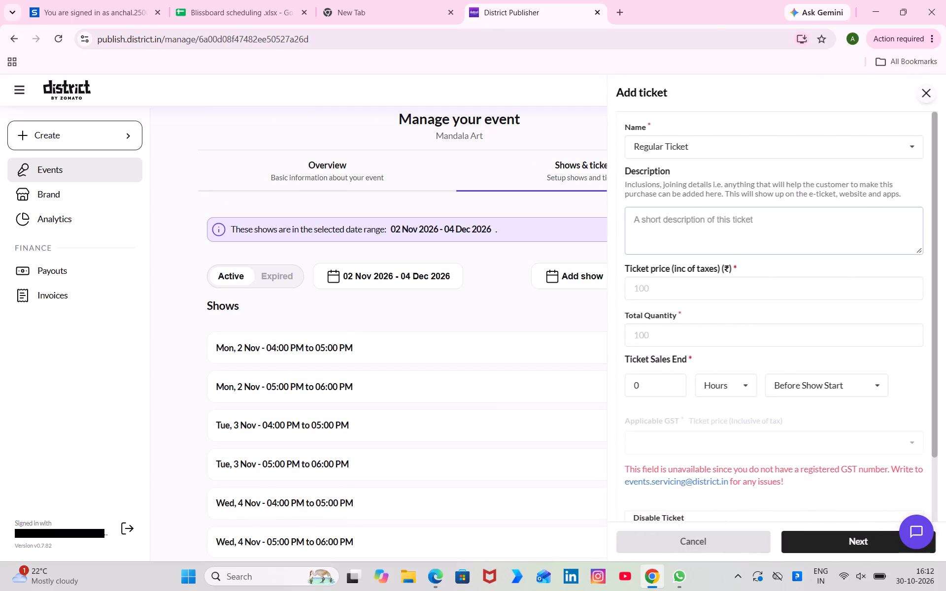
{"action": "key", "text": "ctrl+v"}
{"action": "left_click", "coordinate": [731, 149]}
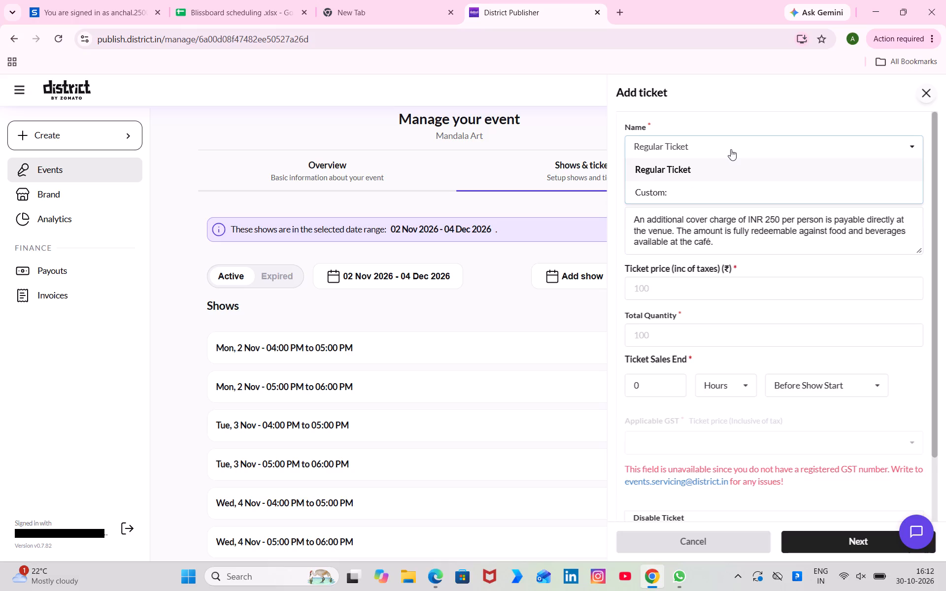
{"action": "left_click", "coordinate": [722, 196]}
{"action": "left_click", "coordinate": [730, 145]}
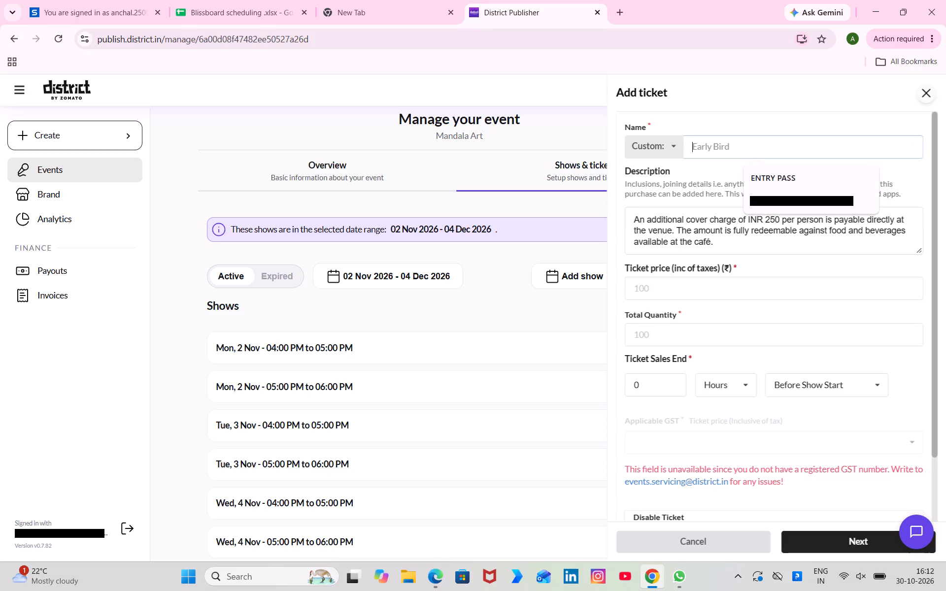
{"action": "left_click", "coordinate": [787, 186]}
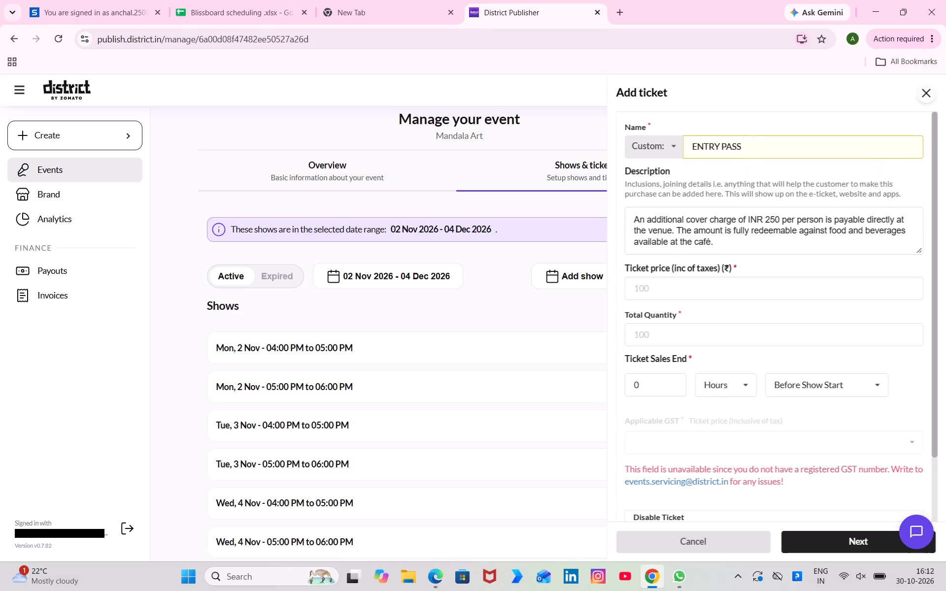
Set the ticket's total quantity to 10 and its sales end to 30 minutes before show start.
{"action": "left_click", "coordinate": [683, 338]}
{"action": "type", "text": "10"}
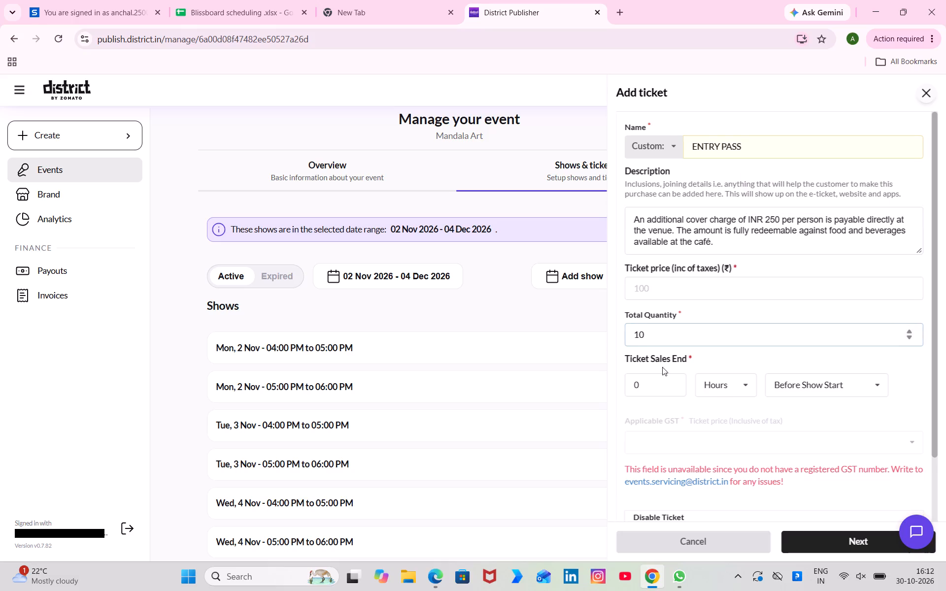
{"action": "left_click", "coordinate": [633, 381]}
{"action": "key", "text": "3"}
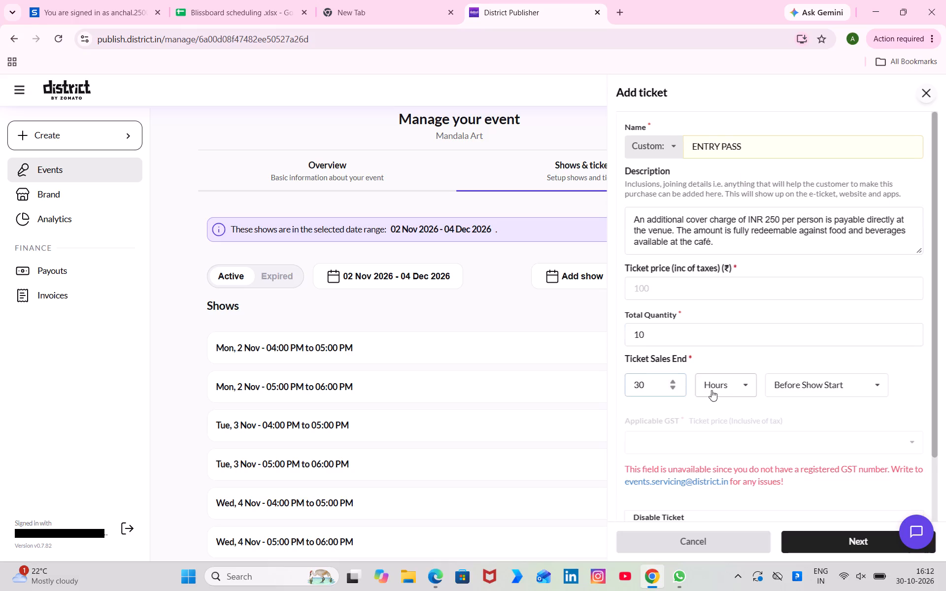
{"action": "left_click", "coordinate": [725, 386]}
{"action": "left_click", "coordinate": [725, 410]}
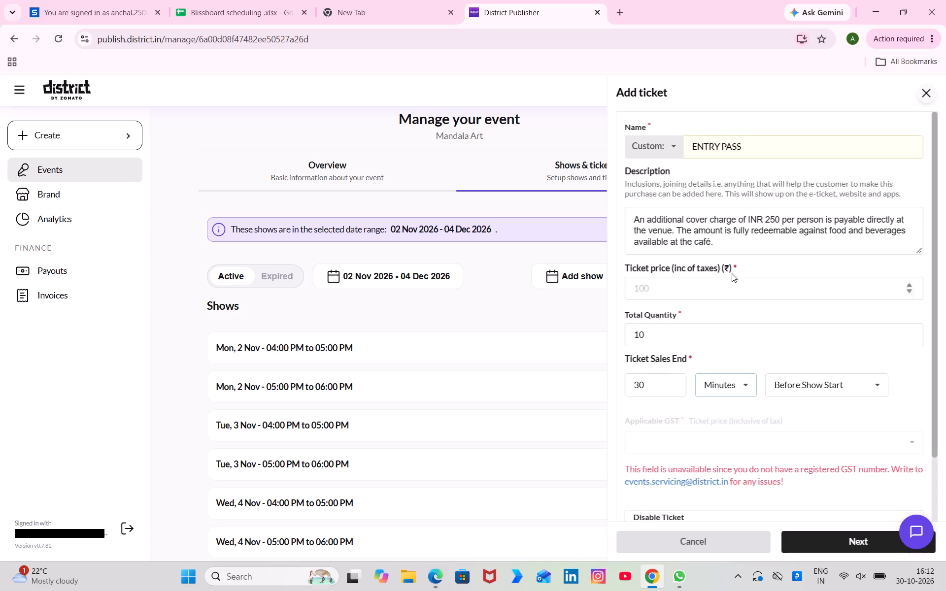
Look up Dot mandala Art's District price, set the ticket price to 799, confirm adding it to the shows, and return to the event list.
{"action": "left_click", "coordinate": [719, 295]}
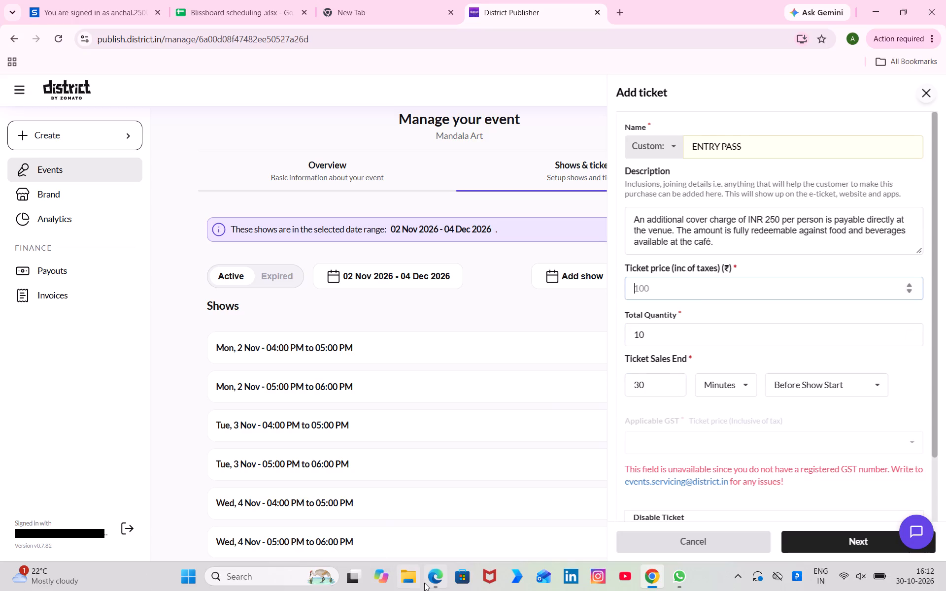
{"action": "left_click", "coordinate": [428, 582]}
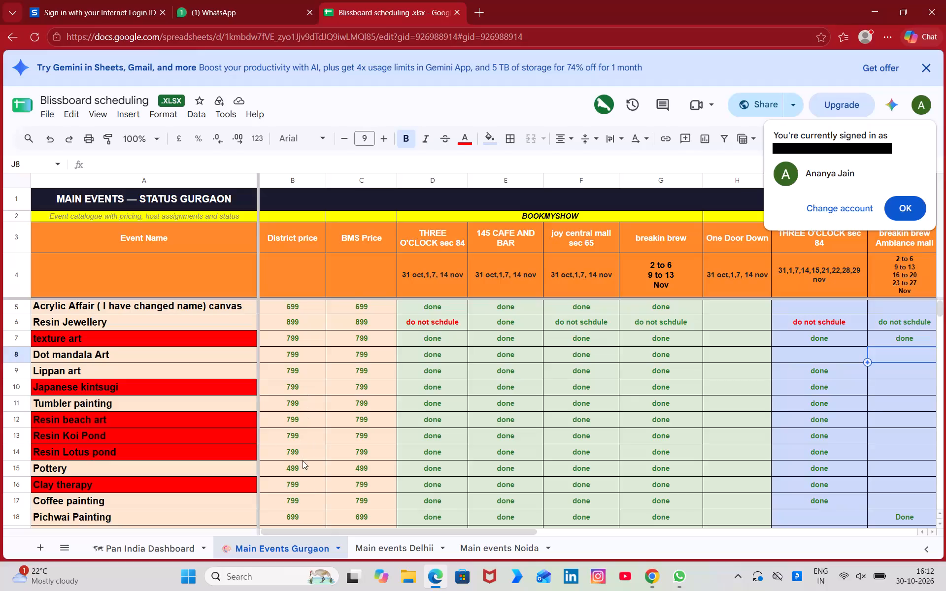
{"action": "left_click", "coordinate": [439, 579]}
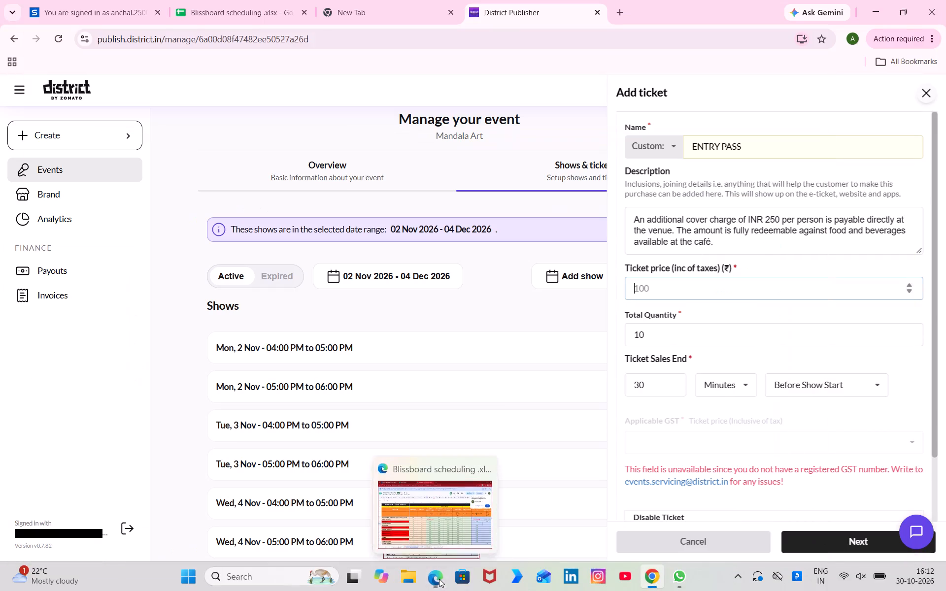
{"action": "type", "text": "799"}
{"action": "left_click", "coordinate": [848, 540]}
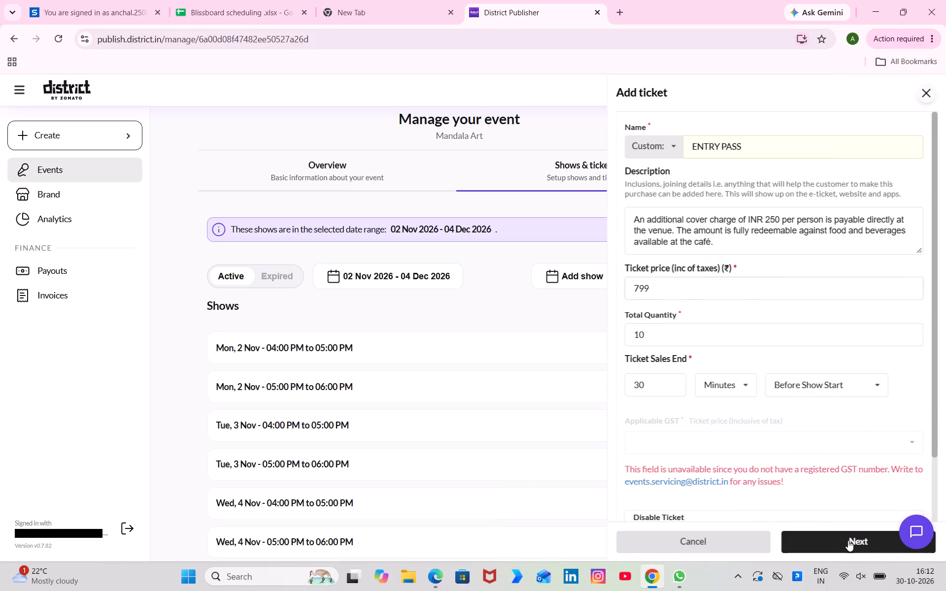
{"action": "left_click", "coordinate": [848, 540]}
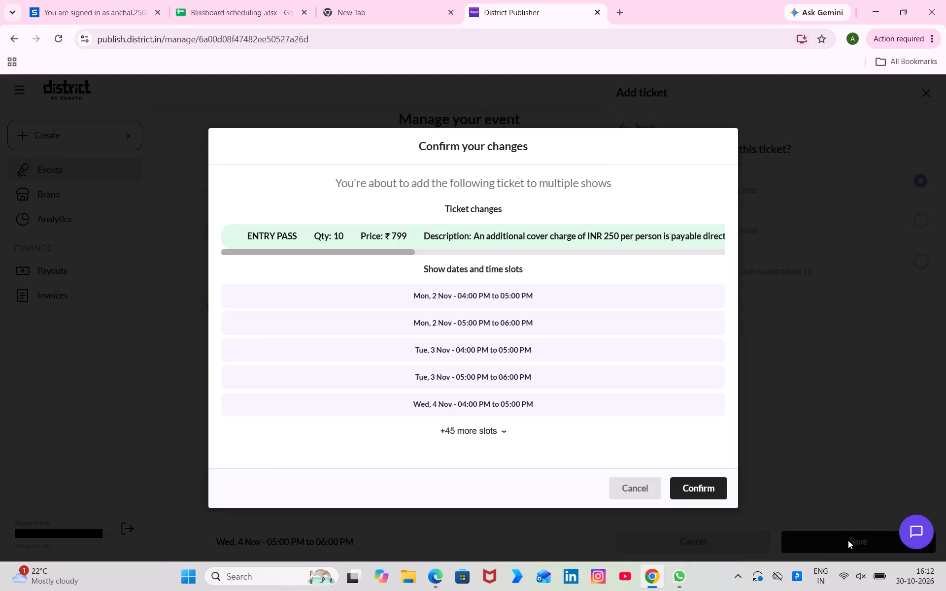
{"action": "left_click", "coordinate": [706, 485]}
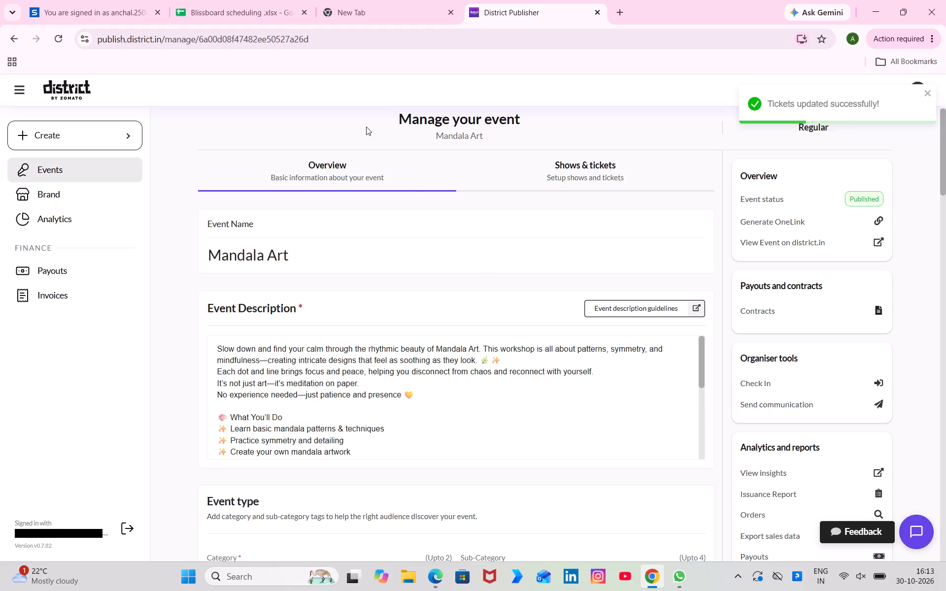
{"action": "left_click", "coordinate": [13, 40]}
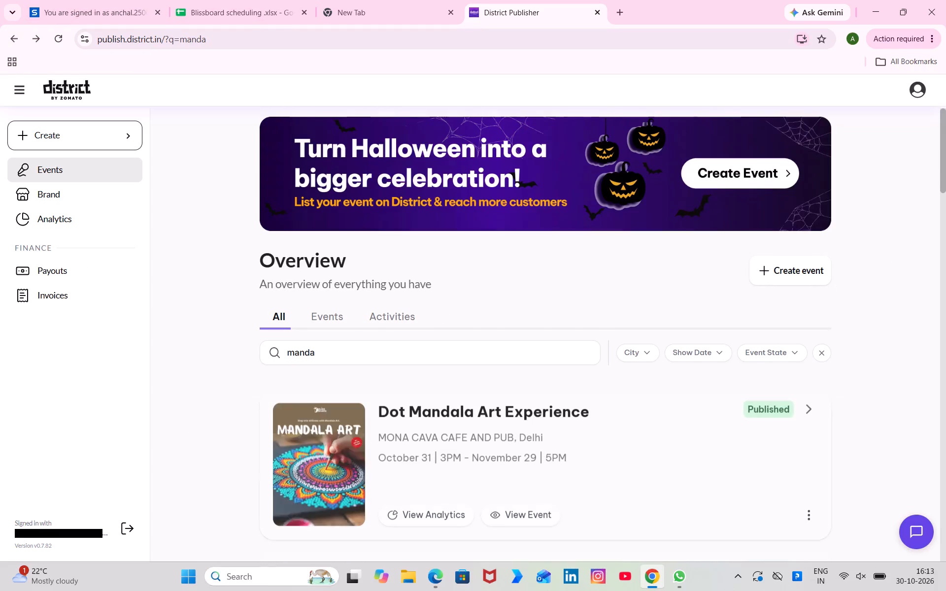
Search the computer for the Kuro app and open it.
{"action": "left_click", "coordinate": [263, 573]}
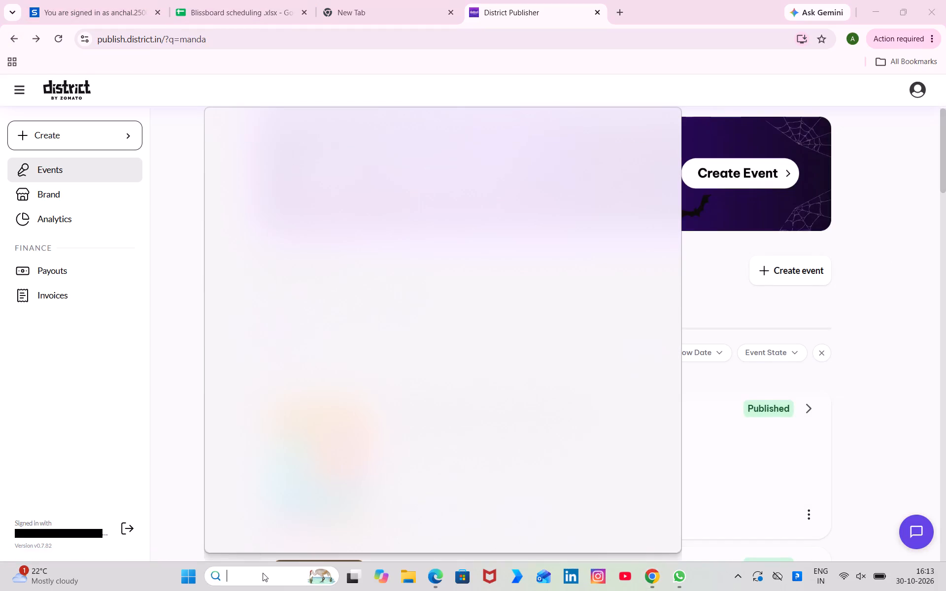
{"action": "key", "text": "k"}
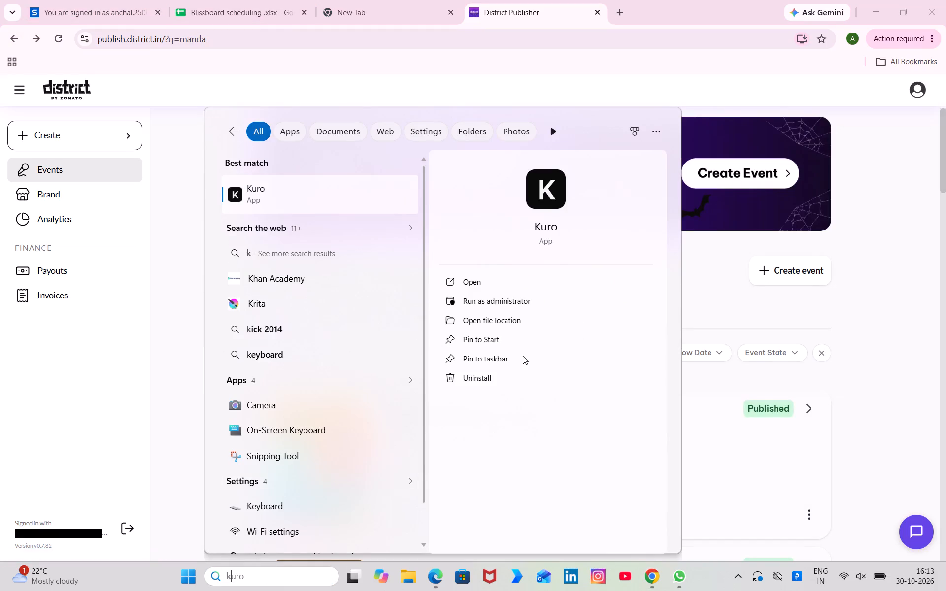
{"action": "left_click", "coordinate": [510, 287]}
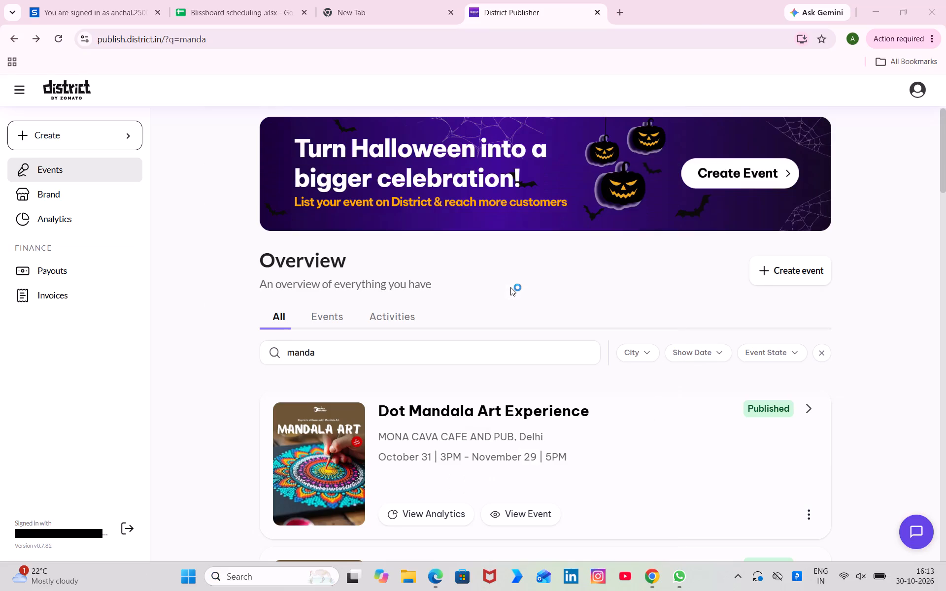
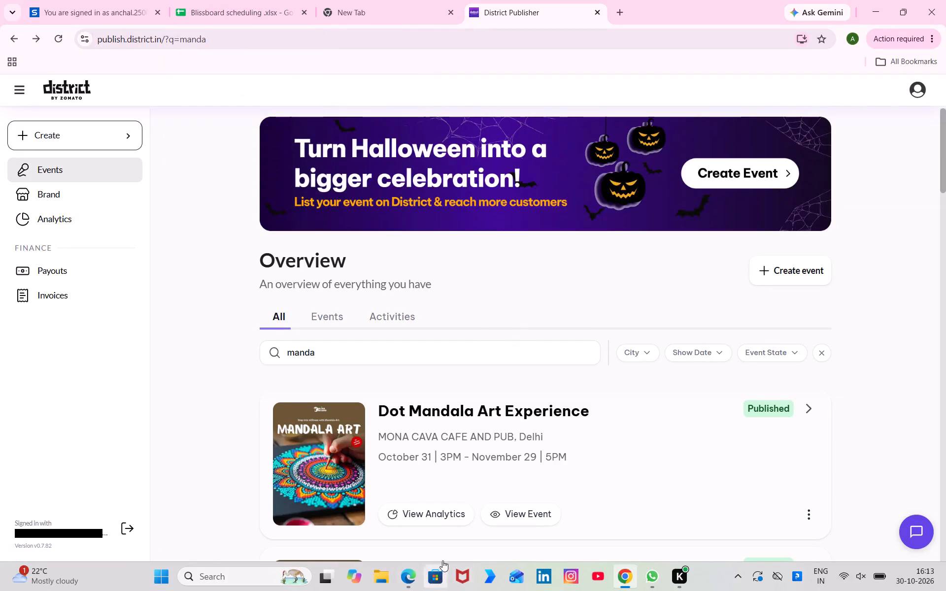
Switch to the Blissboard sheet in Edge and select Dot mandala Art's breakin brew Ambiance mall cell.
{"action": "left_click", "coordinate": [402, 575]}
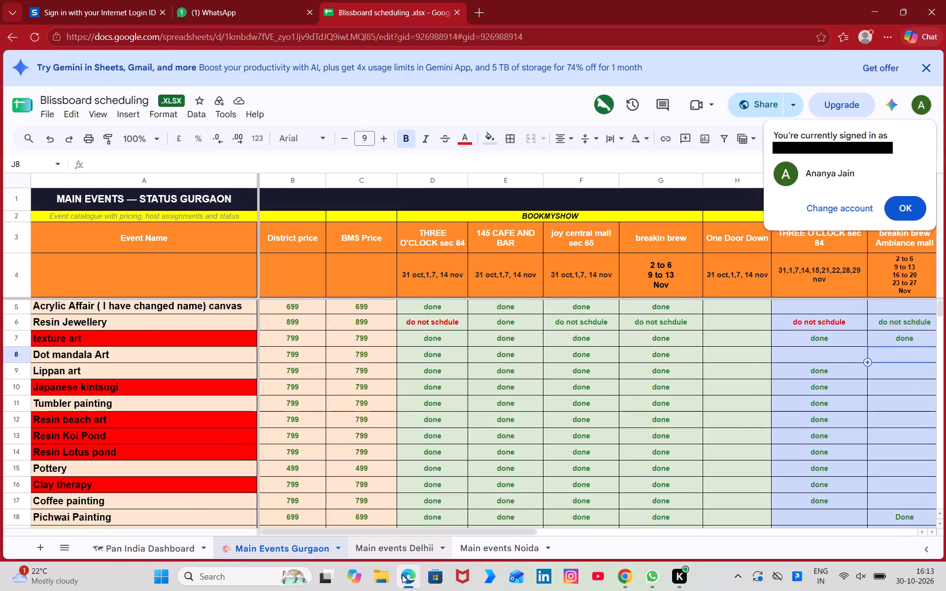
{"action": "left_click", "coordinate": [402, 575]}
{"action": "key", "text": "d"}
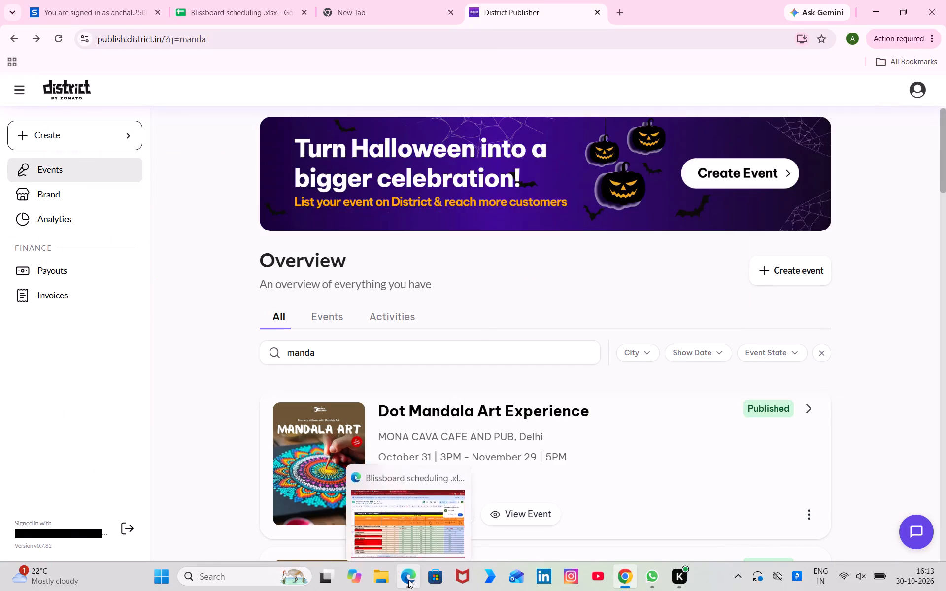
{"action": "left_click", "coordinate": [408, 580]}
{"action": "left_click", "coordinate": [884, 353]}
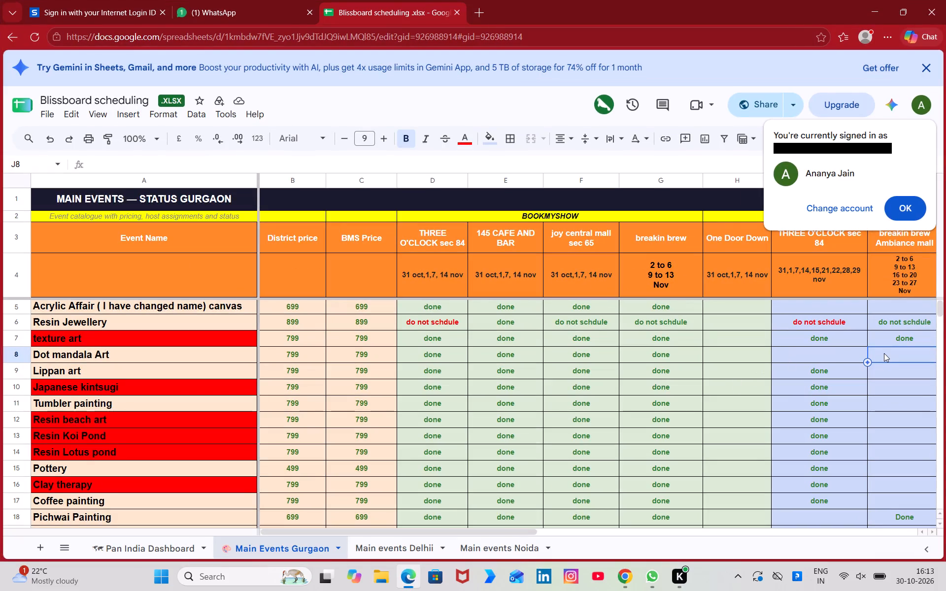
{"action": "scroll", "coordinate": [884, 353], "scroll_direction": "left", "scroll_amount": 1}
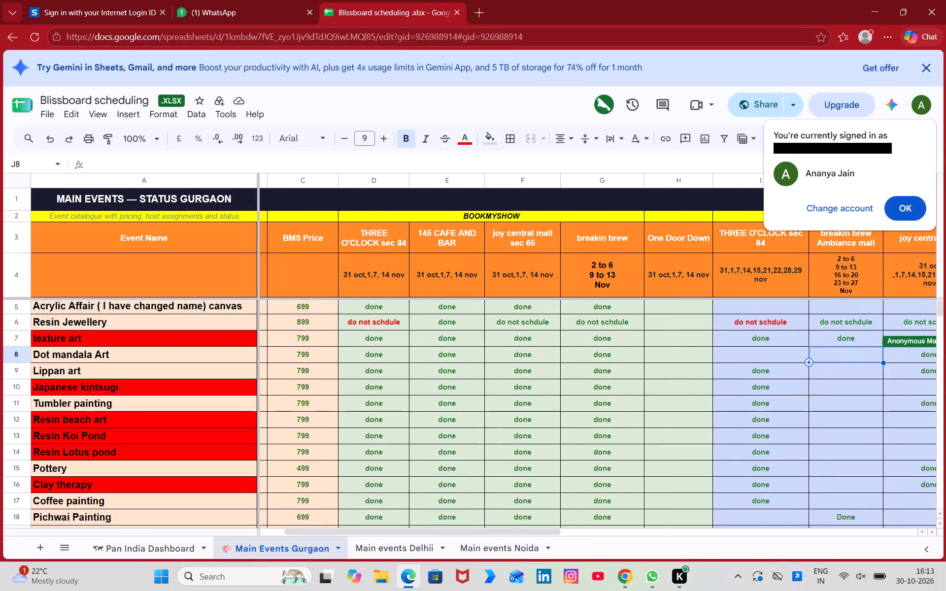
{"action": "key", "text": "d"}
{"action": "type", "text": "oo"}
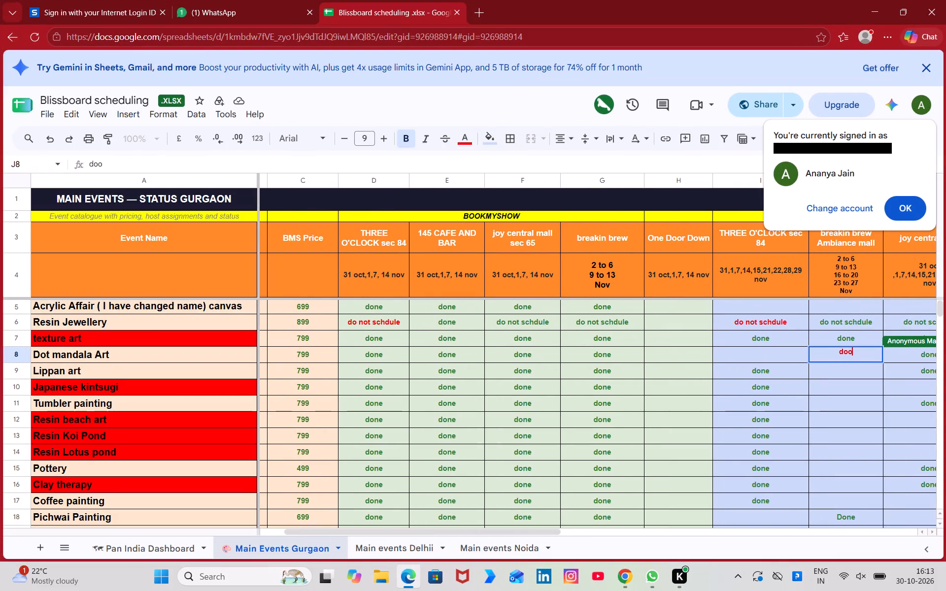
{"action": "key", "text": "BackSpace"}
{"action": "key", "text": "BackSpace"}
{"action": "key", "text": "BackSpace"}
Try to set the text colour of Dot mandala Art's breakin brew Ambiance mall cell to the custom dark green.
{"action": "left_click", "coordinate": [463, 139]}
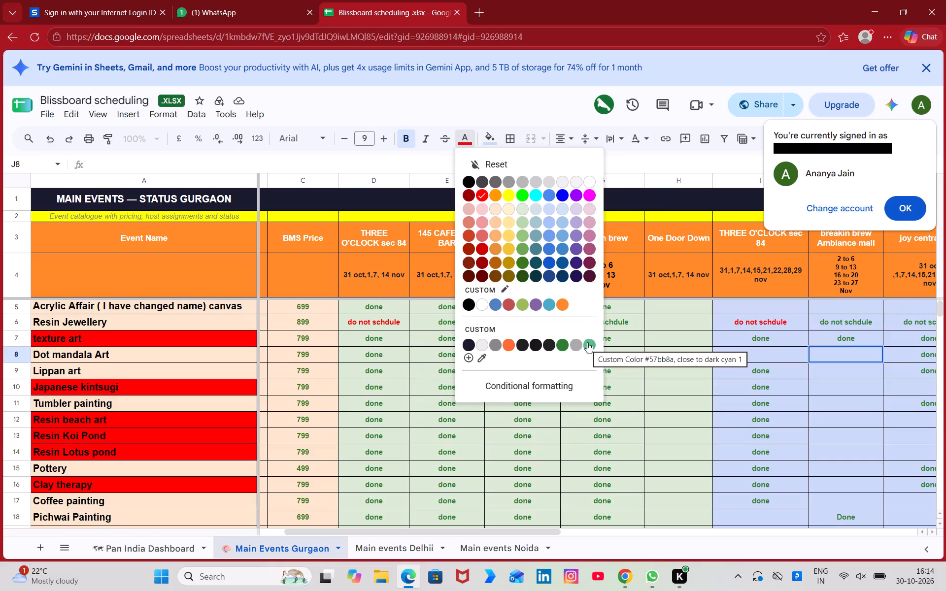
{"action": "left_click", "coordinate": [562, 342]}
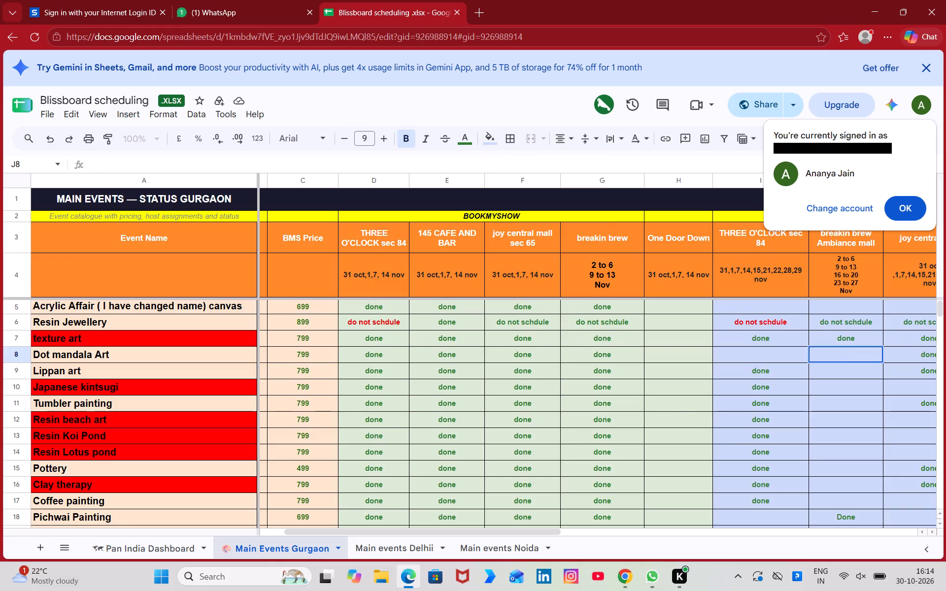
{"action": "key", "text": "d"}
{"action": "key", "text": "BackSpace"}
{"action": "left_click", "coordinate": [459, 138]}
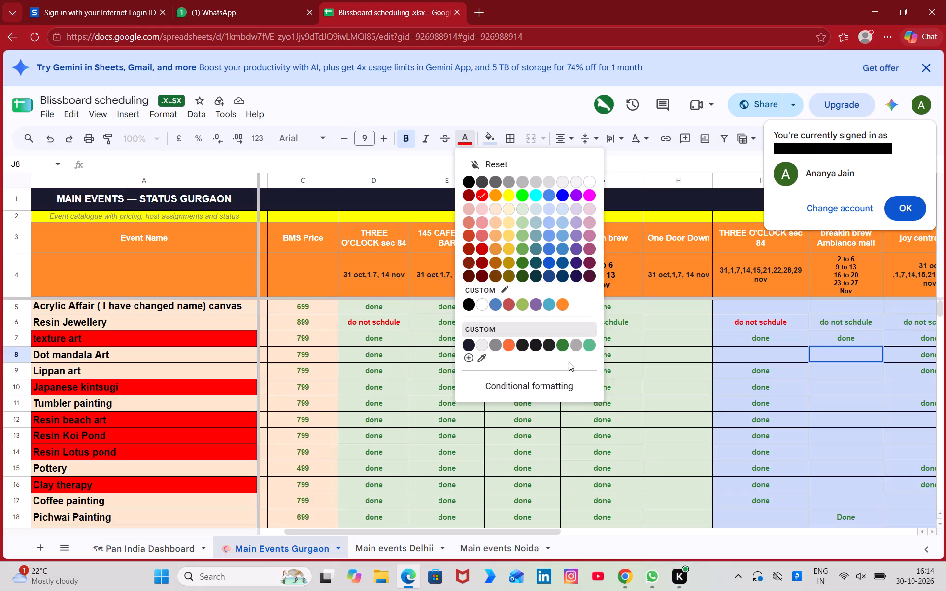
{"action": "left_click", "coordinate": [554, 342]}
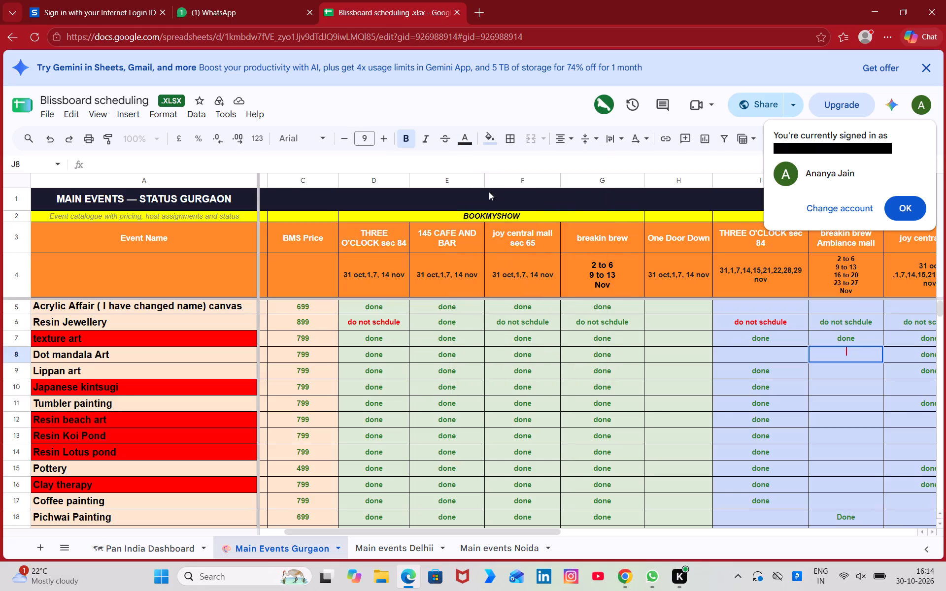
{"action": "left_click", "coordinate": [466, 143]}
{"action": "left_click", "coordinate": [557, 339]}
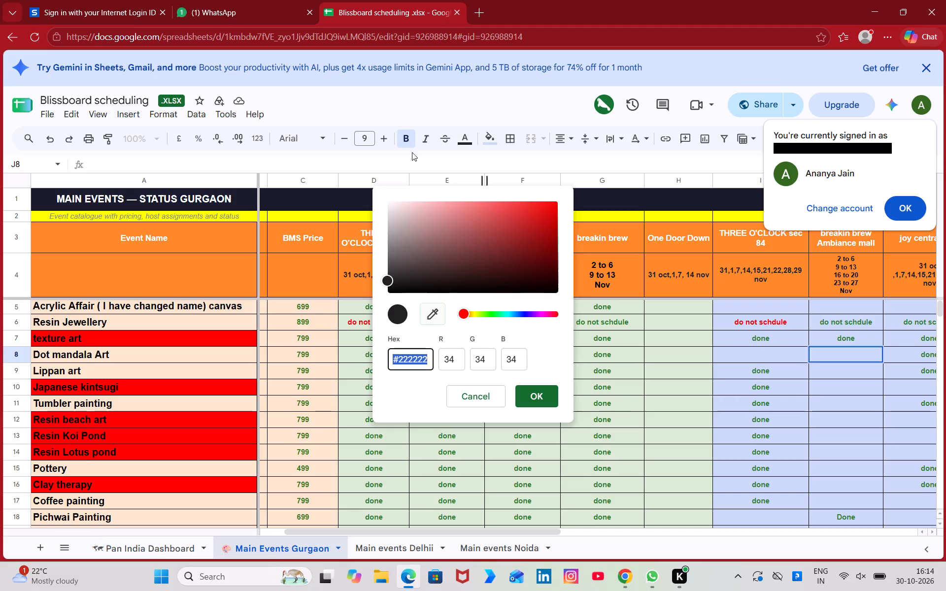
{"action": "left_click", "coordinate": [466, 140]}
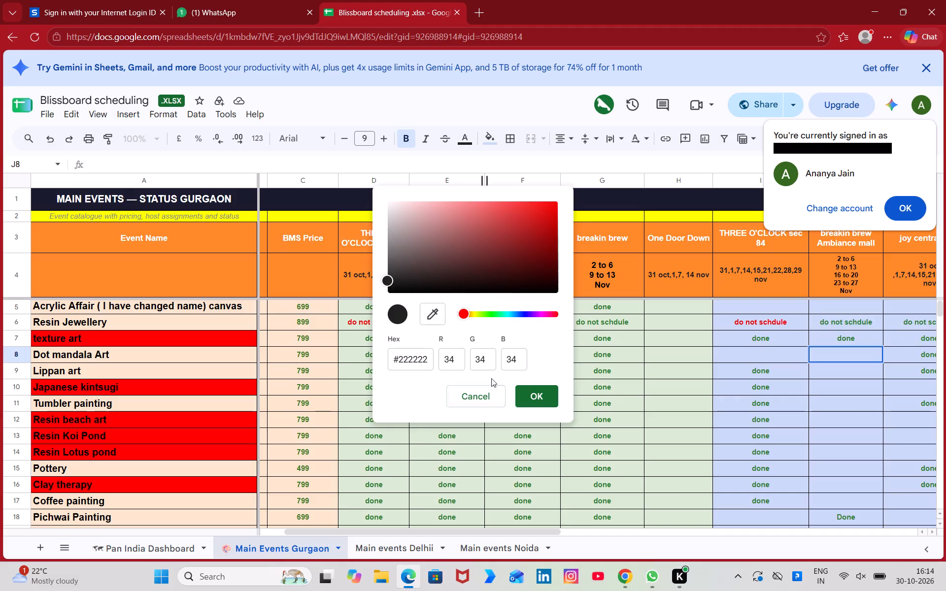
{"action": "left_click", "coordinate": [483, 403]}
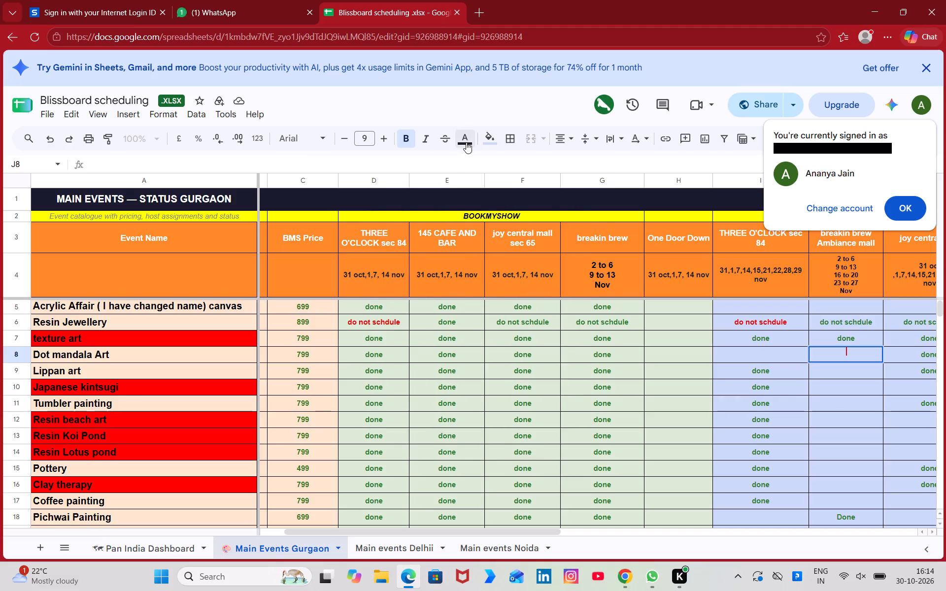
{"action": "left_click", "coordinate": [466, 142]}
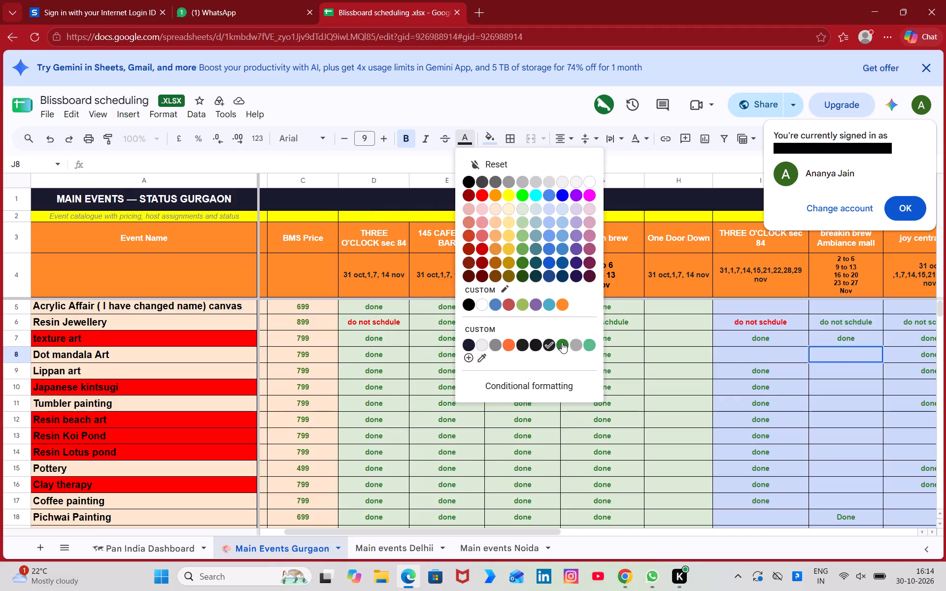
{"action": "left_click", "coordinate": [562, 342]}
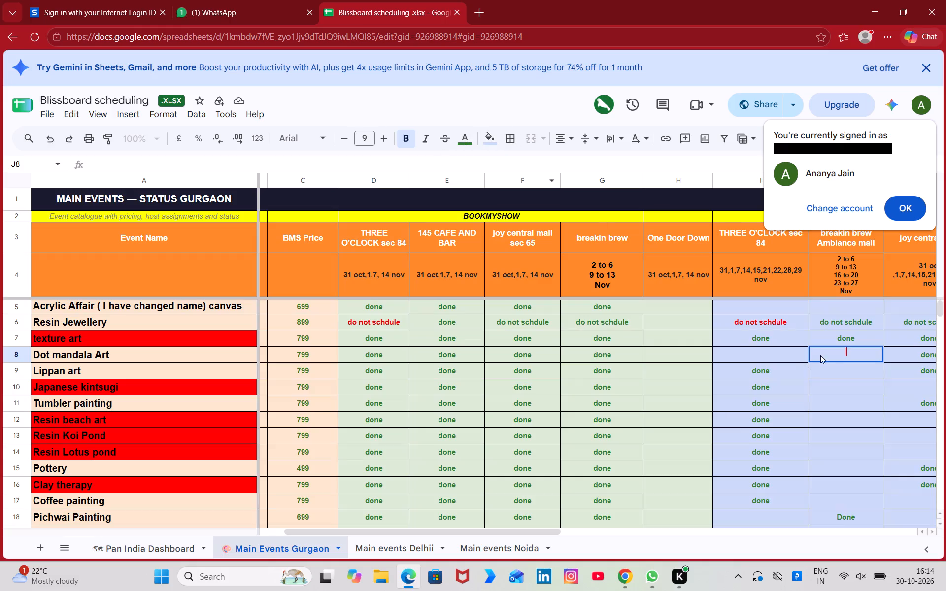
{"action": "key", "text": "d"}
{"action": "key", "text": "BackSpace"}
Enter done as Dot mandala Art's status under breakin brew Ambiance mall.
{"action": "key", "text": "d"}
{"action": "type", "text": "one"}
{"action": "key", "text": "Return"}
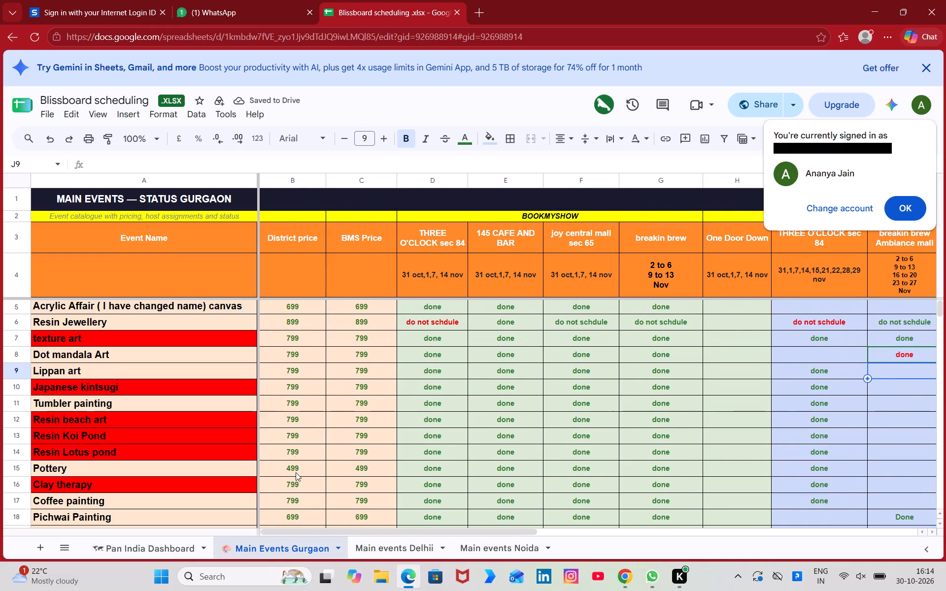
Return to District Publisher, search the events for lippan, and open the shows and tickets of Breakin' Brew's Lippan Art Workshop in Gurugram.
{"action": "scroll", "coordinate": [630, 379], "scroll_direction": "left", "scroll_amount": 2}
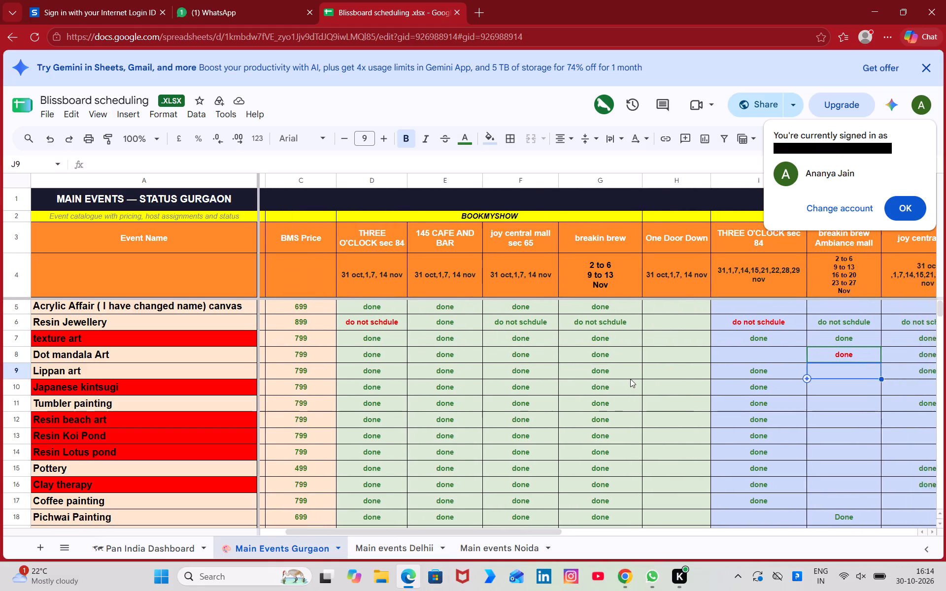
{"action": "scroll", "coordinate": [630, 379], "scroll_direction": "left", "scroll_amount": 1}
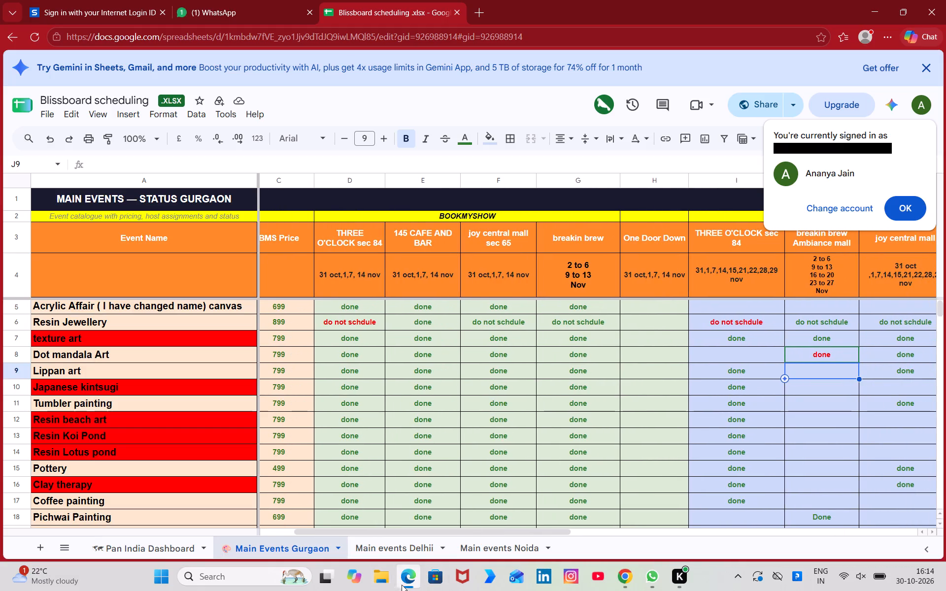
{"action": "left_click", "coordinate": [405, 586]}
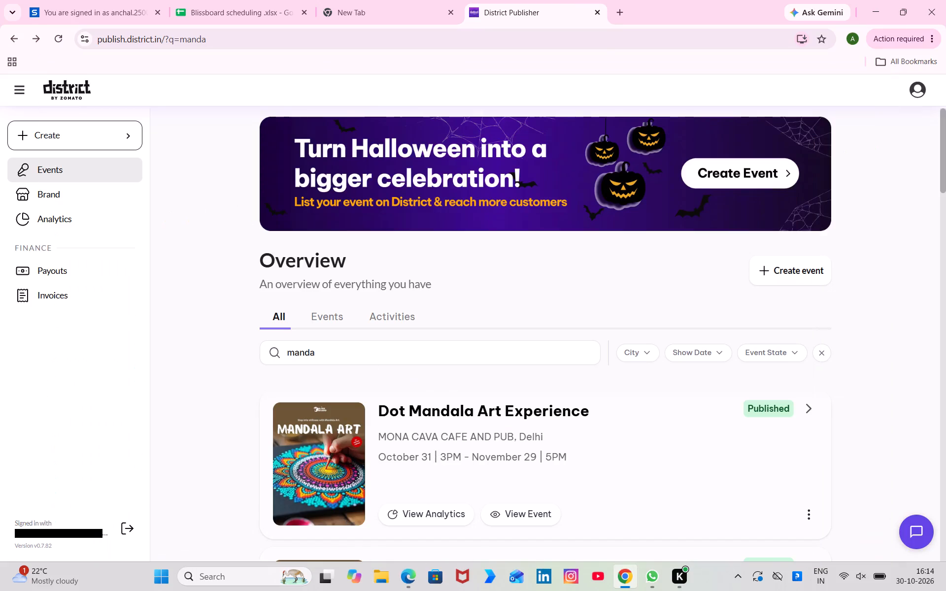
{"action": "left_click_drag", "start_coordinate": [342, 353], "coordinate": [246, 341]}
{"action": "type", "text": "lippan"}
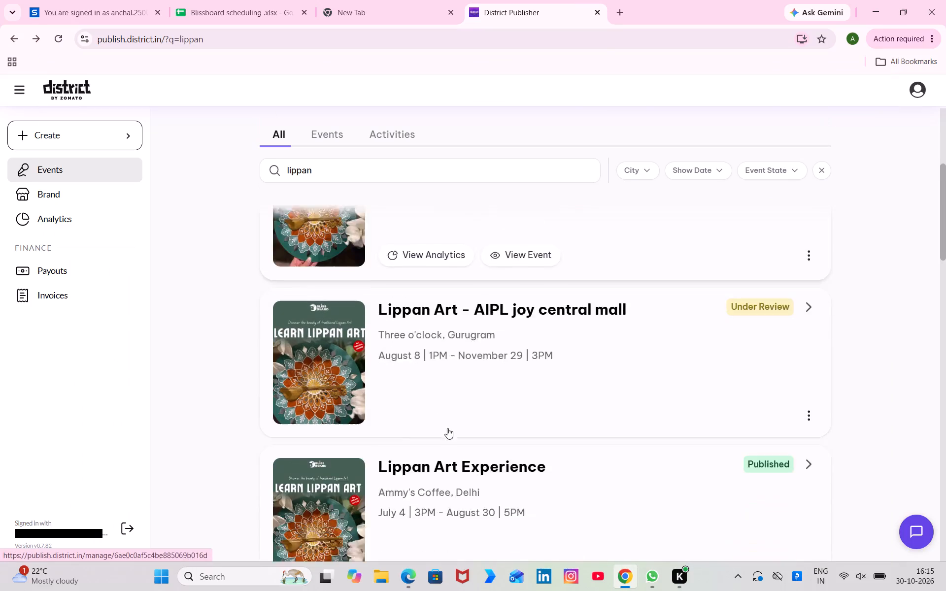
{"action": "scroll", "coordinate": [447, 428], "scroll_direction": "down", "scroll_amount": 10}
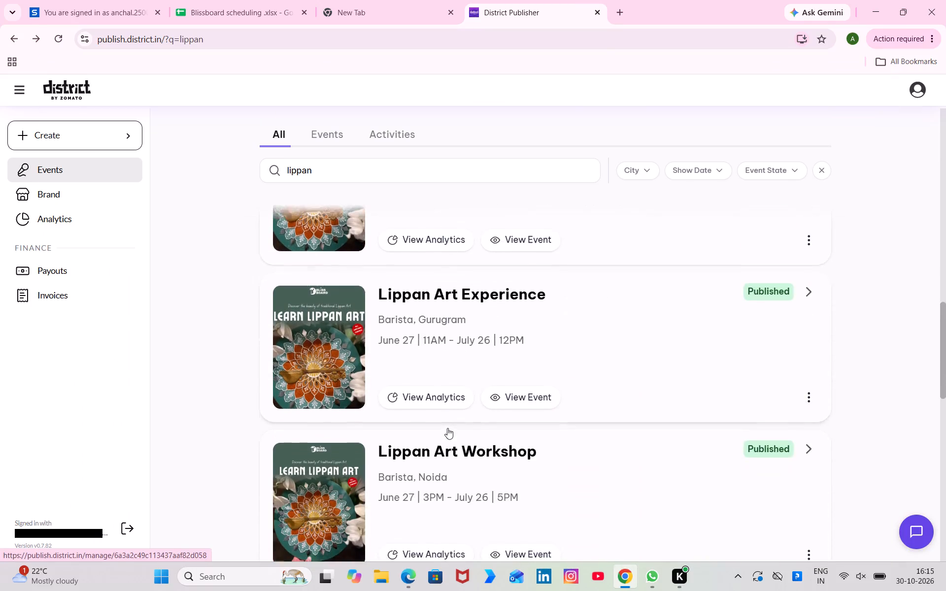
{"action": "scroll", "coordinate": [447, 428], "scroll_direction": "down", "scroll_amount": 4}
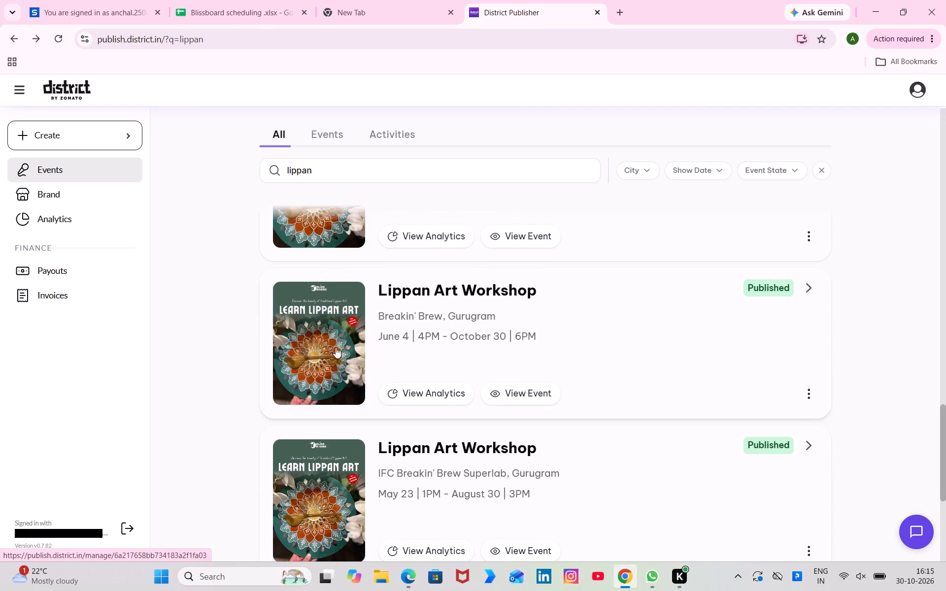
{"action": "left_click", "coordinate": [330, 344]}
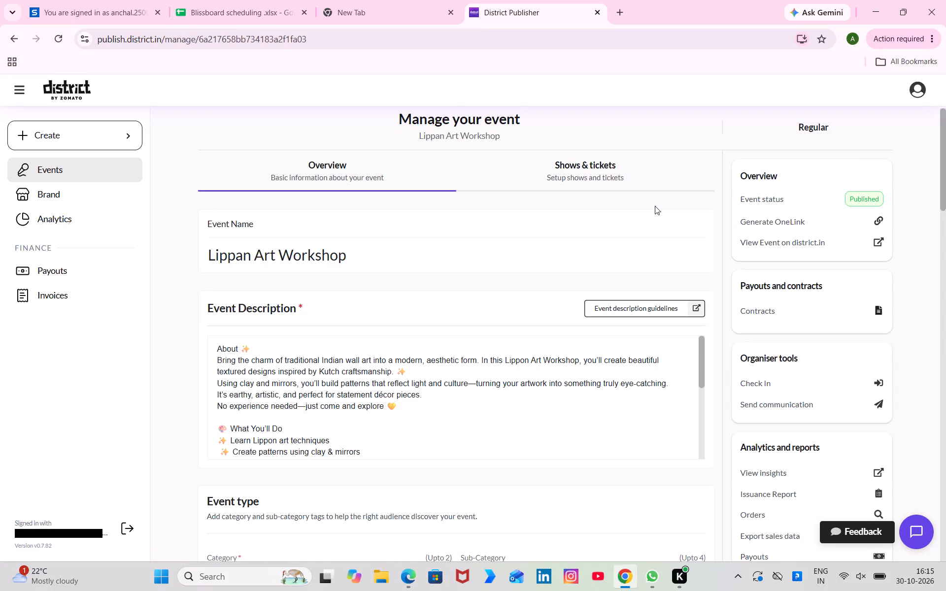
{"action": "left_click", "coordinate": [606, 173]}
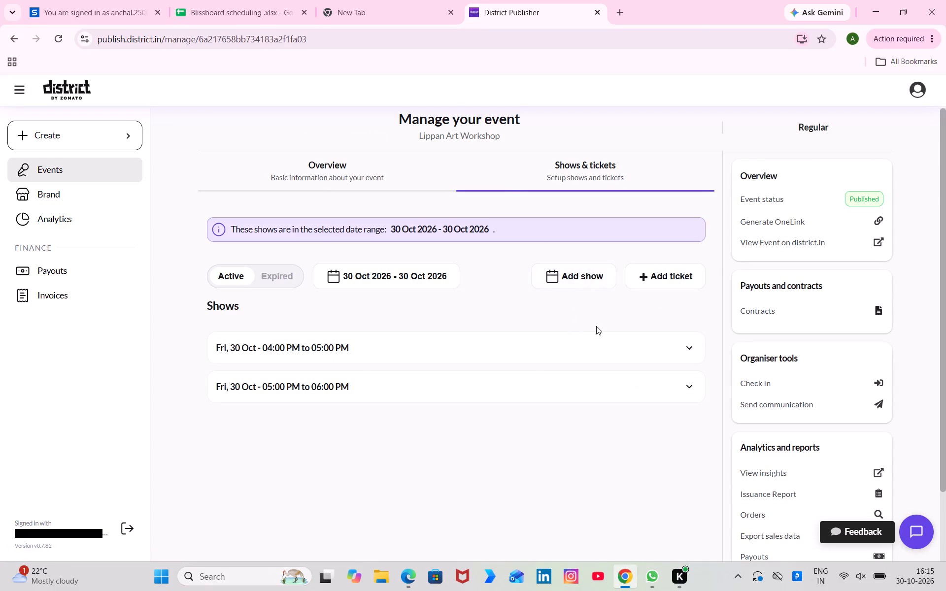
Start adding a weekly recurring show to the Lippan Art Workshop, running from Mon, 2 Nov to Fri, 4 Dec.
{"action": "left_click", "coordinate": [679, 278]}
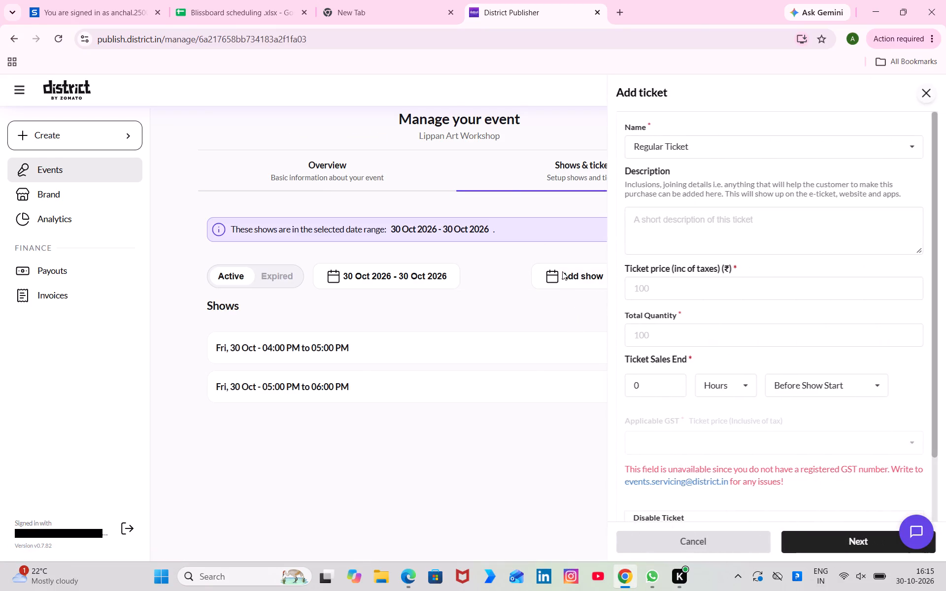
{"action": "double_click", "coordinate": [562, 271]}
{"action": "left_click", "coordinate": [774, 223]}
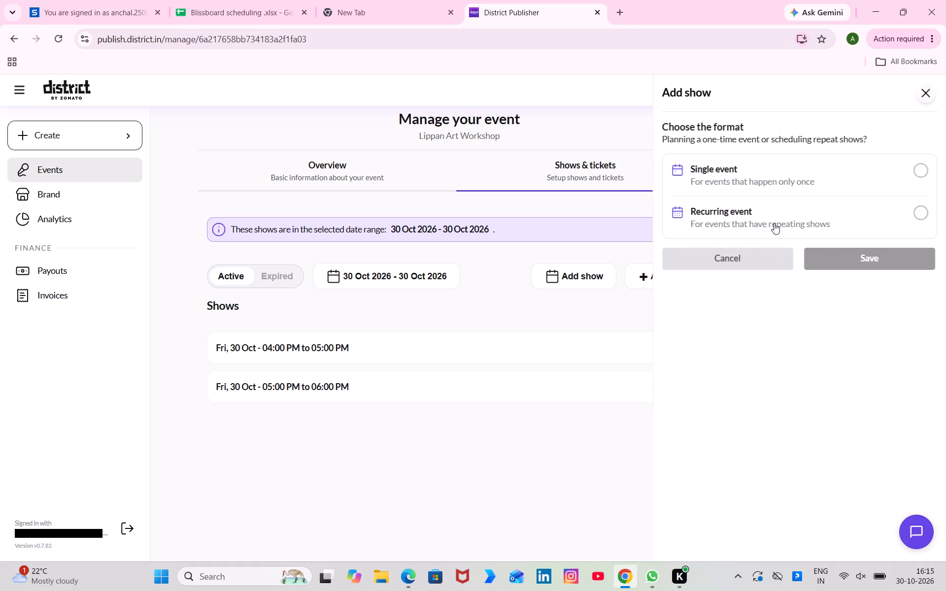
{"action": "left_click", "coordinate": [833, 318]}
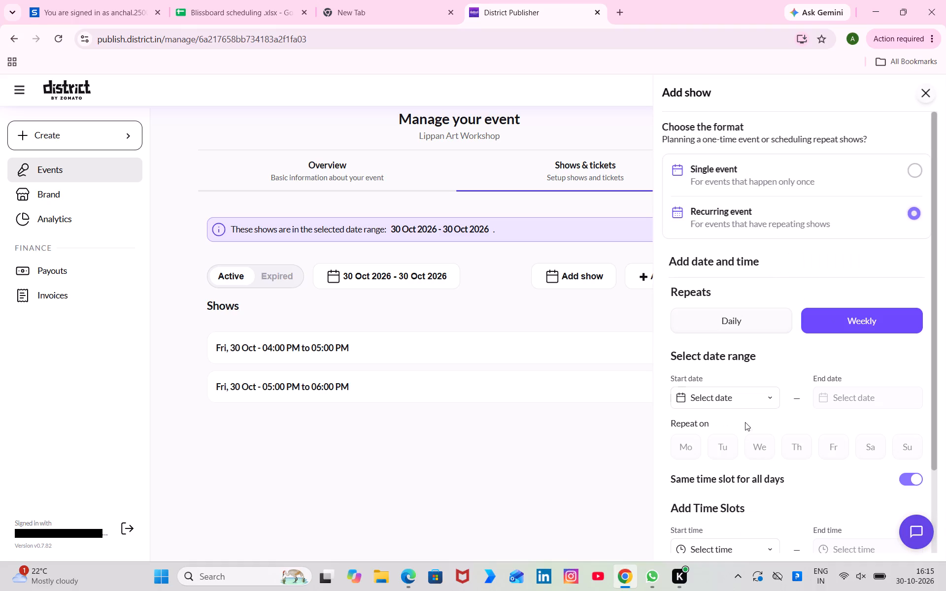
{"action": "left_click", "coordinate": [759, 405]}
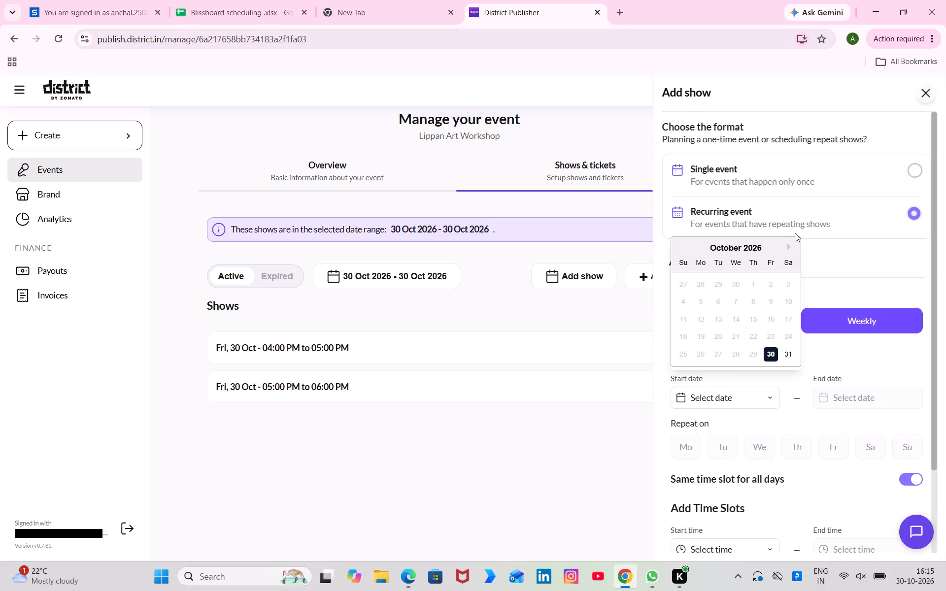
{"action": "left_click", "coordinate": [786, 241]}
{"action": "left_click", "coordinate": [789, 246]}
{"action": "left_click", "coordinate": [702, 283]}
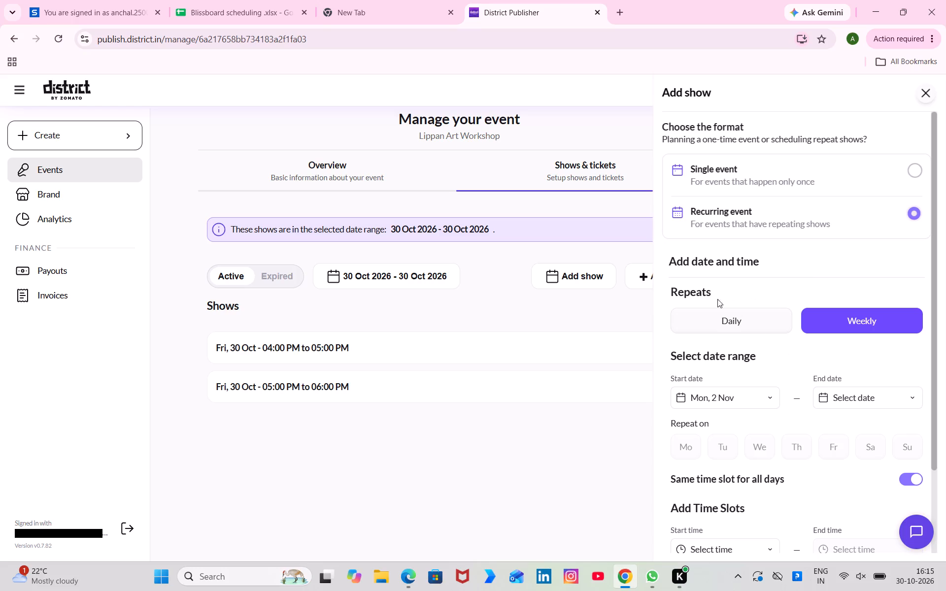
{"action": "left_click", "coordinate": [834, 405]}
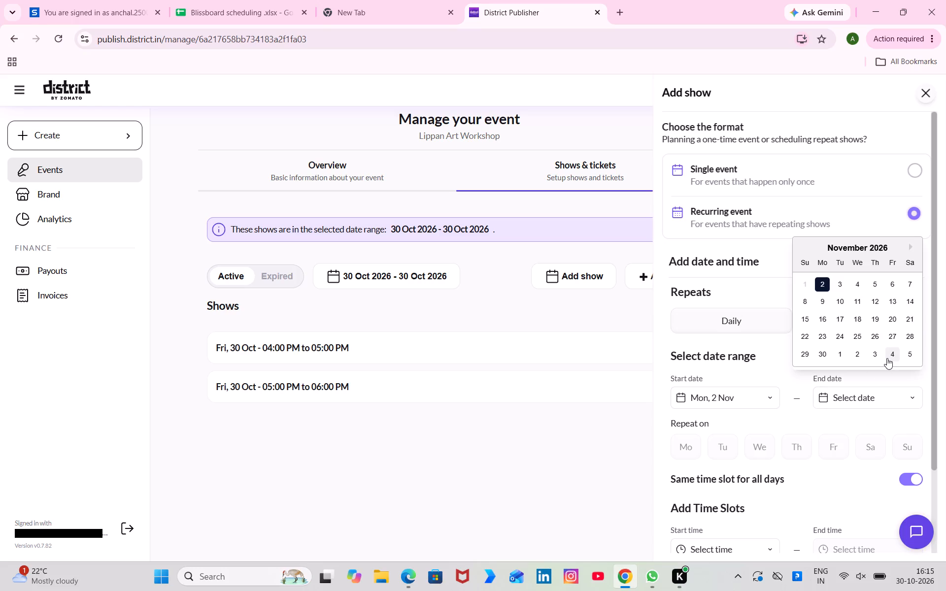
{"action": "left_click", "coordinate": [887, 358]}
Set the recurring show to repeat on Monday, Tuesday, Wednesday, Thursday and Friday.
{"action": "left_click", "coordinate": [691, 444]}
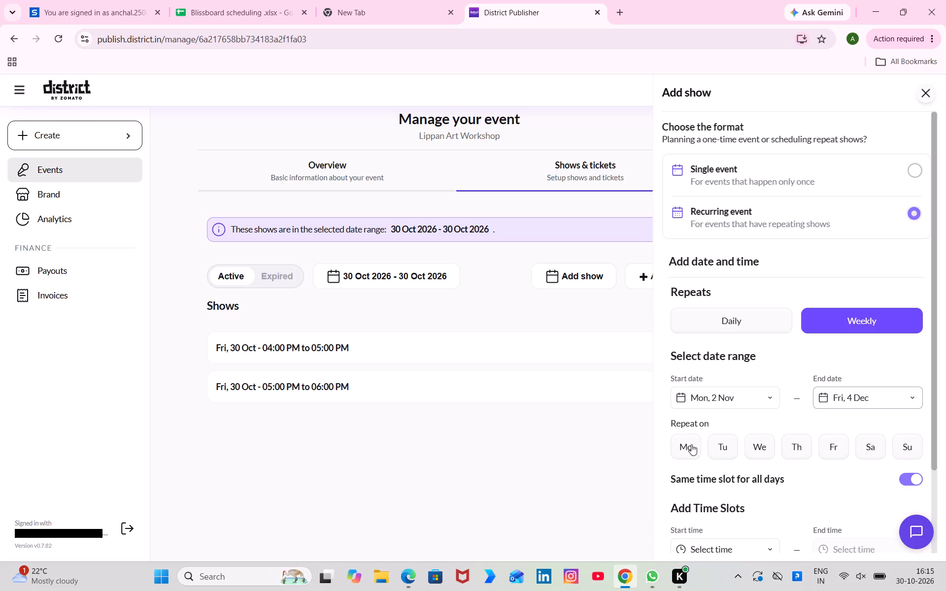
{"action": "left_click", "coordinate": [709, 446]}
{"action": "left_click", "coordinate": [760, 451]}
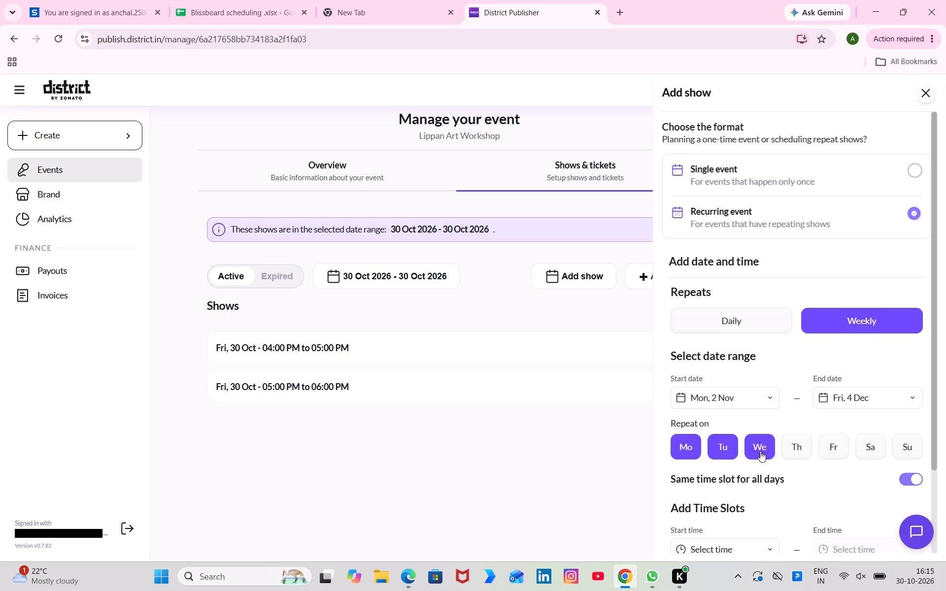
{"action": "left_click", "coordinate": [791, 451]}
{"action": "left_click", "coordinate": [835, 448]}
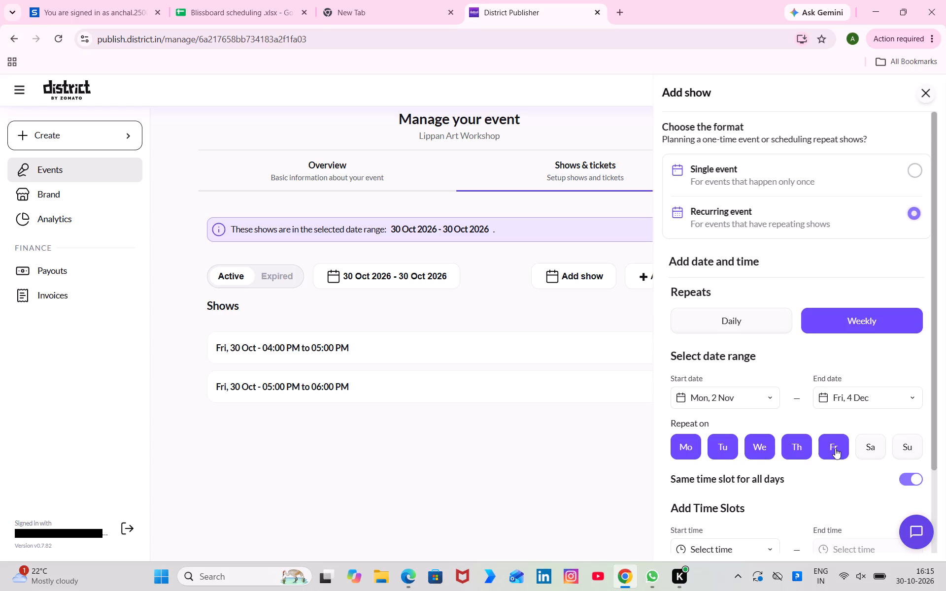
Set the first time slot of the recurring show from 04:00 PM to 05:00 PM.
{"action": "scroll", "coordinate": [835, 448], "scroll_direction": "down", "scroll_amount": 3}
{"action": "left_click", "coordinate": [741, 448]}
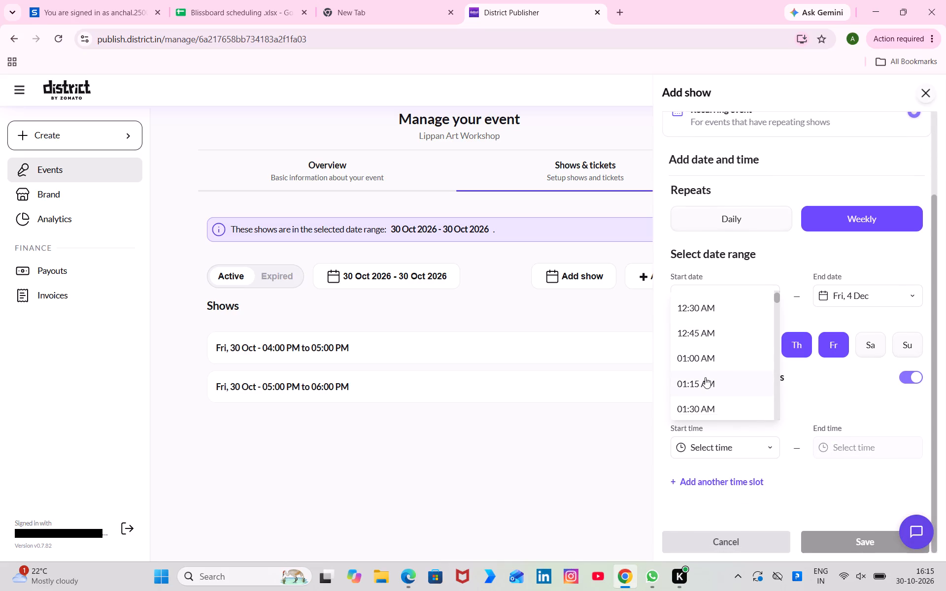
{"action": "scroll", "coordinate": [705, 377], "scroll_direction": "down", "scroll_amount": 4}
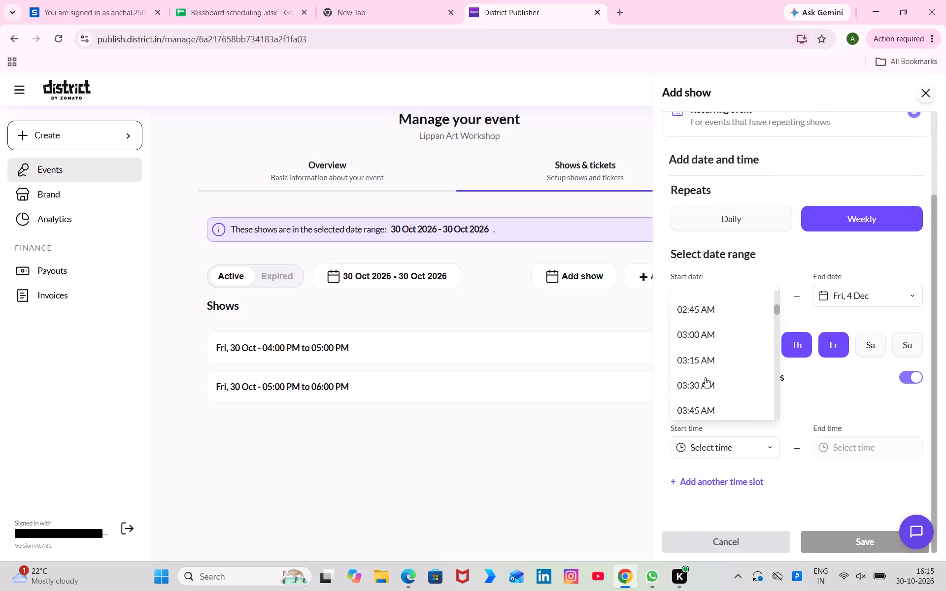
{"action": "scroll", "coordinate": [705, 377], "scroll_direction": "down", "scroll_amount": 5}
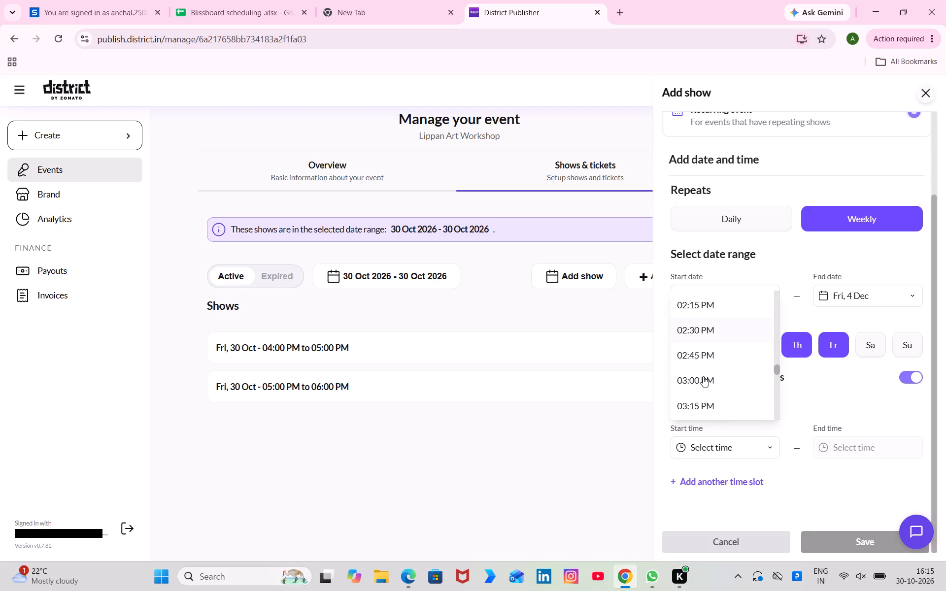
{"action": "scroll", "coordinate": [703, 376], "scroll_direction": "down", "scroll_amount": 1}
{"action": "left_click", "coordinate": [709, 371]}
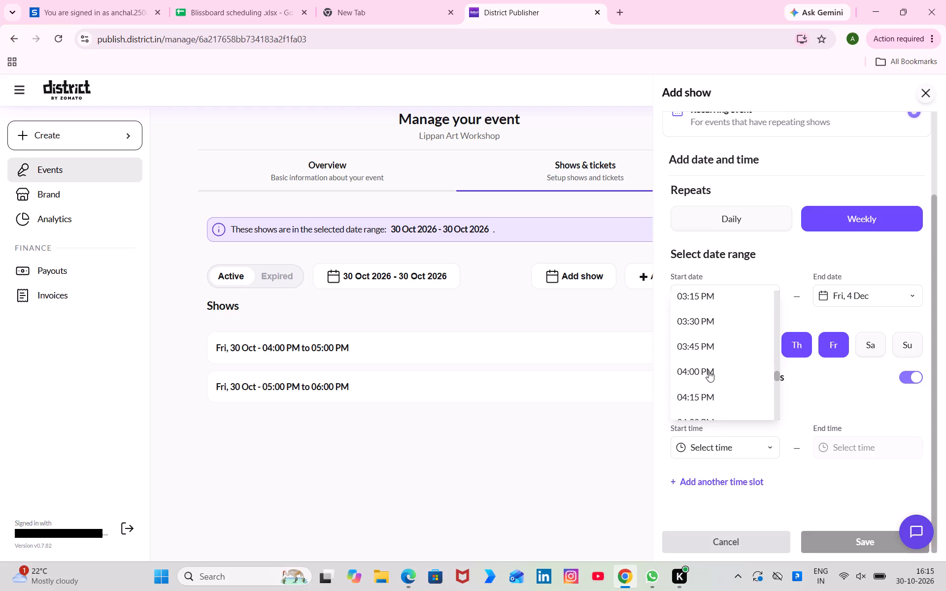
{"action": "left_click", "coordinate": [852, 452]}
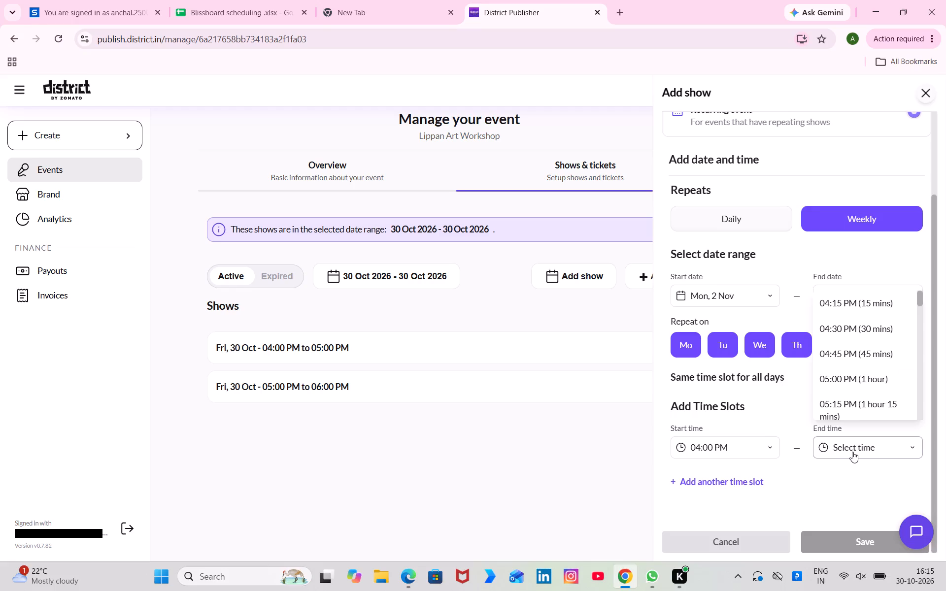
{"action": "left_click", "coordinate": [853, 380]}
Add a second time slot from 05:00 PM to 06:00 PM, then save and create the recurring shows.
{"action": "left_click", "coordinate": [708, 496]}
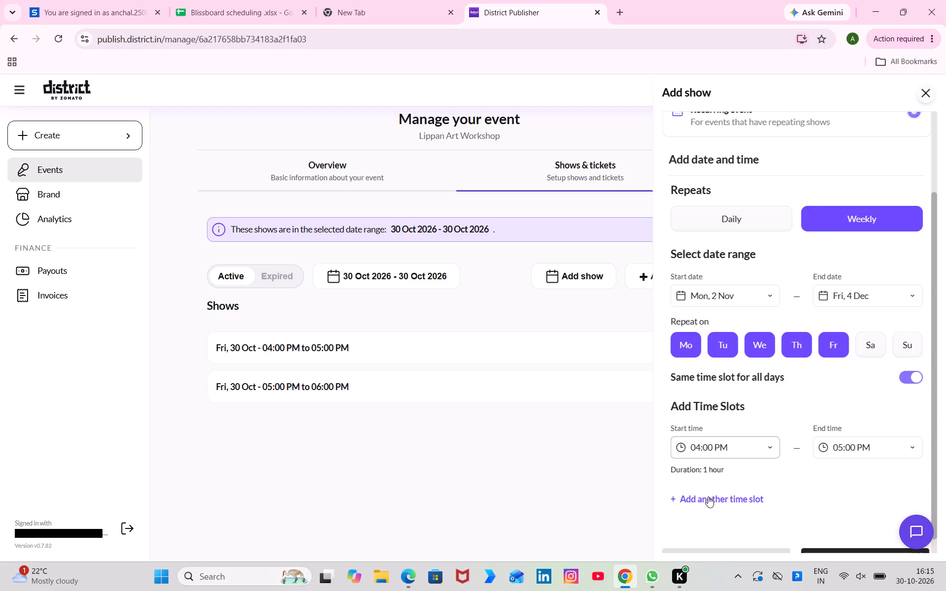
{"action": "left_click", "coordinate": [710, 513]}
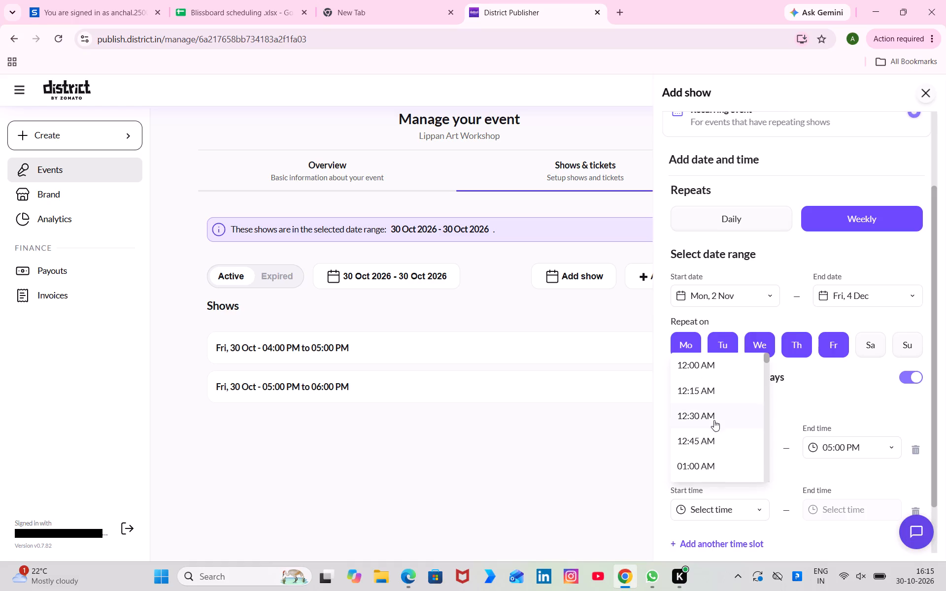
{"action": "scroll", "coordinate": [723, 369], "scroll_direction": "down", "scroll_amount": 1}
{"action": "scroll", "coordinate": [716, 420], "scroll_direction": "down", "scroll_amount": 9}
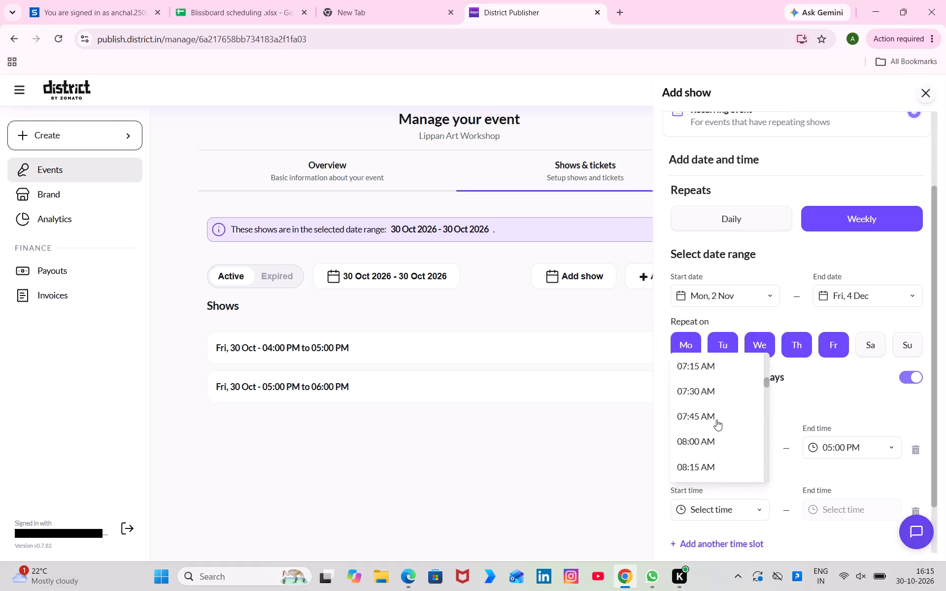
{"action": "scroll", "coordinate": [716, 420], "scroll_direction": "up", "scroll_amount": 4}
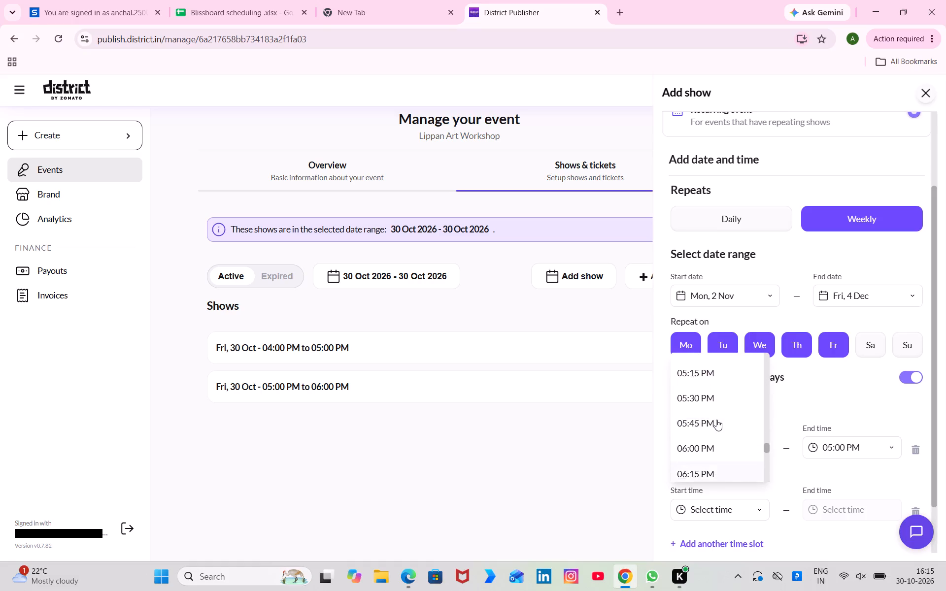
{"action": "scroll", "coordinate": [716, 420], "scroll_direction": "up", "scroll_amount": 2}
{"action": "left_click", "coordinate": [697, 401]}
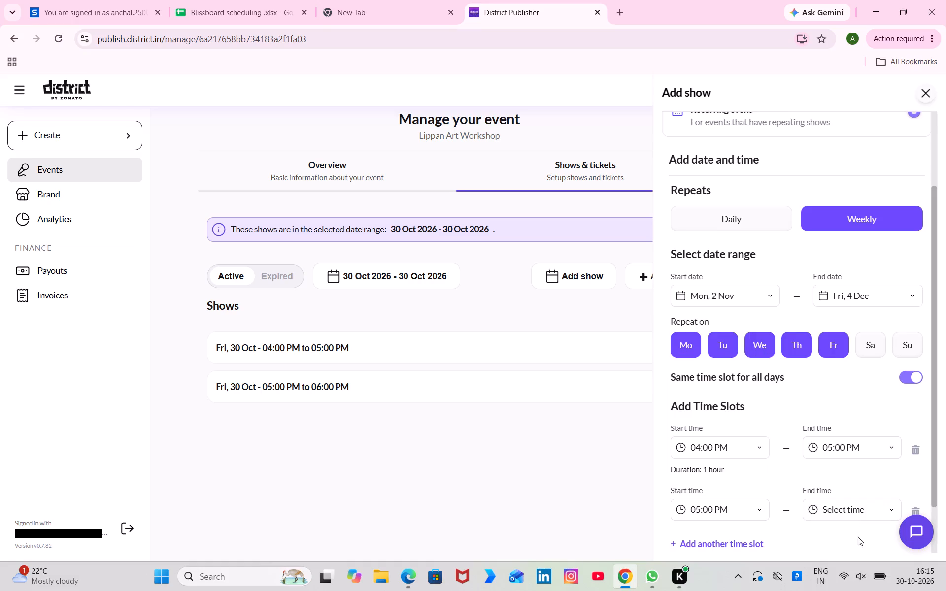
{"action": "left_click", "coordinate": [852, 504]}
{"action": "left_click", "coordinate": [855, 445]}
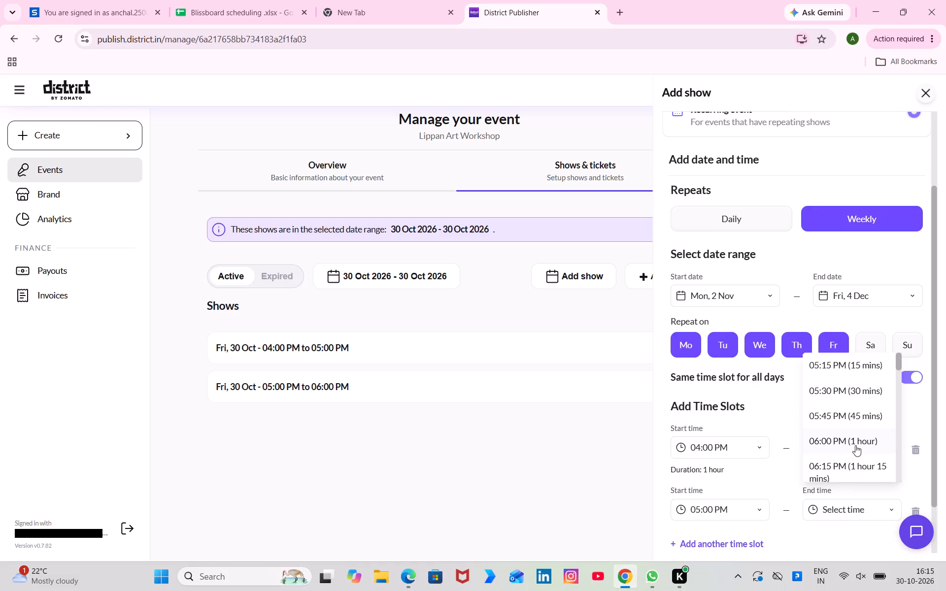
{"action": "scroll", "coordinate": [831, 508], "scroll_direction": "down", "scroll_amount": 7}
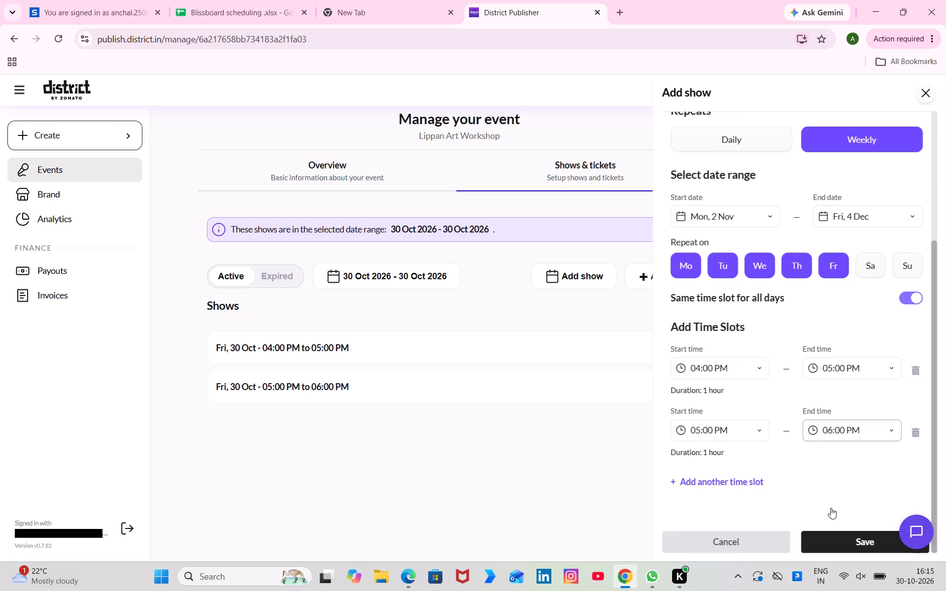
{"action": "left_click", "coordinate": [845, 538]}
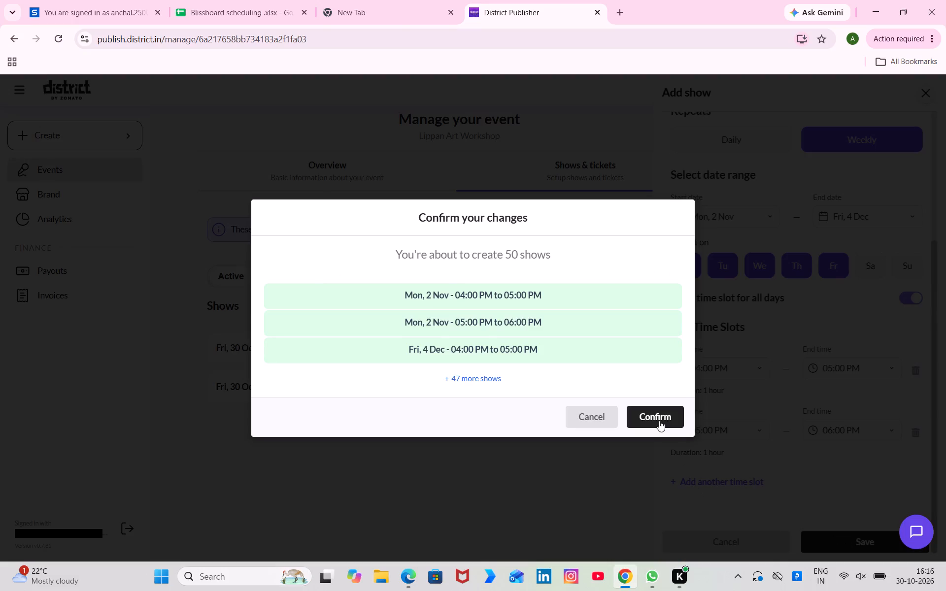
{"action": "left_click", "coordinate": [659, 421]}
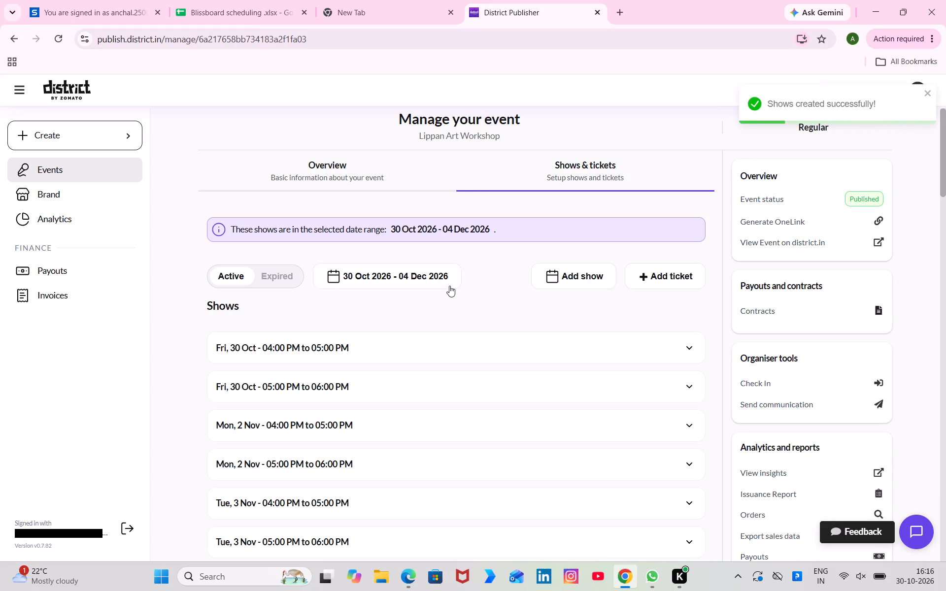
Start a new ticket with the custom name ENTRY PASS and the copied description of the redeemable INR 250 per person cover charge.
{"action": "left_click", "coordinate": [661, 272]}
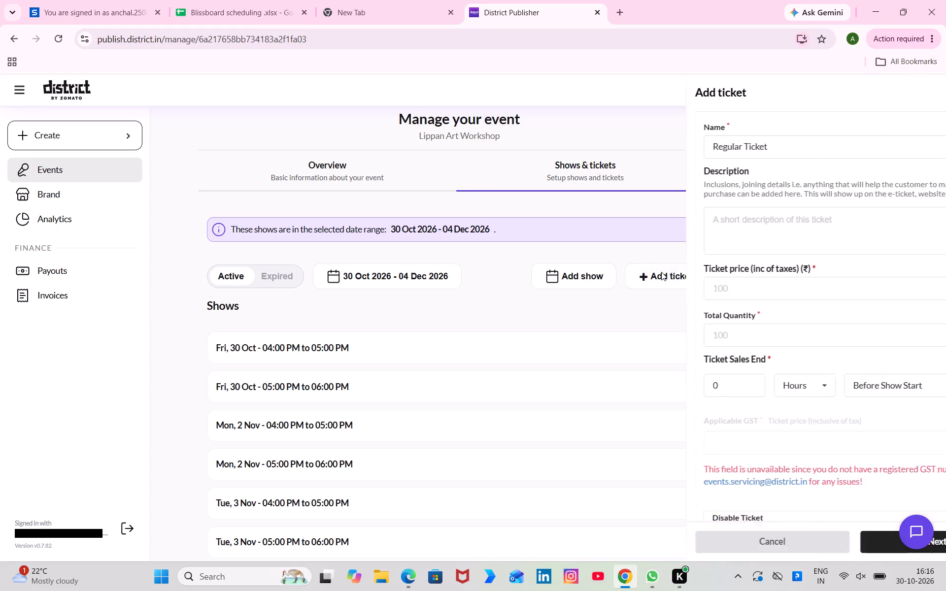
{"action": "left_click", "coordinate": [717, 235]}
{"action": "key", "text": "ctrl+v"}
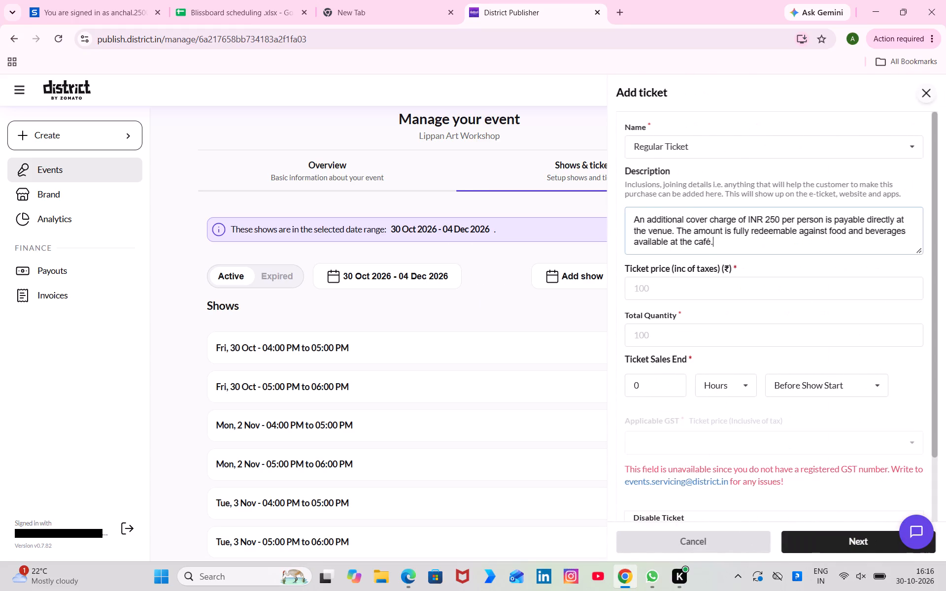
{"action": "left_click", "coordinate": [709, 148]}
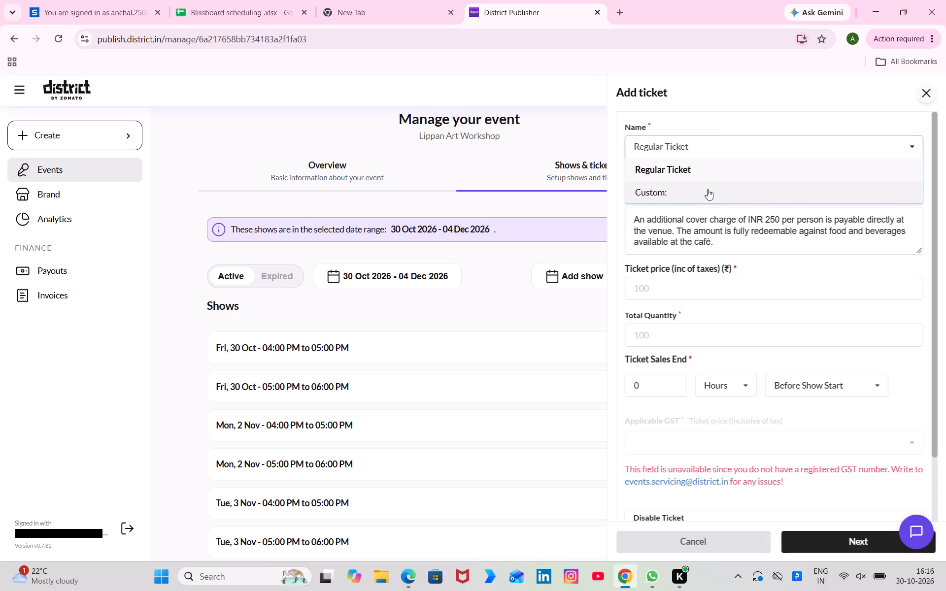
{"action": "left_click", "coordinate": [708, 189]}
{"action": "left_click", "coordinate": [734, 152]}
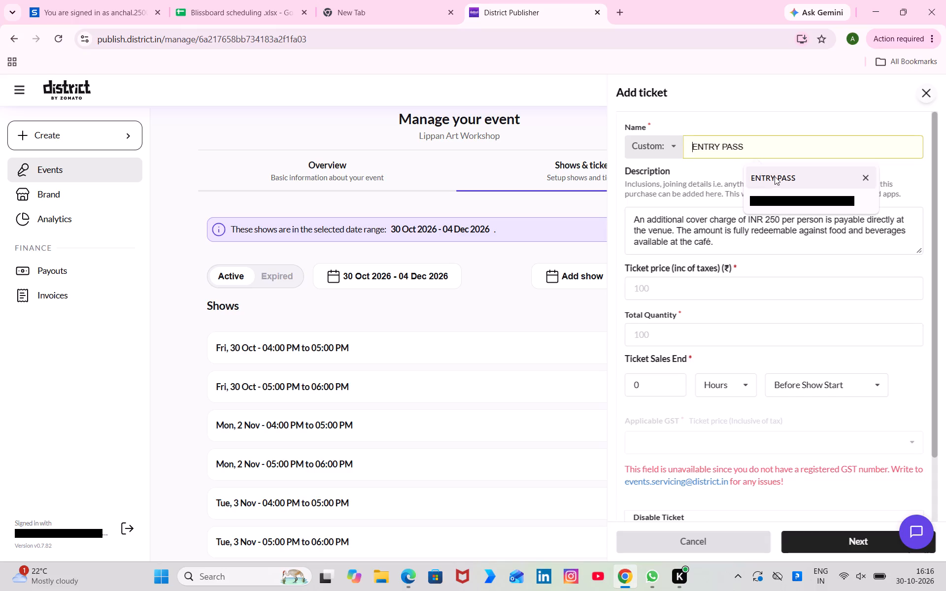
{"action": "left_click", "coordinate": [775, 176]}
Set the ticket's price to 799, quantity to 10 and sales end to 30 minutes before show start, and add it to all shows.
{"action": "left_click", "coordinate": [654, 285]}
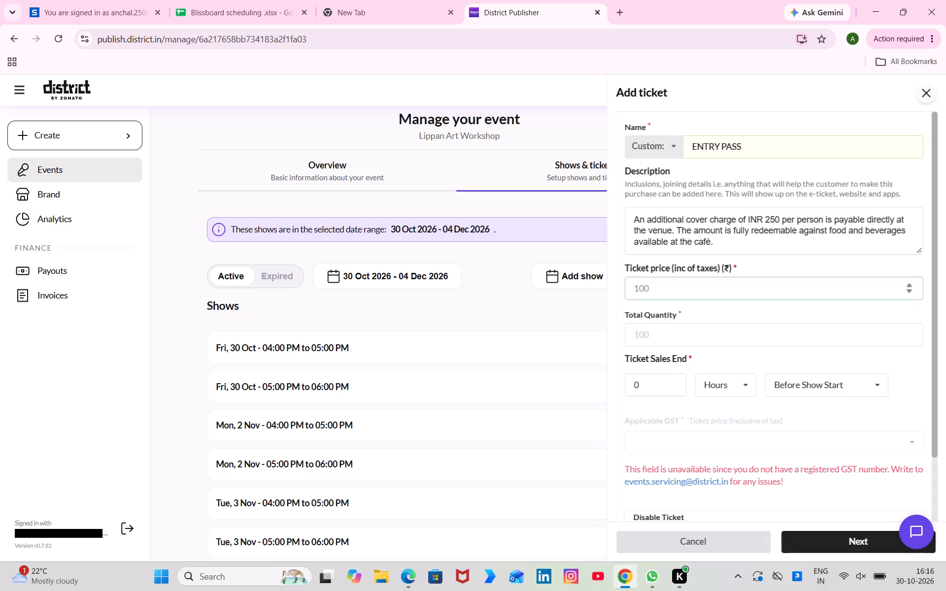
{"action": "type", "text": "799"}
{"action": "left_click", "coordinate": [670, 334]}
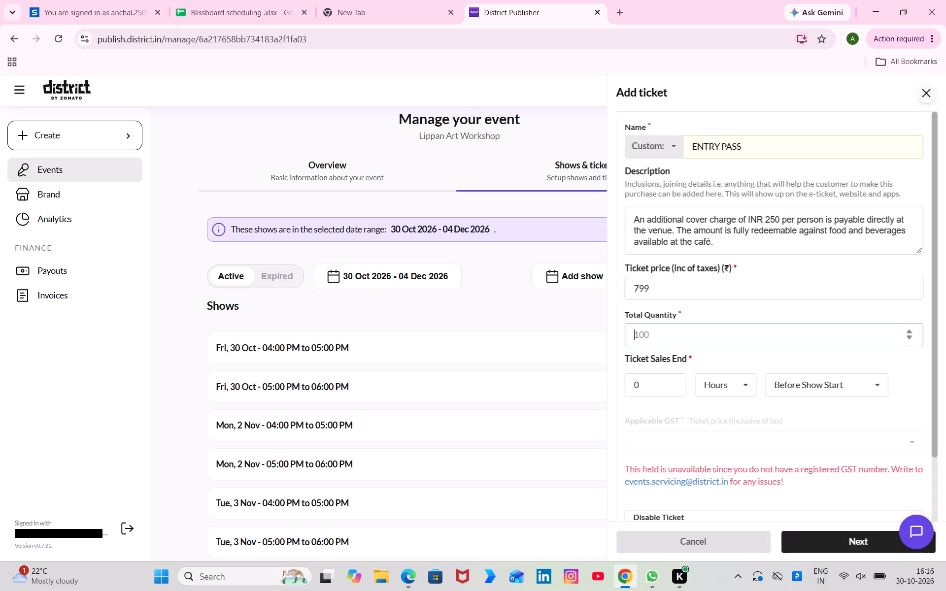
{"action": "type", "text": "10"}
{"action": "left_click", "coordinate": [631, 387]}
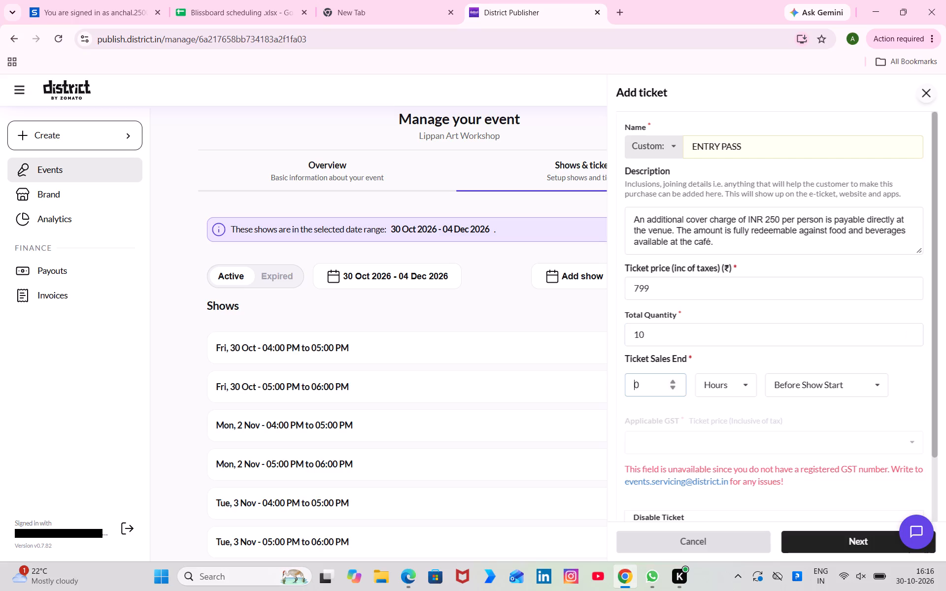
{"action": "key", "text": "3"}
{"action": "left_click", "coordinate": [713, 394]}
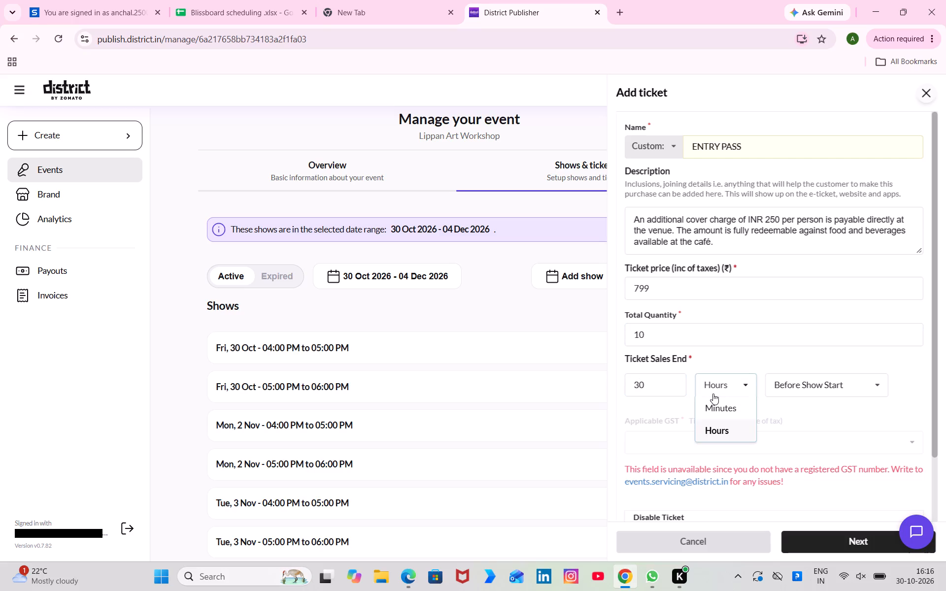
{"action": "left_click", "coordinate": [715, 408]}
{"action": "left_click", "coordinate": [821, 541]}
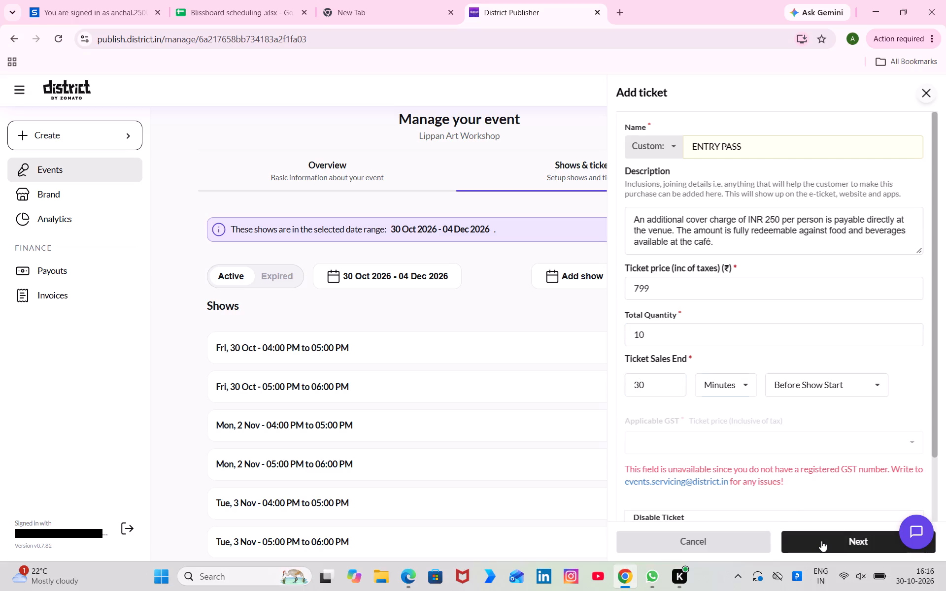
{"action": "left_click", "coordinate": [821, 541]}
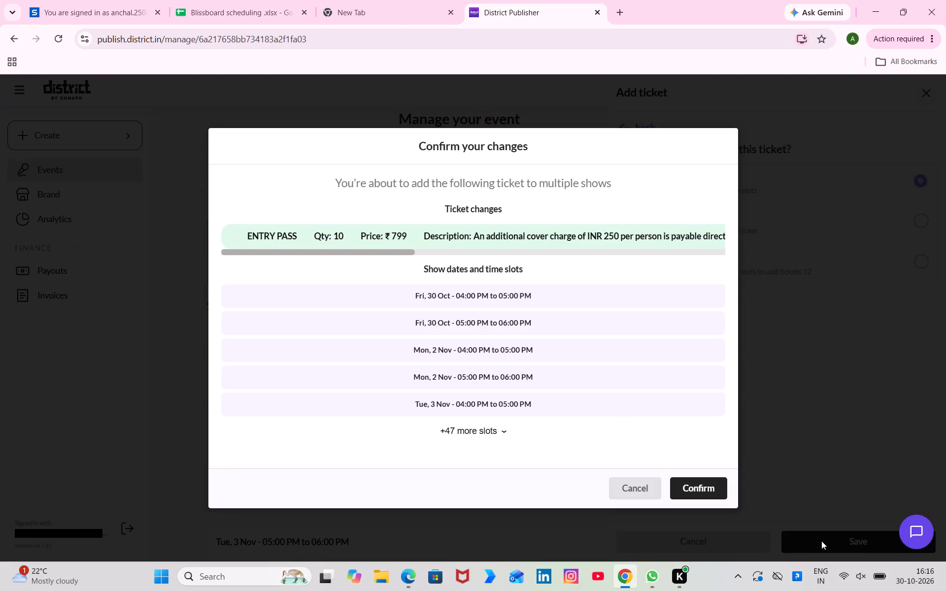
{"action": "left_click", "coordinate": [694, 487]}
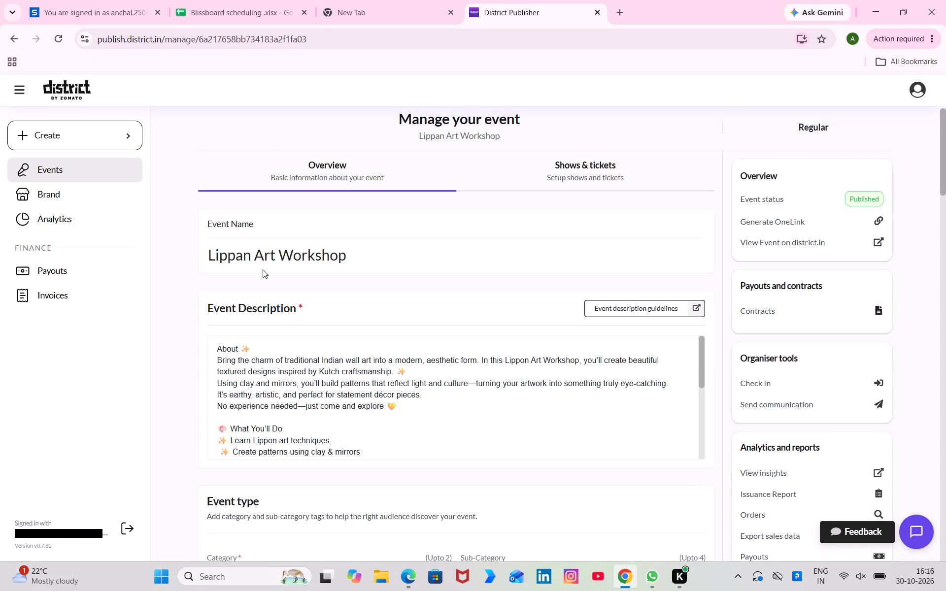
Return to the events list, then switch to the Edge spreadsheet and mark Lippan art as done for breakin brew Ambiance mall.
{"action": "left_click", "coordinate": [8, 33]}
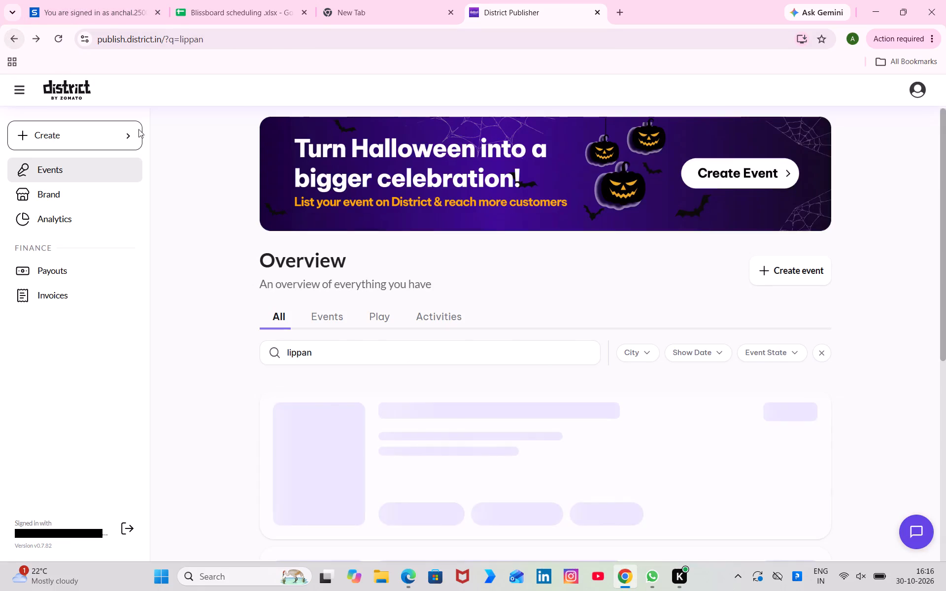
{"action": "left_click", "coordinate": [409, 572]}
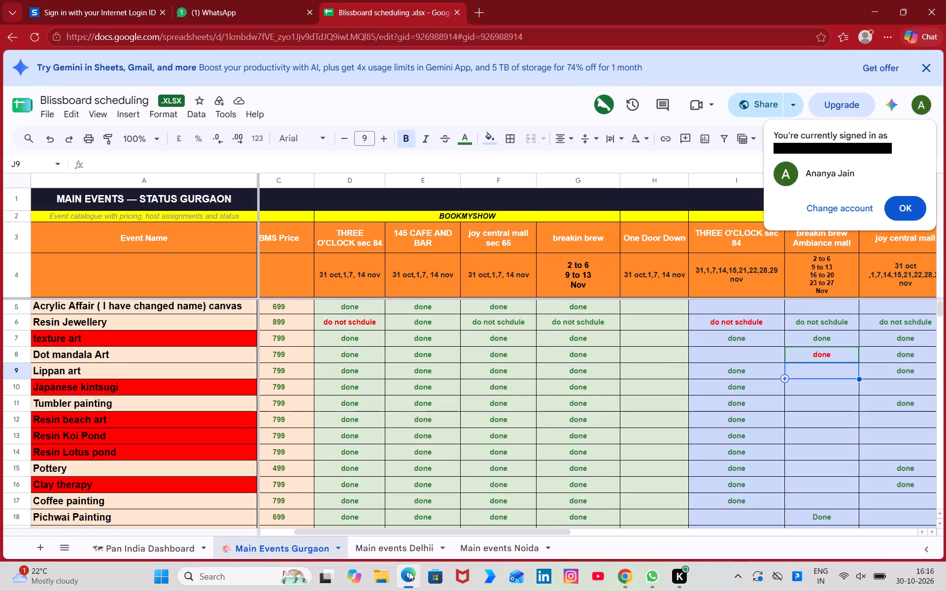
{"action": "key", "text": "d"}
{"action": "key", "text": "o"}
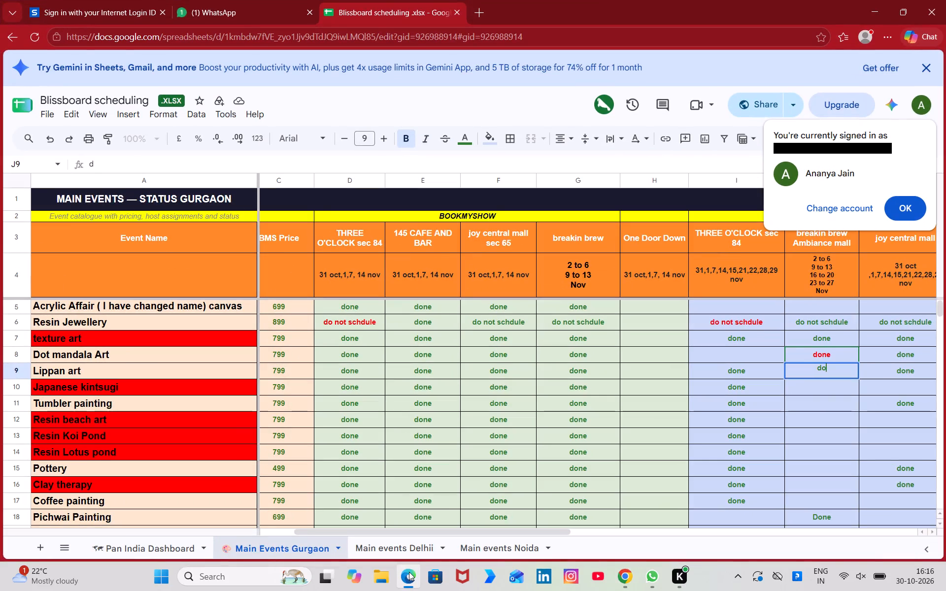
{"action": "type", "text": "ne"}
{"action": "key", "text": "Return"}
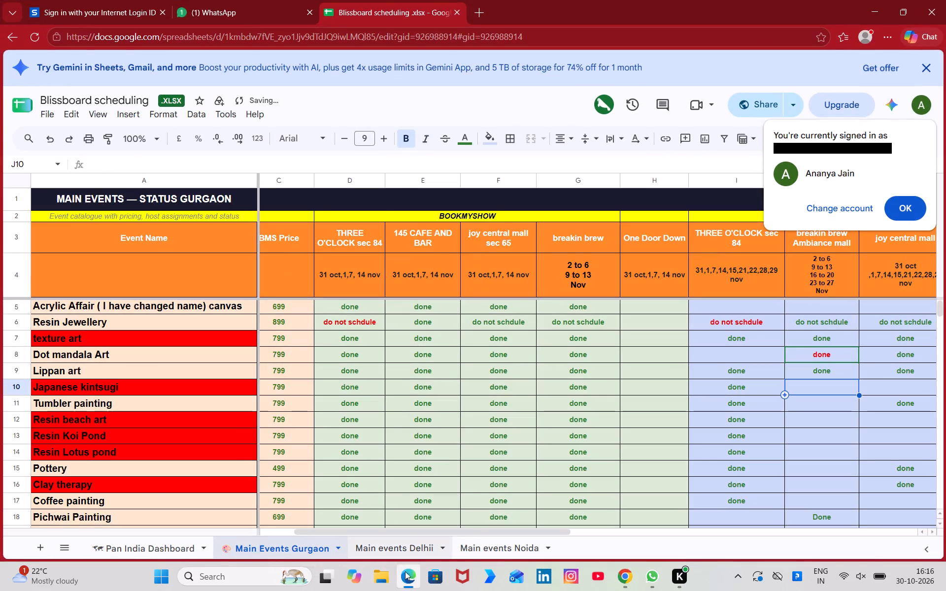
In Chrome, search the events for "japa" and open the shows and tickets of Japanese Kintsugi at Breakin' Brew, Gurugram.
{"action": "left_click", "coordinate": [406, 574]}
{"action": "left_click_drag", "start_coordinate": [314, 359], "coordinate": [234, 369]}
{"action": "type", "text": "jap"}
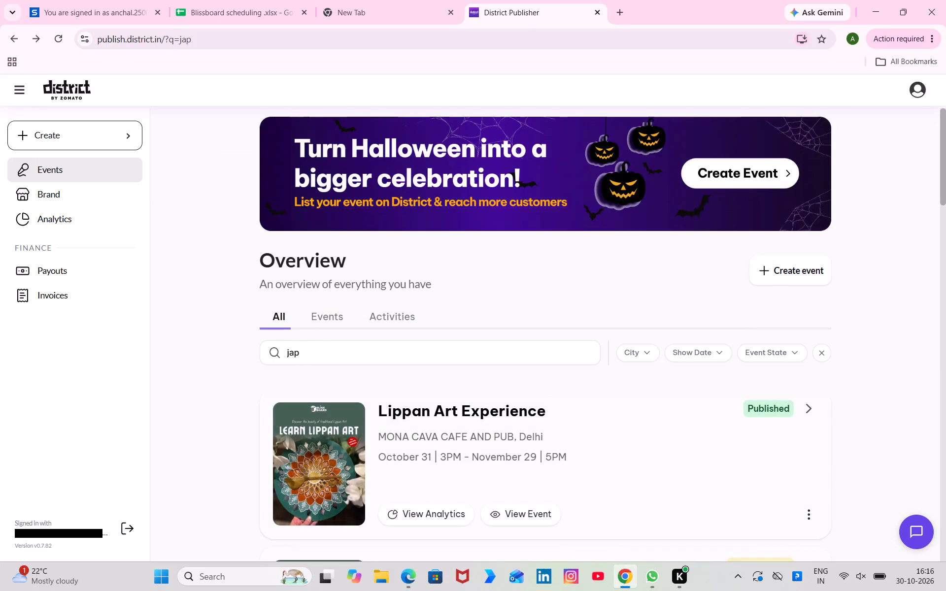
{"action": "scroll", "coordinate": [492, 353], "scroll_direction": "down", "scroll_amount": 5}
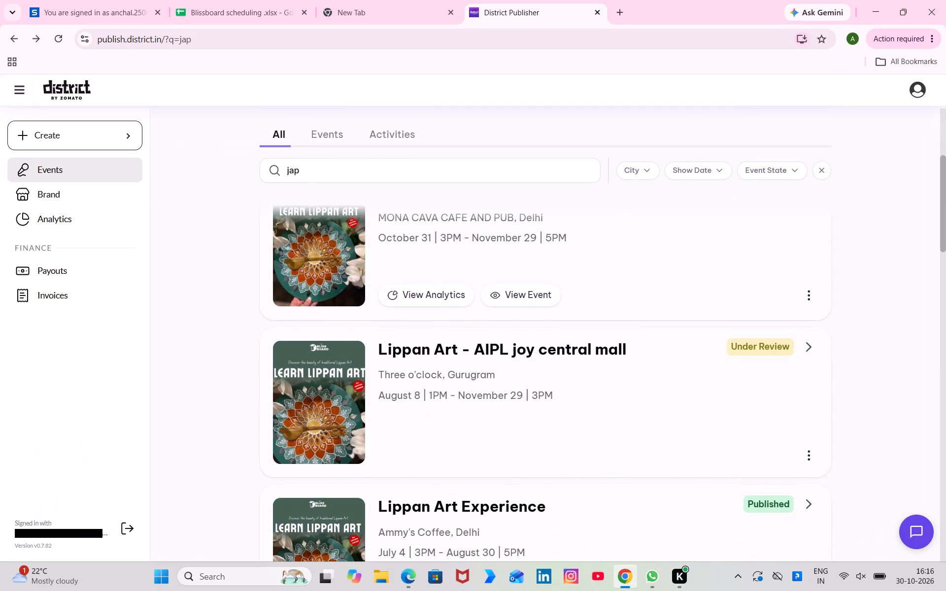
{"action": "key", "text": "n"}
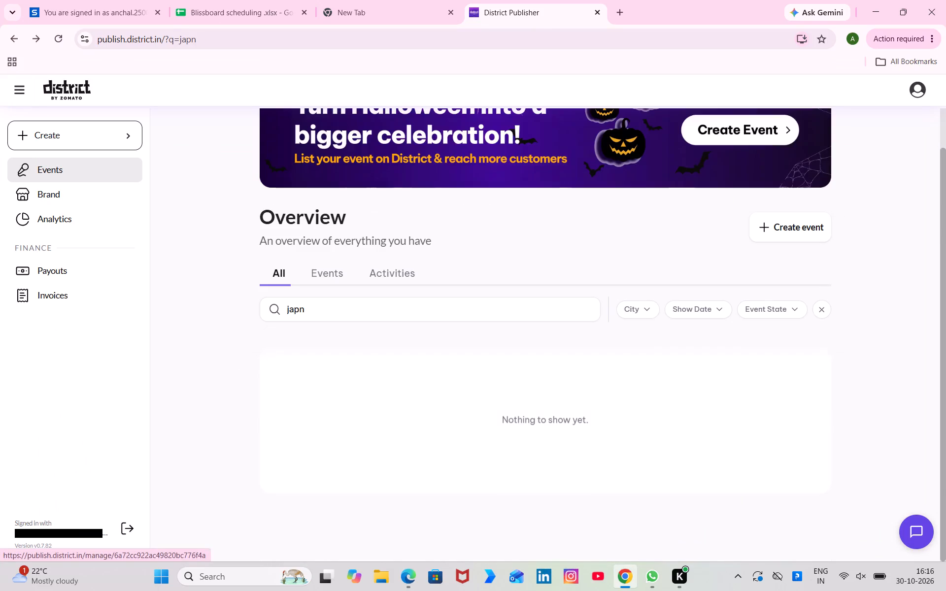
{"action": "key", "text": "BackSpace"}
{"action": "key", "text": "a"}
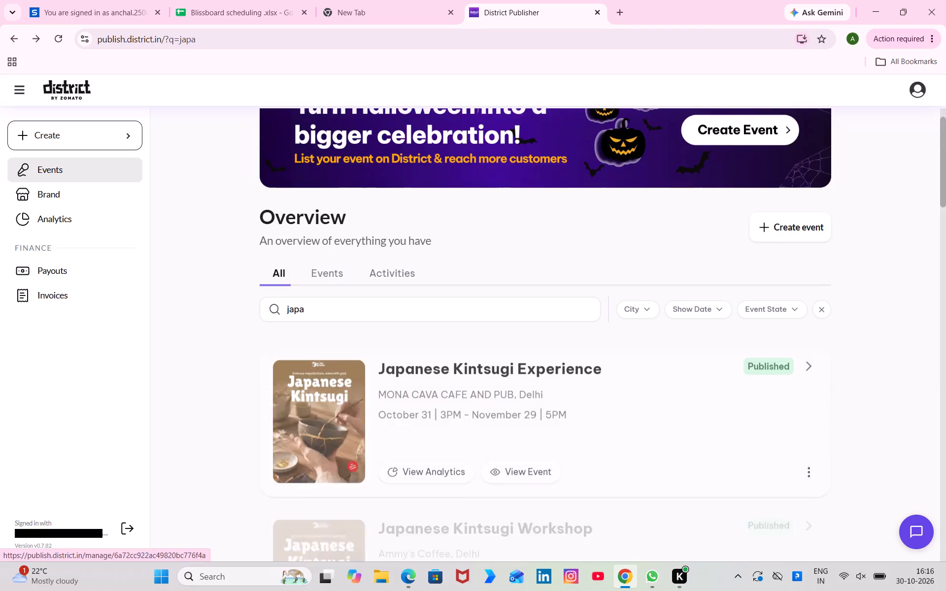
{"action": "scroll", "coordinate": [576, 409], "scroll_direction": "down", "scroll_amount": 6}
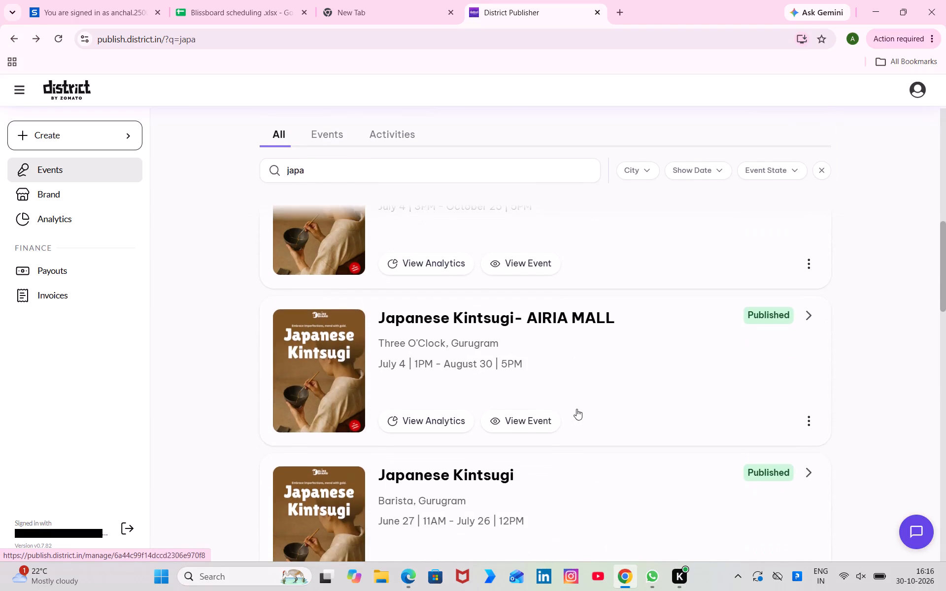
{"action": "scroll", "coordinate": [576, 409], "scroll_direction": "down", "scroll_amount": 2}
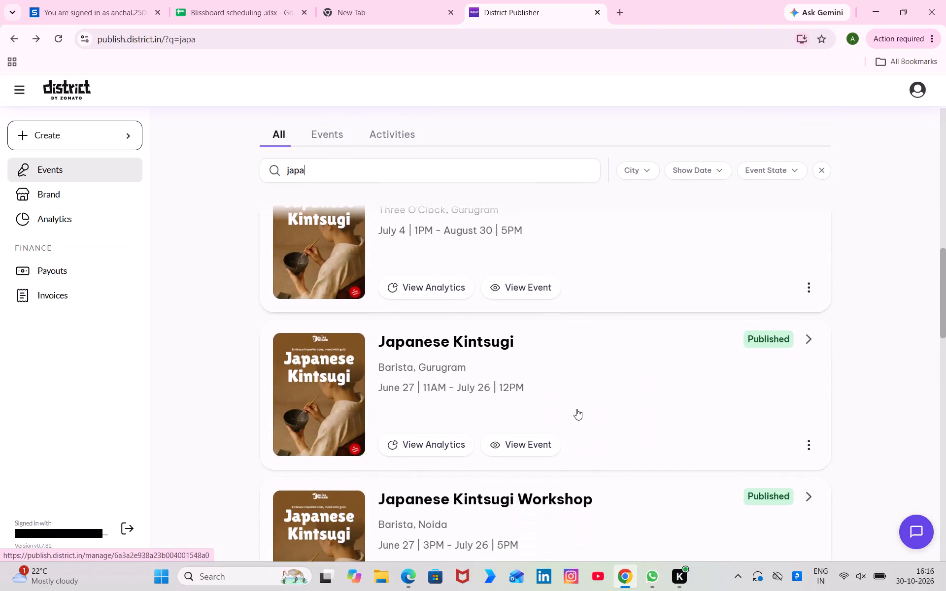
{"action": "scroll", "coordinate": [576, 409], "scroll_direction": "down", "scroll_amount": 8}
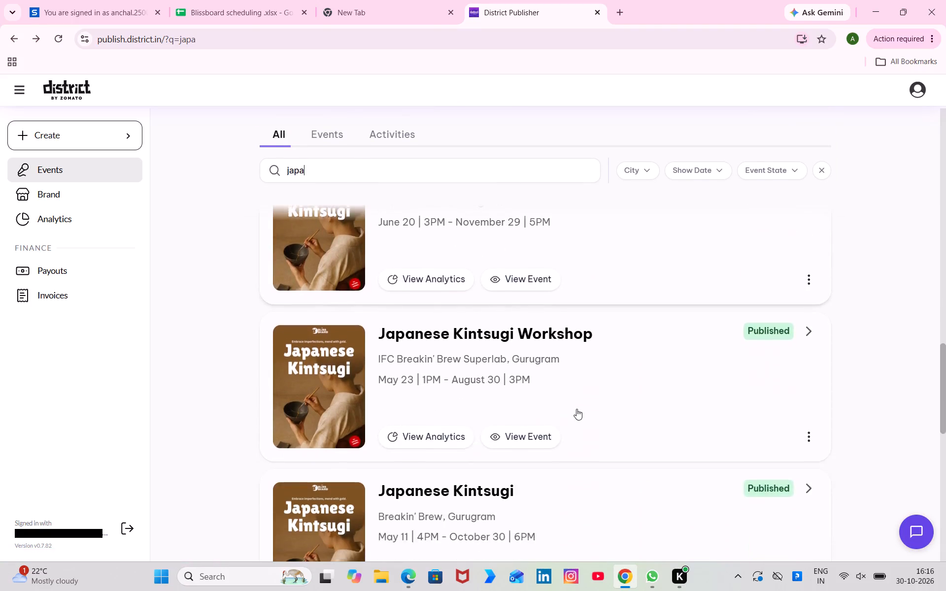
{"action": "scroll", "coordinate": [576, 409], "scroll_direction": "down", "scroll_amount": 1}
{"action": "left_click", "coordinate": [328, 403]}
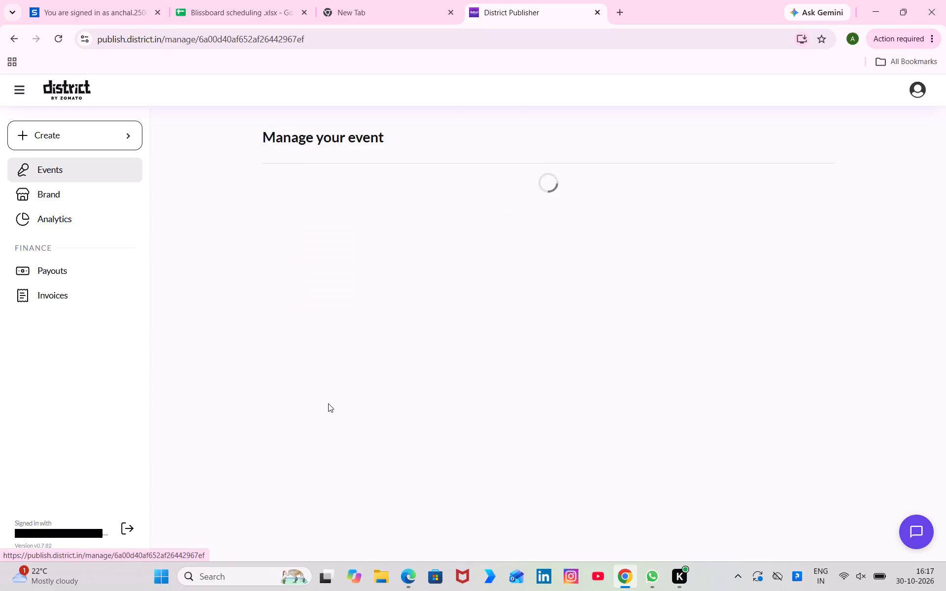
{"action": "left_click", "coordinate": [592, 171]}
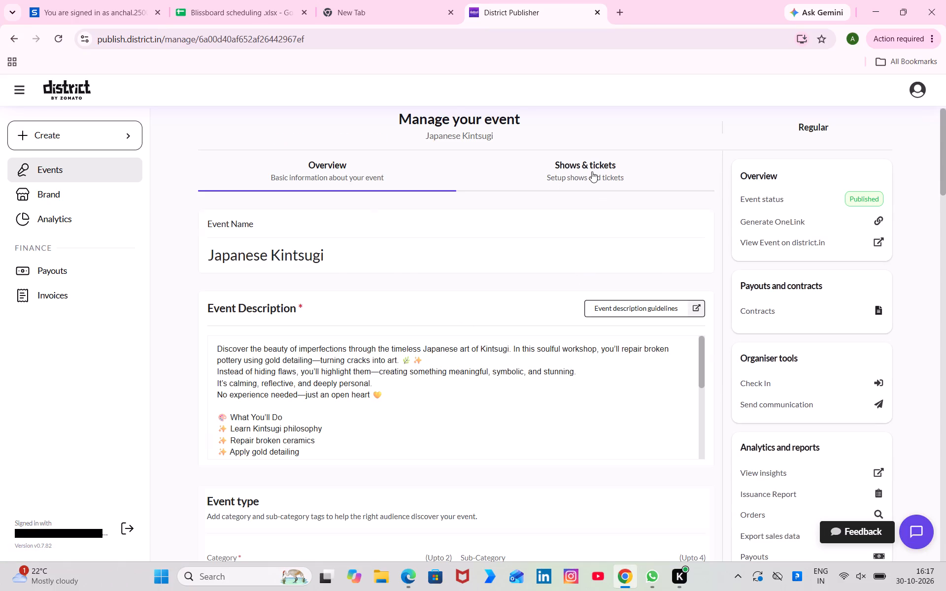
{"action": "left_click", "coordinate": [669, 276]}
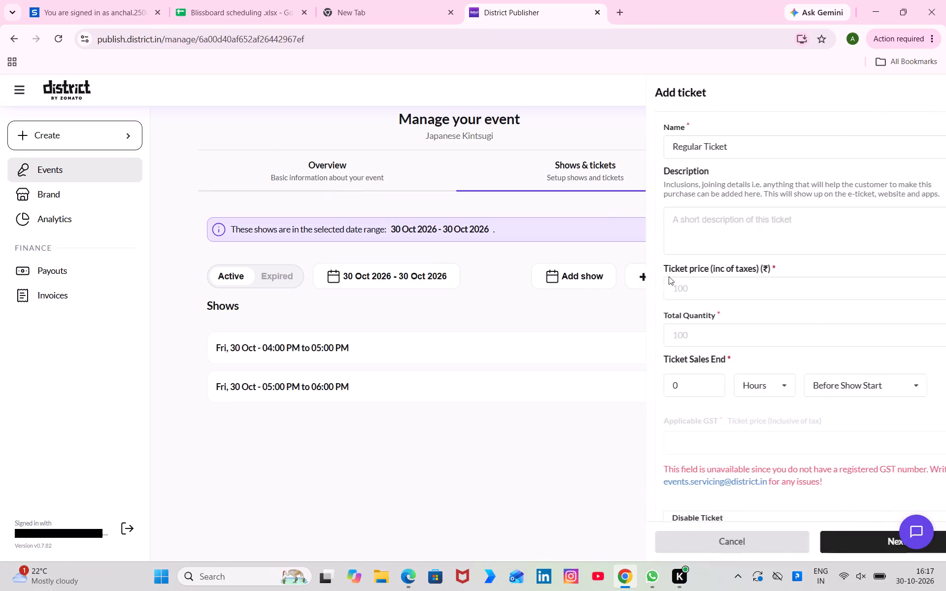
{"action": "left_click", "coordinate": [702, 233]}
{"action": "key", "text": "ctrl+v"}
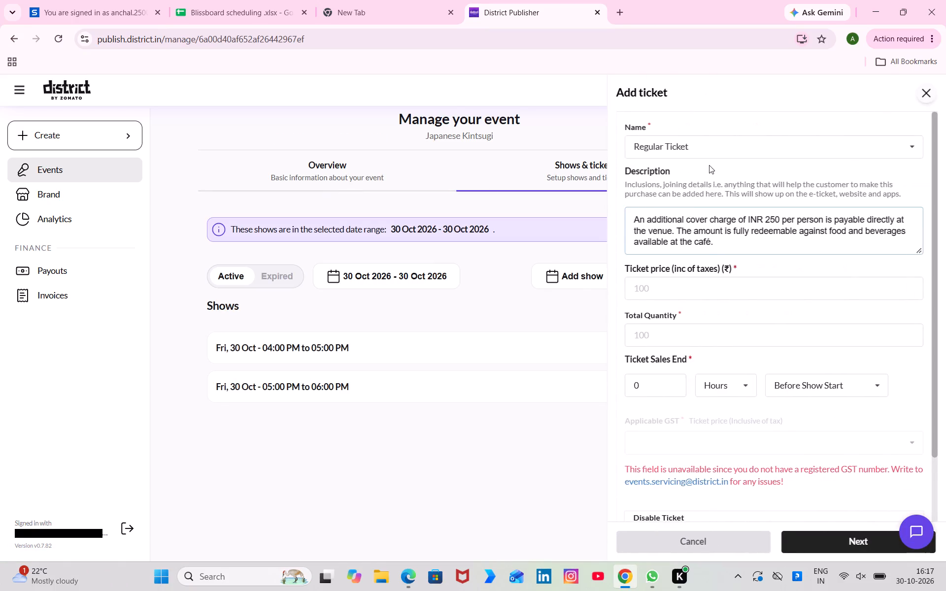
Start a weekly recurring show for Japanese Kintsugi from Mon, 2 Nov to Fri, 4 Dec, repeating Monday to Friday.
{"action": "double_click", "coordinate": [571, 268]}
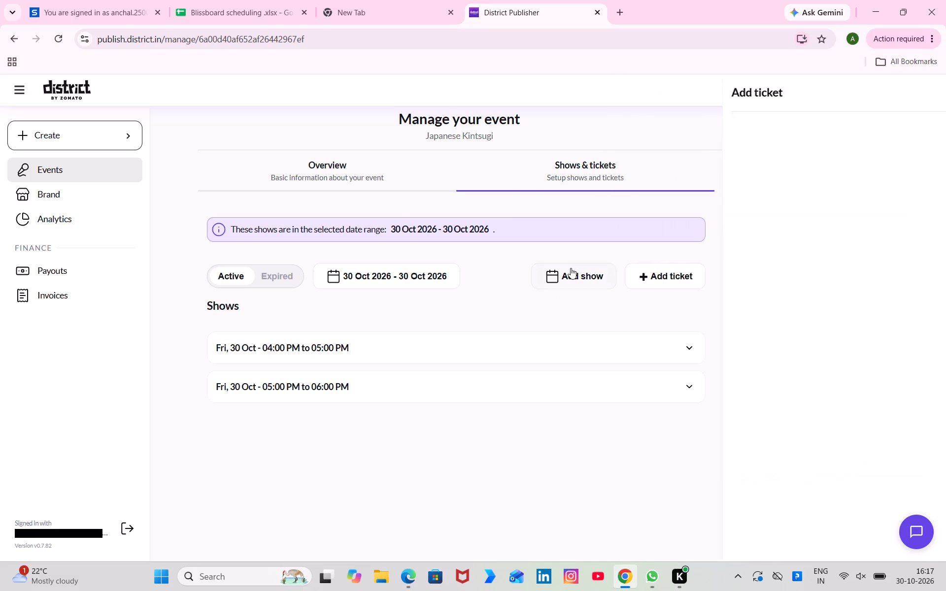
{"action": "left_click", "coordinate": [739, 214]}
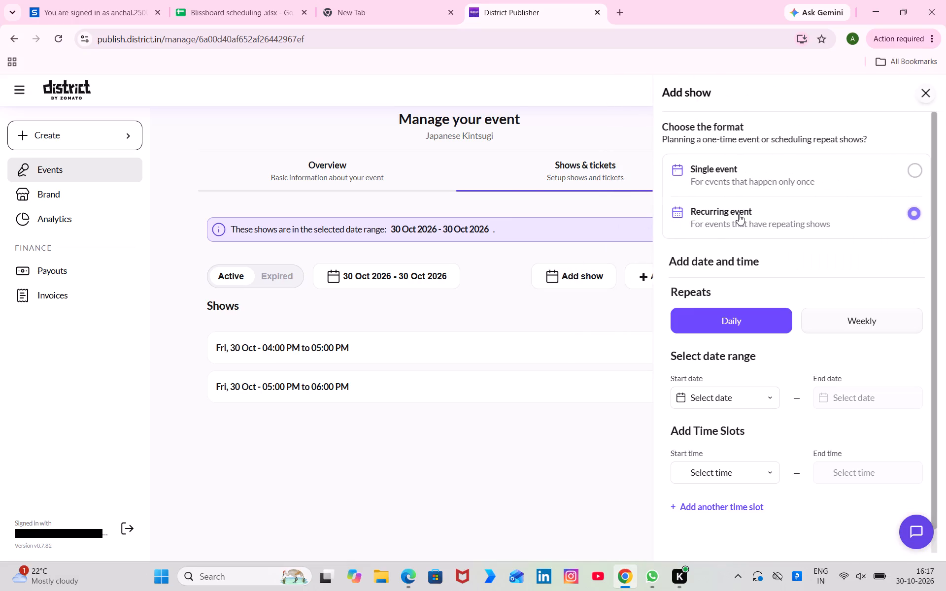
{"action": "left_click", "coordinate": [860, 323]}
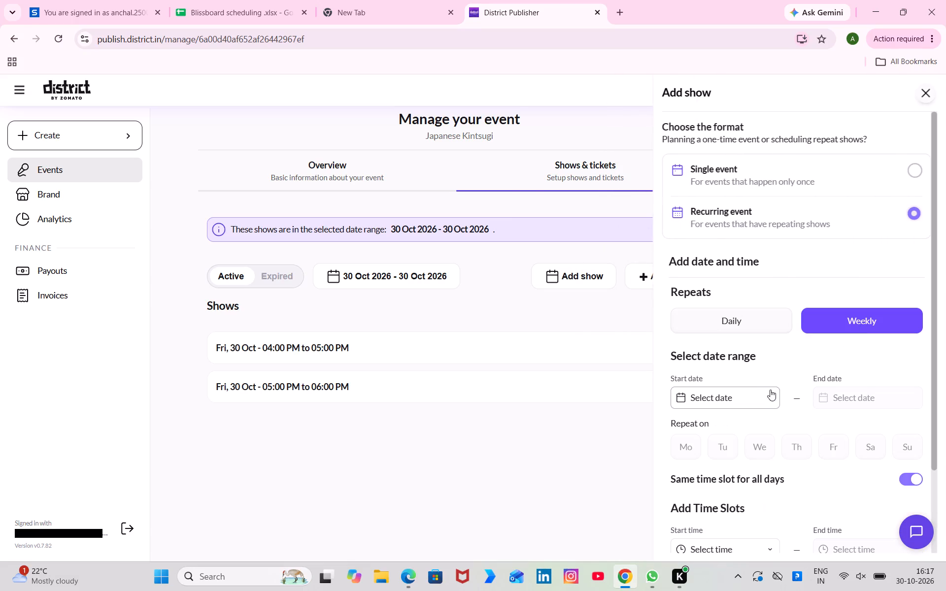
{"action": "left_click", "coordinate": [765, 396]}
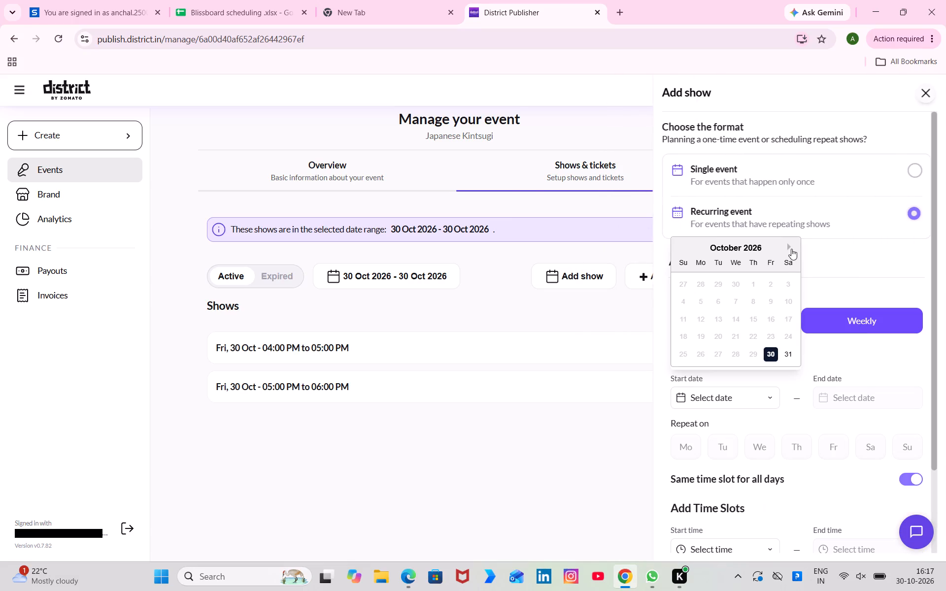
{"action": "left_click", "coordinate": [788, 242]}
{"action": "left_click", "coordinate": [788, 247]}
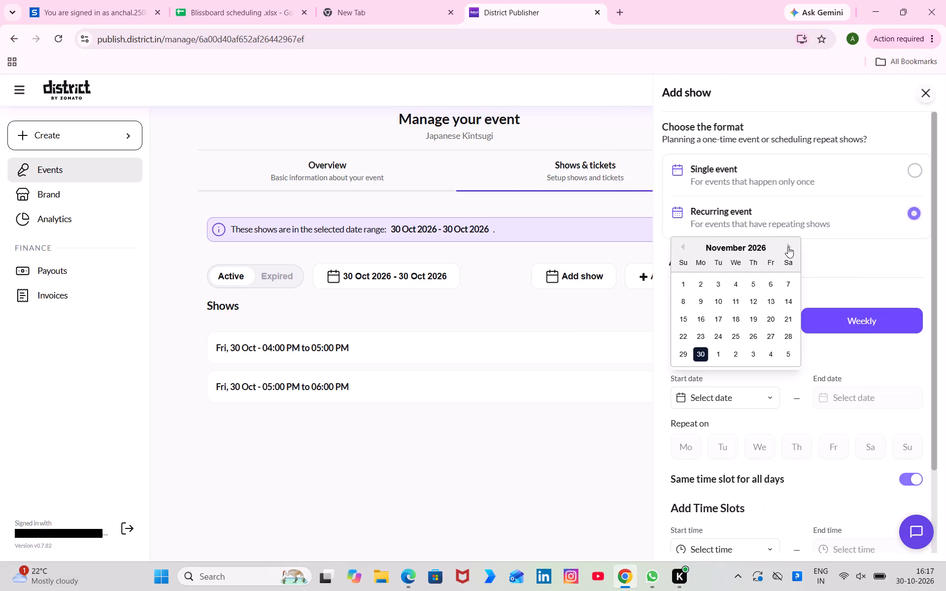
{"action": "left_click", "coordinate": [700, 287]}
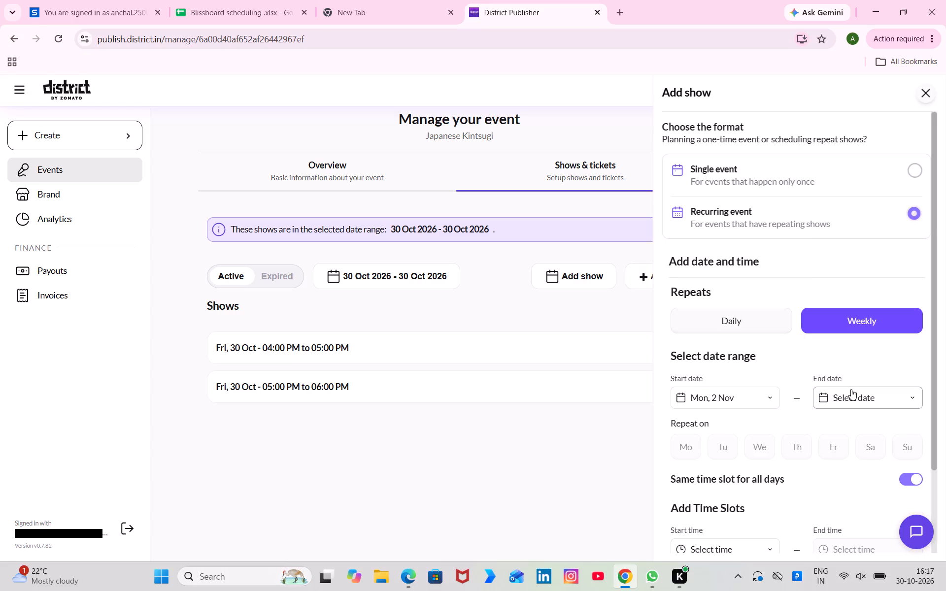
{"action": "left_click", "coordinate": [851, 389]}
{"action": "left_click", "coordinate": [890, 361]}
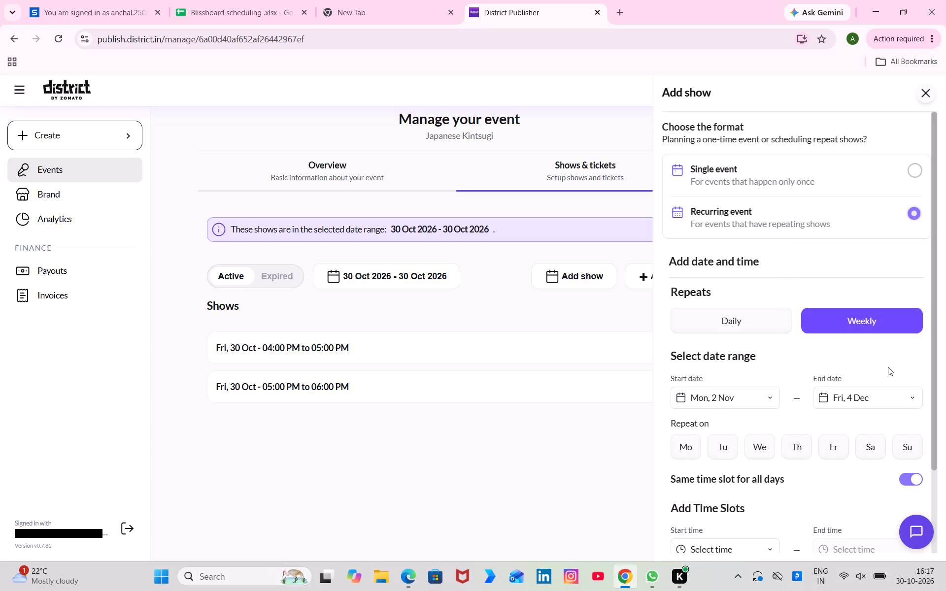
{"action": "left_click", "coordinate": [685, 441]}
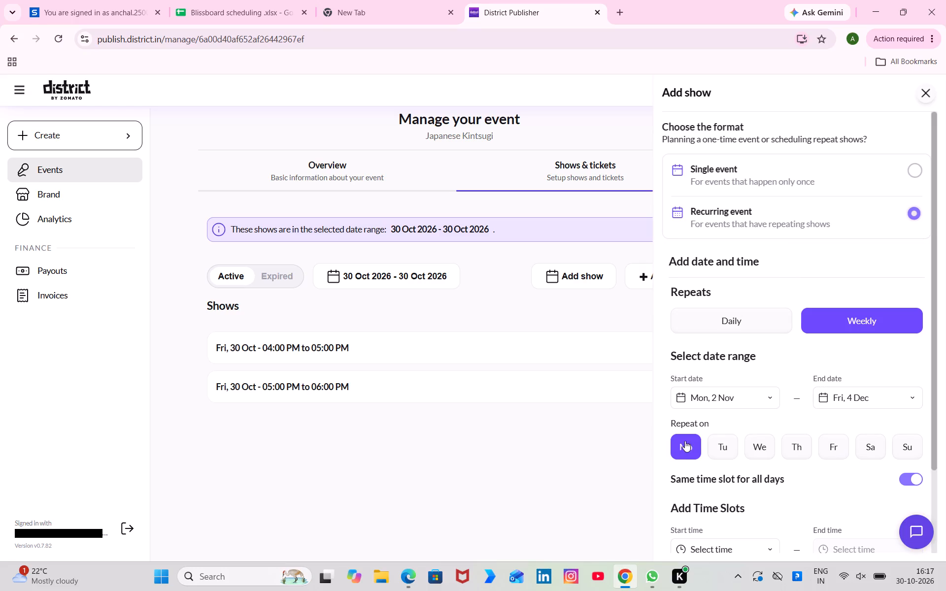
{"action": "left_click", "coordinate": [719, 443]}
{"action": "left_click", "coordinate": [764, 449]}
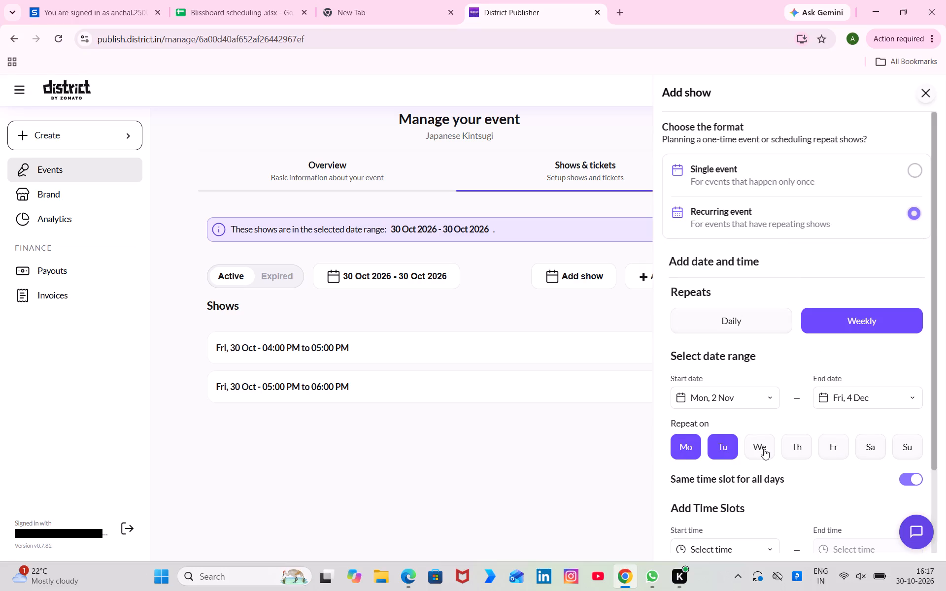
{"action": "left_click", "coordinate": [809, 450]}
{"action": "left_click", "coordinate": [821, 450]}
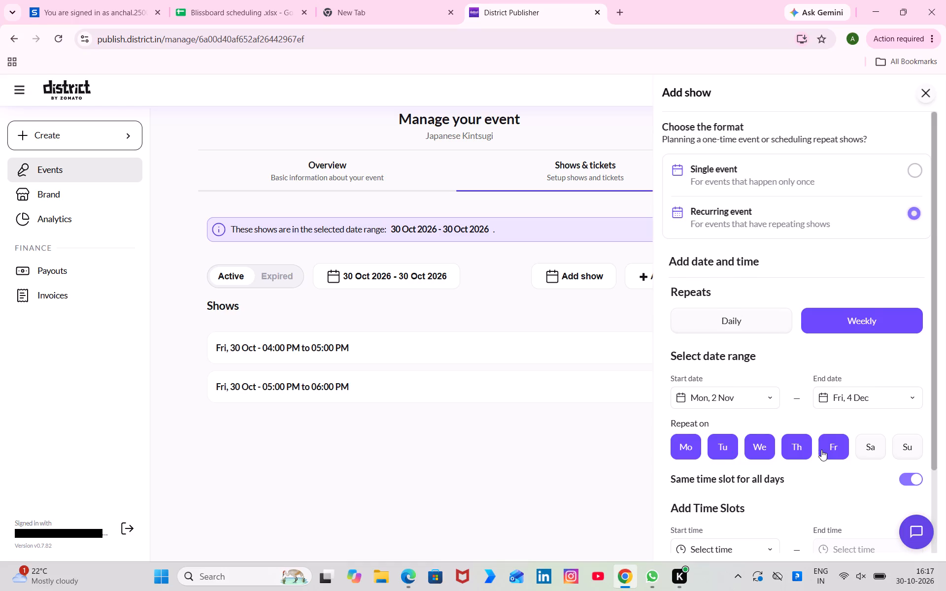
Set the start time of the recurring show's first time slot to 04:00 PM.
{"action": "scroll", "coordinate": [821, 450], "scroll_direction": "down", "scroll_amount": 3}
{"action": "left_click", "coordinate": [762, 451]}
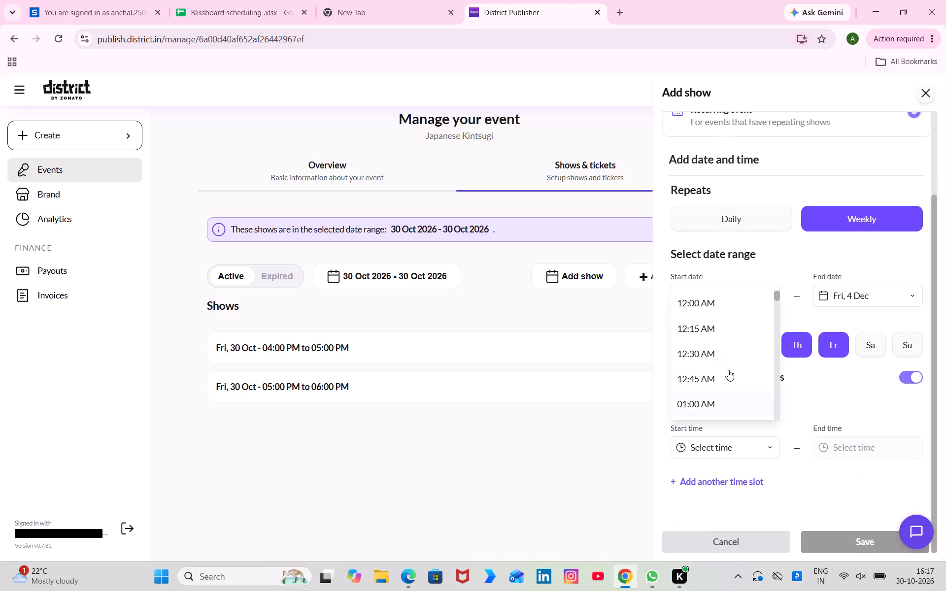
{"action": "scroll", "coordinate": [728, 370], "scroll_direction": "down", "scroll_amount": 5}
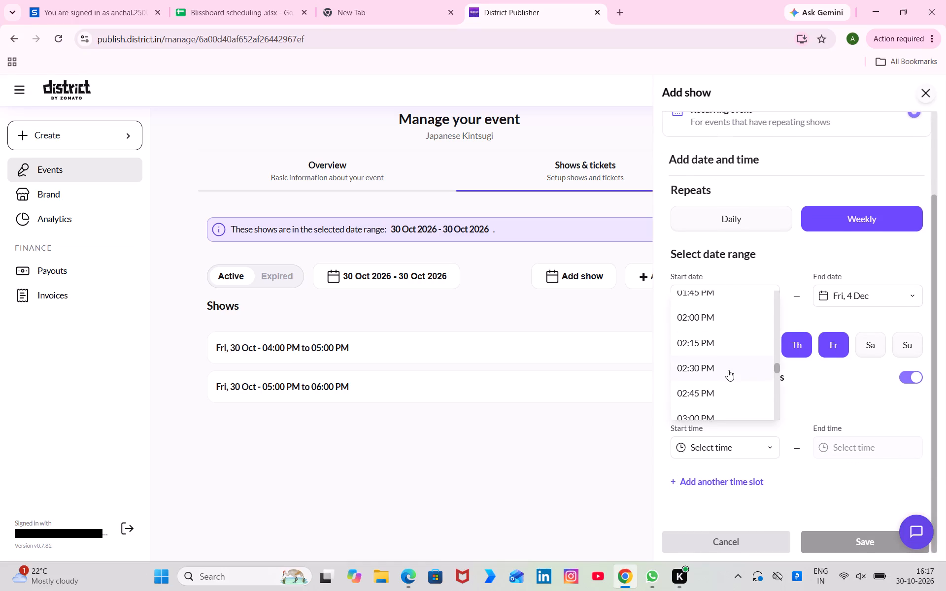
{"action": "scroll", "coordinate": [728, 370], "scroll_direction": "down", "scroll_amount": 3}
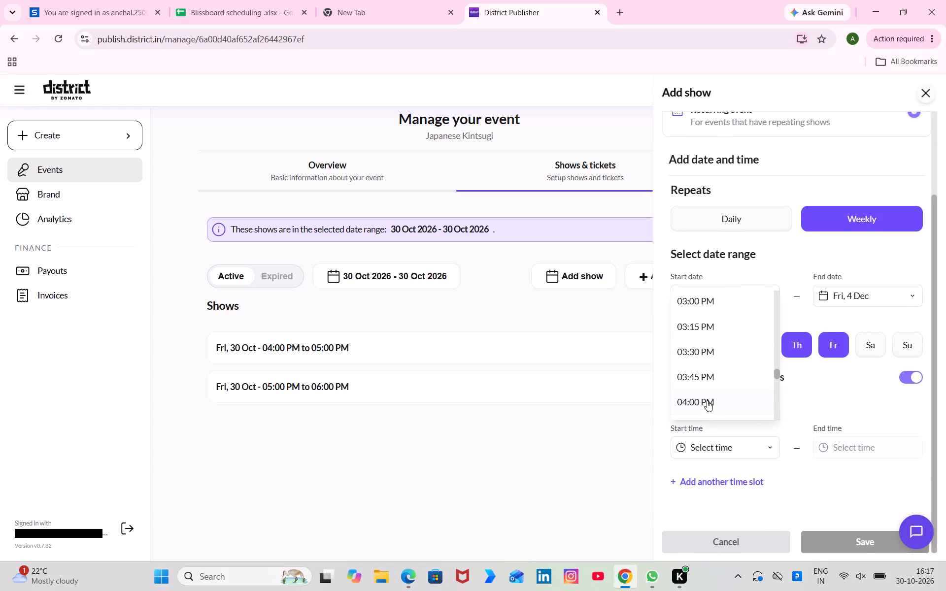
{"action": "left_click", "coordinate": [704, 399]}
Add a second time slot to the recurring show with a start time of 05:00 PM.
{"action": "left_click", "coordinate": [740, 483]}
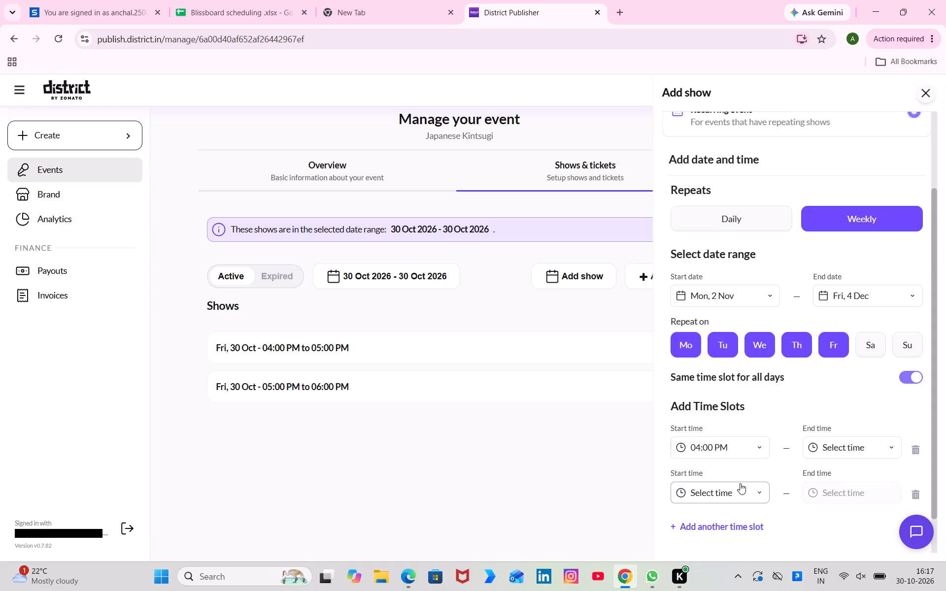
{"action": "left_click", "coordinate": [736, 496]}
{"action": "scroll", "coordinate": [731, 409], "scroll_direction": "down", "scroll_amount": 2}
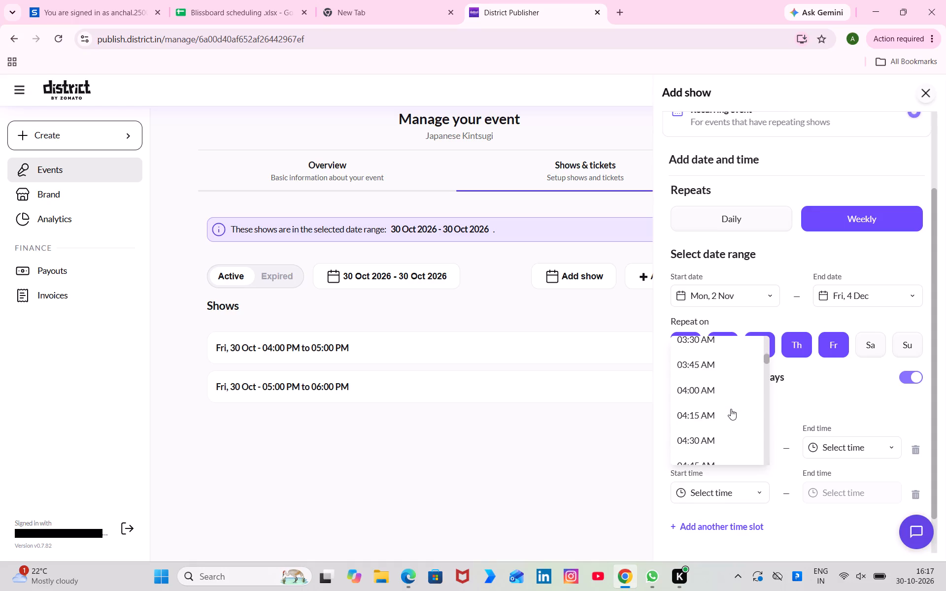
{"action": "scroll", "coordinate": [731, 409], "scroll_direction": "down", "scroll_amount": 6}
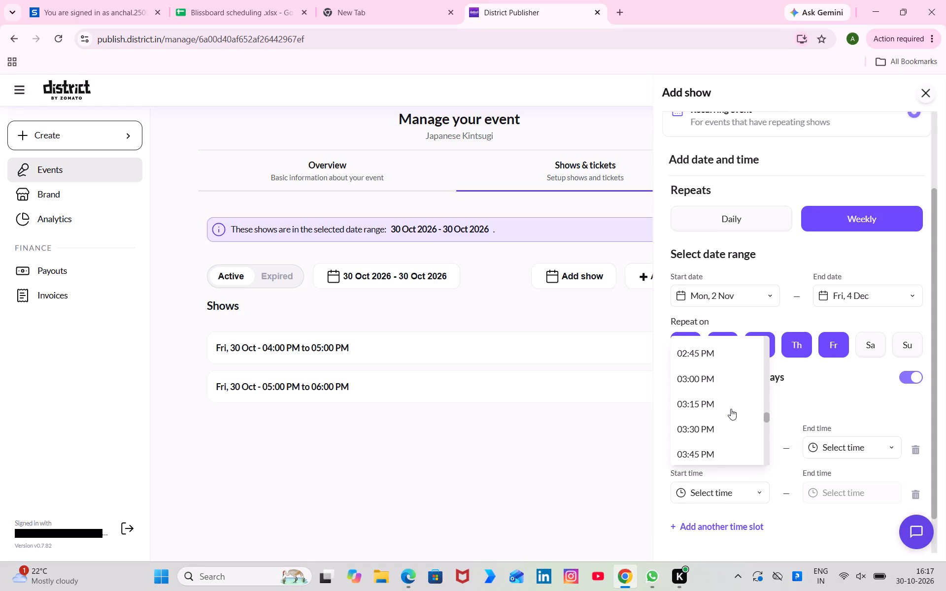
{"action": "scroll", "coordinate": [706, 438], "scroll_direction": "down", "scroll_amount": 1}
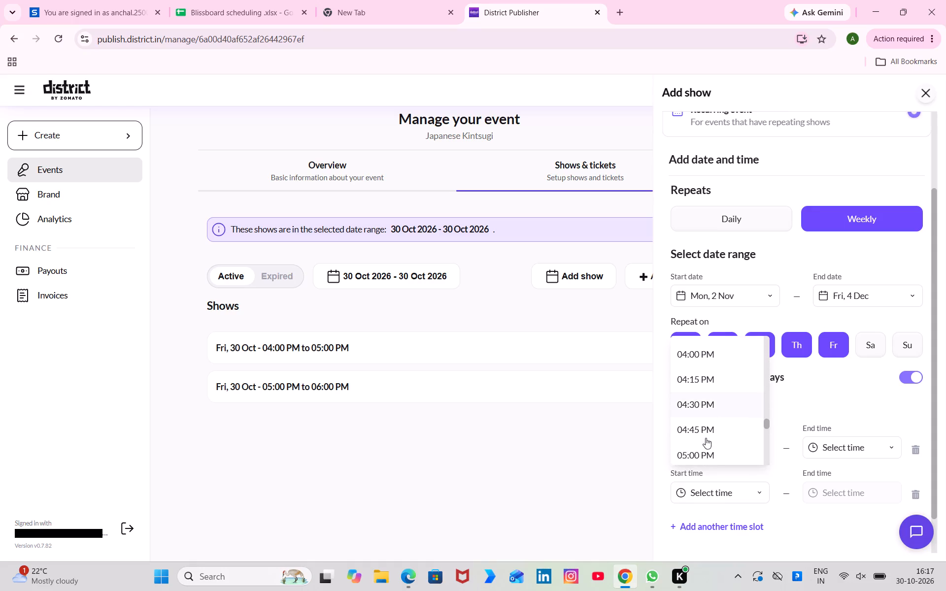
{"action": "scroll", "coordinate": [706, 438], "scroll_direction": "down", "scroll_amount": 1}
{"action": "left_click", "coordinate": [689, 450]}
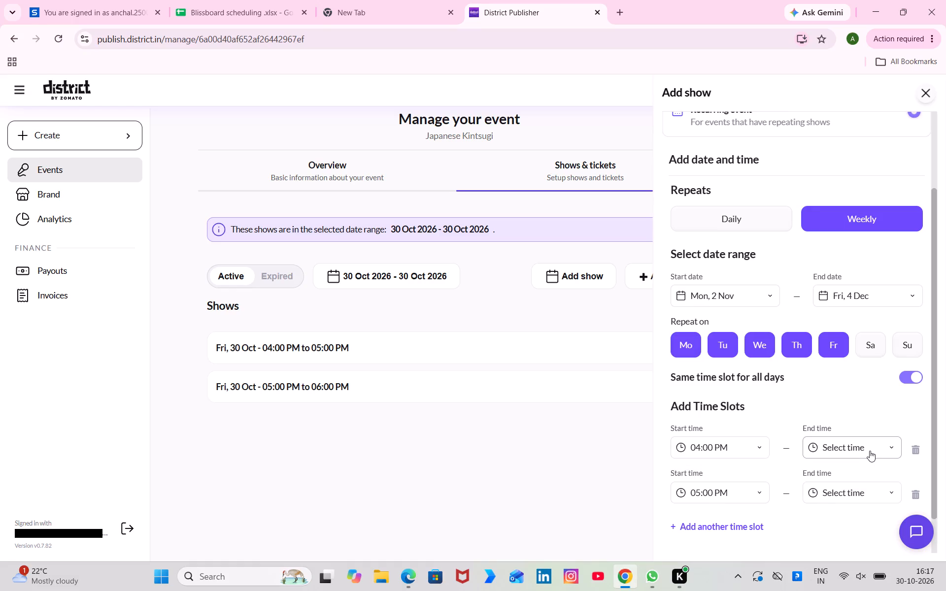
Set the two time slots' end times to 05:00 PM and 06:00 PM and save the recurring Japanese Kintsugi shows.
{"action": "left_click", "coordinate": [870, 451]}
{"action": "left_click", "coordinate": [854, 379]}
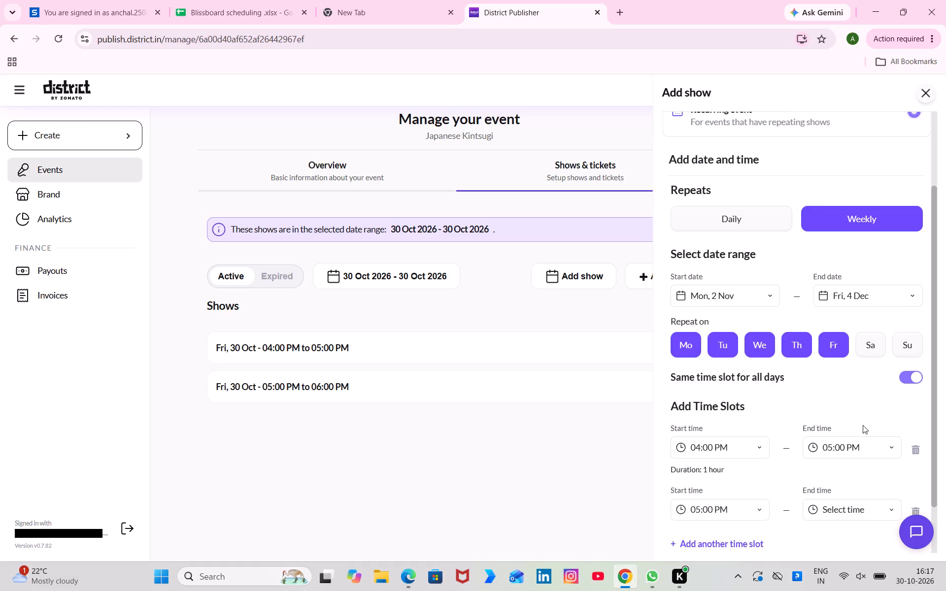
{"action": "left_click", "coordinate": [846, 509]}
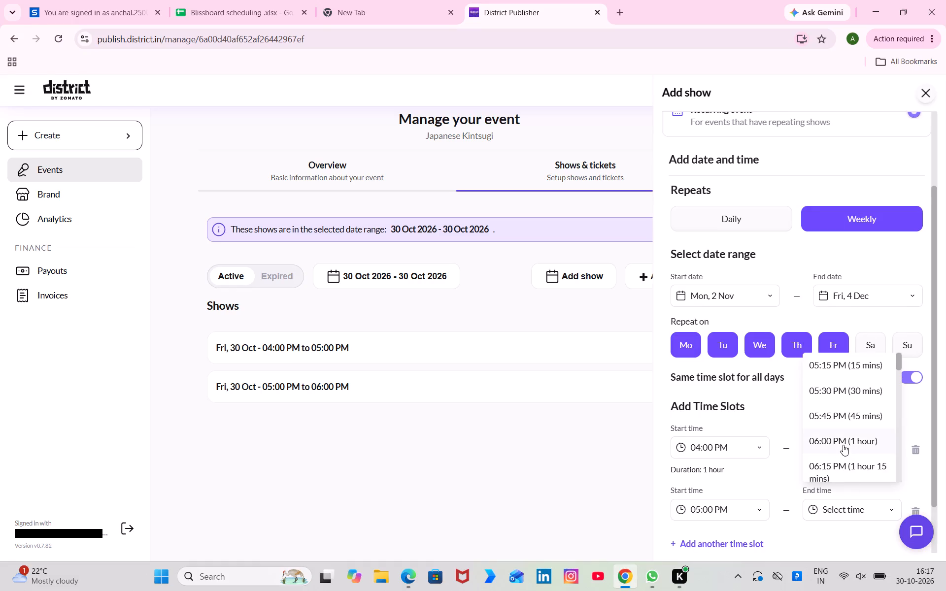
{"action": "left_click", "coordinate": [843, 445]}
{"action": "scroll", "coordinate": [843, 445], "scroll_direction": "down", "scroll_amount": 4}
{"action": "left_click", "coordinate": [866, 542]}
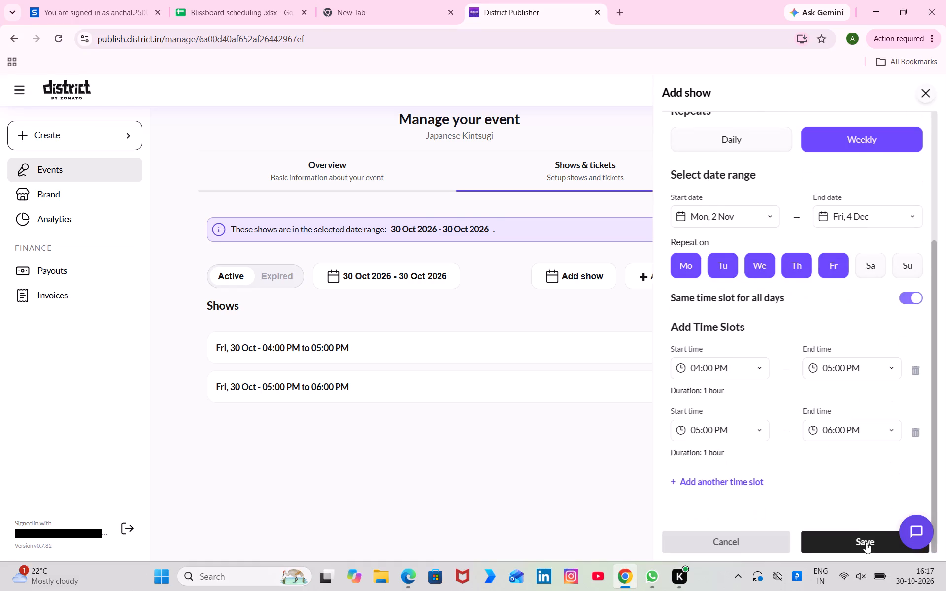
{"action": "left_click", "coordinate": [675, 417]}
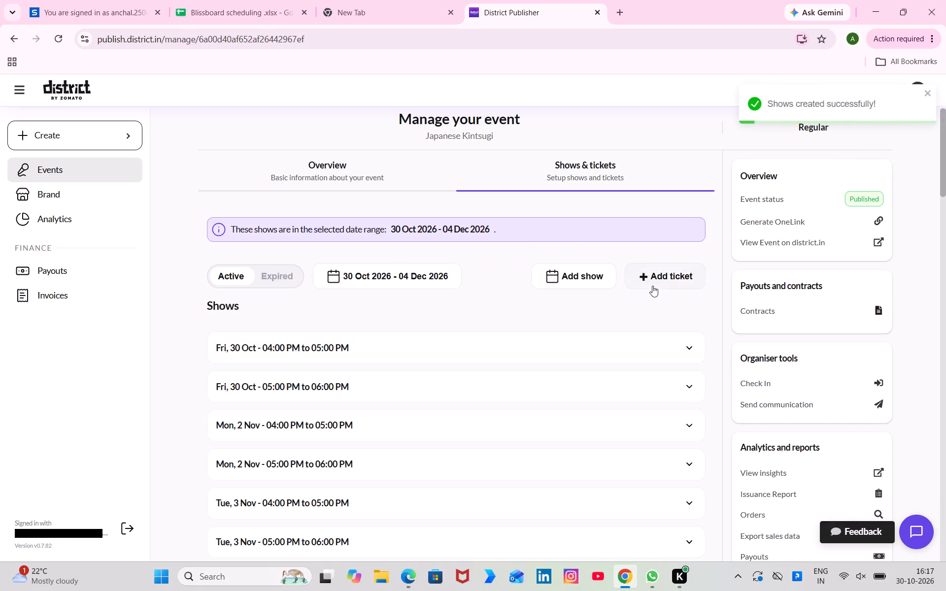
Start a ticket for Japanese Kintsugi with the copied INR 250 cover charge description, a price of 799 and a total quantity of 10.
{"action": "left_click", "coordinate": [650, 283]}
{"action": "left_click", "coordinate": [732, 231]}
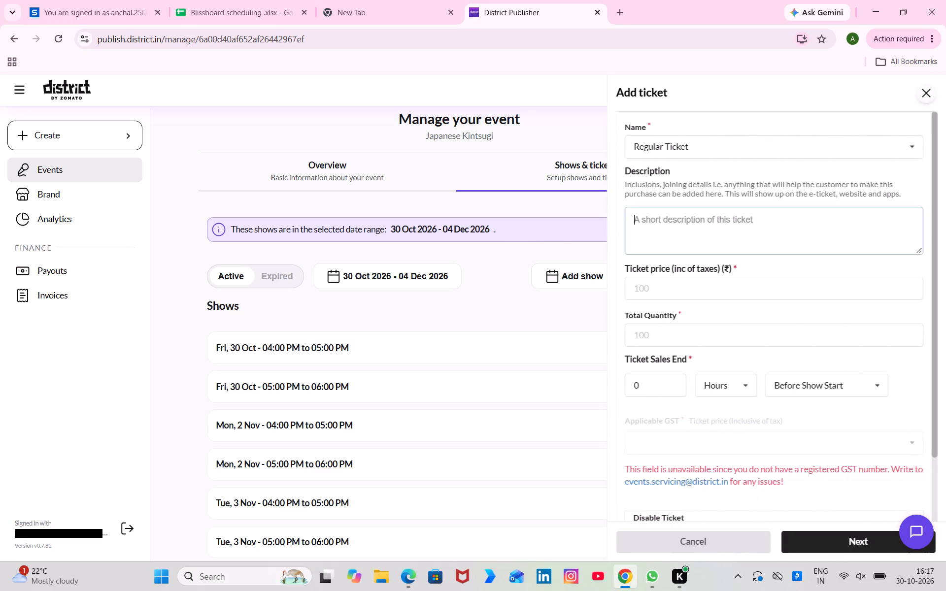
{"action": "key", "text": "ctrl+v"}
{"action": "left_click", "coordinate": [688, 285]}
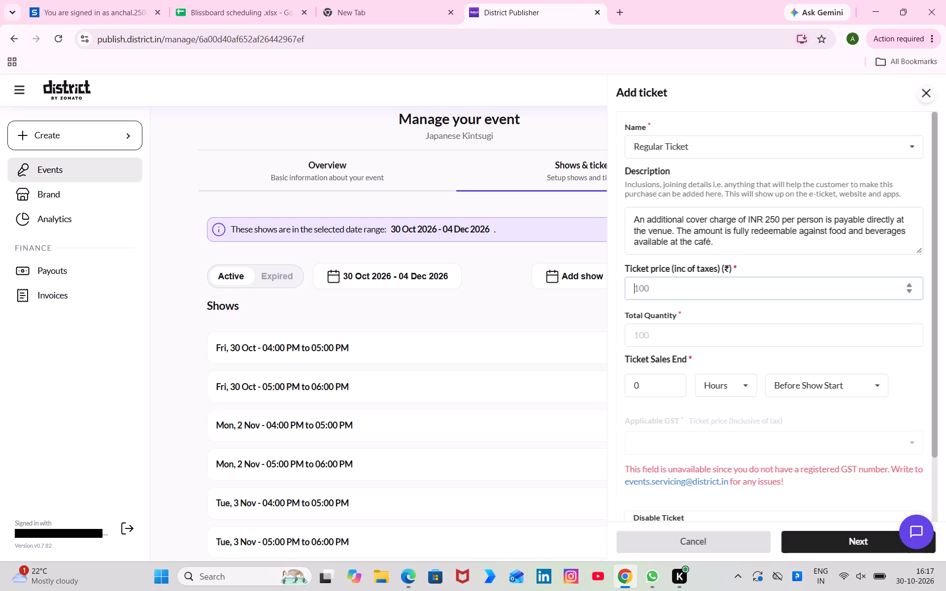
{"action": "type", "text": "799"}
{"action": "left_click", "coordinate": [703, 334]}
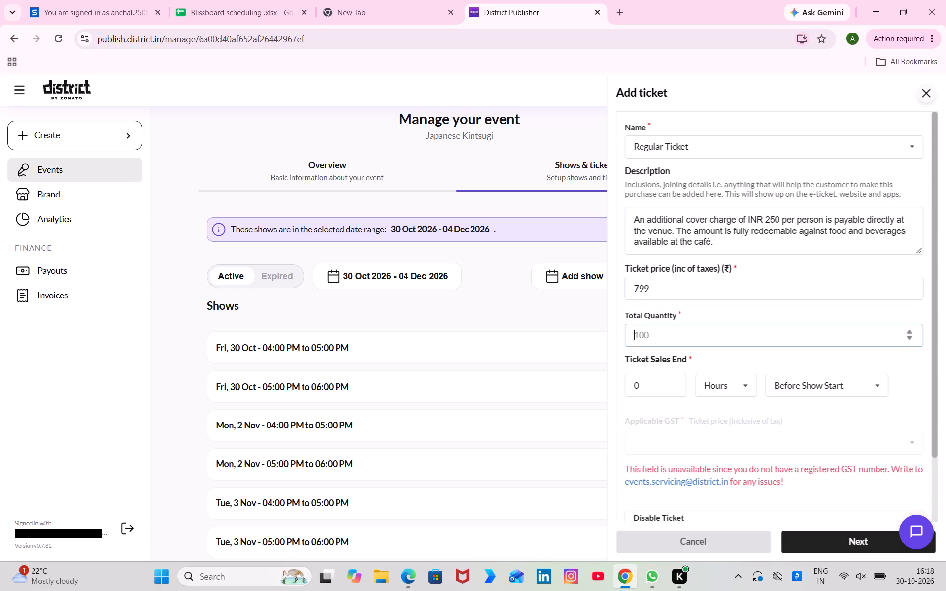
{"action": "type", "text": "10"}
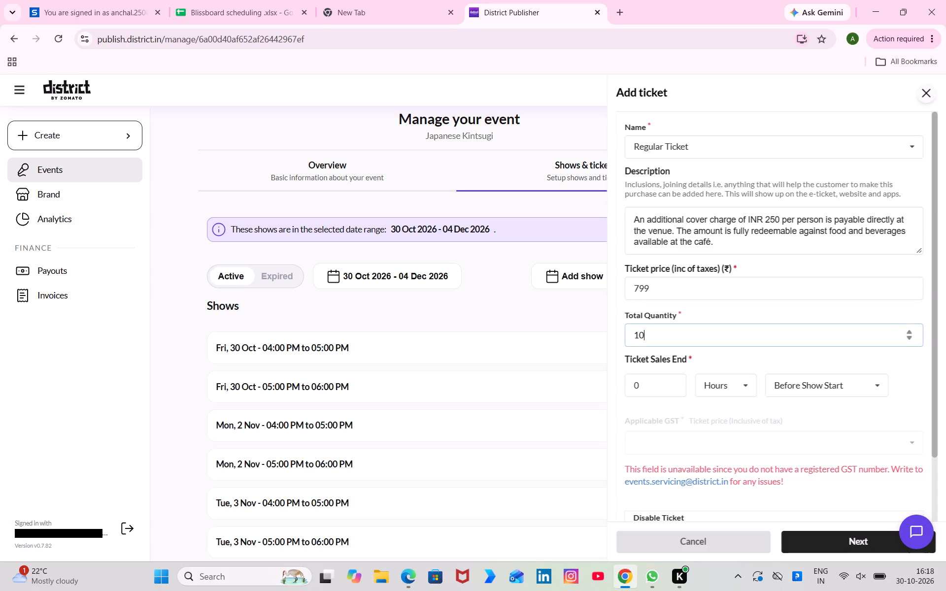
Set the ticket sales to end 30 minutes before show start.
{"action": "left_click", "coordinate": [632, 385]}
{"action": "key", "text": "3"}
{"action": "left_click", "coordinate": [727, 380]}
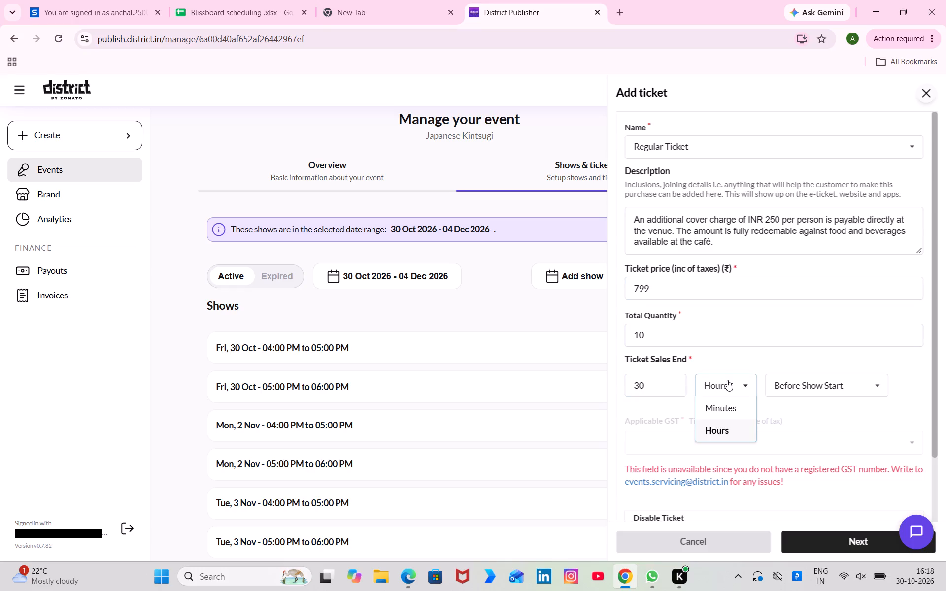
{"action": "left_click", "coordinate": [735, 400]}
Give the ticket the custom name ENTRY PASS and save it for all shows.
{"action": "left_click", "coordinate": [768, 138]}
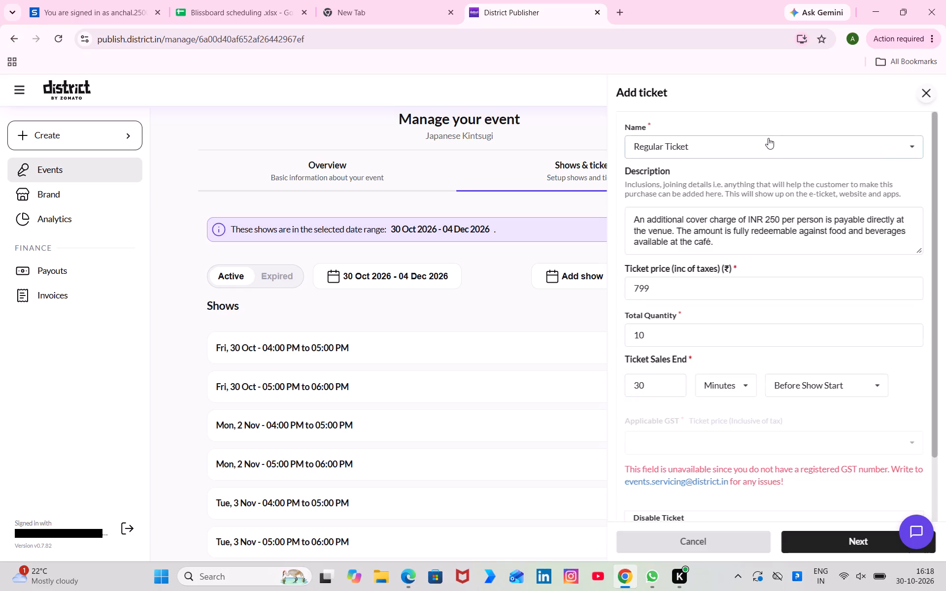
{"action": "left_click", "coordinate": [761, 197]}
{"action": "left_click", "coordinate": [782, 143]}
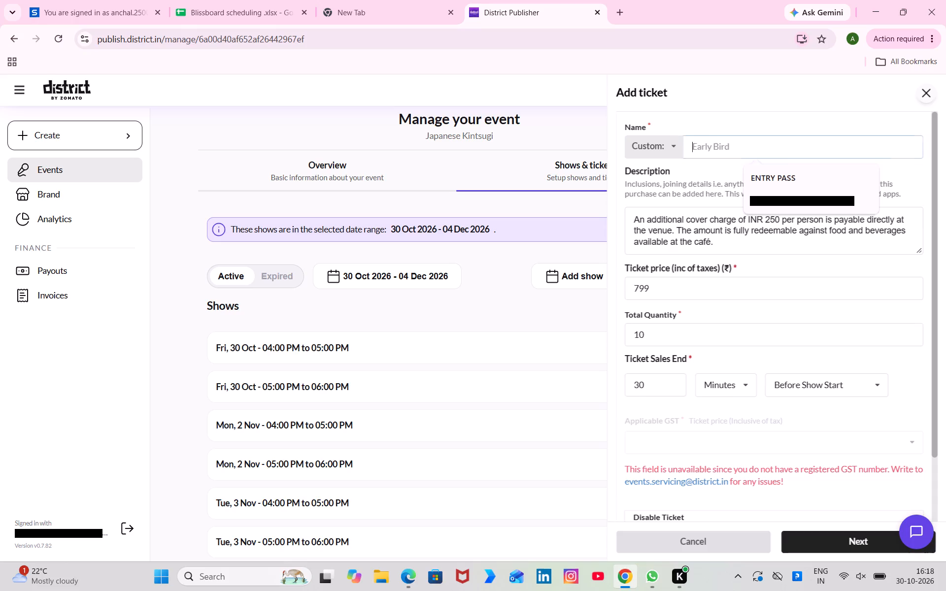
{"action": "left_click", "coordinate": [791, 174]}
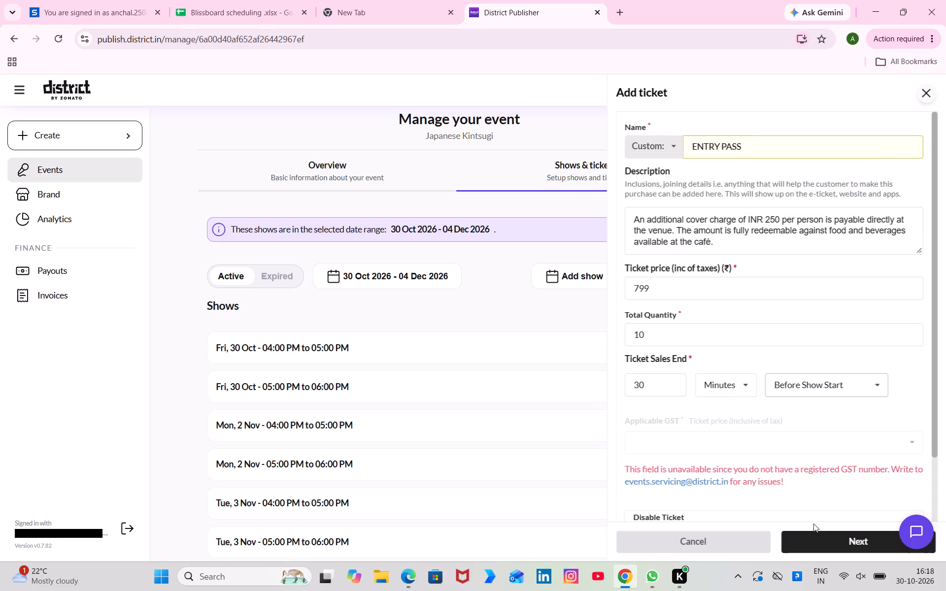
{"action": "left_click", "coordinate": [820, 538]}
{"action": "left_click", "coordinate": [820, 538]}
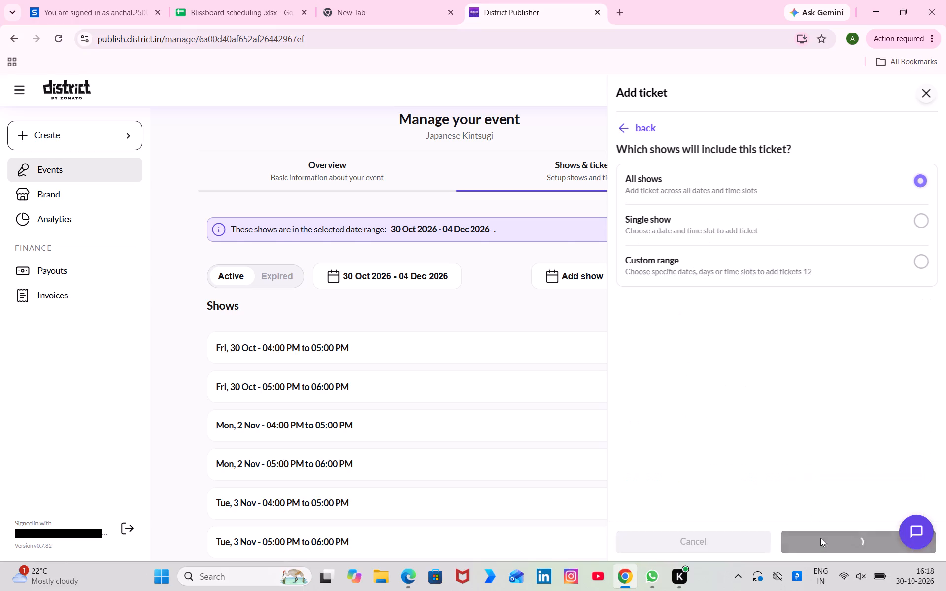
Close the open WhatsApp window.
{"action": "left_click", "coordinate": [710, 489]}
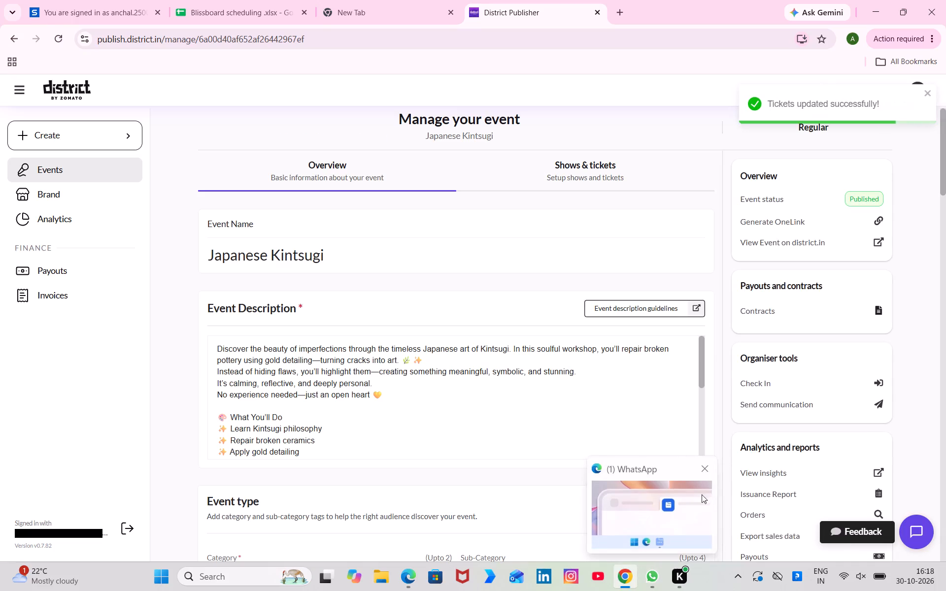
{"action": "left_click", "coordinate": [704, 472]}
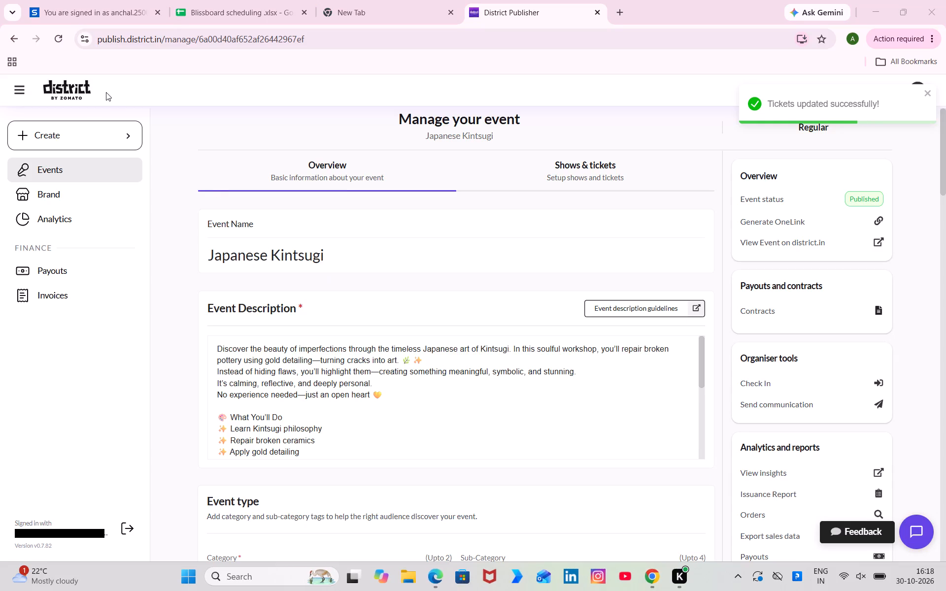
Return to the event list, and in the Blissboard sheet in Edge mark Japanese kintsugi as done under breakin brew Ambiance mall.
{"action": "left_click", "coordinate": [15, 36]}
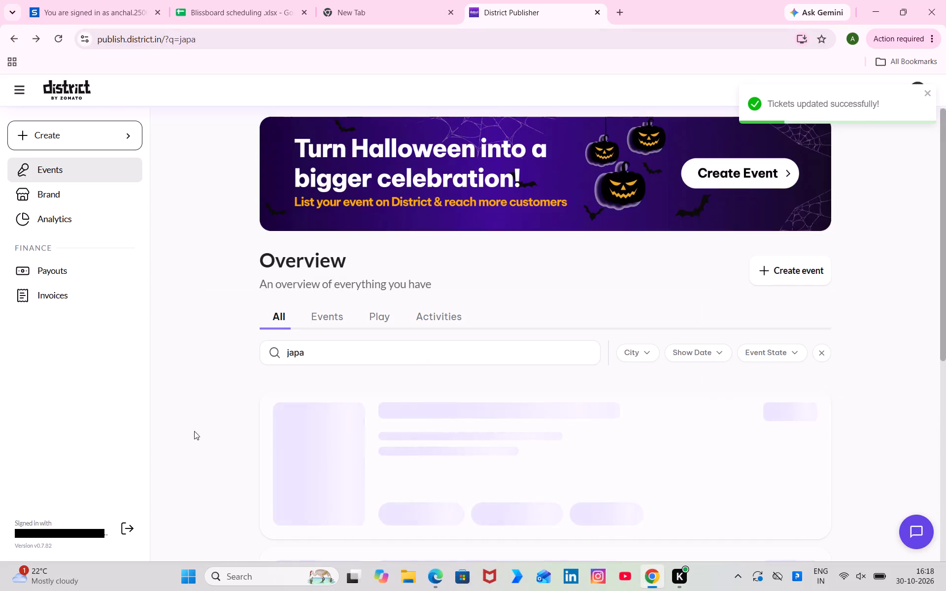
{"action": "left_click", "coordinate": [442, 587]}
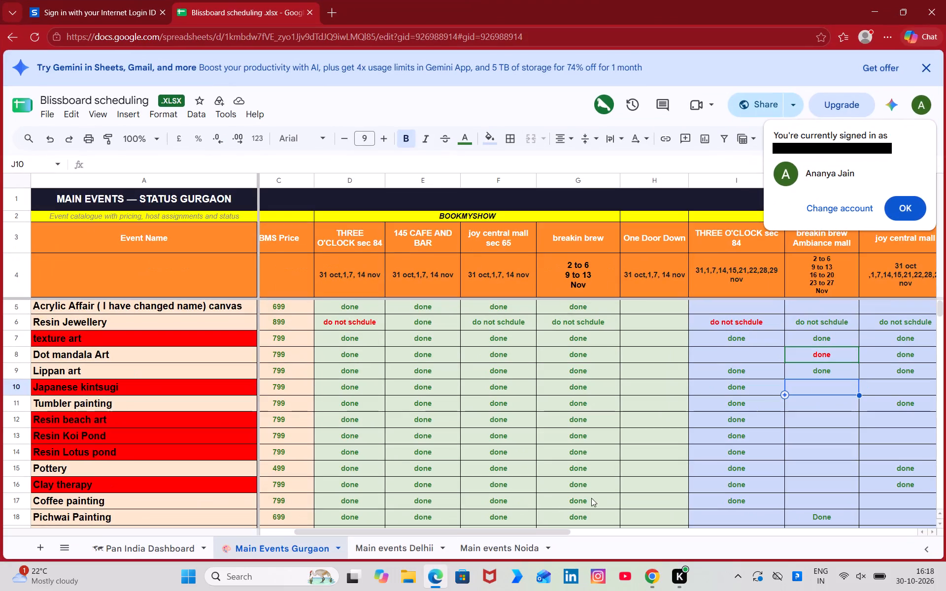
{"action": "key", "text": "d"}
{"action": "type", "text": "one"}
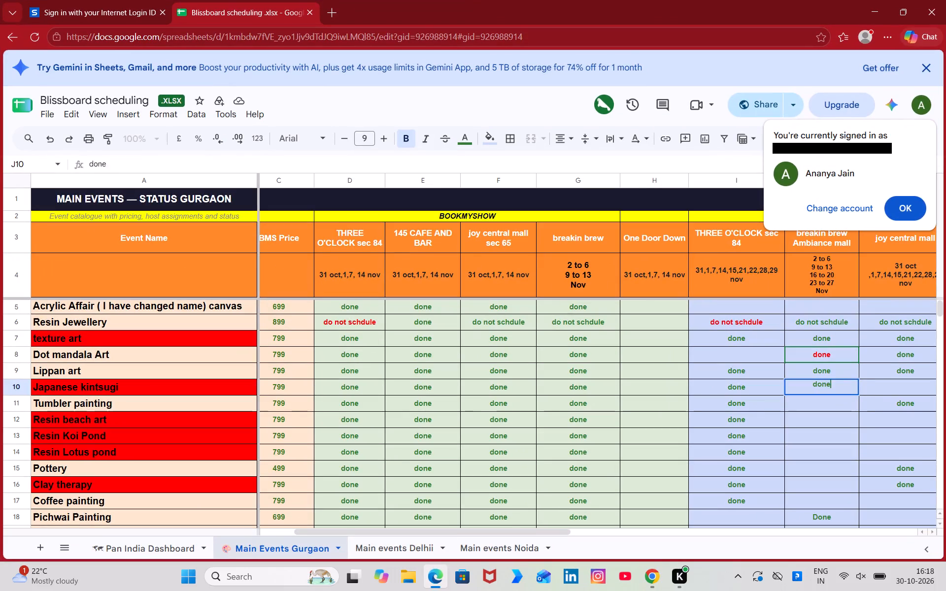
{"action": "key", "text": "Return"}
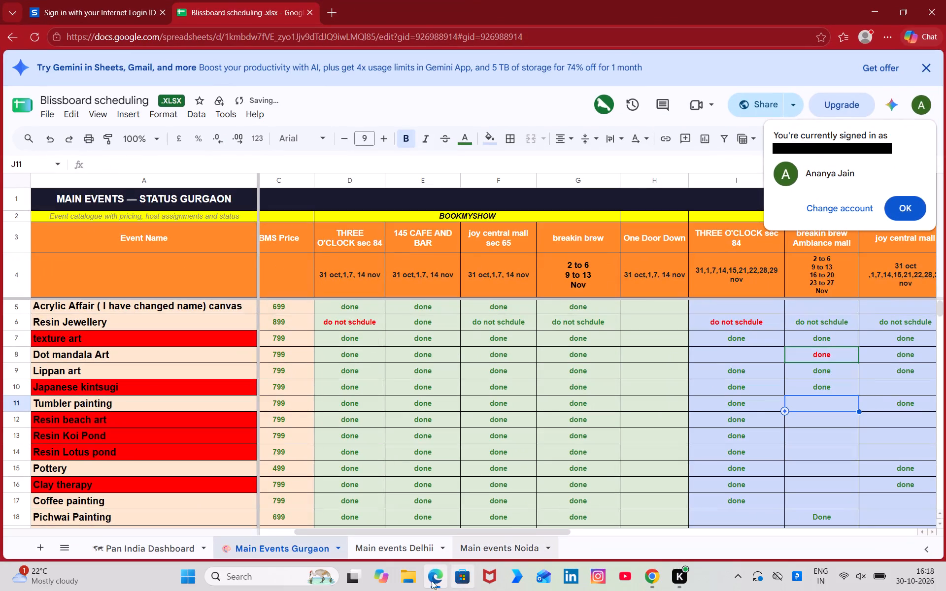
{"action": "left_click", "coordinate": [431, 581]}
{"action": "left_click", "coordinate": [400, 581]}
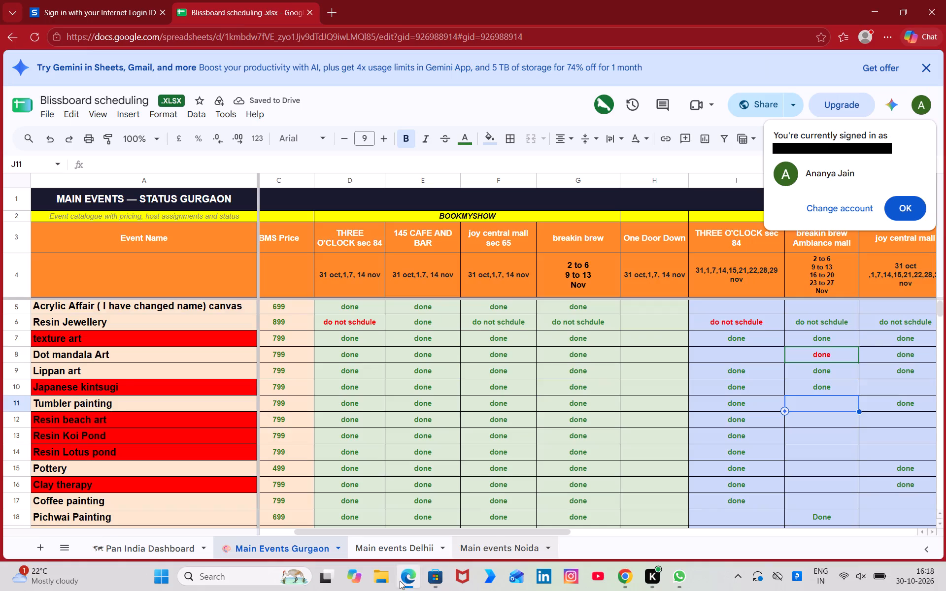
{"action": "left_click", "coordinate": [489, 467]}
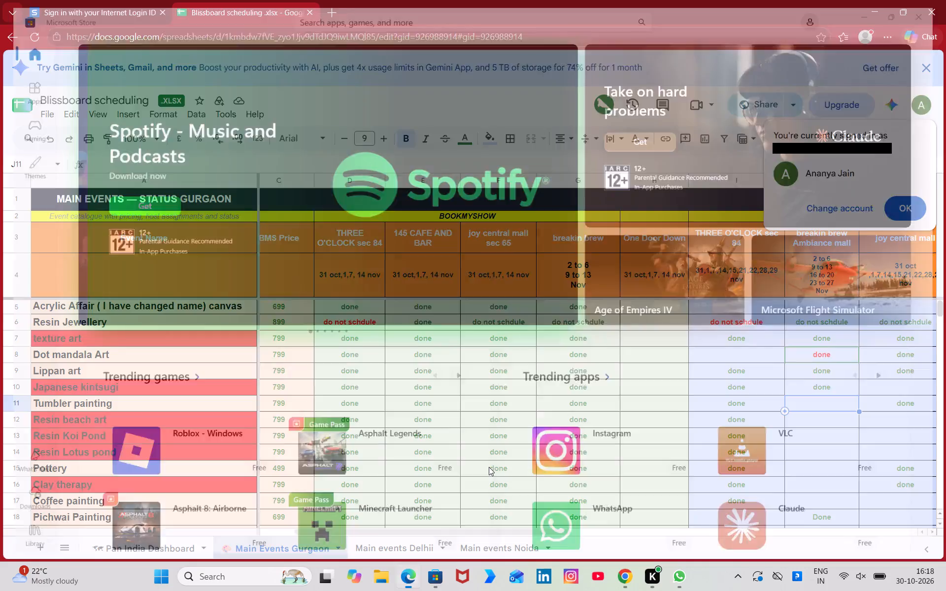
In Chrome, search the events for "tumbl" and open the shows and tickets of the Tumbler Painting Workshop at Breakin' Brew.
{"action": "left_click", "coordinate": [402, 583]}
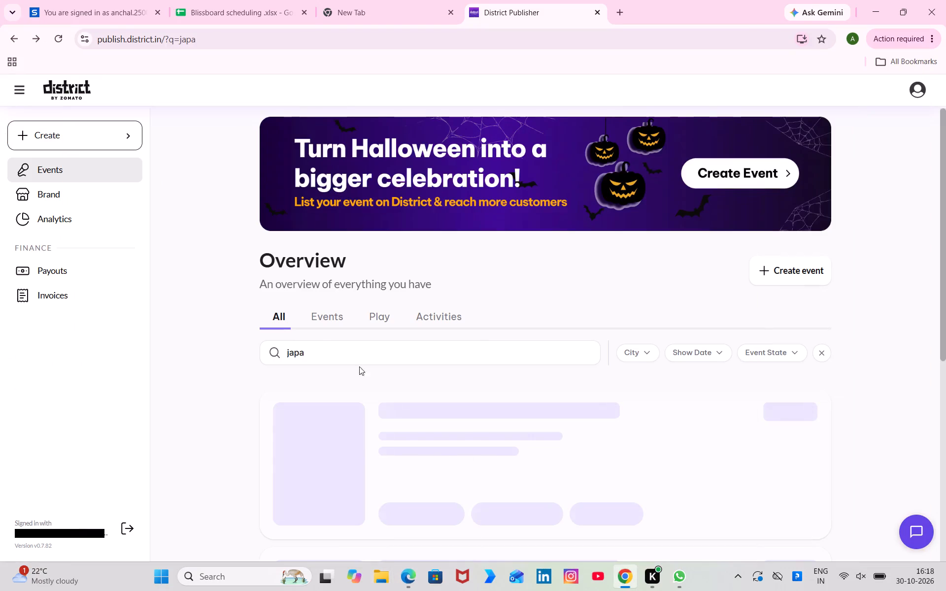
{"action": "left_click_drag", "start_coordinate": [321, 354], "coordinate": [259, 357]}
{"action": "type", "text": "tumbl"}
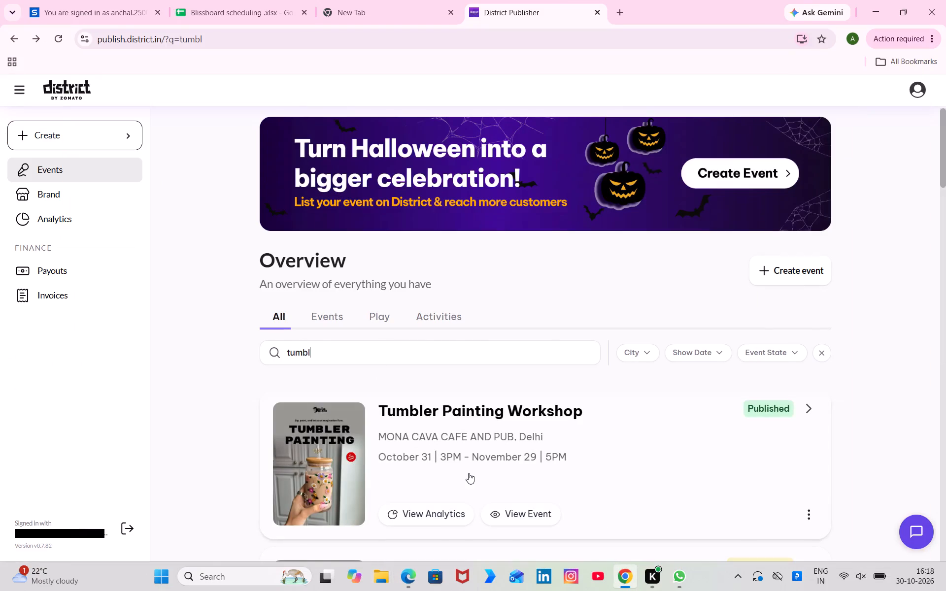
{"action": "scroll", "coordinate": [469, 473], "scroll_direction": "down", "scroll_amount": 8}
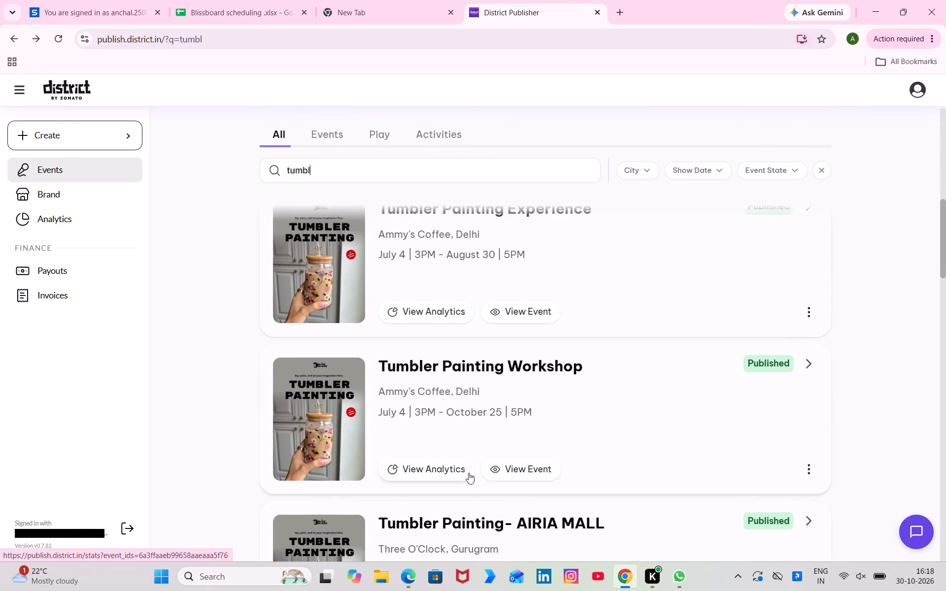
{"action": "scroll", "coordinate": [469, 473], "scroll_direction": "down", "scroll_amount": 10}
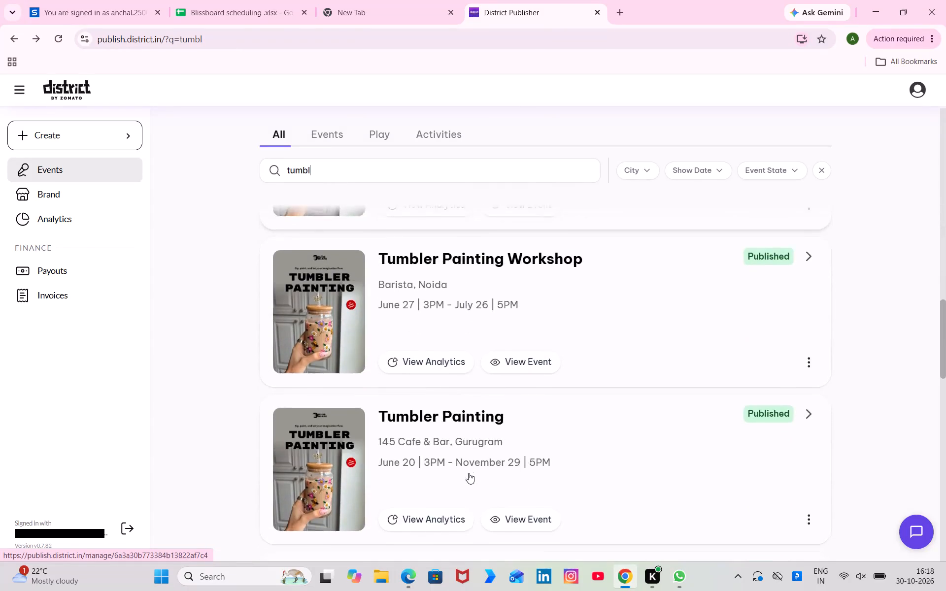
{"action": "scroll", "coordinate": [469, 473], "scroll_direction": "down", "scroll_amount": 5}
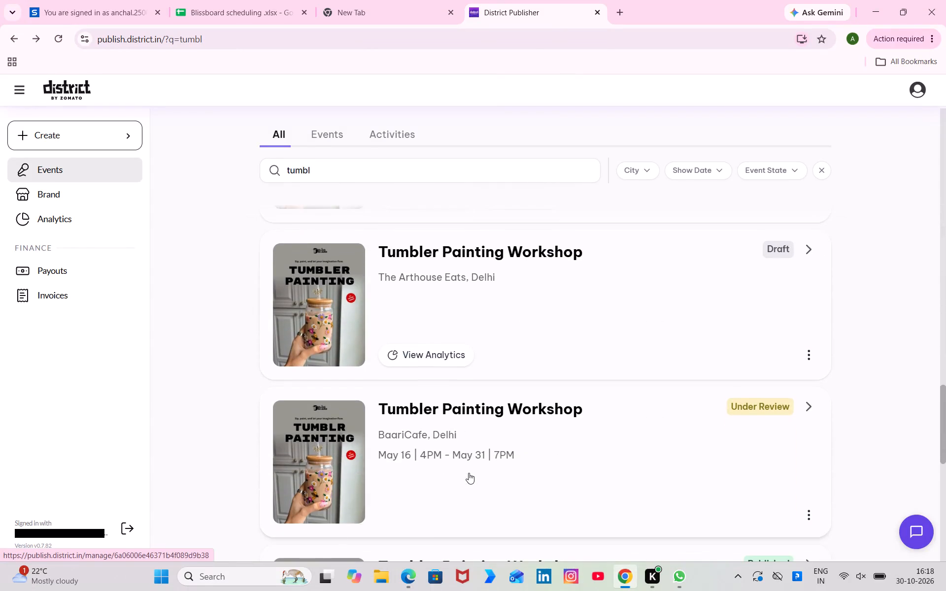
{"action": "scroll", "coordinate": [469, 473], "scroll_direction": "down", "scroll_amount": 3}
{"action": "left_click", "coordinate": [327, 435]}
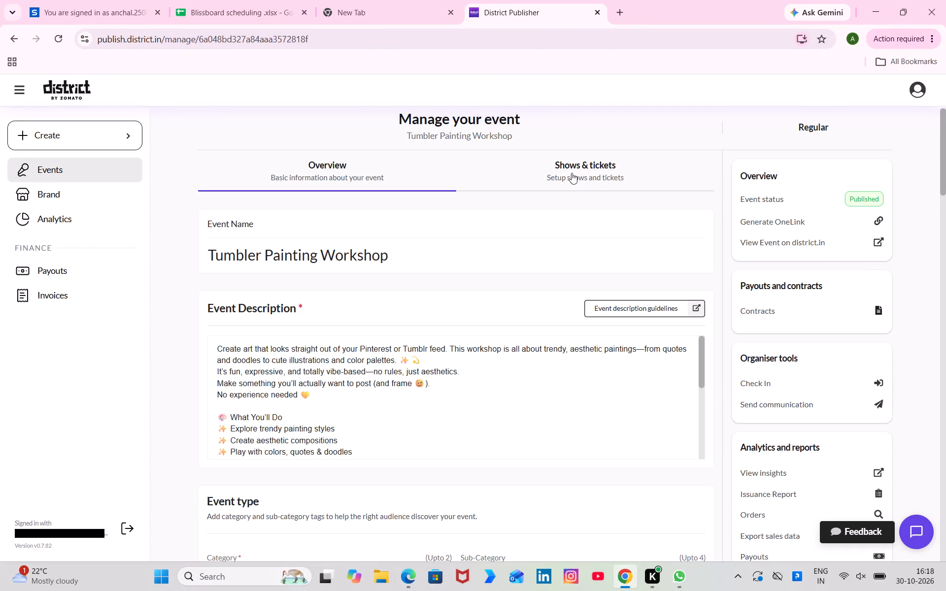
{"action": "left_click", "coordinate": [571, 171]}
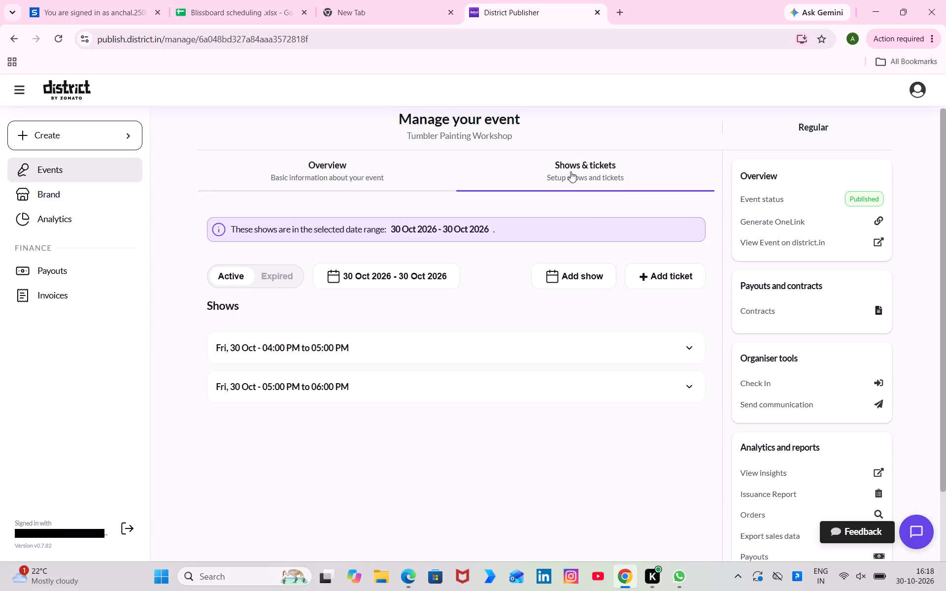
Add a recurring show to the Tumbler Painting Workshop with a date range from Mon, 2 Nov to Fri, 4 Dec.
{"action": "left_click", "coordinate": [593, 271]}
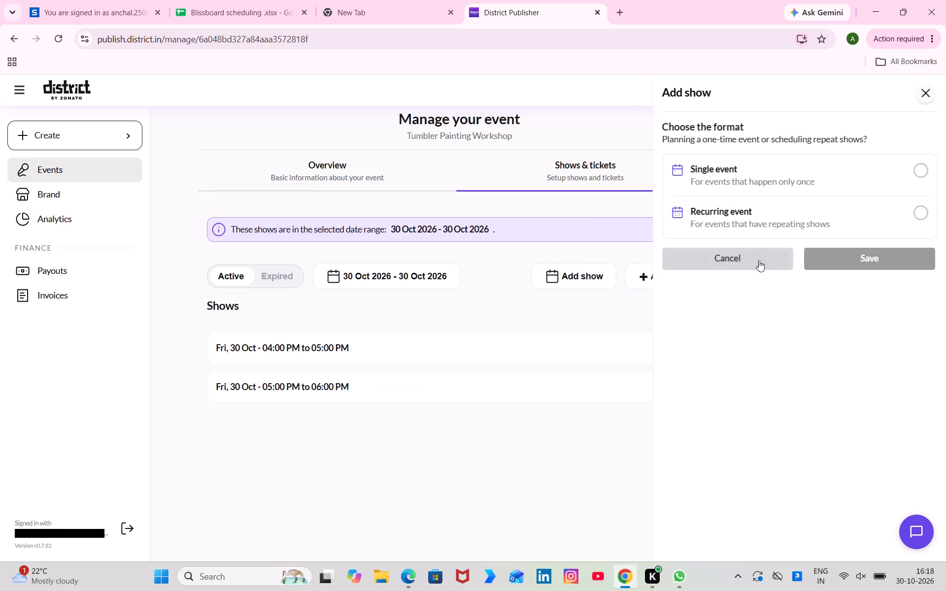
{"action": "left_click", "coordinate": [748, 208]}
{"action": "left_click", "coordinate": [759, 404]}
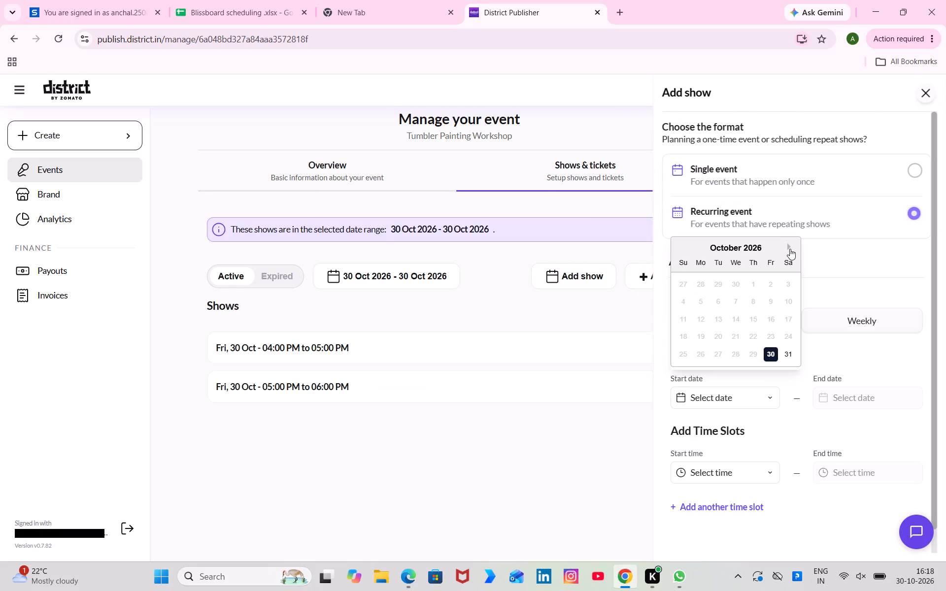
{"action": "left_click", "coordinate": [790, 245]}
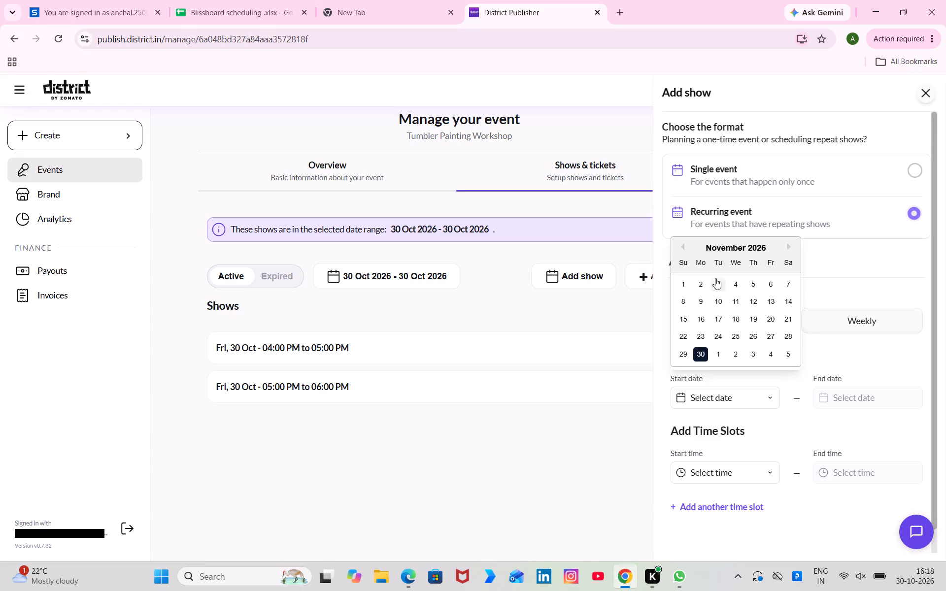
{"action": "left_click", "coordinate": [699, 282]}
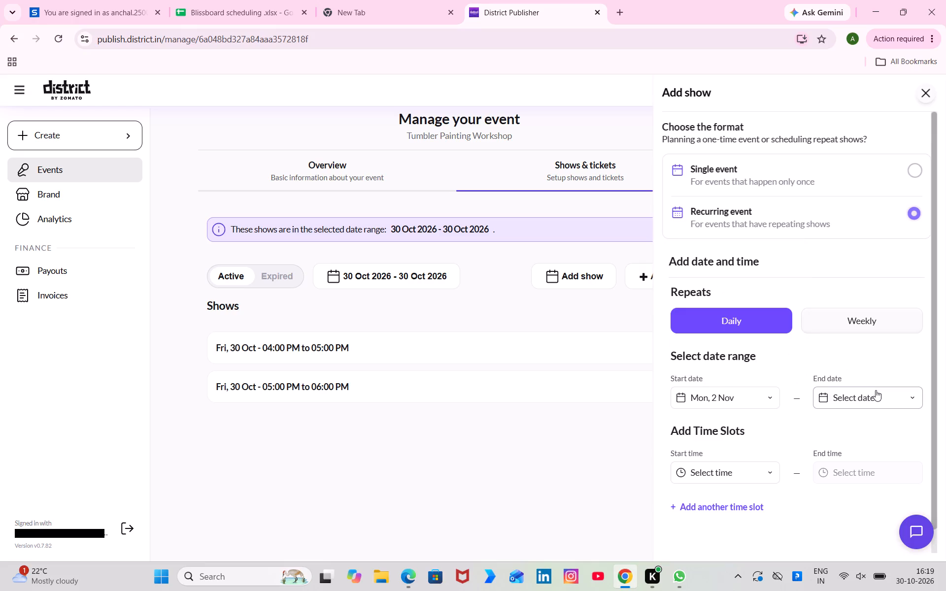
{"action": "left_click", "coordinate": [876, 390]}
{"action": "left_click", "coordinate": [892, 353]}
Make the recurring shows repeat weekly on Monday, Tuesday, Wednesday, Thursday and Friday.
{"action": "left_click", "coordinate": [756, 470]}
{"action": "left_click", "coordinate": [754, 405]}
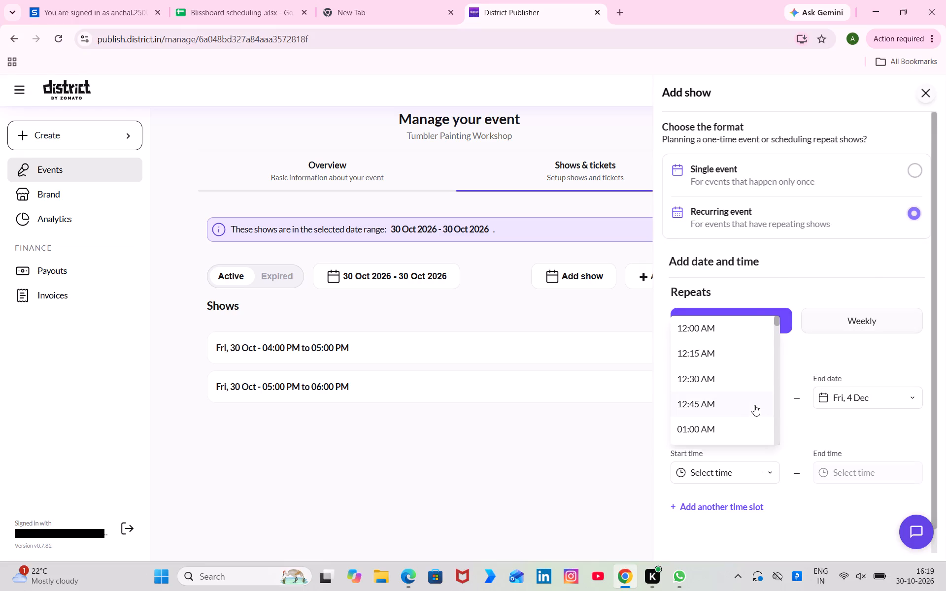
{"action": "left_click", "coordinate": [847, 313]}
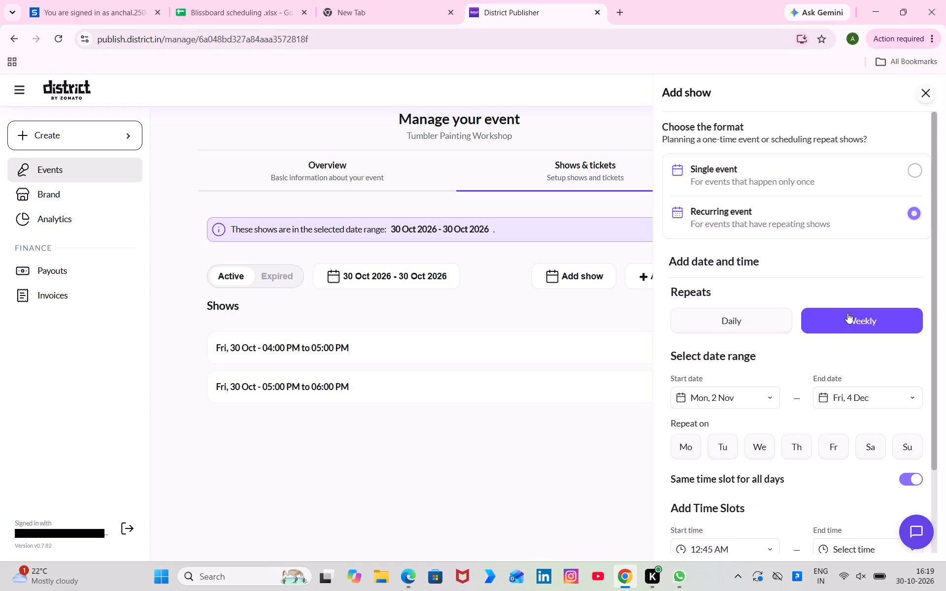
{"action": "left_click", "coordinate": [676, 445]}
{"action": "left_click", "coordinate": [715, 438]}
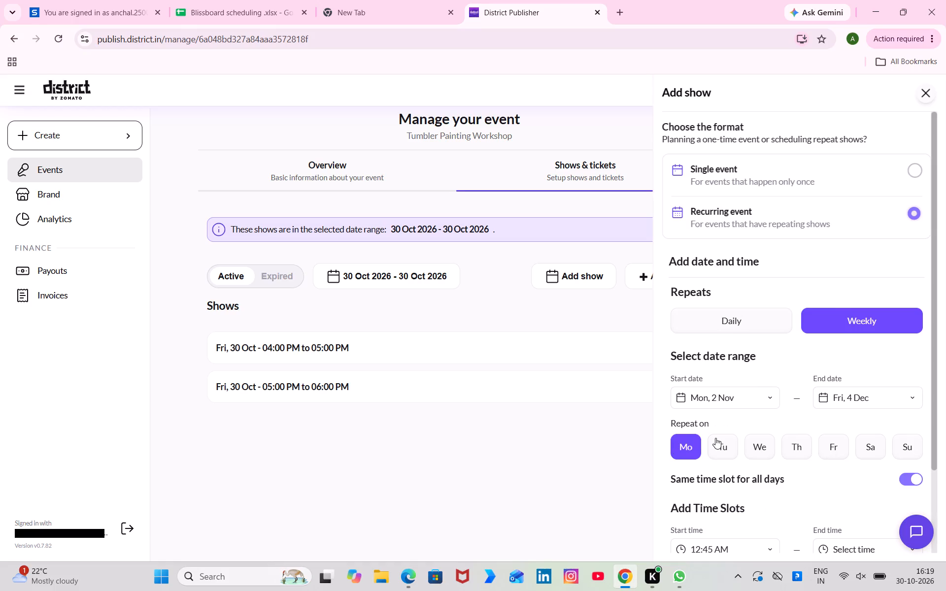
{"action": "left_click", "coordinate": [754, 447]}
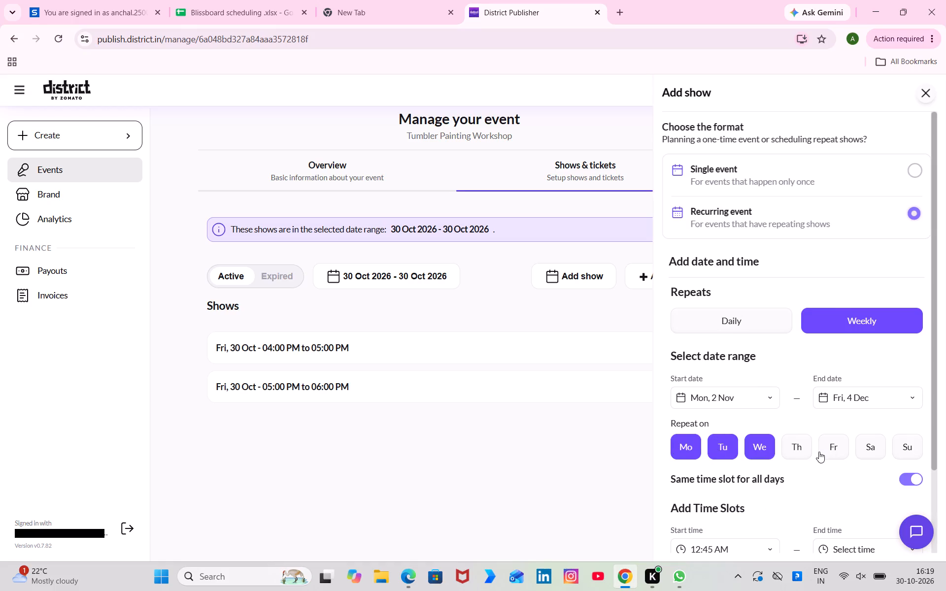
{"action": "left_click", "coordinate": [819, 452]}
{"action": "left_click", "coordinate": [796, 448]}
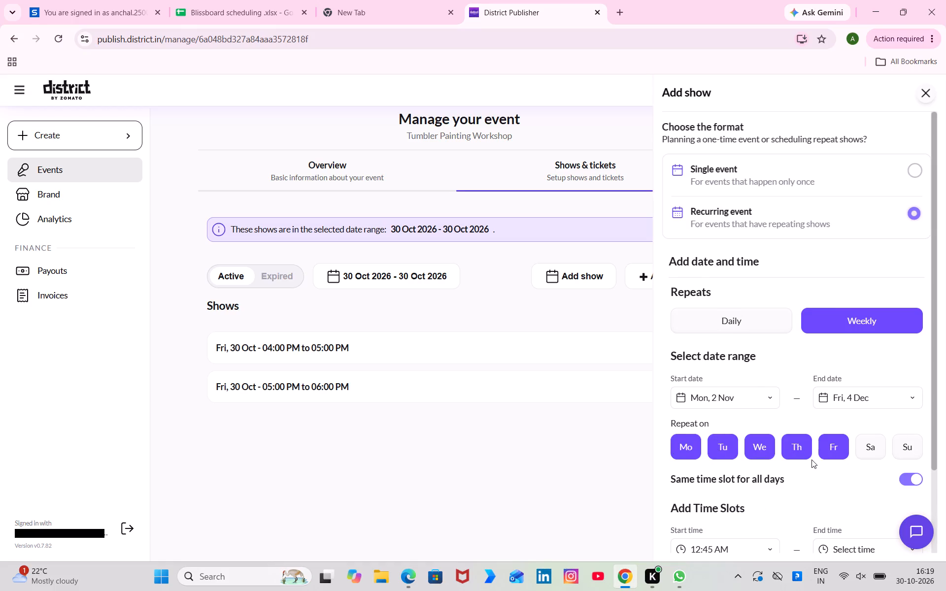
Set the first time slot to start at 04:00 PM and add a second slot starting at 05:00 PM.
{"action": "scroll", "coordinate": [811, 460], "scroll_direction": "down", "scroll_amount": 3}
{"action": "left_click", "coordinate": [758, 446]}
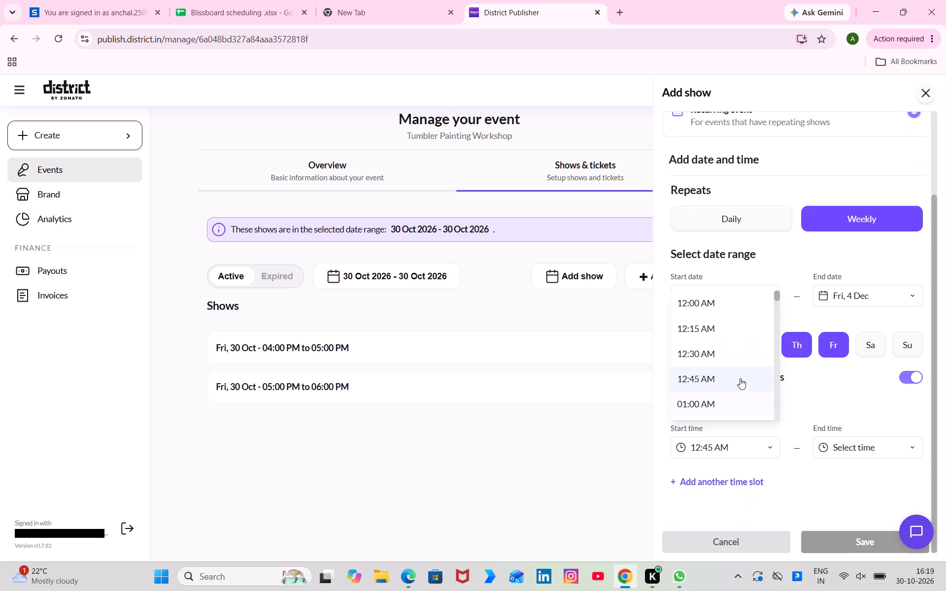
{"action": "scroll", "coordinate": [740, 378], "scroll_direction": "down", "scroll_amount": 11}
{"action": "scroll", "coordinate": [740, 378], "scroll_direction": "up", "scroll_amount": 5}
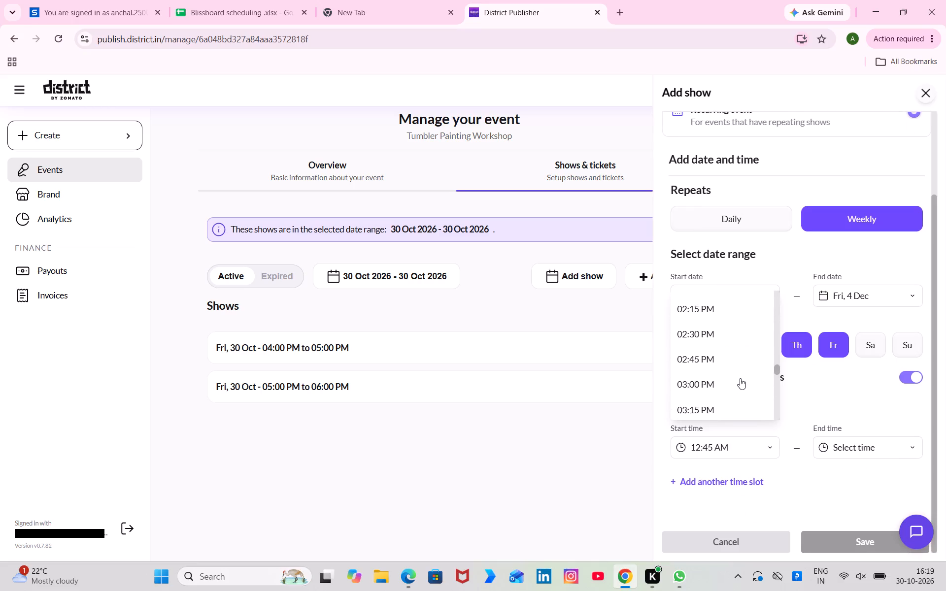
{"action": "scroll", "coordinate": [740, 378], "scroll_direction": "up", "scroll_amount": 1}
{"action": "left_click", "coordinate": [720, 380]}
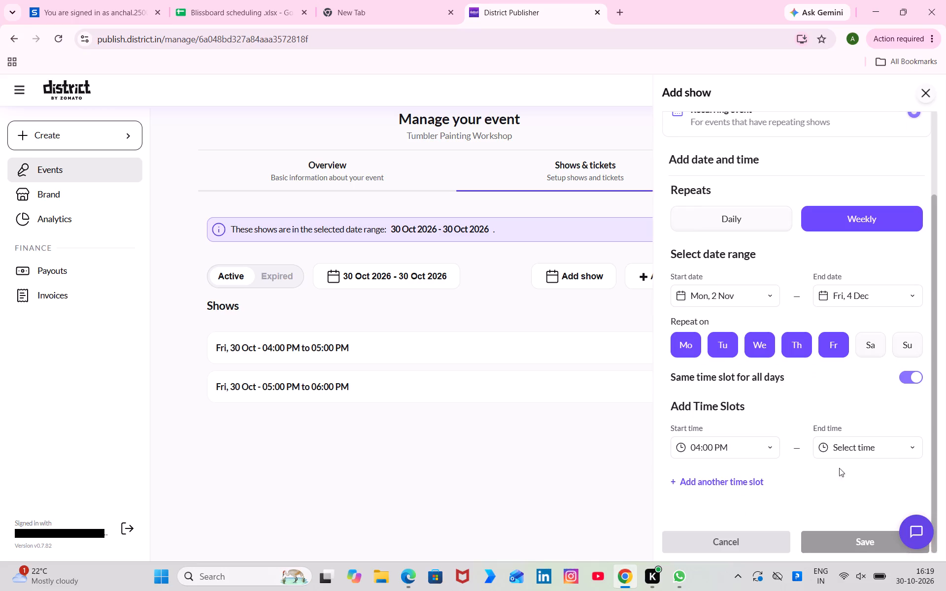
{"action": "left_click", "coordinate": [739, 483]}
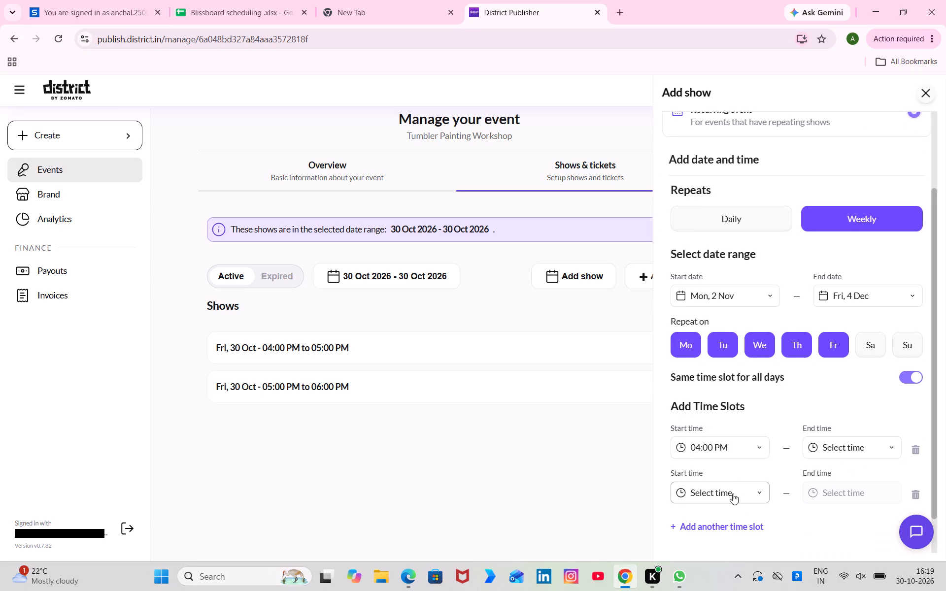
{"action": "left_click", "coordinate": [733, 493]}
{"action": "scroll", "coordinate": [720, 443], "scroll_direction": "down", "scroll_amount": 6}
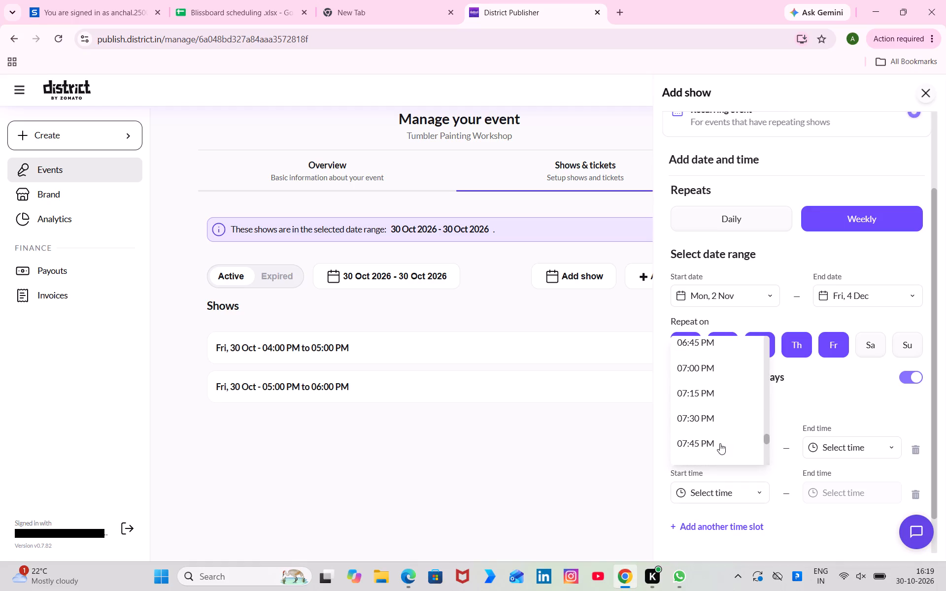
{"action": "scroll", "coordinate": [720, 443], "scroll_direction": "down", "scroll_amount": 2}
{"action": "scroll", "coordinate": [720, 443], "scroll_direction": "up", "scroll_amount": 2}
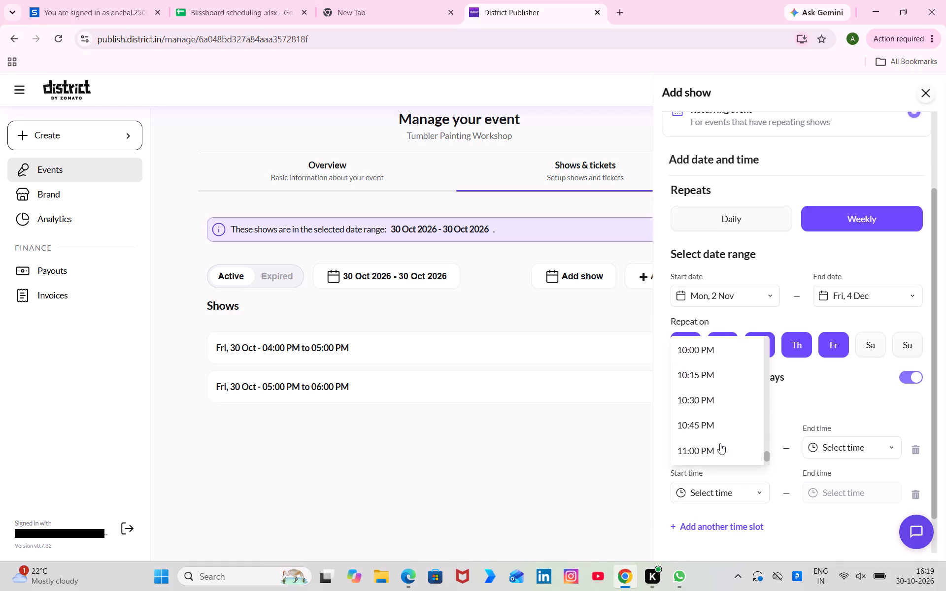
{"action": "scroll", "coordinate": [720, 443], "scroll_direction": "up", "scroll_amount": 7}
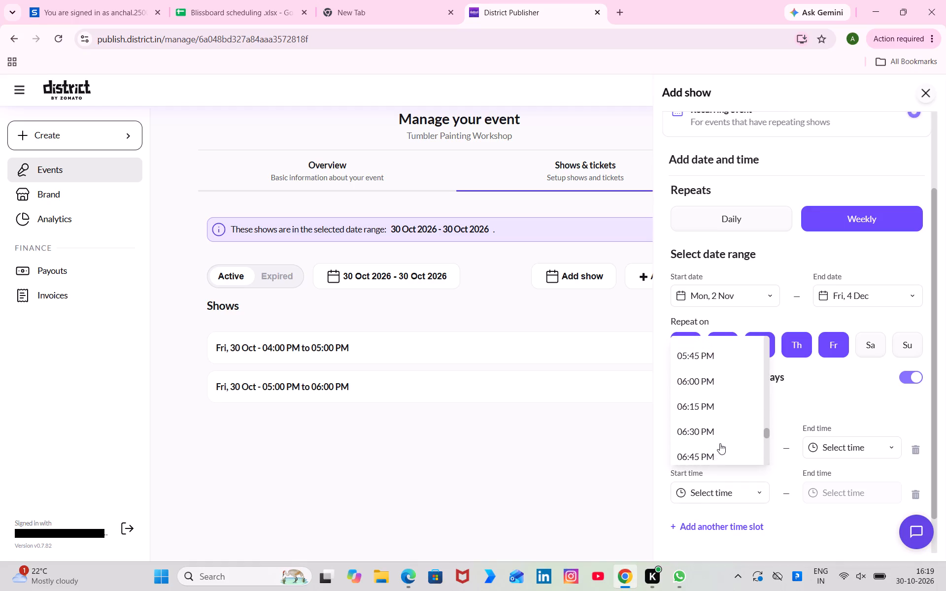
{"action": "scroll", "coordinate": [720, 443], "scroll_direction": "up", "scroll_amount": 4}
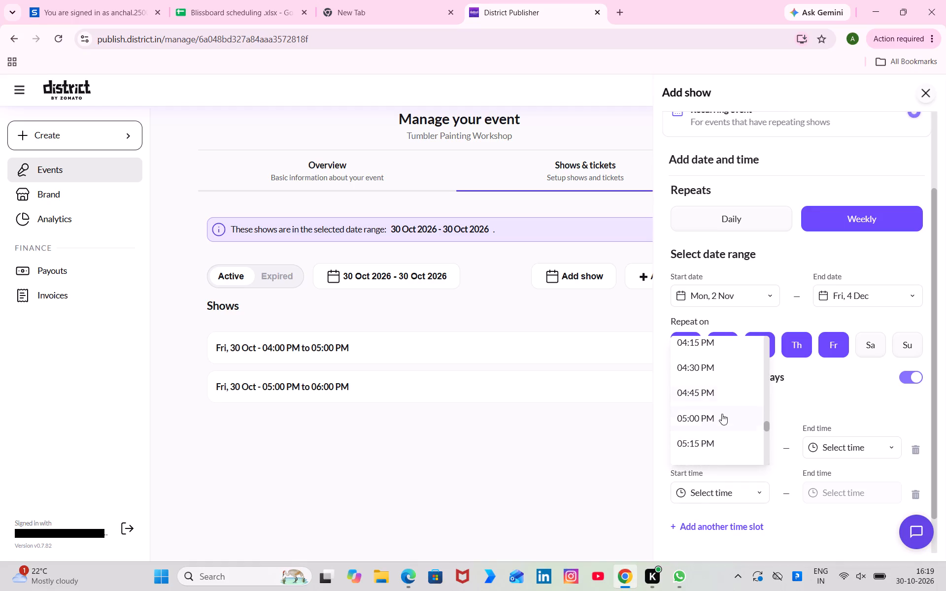
{"action": "left_click", "coordinate": [726, 423]}
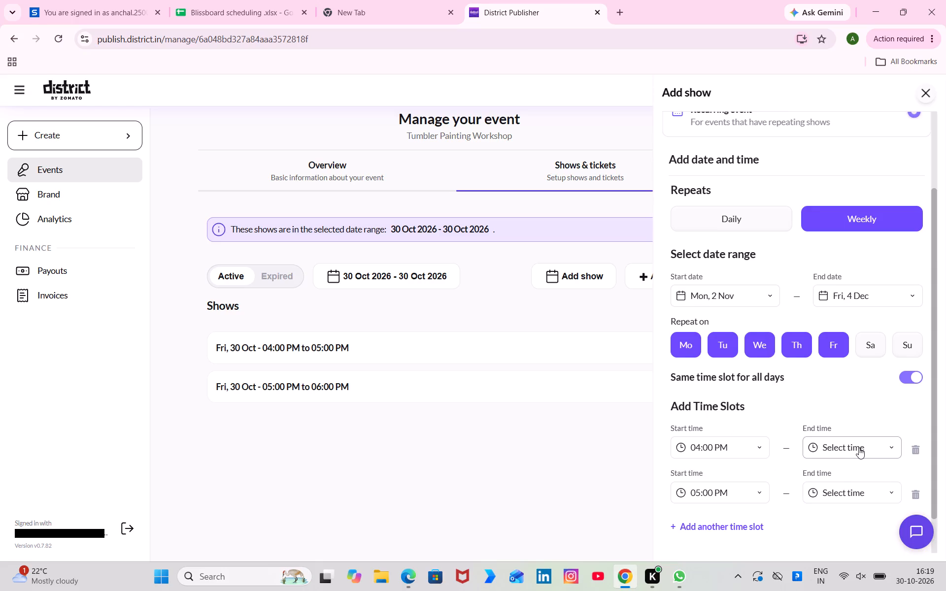
End the first time slot at 05:00 PM and the second at 06:00 PM, and save the shows.
{"action": "left_click", "coordinate": [861, 448]}
{"action": "left_click", "coordinate": [843, 377]}
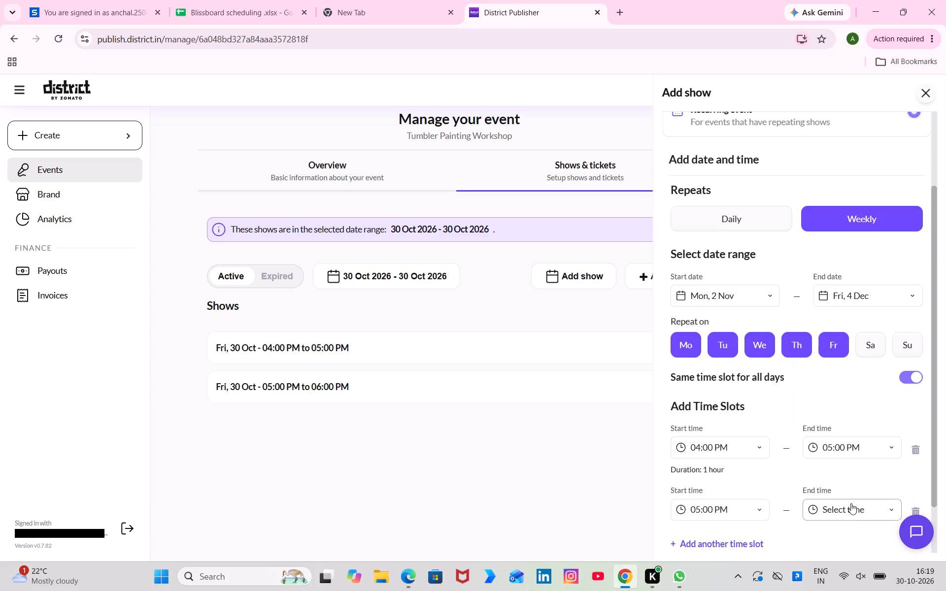
{"action": "left_click", "coordinate": [851, 512]}
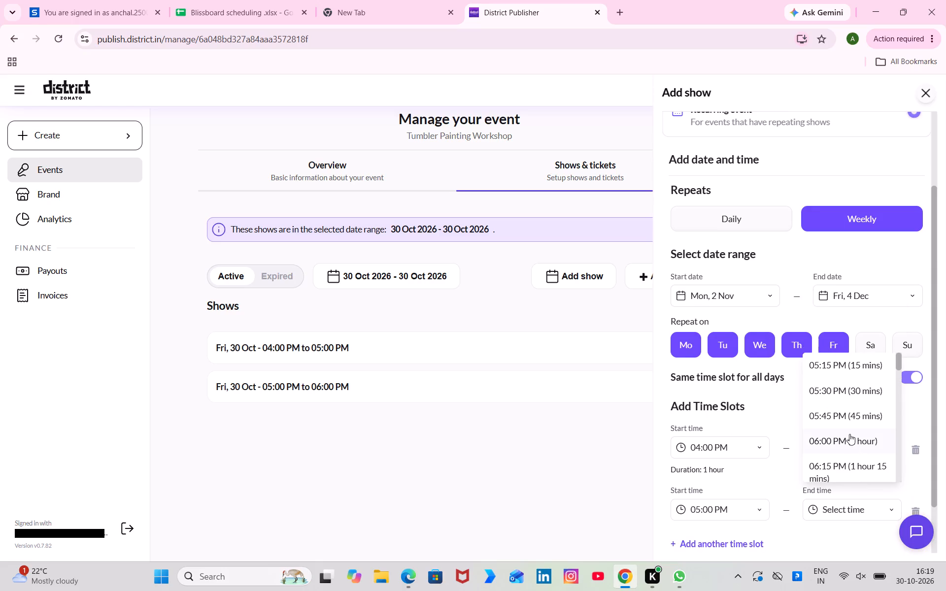
{"action": "left_click", "coordinate": [849, 434]}
{"action": "scroll", "coordinate": [849, 434], "scroll_direction": "down", "scroll_amount": 5}
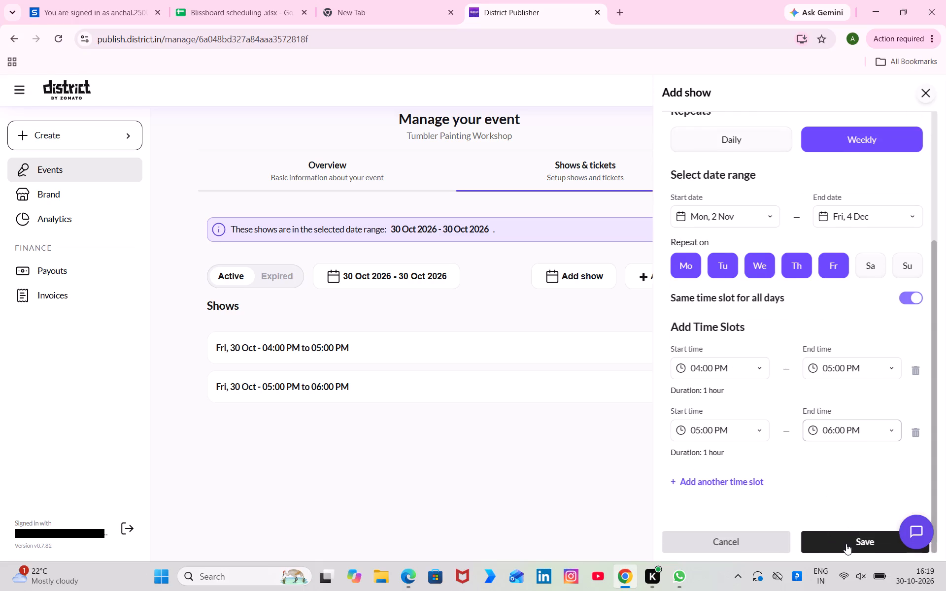
{"action": "left_click", "coordinate": [846, 544]}
{"action": "left_click", "coordinate": [657, 420]}
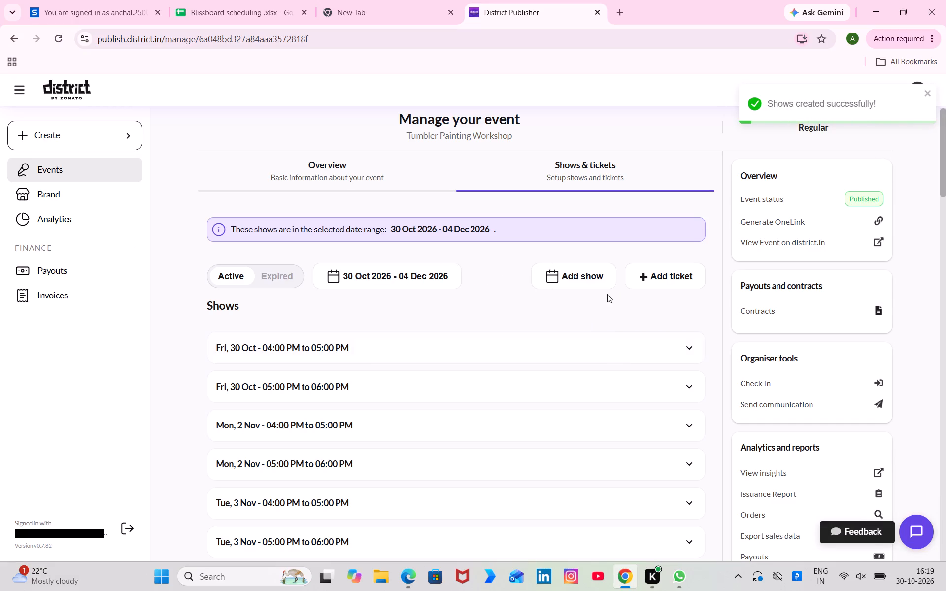
Add a ticket with the copied INR 250 cover-charge description, price 799, quantity 10, and sales ending 30 minutes before show start.
{"action": "left_click", "coordinate": [645, 280]}
{"action": "left_click", "coordinate": [744, 230]}
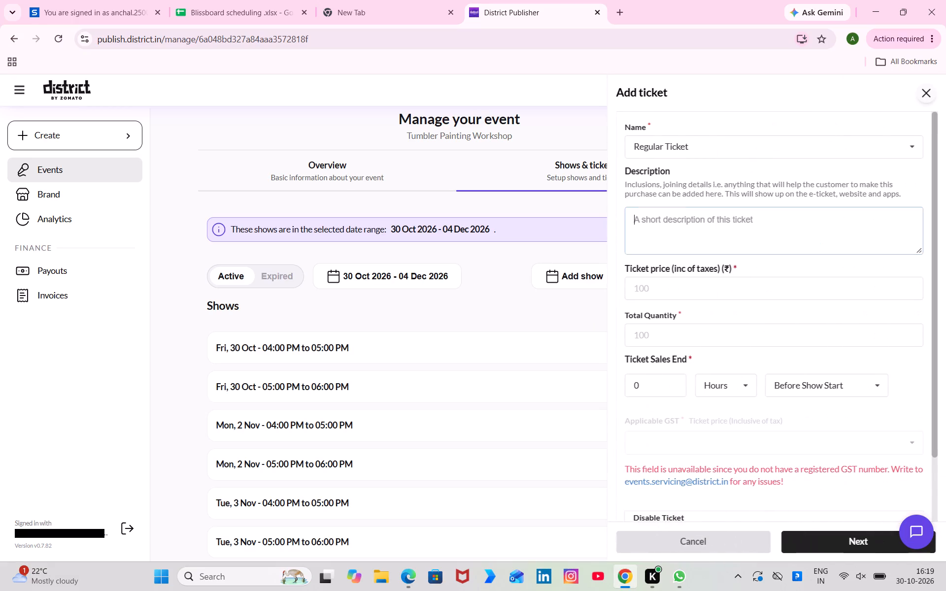
{"action": "key", "text": "ctrl+v"}
{"action": "left_click", "coordinate": [681, 291]}
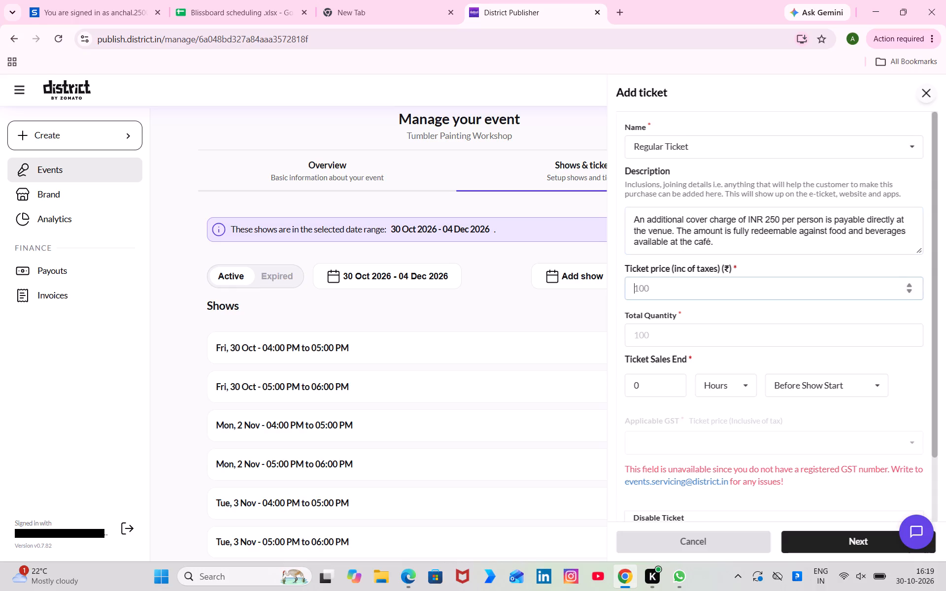
{"action": "type", "text": "799"}
{"action": "left_click", "coordinate": [663, 333]}
{"action": "type", "text": "10"}
{"action": "left_click", "coordinate": [635, 386]}
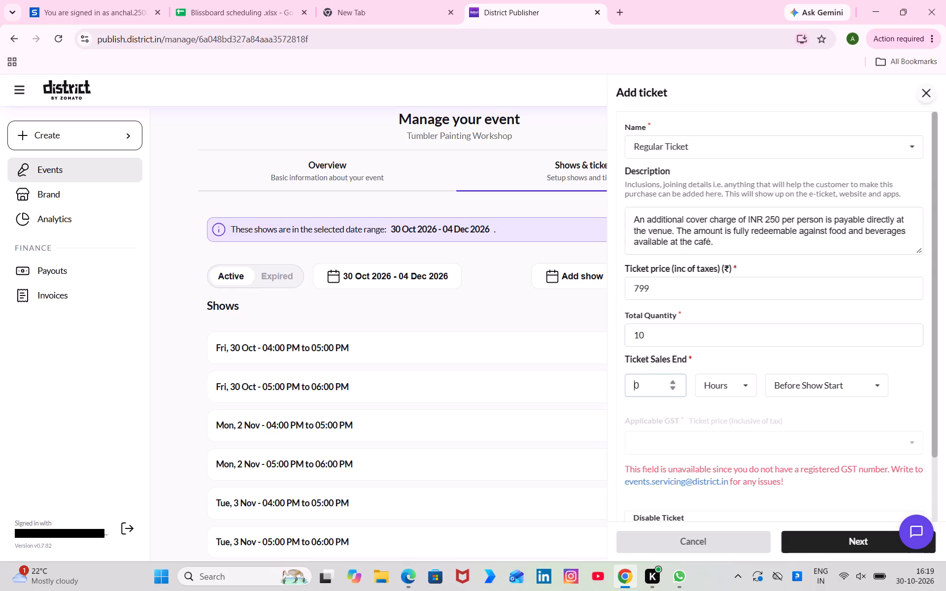
{"action": "key", "text": "3"}
{"action": "left_click", "coordinate": [721, 387]}
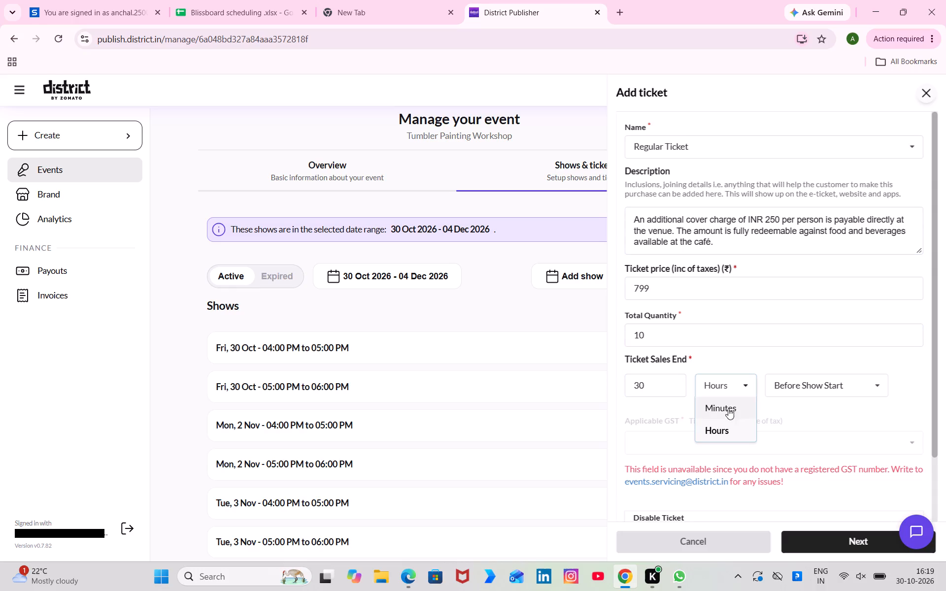
{"action": "left_click", "coordinate": [726, 408]}
Give the ticket the custom name ENTRY PASS and save it for all shows.
{"action": "left_click", "coordinate": [742, 152]}
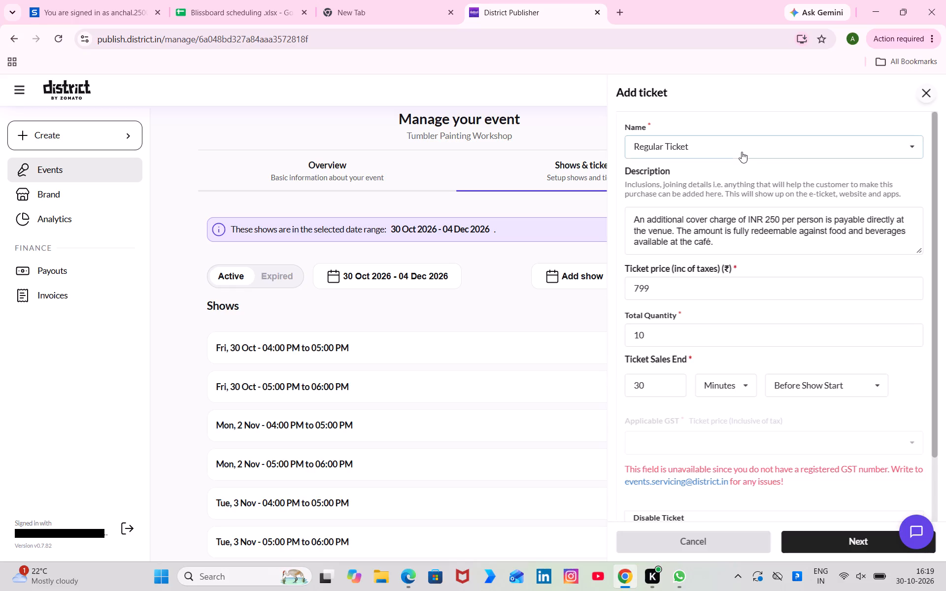
{"action": "left_click", "coordinate": [744, 184]}
{"action": "left_click", "coordinate": [762, 139]}
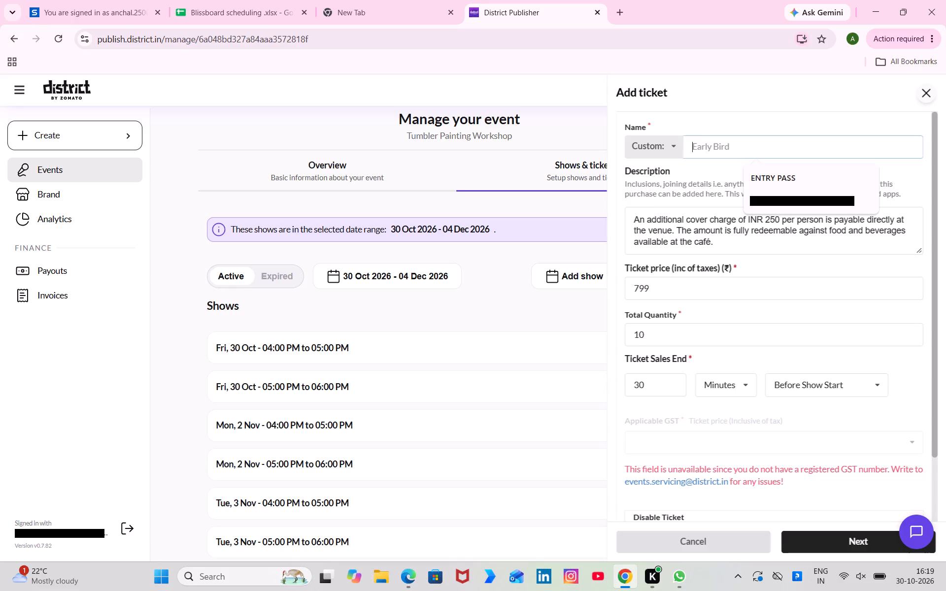
{"action": "left_click", "coordinate": [776, 178]}
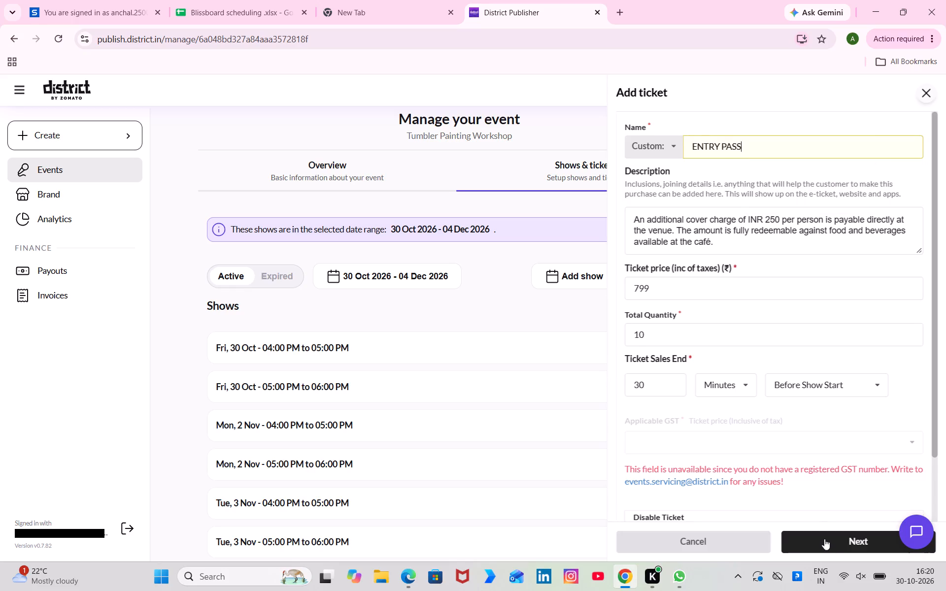
{"action": "left_click", "coordinate": [824, 539]}
{"action": "left_click", "coordinate": [824, 539]}
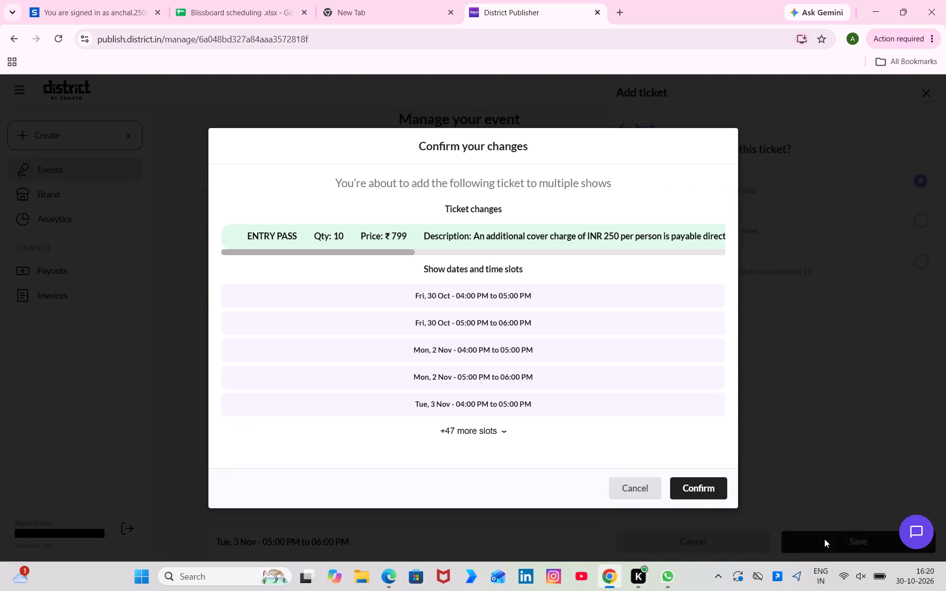
{"action": "left_click", "coordinate": [697, 494]}
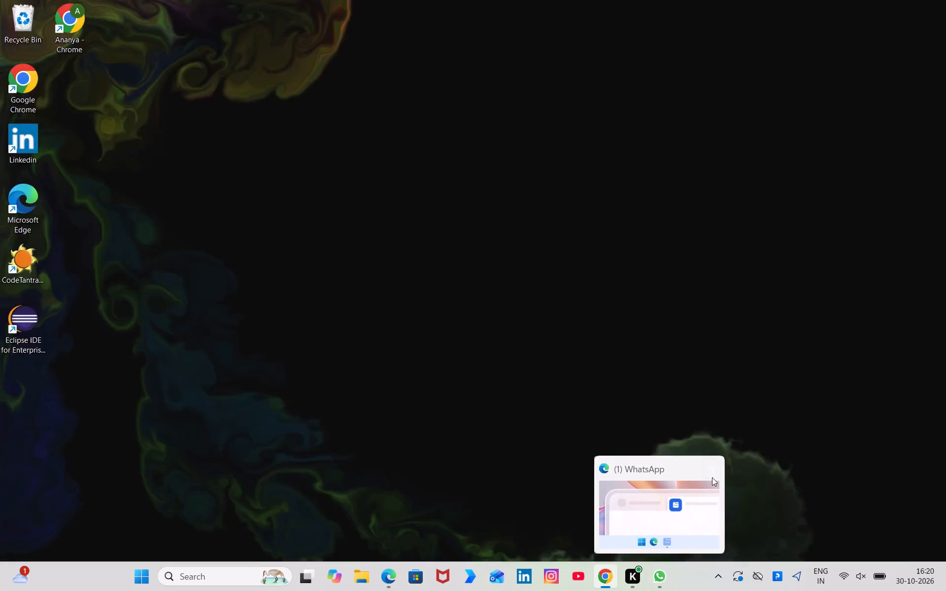
Close the open WhatsApp window.
{"action": "left_click", "coordinate": [712, 473]}
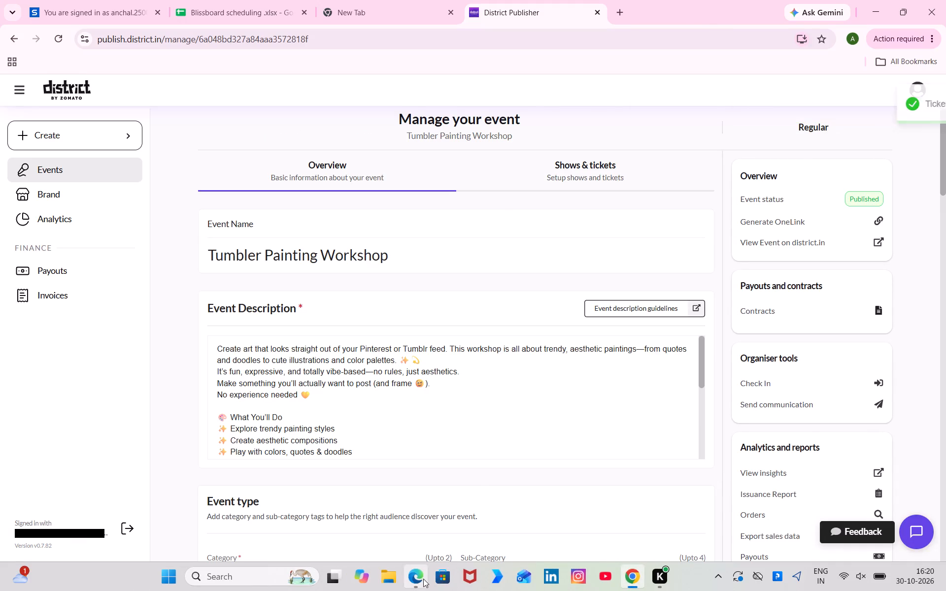
Switch to the Blissboard scheduling sheet and mark Tumbler painting as done under breakin brew Ambiance mall.
{"action": "left_click", "coordinate": [8, 43]}
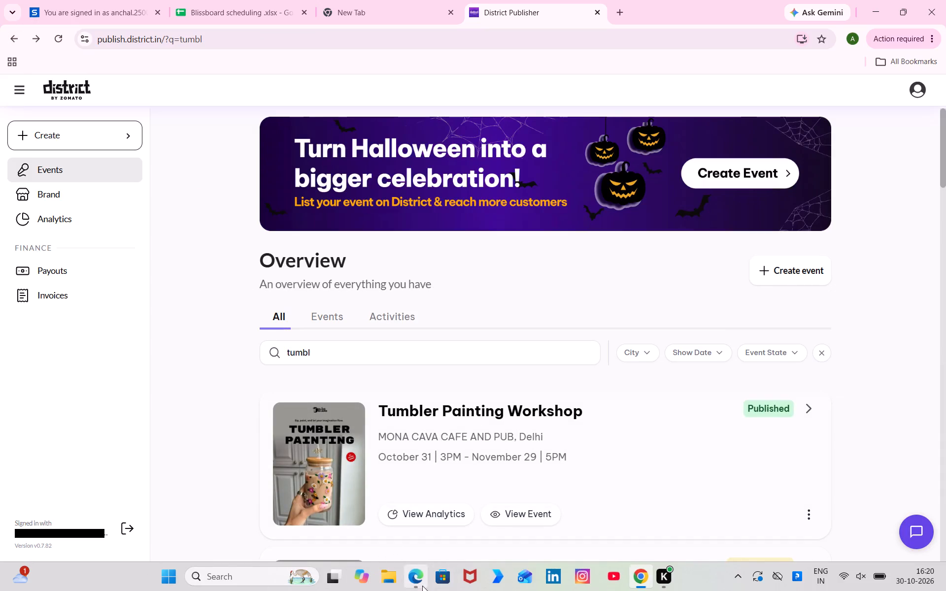
{"action": "left_click", "coordinate": [434, 580]}
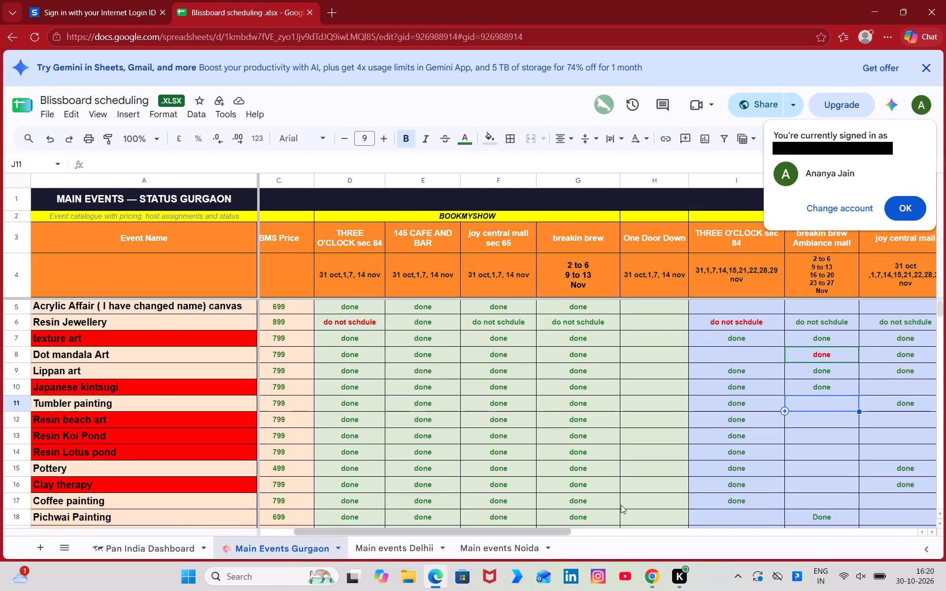
{"action": "key", "text": "d"}
{"action": "type", "text": "one"}
{"action": "key", "text": "Return"}
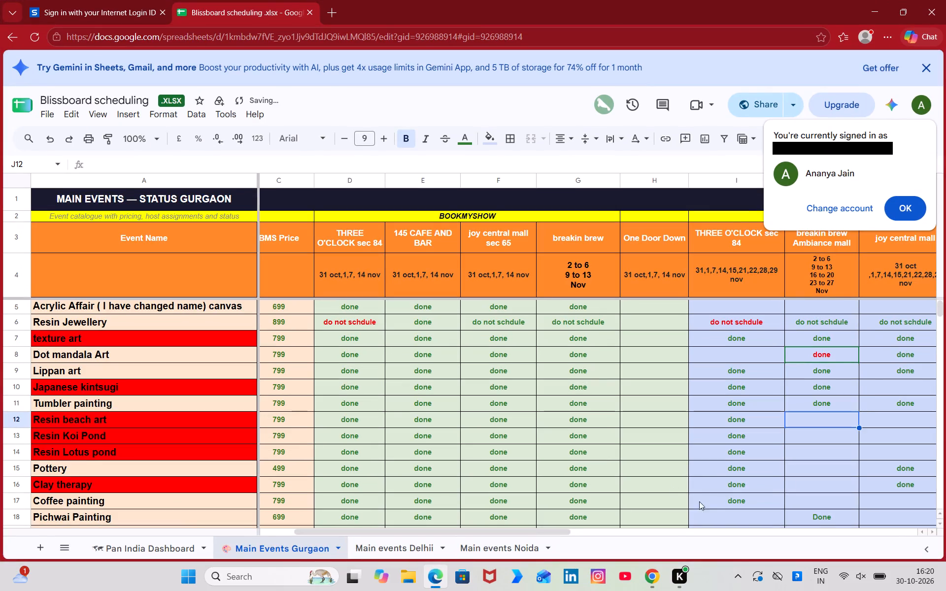
Return to District Publisher, search the events for resin beach, and open Resin Beach Art at Breakin' Brew, Gurugram.
{"action": "left_click", "coordinate": [443, 580]}
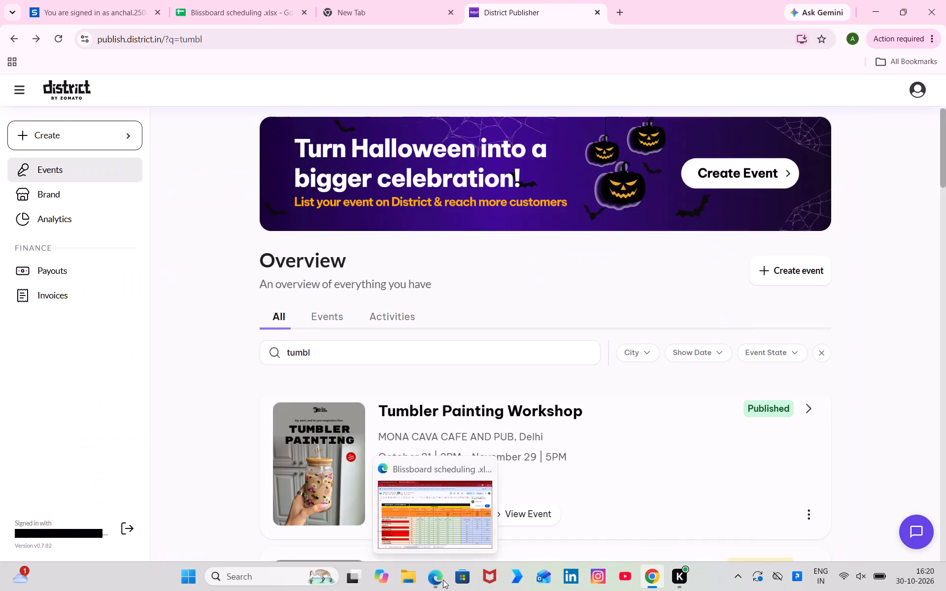
{"action": "left_click_drag", "start_coordinate": [316, 355], "coordinate": [269, 345]}
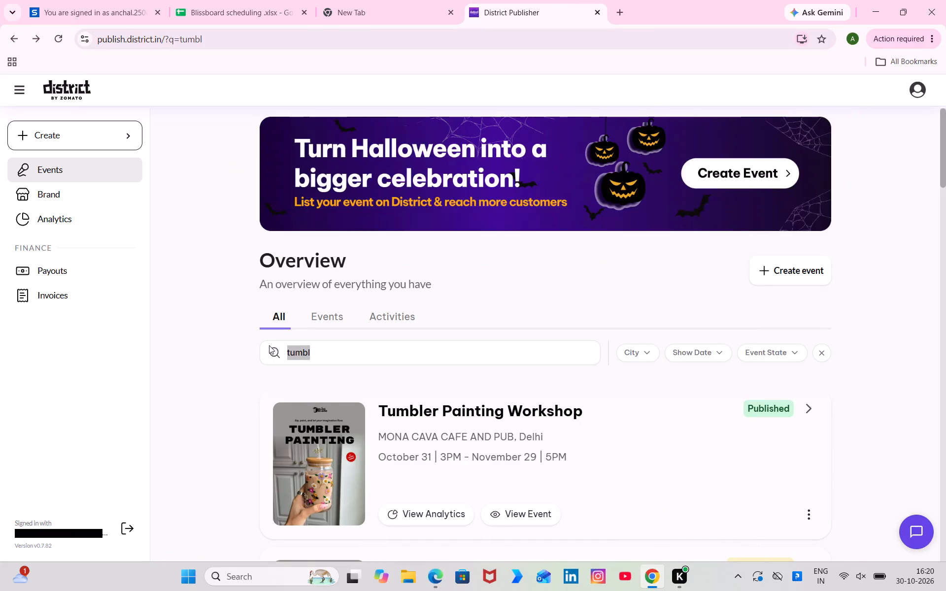
{"action": "type", "text": "resin"}
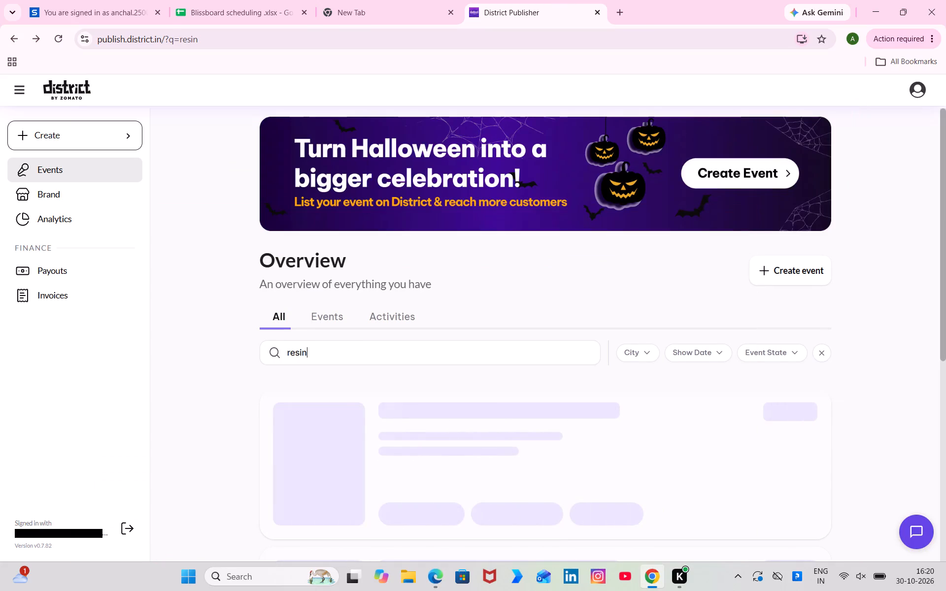
{"action": "key", "text": "space"}
{"action": "type", "text": "bea"}
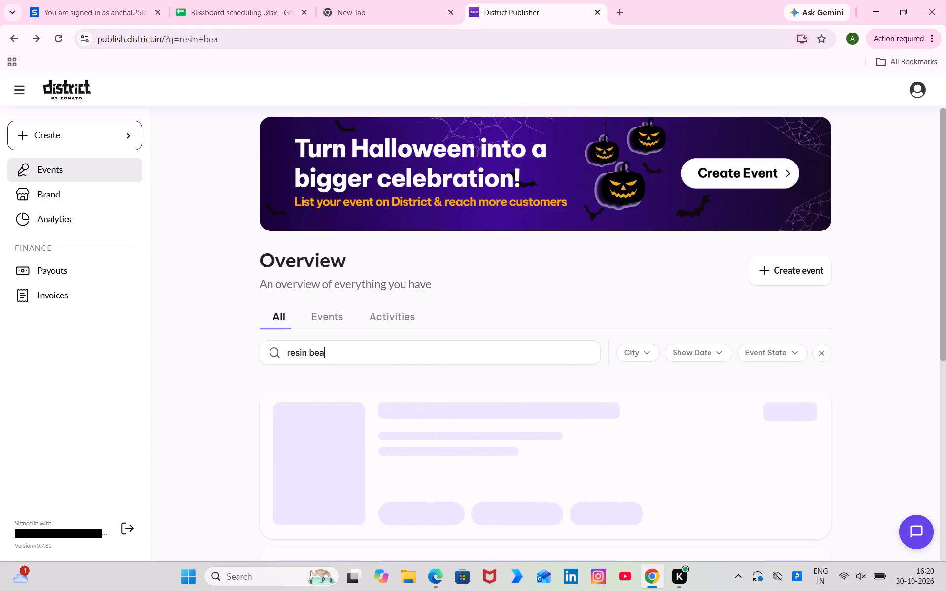
{"action": "key", "text": "c"}
{"action": "key", "text": "h"}
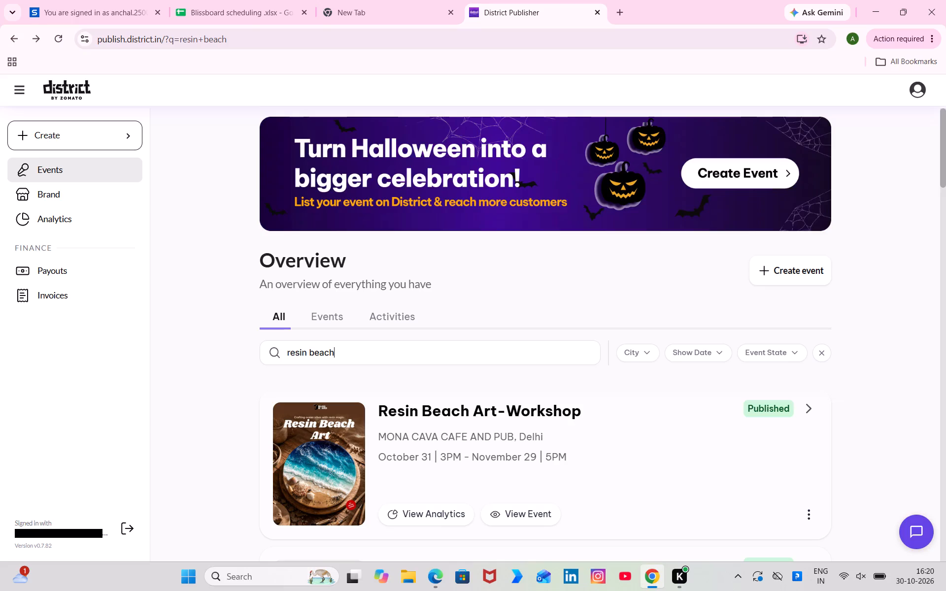
{"action": "scroll", "coordinate": [619, 471], "scroll_direction": "down", "scroll_amount": 4}
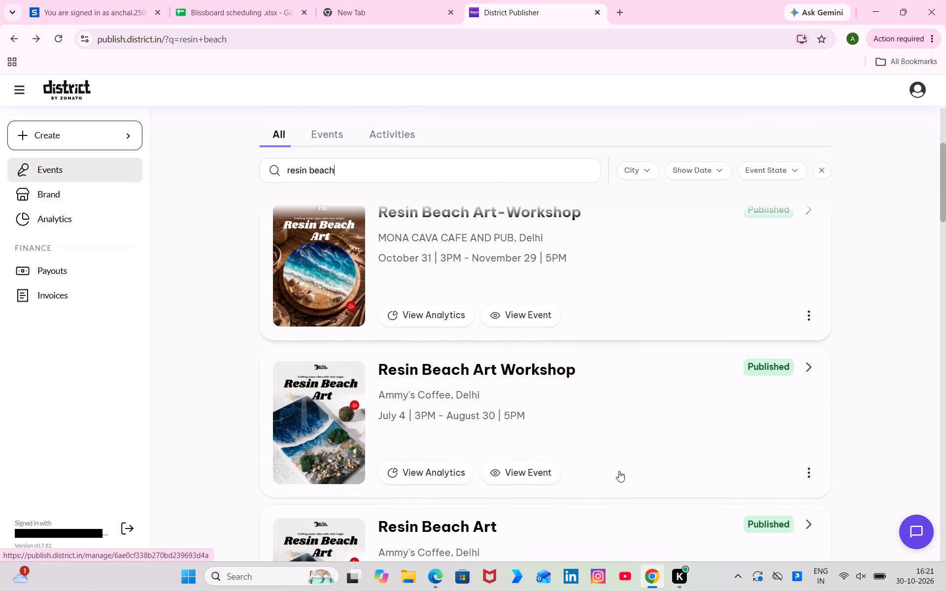
{"action": "scroll", "coordinate": [619, 471], "scroll_direction": "down", "scroll_amount": 6}
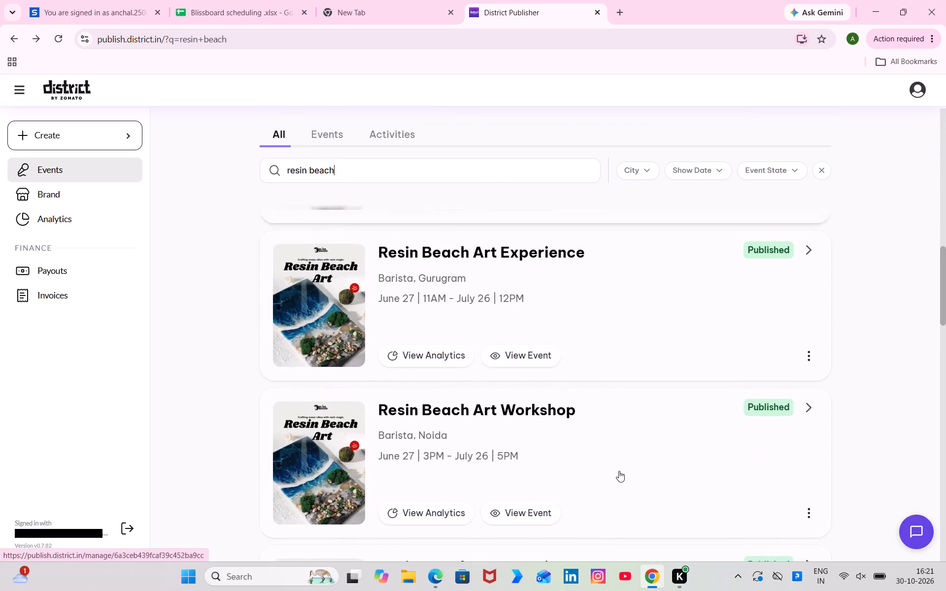
{"action": "scroll", "coordinate": [619, 471], "scroll_direction": "down", "scroll_amount": 7}
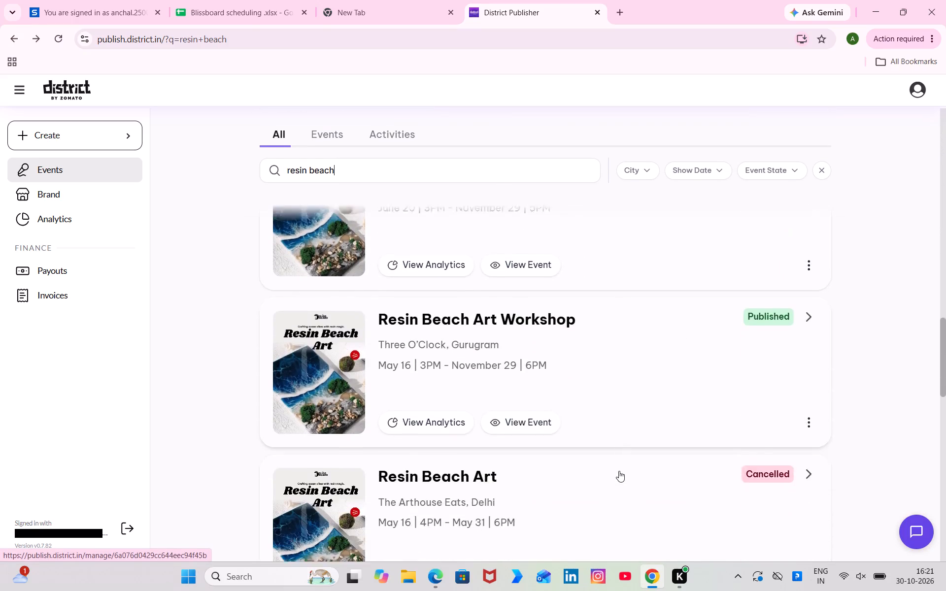
{"action": "scroll", "coordinate": [619, 471], "scroll_direction": "down", "scroll_amount": 3}
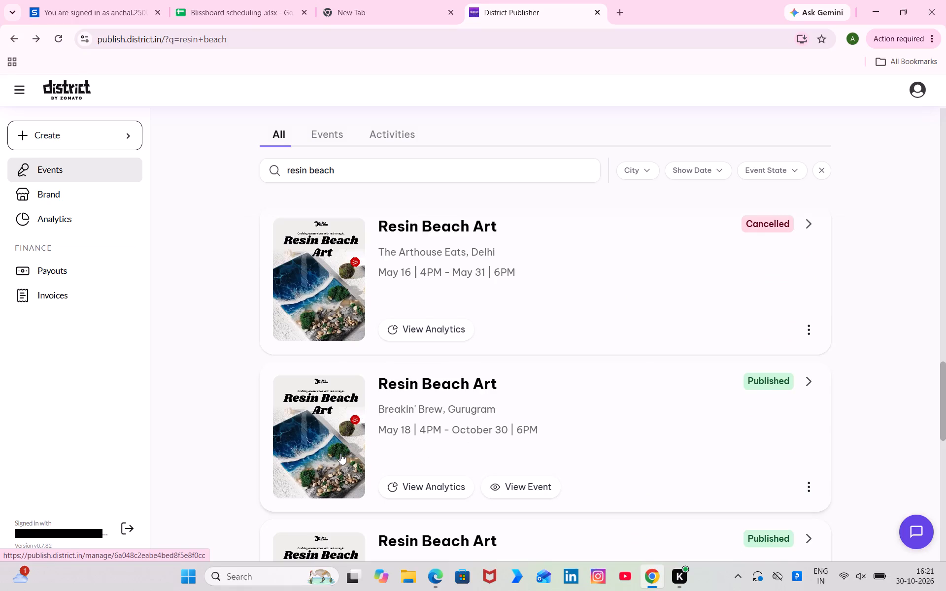
{"action": "left_click", "coordinate": [340, 454]}
Add a recurring weekly show running from 2 Nov to 4 Dec, repeating Monday through Friday.
{"action": "left_click", "coordinate": [591, 175]}
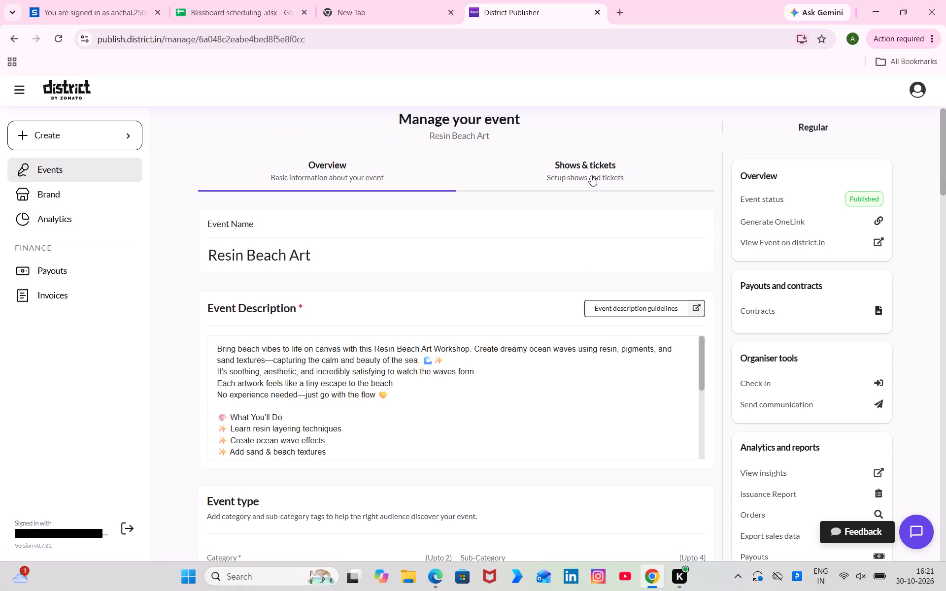
{"action": "left_click", "coordinate": [574, 276]}
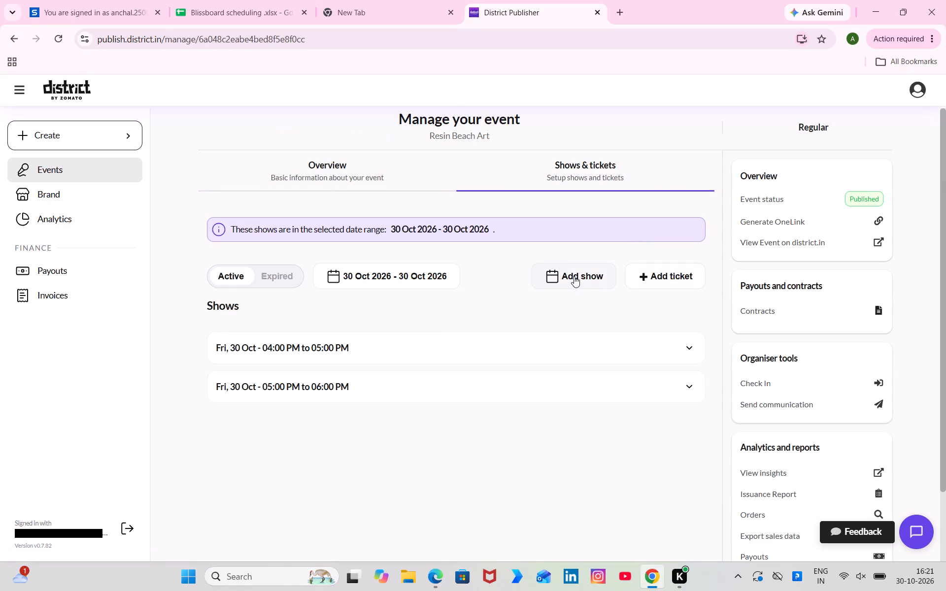
{"action": "left_click", "coordinate": [714, 216]}
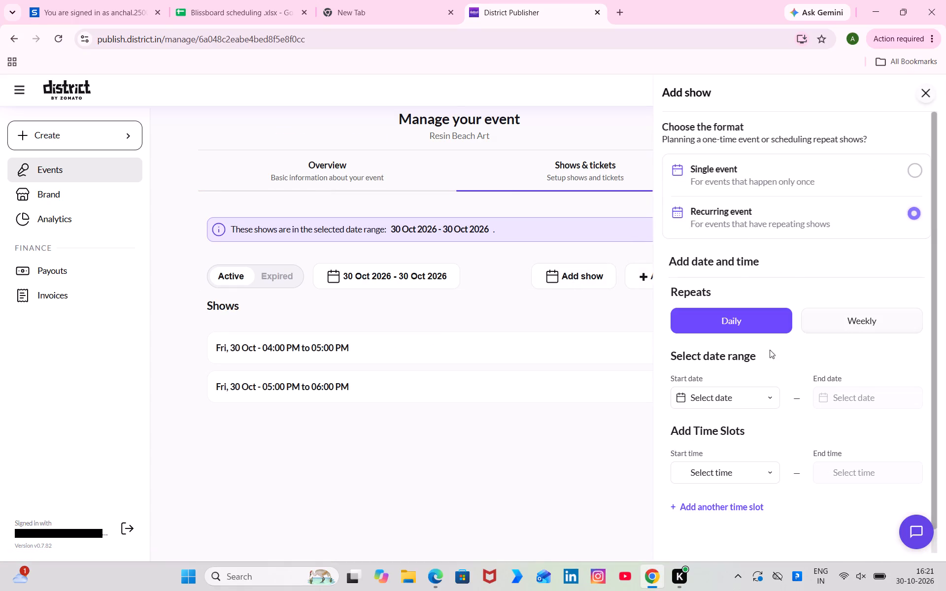
{"action": "left_click", "coordinate": [832, 316]}
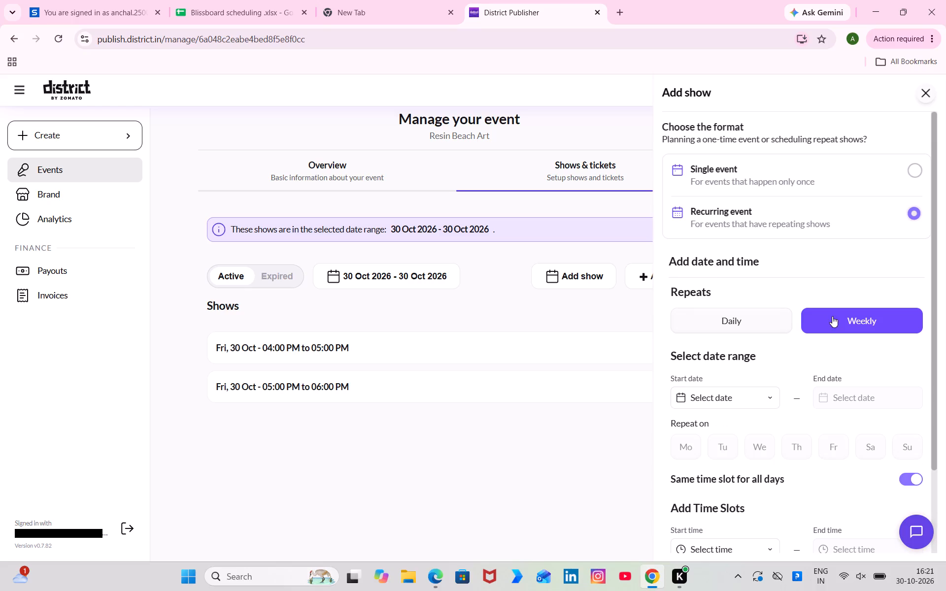
{"action": "left_click", "coordinate": [721, 393]}
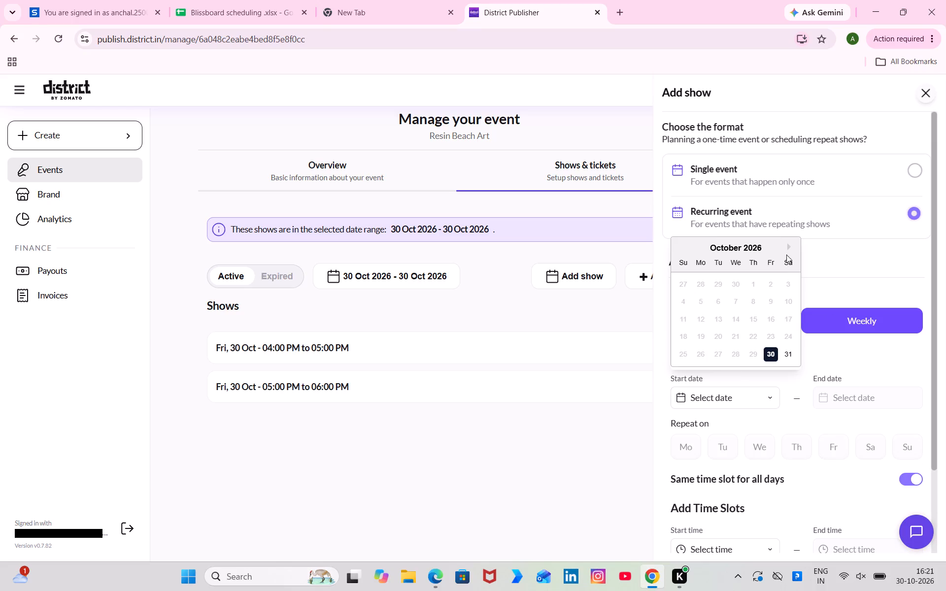
{"action": "left_click", "coordinate": [790, 248]}
{"action": "left_click", "coordinate": [694, 285]}
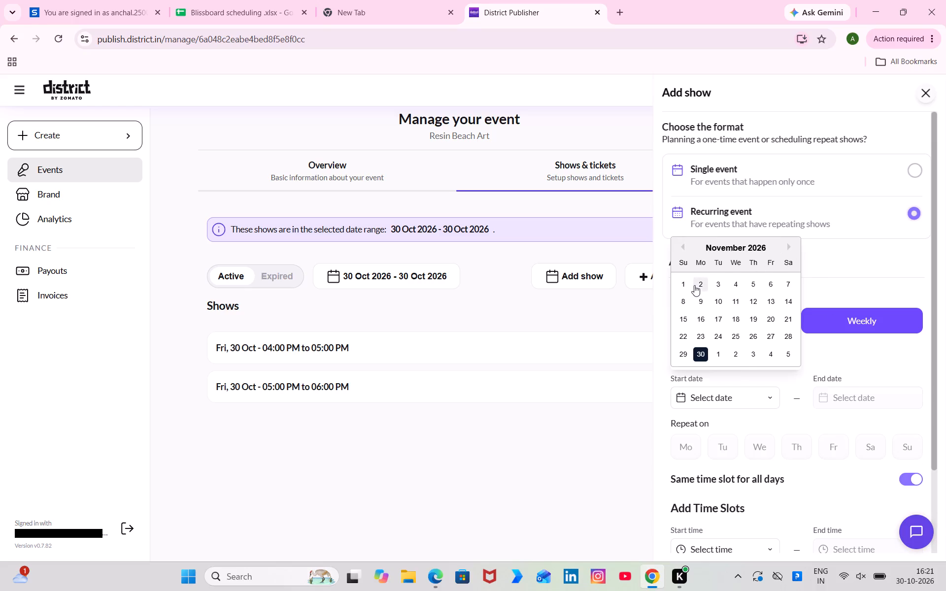
{"action": "left_click", "coordinate": [885, 406]}
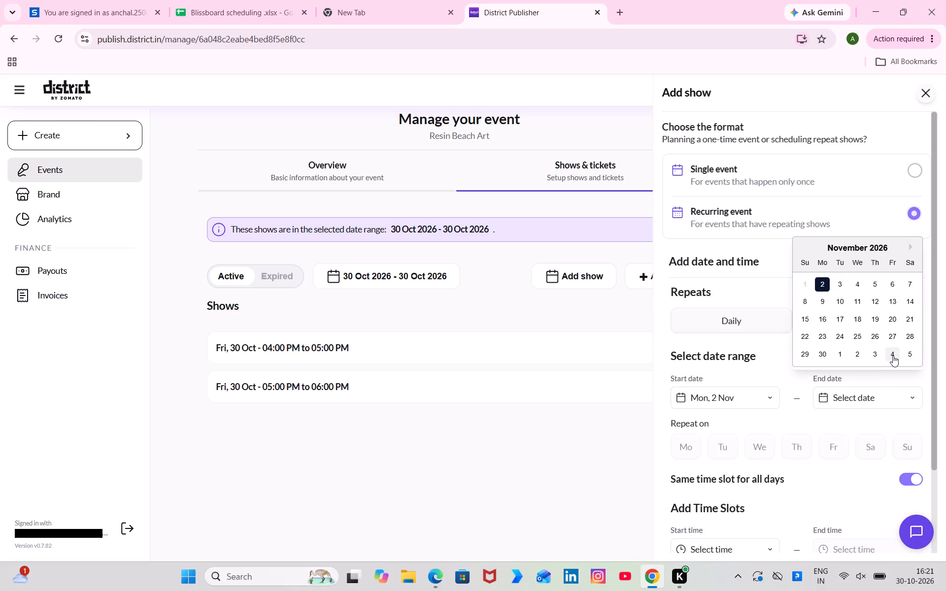
{"action": "left_click", "coordinate": [893, 356]}
{"action": "left_click", "coordinate": [839, 447]}
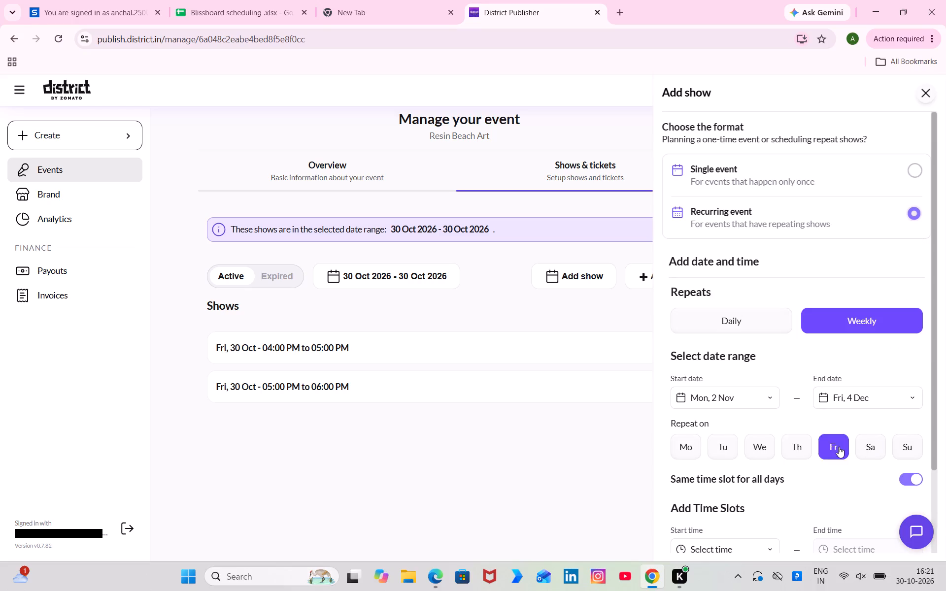
{"action": "left_click", "coordinate": [804, 447]}
{"action": "left_click", "coordinate": [745, 443]}
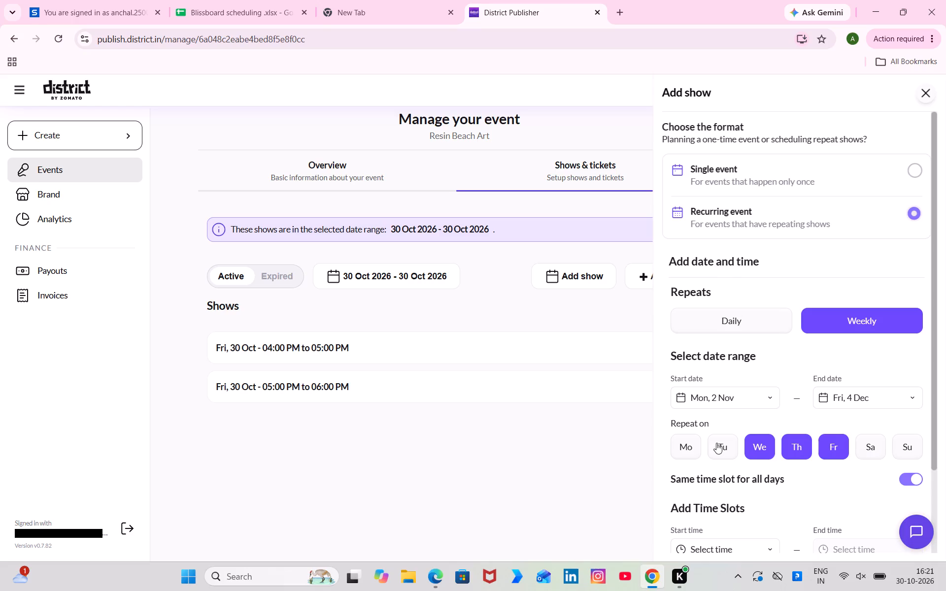
{"action": "left_click", "coordinate": [716, 443]}
{"action": "left_click", "coordinate": [677, 444]}
Set the first time slot to 04:00 PM–05:00 PM, using the same slot for all days.
{"action": "scroll", "coordinate": [740, 429], "scroll_direction": "down", "scroll_amount": 3}
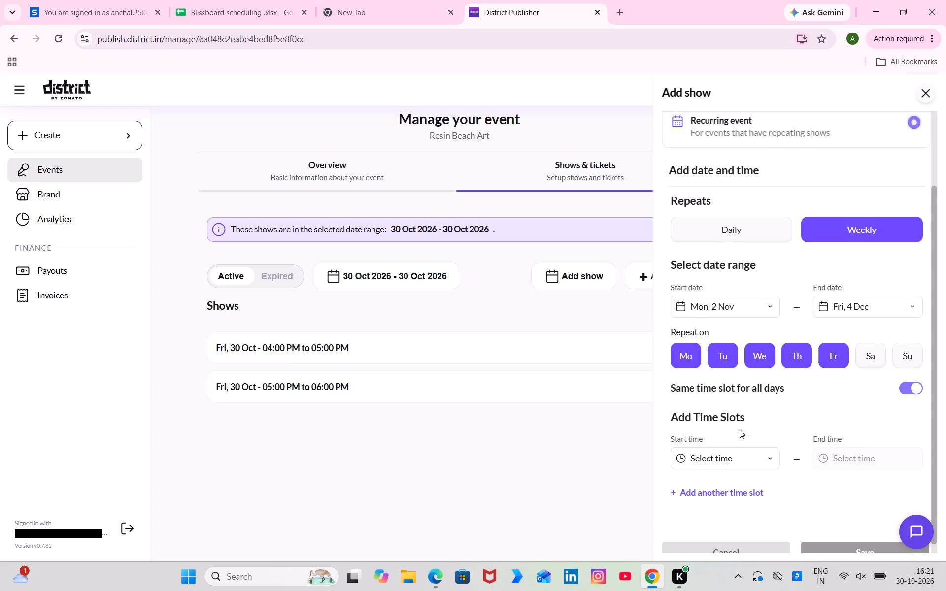
{"action": "left_click", "coordinate": [735, 446]}
{"action": "scroll", "coordinate": [775, 348], "scroll_direction": "down", "scroll_amount": 10}
{"action": "scroll", "coordinate": [775, 348], "scroll_direction": "up", "scroll_amount": 5}
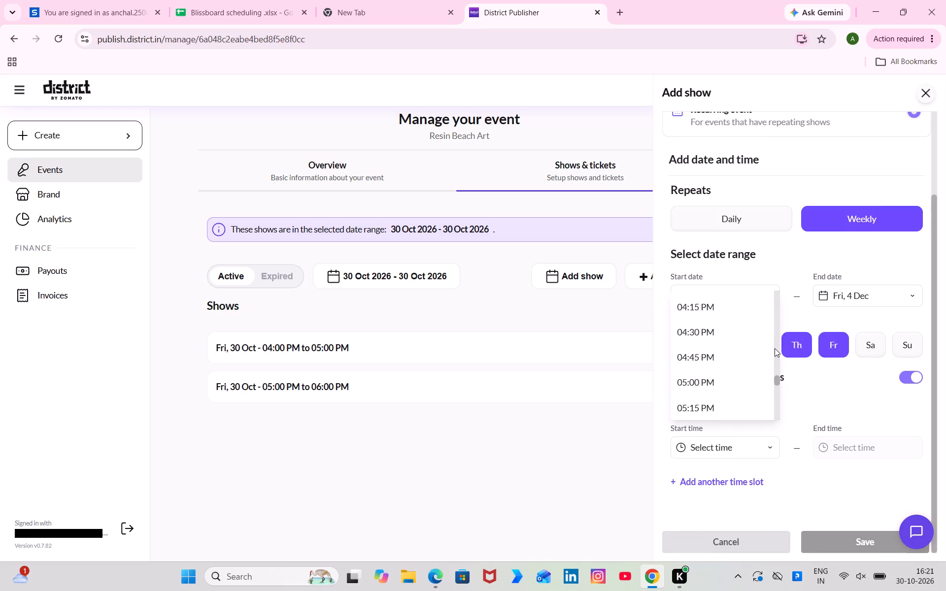
{"action": "scroll", "coordinate": [733, 319], "scroll_direction": "up", "scroll_amount": 1}
{"action": "left_click", "coordinate": [719, 323]}
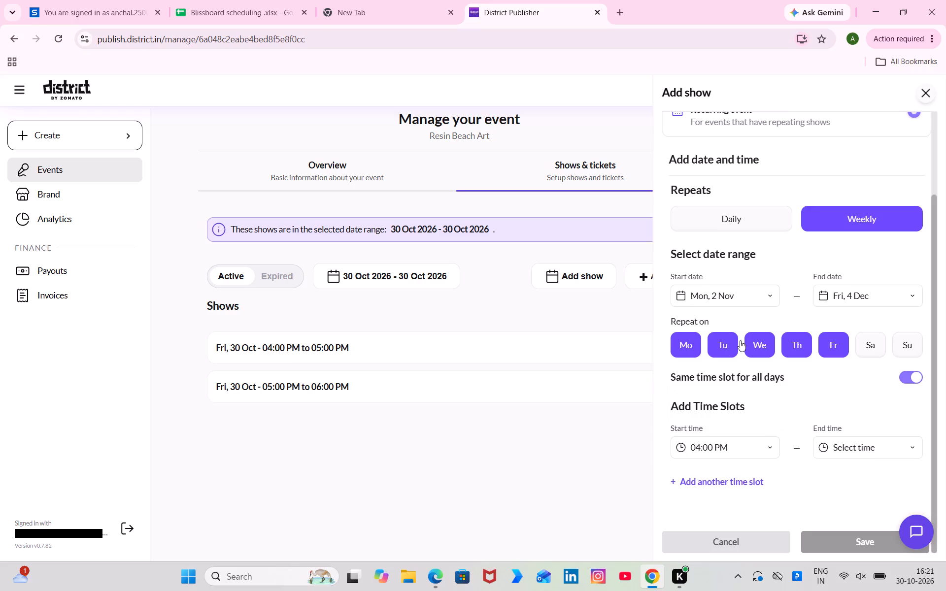
{"action": "left_click", "coordinate": [843, 442]}
{"action": "left_click", "coordinate": [848, 382]}
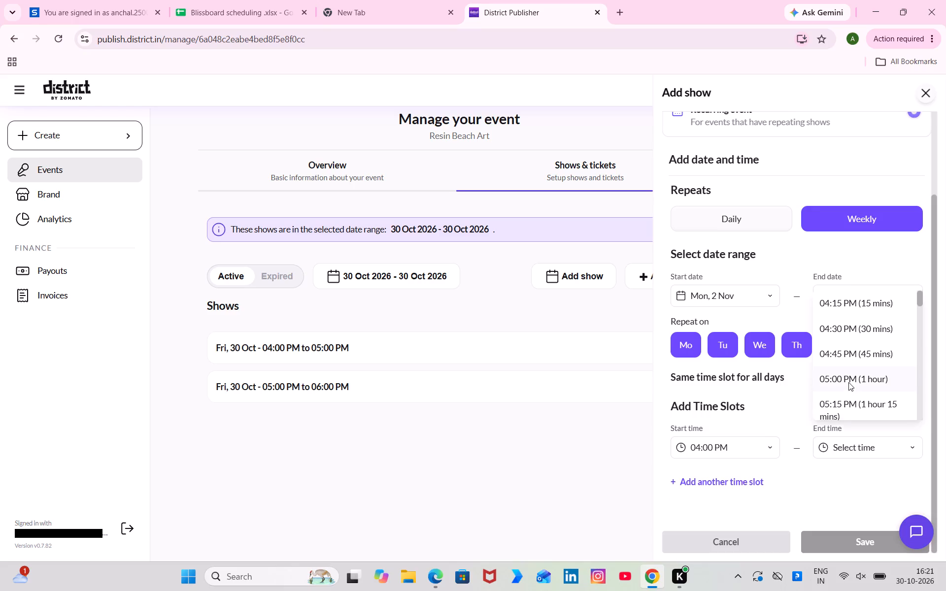
Add a second time slot from 05:00 PM to 06:00 PM, and save the new shows.
{"action": "left_click", "coordinate": [755, 495]}
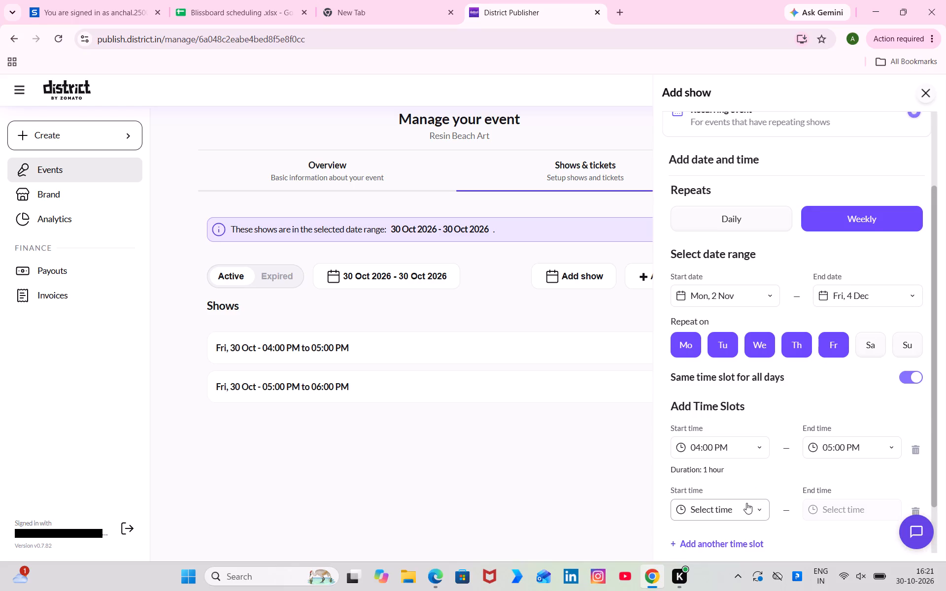
{"action": "left_click", "coordinate": [746, 503]}
{"action": "scroll", "coordinate": [716, 442], "scroll_direction": "down", "scroll_amount": 7}
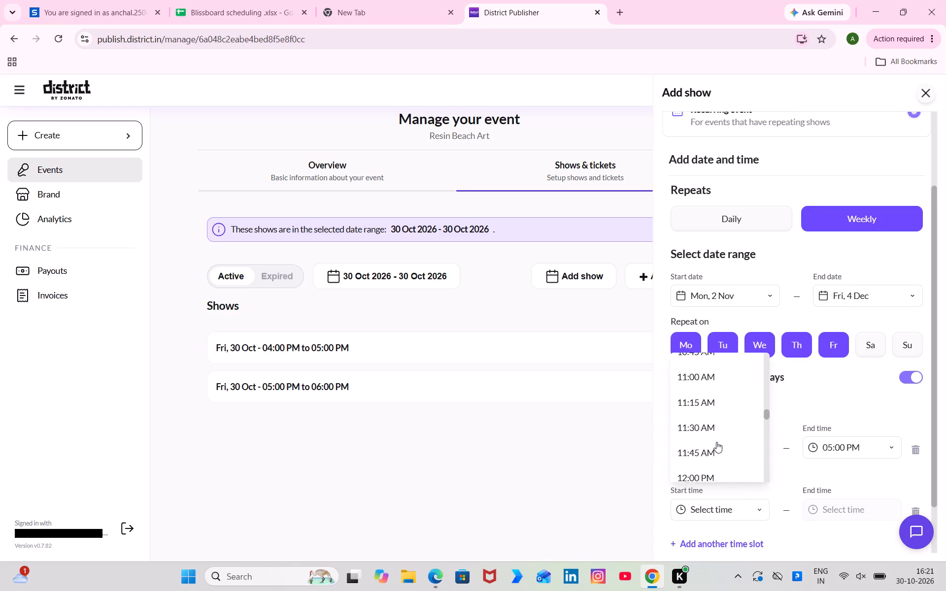
{"action": "scroll", "coordinate": [716, 442], "scroll_direction": "down", "scroll_amount": 2}
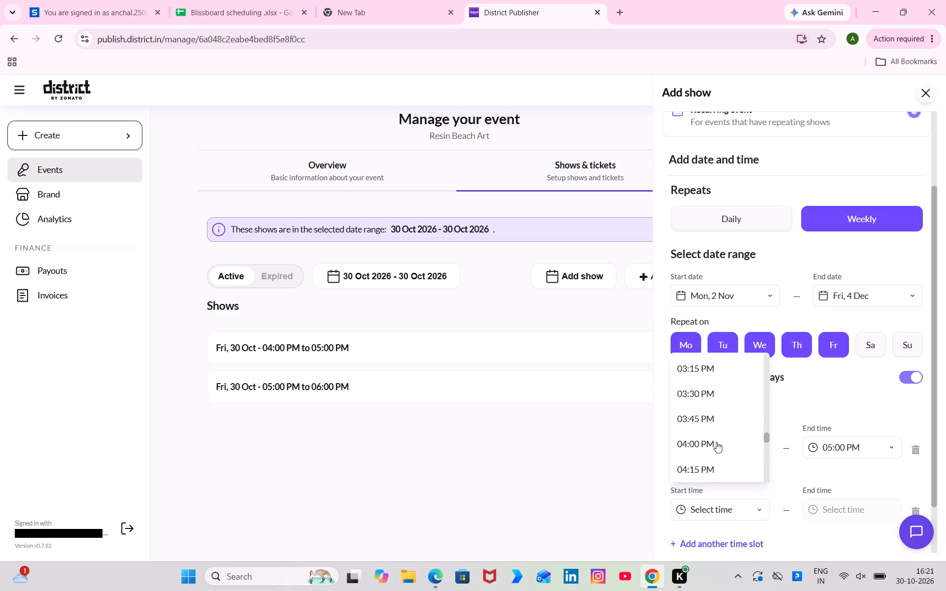
{"action": "scroll", "coordinate": [716, 442], "scroll_direction": "down", "scroll_amount": 2}
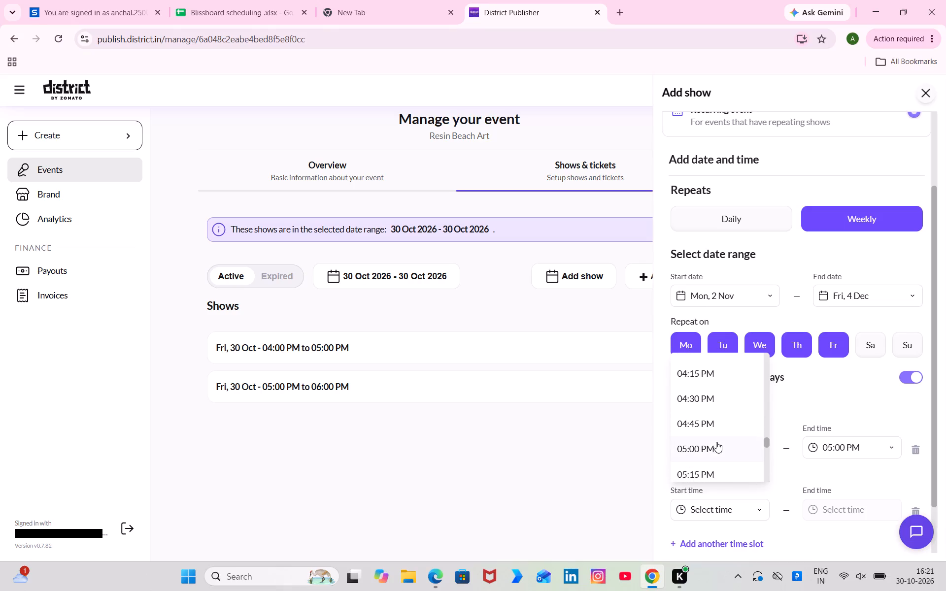
{"action": "left_click", "coordinate": [716, 442]}
{"action": "left_click", "coordinate": [847, 512]}
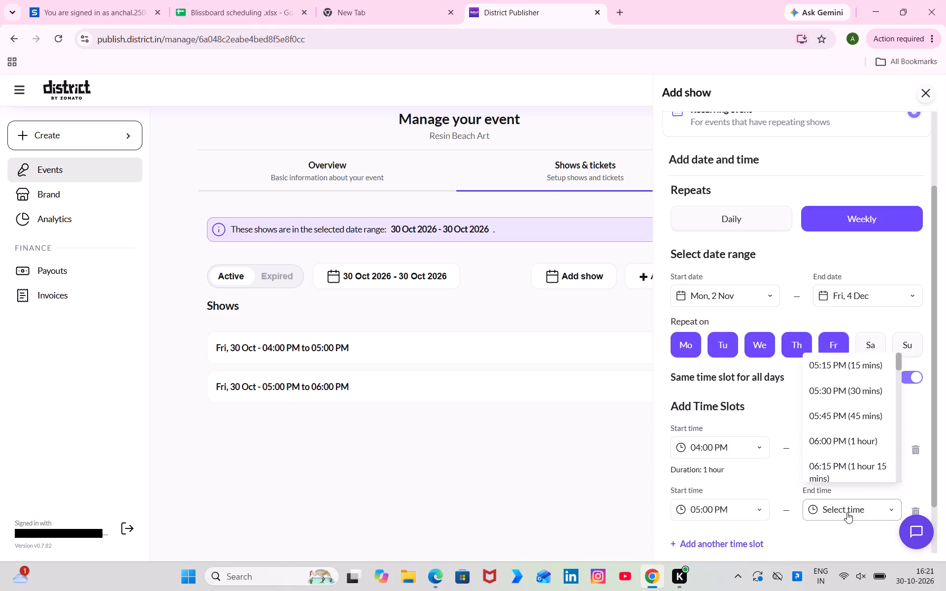
{"action": "left_click", "coordinate": [845, 437]}
{"action": "scroll", "coordinate": [845, 437], "scroll_direction": "down", "scroll_amount": 3}
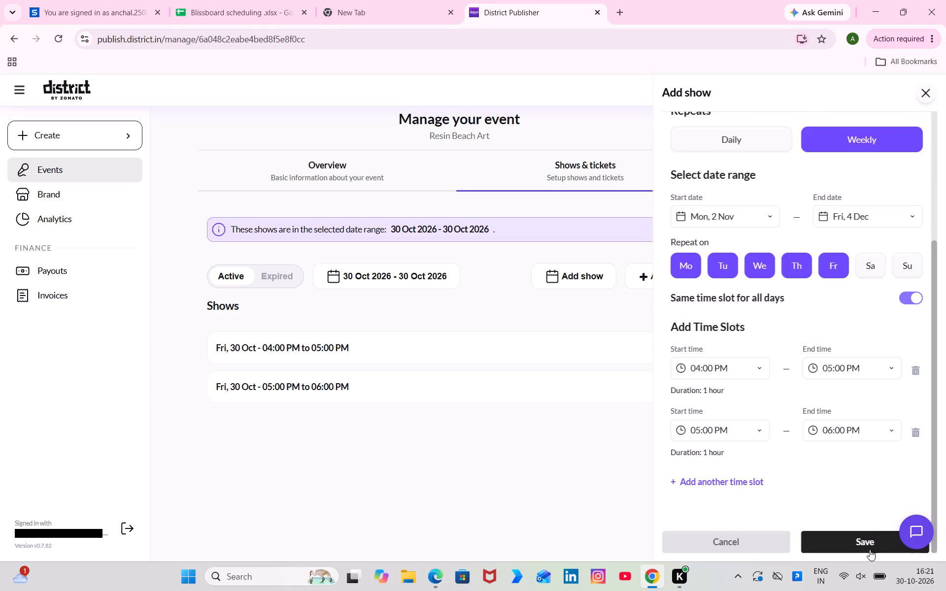
{"action": "left_click", "coordinate": [870, 541]}
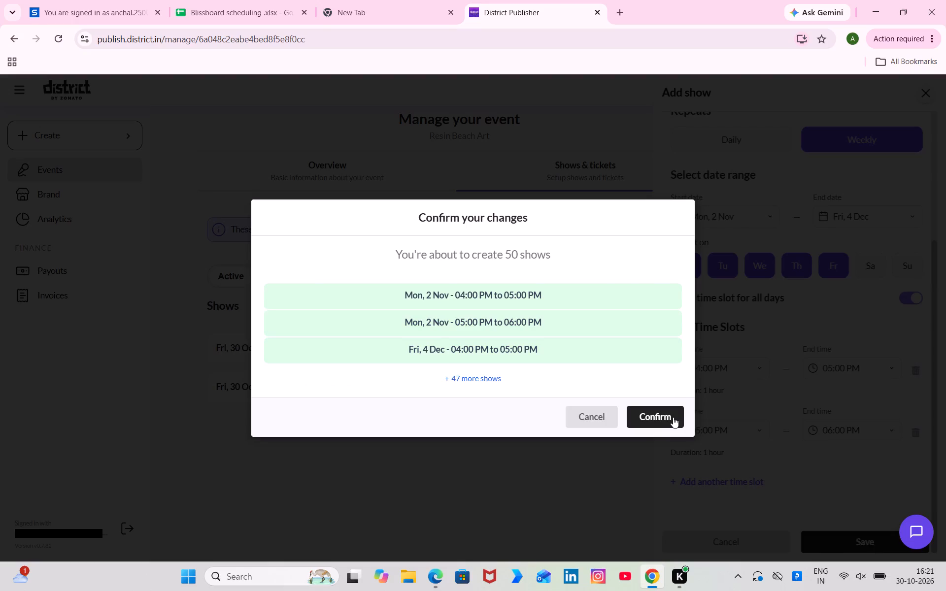
{"action": "left_click", "coordinate": [673, 417]}
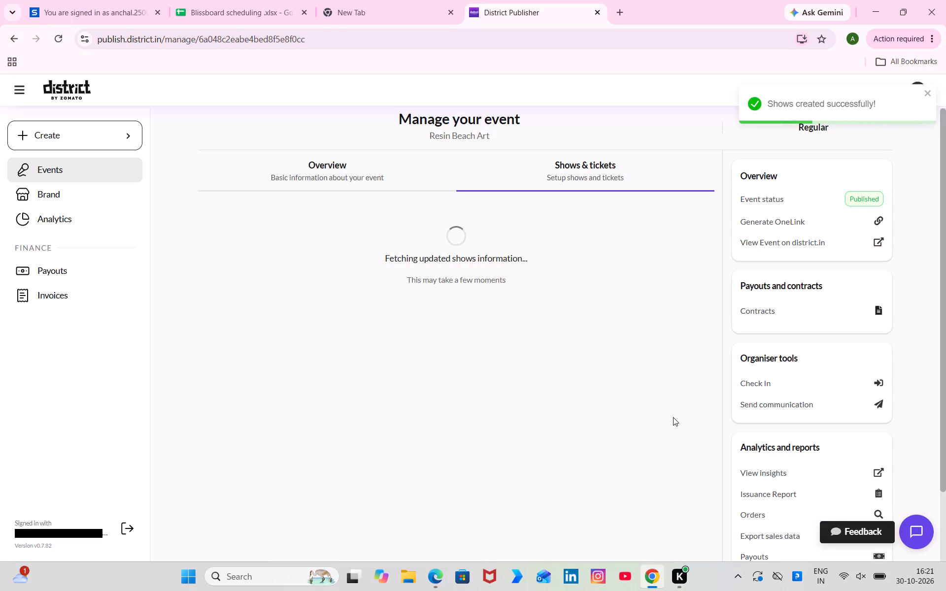
Start a new ticket with the copied INR 250 cover-charge description, price 799, total quantity 10, and sales ending 30 minutes before show start.
{"action": "left_click", "coordinate": [660, 276]}
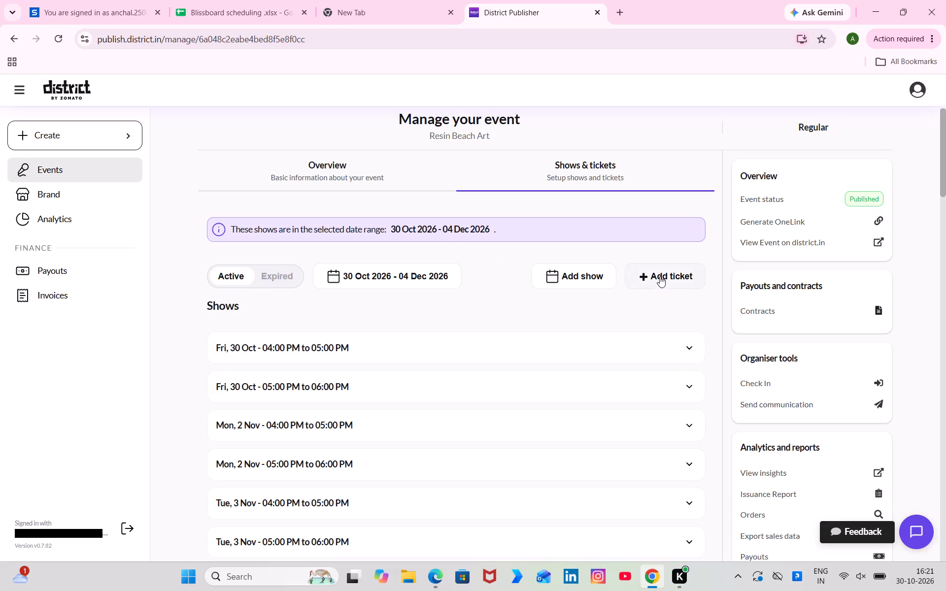
{"action": "left_click", "coordinate": [763, 240]}
{"action": "key", "text": "ctrl+v"}
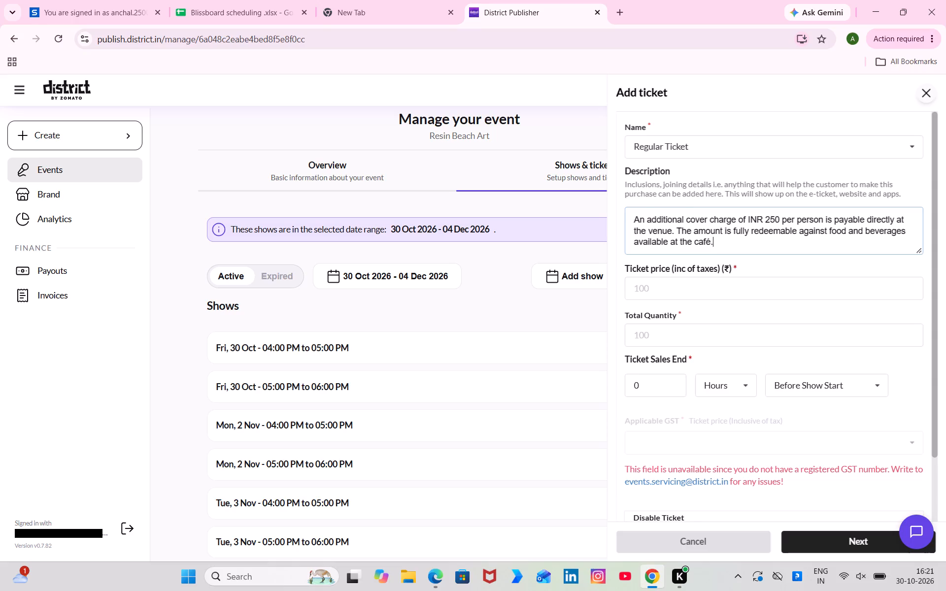
{"action": "left_click", "coordinate": [679, 293]}
{"action": "type", "text": "799"}
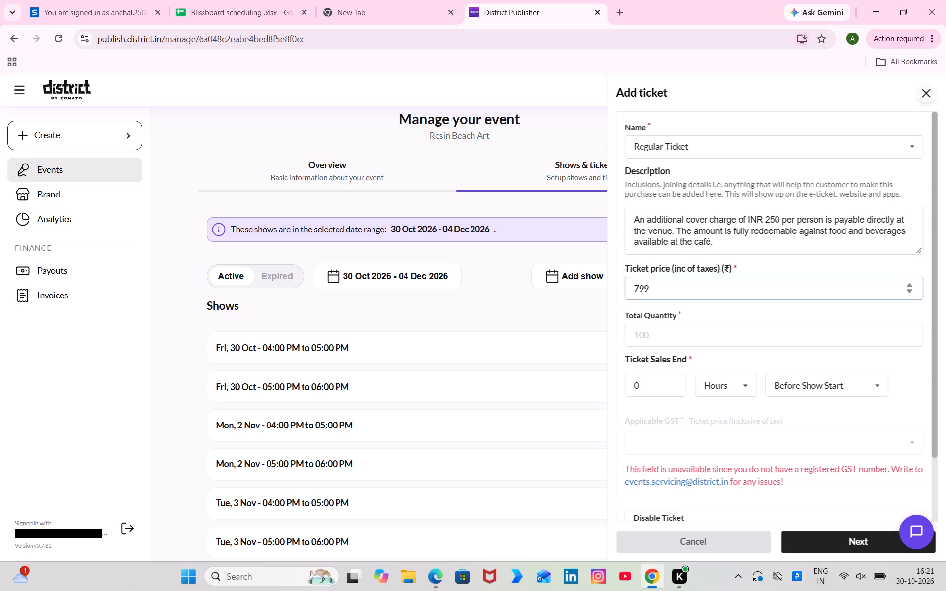
{"action": "left_click", "coordinate": [677, 339]}
{"action": "type", "text": "10"}
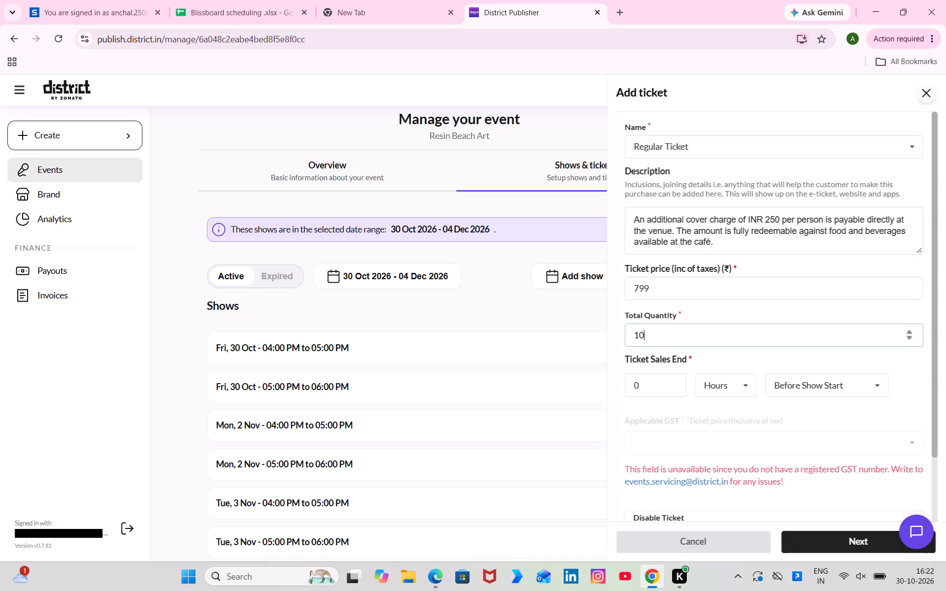
{"action": "left_click", "coordinate": [633, 381]}
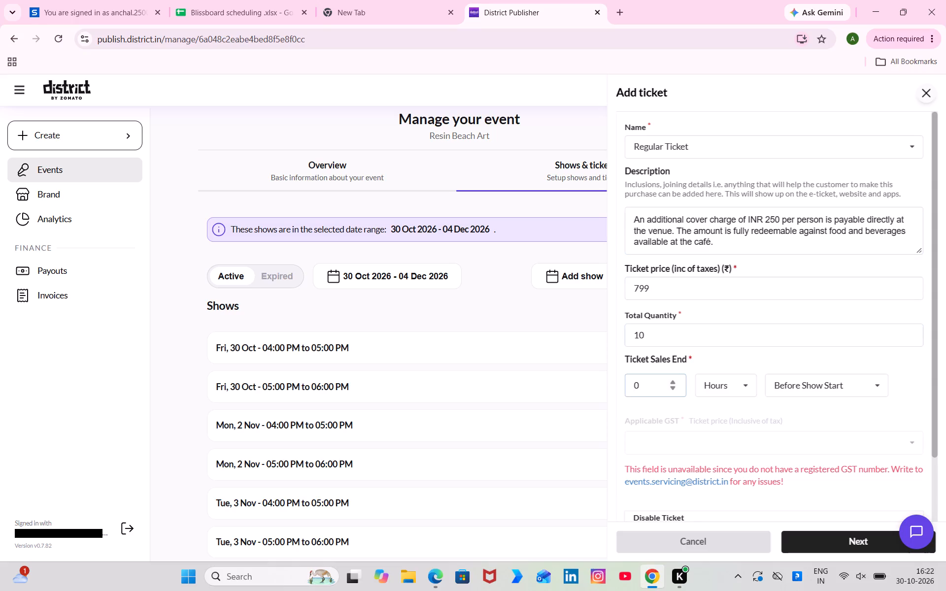
{"action": "key", "text": "3"}
{"action": "left_click", "coordinate": [751, 379]}
{"action": "left_click", "coordinate": [730, 409]}
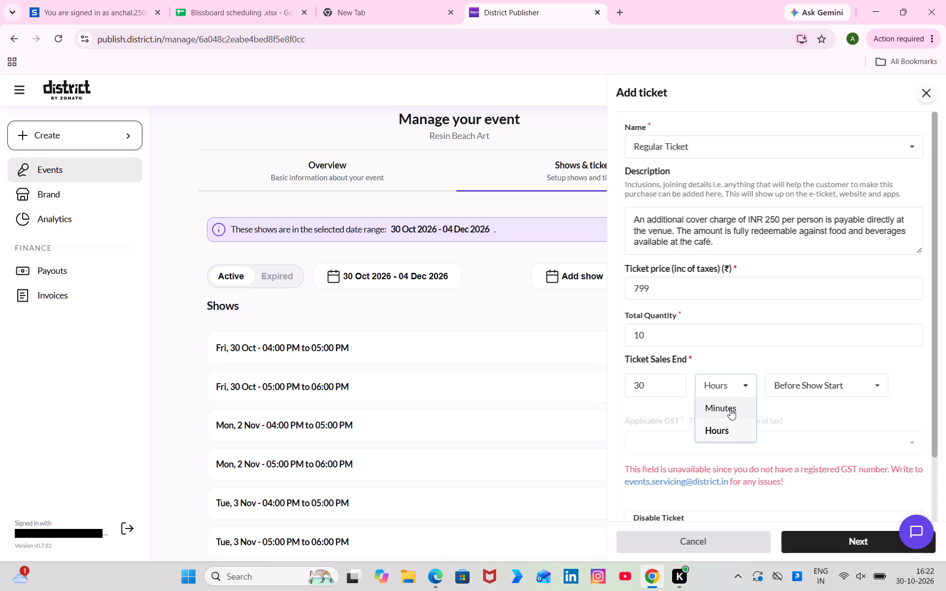
Give the ticket the custom name ENTRY PASS and save it across all shows of Resin Beach Art.
{"action": "left_click", "coordinate": [687, 133]}
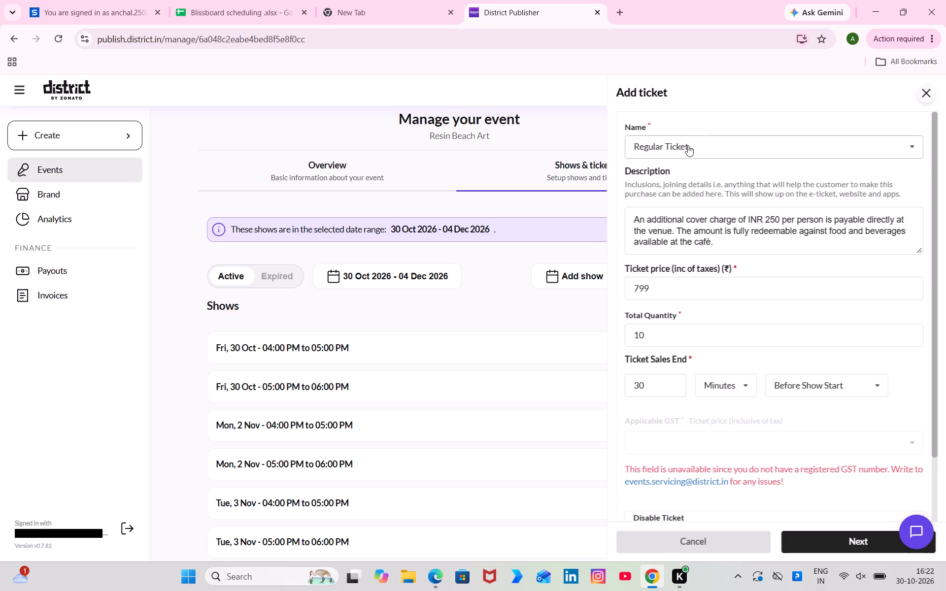
{"action": "left_click", "coordinate": [688, 145]}
{"action": "left_click", "coordinate": [704, 193]}
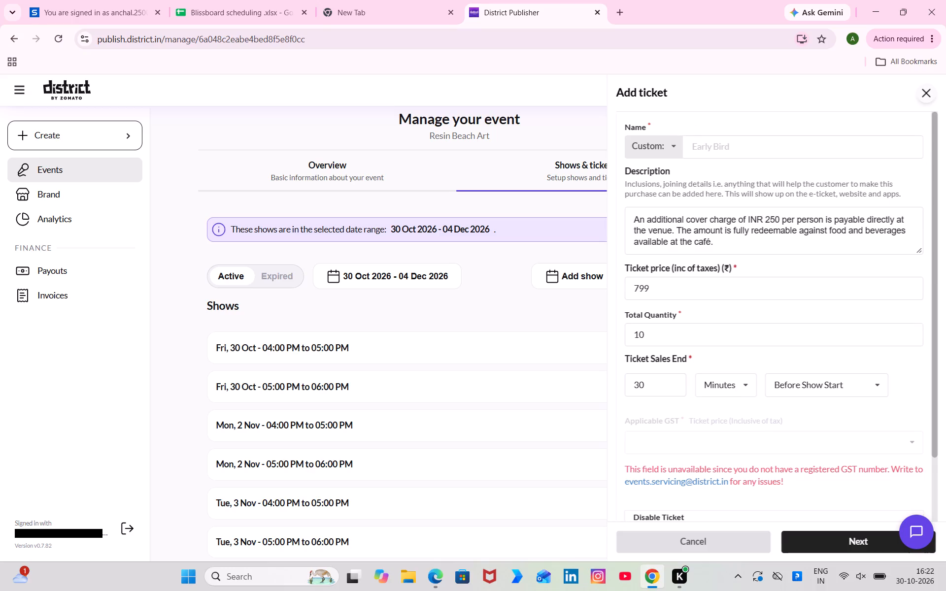
{"action": "left_click", "coordinate": [718, 150]}
{"action": "left_click", "coordinate": [780, 182]}
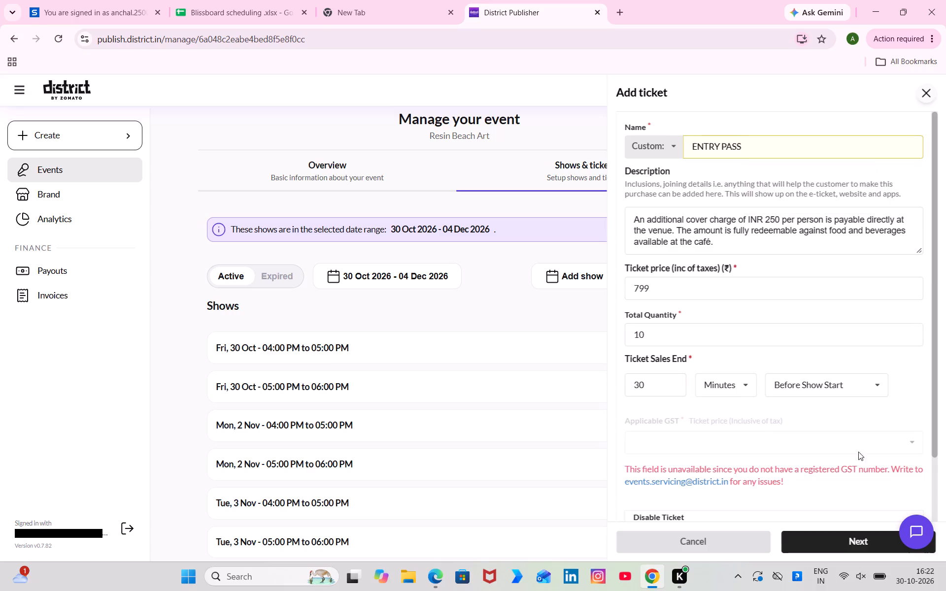
{"action": "left_click", "coordinate": [835, 537]}
{"action": "left_click", "coordinate": [835, 537]}
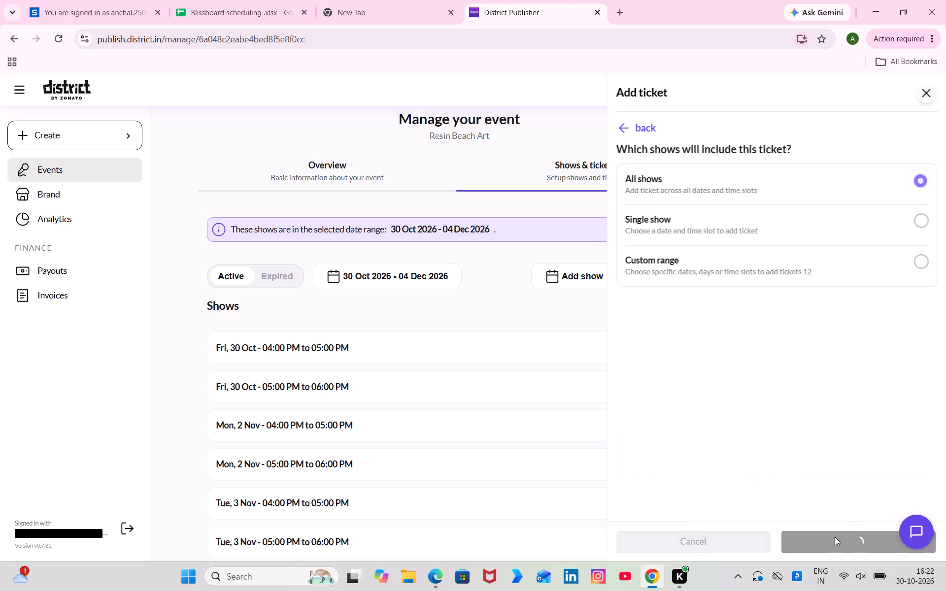
{"action": "left_click", "coordinate": [706, 492]}
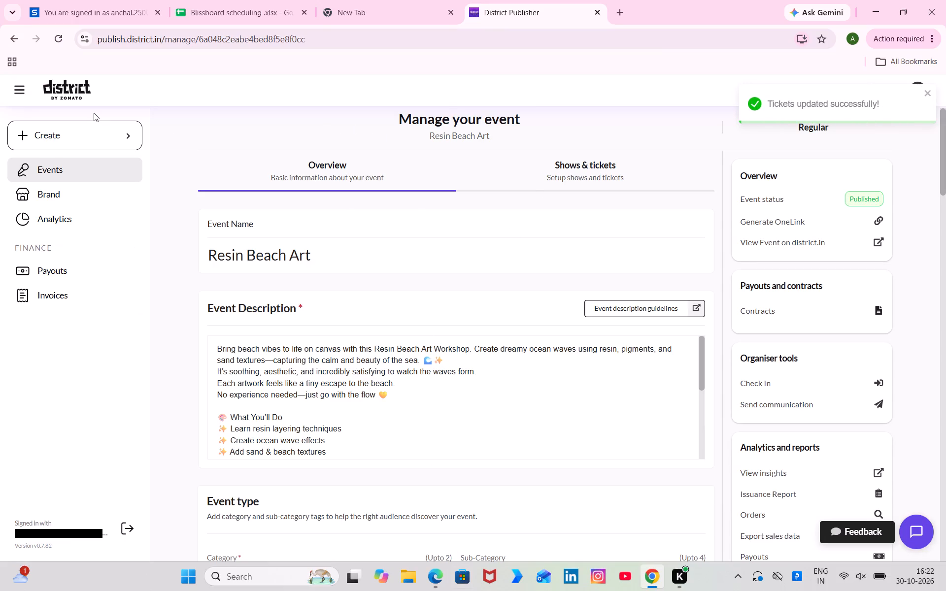
Return to the events overview and search the events for resin koi.
{"action": "left_click", "coordinate": [9, 37]}
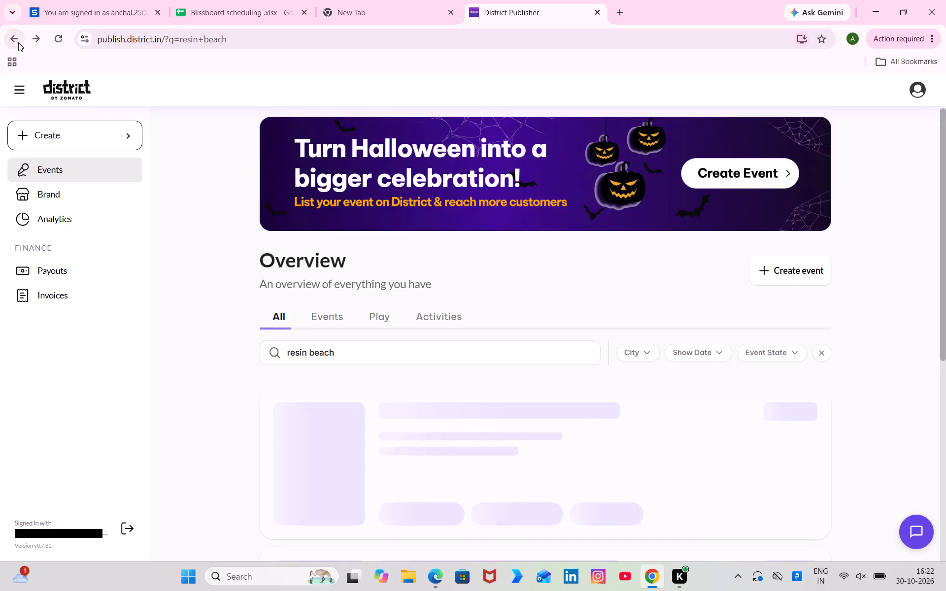
{"action": "left_click", "coordinate": [338, 354]}
{"action": "key", "text": "BackSpace"}
{"action": "key", "text": "BackSpace"}
{"action": "key", "text": "BackSpace"}
{"action": "key", "text": "BackSpace"}
{"action": "key", "text": "BackSpace"}
{"action": "type", "text": "koi"}
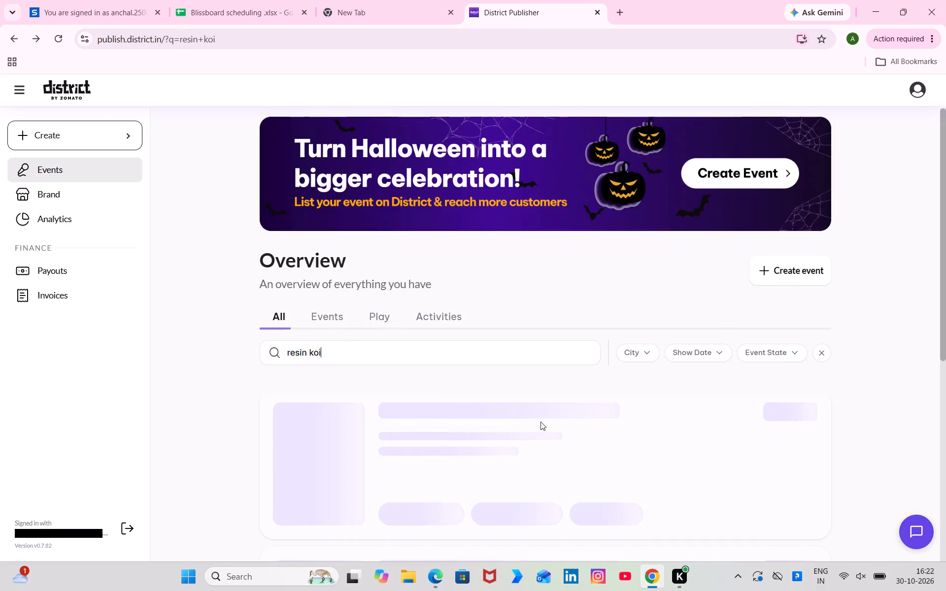
{"action": "scroll", "coordinate": [541, 422], "scroll_direction": "down", "scroll_amount": 2}
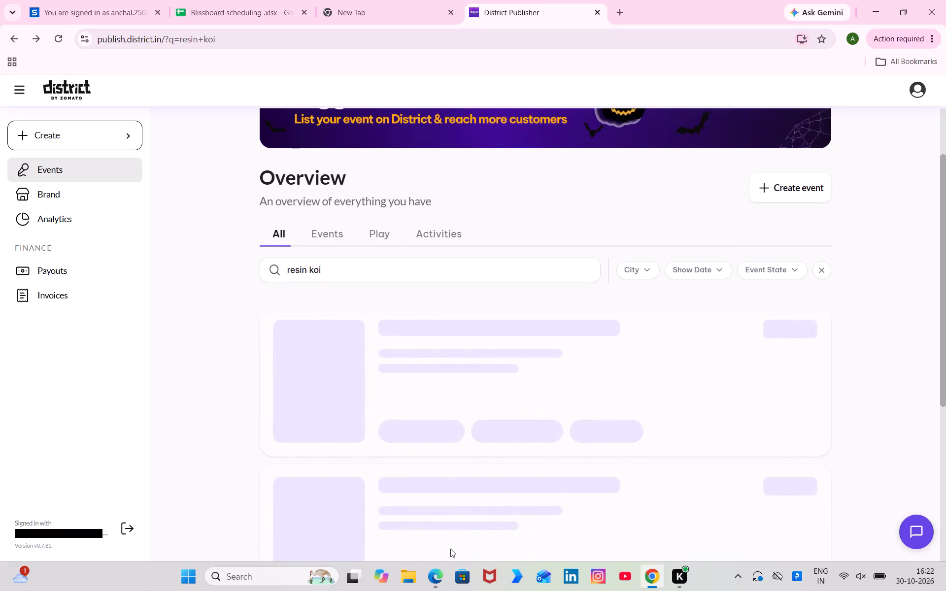
Switch to the Blissboard sheet and mark Resin beach art as done in the Breakin Brew Ambiance mall column.
{"action": "left_click", "coordinate": [439, 575]}
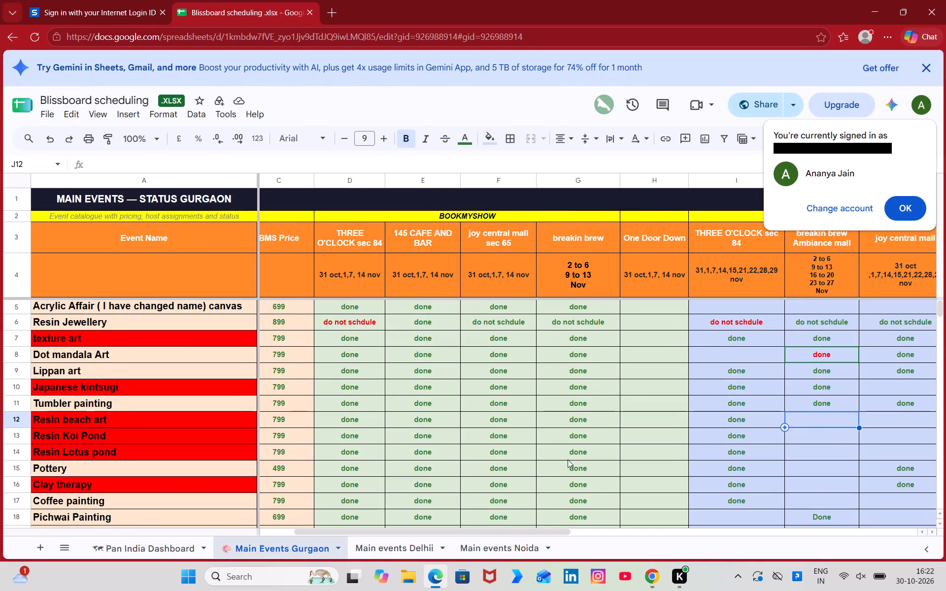
{"action": "type", "text": "do"}
{"action": "type", "text": "ne"}
{"action": "key", "text": "Return"}
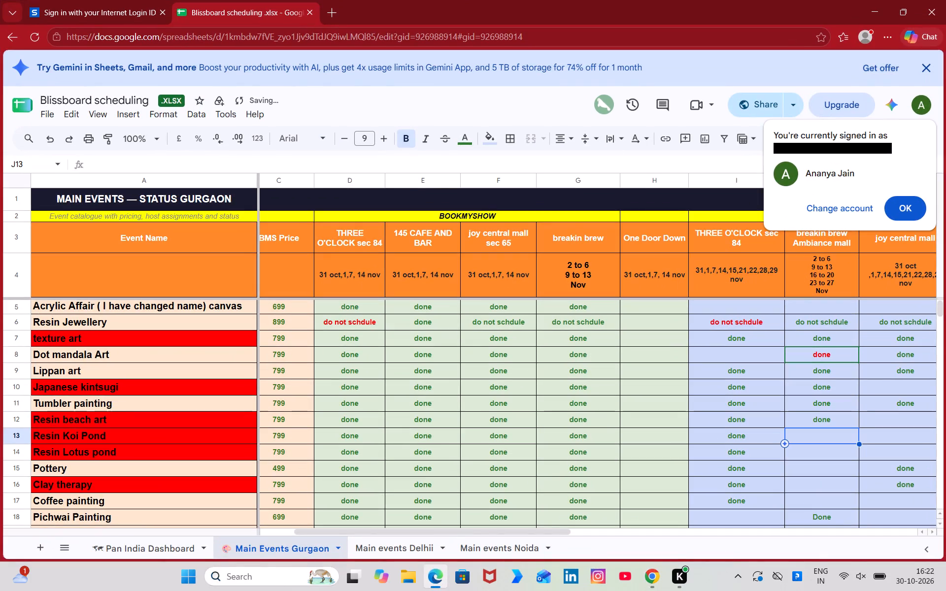
Return to District Publisher and open the Resin Koi Pond event at Breakin' Brew, Gurugram from the search results.
{"action": "left_click", "coordinate": [426, 577]}
{"action": "scroll", "coordinate": [446, 433], "scroll_direction": "down", "scroll_amount": 5}
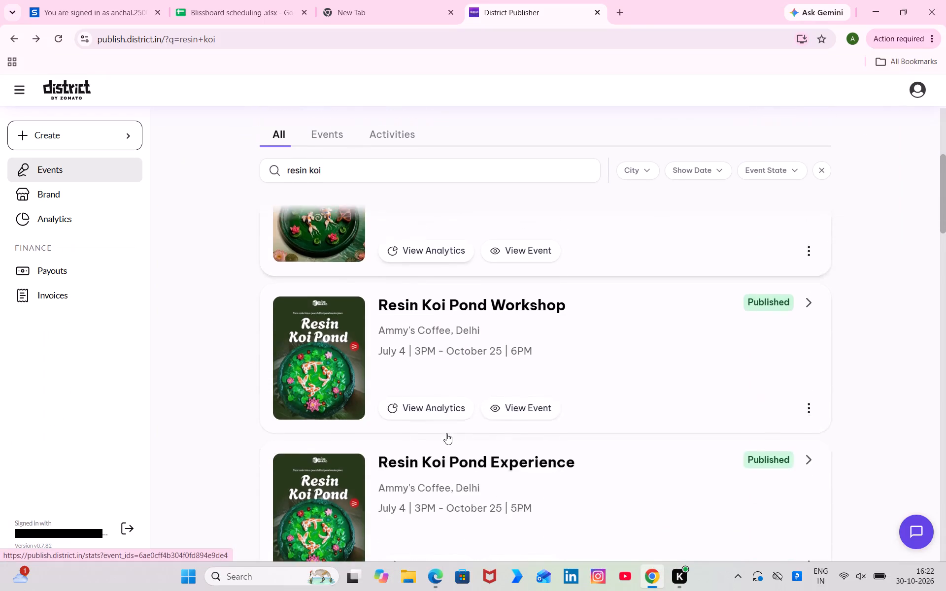
{"action": "scroll", "coordinate": [446, 433], "scroll_direction": "down", "scroll_amount": 6}
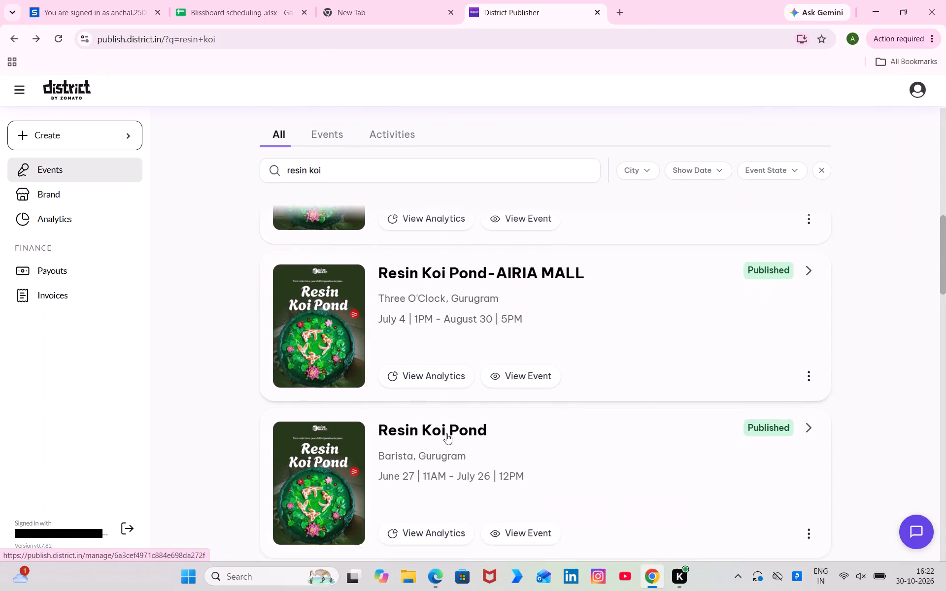
{"action": "scroll", "coordinate": [446, 433], "scroll_direction": "down", "scroll_amount": 10}
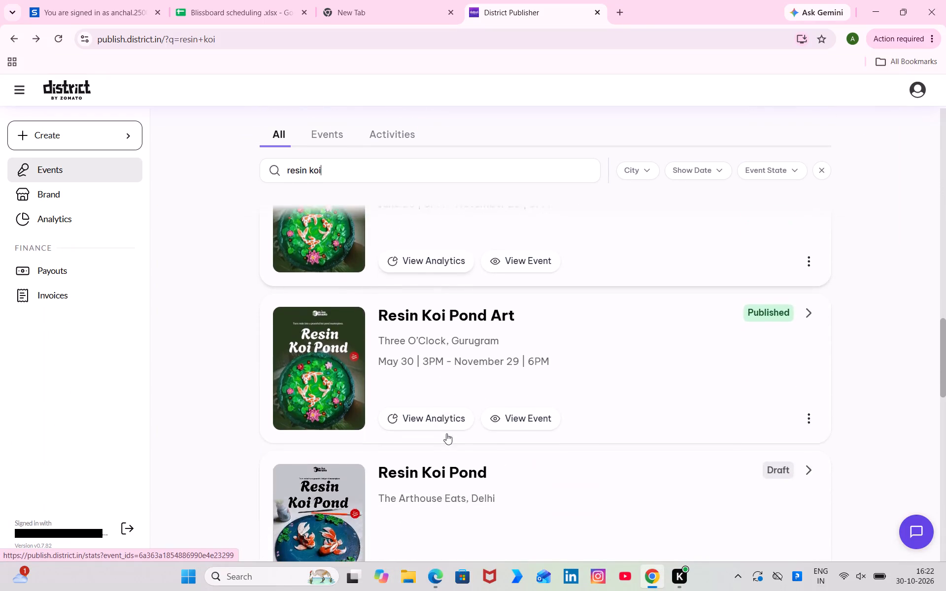
{"action": "scroll", "coordinate": [446, 433], "scroll_direction": "down", "scroll_amount": 4}
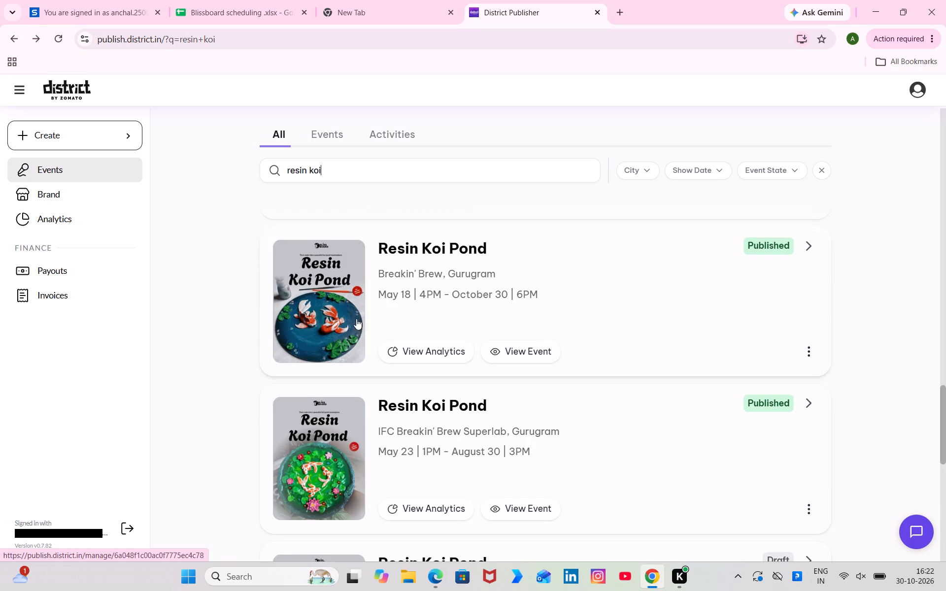
{"action": "left_click", "coordinate": [356, 319]}
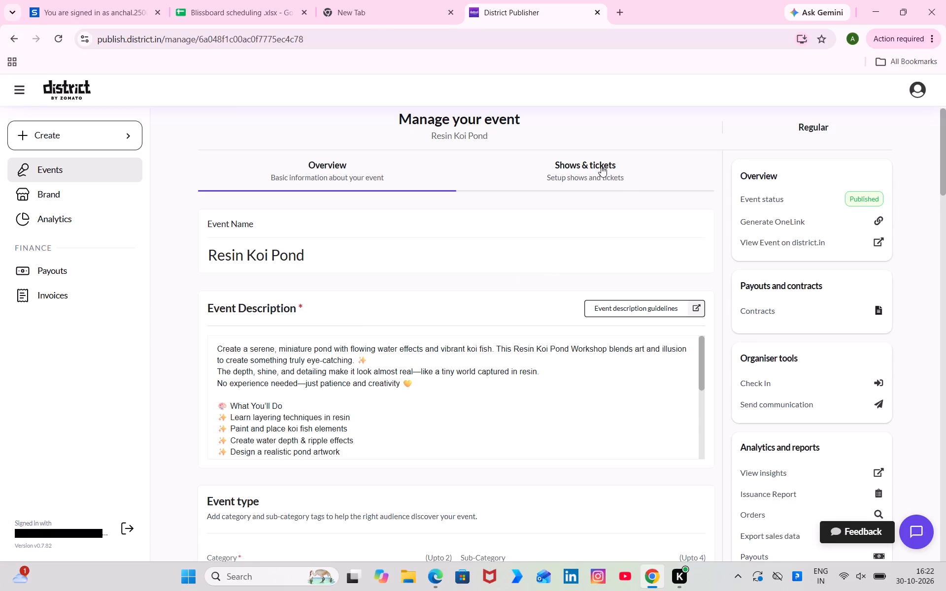
Add a recurring weekly show to Resin Koi Pond from 2 Nov to 4 Dec, repeating Monday through Friday.
{"action": "left_click", "coordinate": [601, 166]}
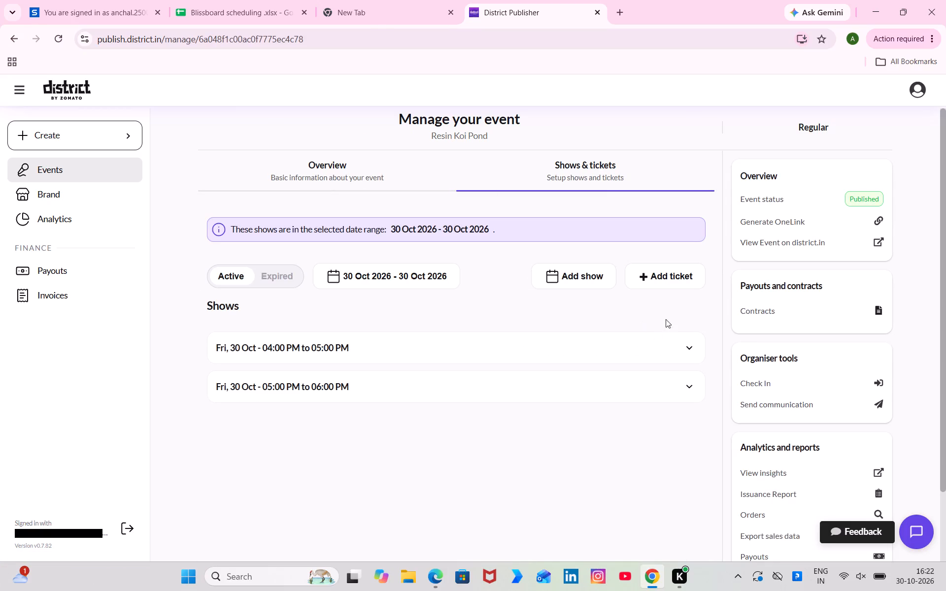
{"action": "left_click", "coordinate": [600, 276]}
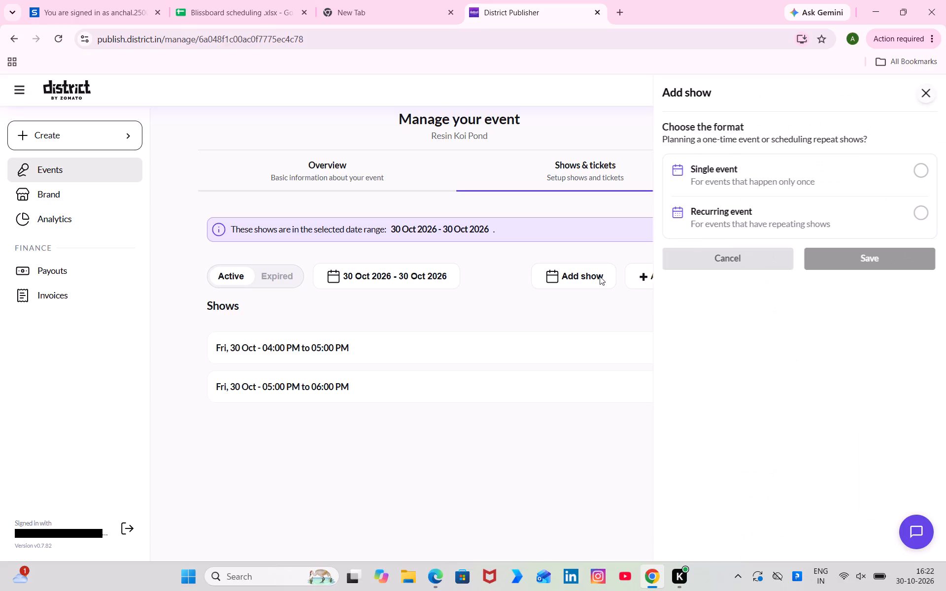
{"action": "left_click", "coordinate": [809, 230]}
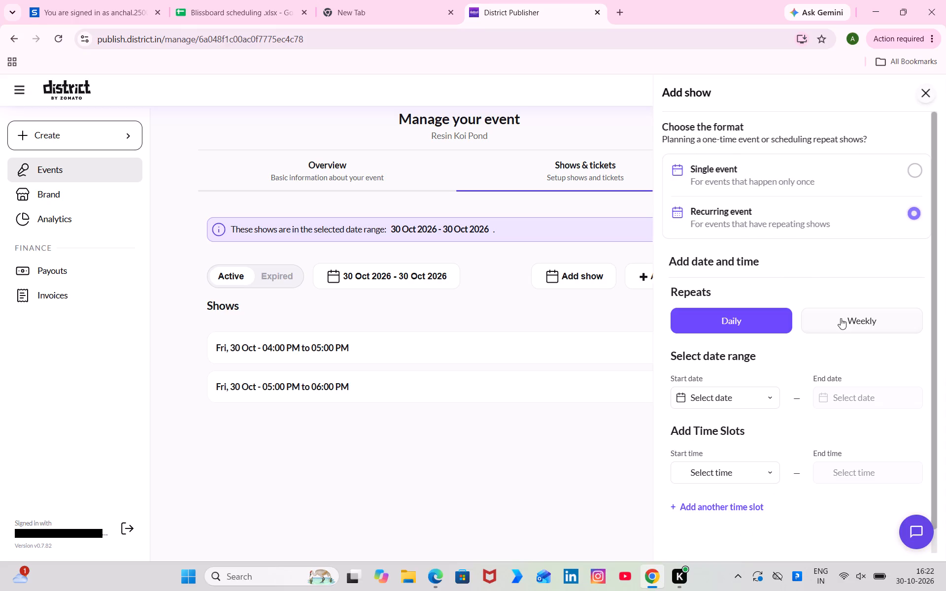
{"action": "left_click", "coordinate": [841, 318]}
{"action": "left_click", "coordinate": [750, 396]}
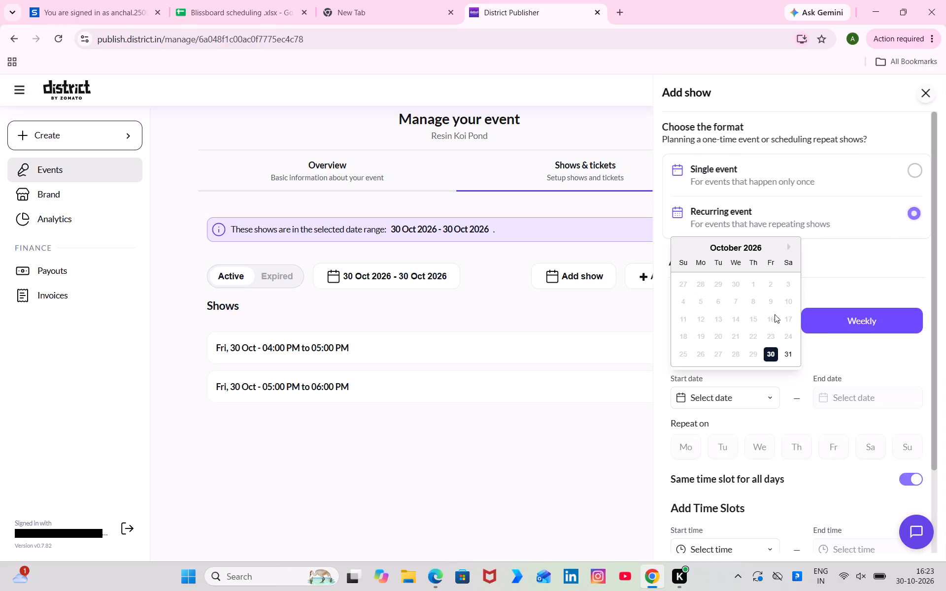
{"action": "left_click", "coordinate": [787, 245]}
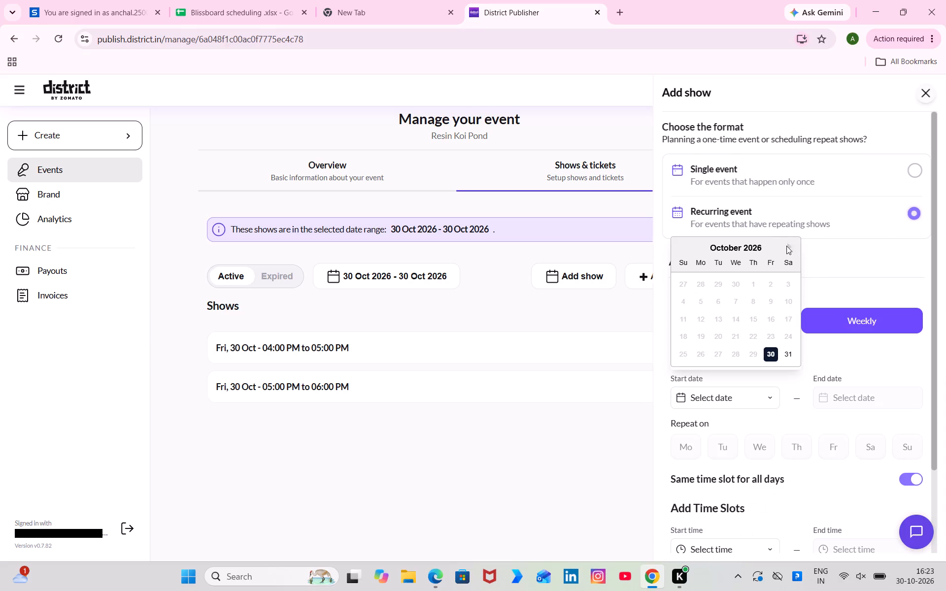
{"action": "left_click", "coordinate": [791, 247]}
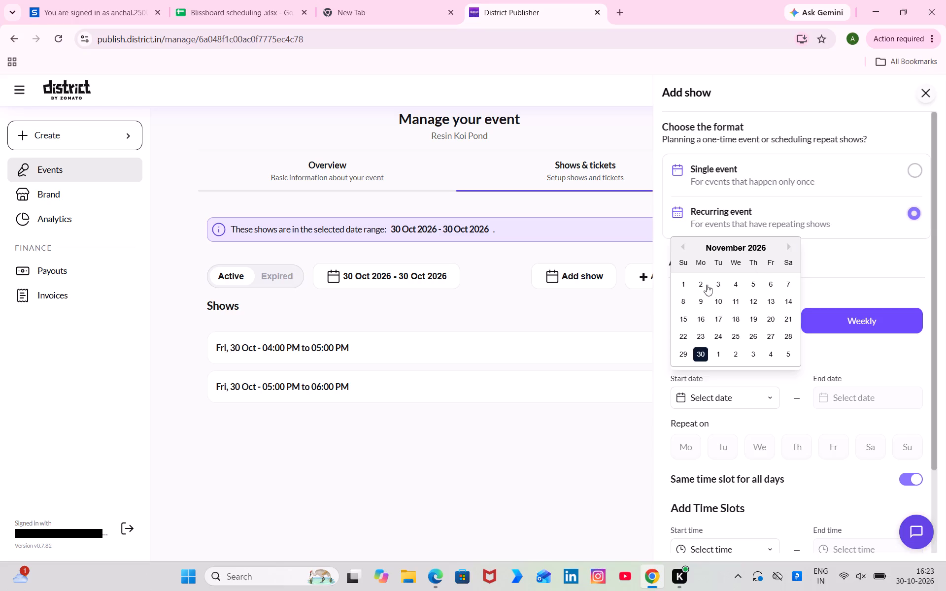
{"action": "left_click", "coordinate": [703, 285]}
{"action": "left_click", "coordinate": [843, 395]}
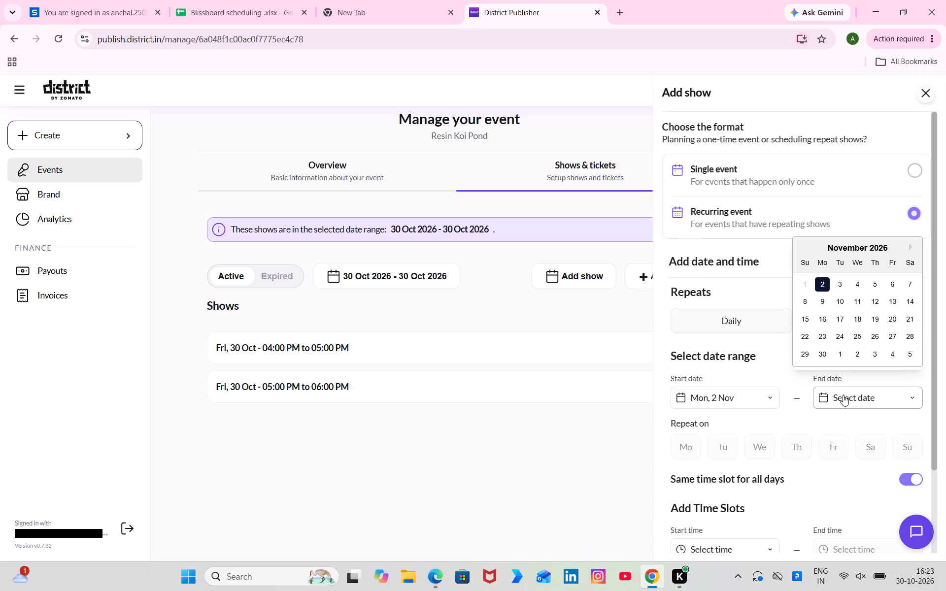
{"action": "left_click", "coordinate": [892, 355]}
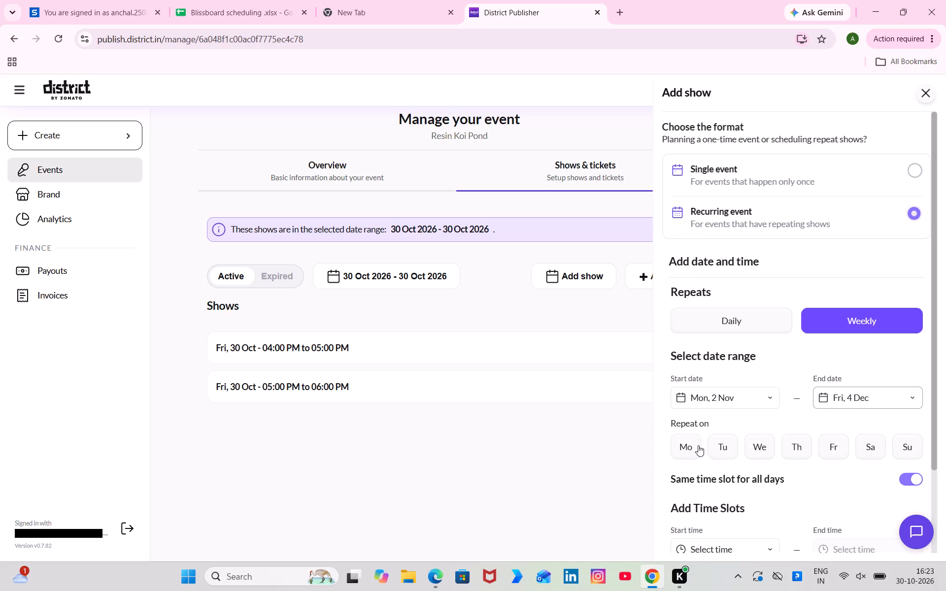
{"action": "left_click", "coordinate": [692, 443]}
{"action": "left_click", "coordinate": [716, 444]}
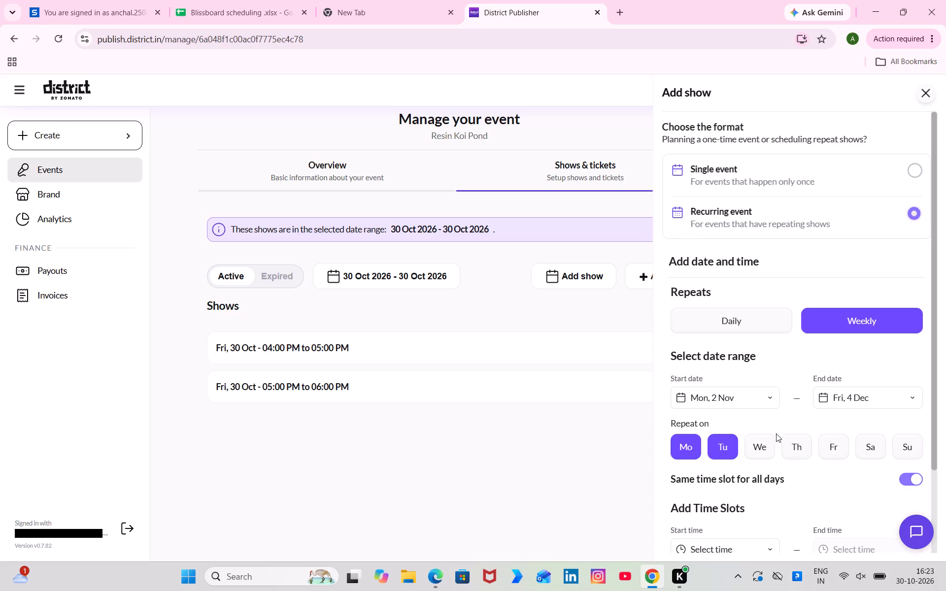
{"action": "left_click", "coordinate": [761, 439]}
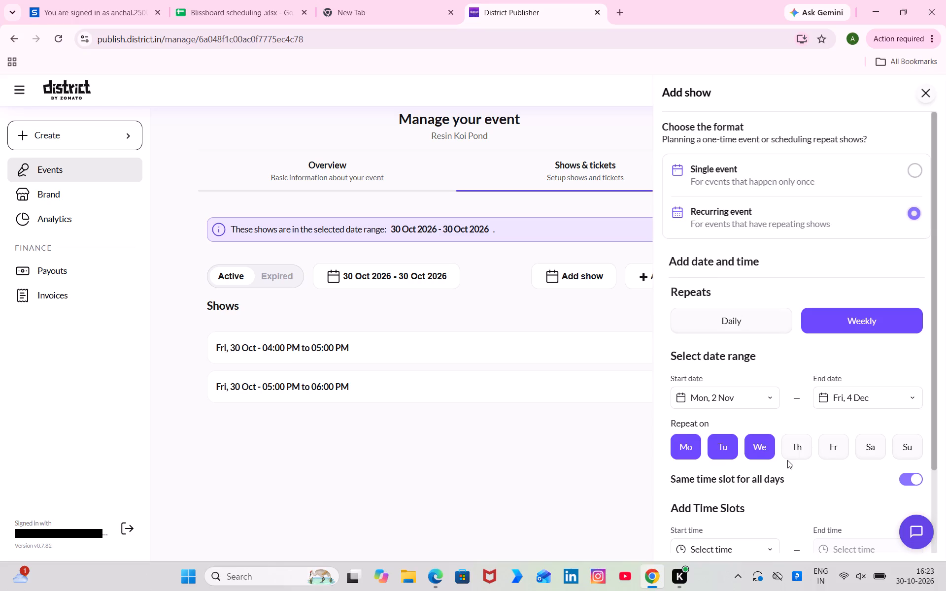
{"action": "left_click", "coordinate": [795, 449]}
{"action": "left_click", "coordinate": [839, 438]}
Set the first time slot of the recurring Resin Koi Pond show from 04:00 PM to 05:00 PM.
{"action": "scroll", "coordinate": [839, 438], "scroll_direction": "down", "scroll_amount": 1}
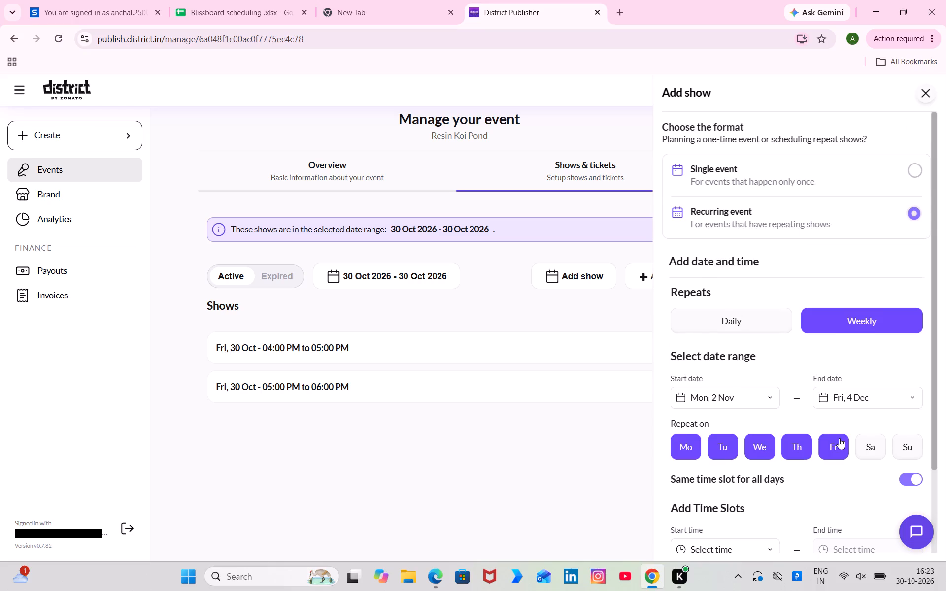
{"action": "scroll", "coordinate": [839, 438], "scroll_direction": "down", "scroll_amount": 1}
{"action": "left_click", "coordinate": [730, 445]}
{"action": "scroll", "coordinate": [711, 366], "scroll_direction": "down", "scroll_amount": 4}
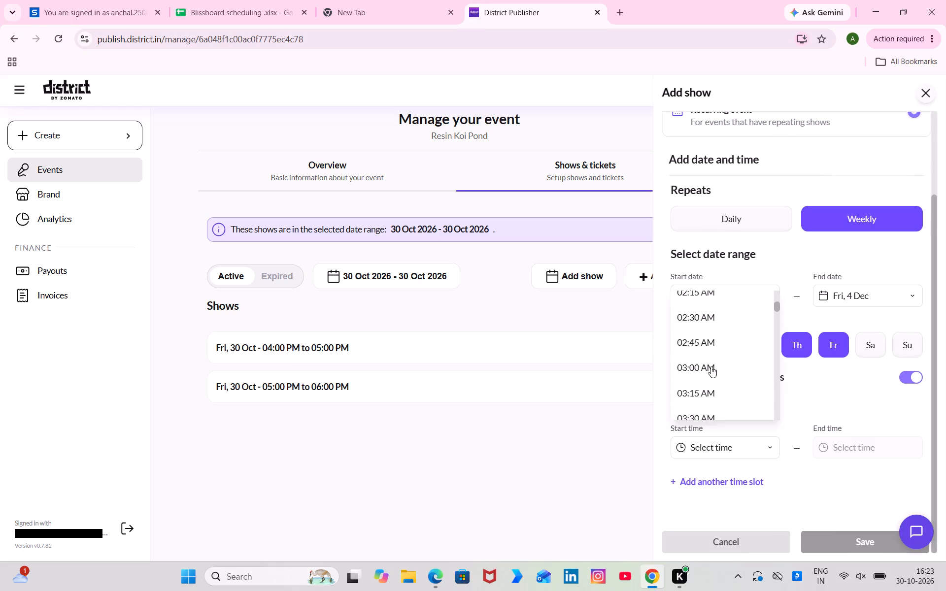
{"action": "scroll", "coordinate": [711, 366], "scroll_direction": "down", "scroll_amount": 4}
{"action": "scroll", "coordinate": [711, 366], "scroll_direction": "up", "scroll_amount": 1}
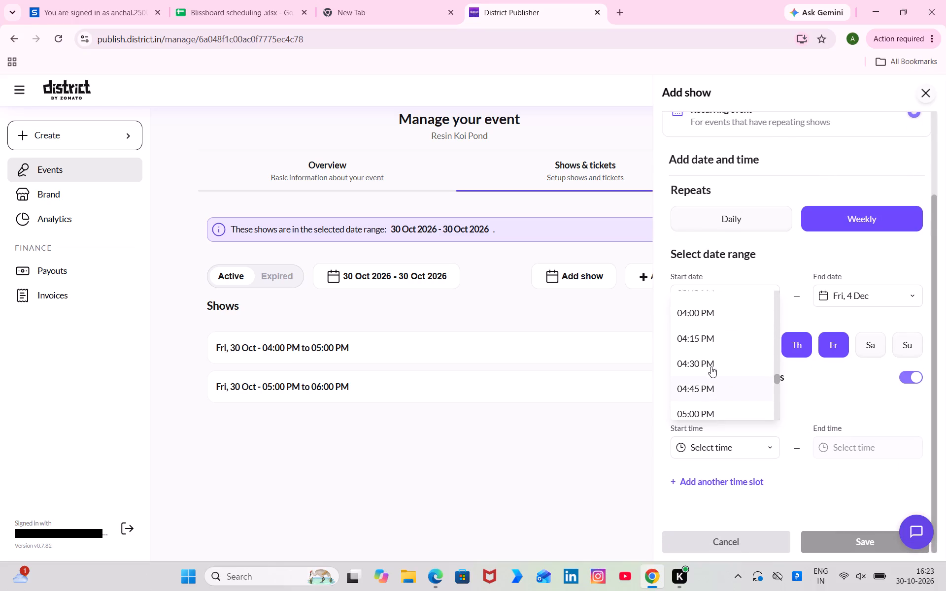
{"action": "scroll", "coordinate": [711, 366], "scroll_direction": "up", "scroll_amount": 1}
{"action": "left_click", "coordinate": [708, 335]}
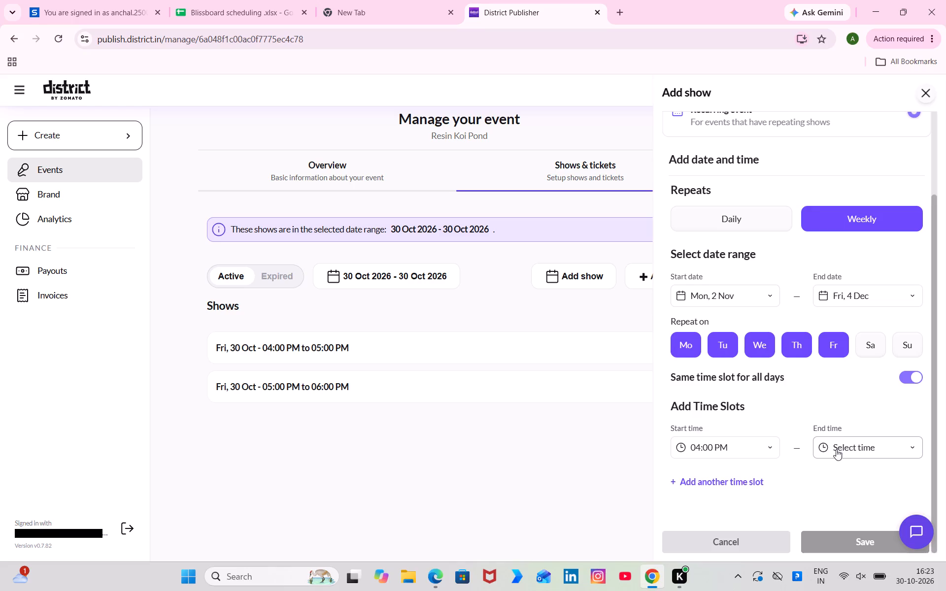
{"action": "left_click", "coordinate": [847, 448]}
{"action": "left_click", "coordinate": [860, 376]}
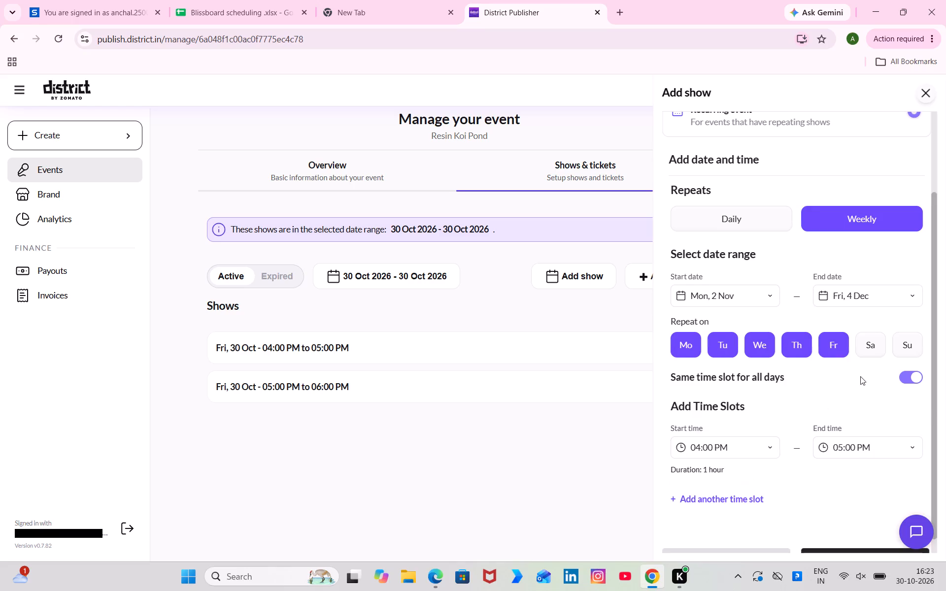
Add a second time slot from 05:00 PM to 06:00 PM and save the recurring shows.
{"action": "left_click", "coordinate": [696, 497]}
{"action": "left_click", "coordinate": [704, 504]}
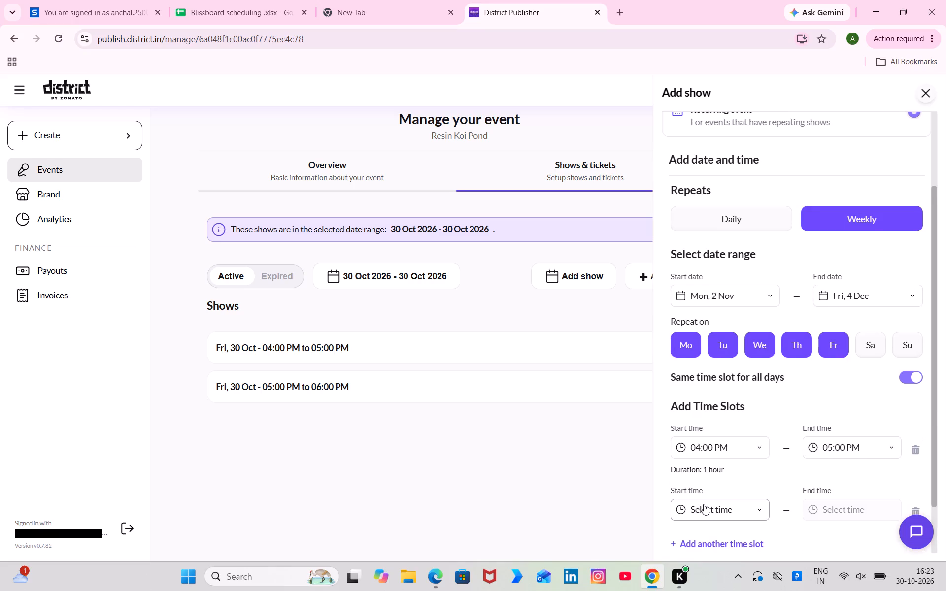
{"action": "scroll", "coordinate": [713, 410], "scroll_direction": "down", "scroll_amount": 5}
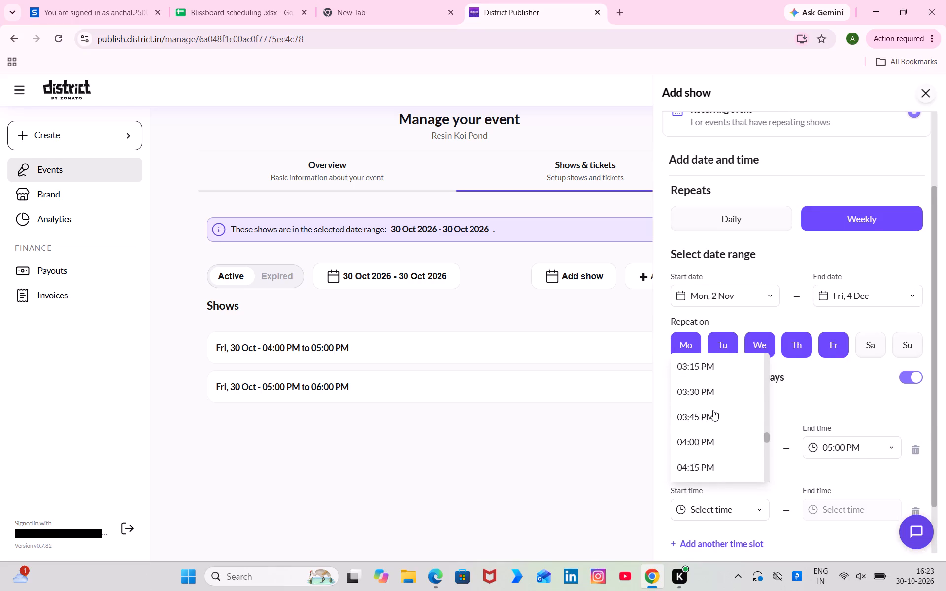
{"action": "scroll", "coordinate": [713, 410], "scroll_direction": "down", "scroll_amount": 2}
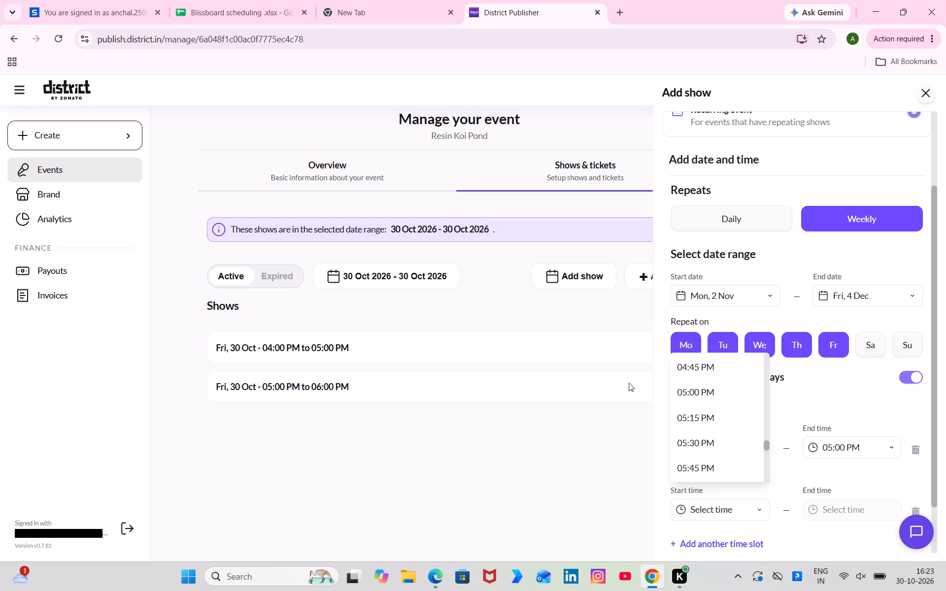
{"action": "left_click", "coordinate": [730, 384]}
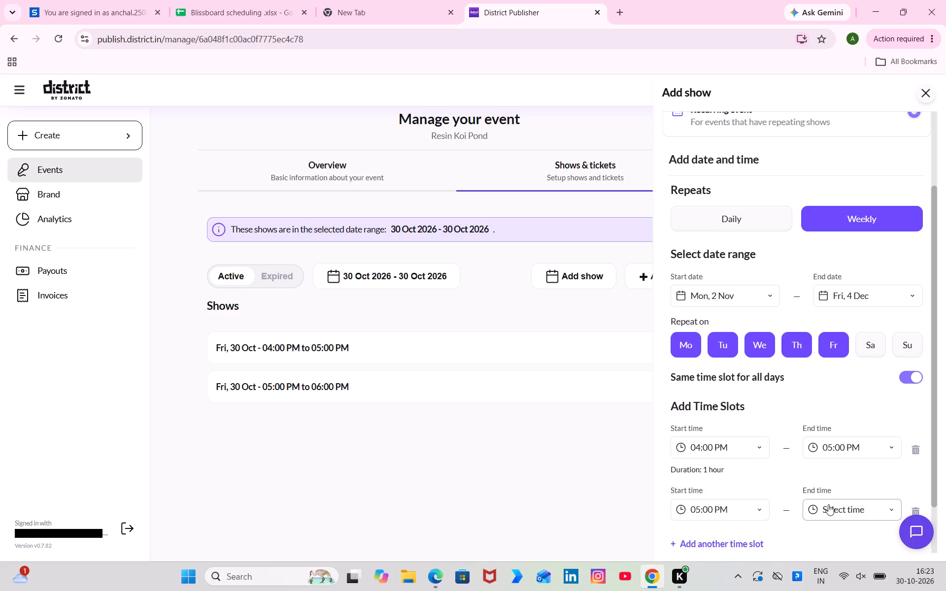
{"action": "left_click", "coordinate": [829, 505]}
{"action": "left_click", "coordinate": [851, 441]}
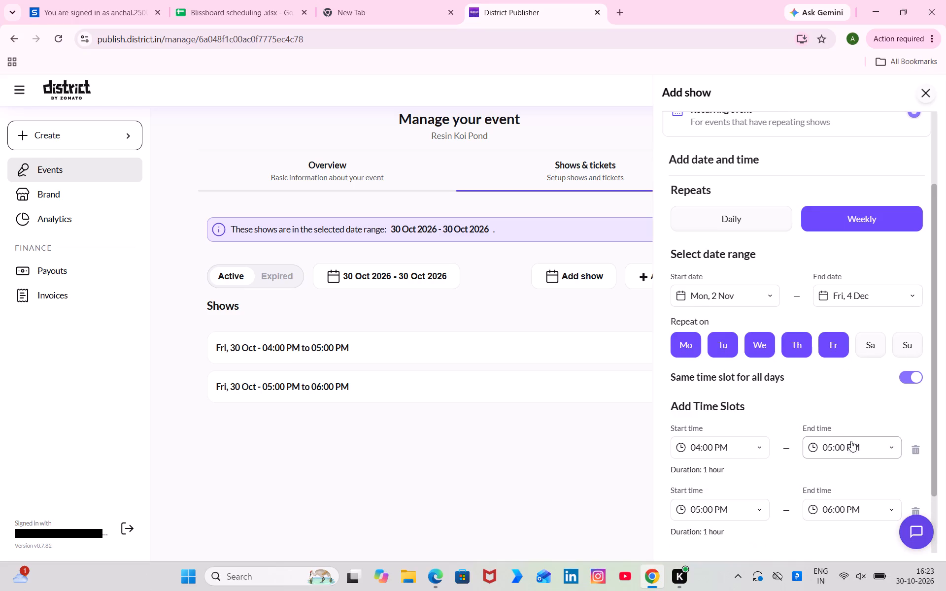
{"action": "scroll", "coordinate": [806, 460], "scroll_direction": "down", "scroll_amount": 3}
{"action": "left_click", "coordinate": [854, 540]}
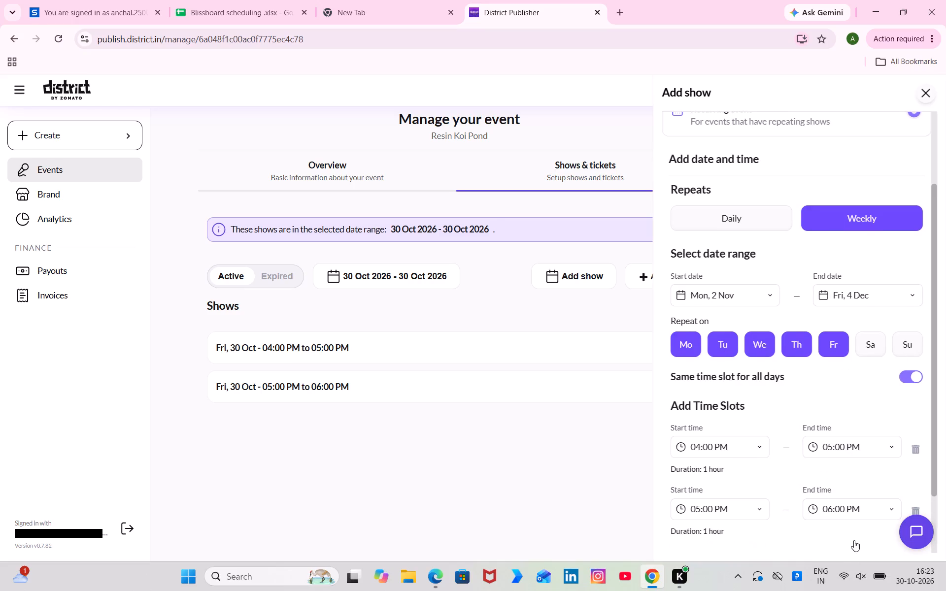
{"action": "left_click", "coordinate": [650, 414]}
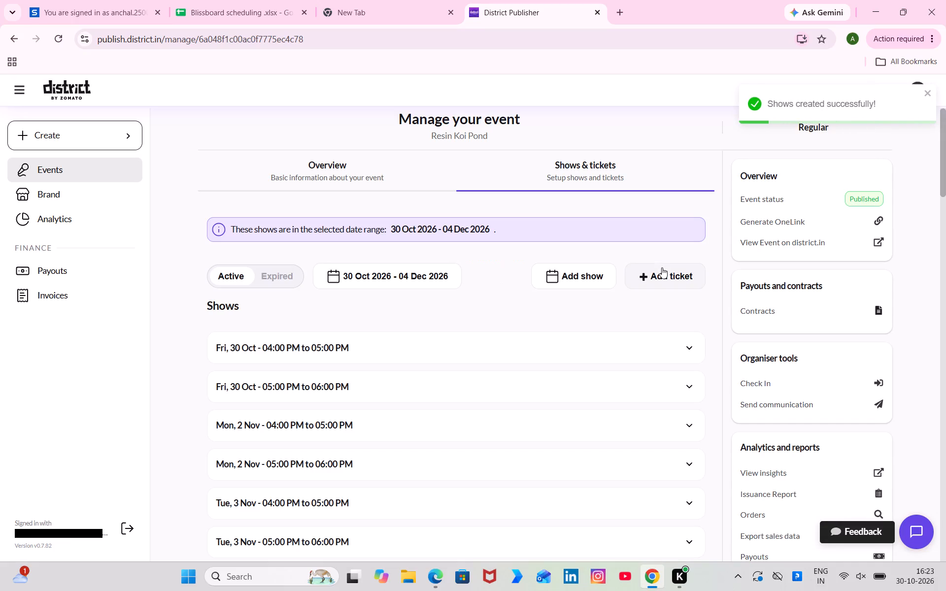
Add a ticket with the copied INR 250 cover charge description, price 799, quantity 10, and sales ending 30 minutes before show start.
{"action": "left_click", "coordinate": [674, 271]}
{"action": "left_click", "coordinate": [728, 232]}
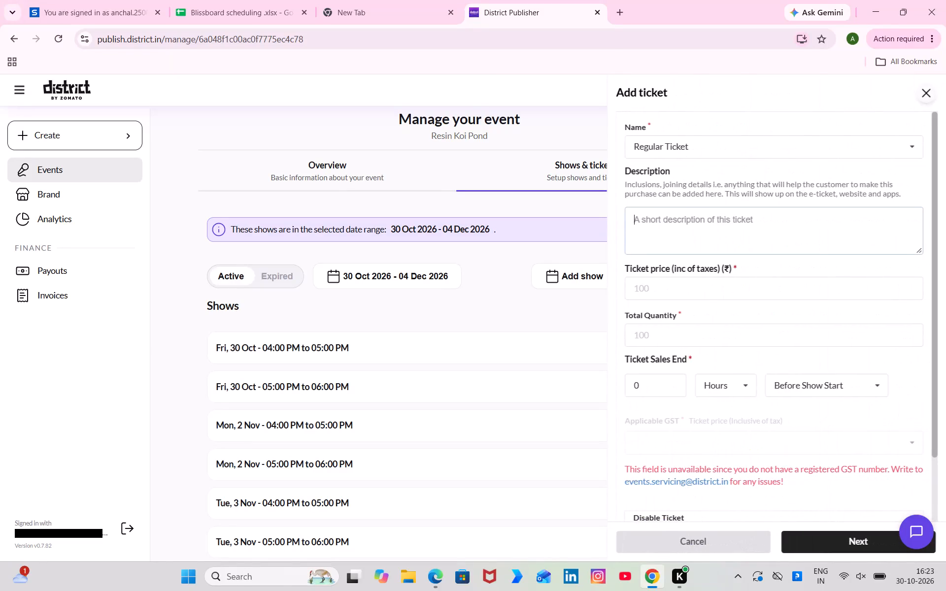
{"action": "key", "text": "ctrl+v"}
{"action": "left_click", "coordinate": [686, 286]}
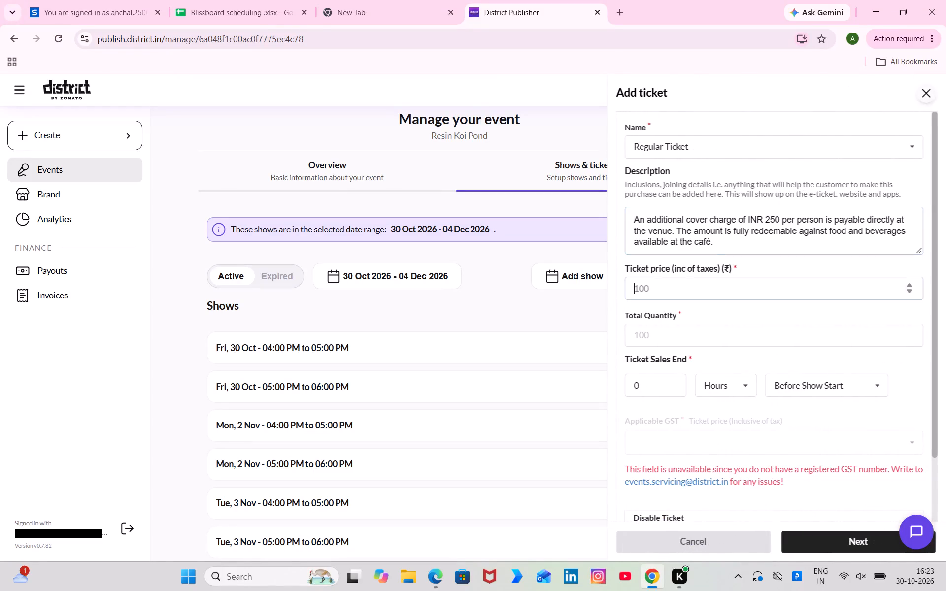
{"action": "type", "text": "799"}
{"action": "left_click", "coordinate": [686, 336]}
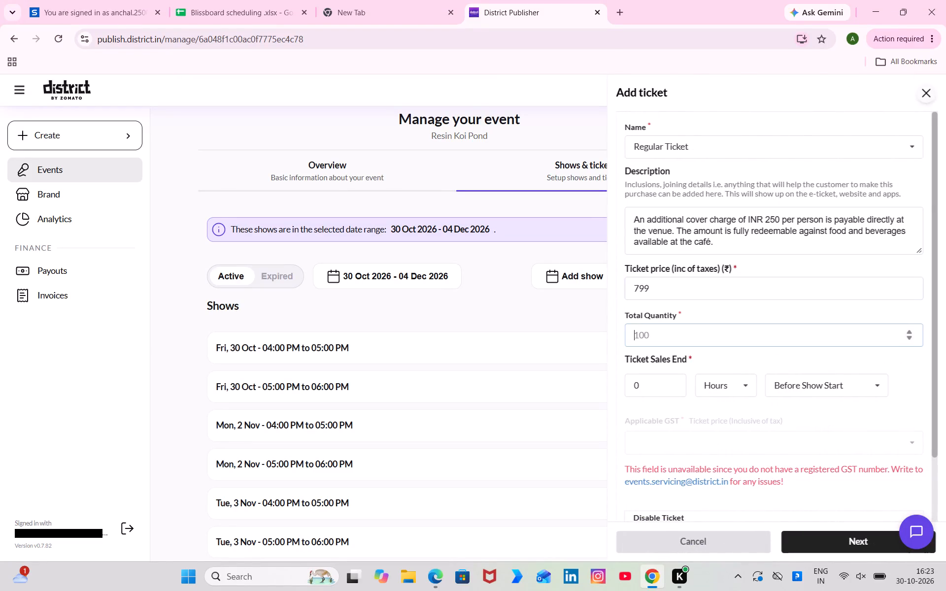
{"action": "type", "text": "10"}
{"action": "left_click", "coordinate": [632, 390]}
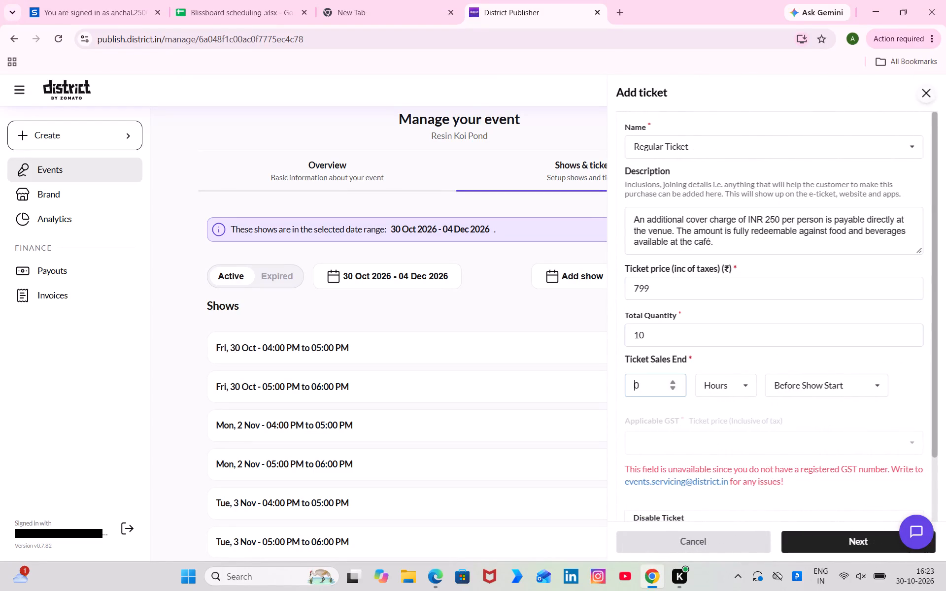
{"action": "key", "text": "3"}
{"action": "left_click", "coordinate": [726, 384]}
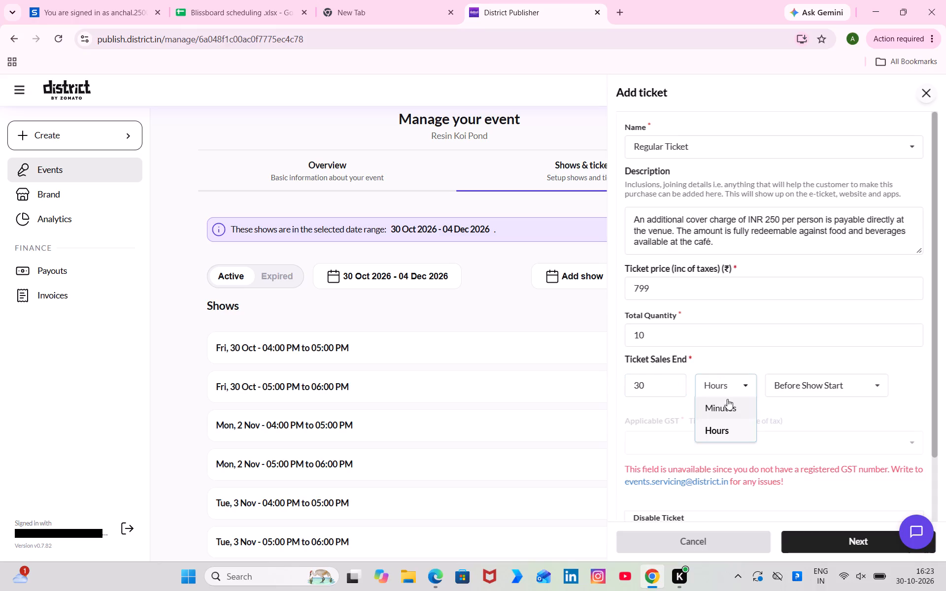
{"action": "left_click", "coordinate": [727, 399]}
Give the ticket the custom name ENTRY PASS and save it for all shows, confirming the changes.
{"action": "left_click", "coordinate": [750, 139]}
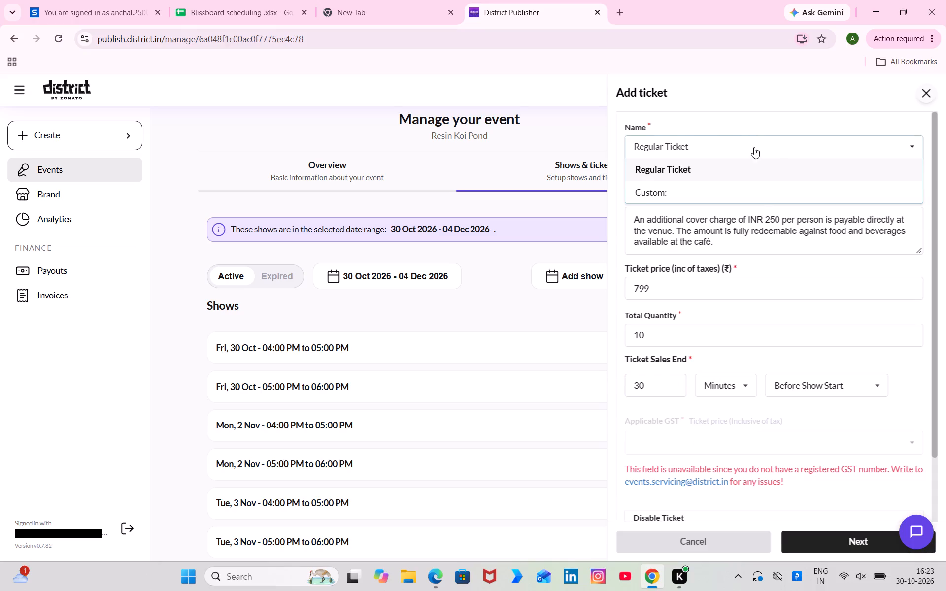
{"action": "left_click", "coordinate": [753, 200]}
{"action": "left_click_drag", "start_coordinate": [779, 134], "coordinate": [778, 141]}
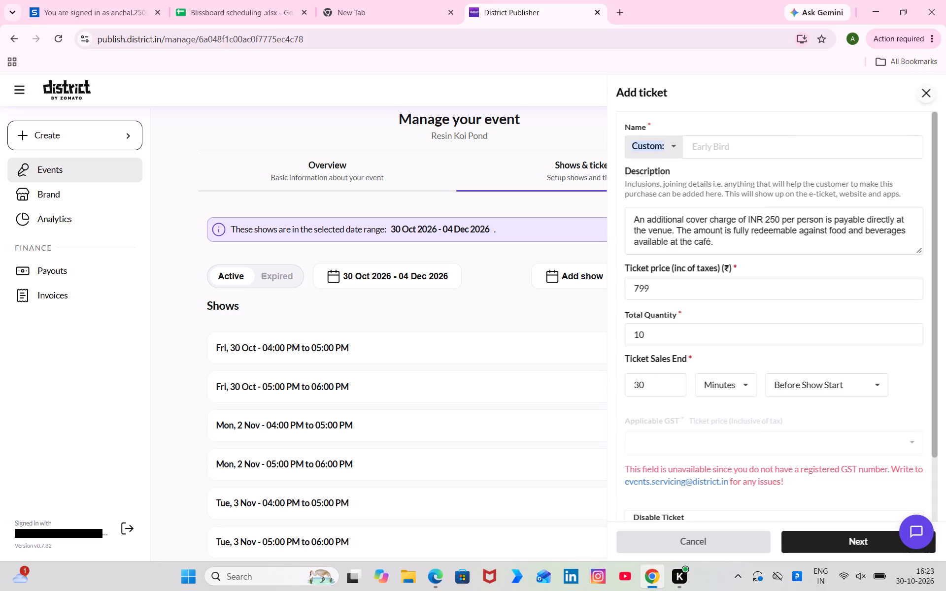
{"action": "left_click", "coordinate": [778, 141]}
{"action": "left_click", "coordinate": [798, 184]}
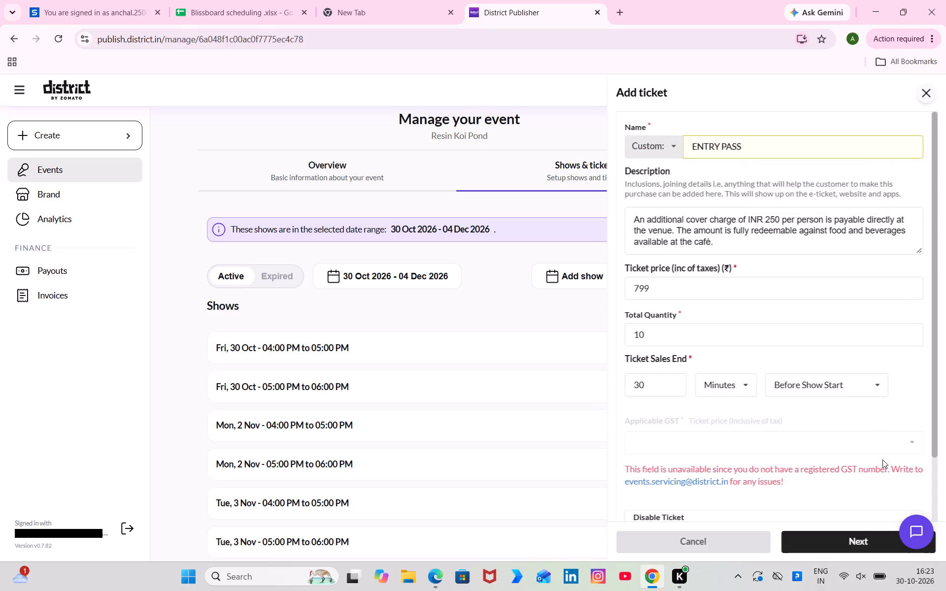
{"action": "left_click", "coordinate": [848, 544]}
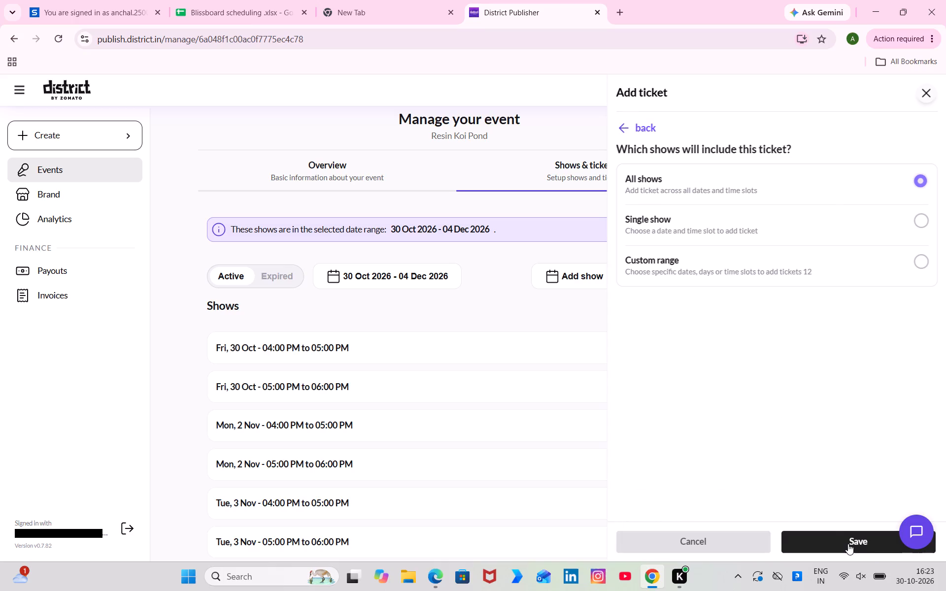
{"action": "left_click", "coordinate": [848, 544]}
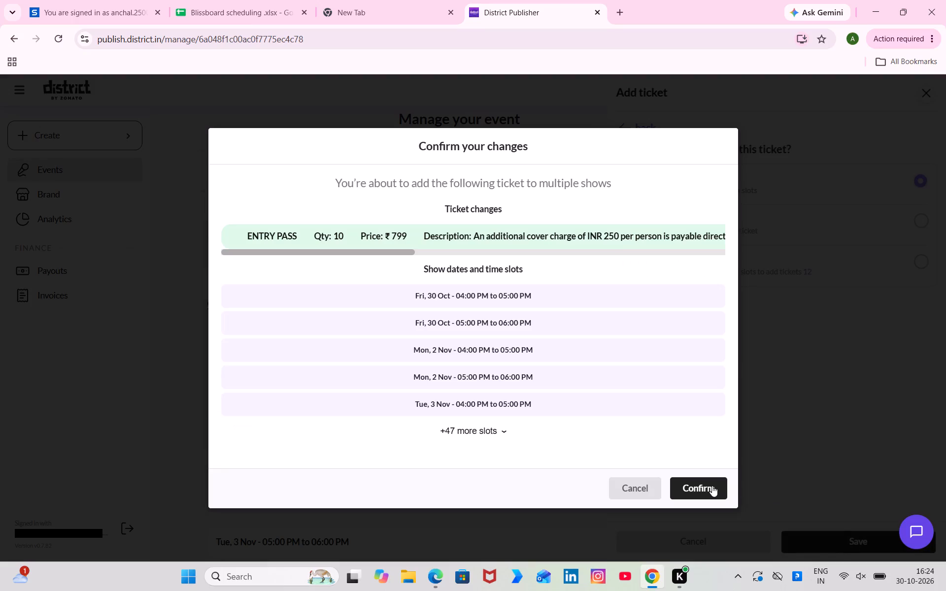
{"action": "left_click", "coordinate": [712, 486]}
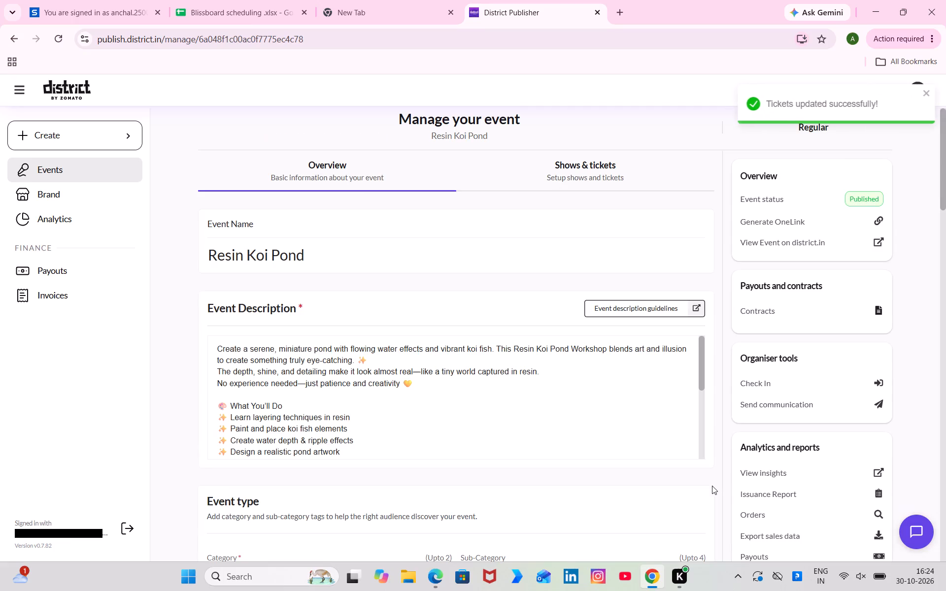
Return to the events overview and search the events for resin lotu.
{"action": "left_click", "coordinate": [14, 36]}
{"action": "left_click", "coordinate": [336, 348]}
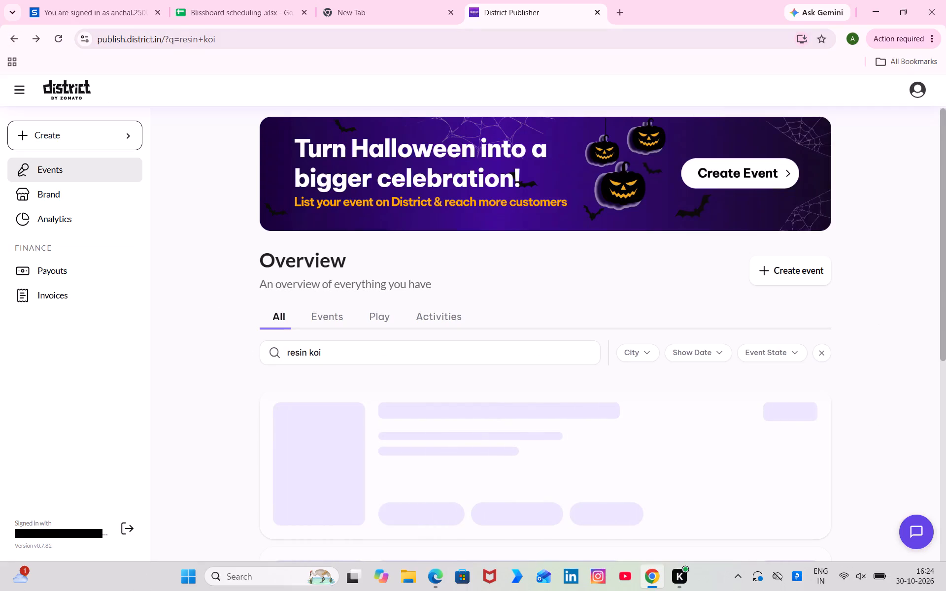
{"action": "key", "text": "BackSpace"}
{"action": "key", "text": "BackSpace"}
{"action": "key", "text": "BackSpace"}
{"action": "type", "text": "lotu"}
{"action": "scroll", "coordinate": [524, 488], "scroll_direction": "down", "scroll_amount": 3}
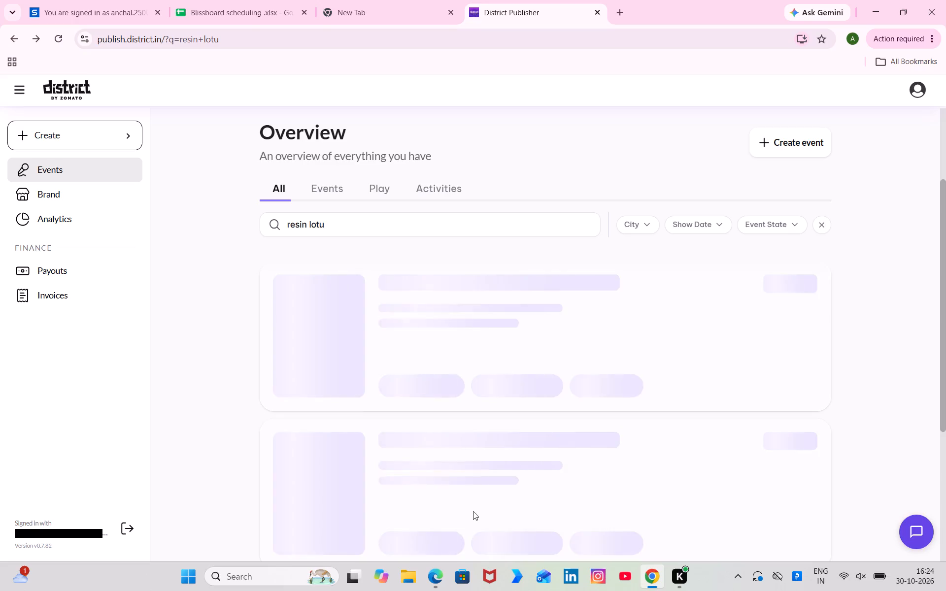
Switch to the Blissboard sheet and mark Resin Koi Pond as done in the Breakin Brew Ambiance mall column.
{"action": "left_click", "coordinate": [427, 576]}
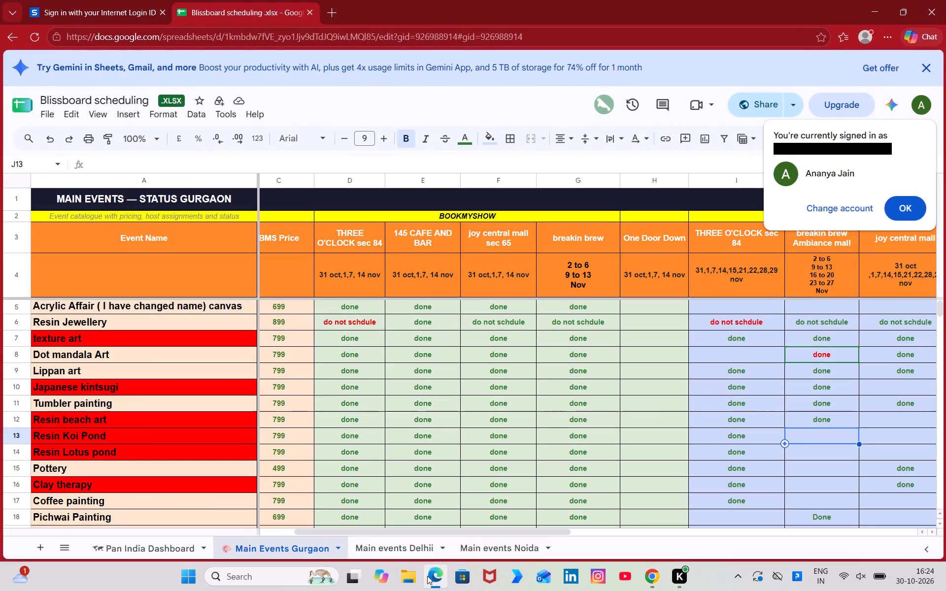
{"action": "key", "text": "d"}
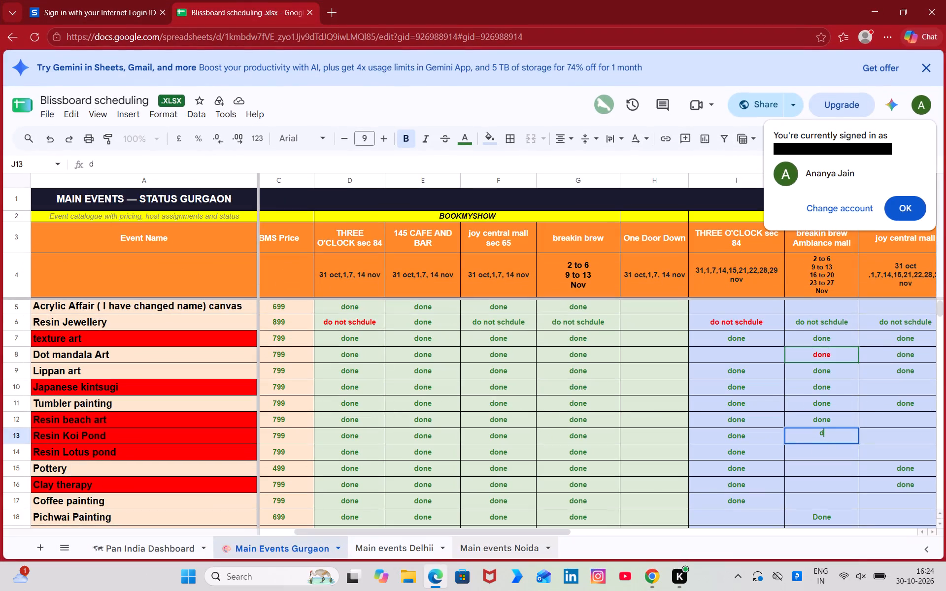
{"action": "type", "text": "one"}
{"action": "key", "text": "Return"}
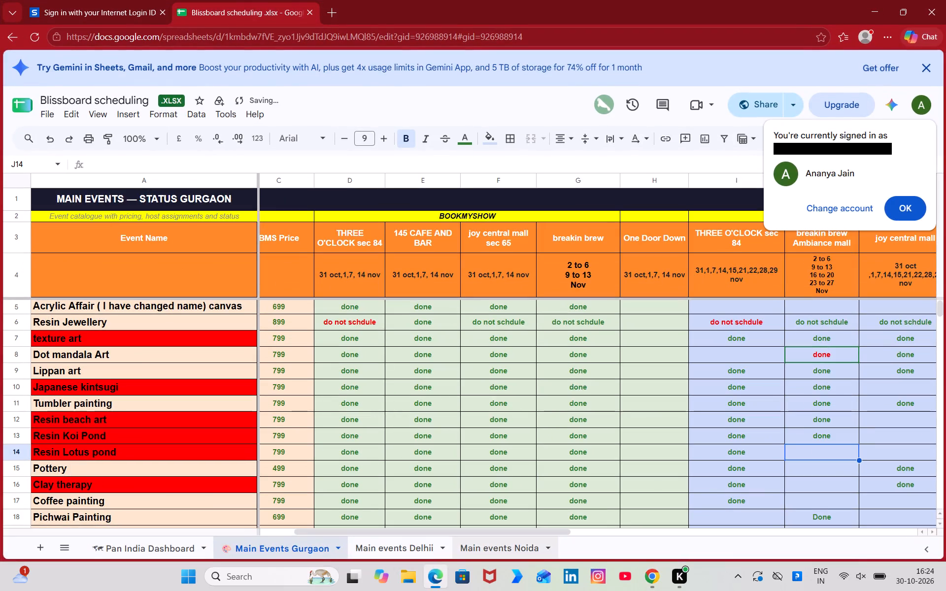
Return to District Publisher and open the shows and tickets of Breakin' Brew's Resin Lotus Pond event from the search results.
{"action": "left_click", "coordinate": [436, 576]}
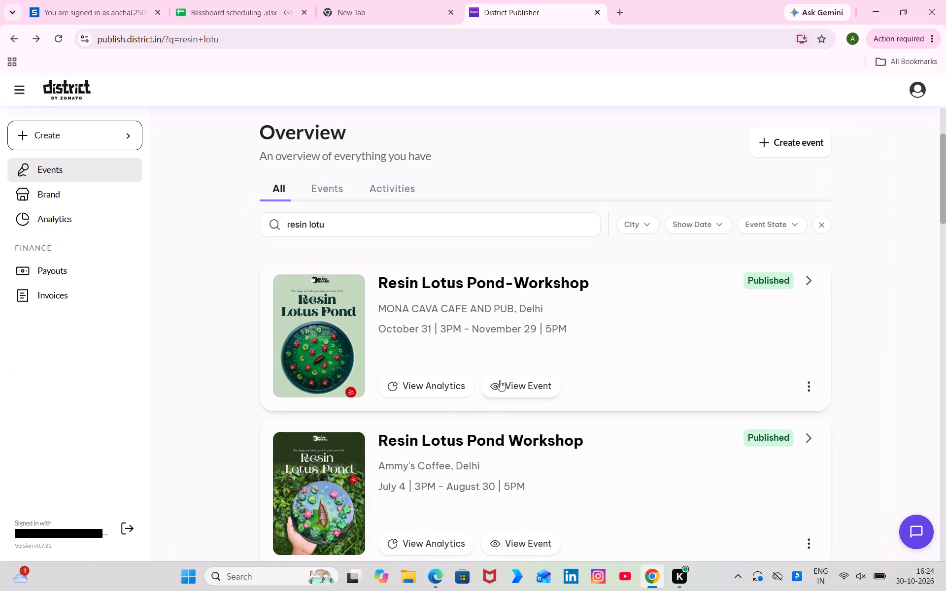
{"action": "scroll", "coordinate": [500, 380], "scroll_direction": "down", "scroll_amount": 7}
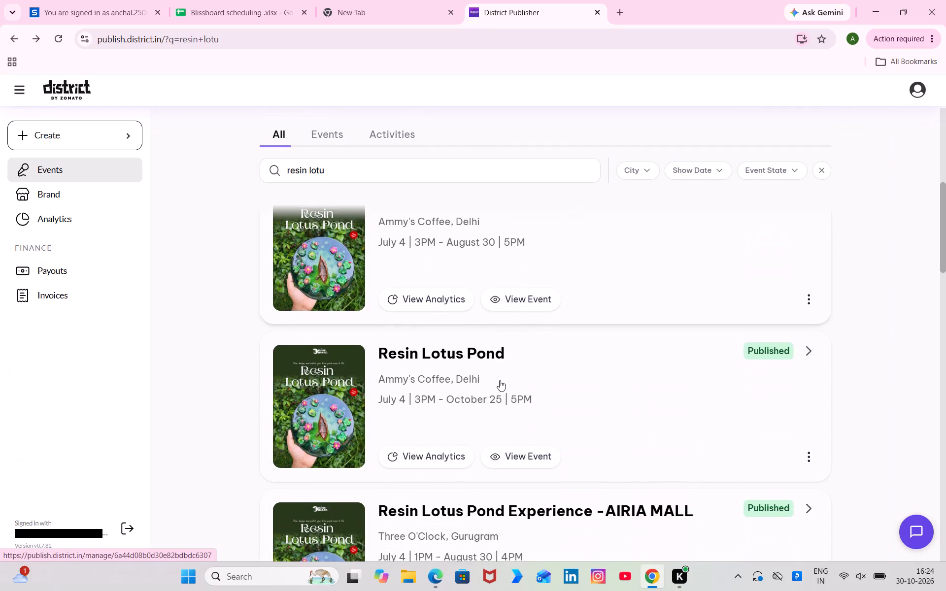
{"action": "scroll", "coordinate": [500, 380], "scroll_direction": "down", "scroll_amount": 5}
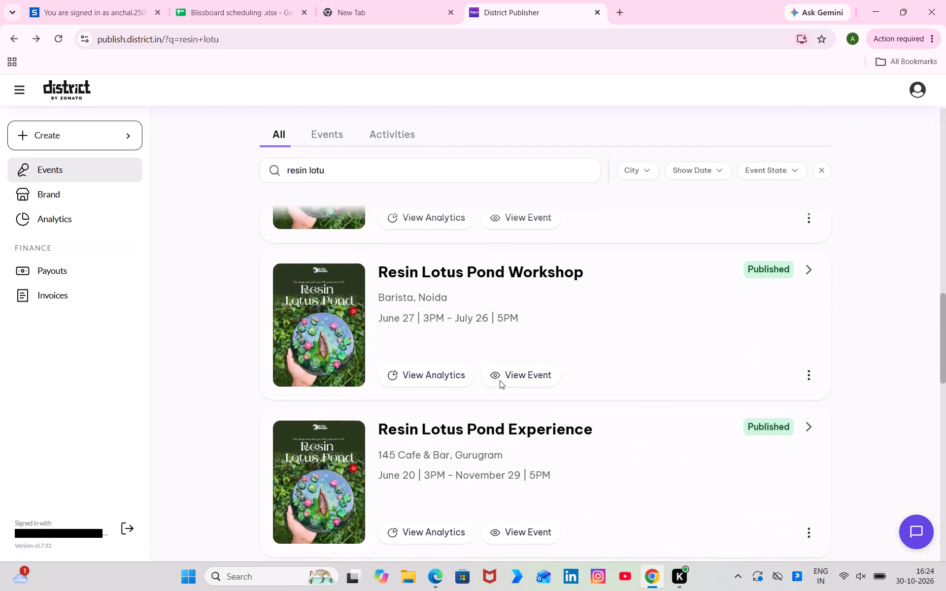
{"action": "scroll", "coordinate": [500, 380], "scroll_direction": "down", "scroll_amount": 3}
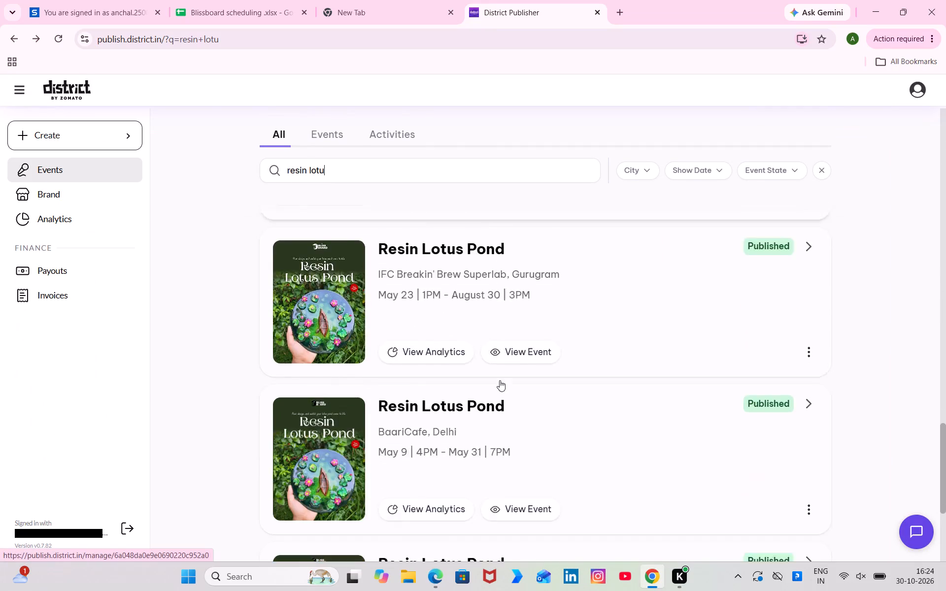
{"action": "left_click", "coordinate": [427, 393]}
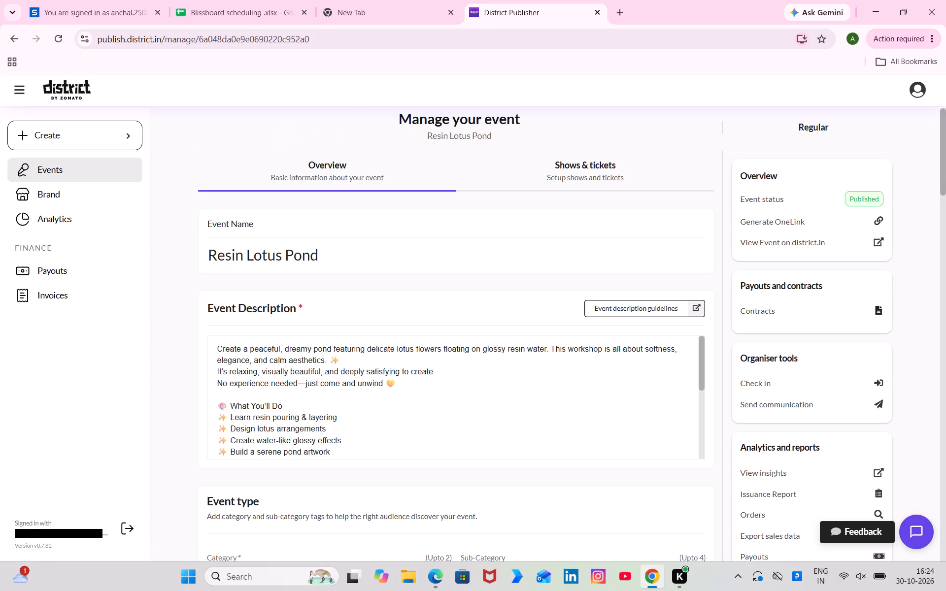
{"action": "left_click", "coordinate": [624, 166]}
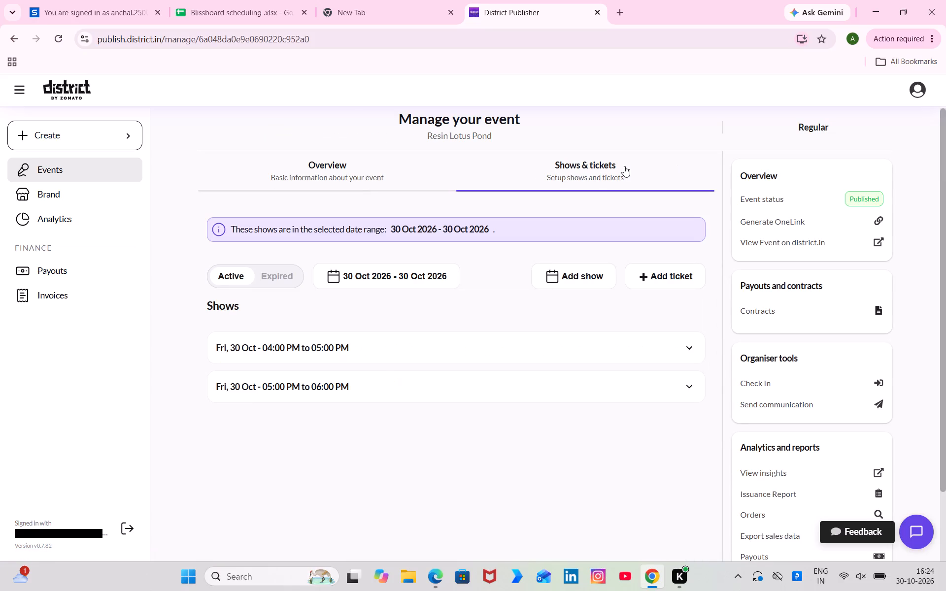
Start a weekly recurring show for Resin Lotus Pond from 2 Nov to 27 Nov 2026, repeating Monday to Friday.
{"action": "left_click", "coordinate": [602, 273]}
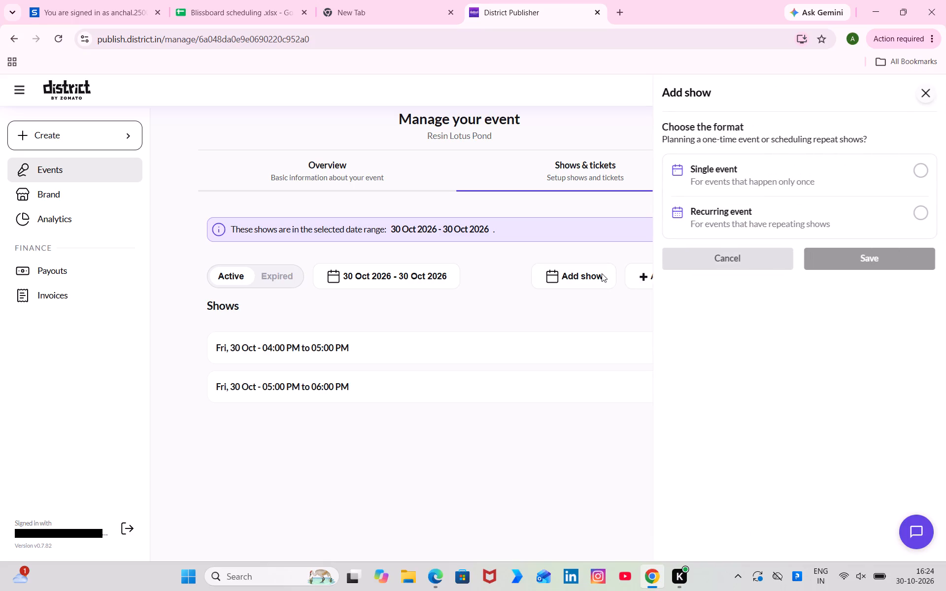
{"action": "left_click", "coordinate": [910, 211]}
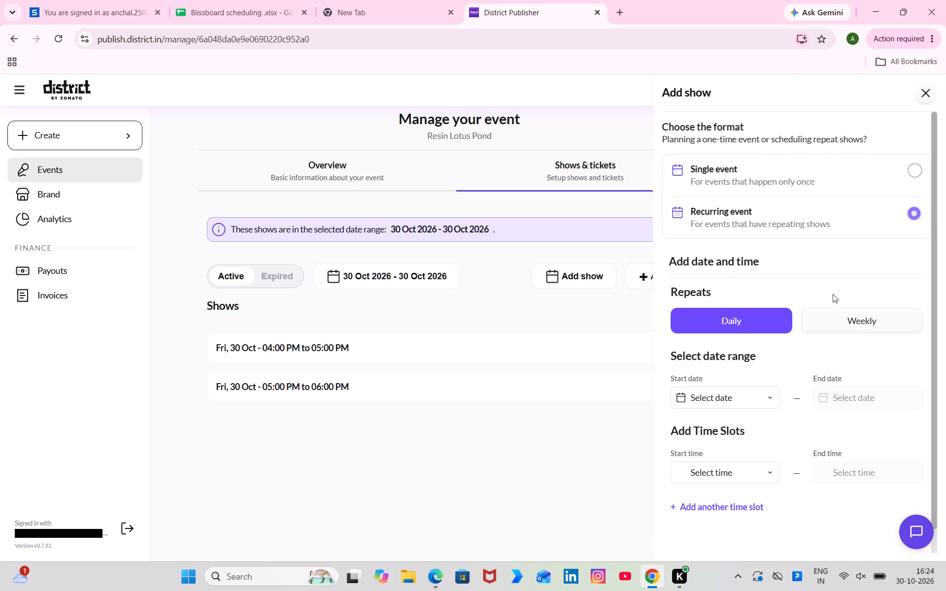
{"action": "left_click", "coordinate": [849, 317]}
{"action": "left_click", "coordinate": [772, 392]}
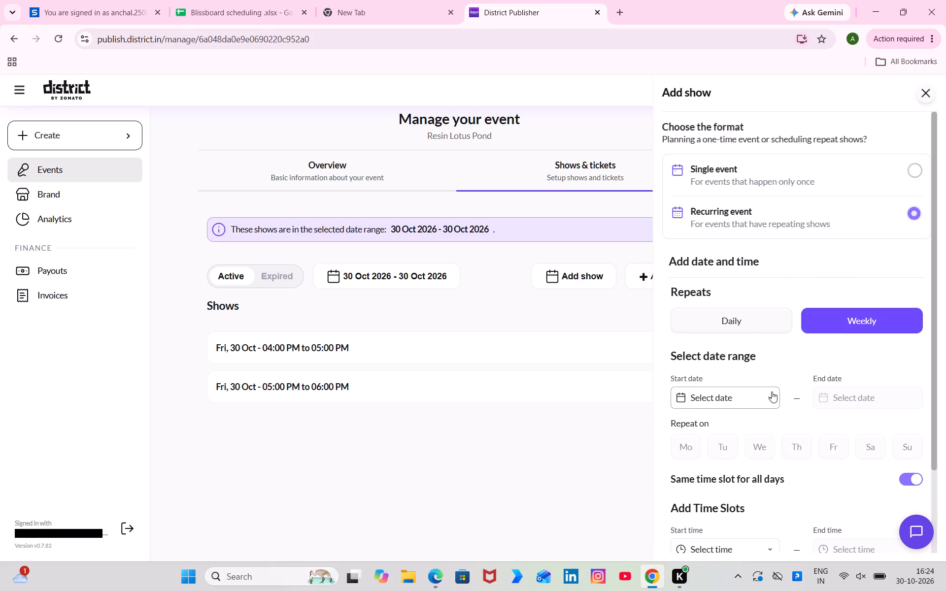
{"action": "left_click", "coordinate": [789, 246]}
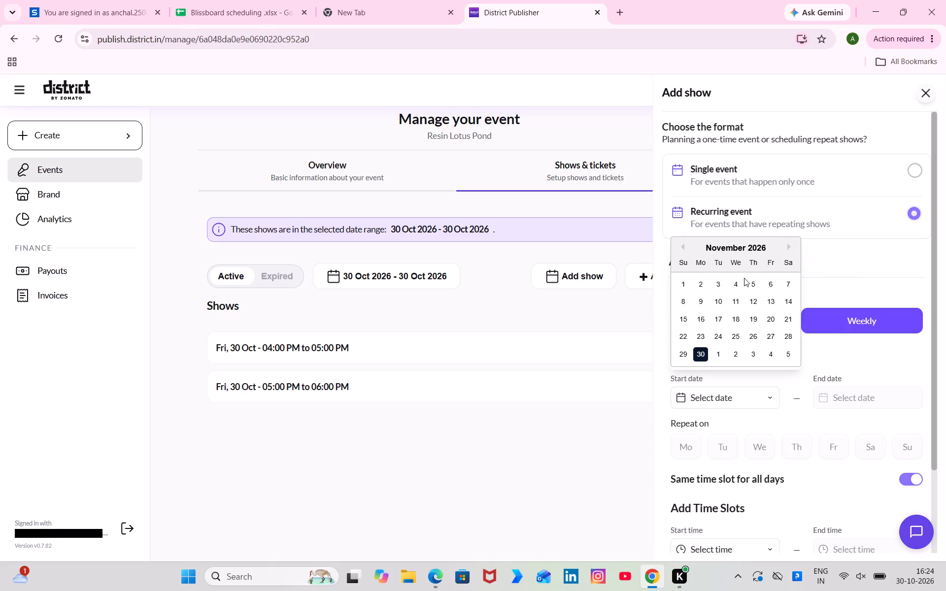
{"action": "left_click", "coordinate": [698, 282]}
{"action": "left_click", "coordinate": [845, 394]}
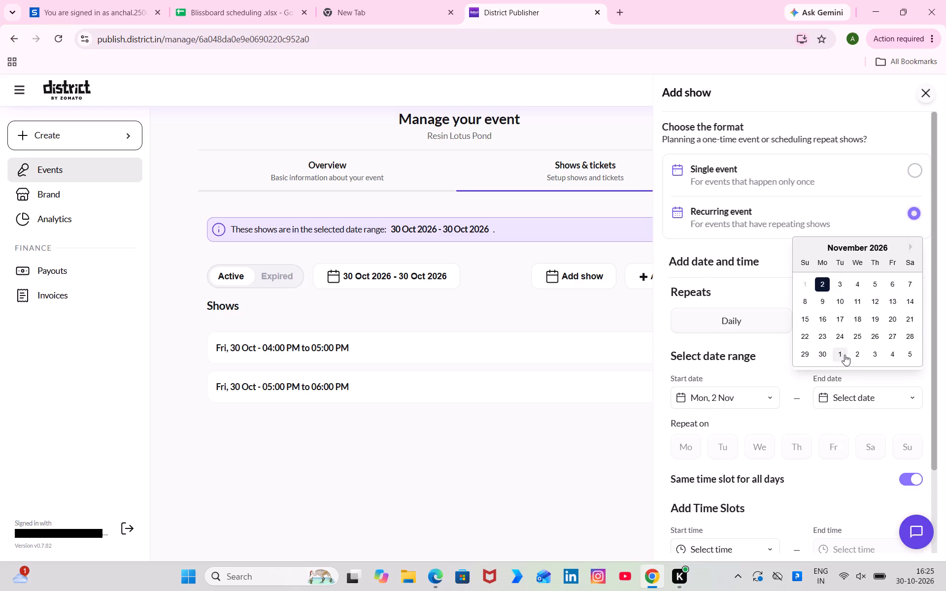
{"action": "left_click", "coordinate": [887, 339]}
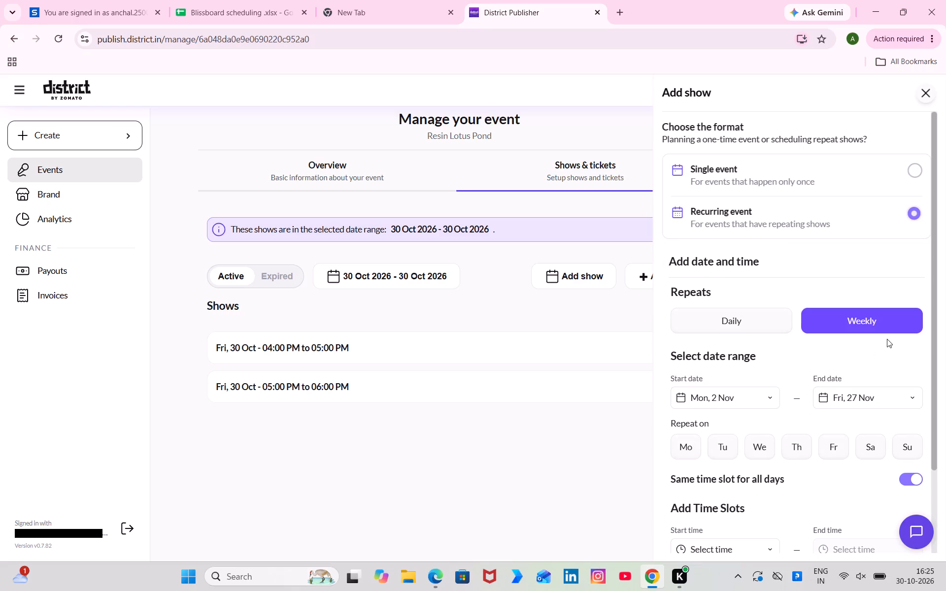
{"action": "left_click", "coordinate": [685, 443]}
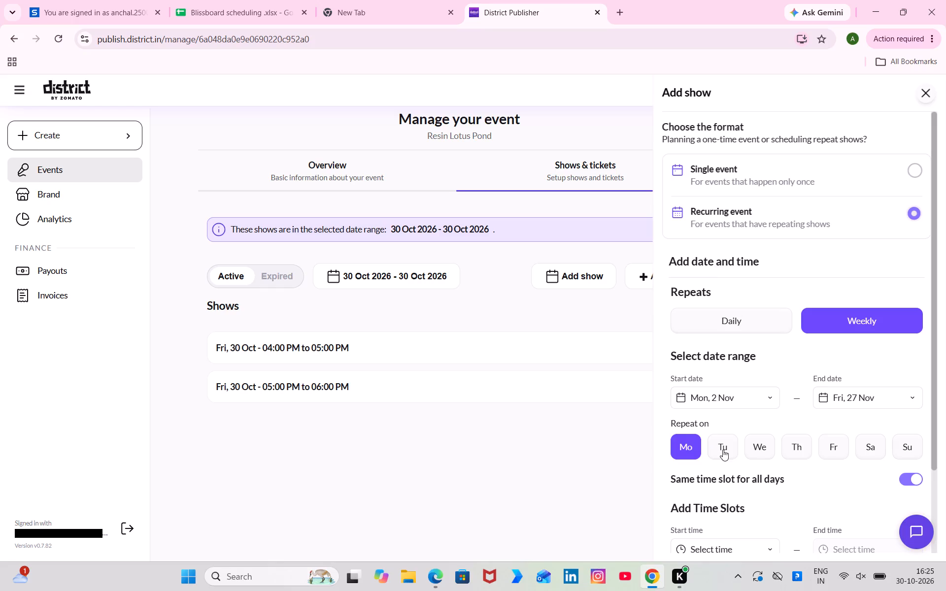
{"action": "left_click", "coordinate": [723, 450]}
{"action": "left_click", "coordinate": [759, 448]}
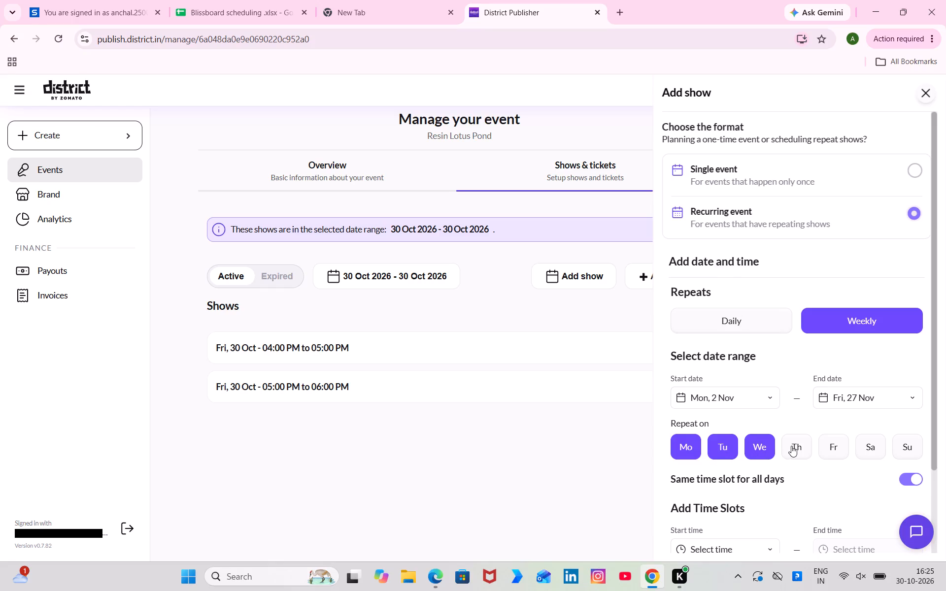
{"action": "left_click", "coordinate": [791, 446]}
{"action": "left_click", "coordinate": [835, 443]}
Set the first time slot of the recurring show to 04:00 PM to 05:00 PM.
{"action": "scroll", "coordinate": [835, 443], "scroll_direction": "down", "scroll_amount": 3}
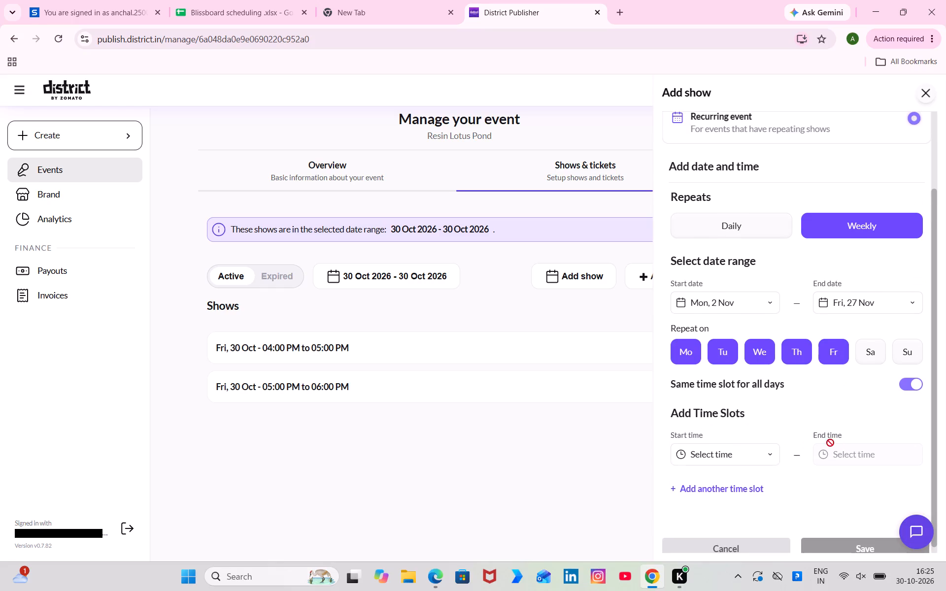
{"action": "left_click", "coordinate": [752, 442]}
{"action": "scroll", "coordinate": [739, 389], "scroll_direction": "down", "scroll_amount": 2}
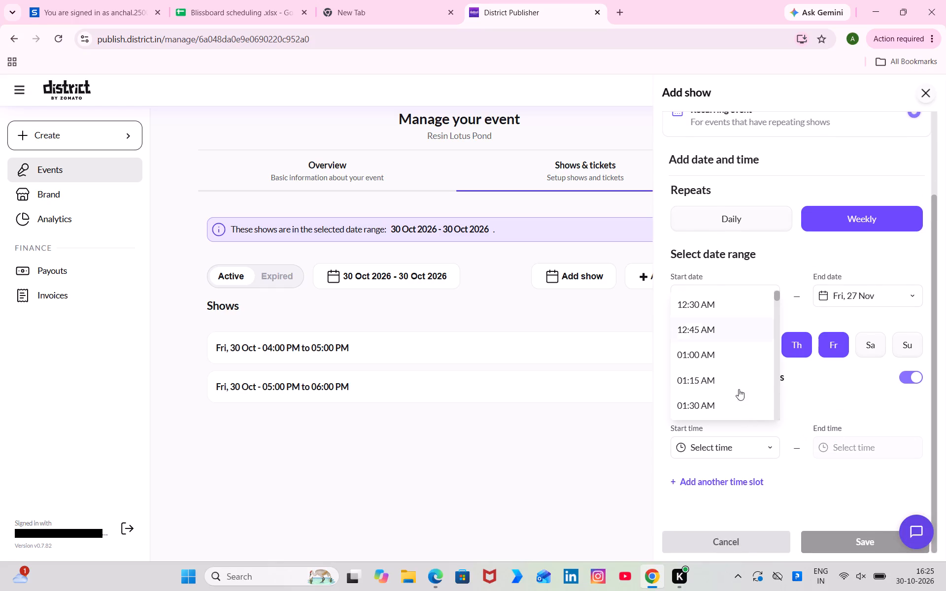
{"action": "scroll", "coordinate": [739, 389], "scroll_direction": "down", "scroll_amount": 6}
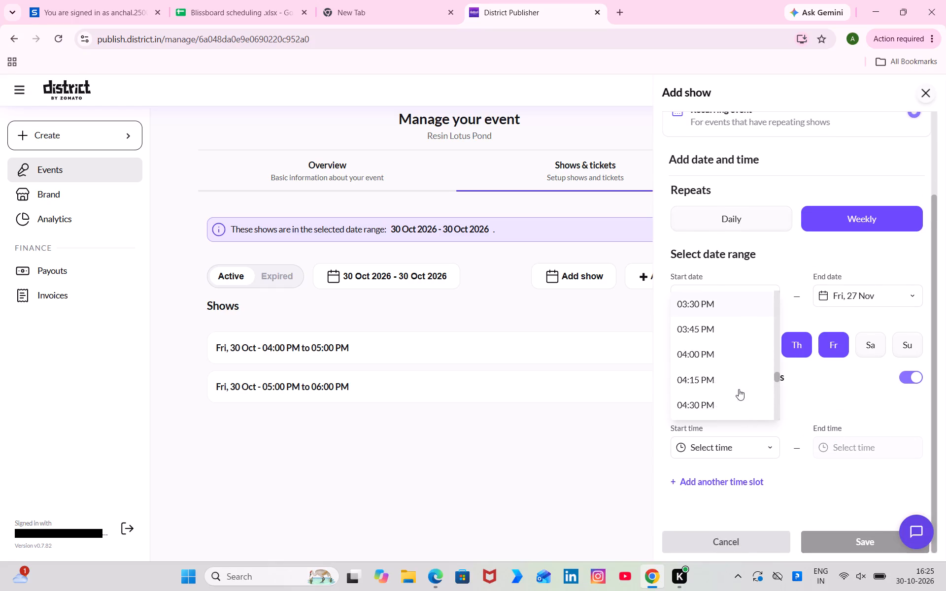
{"action": "left_click", "coordinate": [718, 359]}
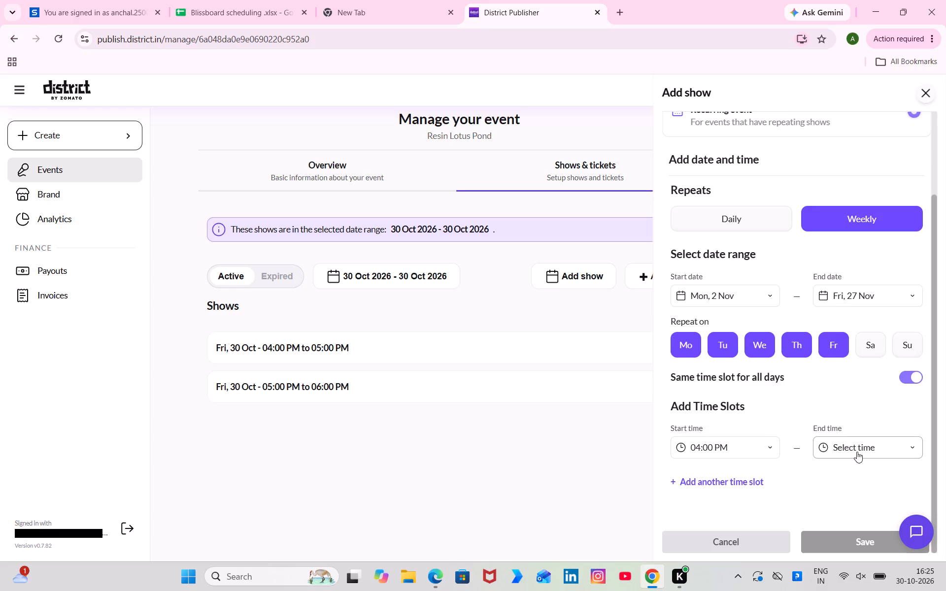
{"action": "left_click", "coordinate": [857, 451]}
{"action": "left_click", "coordinate": [856, 378]}
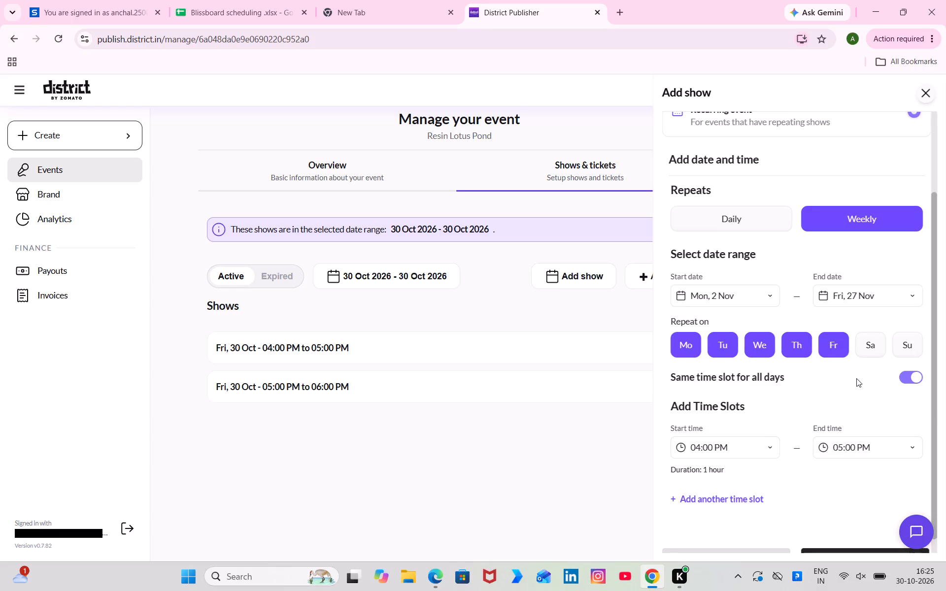
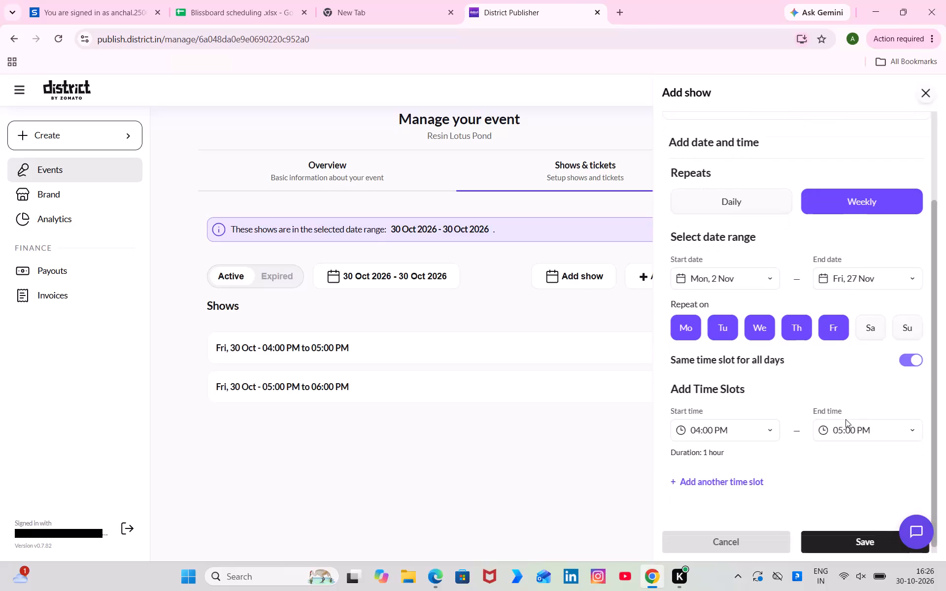
Add a second time slot of 05:00 PM to 06:00 PM to the recurring show.
{"action": "left_click", "coordinate": [752, 481]}
{"action": "left_click", "coordinate": [736, 487]}
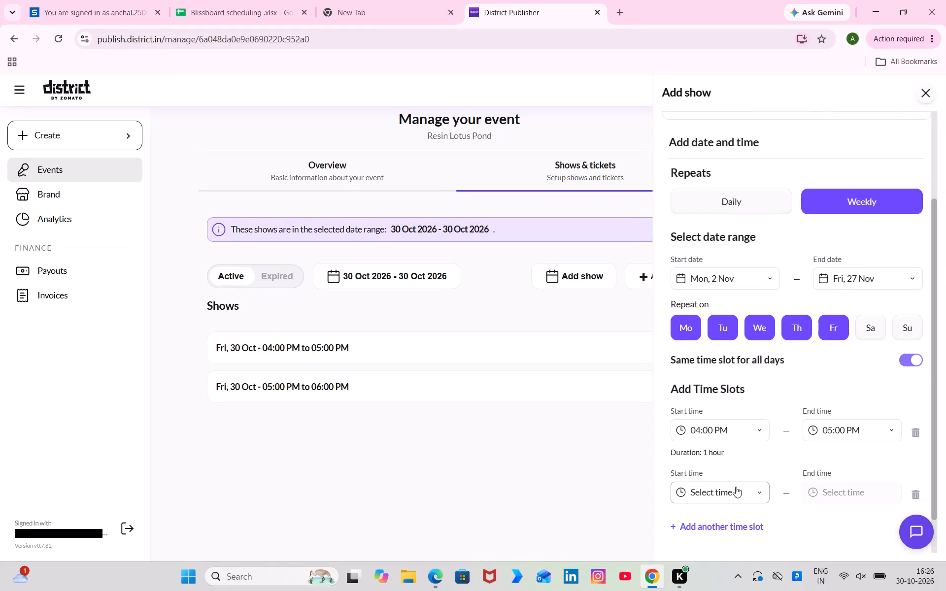
{"action": "scroll", "coordinate": [735, 404], "scroll_direction": "down", "scroll_amount": 3}
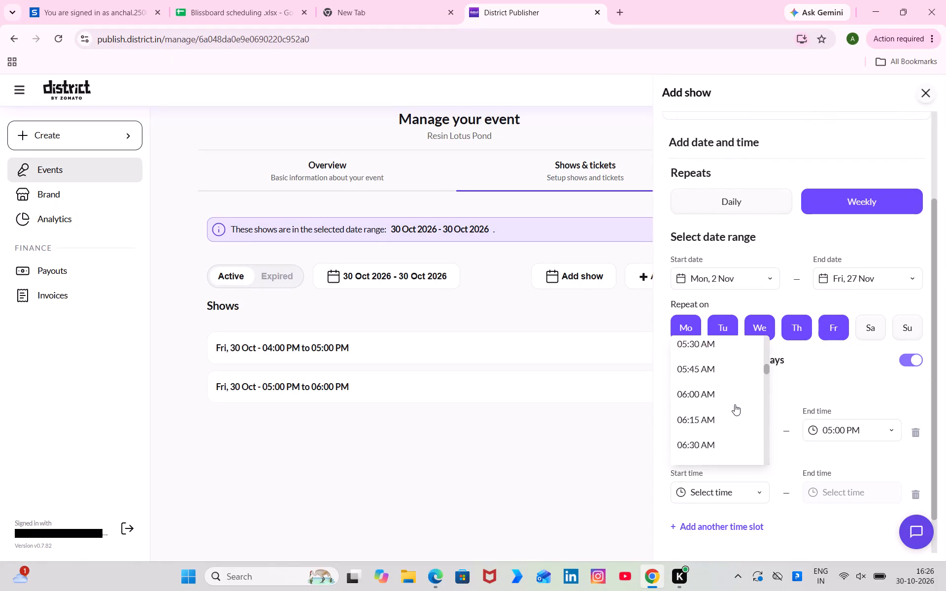
{"action": "scroll", "coordinate": [735, 404], "scroll_direction": "down", "scroll_amount": 3}
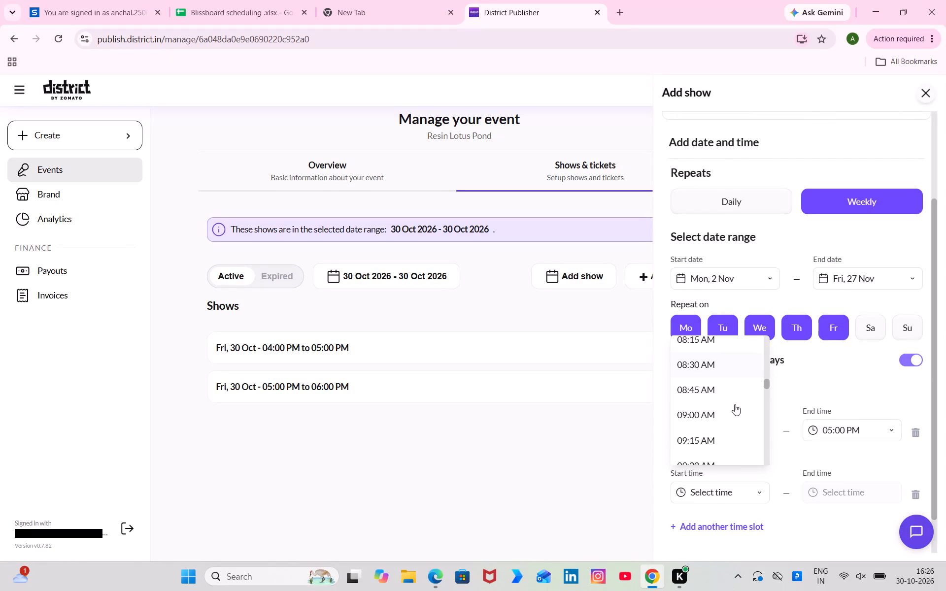
{"action": "scroll", "coordinate": [735, 404], "scroll_direction": "down", "scroll_amount": 4}
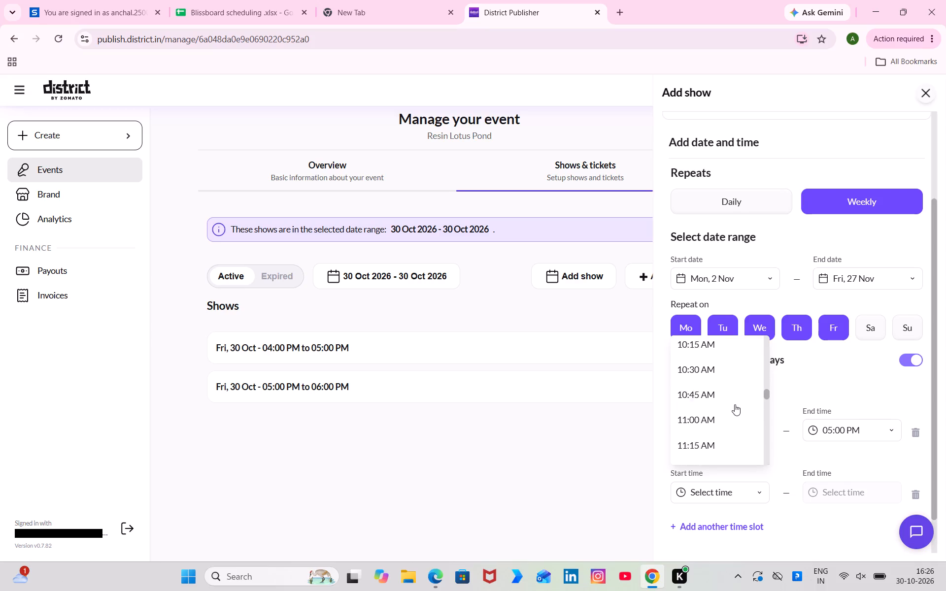
{"action": "scroll", "coordinate": [735, 404], "scroll_direction": "down", "scroll_amount": 4}
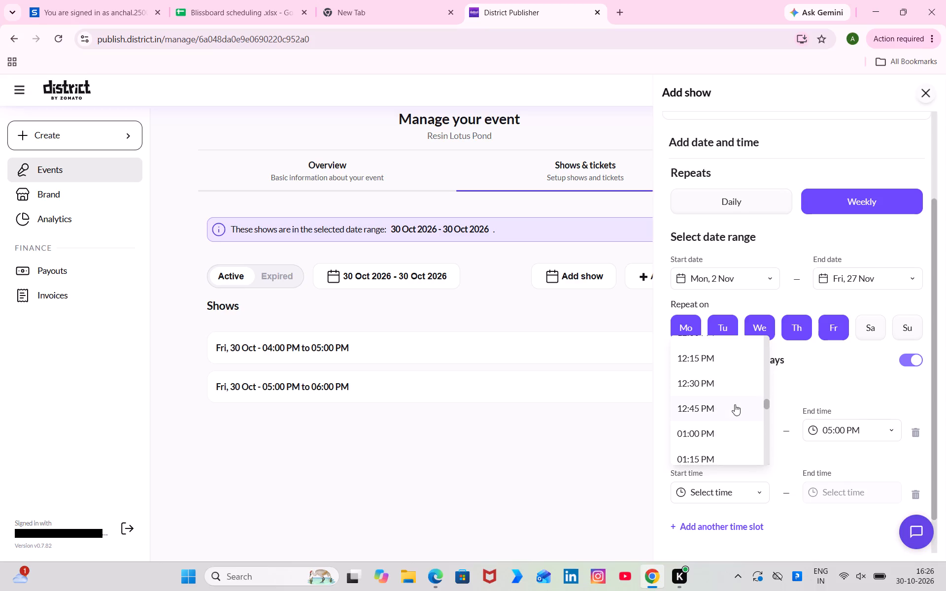
{"action": "scroll", "coordinate": [735, 404], "scroll_direction": "down", "scroll_amount": 3}
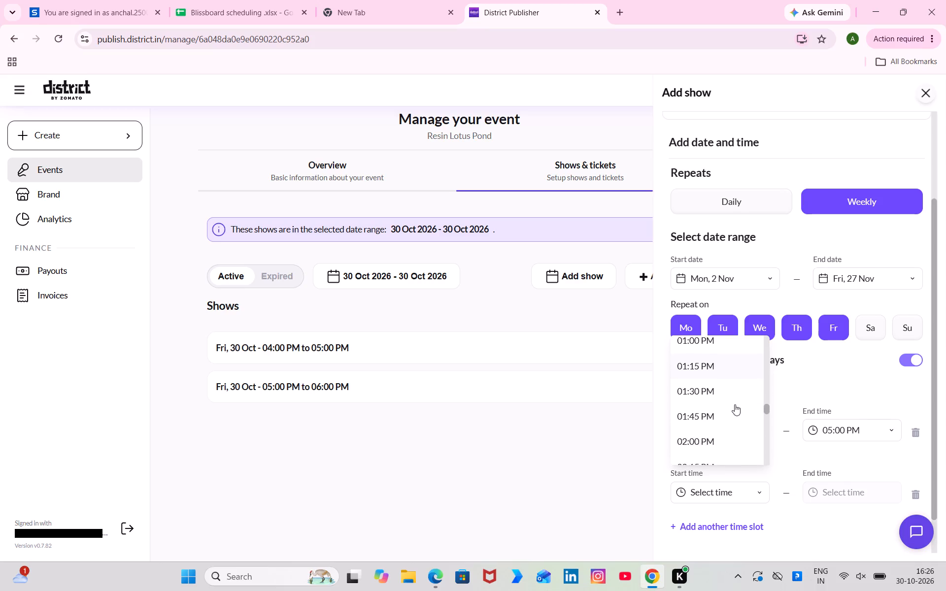
{"action": "scroll", "coordinate": [735, 404], "scroll_direction": "down", "scroll_amount": 4}
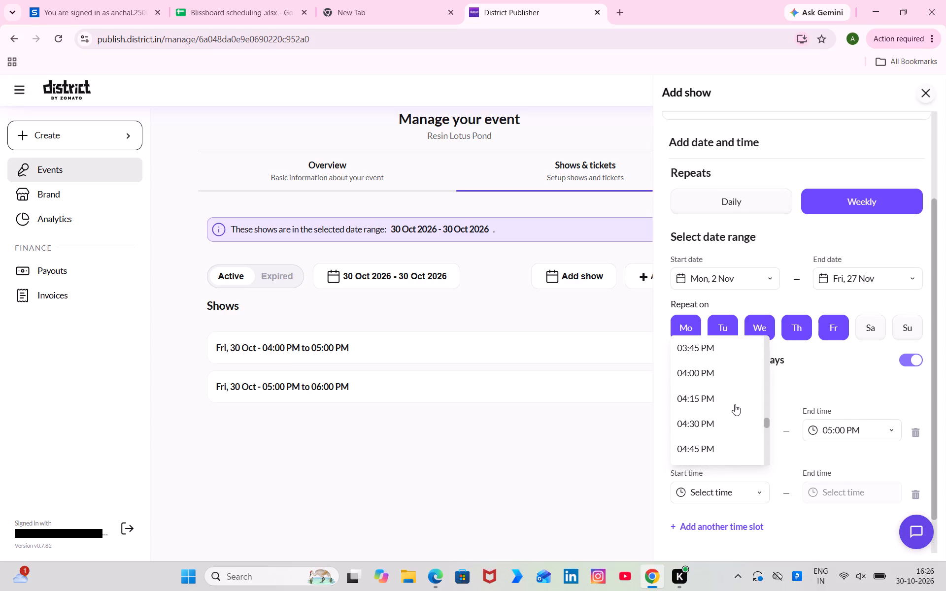
{"action": "scroll", "coordinate": [735, 404], "scroll_direction": "down", "scroll_amount": 3}
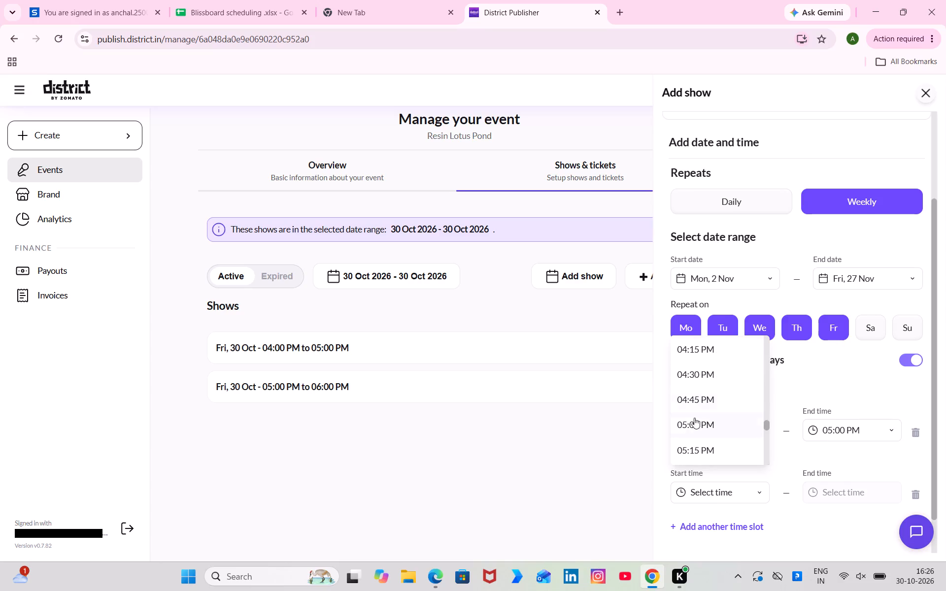
{"action": "left_click", "coordinate": [691, 426]}
{"action": "left_click", "coordinate": [841, 490]}
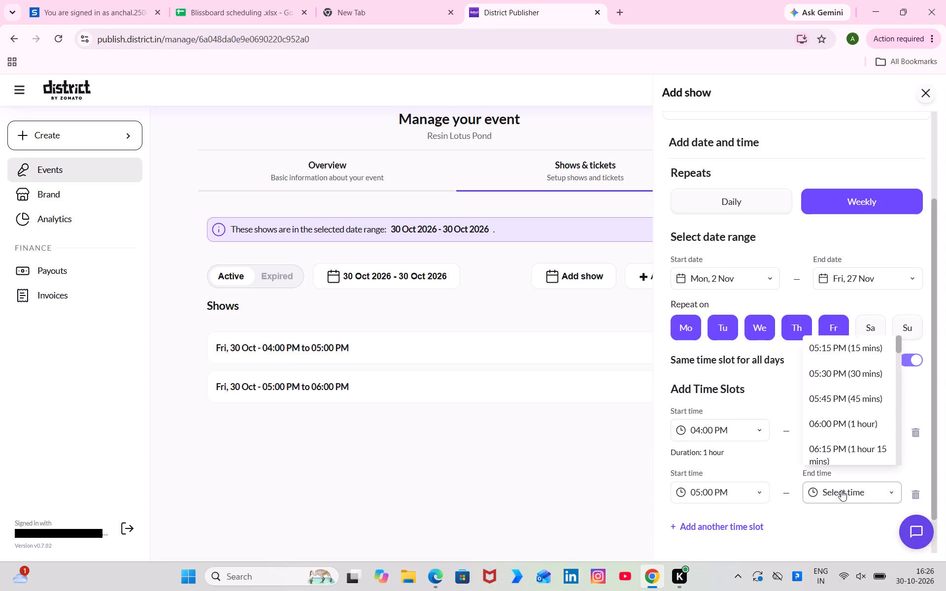
{"action": "left_click", "coordinate": [835, 420]}
Save the recurring Resin Lotus Pond show and confirm creating its November weekday shows.
{"action": "scroll", "coordinate": [802, 446], "scroll_direction": "down", "scroll_amount": 3}
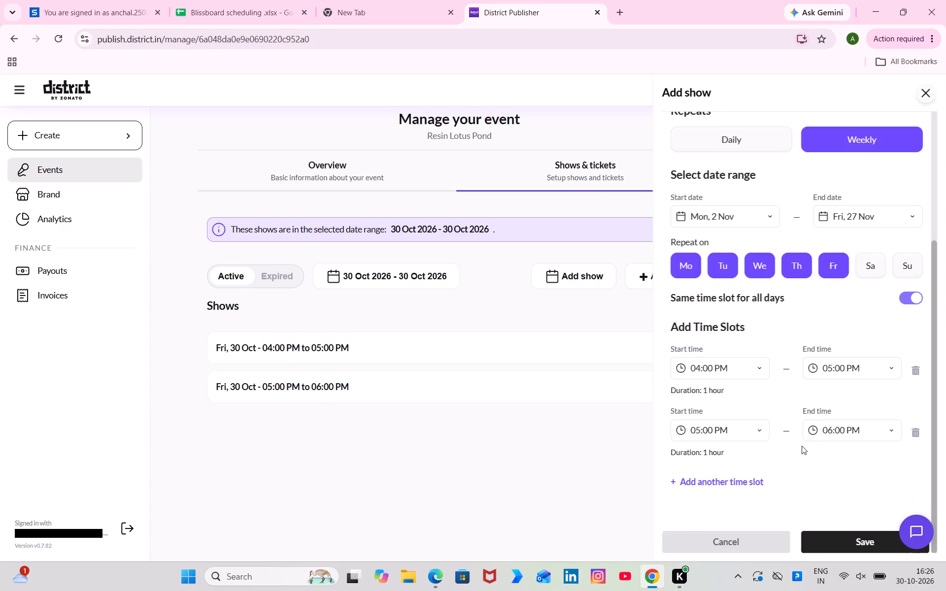
{"action": "left_click", "coordinate": [865, 542]}
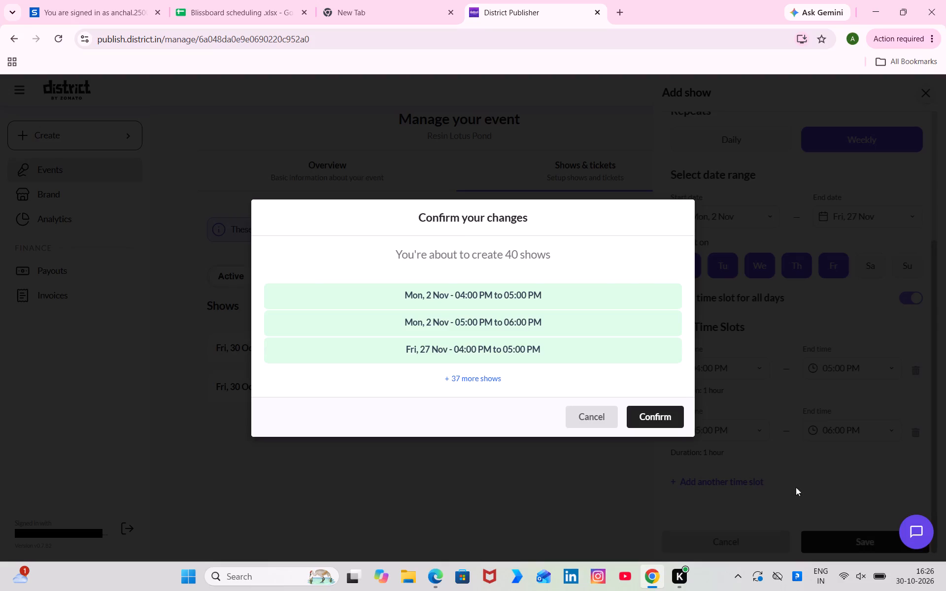
{"action": "left_click", "coordinate": [663, 414]}
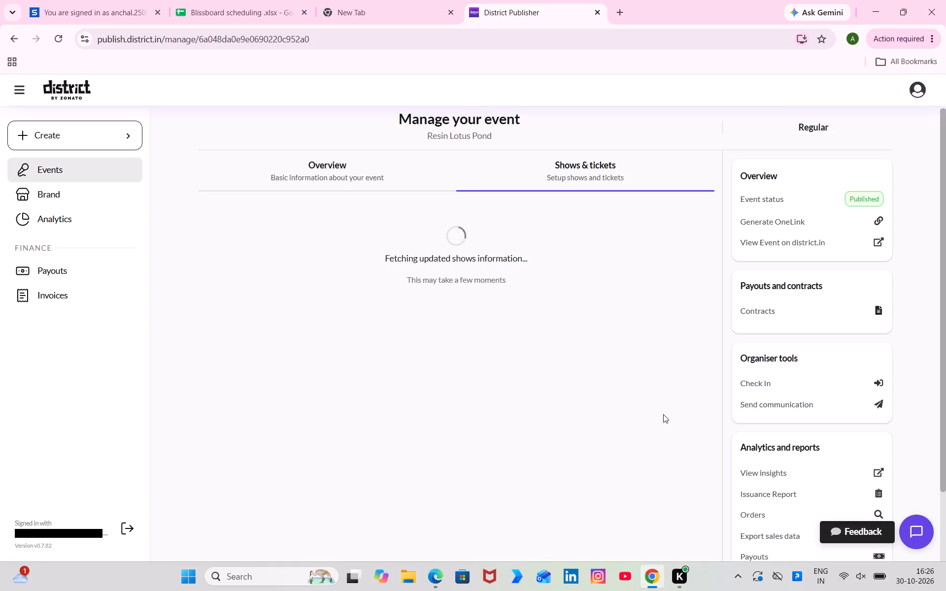
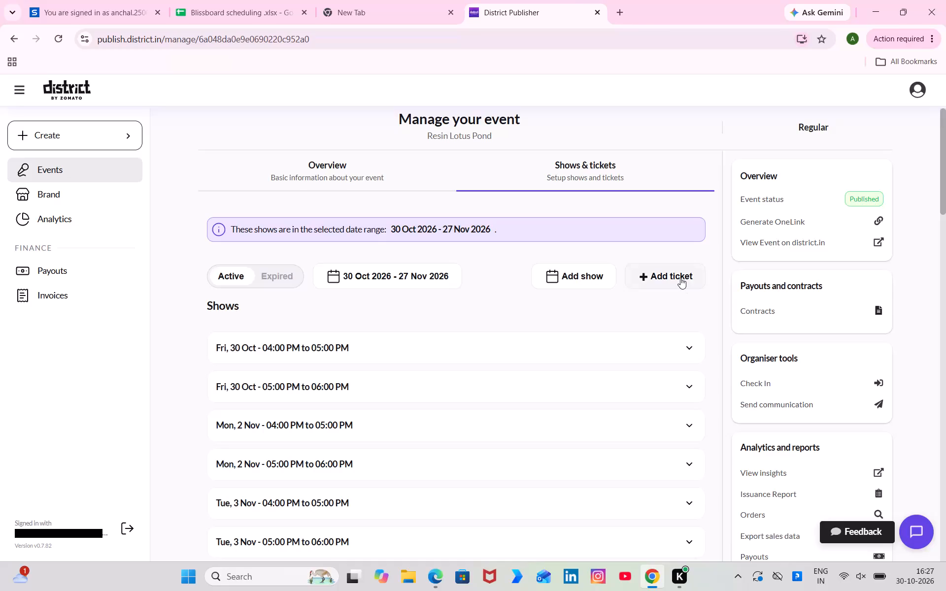
Add a ticket with the pasted INR 250 redeemable cover charge description, a price of ₹799 and a total quantity of 10.
{"action": "left_click", "coordinate": [680, 278]}
{"action": "left_click", "coordinate": [703, 225]}
{"action": "key", "text": "ctrl+v"}
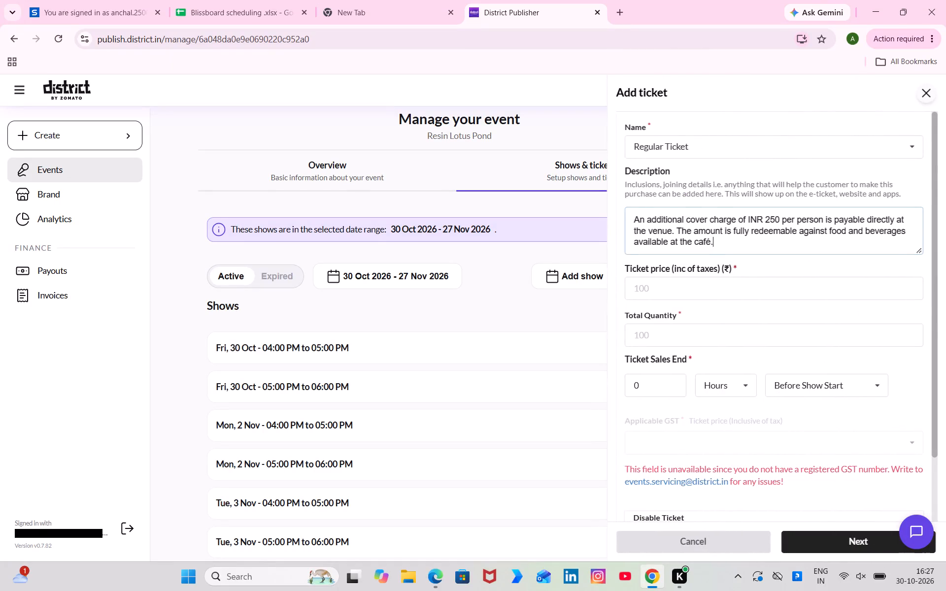
{"action": "left_click", "coordinate": [706, 292]}
{"action": "type", "text": "799"}
{"action": "left_click", "coordinate": [718, 340]}
{"action": "type", "text": "10"}
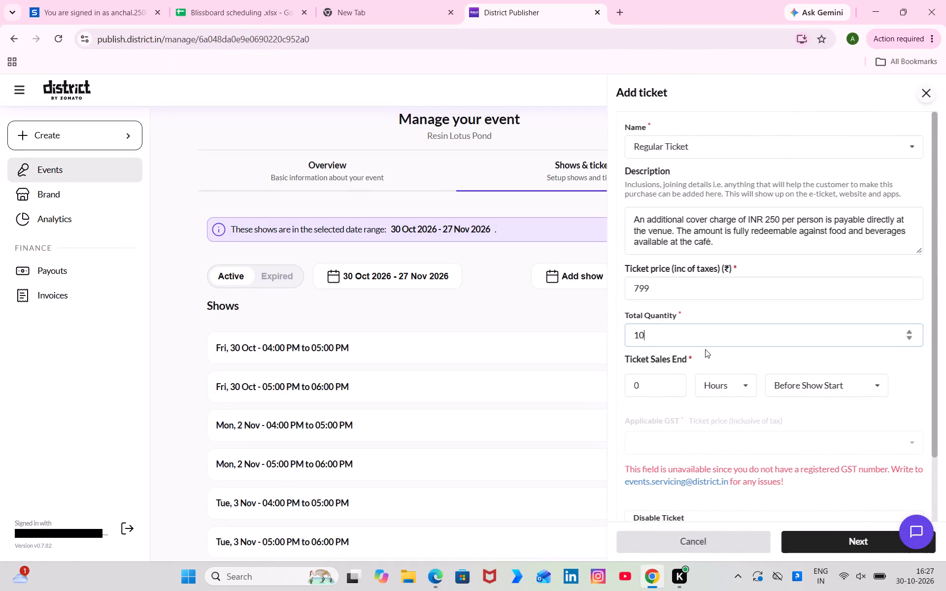
Set ticket sales to end 30 minutes before show start and give the ticket the custom name ENTRY PASS.
{"action": "left_click", "coordinate": [634, 385]}
{"action": "key", "text": "3"}
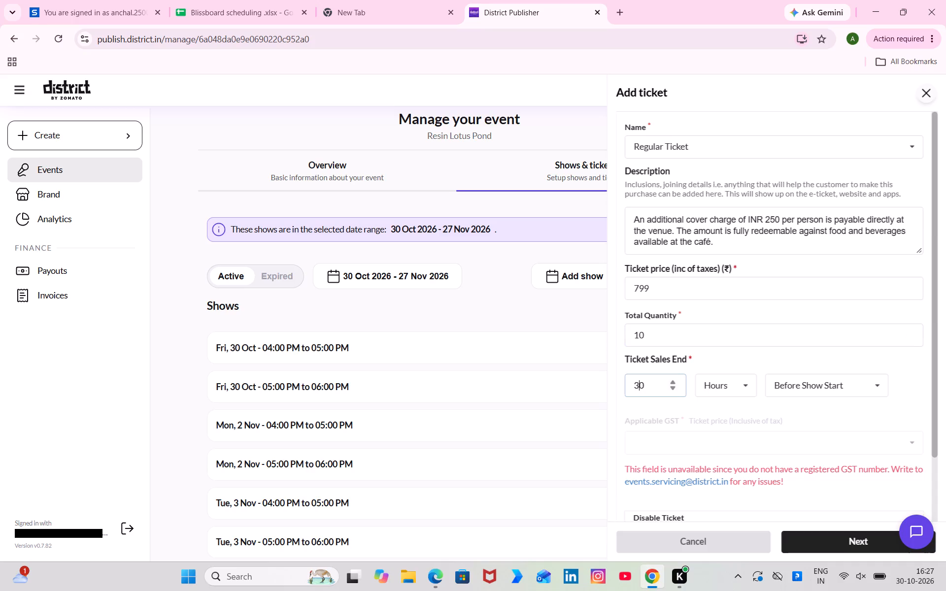
{"action": "left_click", "coordinate": [737, 379]}
{"action": "left_click", "coordinate": [729, 397]}
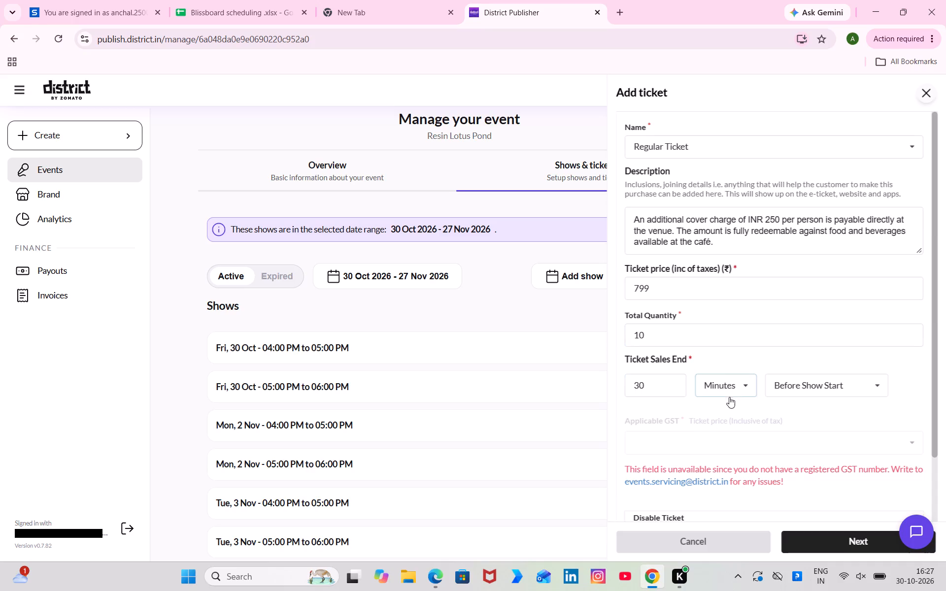
{"action": "left_click", "coordinate": [696, 145]}
{"action": "left_click", "coordinate": [709, 190]}
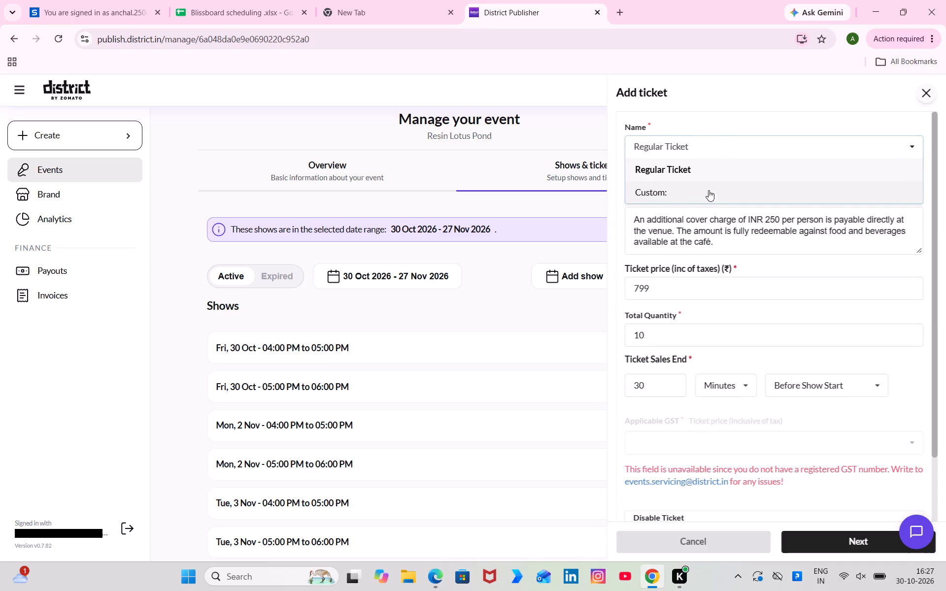
{"action": "left_click", "coordinate": [719, 143]}
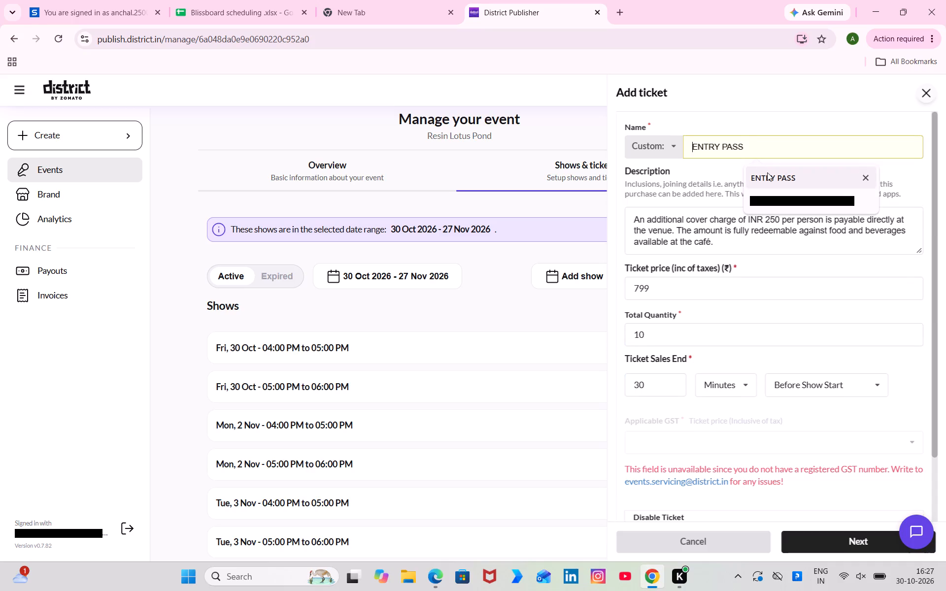
{"action": "left_click", "coordinate": [767, 172]}
Save the ENTRY PASS ticket for all shows and confirm the changes.
{"action": "scroll", "coordinate": [752, 274], "scroll_direction": "down", "scroll_amount": 2}
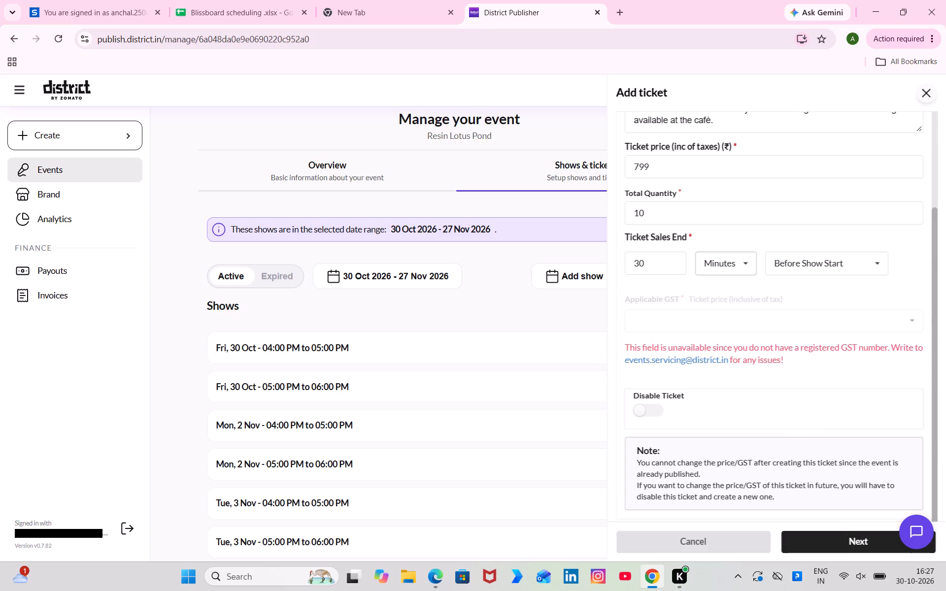
{"action": "left_click", "coordinate": [840, 531]}
{"action": "left_click", "coordinate": [840, 531]}
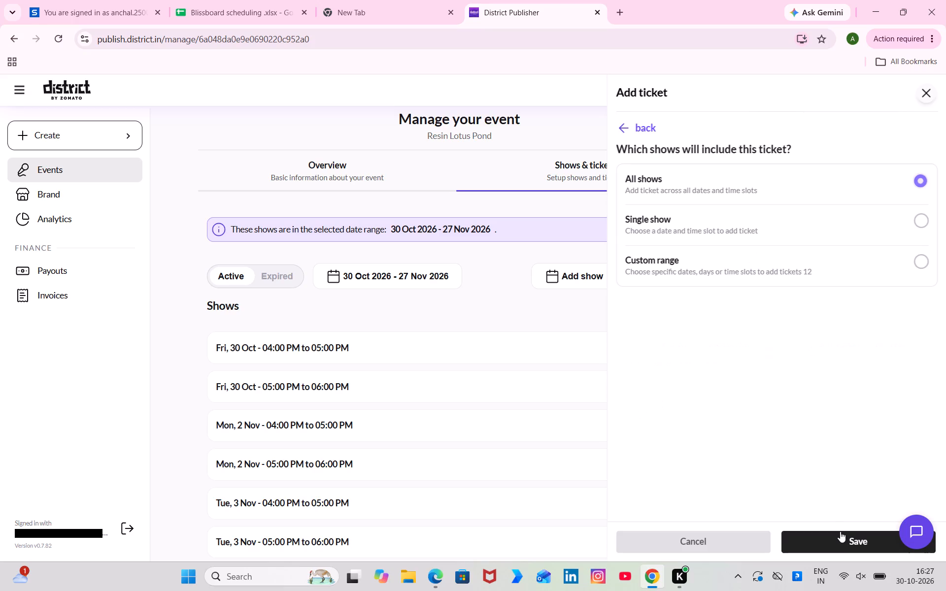
{"action": "left_click", "coordinate": [714, 486]}
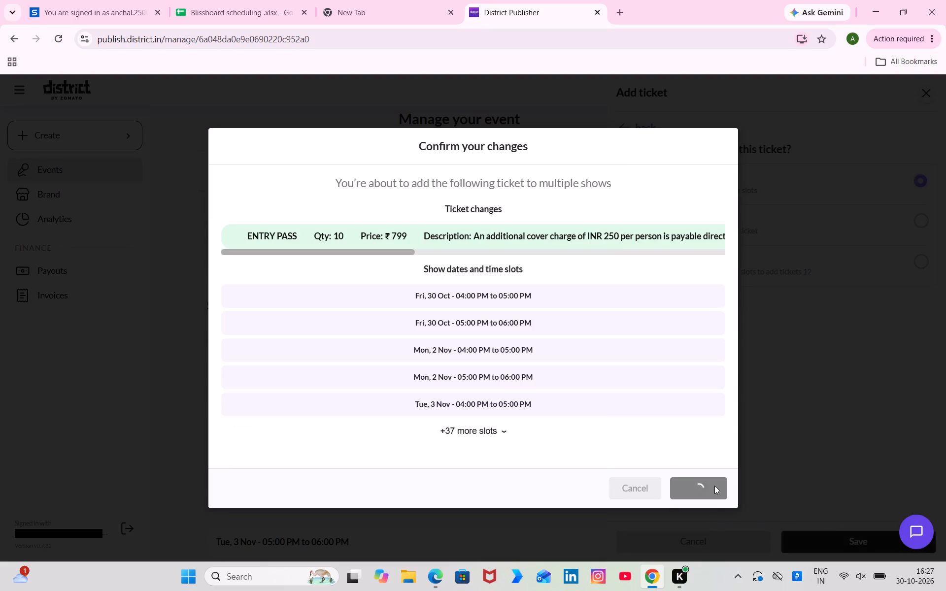
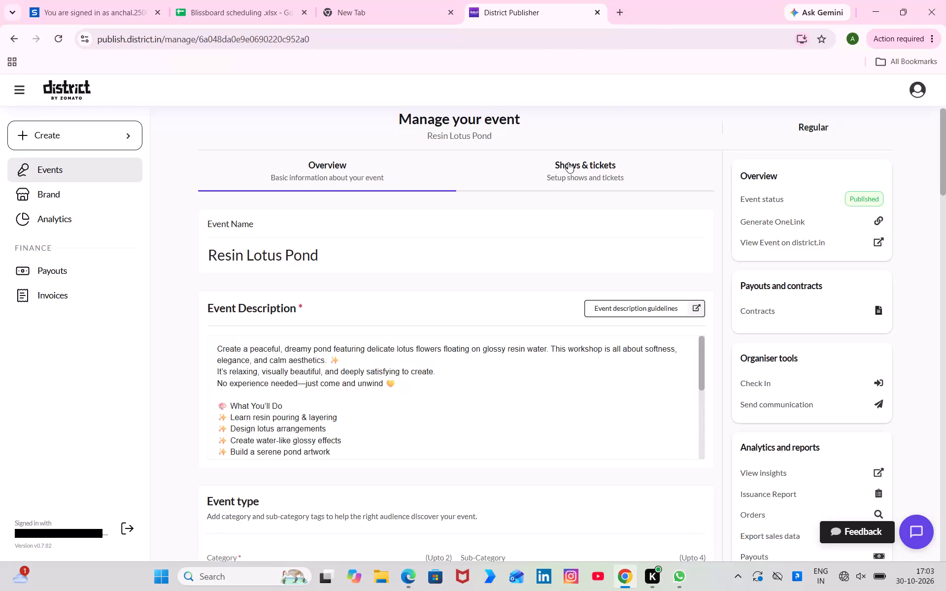
Start a new ticket in Resin Lotus Pond's shows with the pasted INR 250 redeemable cover charge description and the custom name ENTRY PASS.
{"action": "left_click", "coordinate": [572, 174]}
{"action": "left_click", "coordinate": [677, 341]}
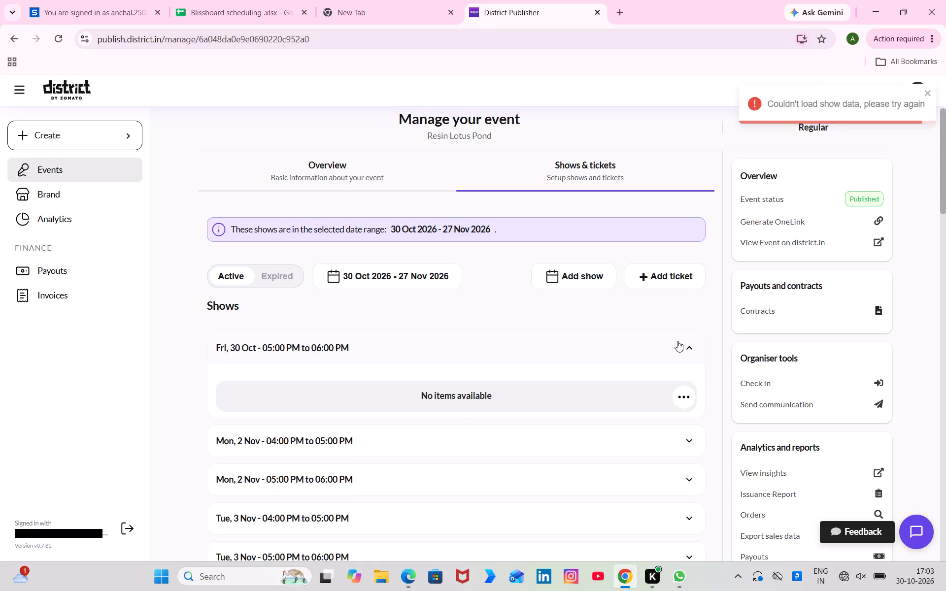
{"action": "left_click", "coordinate": [661, 273]}
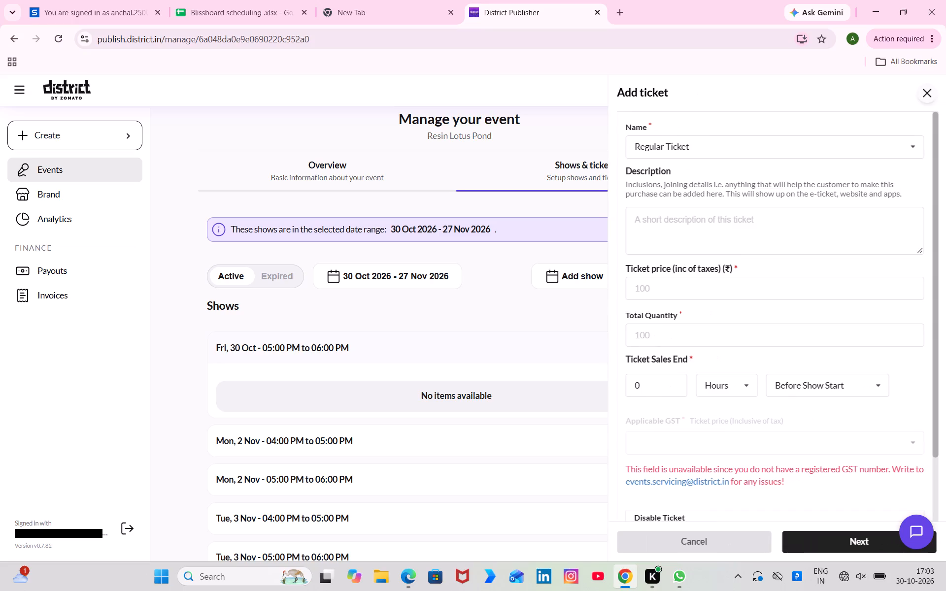
{"action": "left_click", "coordinate": [708, 240]}
{"action": "key", "text": "ctrl+v"}
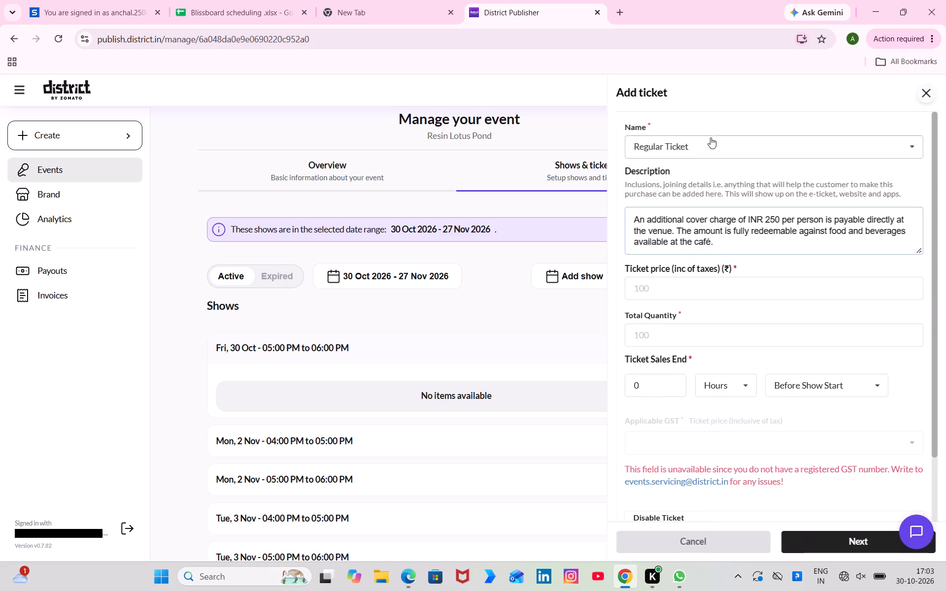
{"action": "left_click", "coordinate": [710, 137]}
{"action": "left_click", "coordinate": [709, 193]}
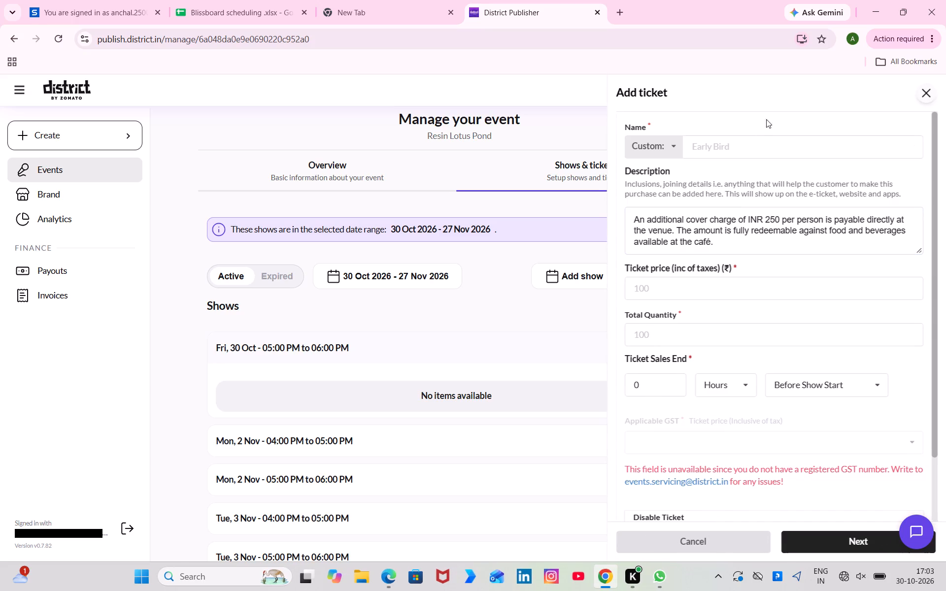
{"action": "left_click", "coordinate": [748, 152]}
{"action": "left_click", "coordinate": [784, 179]}
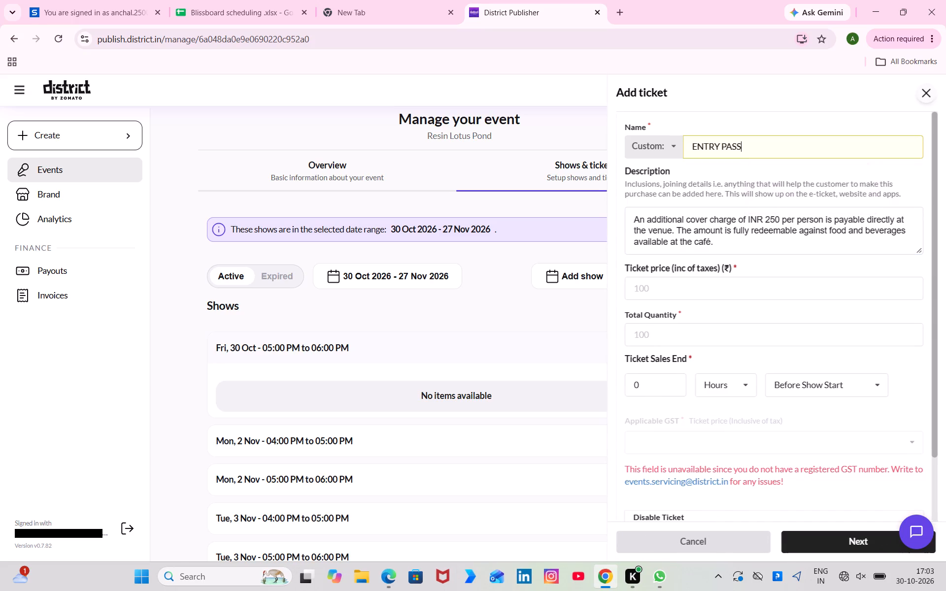
Set the ticket price to ₹799, the total quantity to 10, and sales to end 30 minutes before show start.
{"action": "left_click", "coordinate": [710, 284]}
{"action": "type", "text": "799"}
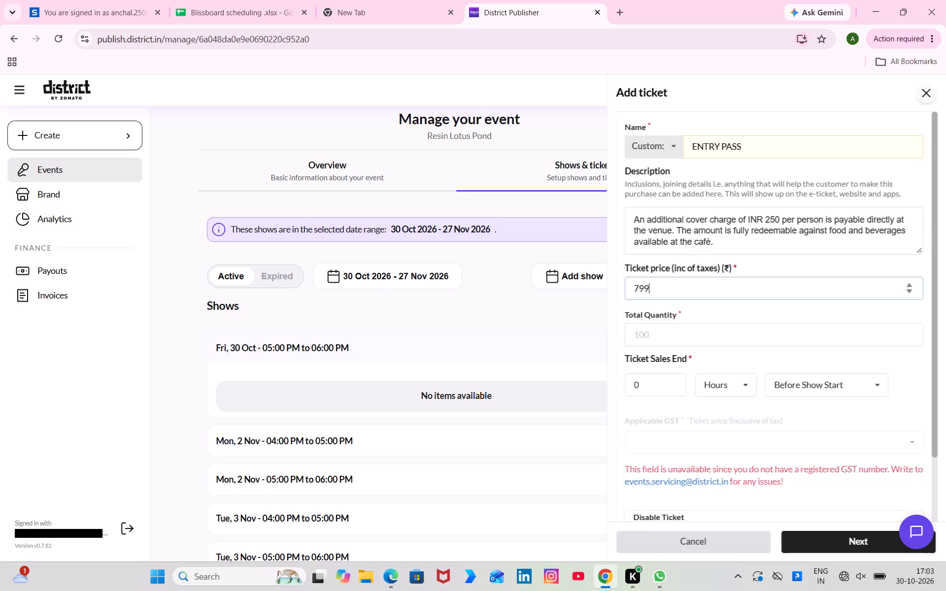
{"action": "left_click", "coordinate": [673, 338]}
{"action": "type", "text": "10"}
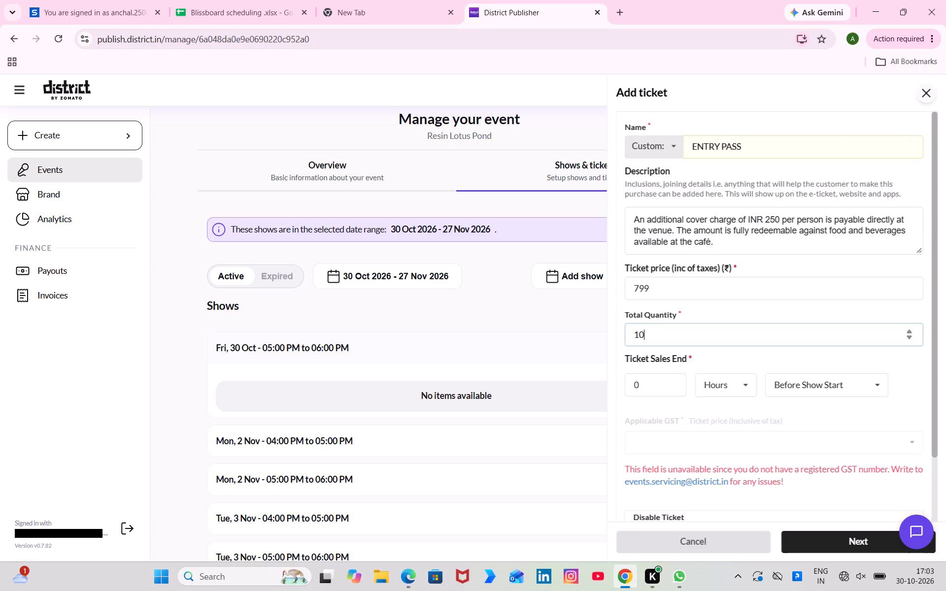
{"action": "left_click", "coordinate": [629, 390]}
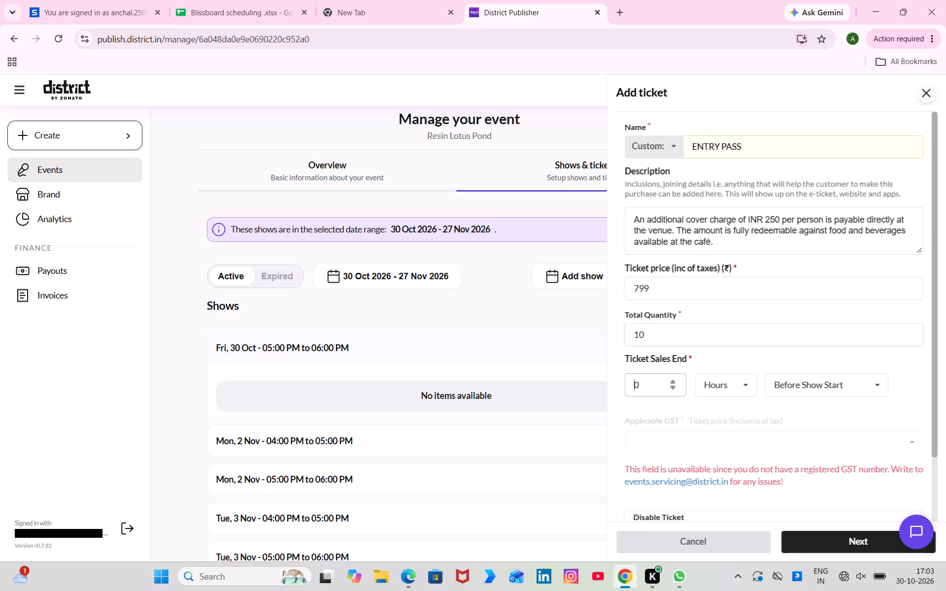
{"action": "key", "text": "3"}
{"action": "left_click", "coordinate": [716, 394]}
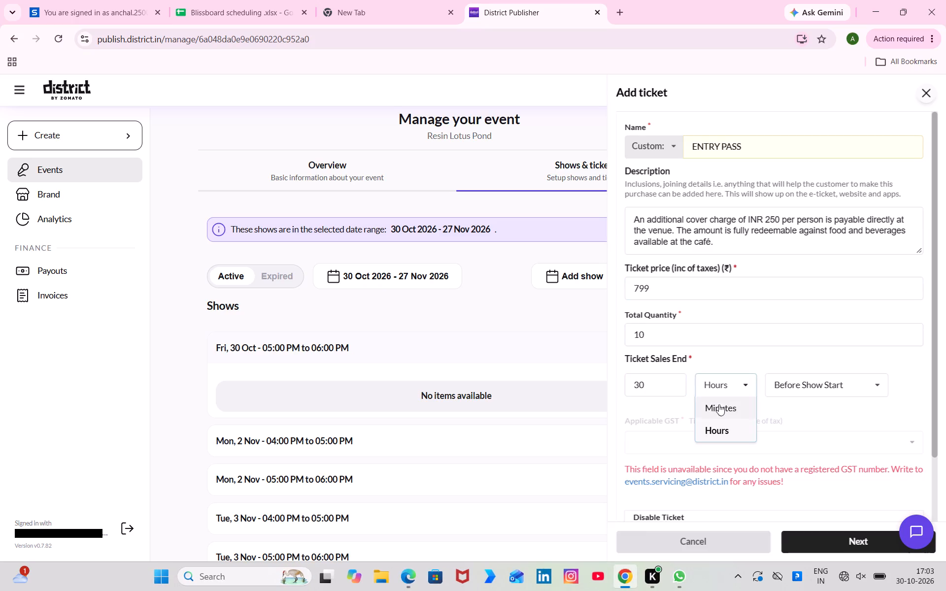
{"action": "left_click", "coordinate": [719, 410]}
Apply the ENTRY PASS ticket to all shows and save it.
{"action": "left_click", "coordinate": [818, 539]}
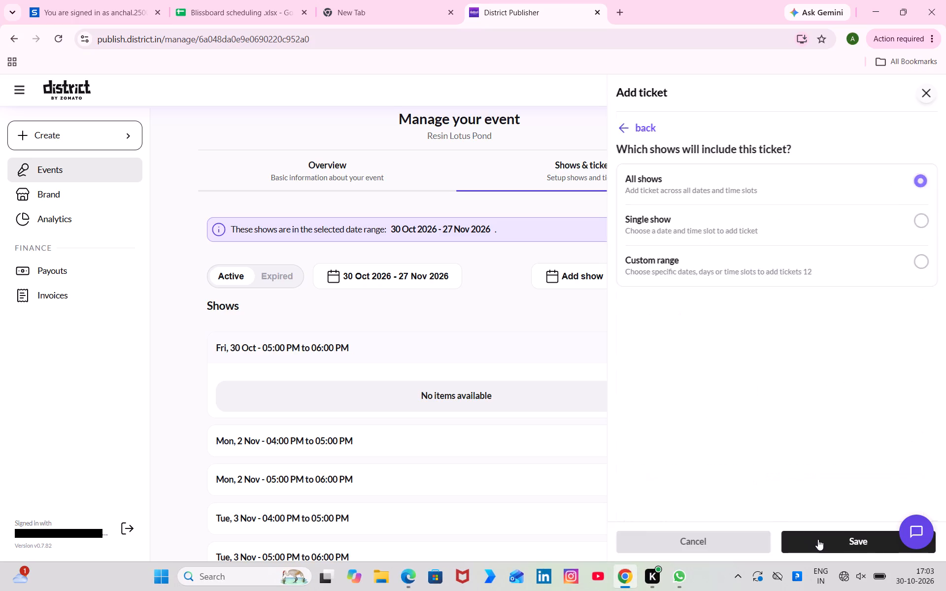
{"action": "left_click", "coordinate": [818, 539]}
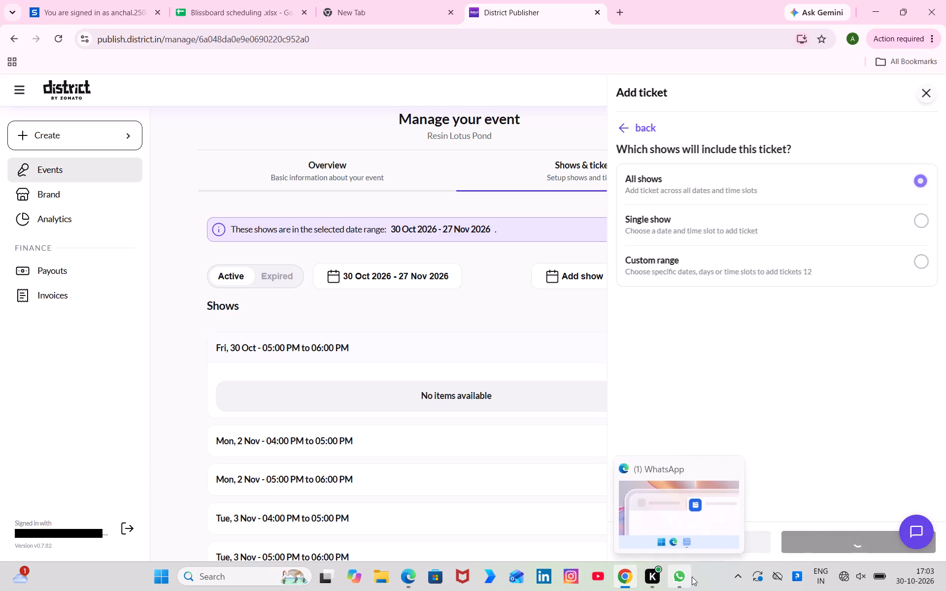
Switch to the KIET University network login page and sign out of the current account.
{"action": "left_click", "coordinate": [107, 3]}
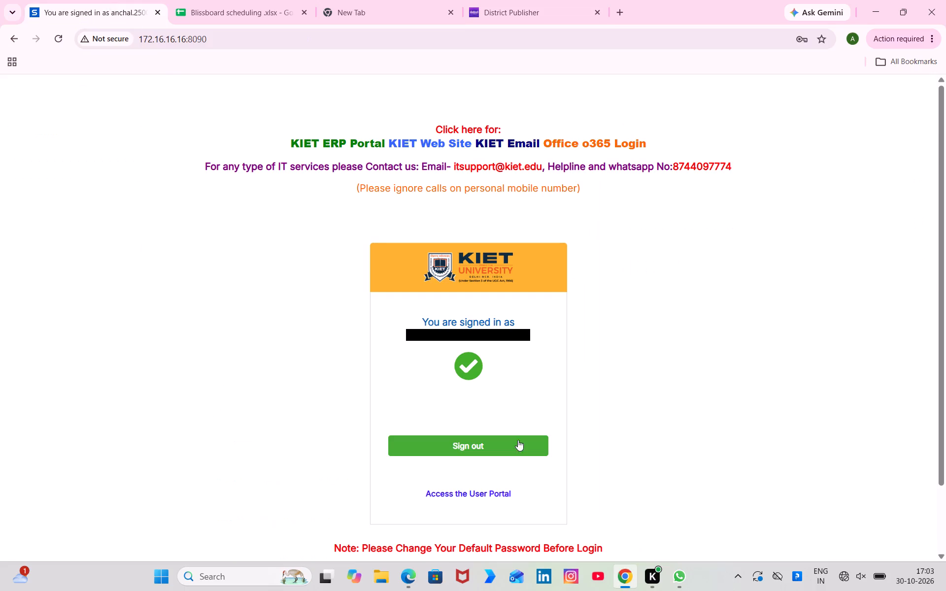
{"action": "left_click", "coordinate": [519, 448]}
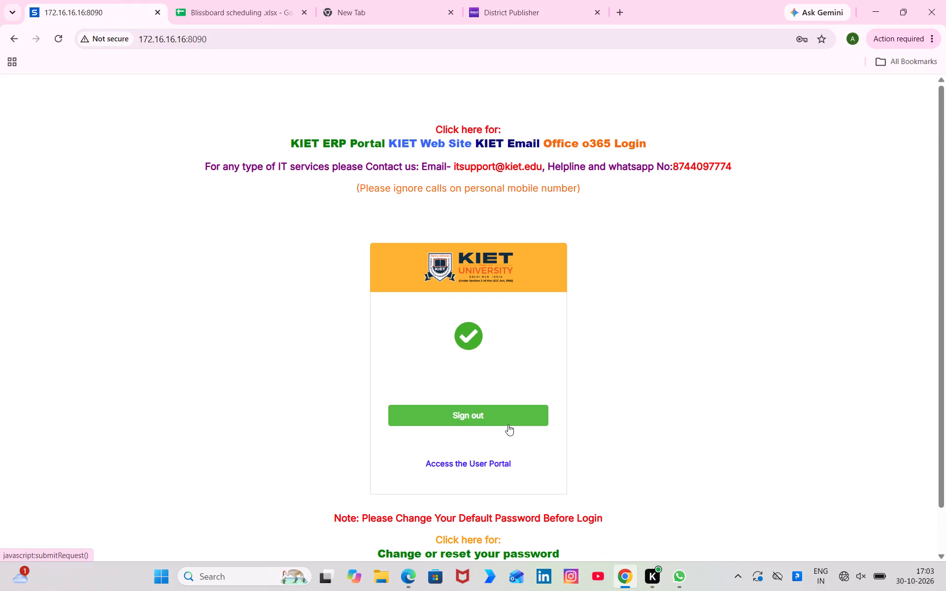
{"action": "left_click", "coordinate": [508, 425]}
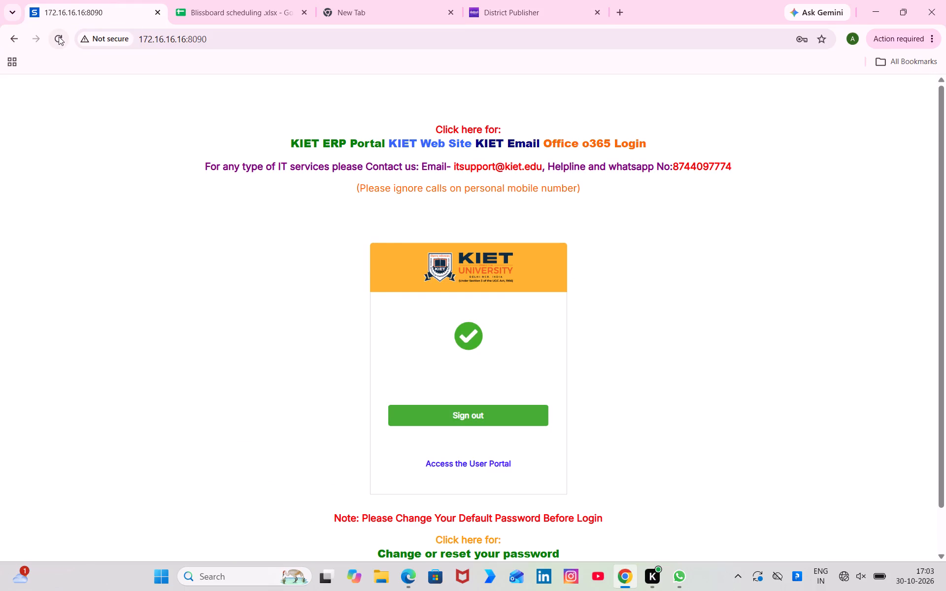
Reload the KIET University network login page.
{"action": "left_click", "coordinate": [59, 36]}
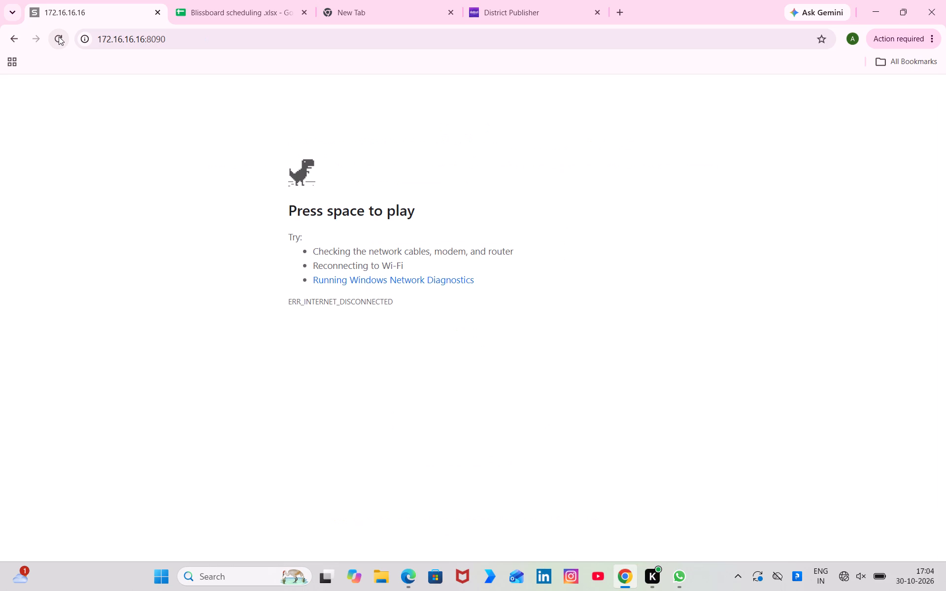
{"action": "left_click", "coordinate": [56, 47]}
Open the list of available Wi-Fi networks to reconnect the computer.
{"action": "left_click", "coordinate": [845, 573]}
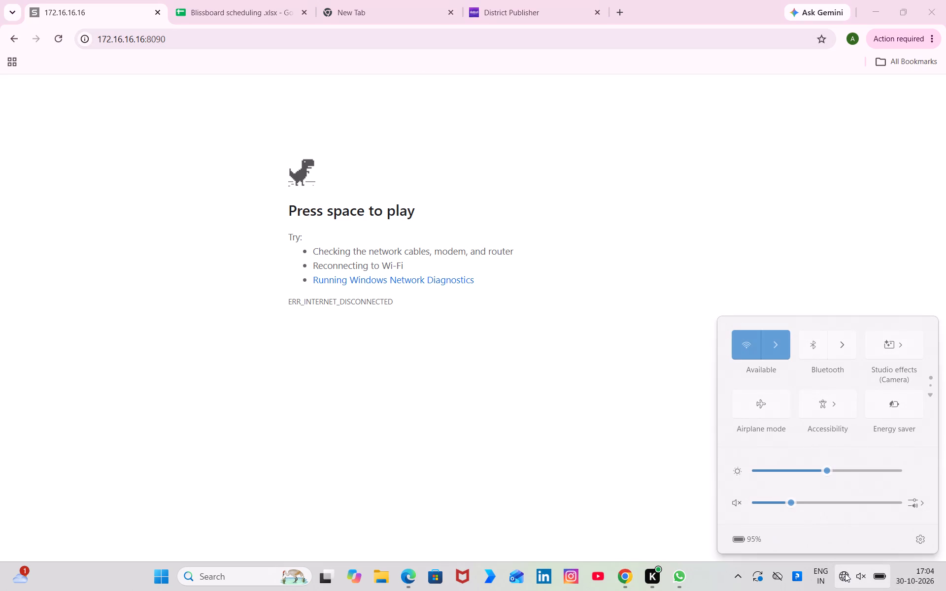
{"action": "left_click", "coordinate": [781, 345]}
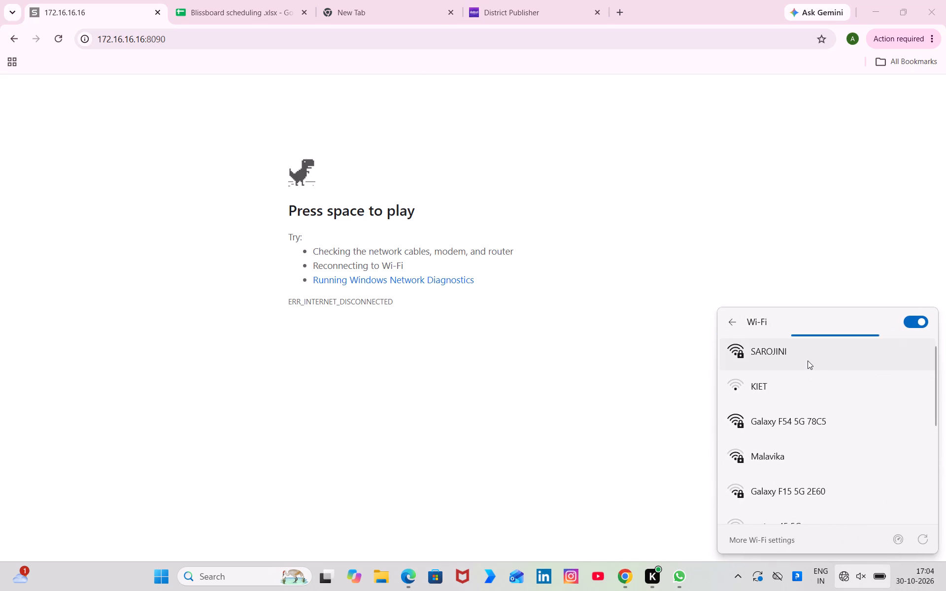
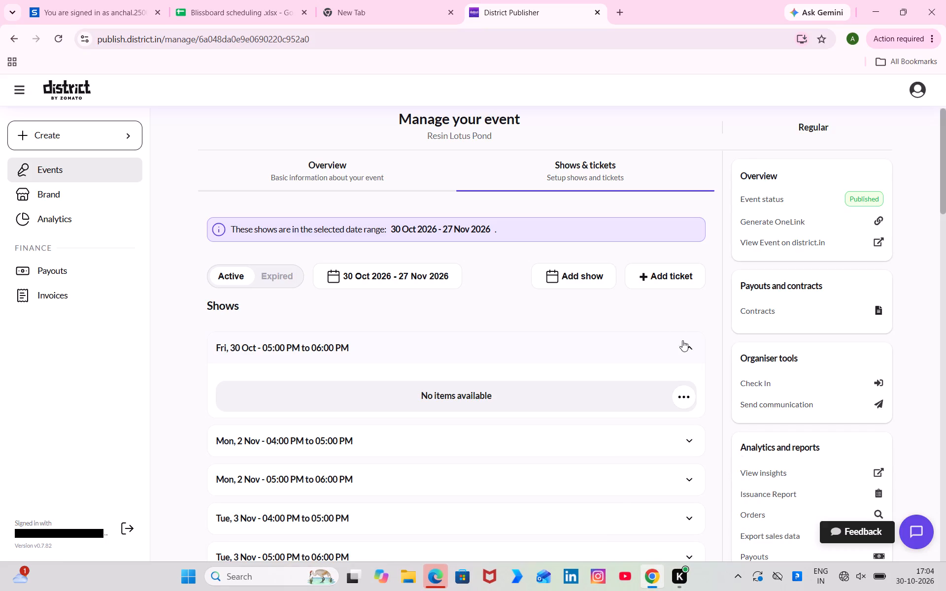
Start another Resin Lotus Pond ticket with the pasted INR 250 redeemable cover charge description and the custom name ENTRY PASS.
{"action": "left_click", "coordinate": [646, 269]}
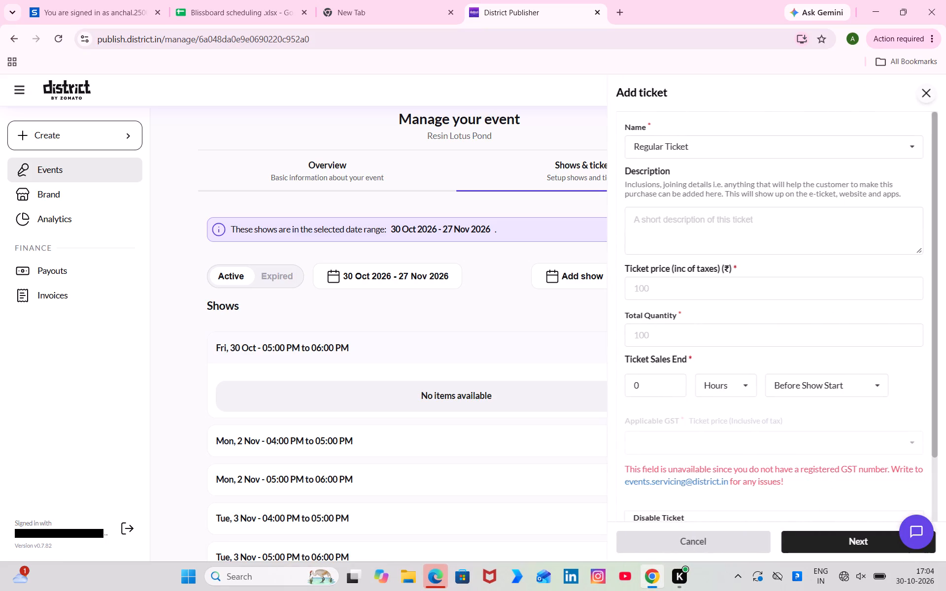
{"action": "key", "text": "ctrl+v"}
{"action": "left_click", "coordinate": [758, 228]}
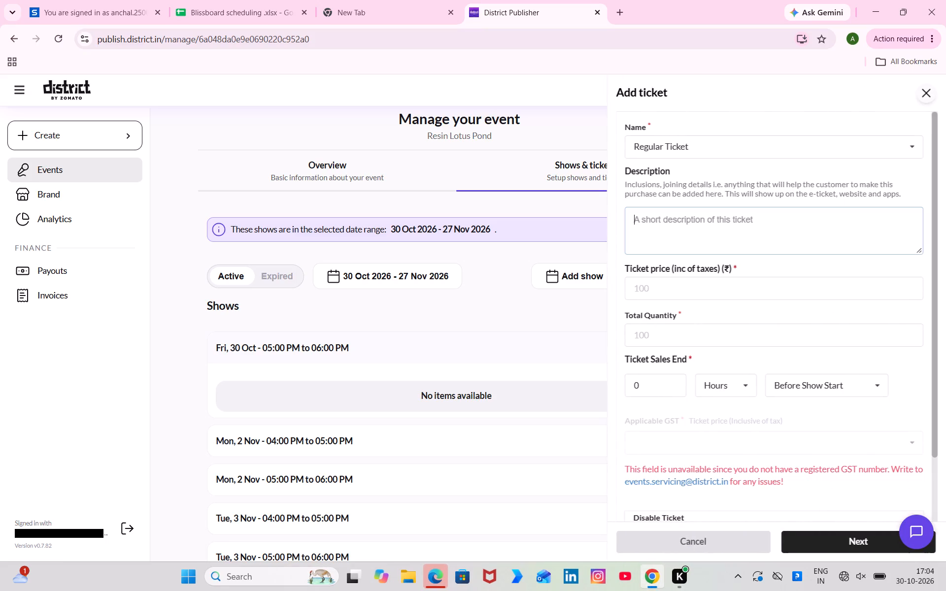
{"action": "key", "text": "ctrl+v"}
{"action": "left_click", "coordinate": [720, 153]}
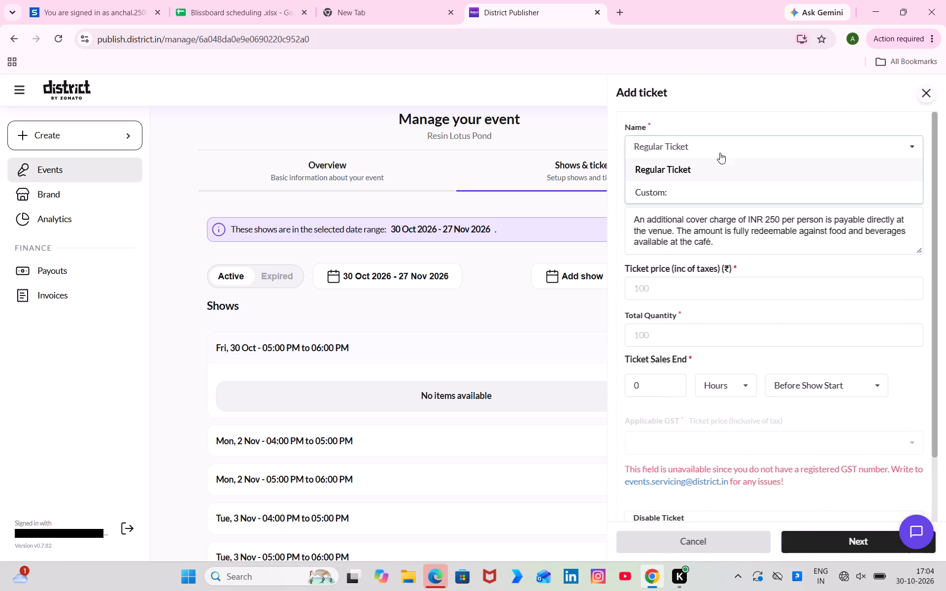
{"action": "left_click", "coordinate": [743, 188]}
{"action": "left_click", "coordinate": [760, 144]}
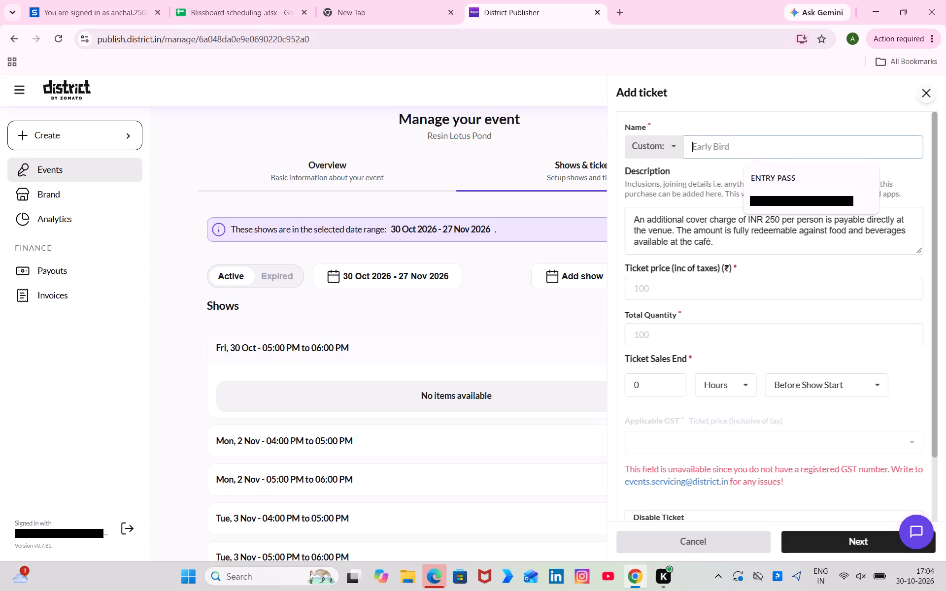
{"action": "left_click", "coordinate": [775, 170]}
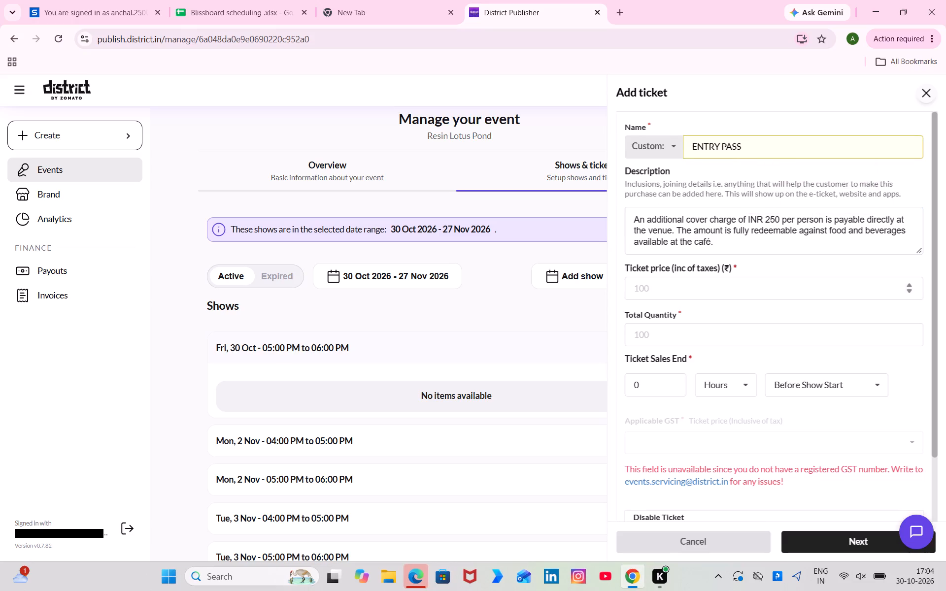
Set the ticket price to ₹799, the total quantity to 10, and sales to end 30 minutes before show start.
{"action": "left_click", "coordinate": [692, 287]}
{"action": "type", "text": "799"}
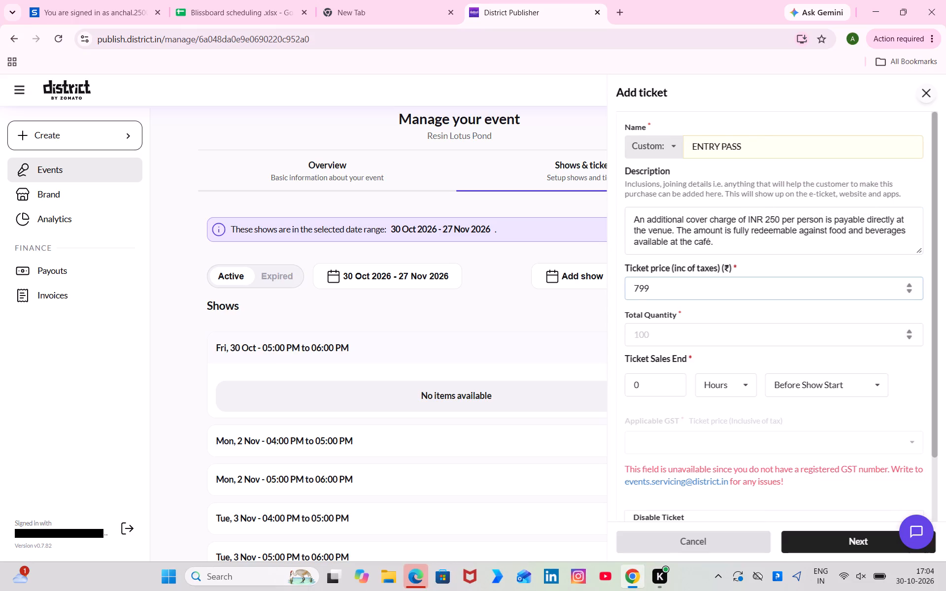
{"action": "left_click", "coordinate": [717, 335]}
{"action": "type", "text": "10"}
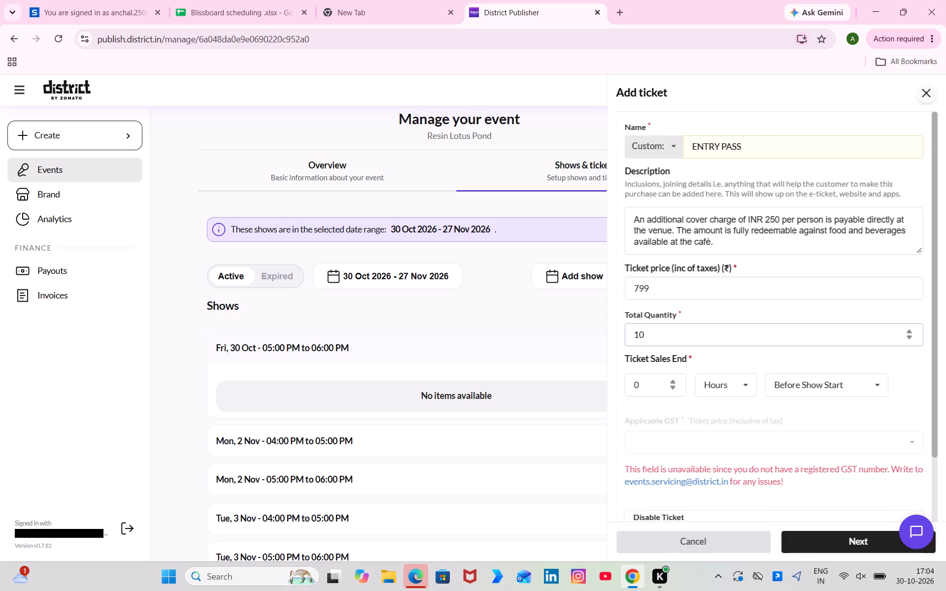
{"action": "left_click", "coordinate": [629, 389]}
{"action": "key", "text": "3"}
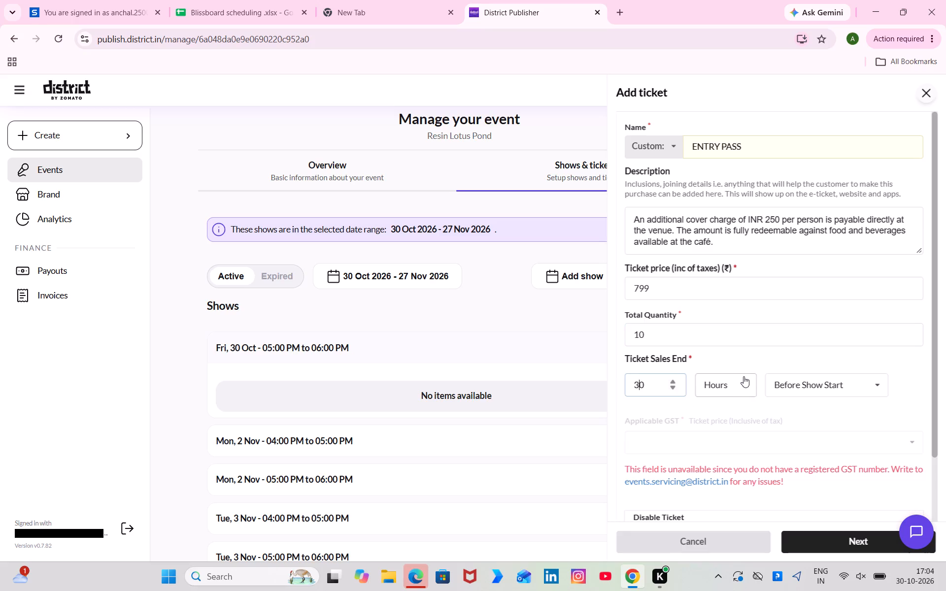
{"action": "left_click", "coordinate": [743, 376]}
{"action": "left_click", "coordinate": [731, 409]}
Apply the ENTRY PASS ticket to all shows and save it.
{"action": "left_click", "coordinate": [824, 534]}
{"action": "left_click", "coordinate": [824, 534]}
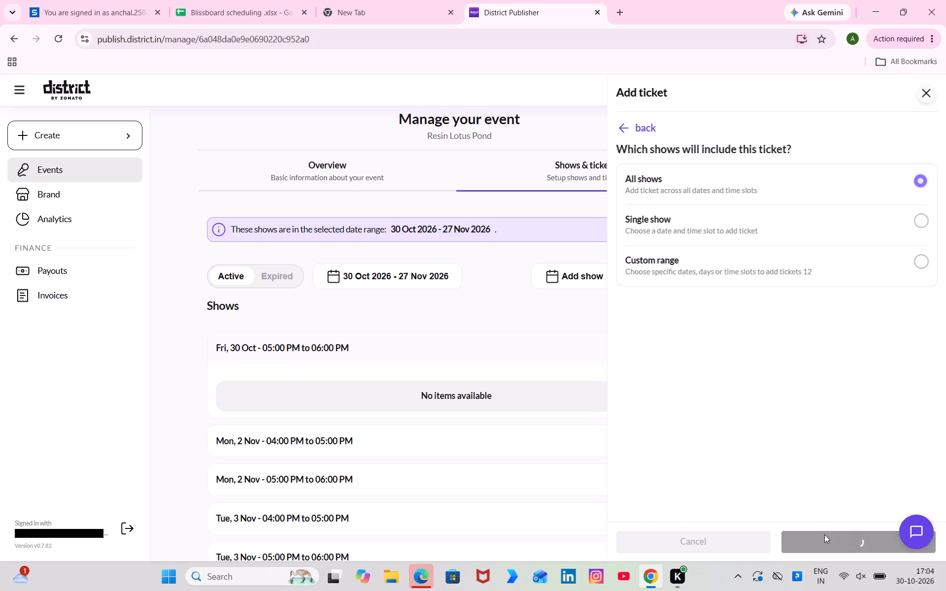
{"action": "left_click", "coordinate": [694, 487]}
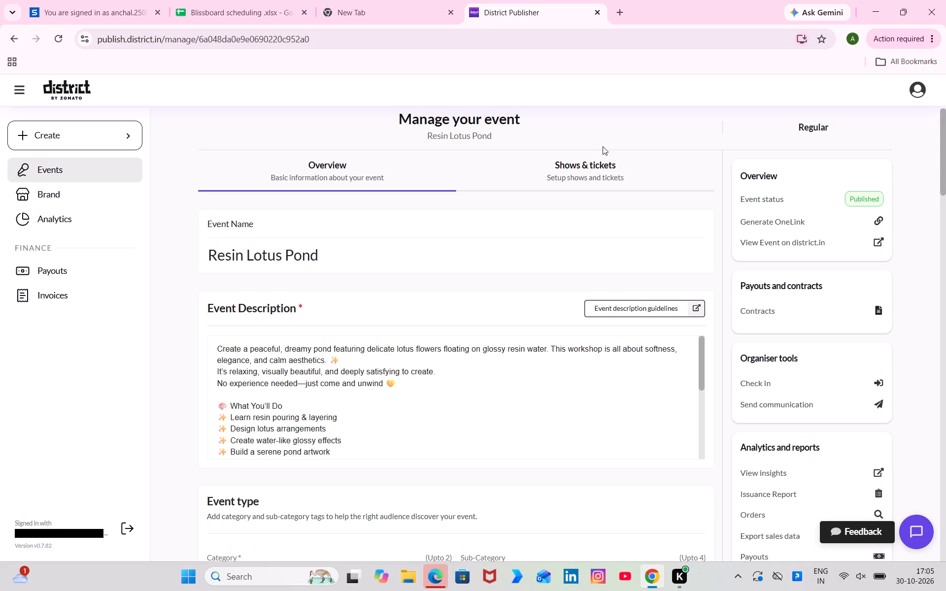
Examine the tickets listed under Resin Lotus Pond's Fri, 30 Oct and Mon, 2 Nov 04:00 PM shows.
{"action": "left_click", "coordinate": [596, 182]}
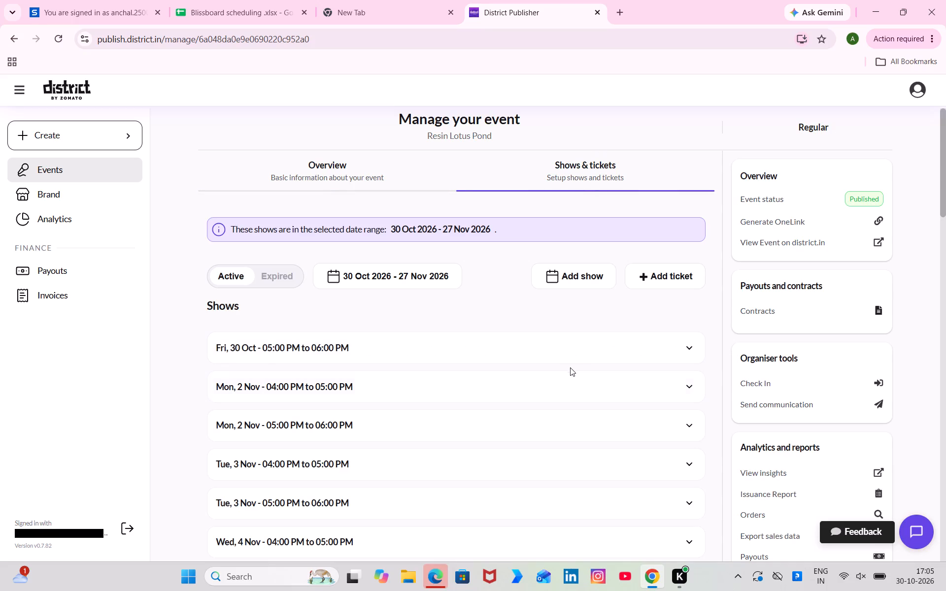
{"action": "left_click", "coordinate": [569, 365]}
{"action": "left_click", "coordinate": [566, 357]}
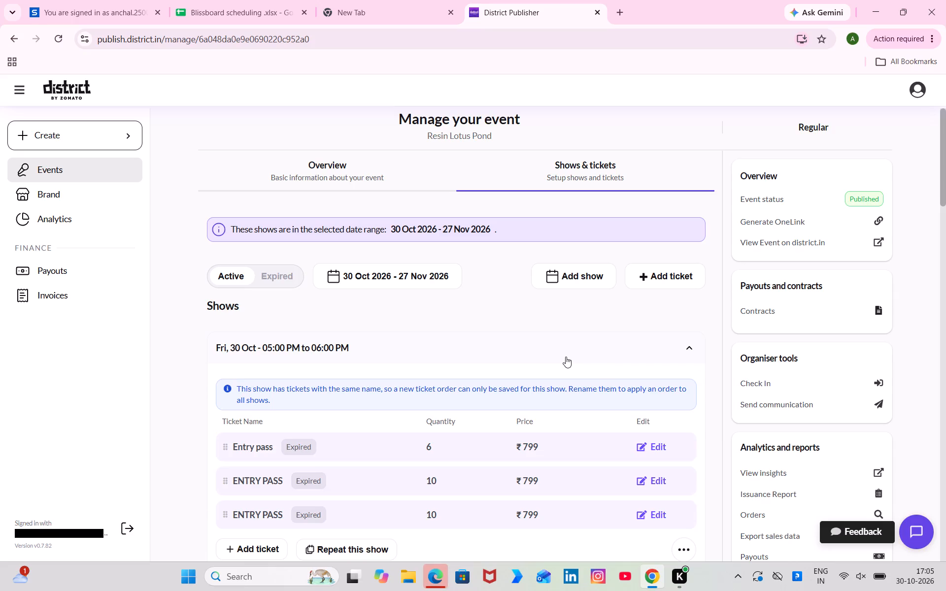
{"action": "scroll", "coordinate": [607, 441], "scroll_direction": "down", "scroll_amount": 3}
{"action": "left_click", "coordinate": [576, 374]}
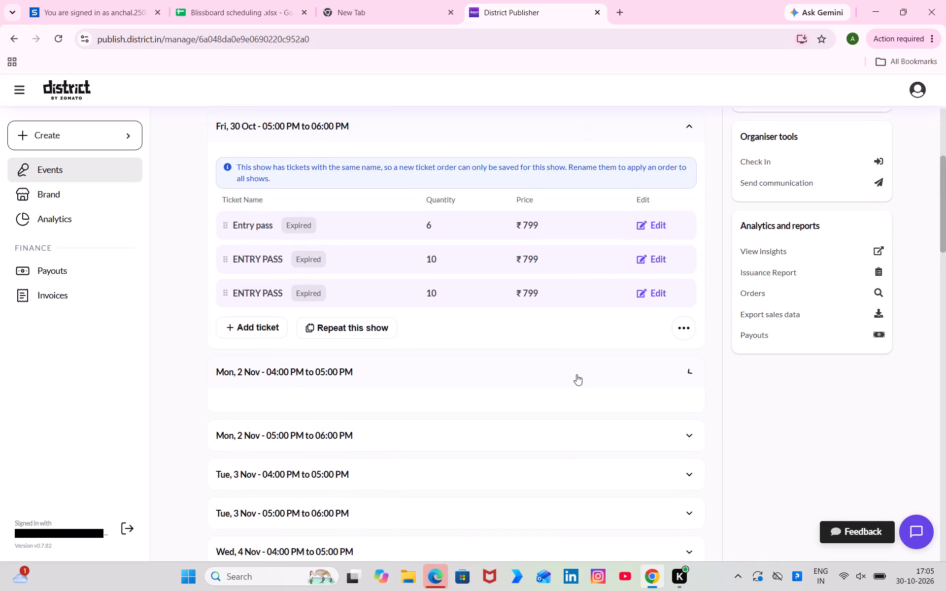
{"action": "scroll", "coordinate": [576, 374], "scroll_direction": "down", "scroll_amount": 1}
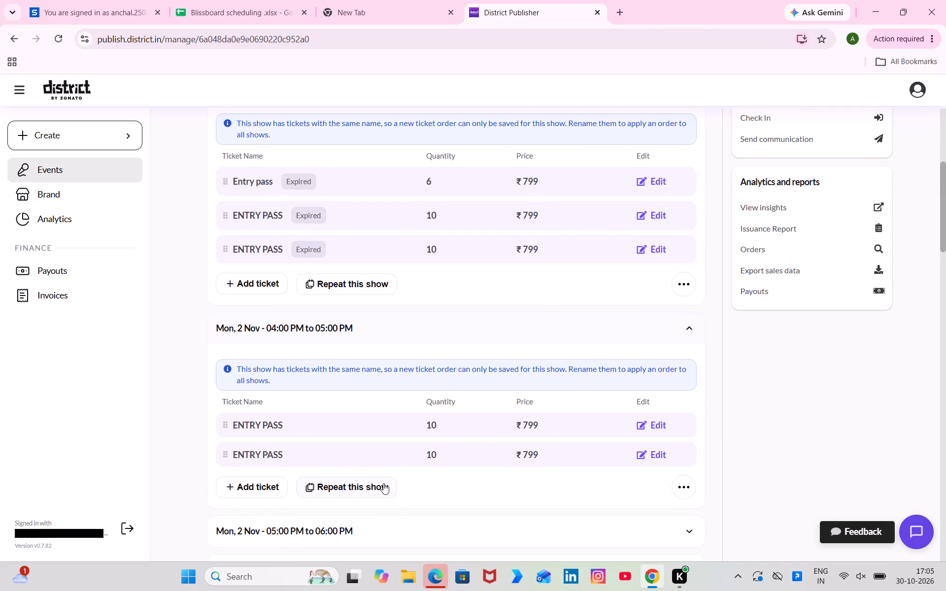
{"action": "scroll", "coordinate": [383, 483], "scroll_direction": "down", "scroll_amount": 7}
Start disabling the Tue, 10 Nov 04:00 PM to 05:00 PM show with the Custom range option.
{"action": "left_click", "coordinate": [343, 403]}
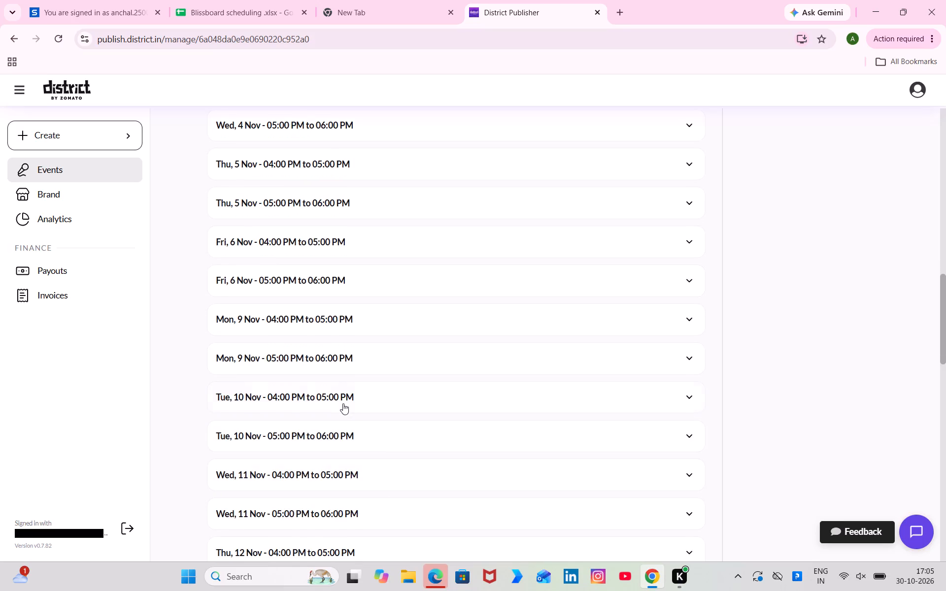
{"action": "scroll", "coordinate": [363, 515], "scroll_direction": "down", "scroll_amount": 1}
{"action": "scroll", "coordinate": [356, 431], "scroll_direction": "down", "scroll_amount": 2}
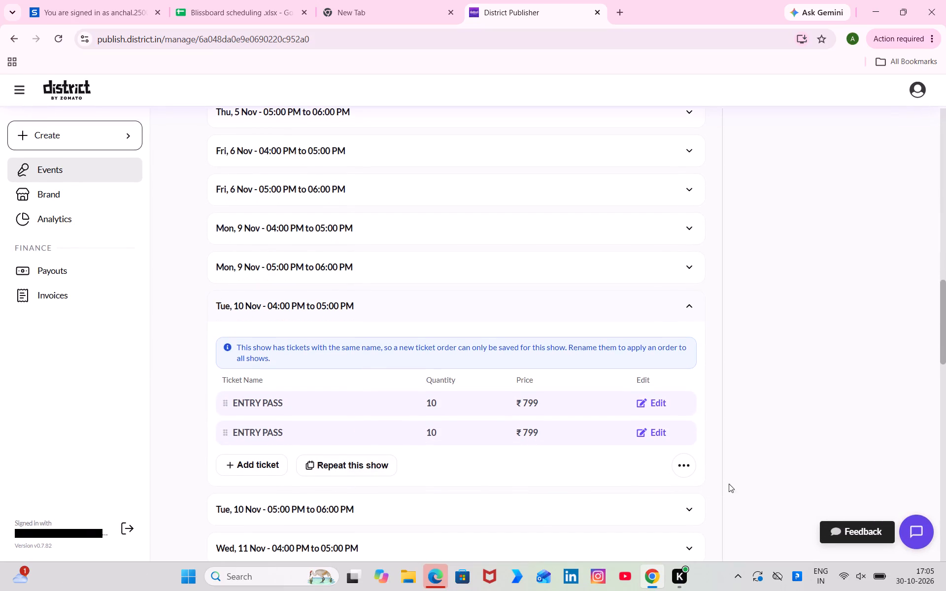
{"action": "left_click", "coordinate": [674, 470]}
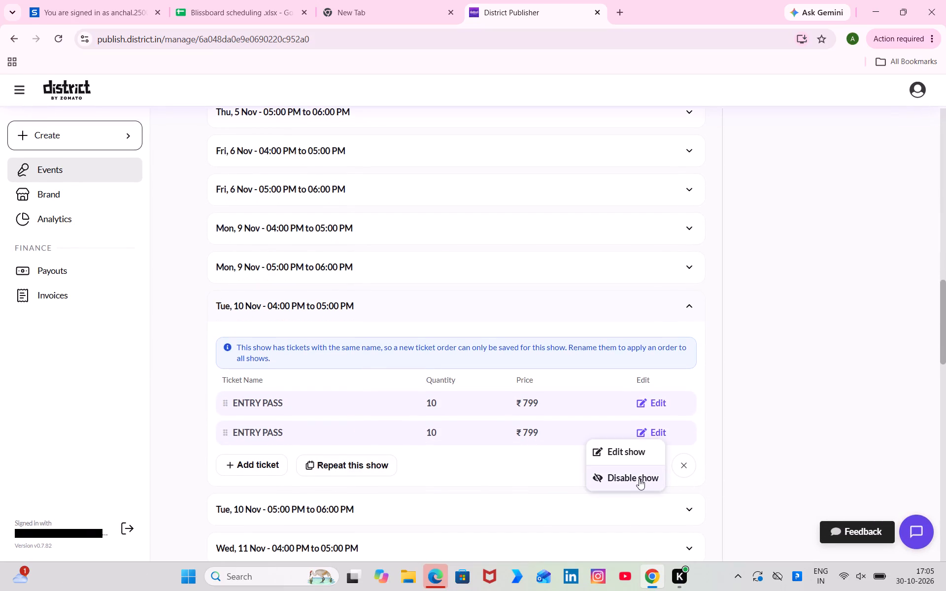
{"action": "left_click", "coordinate": [639, 479]}
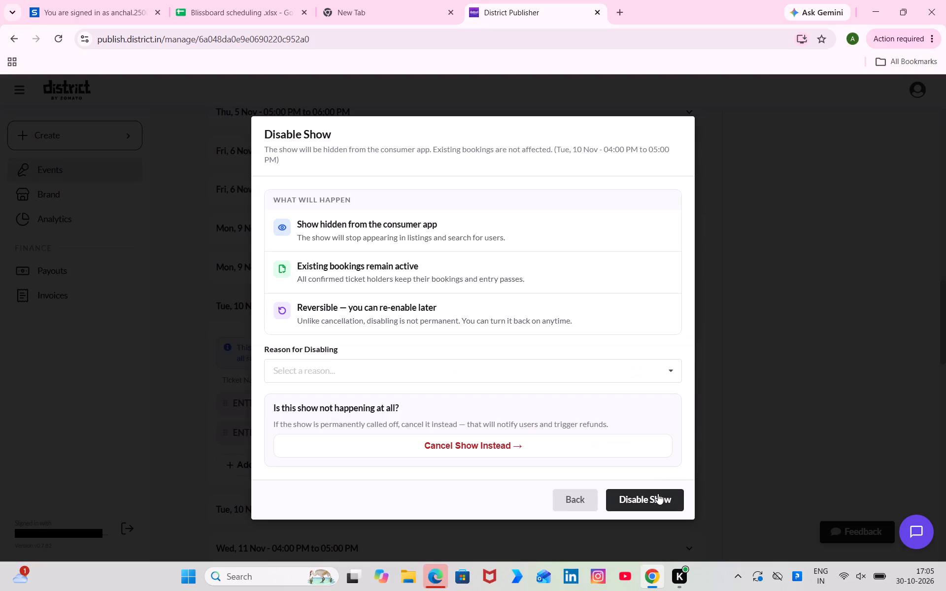
{"action": "left_click", "coordinate": [658, 493]}
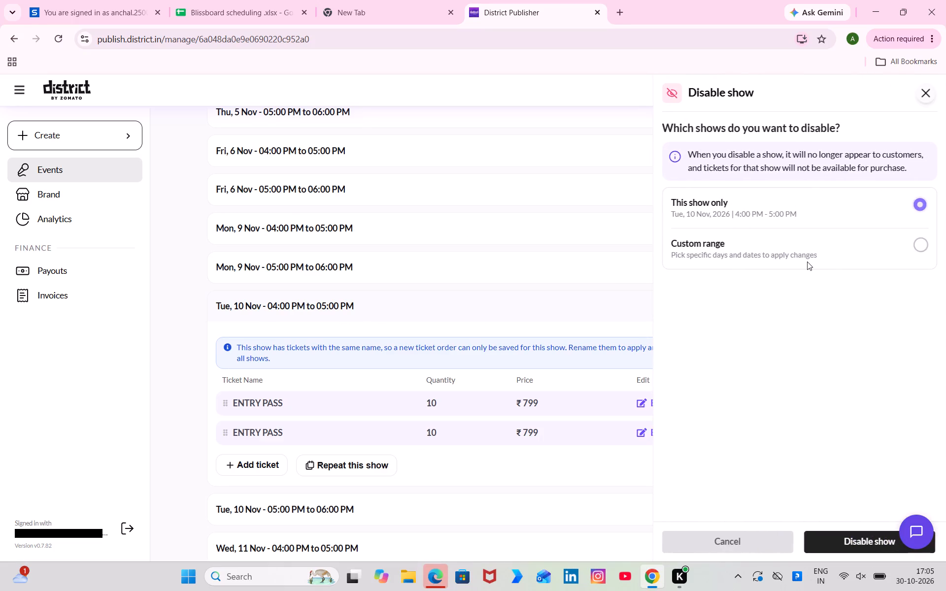
{"action": "left_click", "coordinate": [825, 261]}
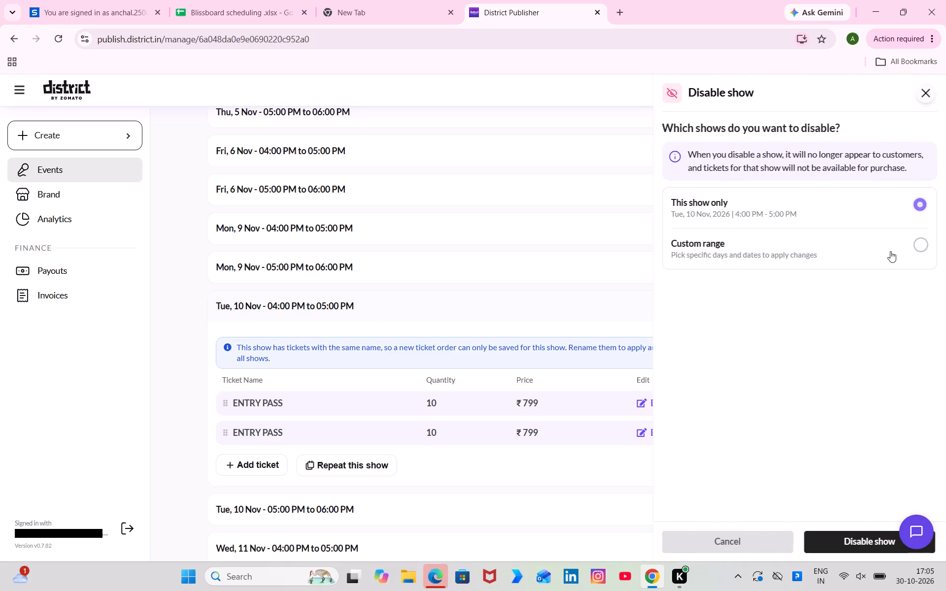
{"action": "left_click", "coordinate": [893, 251]}
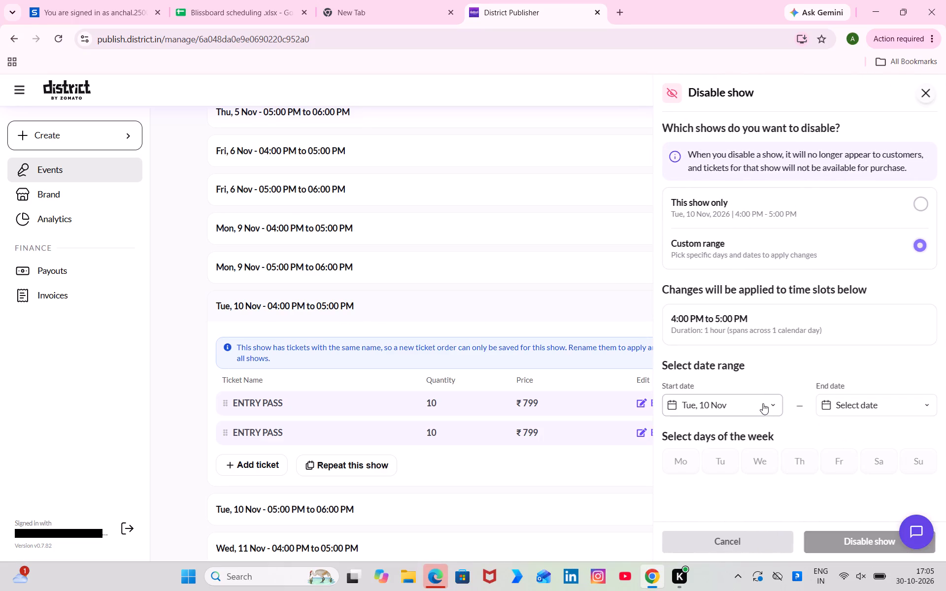
Set the disabling range from Mon, 2 Nov to Fri, 27 Nov and select Monday through Friday.
{"action": "left_click", "coordinate": [763, 403]}
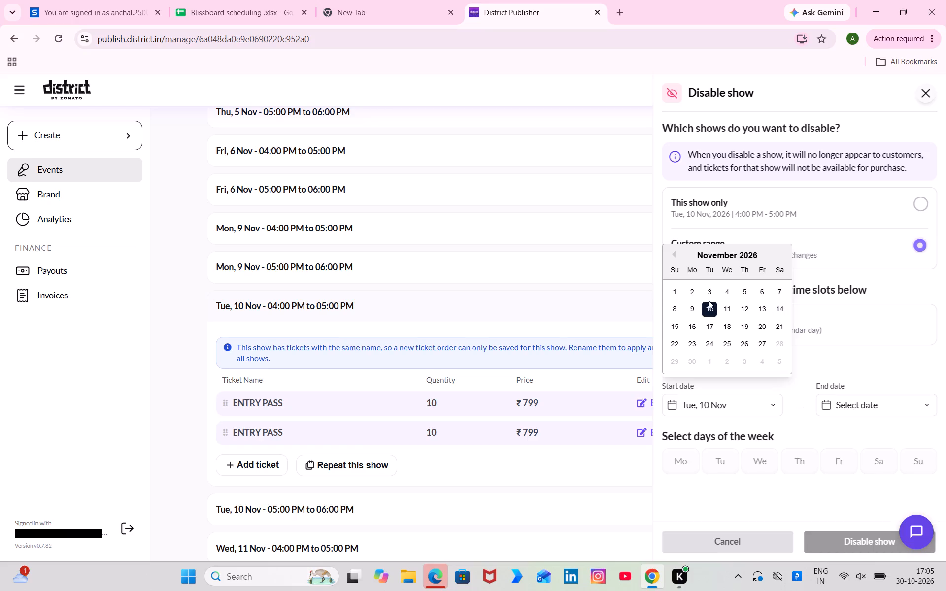
{"action": "left_click", "coordinate": [694, 294]}
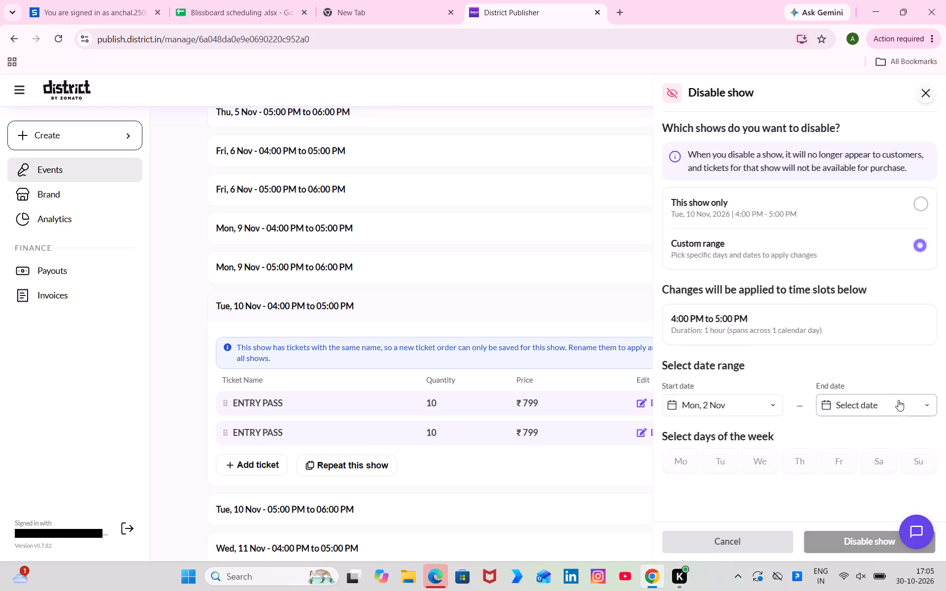
{"action": "left_click", "coordinate": [898, 401]}
{"action": "left_click", "coordinate": [907, 336]}
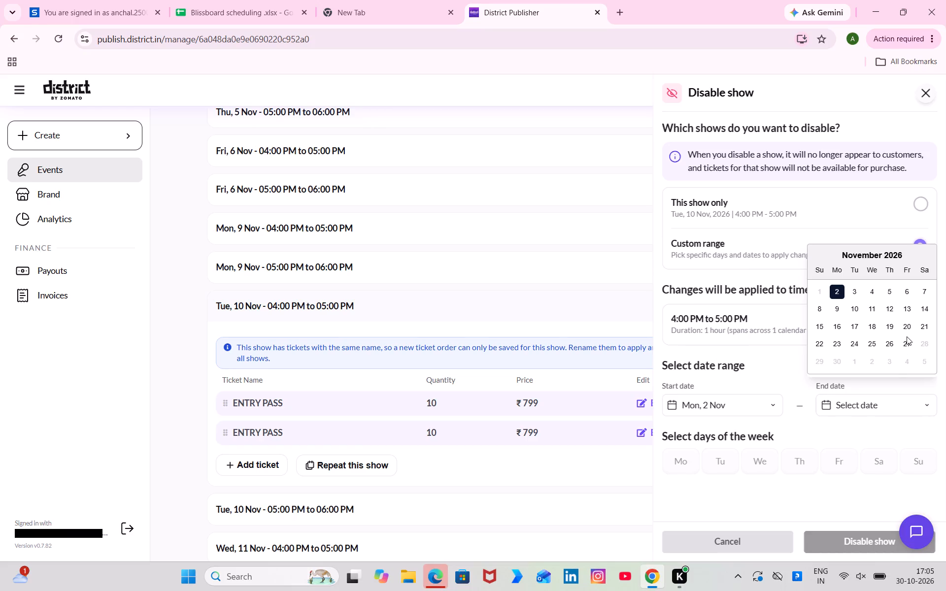
{"action": "left_click", "coordinate": [907, 342]}
{"action": "left_click", "coordinate": [690, 465]}
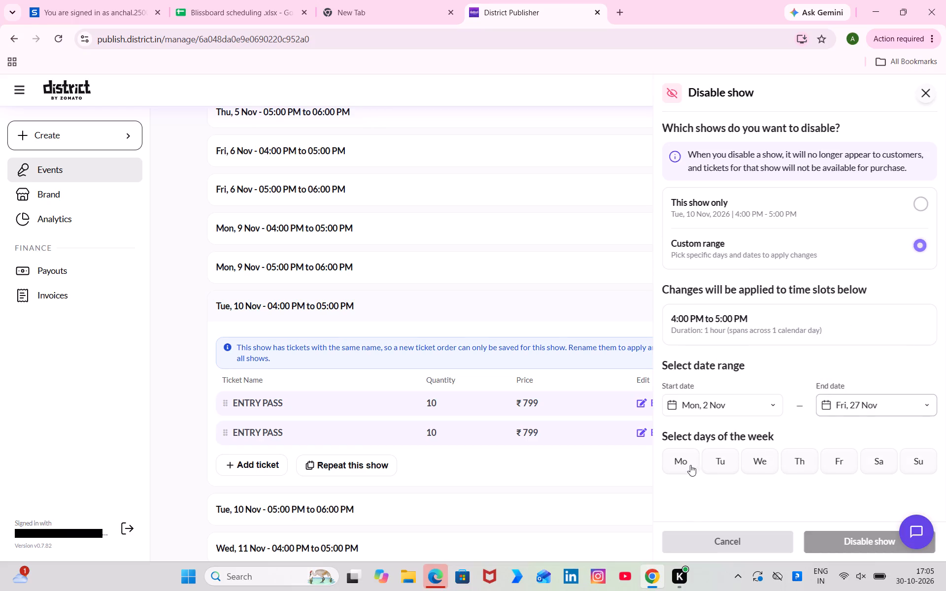
{"action": "left_click", "coordinate": [710, 463]}
{"action": "left_click", "coordinate": [757, 463]}
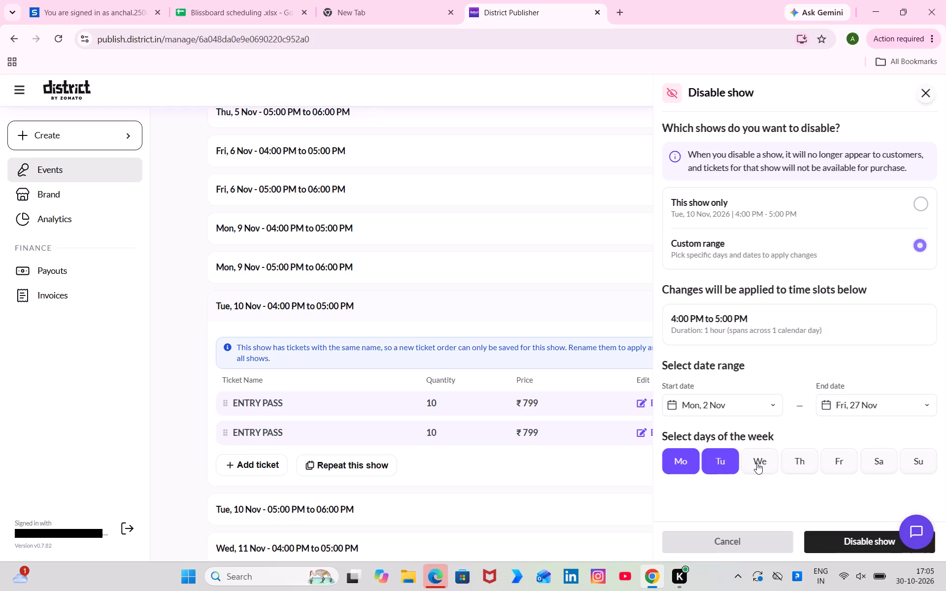
{"action": "left_click", "coordinate": [794, 465]}
{"action": "left_click", "coordinate": [842, 465]}
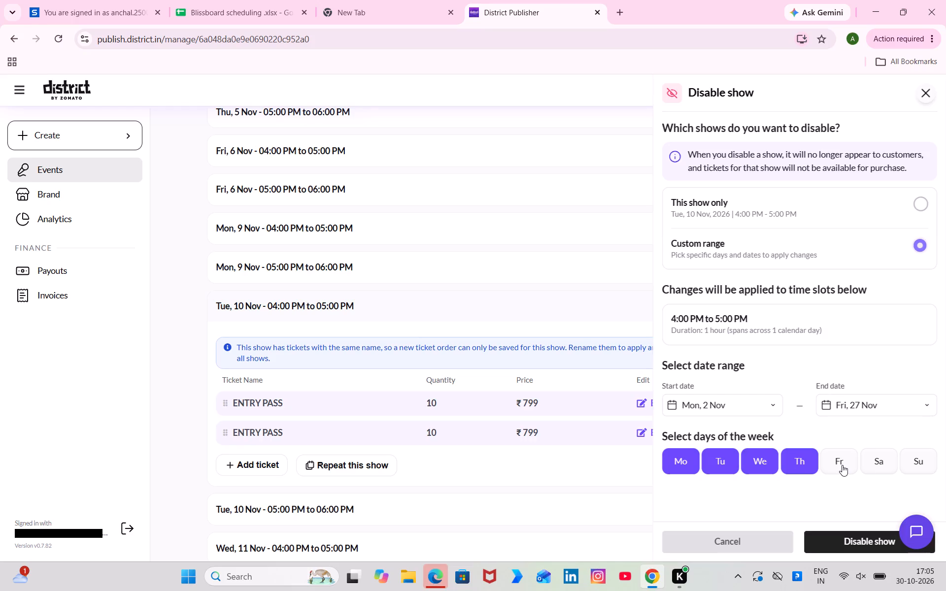
Review and confirm disabling the 04:00 PM to 05:00 PM weekday shows in the chosen range.
{"action": "left_click", "coordinate": [864, 542]}
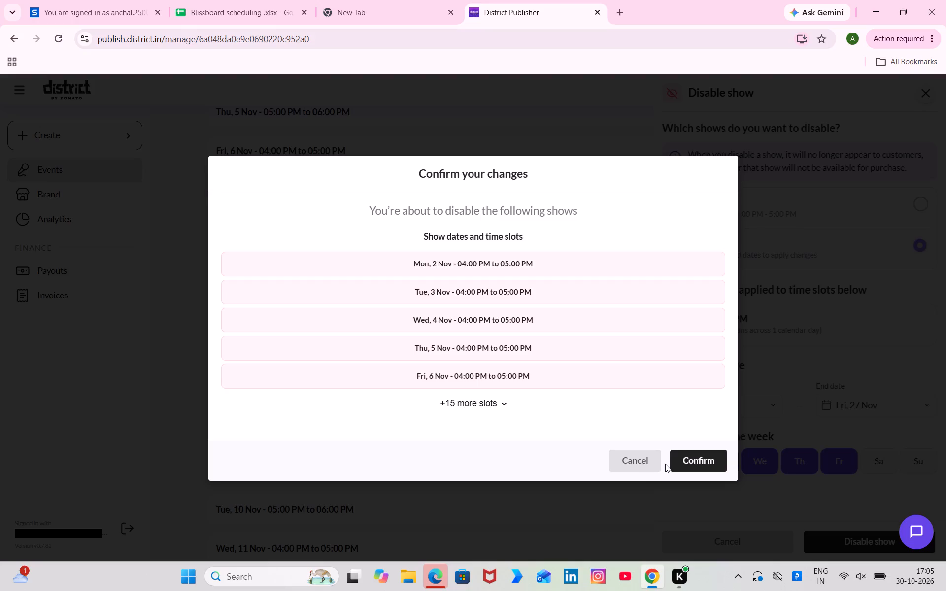
{"action": "left_click", "coordinate": [647, 460]}
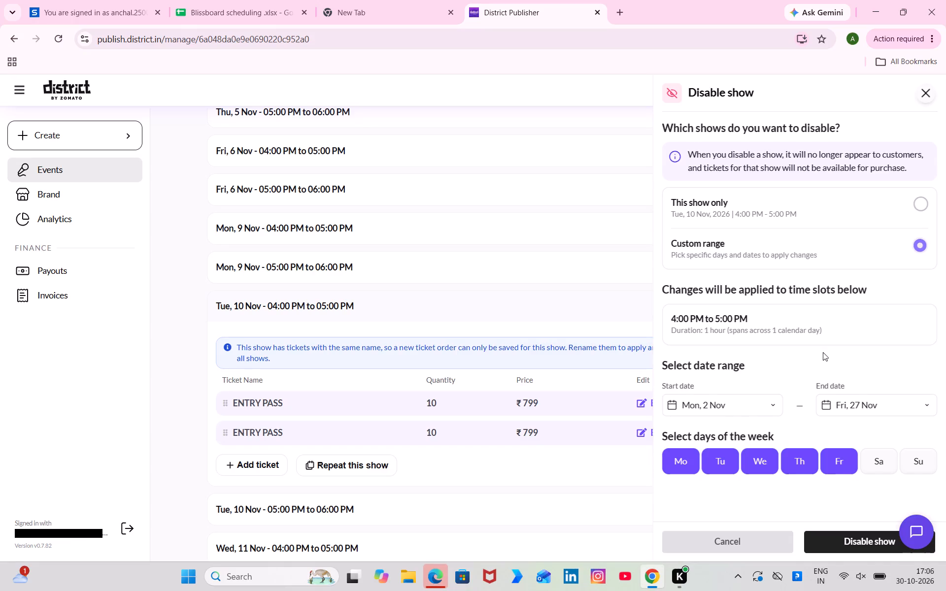
{"action": "left_click", "coordinate": [816, 339]}
{"action": "scroll", "coordinate": [834, 434], "scroll_direction": "down", "scroll_amount": 4}
{"action": "left_click", "coordinate": [838, 544]}
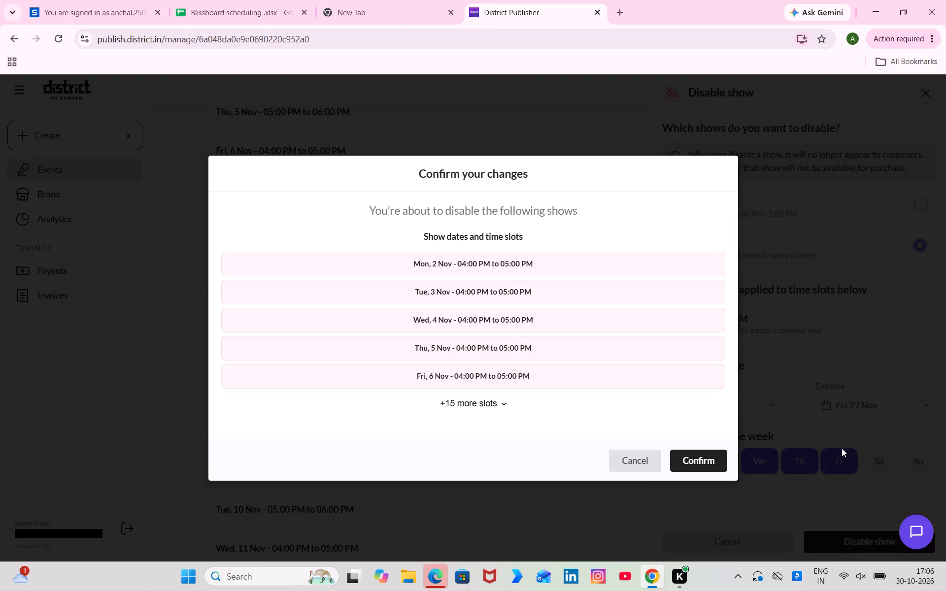
{"action": "left_click", "coordinate": [704, 462]}
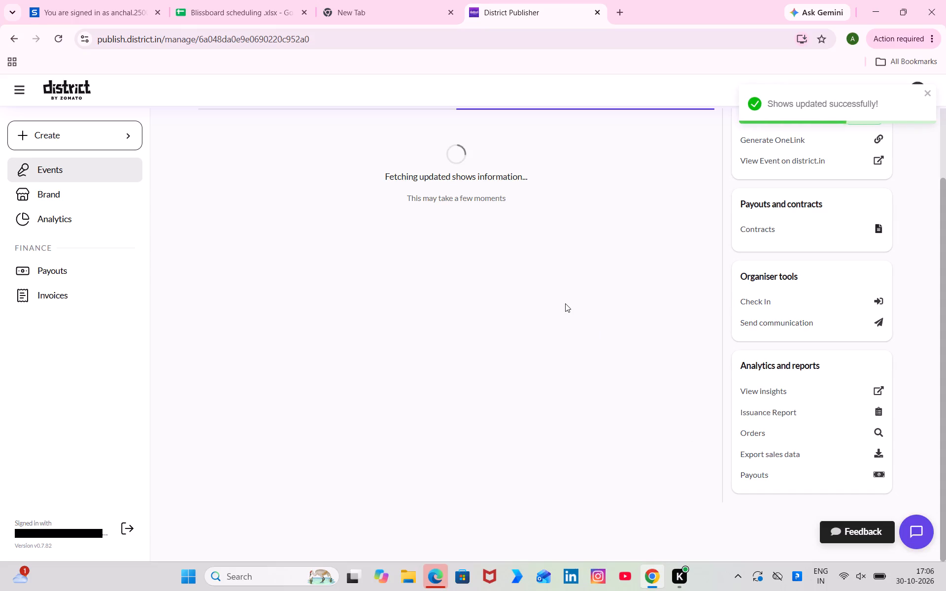
{"action": "scroll", "coordinate": [565, 303], "scroll_direction": "up", "scroll_amount": 7}
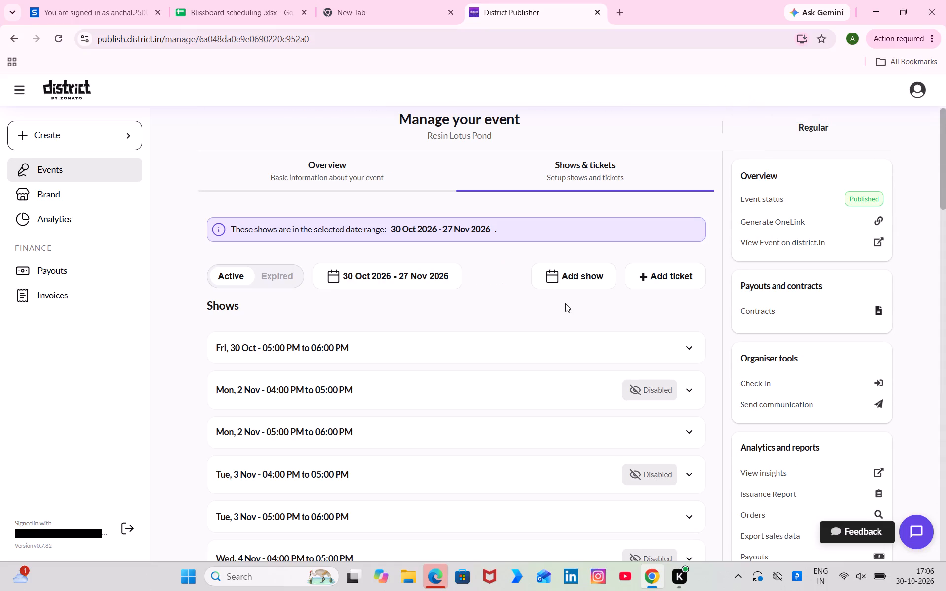
{"action": "scroll", "coordinate": [585, 379], "scroll_direction": "down", "scroll_amount": 2}
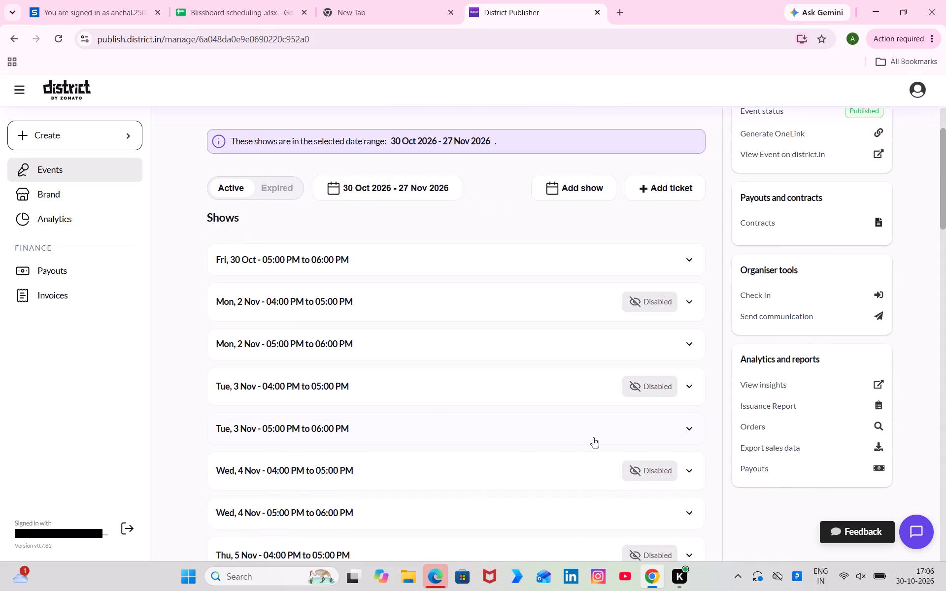
Start disabling the Wed, 4 Nov 05:00 PM to 06:00 PM show with the Custom range option.
{"action": "left_click", "coordinate": [584, 507]}
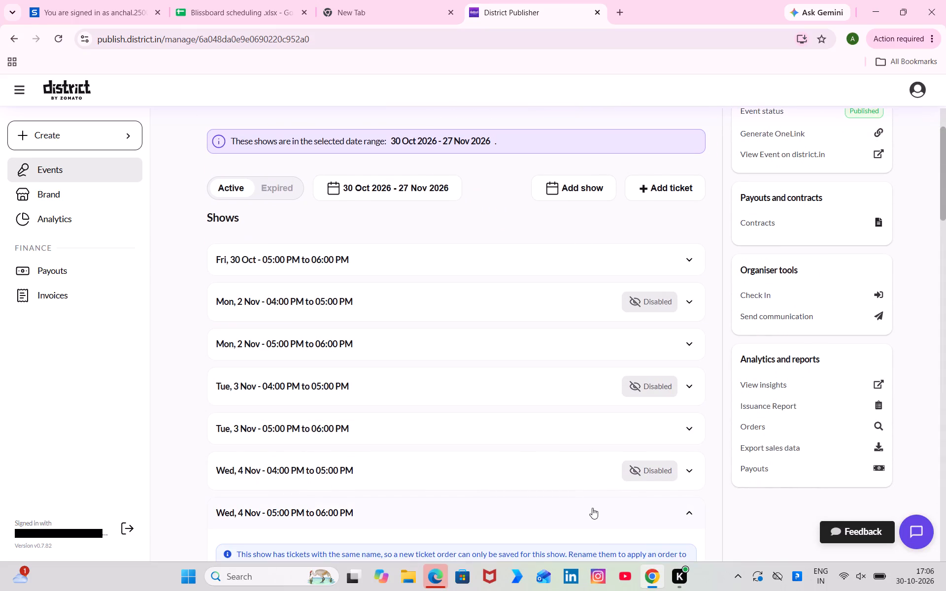
{"action": "scroll", "coordinate": [592, 508], "scroll_direction": "down", "scroll_amount": 4}
{"action": "left_click", "coordinate": [683, 416]}
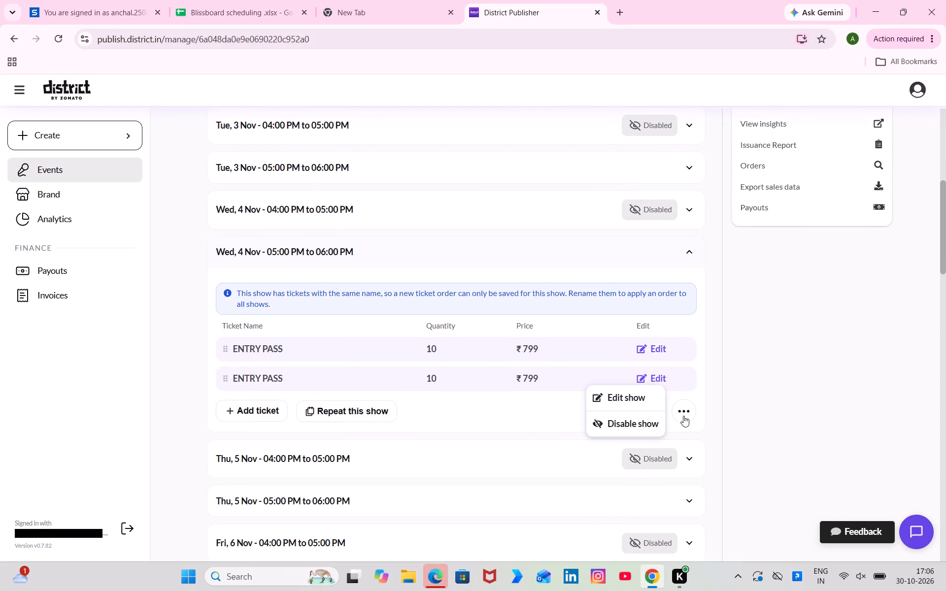
{"action": "left_click", "coordinate": [636, 422]}
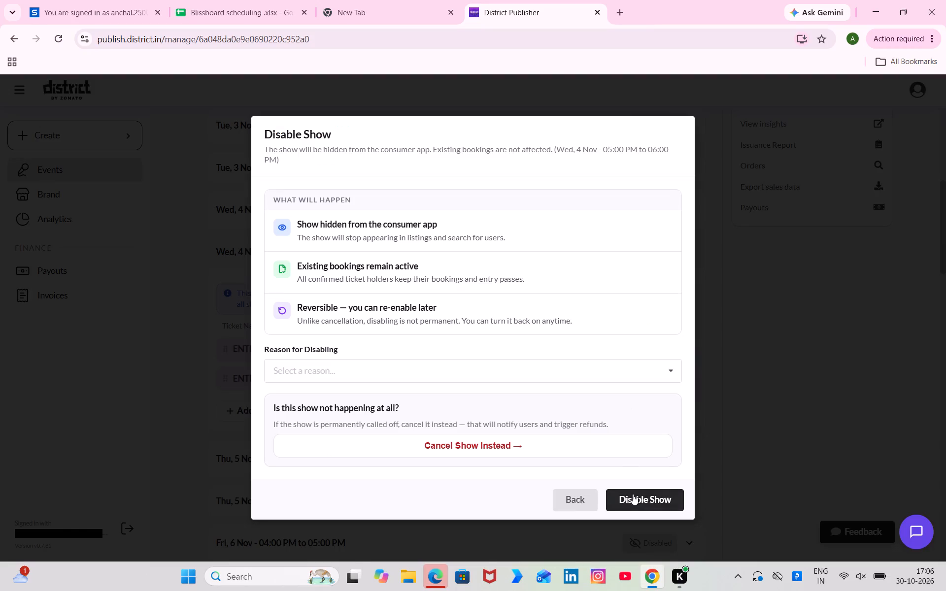
{"action": "left_click", "coordinate": [633, 494]}
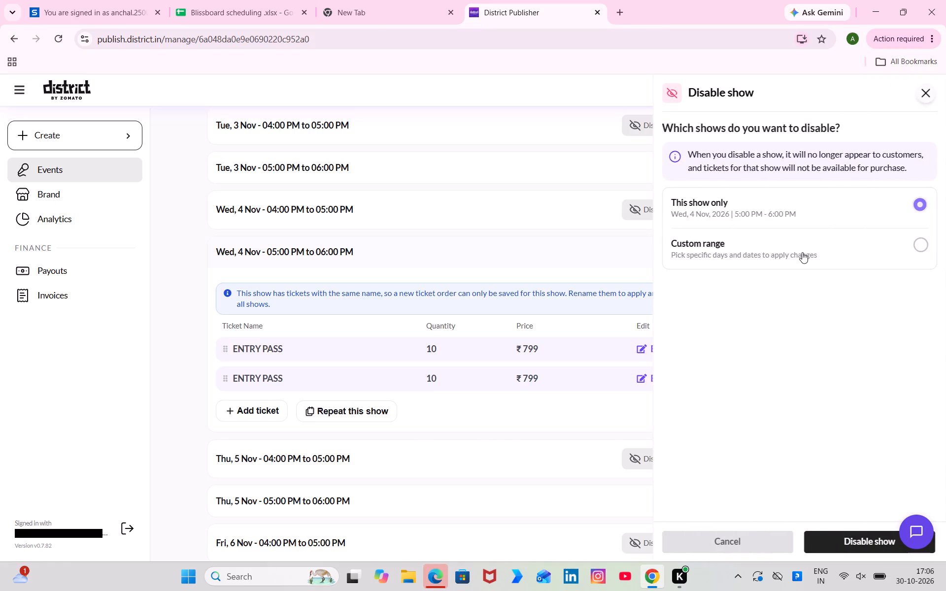
{"action": "left_click", "coordinate": [802, 252]}
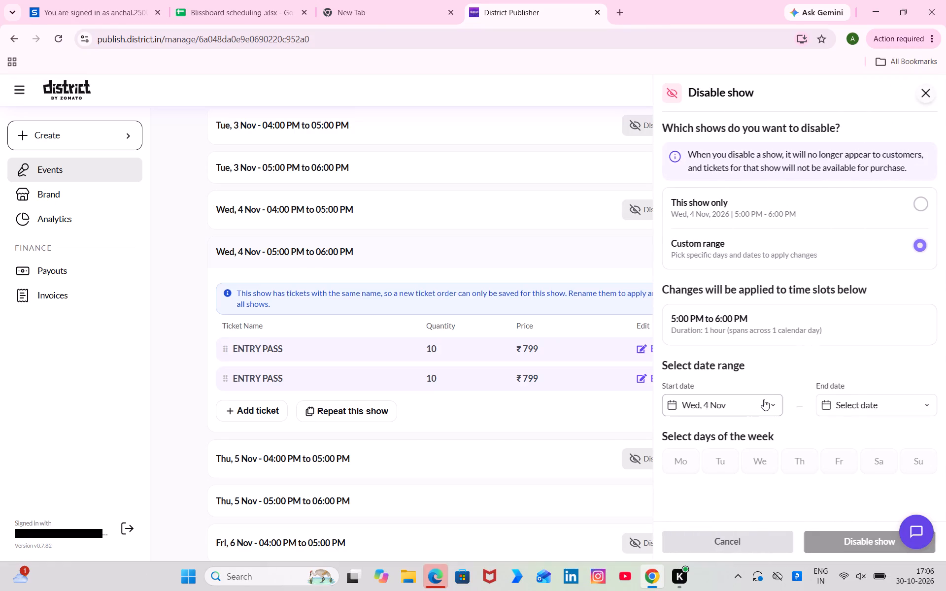
Set the disabling range's end date to Fri, 27 Nov, select Monday through Friday, and confirm disabling the shows.
{"action": "left_click", "coordinate": [849, 400]}
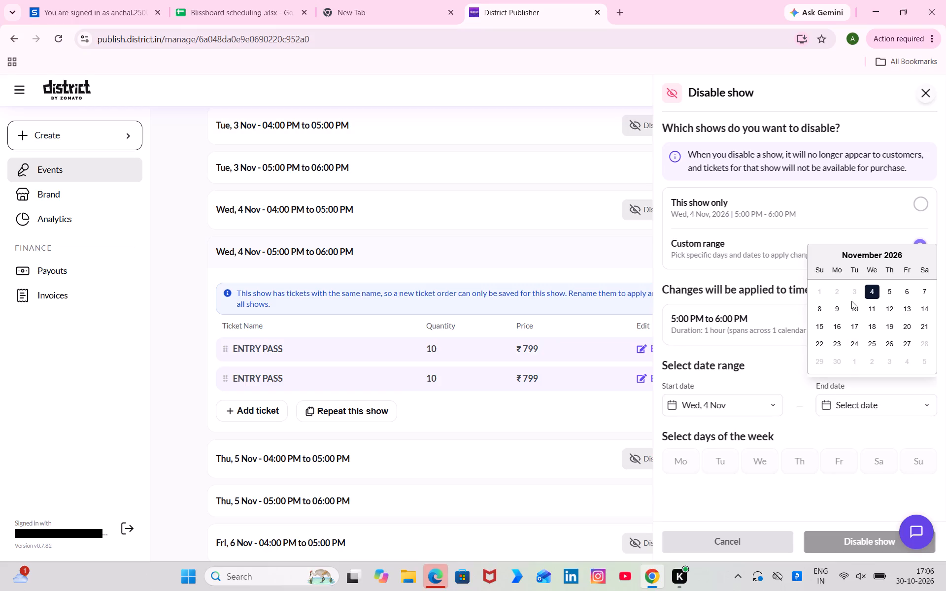
{"action": "left_click", "coordinate": [906, 338]}
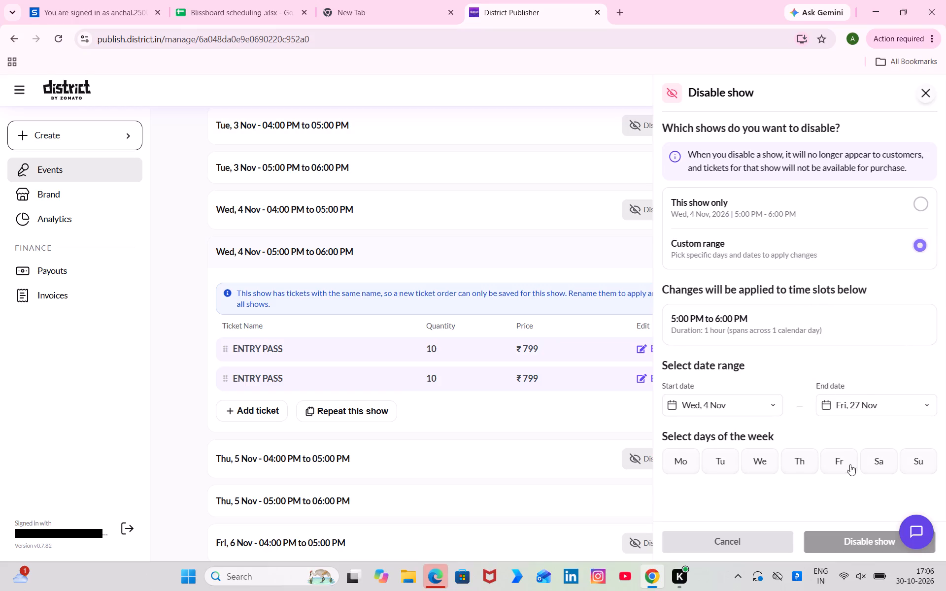
{"action": "left_click", "coordinate": [841, 464]}
{"action": "left_click", "coordinate": [795, 462]}
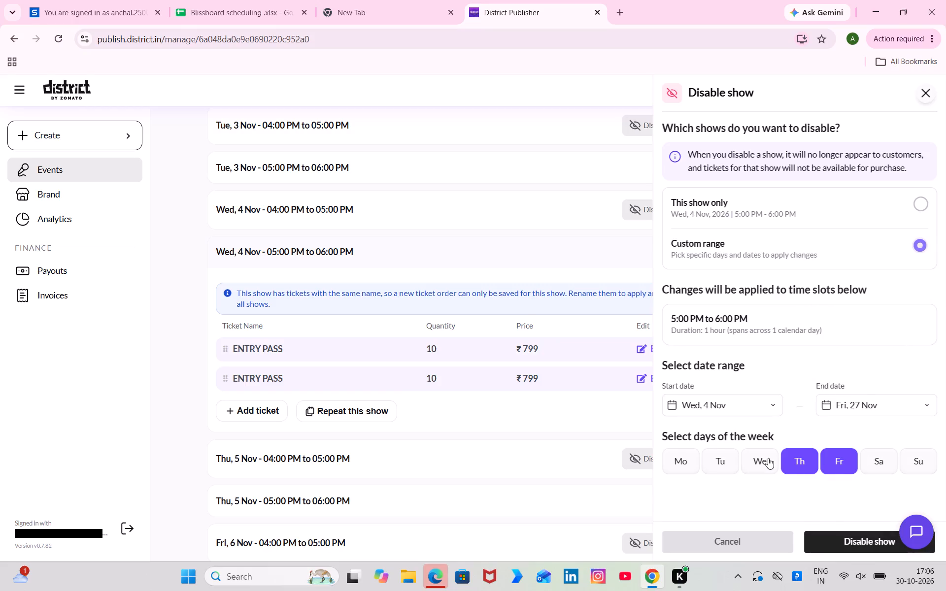
{"action": "left_click", "coordinate": [767, 458]}
{"action": "left_click", "coordinate": [720, 458]}
{"action": "left_click", "coordinate": [682, 465]}
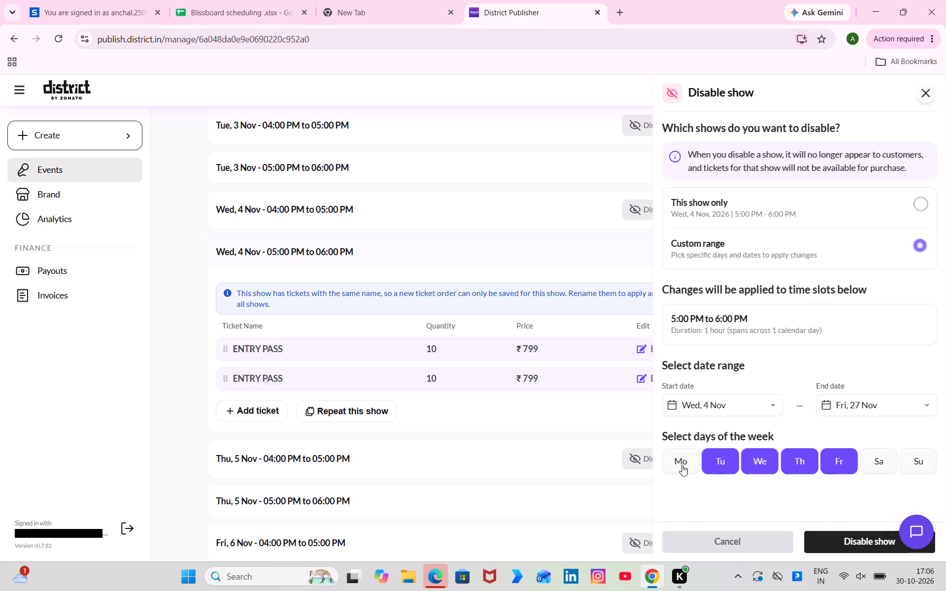
{"action": "left_click", "coordinate": [873, 549]}
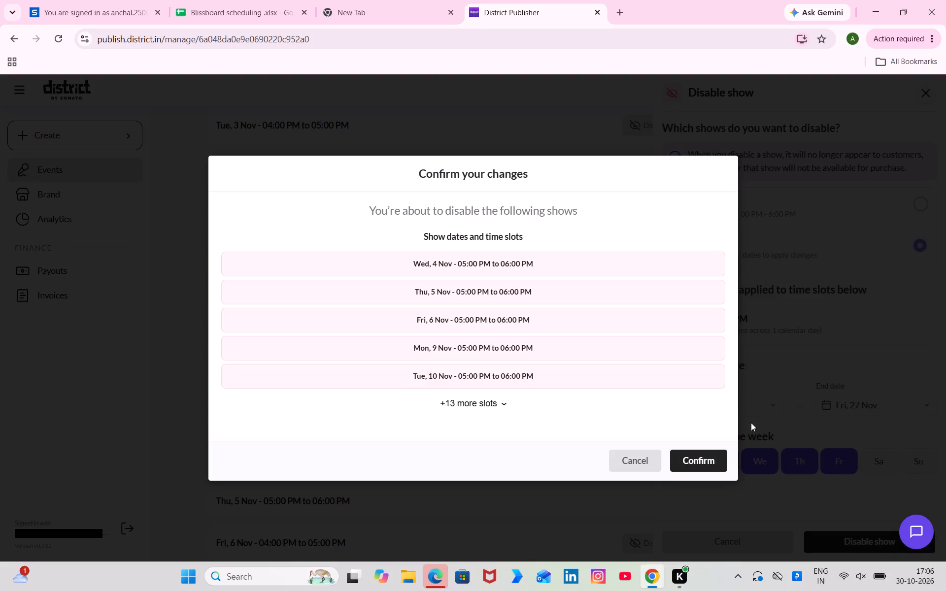
{"action": "left_click", "coordinate": [699, 459]}
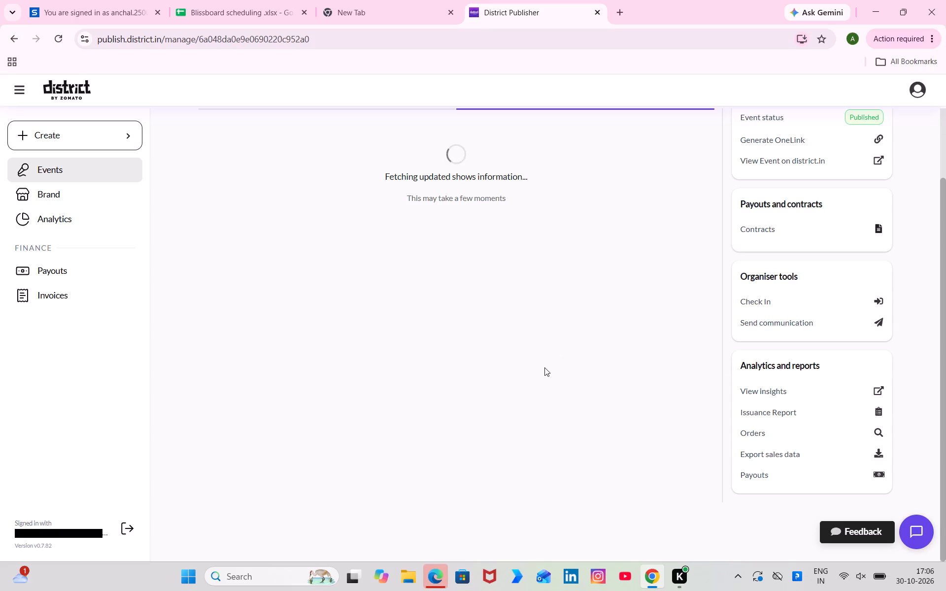
Start adding a show to the event as a Recurring event that repeats weekly.
{"action": "scroll", "coordinate": [544, 367], "scroll_direction": "down", "scroll_amount": 5}
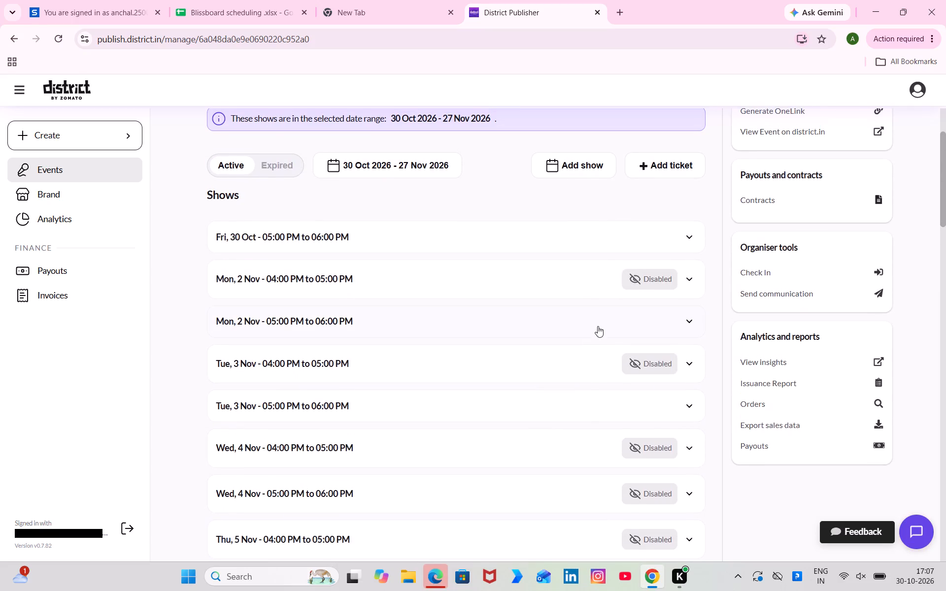
{"action": "scroll", "coordinate": [583, 392], "scroll_direction": "down", "scroll_amount": 1}
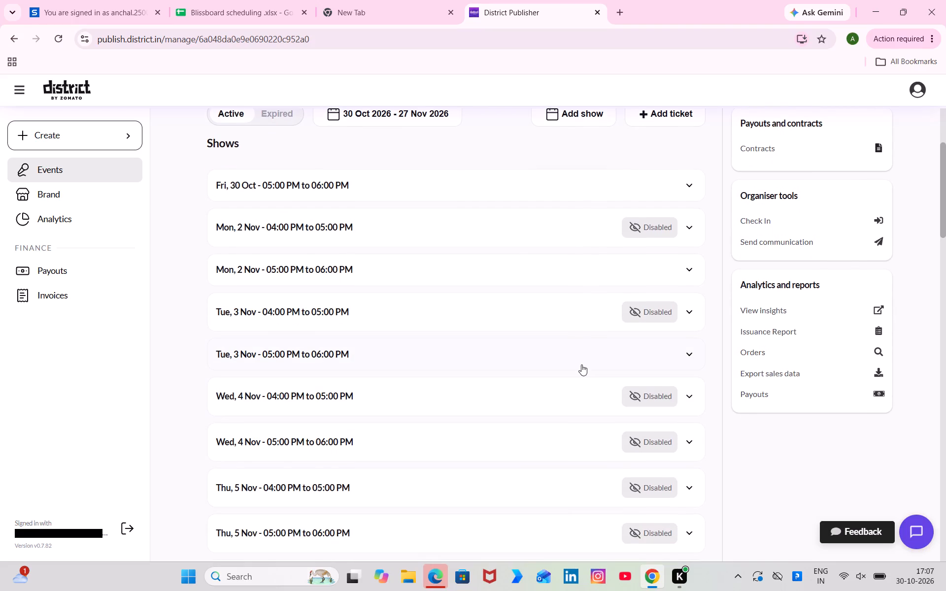
{"action": "scroll", "coordinate": [503, 209], "scroll_direction": "up", "scroll_amount": 1}
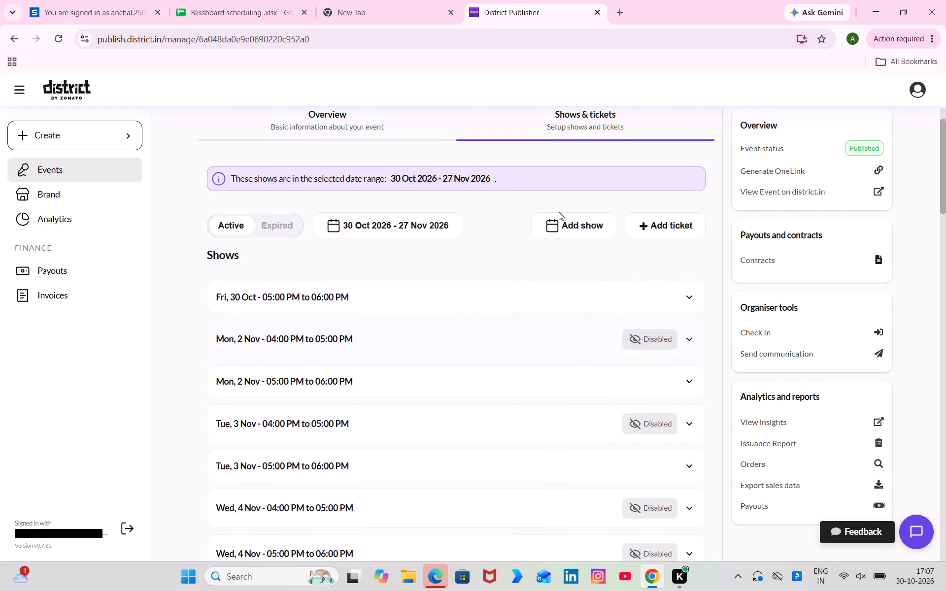
{"action": "left_click", "coordinate": [581, 228]}
{"action": "left_click", "coordinate": [790, 212]}
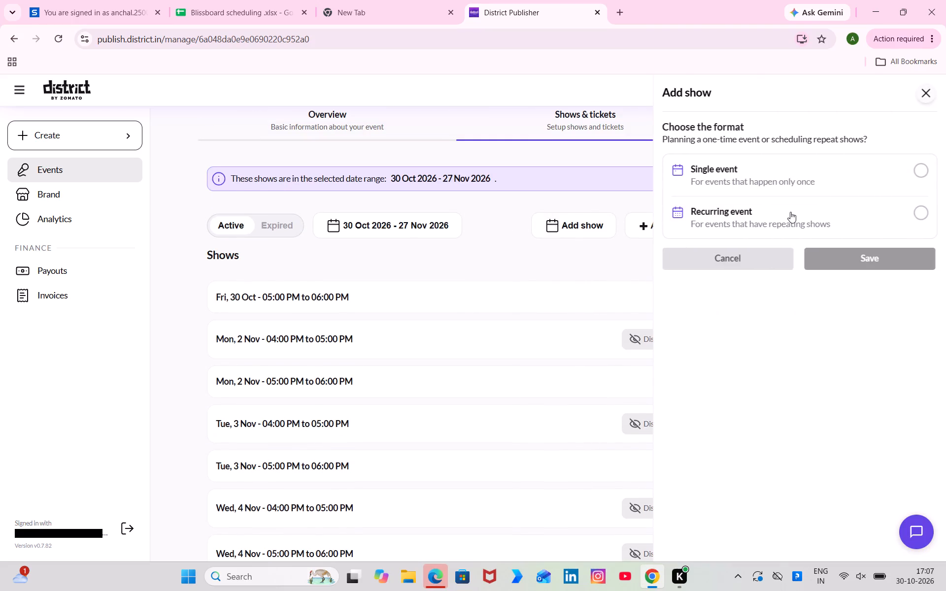
{"action": "left_click", "coordinate": [846, 324]}
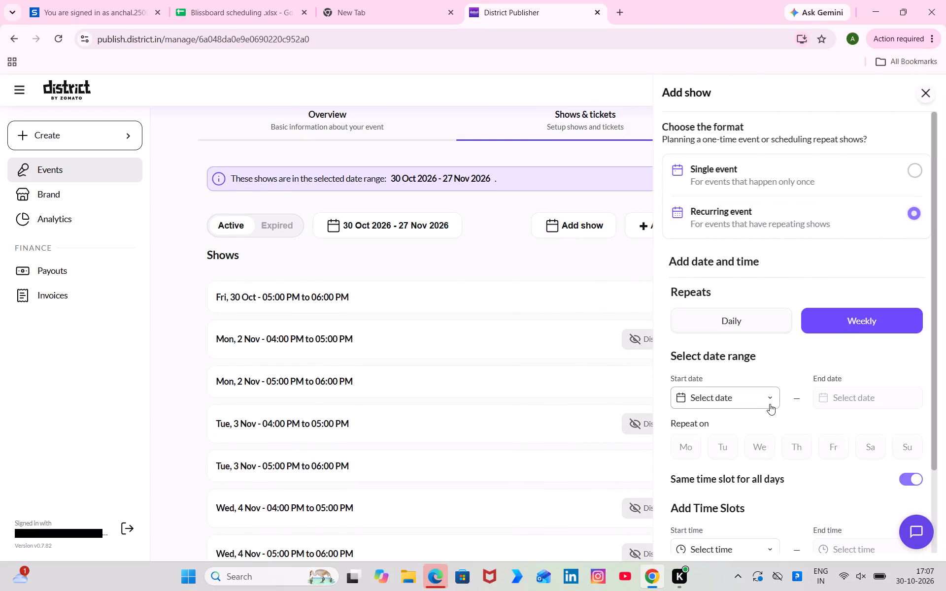
Set the recurring show's date range from Mon, 2 Nov to Fri, 4 Dec, repeating Monday through Friday.
{"action": "left_click", "coordinate": [770, 404]}
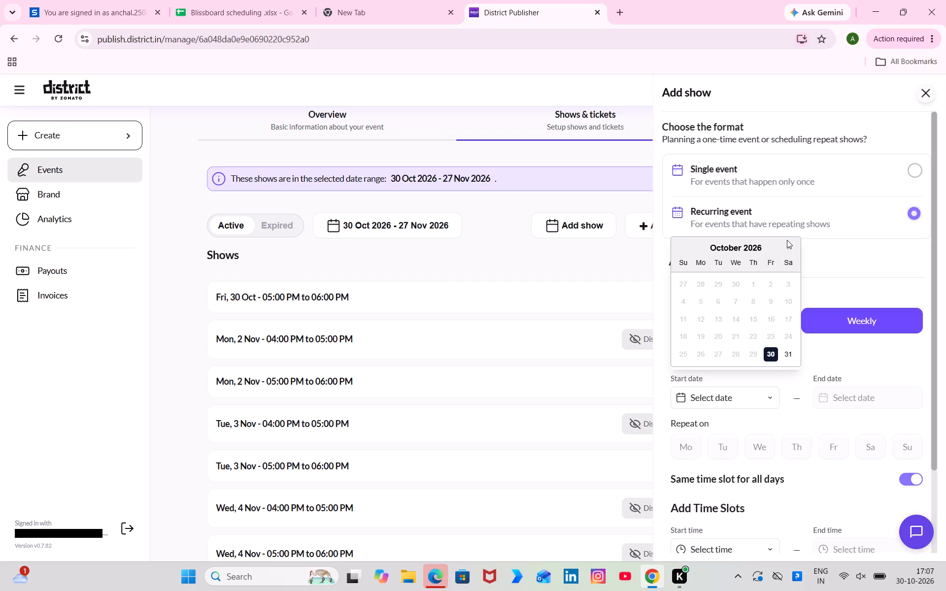
{"action": "double_click", "coordinate": [787, 240]}
{"action": "left_click", "coordinate": [788, 247]}
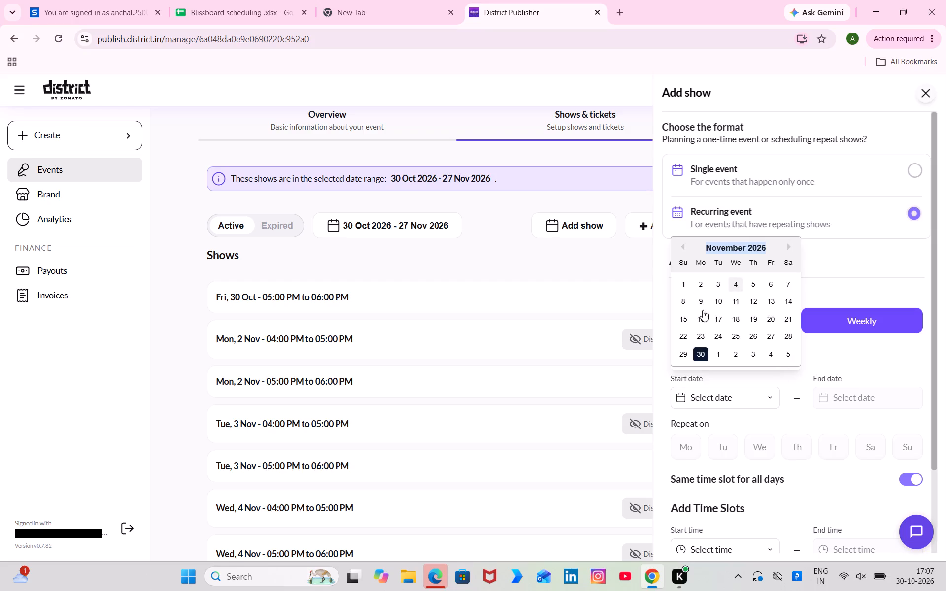
{"action": "scroll", "coordinate": [503, 420], "scroll_direction": "down", "scroll_amount": 1}
{"action": "left_click", "coordinate": [699, 288]}
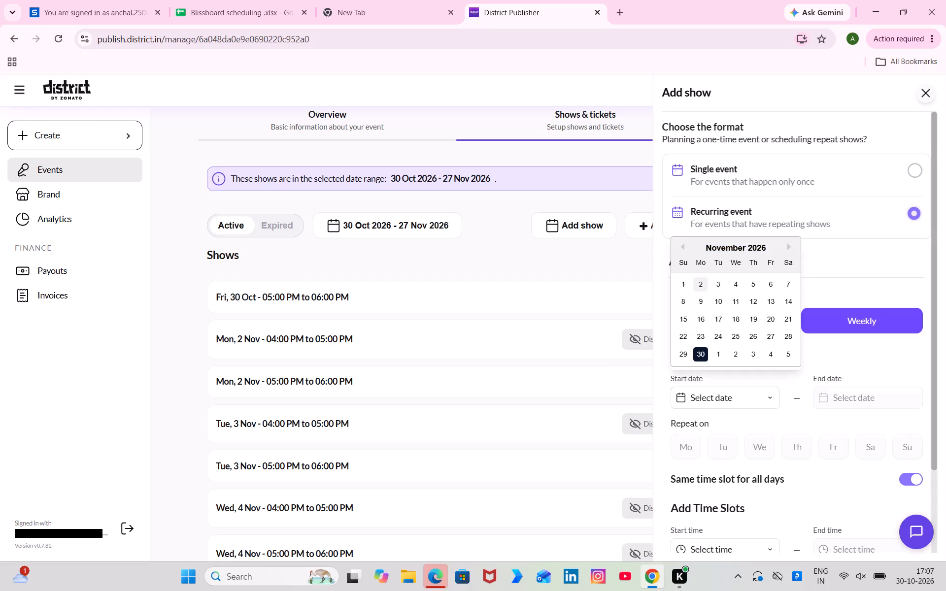
{"action": "left_click", "coordinate": [851, 400]}
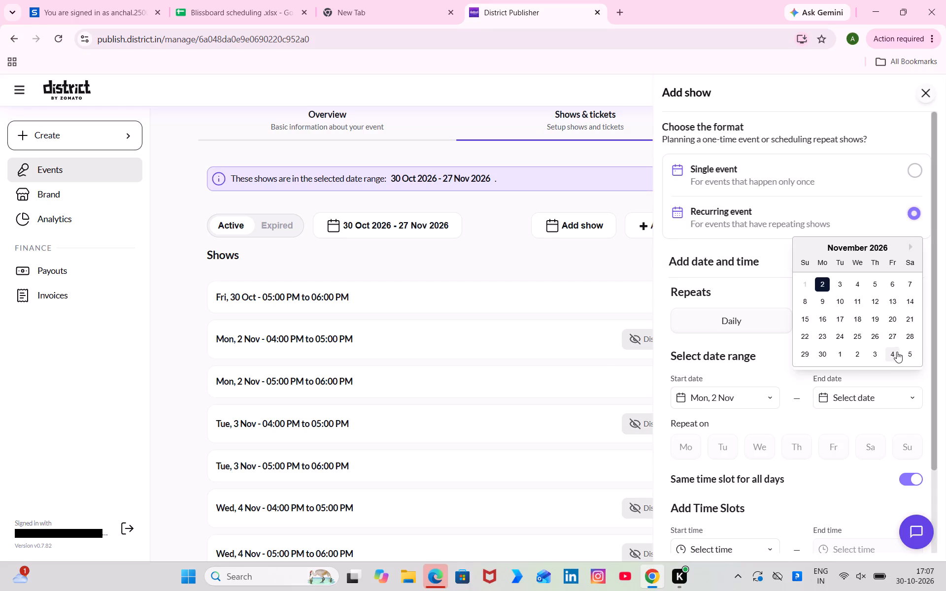
{"action": "left_click", "coordinate": [897, 353]}
{"action": "left_click", "coordinate": [842, 450]}
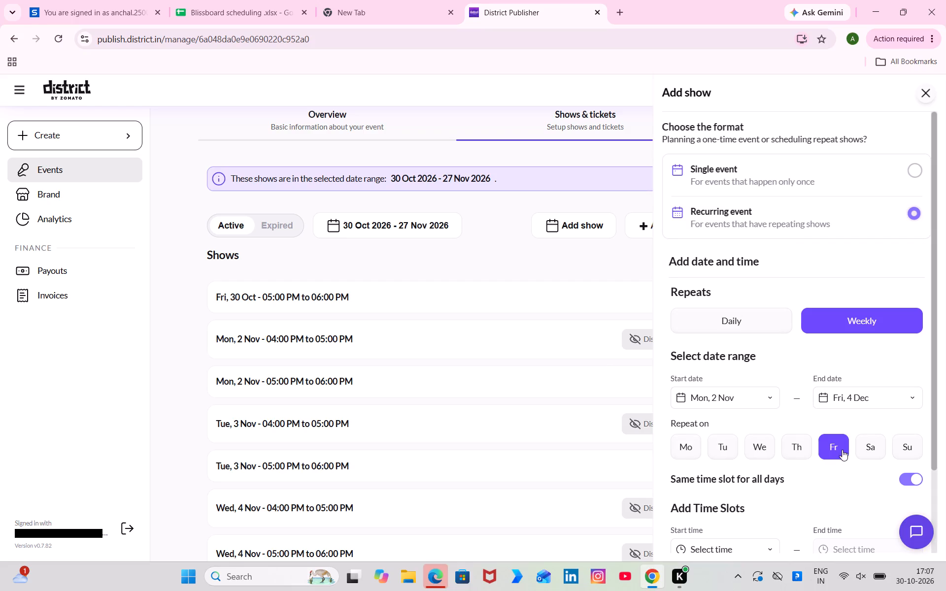
{"action": "left_click", "coordinate": [794, 448]}
{"action": "left_click", "coordinate": [750, 447]}
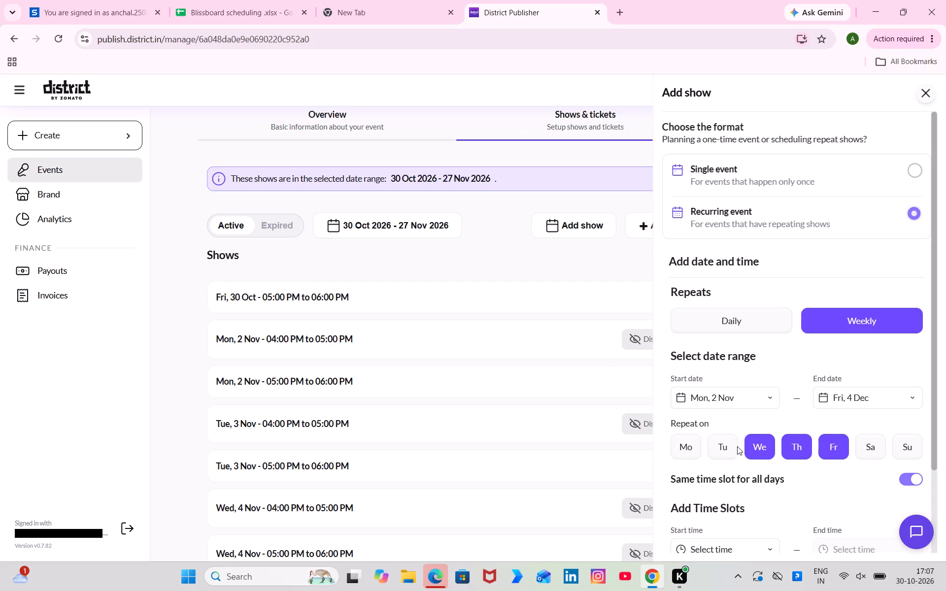
{"action": "left_click", "coordinate": [732, 447]}
{"action": "left_click", "coordinate": [693, 446]}
Set the first time slot of the recurring show from 04:00 PM to 05:00 PM.
{"action": "scroll", "coordinate": [693, 446], "scroll_direction": "down", "scroll_amount": 2}
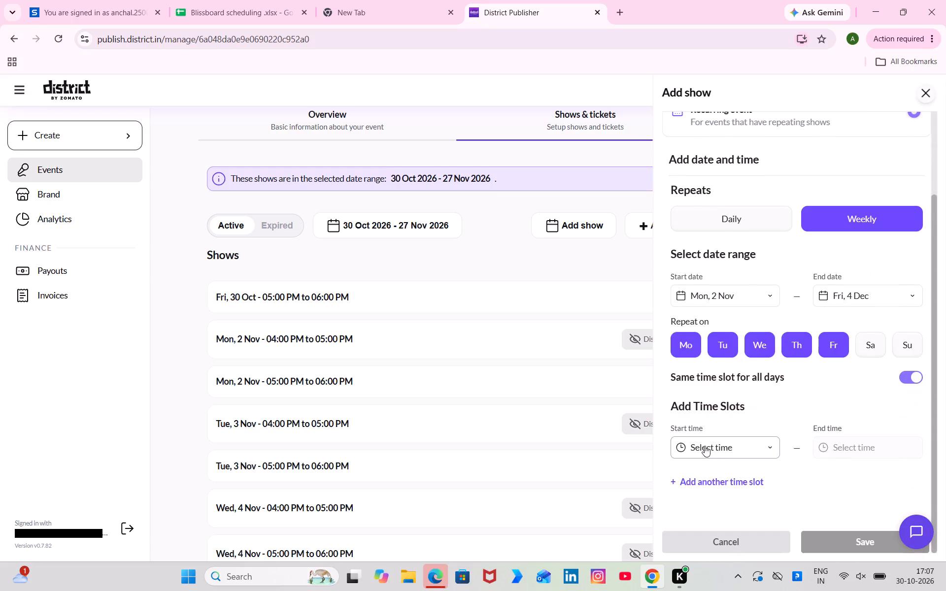
{"action": "left_click", "coordinate": [722, 448]}
{"action": "scroll", "coordinate": [731, 382], "scroll_direction": "down", "scroll_amount": 7}
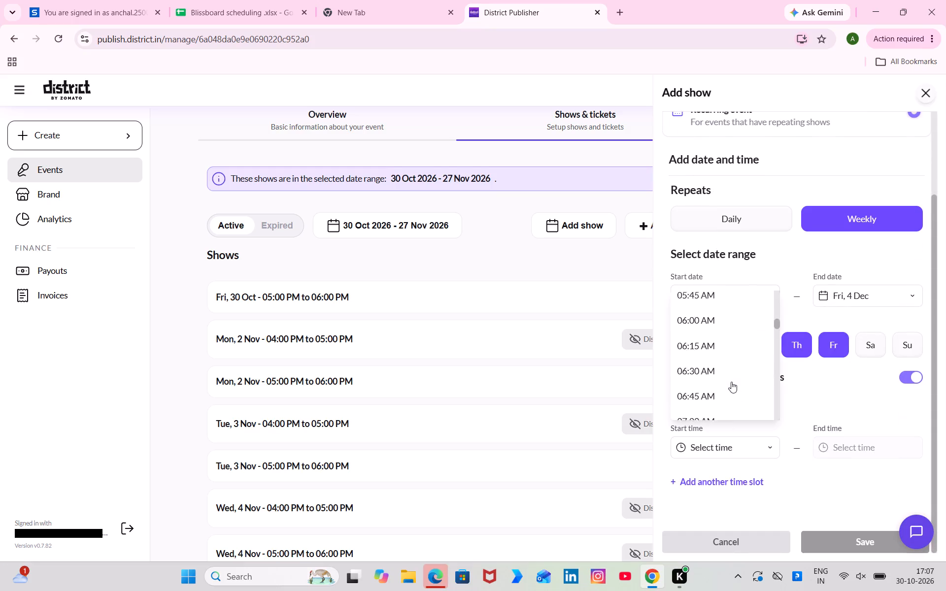
{"action": "scroll", "coordinate": [731, 382], "scroll_direction": "down", "scroll_amount": 6}
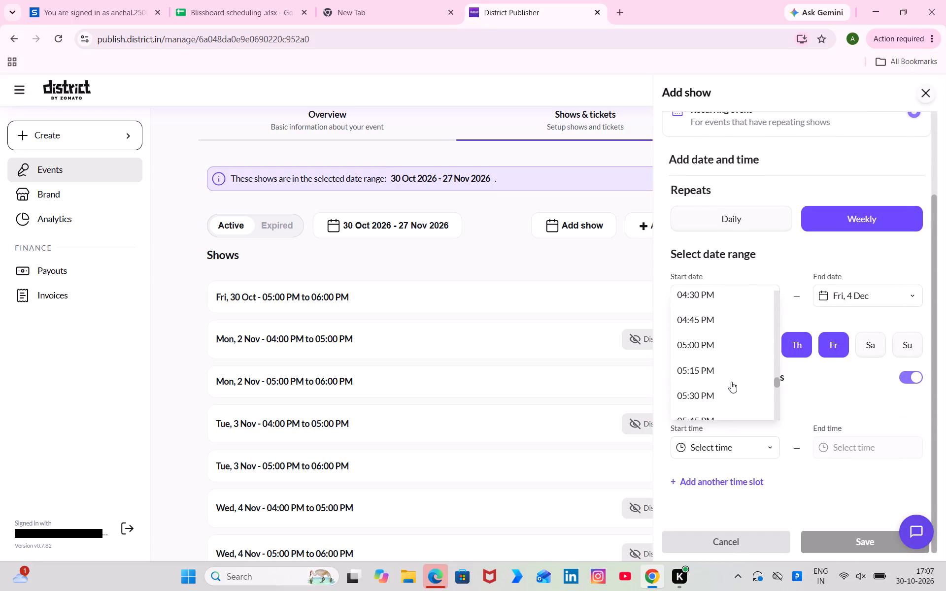
{"action": "scroll", "coordinate": [731, 382], "scroll_direction": "up", "scroll_amount": 3}
{"action": "left_click", "coordinate": [716, 318]}
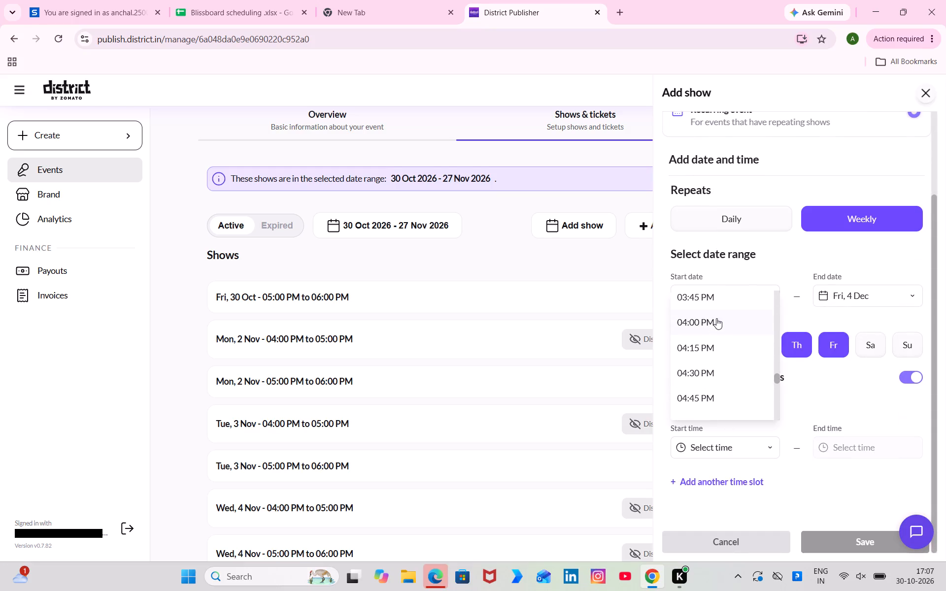
{"action": "left_click", "coordinate": [860, 454]}
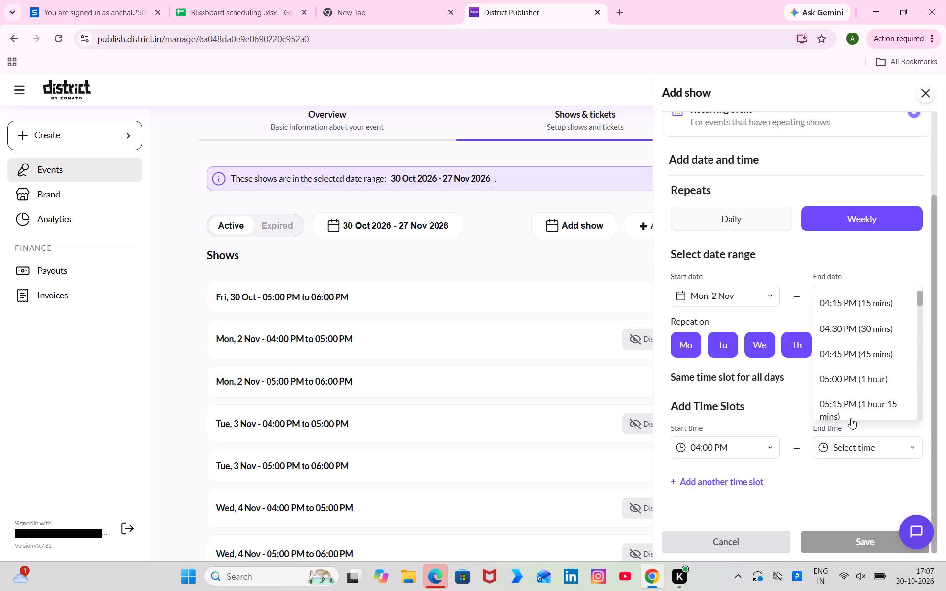
{"action": "left_click", "coordinate": [836, 379]}
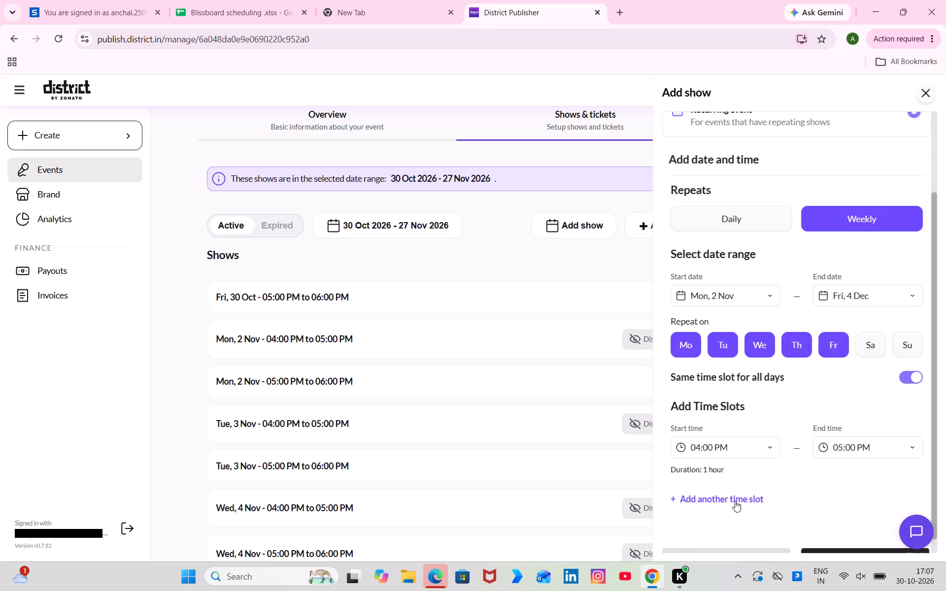
Add a second time slot from 05:00 PM to 06:00 PM to the recurring show.
{"action": "left_click", "coordinate": [735, 501]}
{"action": "left_click", "coordinate": [732, 511]}
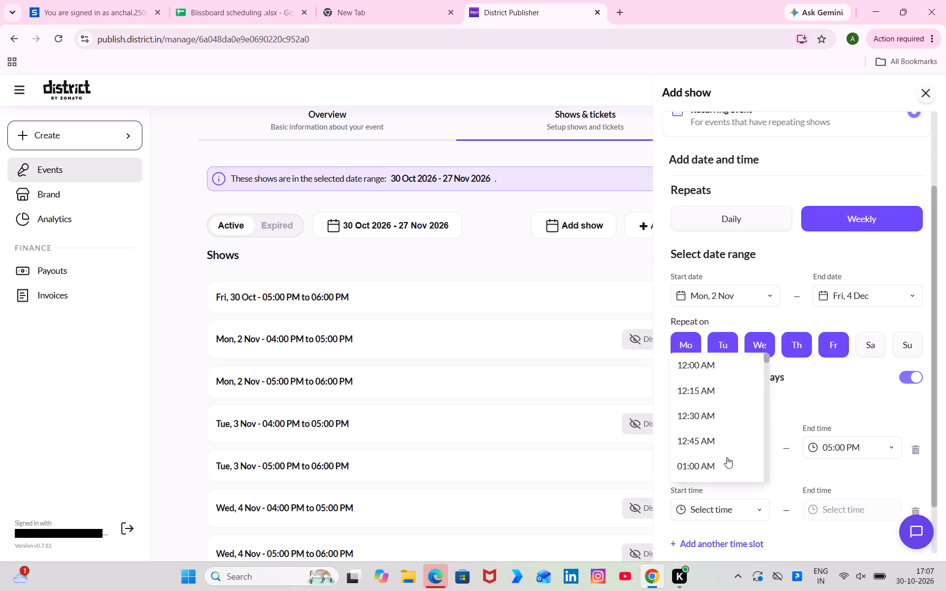
{"action": "scroll", "coordinate": [724, 447], "scroll_direction": "down", "scroll_amount": 7}
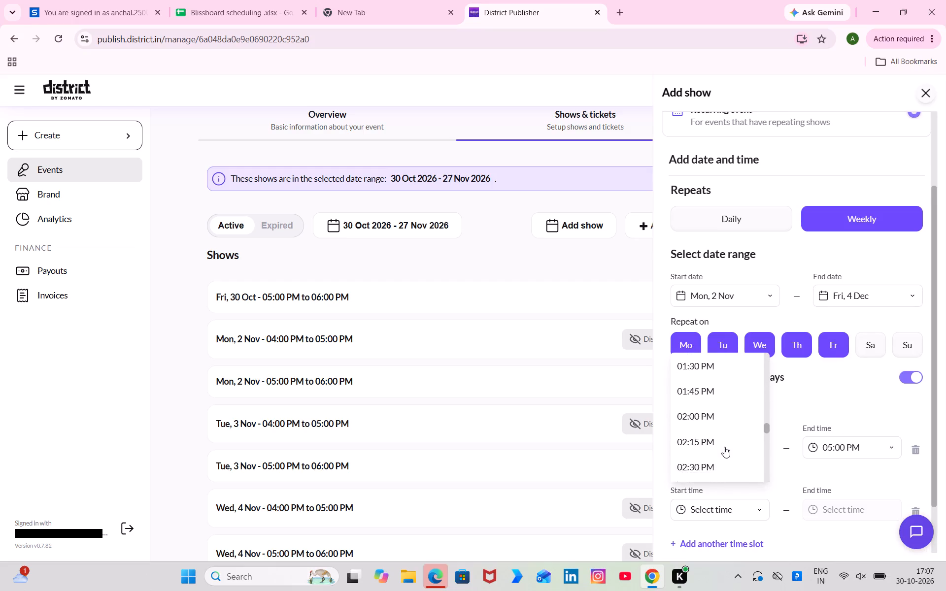
{"action": "scroll", "coordinate": [724, 447], "scroll_direction": "down", "scroll_amount": 1}
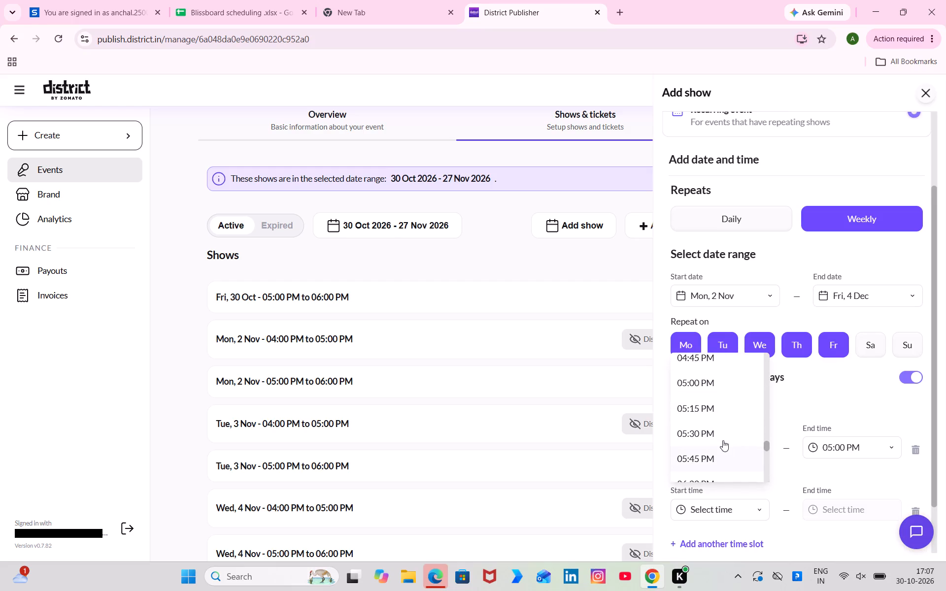
{"action": "left_click", "coordinate": [706, 387]}
{"action": "left_click", "coordinate": [859, 512]}
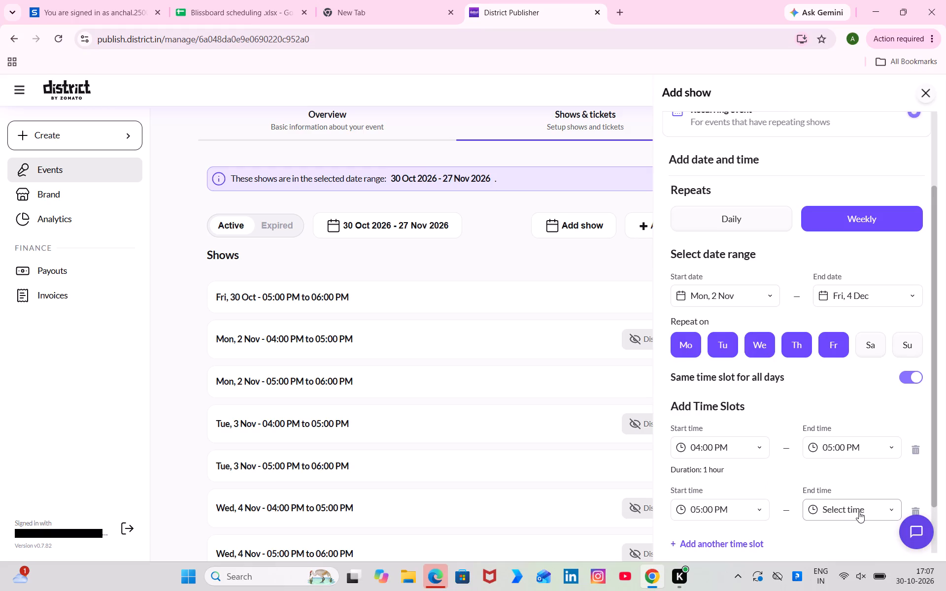
{"action": "left_click", "coordinate": [843, 453]}
Save the recurring show setup and confirm creating the weekday 04:00–05:00 PM and 05:00–06:00 PM shows.
{"action": "scroll", "coordinate": [846, 499], "scroll_direction": "down", "scroll_amount": 3}
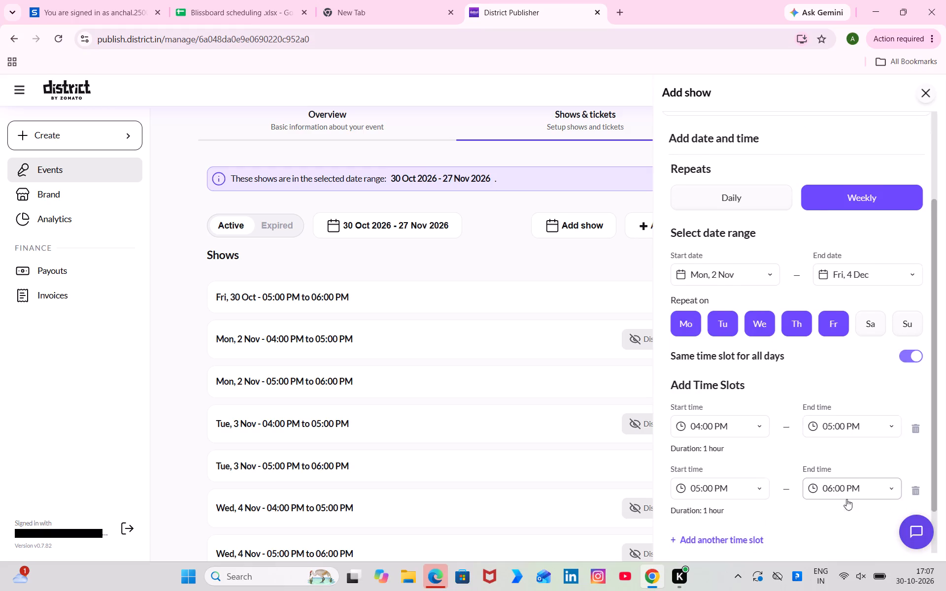
{"action": "left_click", "coordinate": [872, 543]}
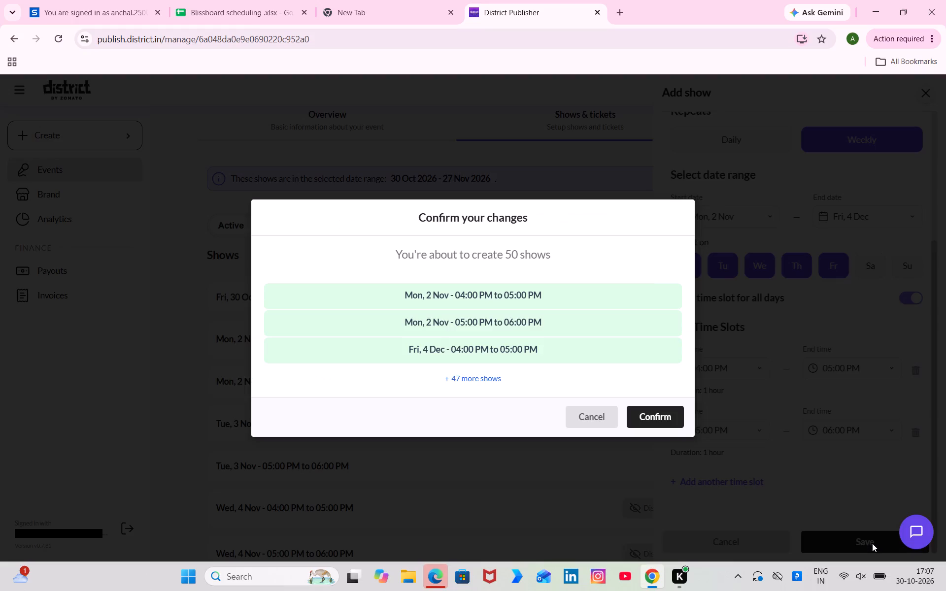
{"action": "left_click", "coordinate": [658, 414]}
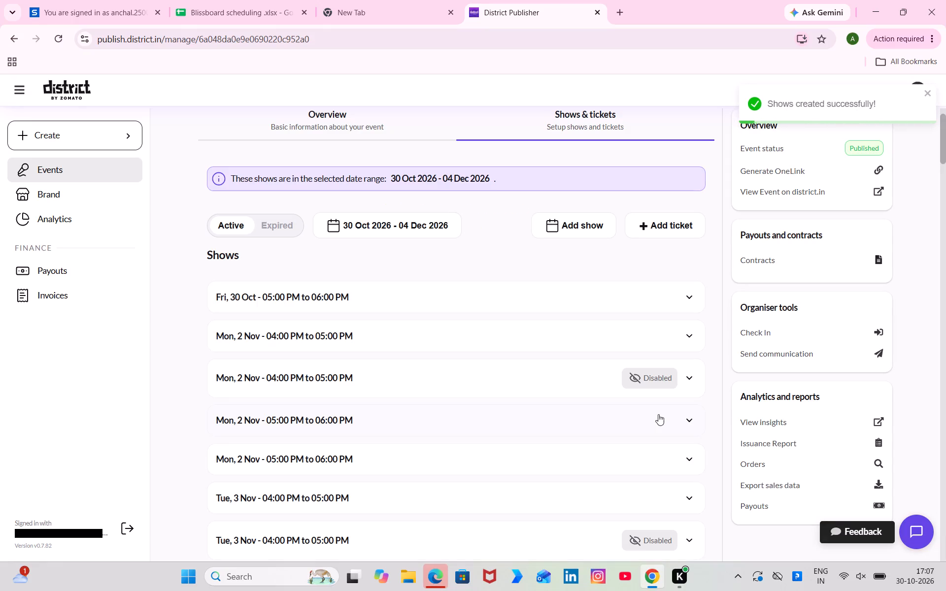
Disable only the existing Mon, 2 Nov 05:00–06:00 PM show that already has ENTRY PASS tickets.
{"action": "scroll", "coordinate": [597, 411], "scroll_direction": "down", "scroll_amount": 4}
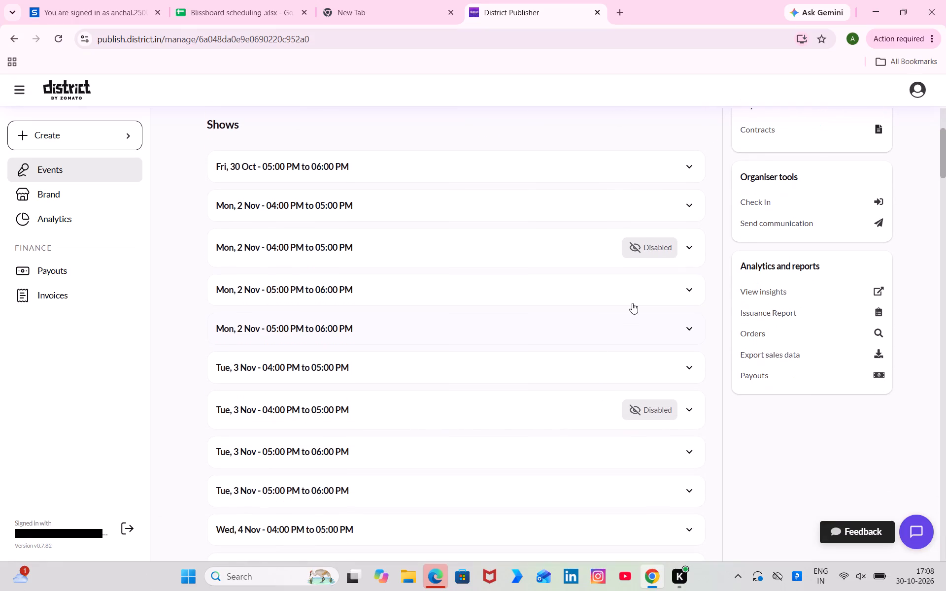
{"action": "left_click", "coordinate": [521, 333]}
{"action": "left_click", "coordinate": [598, 290]}
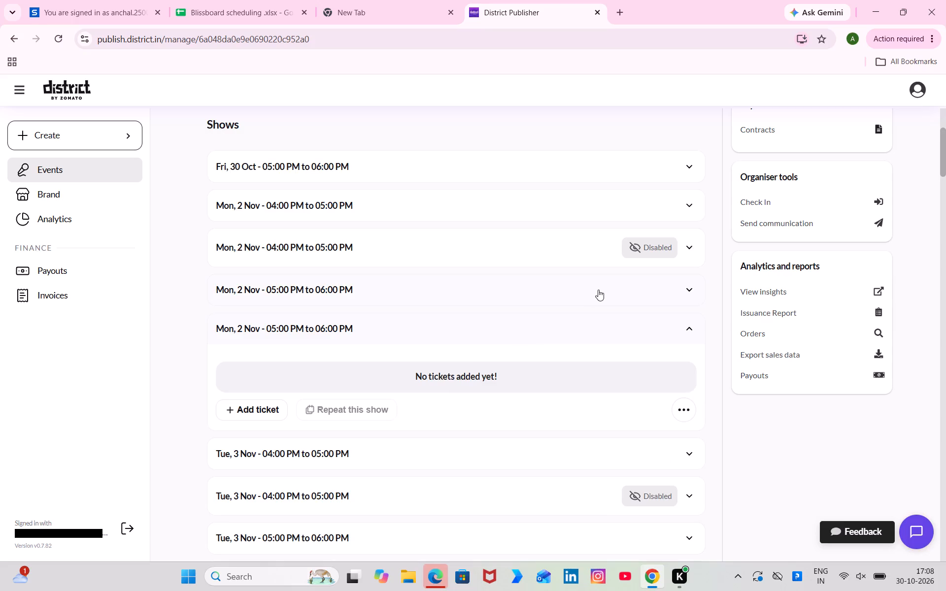
{"action": "left_click", "coordinate": [687, 449]}
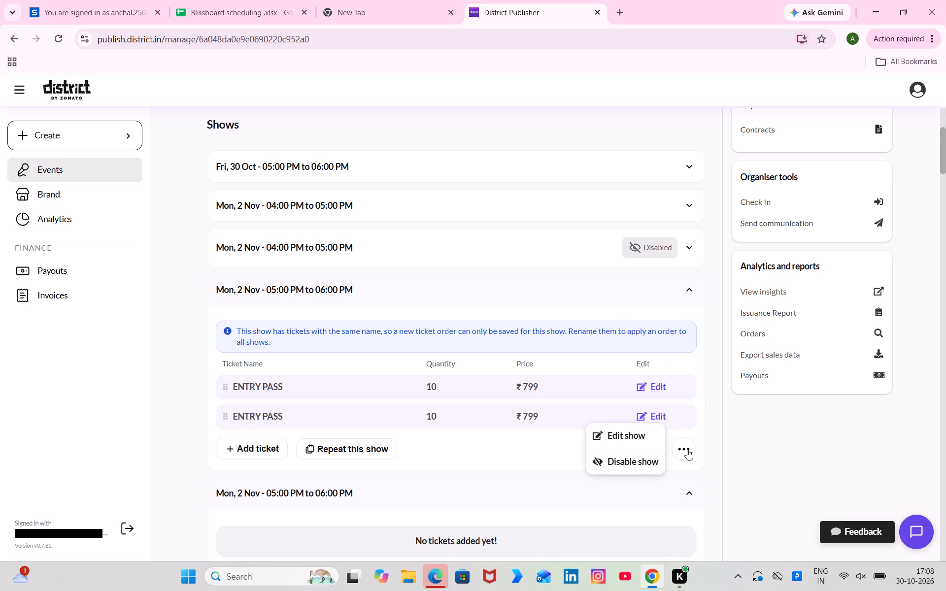
{"action": "left_click", "coordinate": [631, 462]}
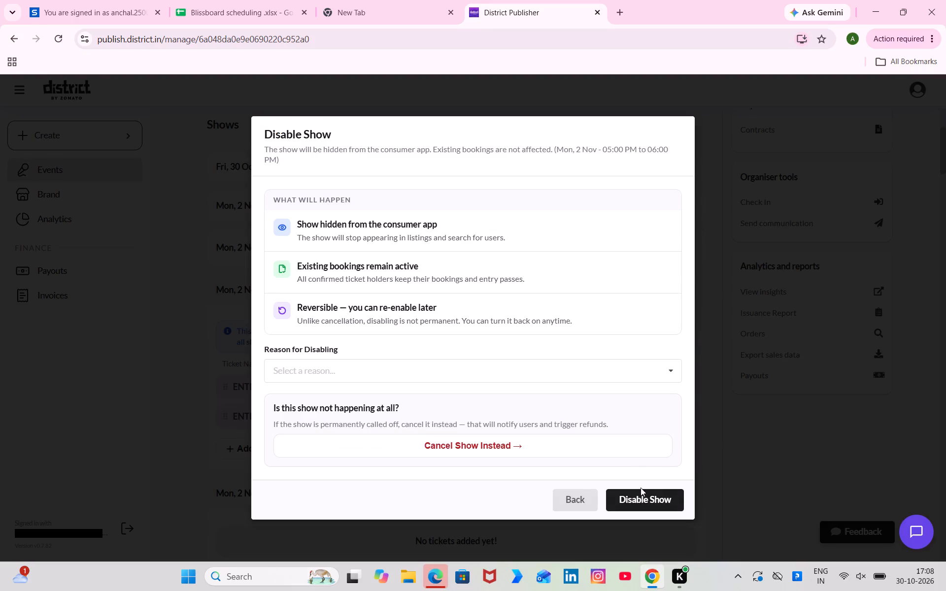
{"action": "left_click", "coordinate": [642, 490]}
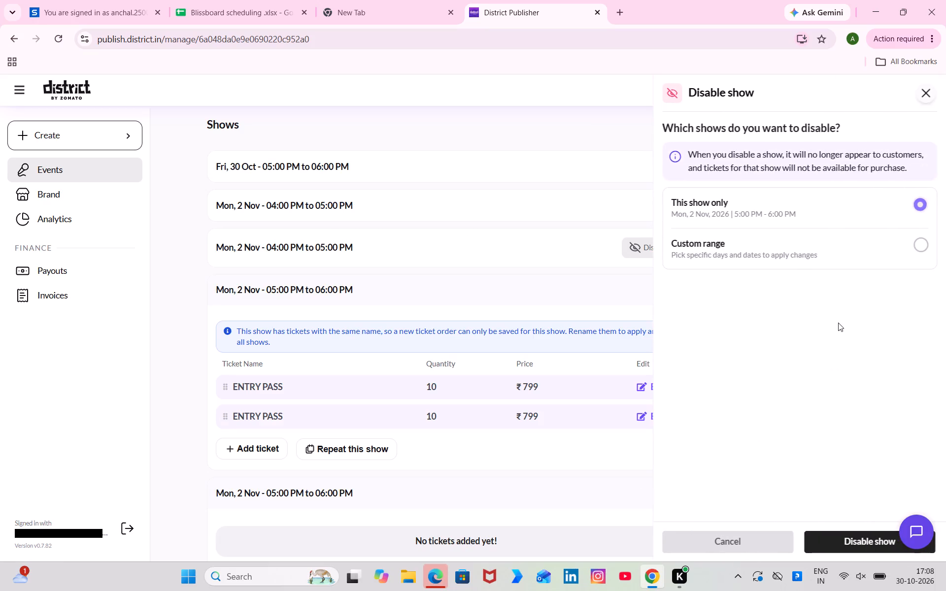
{"action": "left_click", "coordinate": [871, 538]}
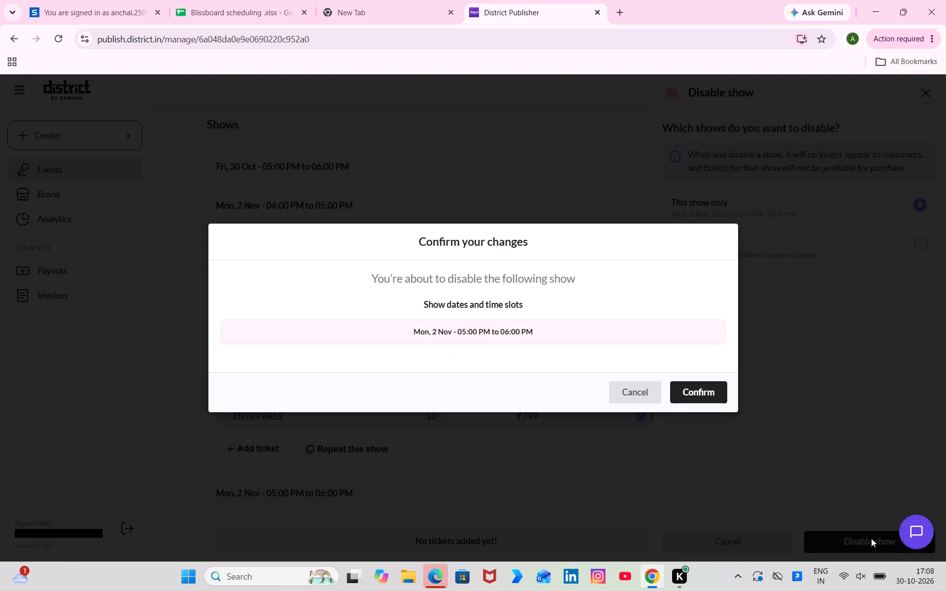
{"action": "left_click", "coordinate": [700, 399]}
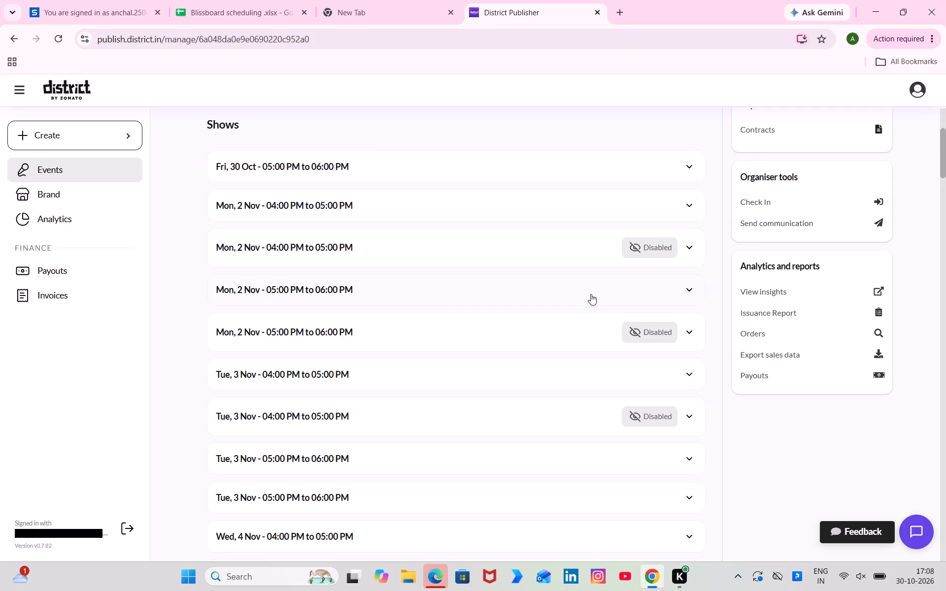
Examine the enabled Mon, 2 Nov 04:00–05:00 PM and 05:00–06:00 PM shows for tickets and review the shows that follow.
{"action": "left_click", "coordinate": [638, 200]}
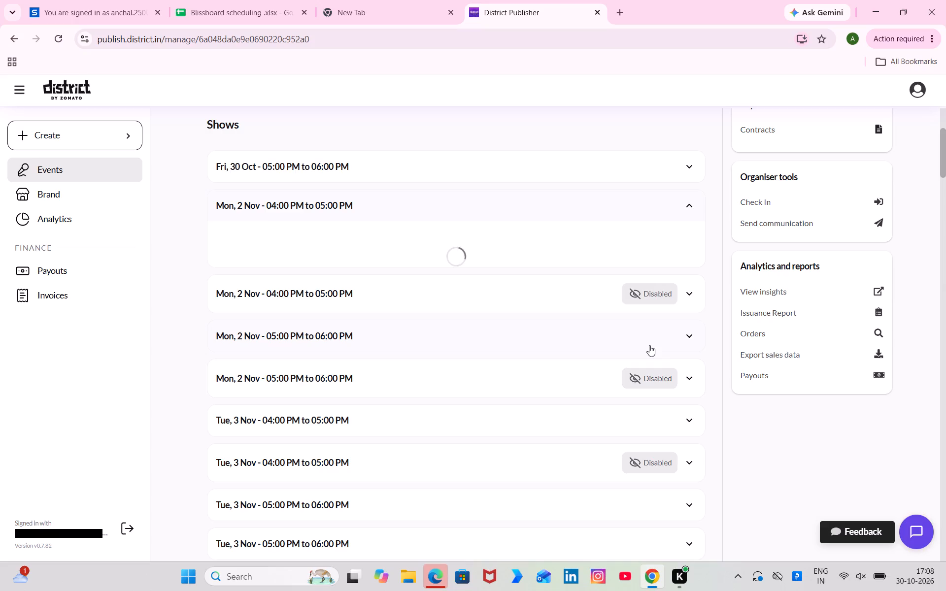
{"action": "left_click", "coordinate": [649, 345]}
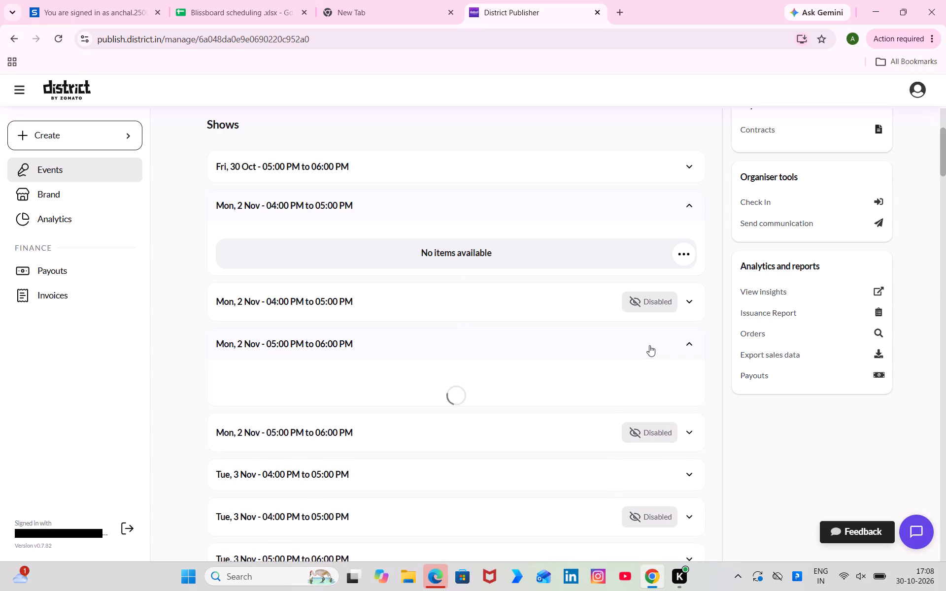
{"action": "scroll", "coordinate": [649, 345], "scroll_direction": "down", "scroll_amount": 3}
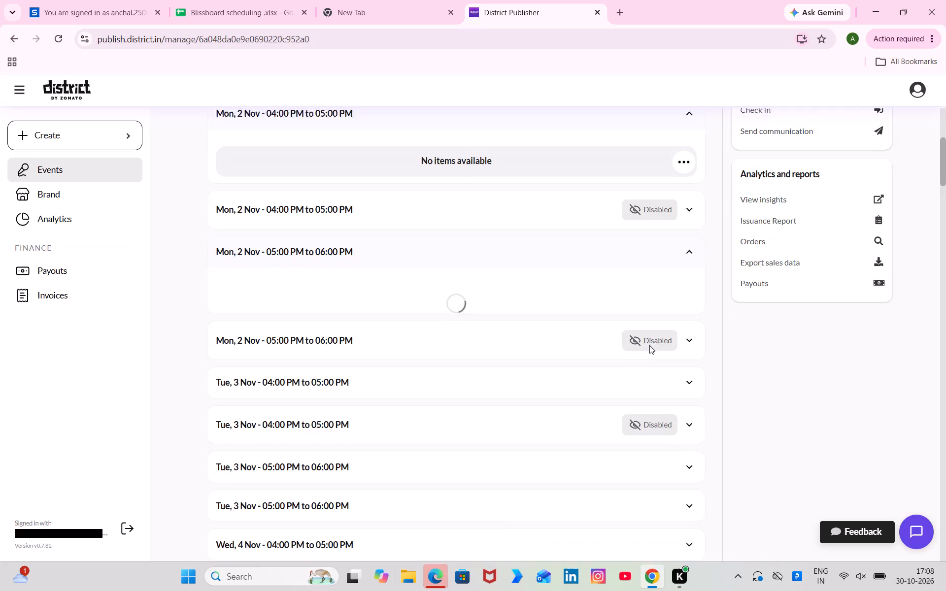
{"action": "scroll", "coordinate": [649, 345], "scroll_direction": "down", "scroll_amount": 1}
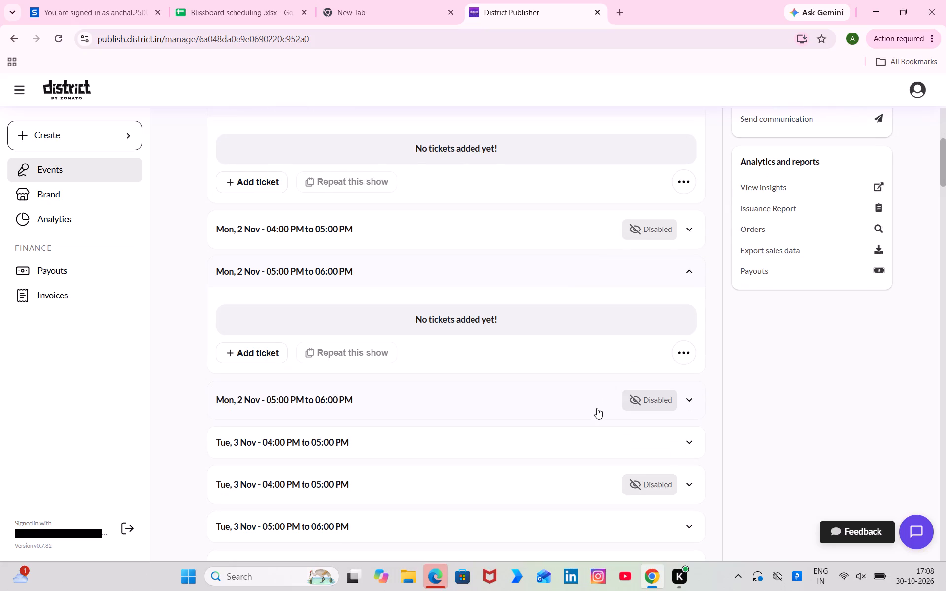
{"action": "scroll", "coordinate": [557, 441], "scroll_direction": "down", "scroll_amount": 1}
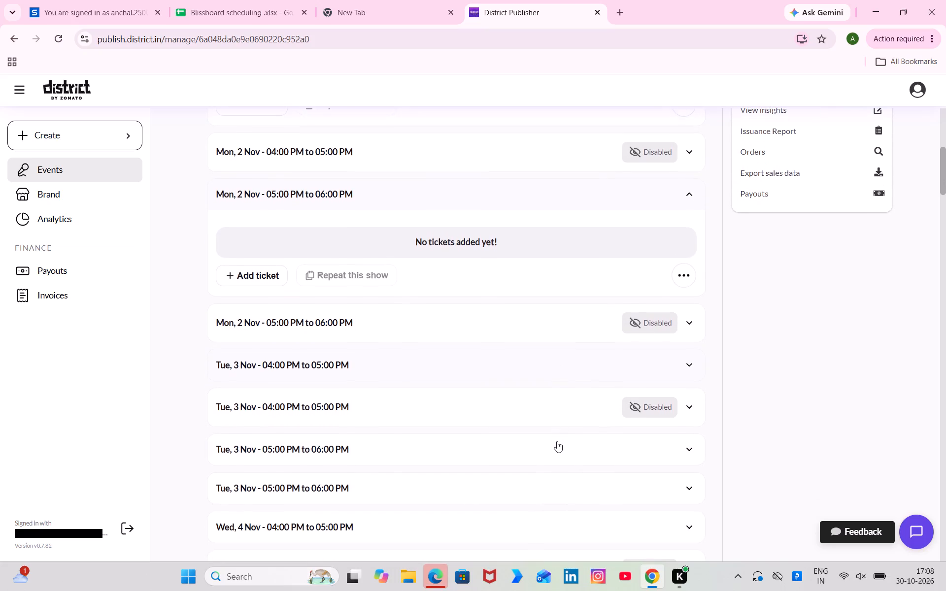
{"action": "scroll", "coordinate": [557, 441], "scroll_direction": "down", "scroll_amount": 1}
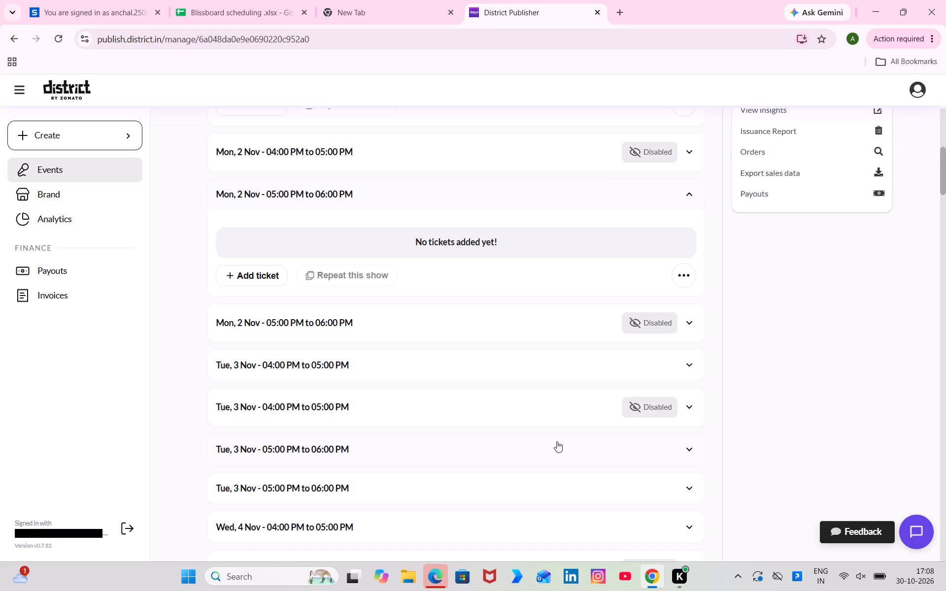
{"action": "scroll", "coordinate": [557, 441], "scroll_direction": "down", "scroll_amount": 1}
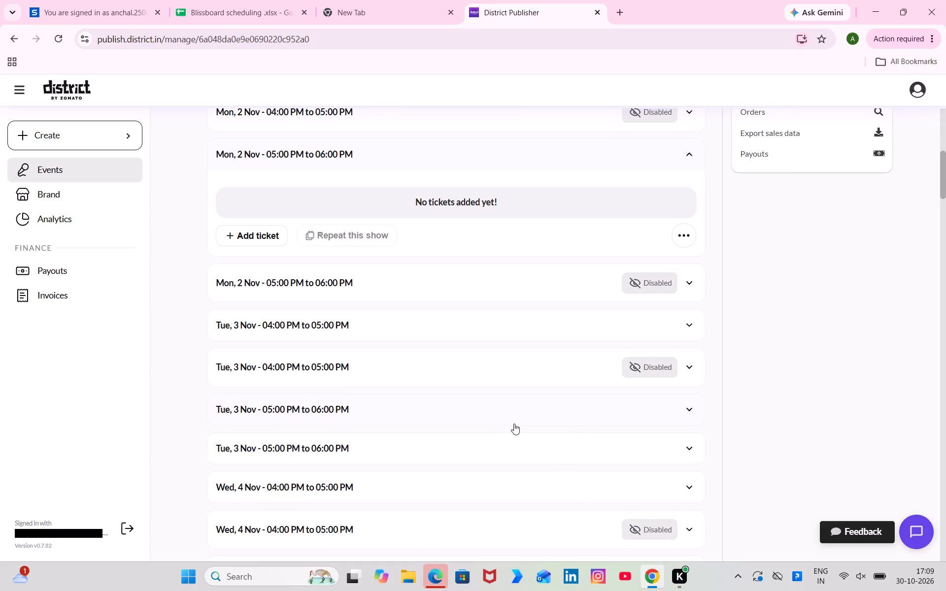
Fill in a new ticket with custom name ENTRY PASS, the copied INR 250 redeemable cover charge description, price 799 and total quantity 10.
{"action": "scroll", "coordinate": [560, 366], "scroll_direction": "up", "scroll_amount": 4}
{"action": "left_click", "coordinate": [676, 285]}
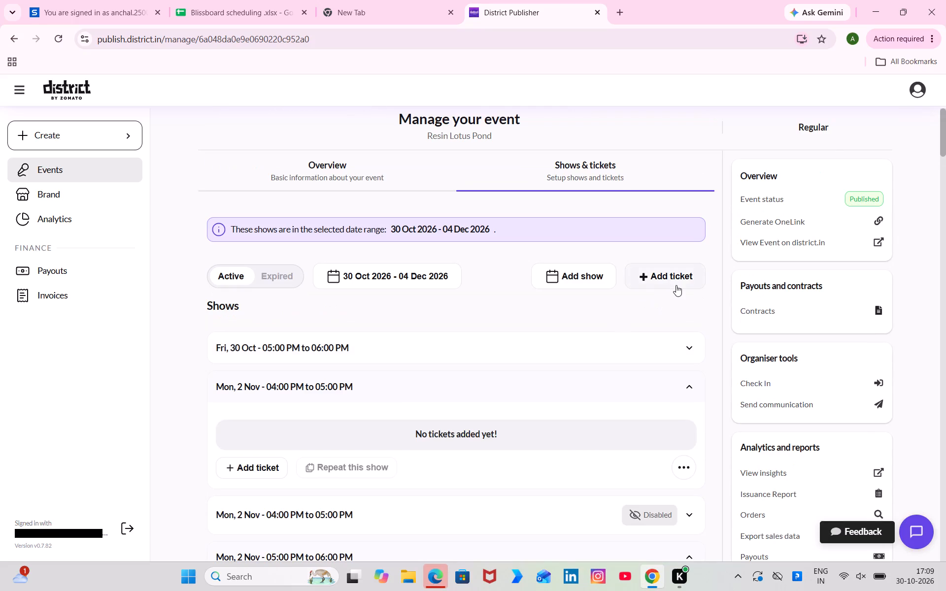
{"action": "left_click", "coordinate": [734, 247]}
{"action": "key", "text": "ctrl+v"}
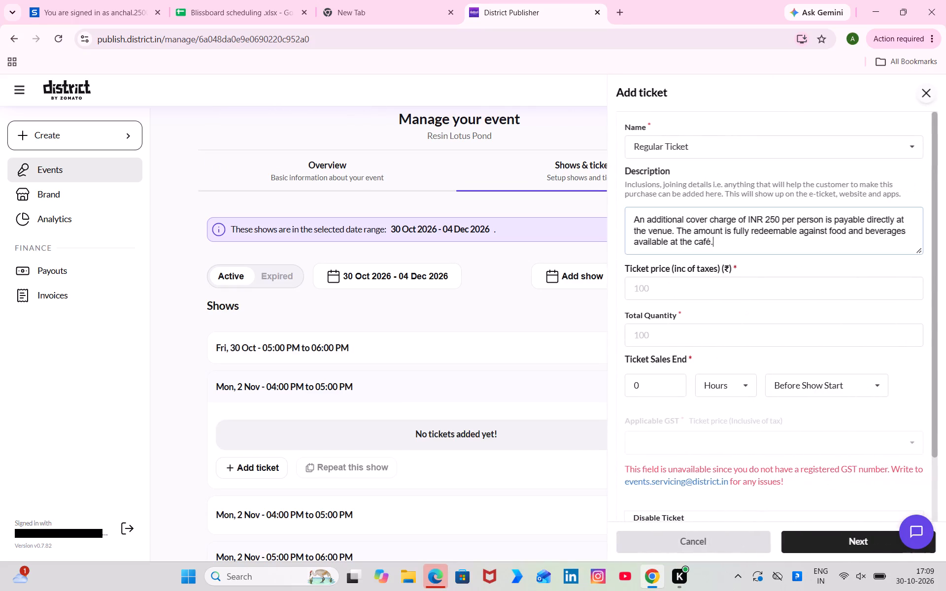
{"action": "left_click", "coordinate": [694, 294]}
{"action": "type", "text": "799"}
{"action": "left_click_drag", "start_coordinate": [738, 131], "coordinate": [733, 143]}
{"action": "left_click", "coordinate": [733, 143]}
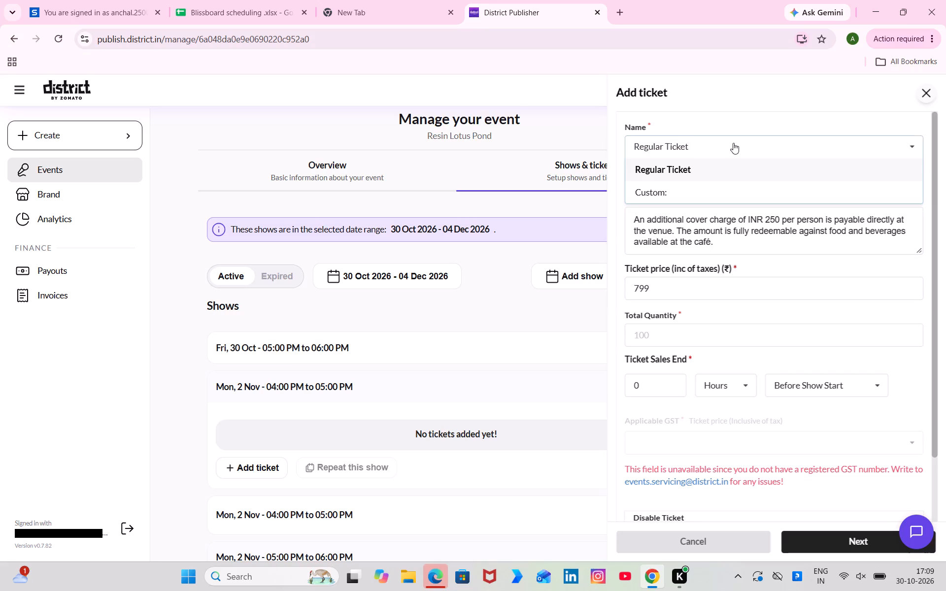
{"action": "left_click", "coordinate": [750, 193]}
{"action": "left_click", "coordinate": [769, 152]}
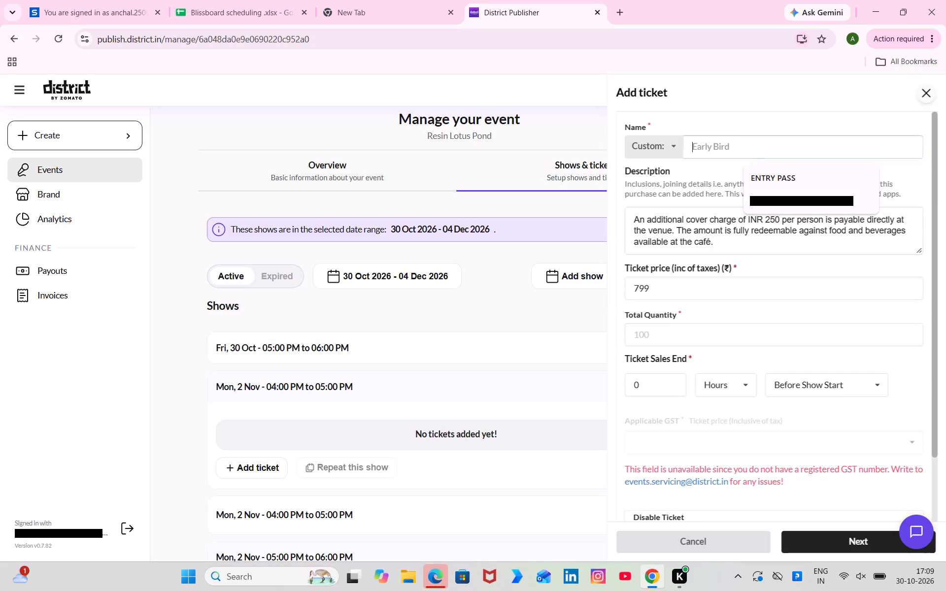
{"action": "left_click", "coordinate": [787, 178]}
{"action": "left_click", "coordinate": [697, 332]}
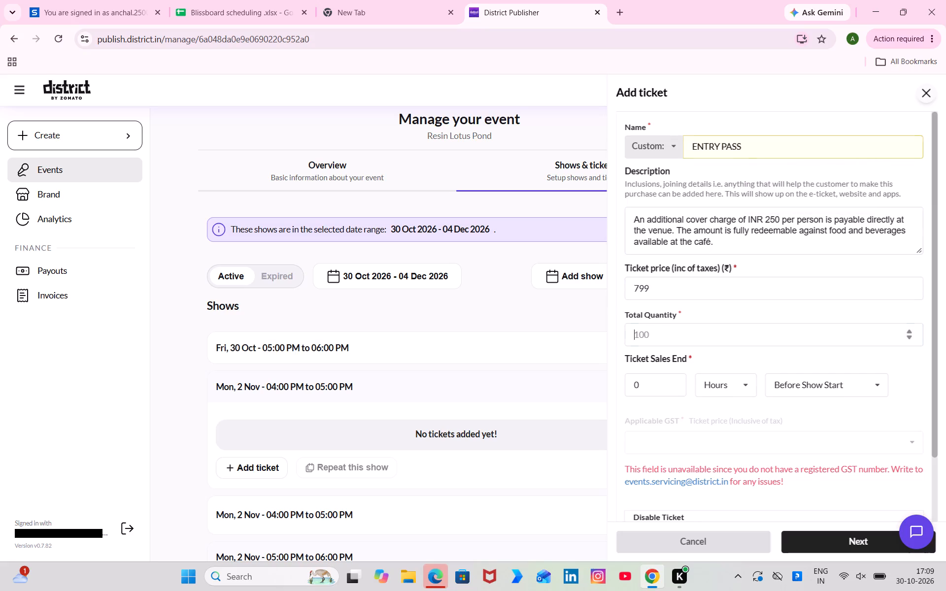
{"action": "type", "text": "10"}
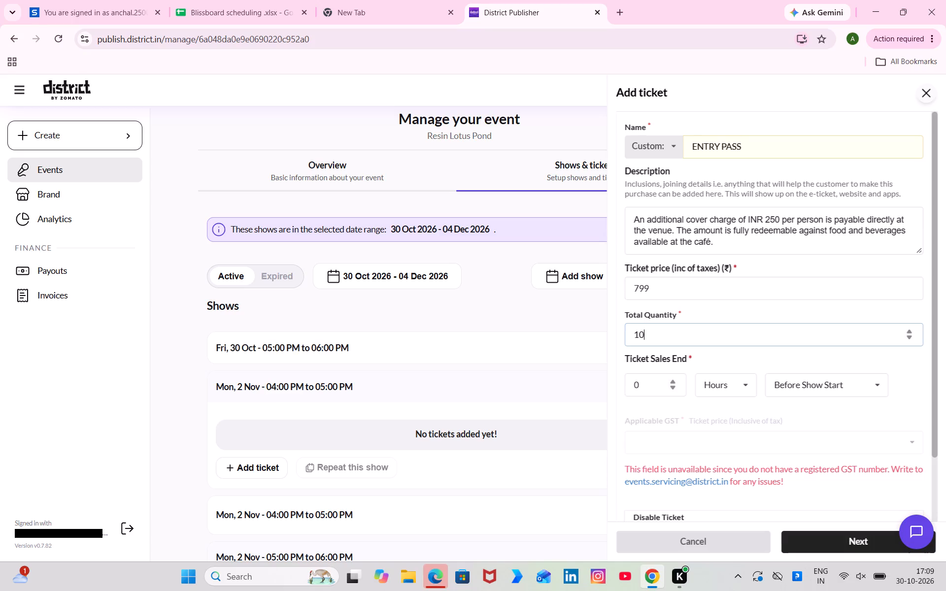
Set ticket sales to end 30 minutes before show start and save the ticket for all shows.
{"action": "left_click", "coordinate": [631, 379]}
{"action": "key", "text": "3"}
{"action": "left_click", "coordinate": [726, 387]}
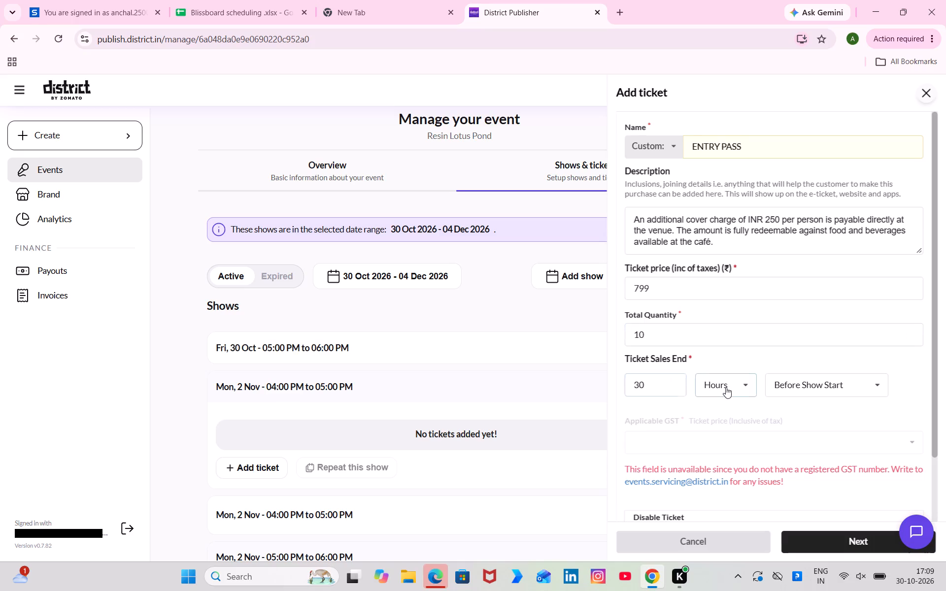
{"action": "left_click", "coordinate": [717, 408]}
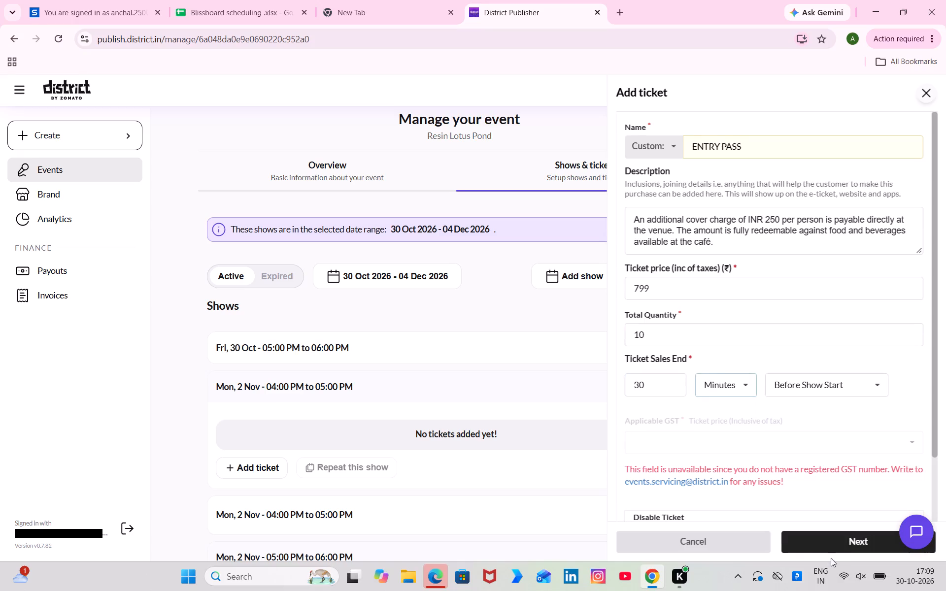
{"action": "left_click", "coordinate": [831, 548]}
{"action": "left_click", "coordinate": [831, 548]}
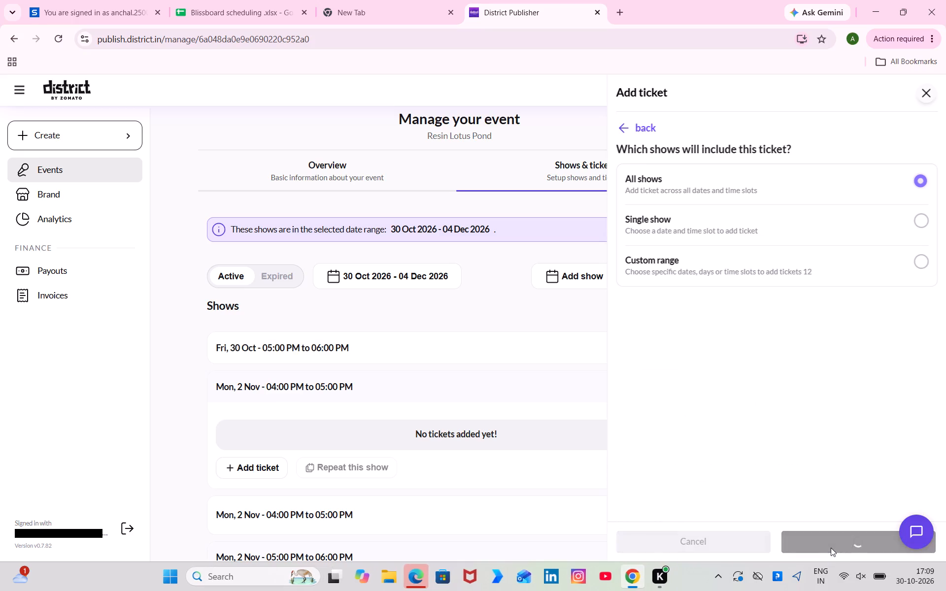
{"action": "left_click", "coordinate": [707, 492]}
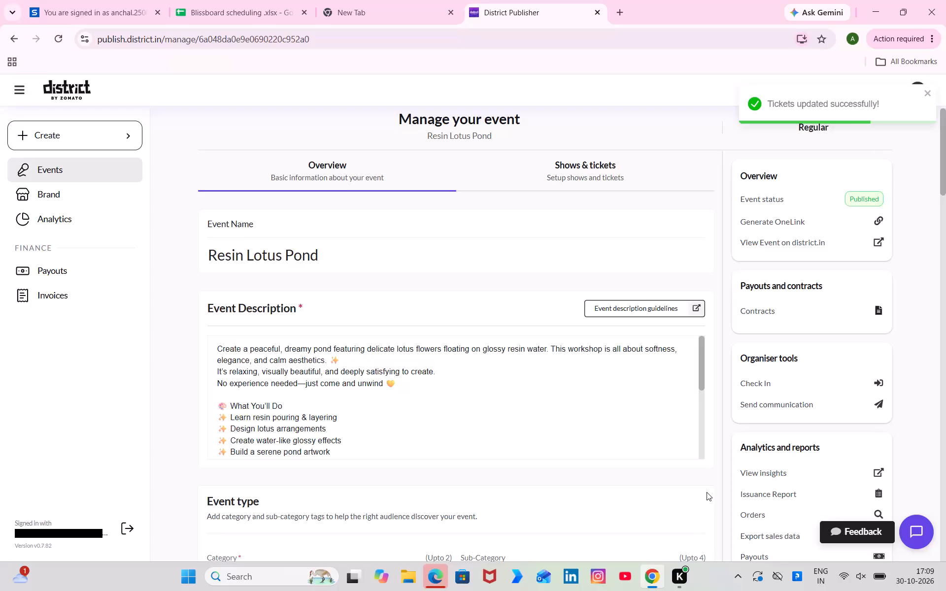
Check the tickets on the Fri, 30 Oct 05:00–06:00 PM and enabled Mon, 2 Nov 04:00–05:00 PM shows.
{"action": "left_click", "coordinate": [620, 161]}
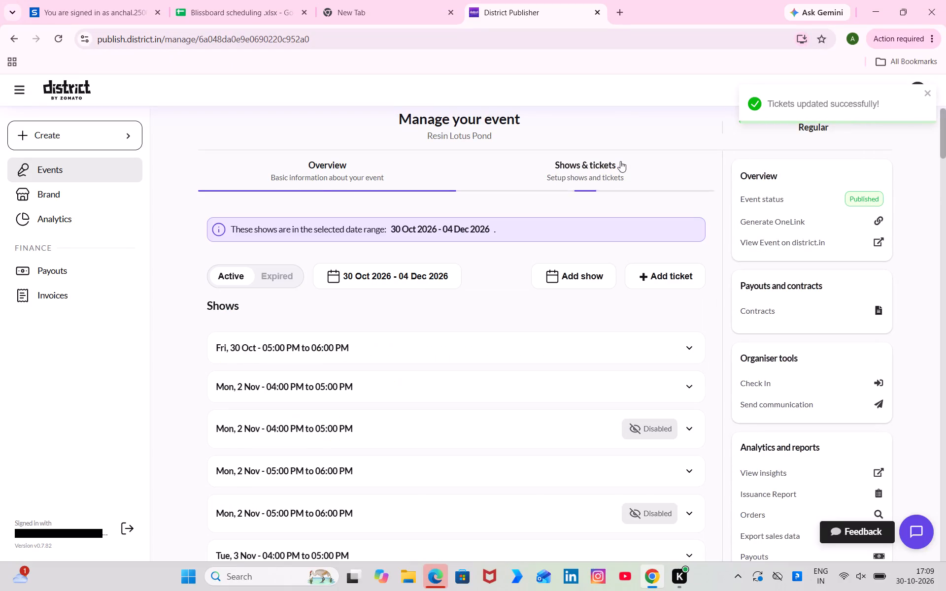
{"action": "left_click", "coordinate": [599, 340]}
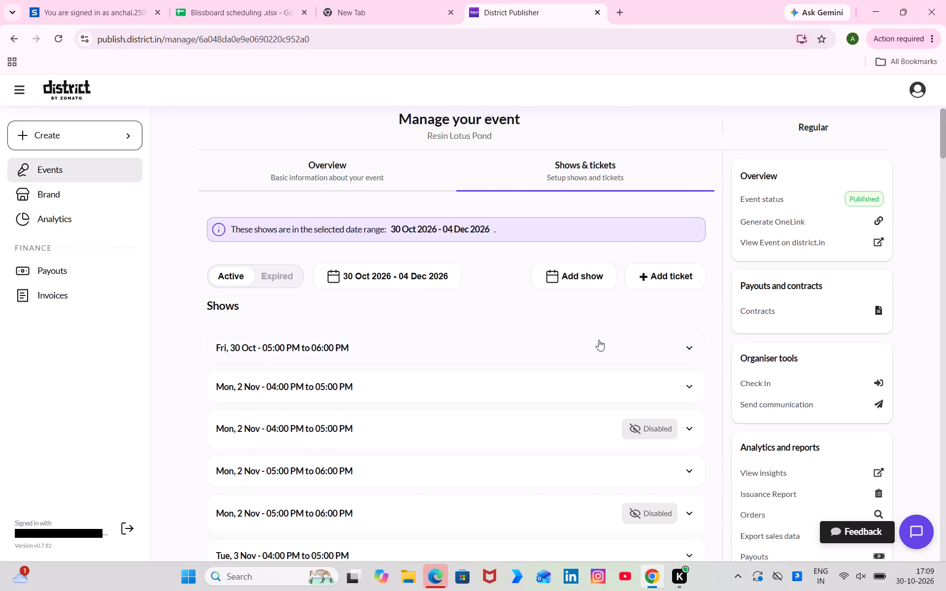
{"action": "scroll", "coordinate": [599, 340], "scroll_direction": "down", "scroll_amount": 4}
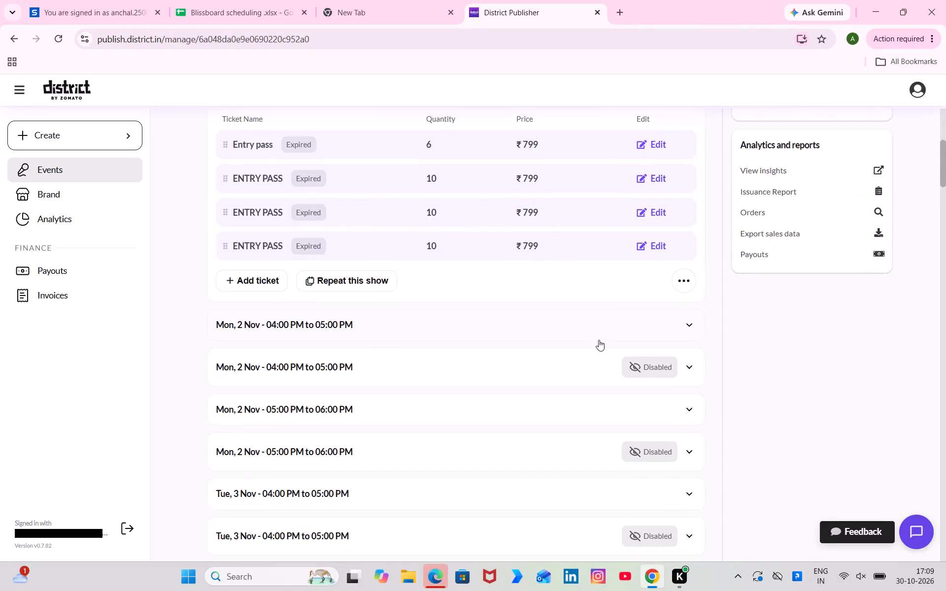
{"action": "left_click", "coordinate": [604, 332]}
{"action": "scroll", "coordinate": [604, 332], "scroll_direction": "down", "scroll_amount": 1}
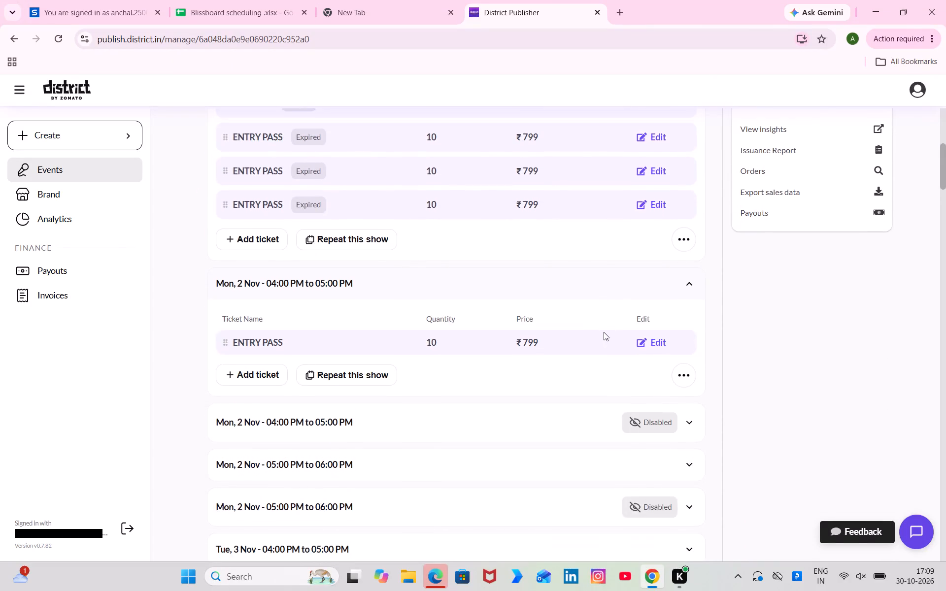
{"action": "scroll", "coordinate": [604, 332], "scroll_direction": "up", "scroll_amount": 5}
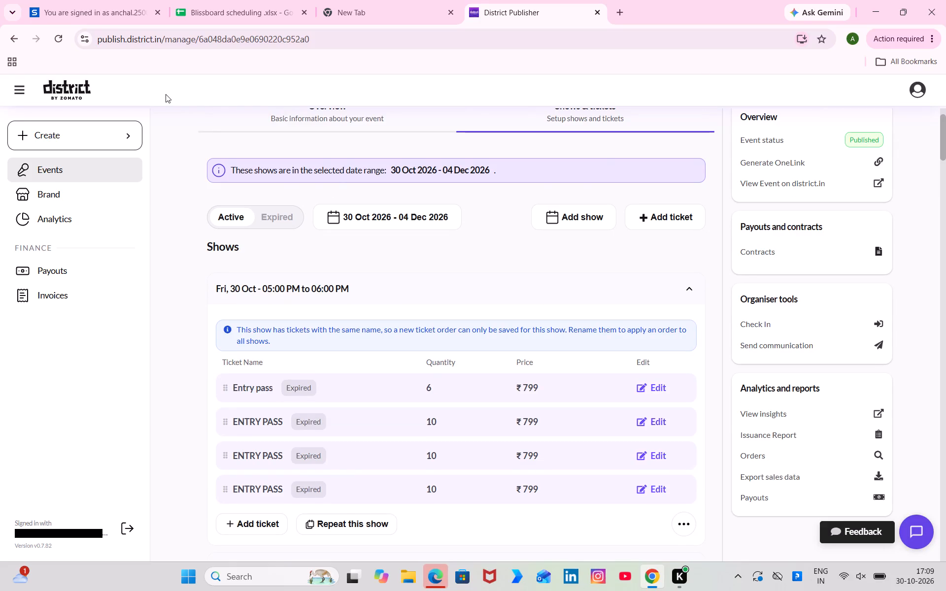
Leave the Resin Lotus Pond event page and switch to the Blissboard scheduling sheet.
{"action": "left_click", "coordinate": [23, 35]}
{"action": "left_click", "coordinate": [223, 0]}
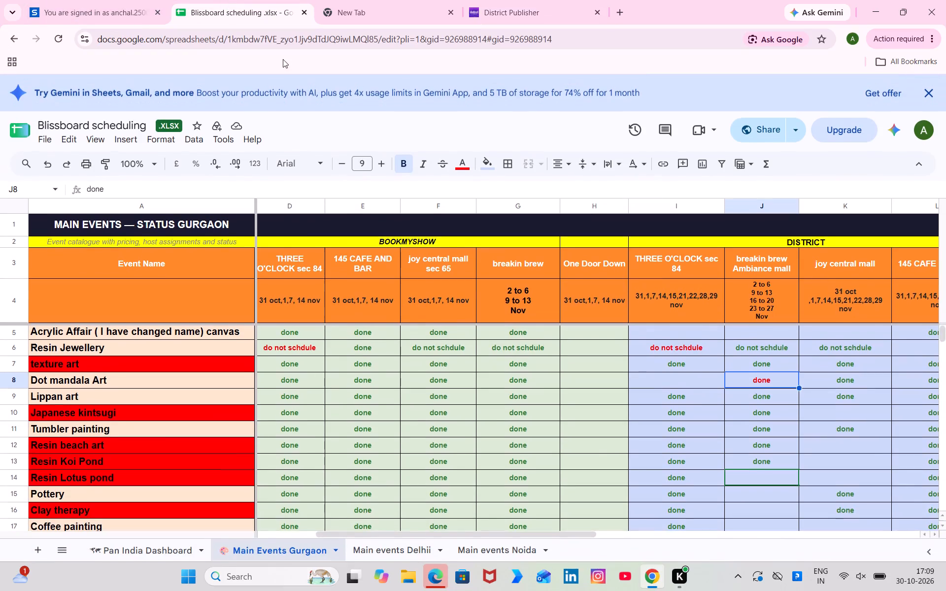
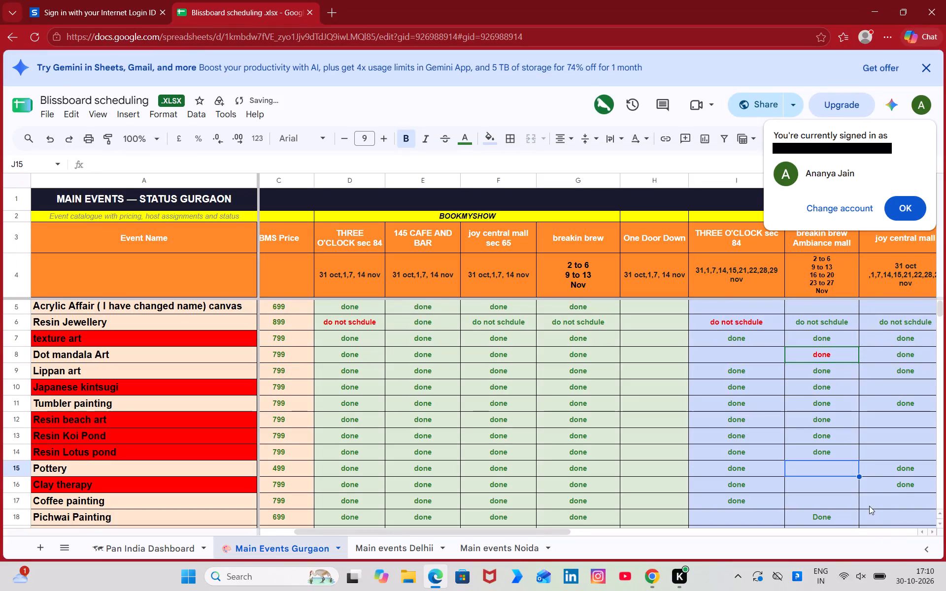
Look up the next unscheduled Breakin Brew event in the Gurgaon sheet and search District Publisher's events for "clay the".
{"action": "scroll", "coordinate": [869, 501], "scroll_direction": "down", "scroll_amount": 7}
{"action": "scroll", "coordinate": [869, 501], "scroll_direction": "up", "scroll_amount": 2}
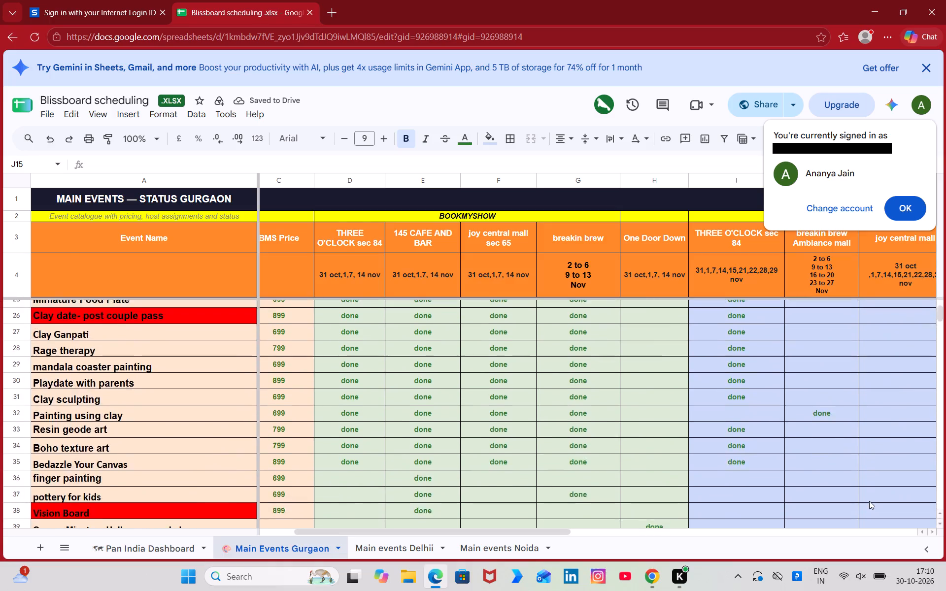
{"action": "scroll", "coordinate": [869, 501], "scroll_direction": "up", "scroll_amount": 4}
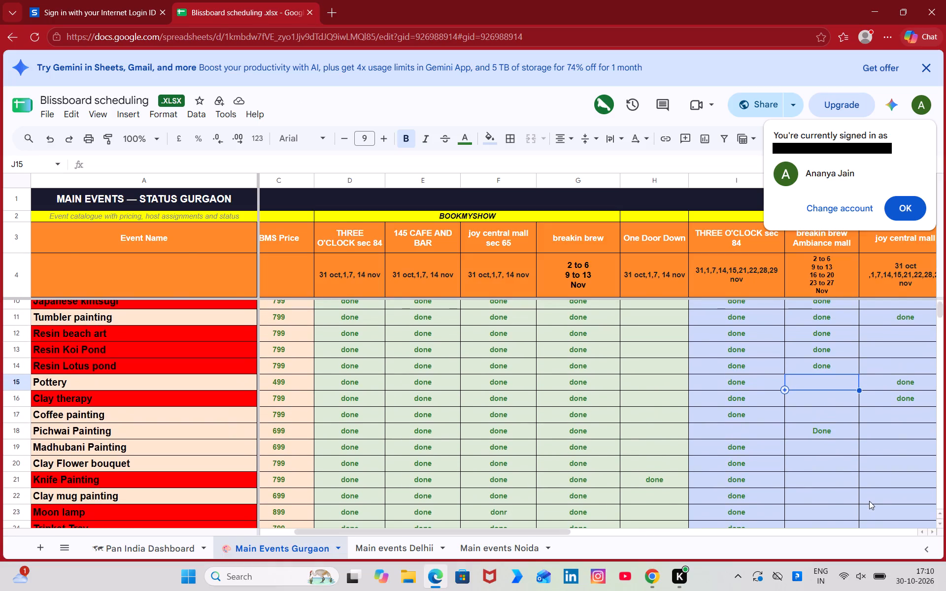
{"action": "left_click", "coordinate": [426, 579]}
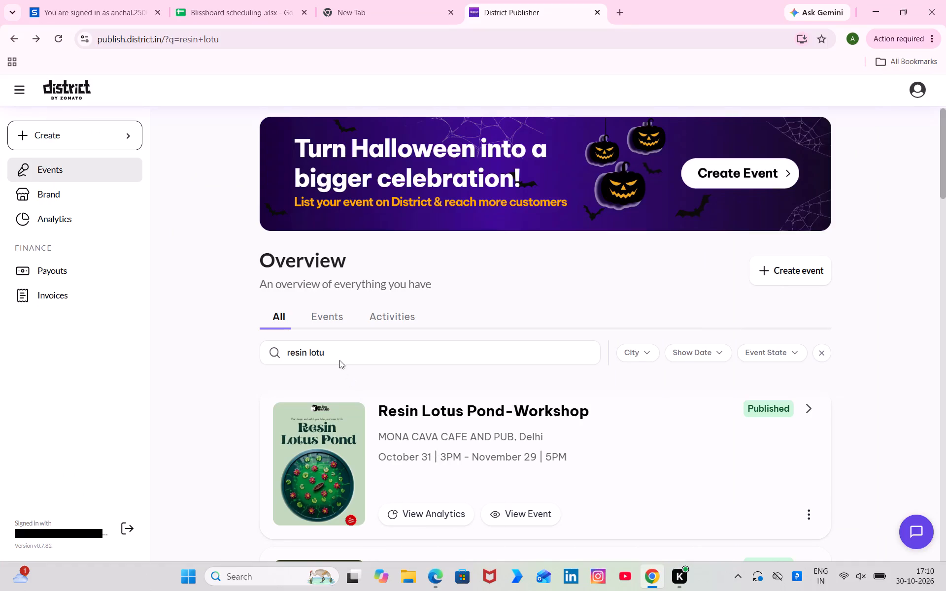
{"action": "left_click_drag", "start_coordinate": [329, 343], "coordinate": [328, 350]}
{"action": "left_click_drag", "start_coordinate": [328, 350], "coordinate": [211, 361]}
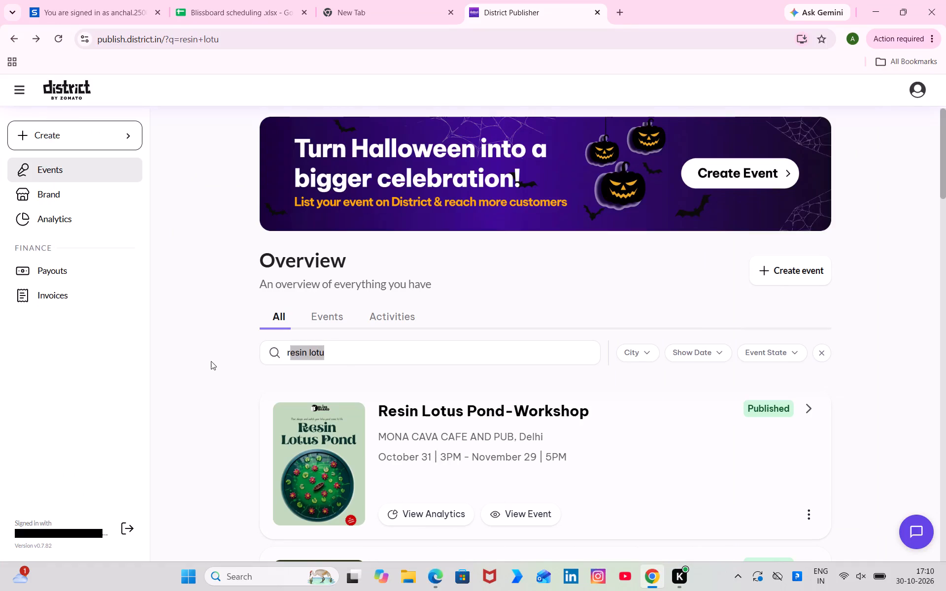
{"action": "type", "text": "clay"}
{"action": "key", "text": "space"}
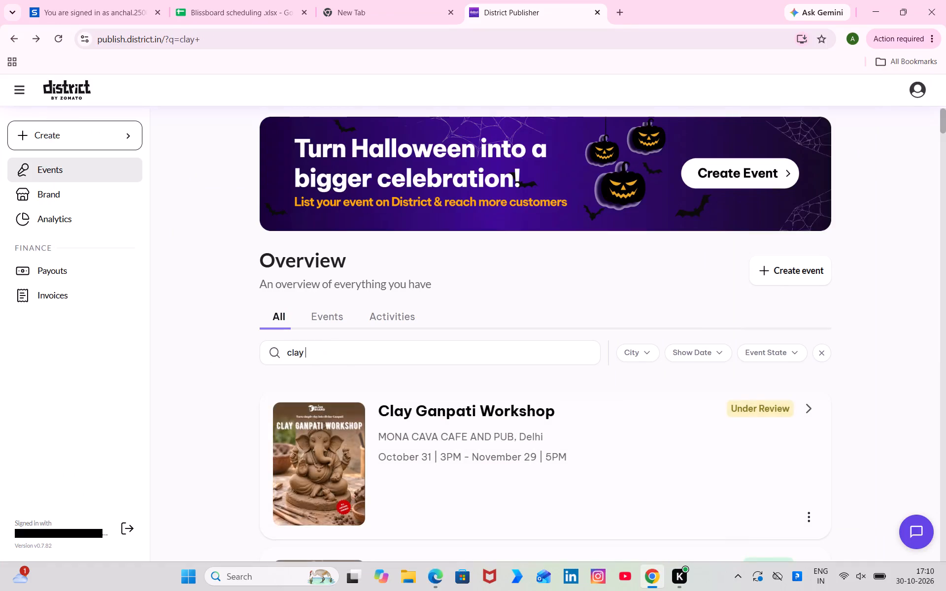
{"action": "scroll", "coordinate": [350, 453], "scroll_direction": "down", "scroll_amount": 2}
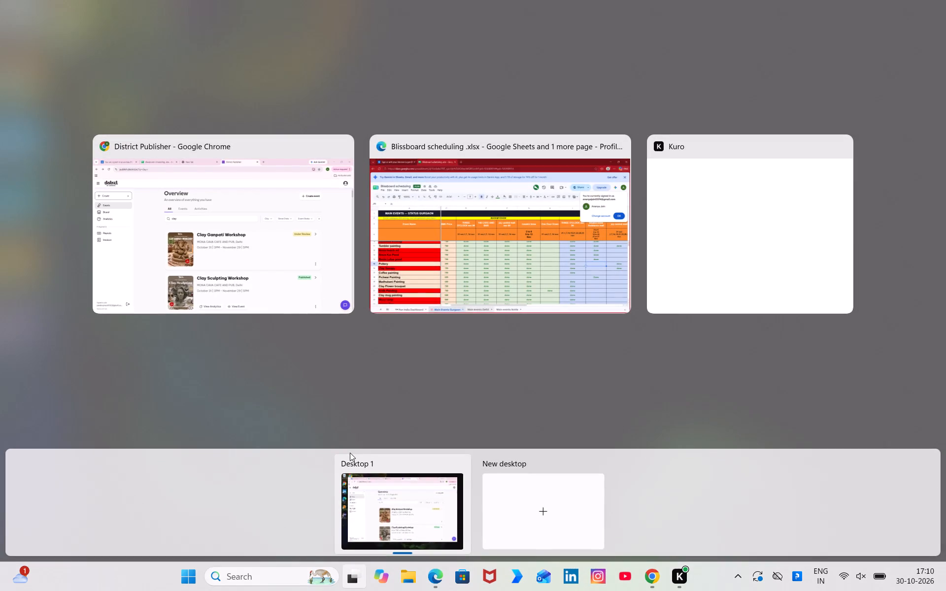
{"action": "left_click", "coordinate": [265, 299]}
{"action": "type", "text": "the"}
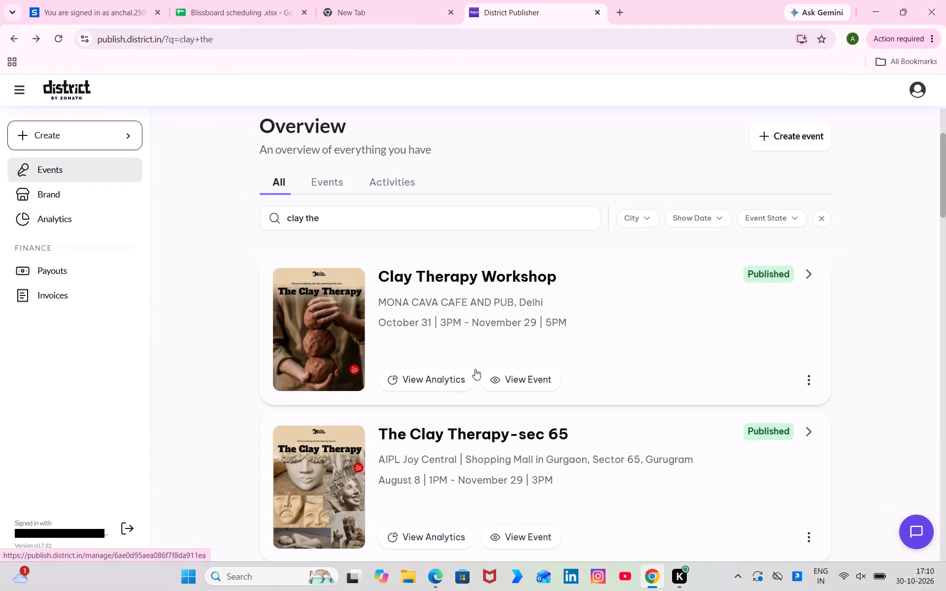
Open the published Clay Therapy Workshop at Breakin' Brew, Gurugram, and go to its shows and tickets.
{"action": "scroll", "coordinate": [475, 369], "scroll_direction": "down", "scroll_amount": 9}
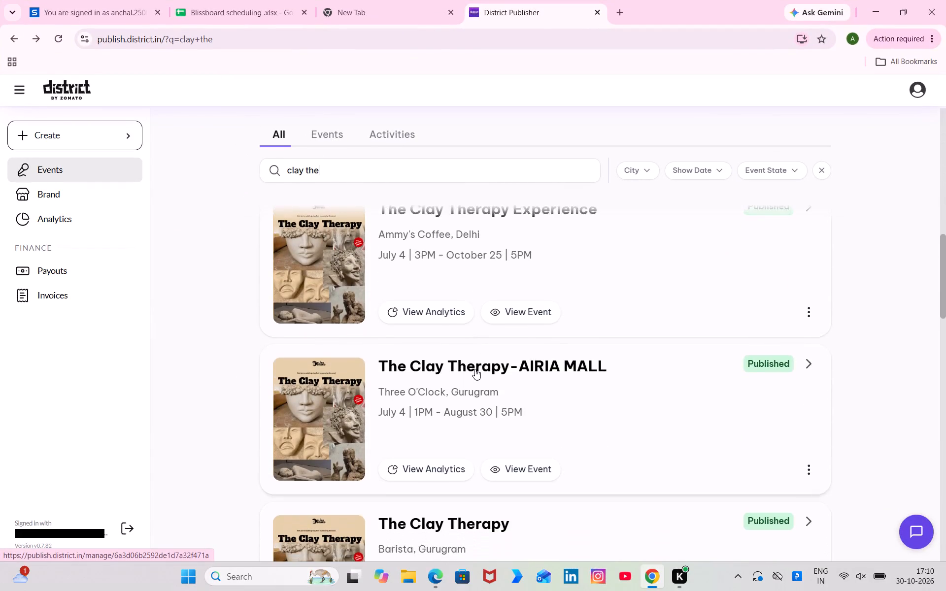
{"action": "scroll", "coordinate": [475, 369], "scroll_direction": "down", "scroll_amount": 8}
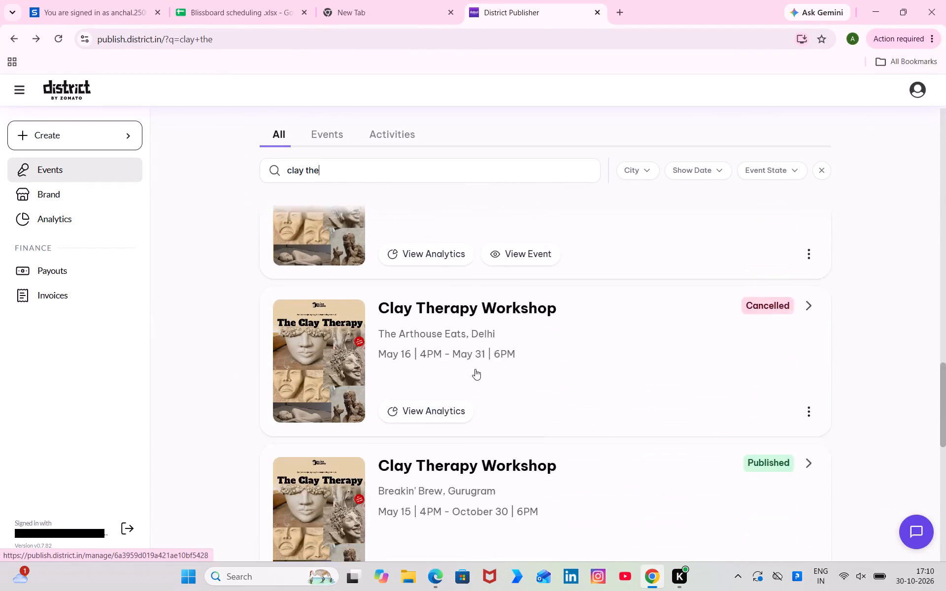
{"action": "scroll", "coordinate": [475, 369], "scroll_direction": "down", "scroll_amount": 1}
{"action": "left_click", "coordinate": [388, 305]}
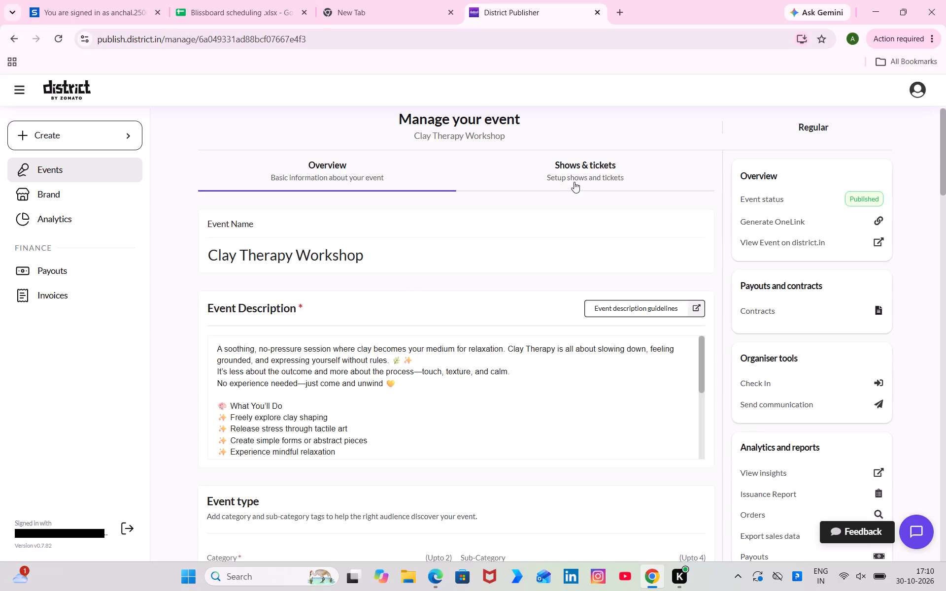
{"action": "left_click", "coordinate": [574, 182]}
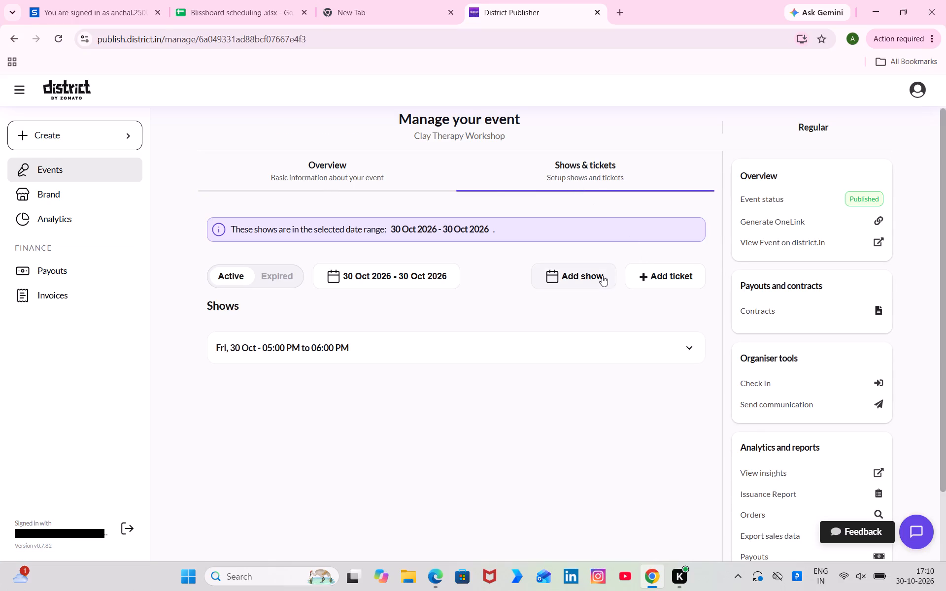
Start a weekly recurring show with a date range from Mon, 2 Nov to Fri, 4 Dec.
{"action": "left_click", "coordinate": [602, 275]}
{"action": "left_click", "coordinate": [754, 203]}
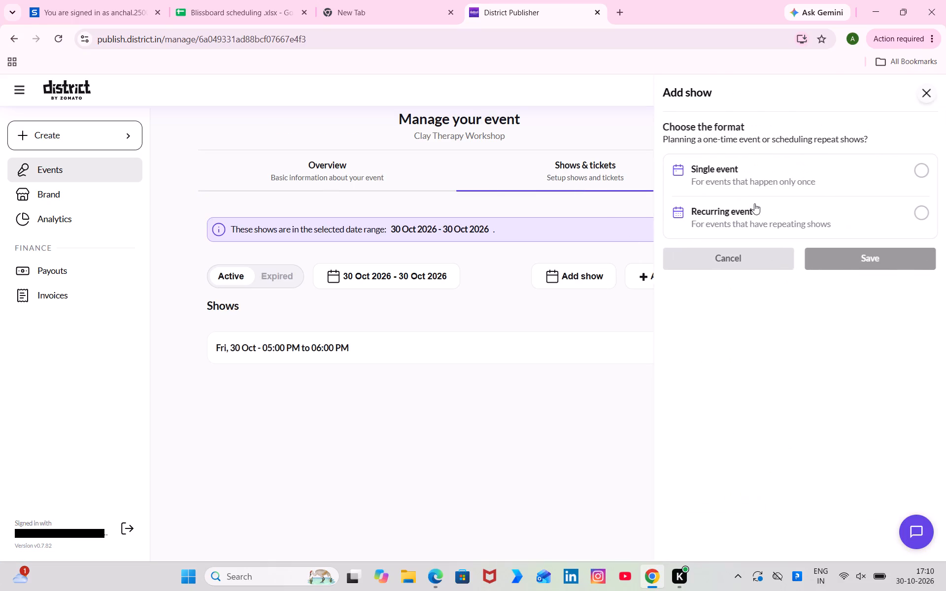
{"action": "left_click", "coordinate": [837, 319]}
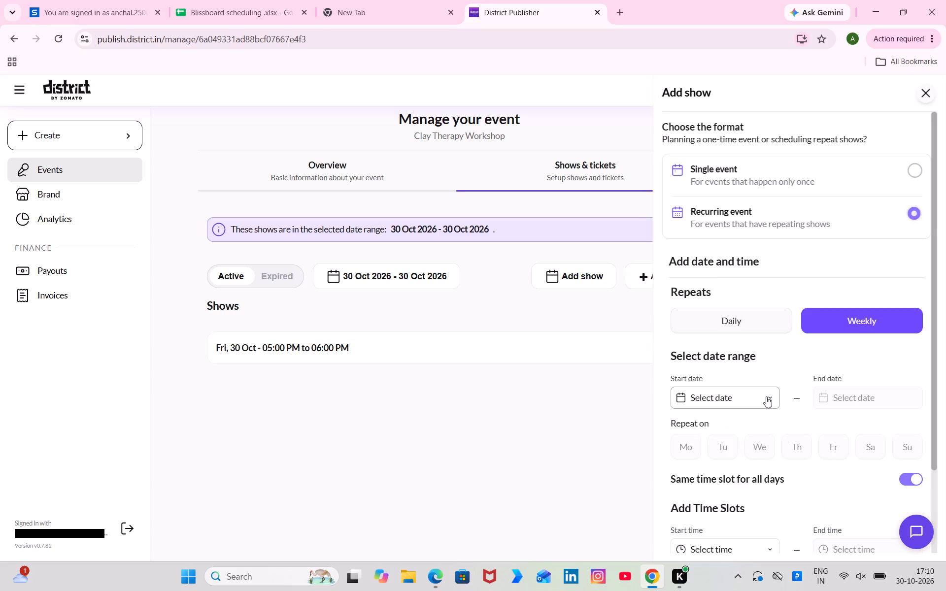
{"action": "left_click", "coordinate": [766, 396]}
{"action": "left_click", "coordinate": [787, 245]}
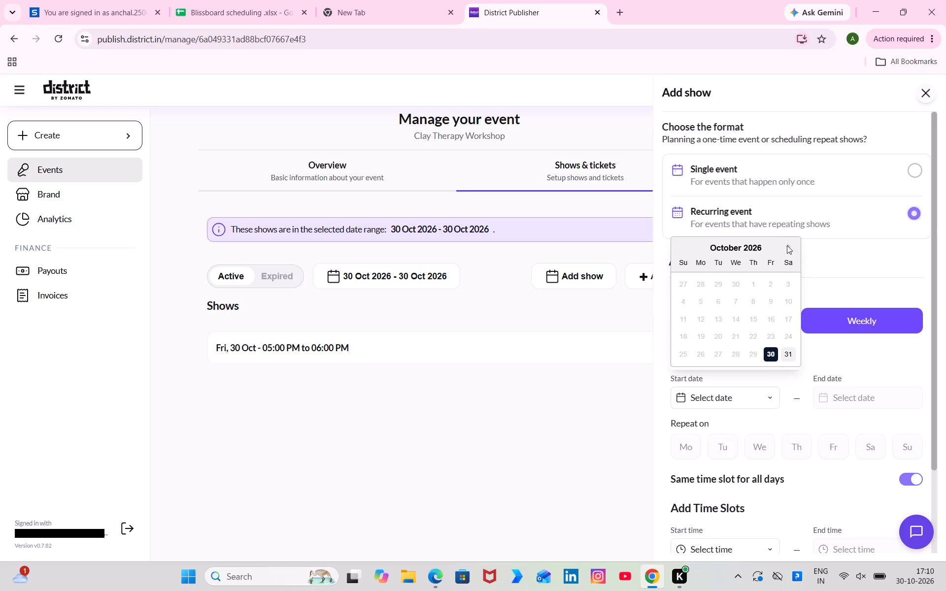
{"action": "left_click", "coordinate": [789, 243]}
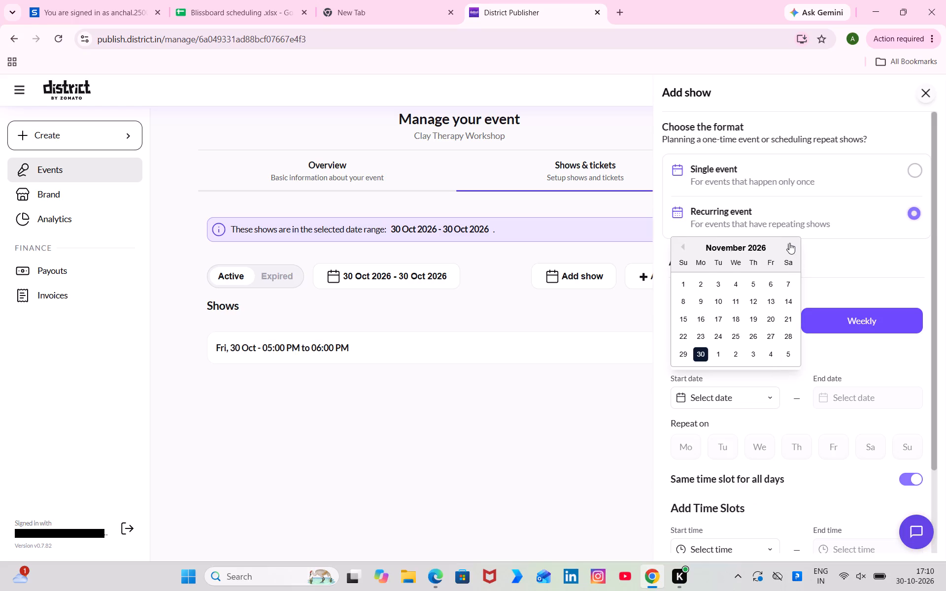
{"action": "left_click", "coordinate": [702, 289]}
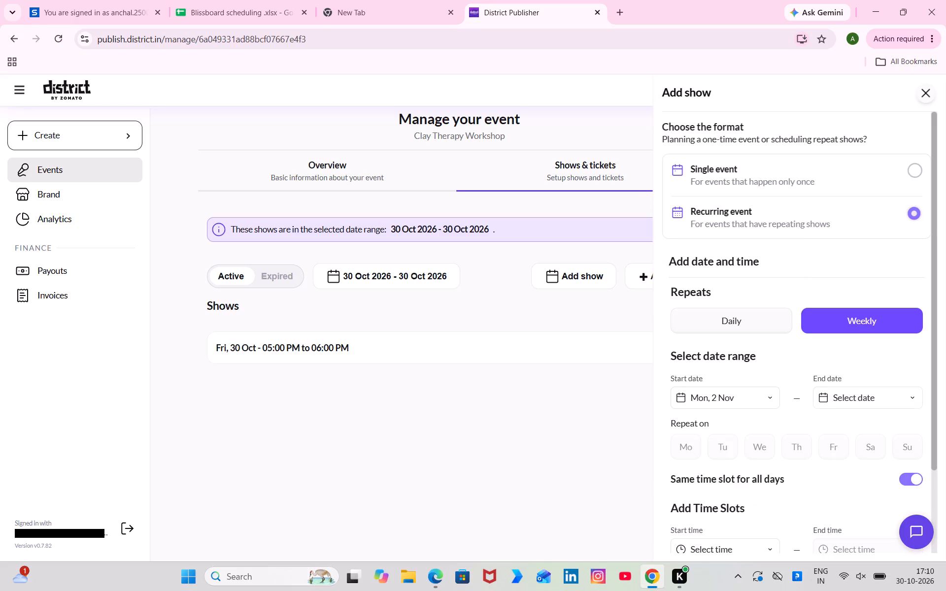
{"action": "left_click", "coordinate": [861, 392]}
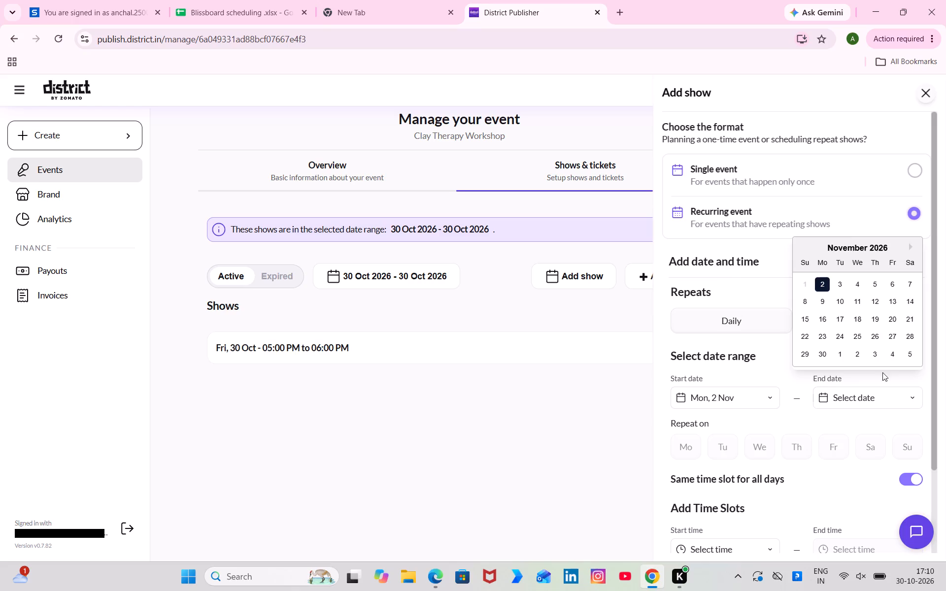
{"action": "left_click", "coordinate": [897, 357]}
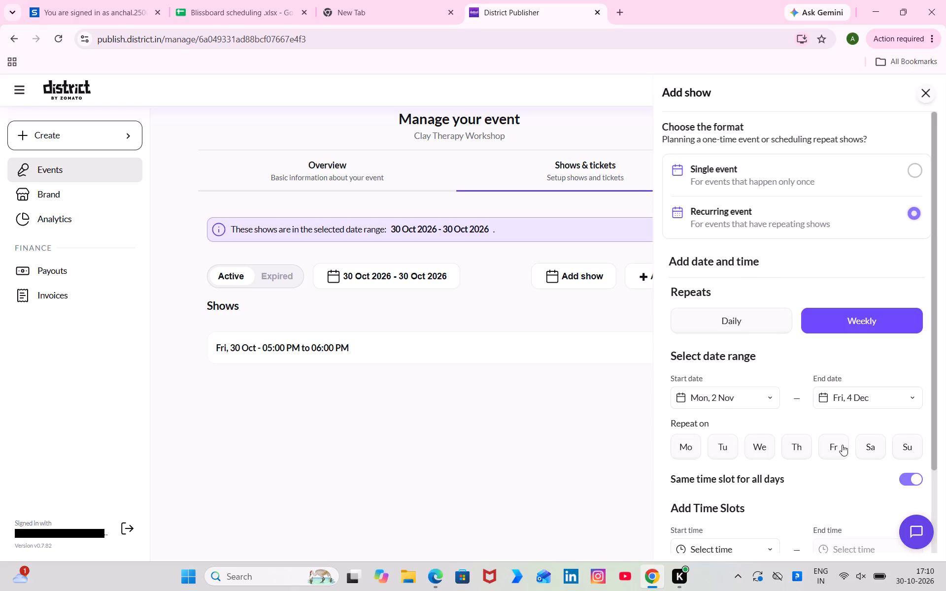
Set the recurring show to repeat on every weekday, Monday through Friday.
{"action": "left_click", "coordinate": [842, 445]}
{"action": "left_click", "coordinate": [805, 448]}
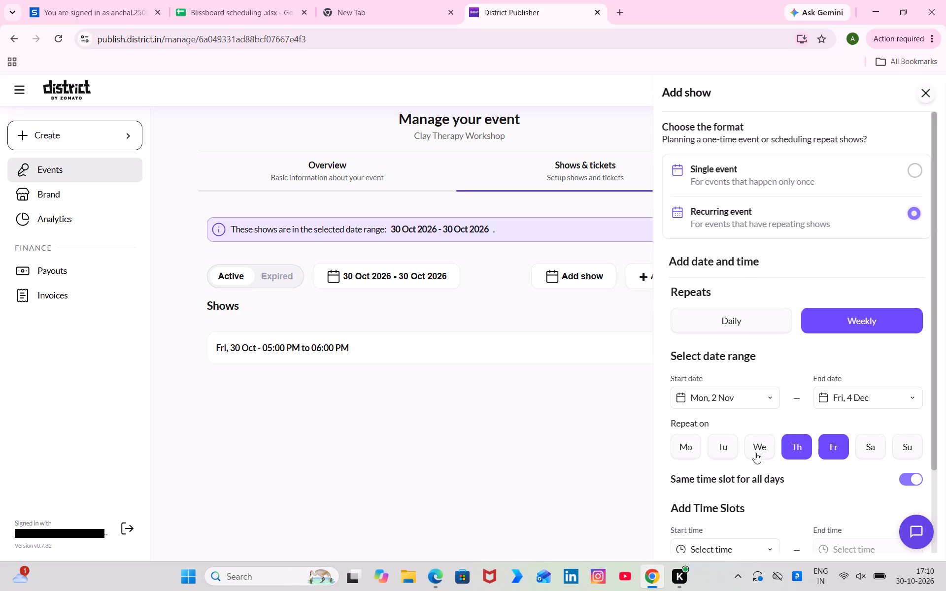
{"action": "left_click", "coordinate": [755, 453]}
{"action": "left_click", "coordinate": [726, 449]}
{"action": "left_click_drag", "start_coordinate": [726, 449], "coordinate": [702, 448]}
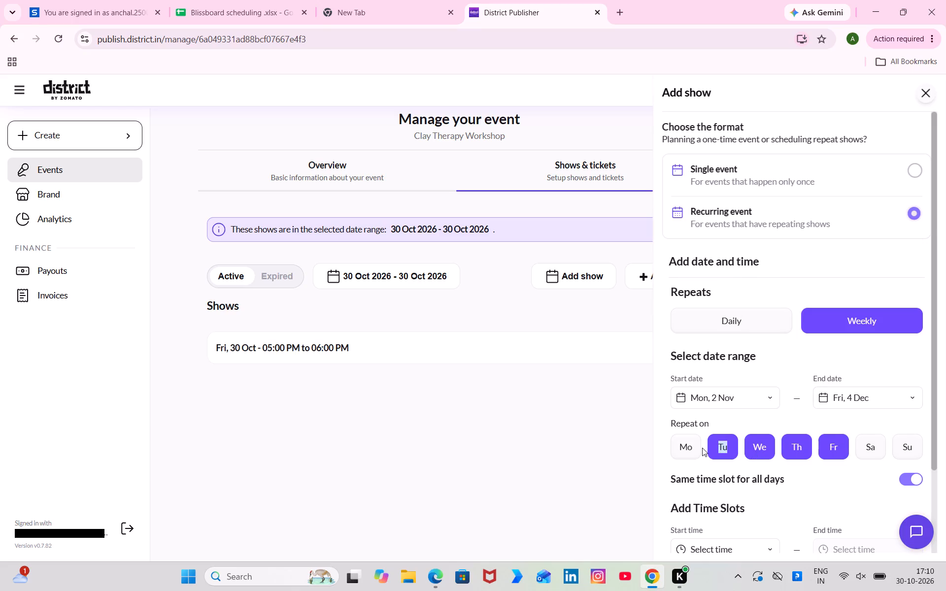
{"action": "left_click_drag", "start_coordinate": [702, 448], "coordinate": [685, 447]}
{"action": "left_click", "coordinate": [685, 447]}
Set the first time slot to run from 04:00 PM to 05:00 PM.
{"action": "scroll", "coordinate": [685, 447], "scroll_direction": "down", "scroll_amount": 2}
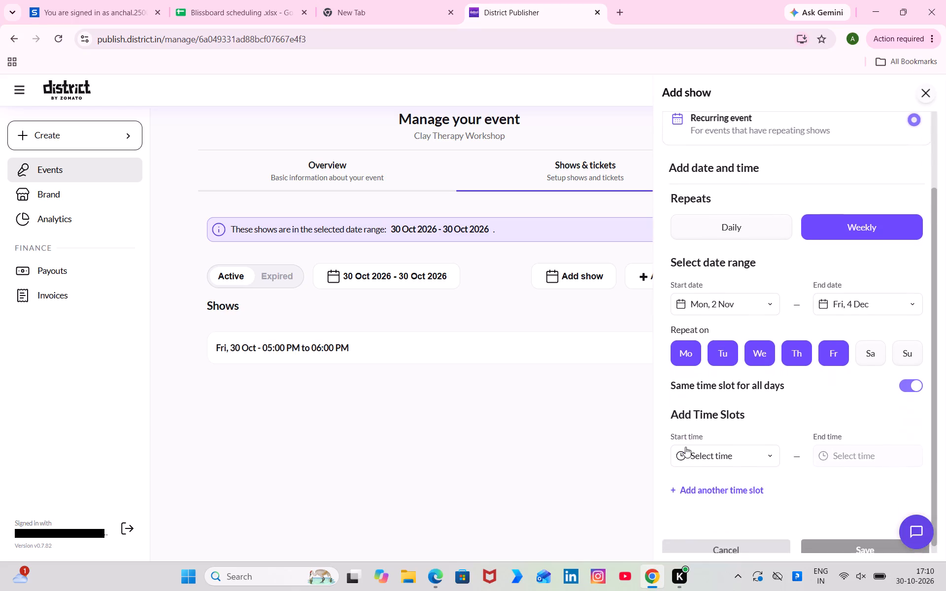
{"action": "left_click", "coordinate": [744, 460]}
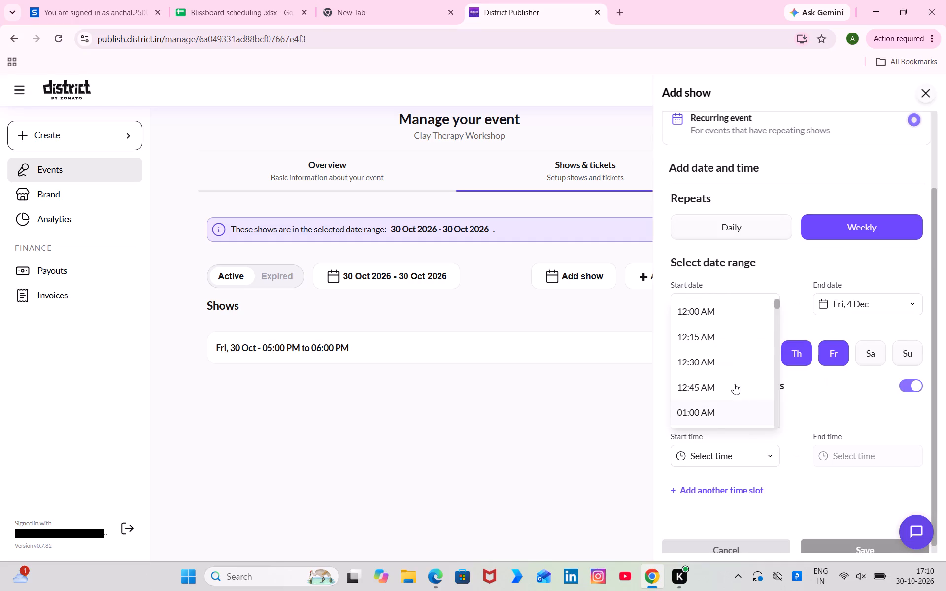
{"action": "scroll", "coordinate": [734, 384], "scroll_direction": "down", "scroll_amount": 11}
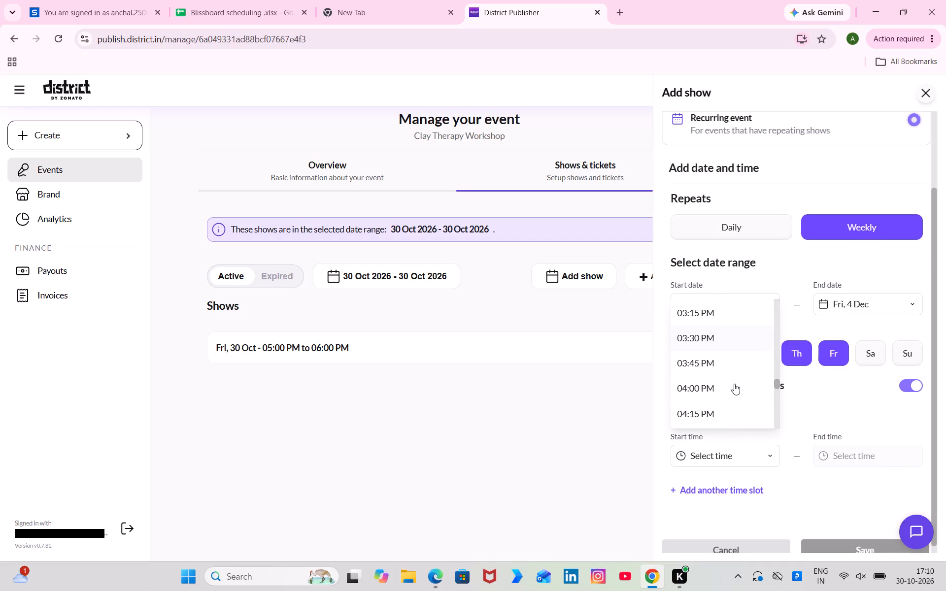
{"action": "scroll", "coordinate": [734, 384], "scroll_direction": "down", "scroll_amount": 1}
{"action": "left_click", "coordinate": [719, 387]}
{"action": "left_click", "coordinate": [895, 452]}
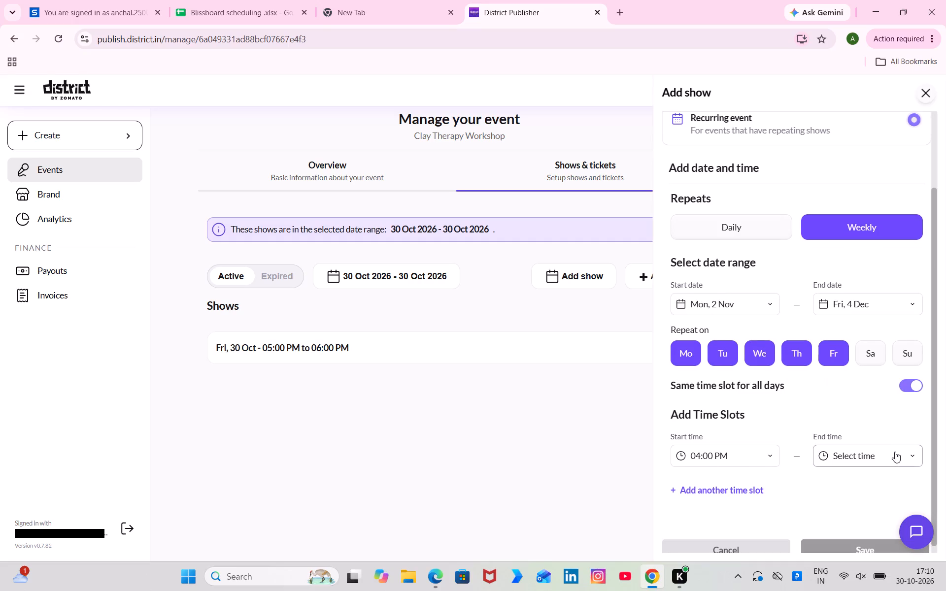
{"action": "left_click", "coordinate": [873, 384]}
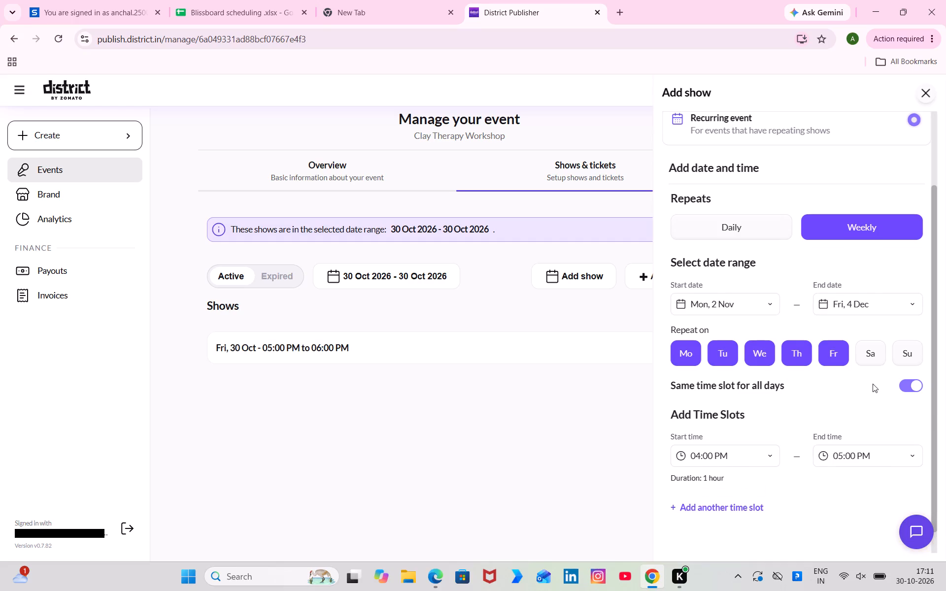
Add a second time slot from 05:00 PM to 06:00 PM and save the recurring shows.
{"action": "left_click", "coordinate": [749, 505]}
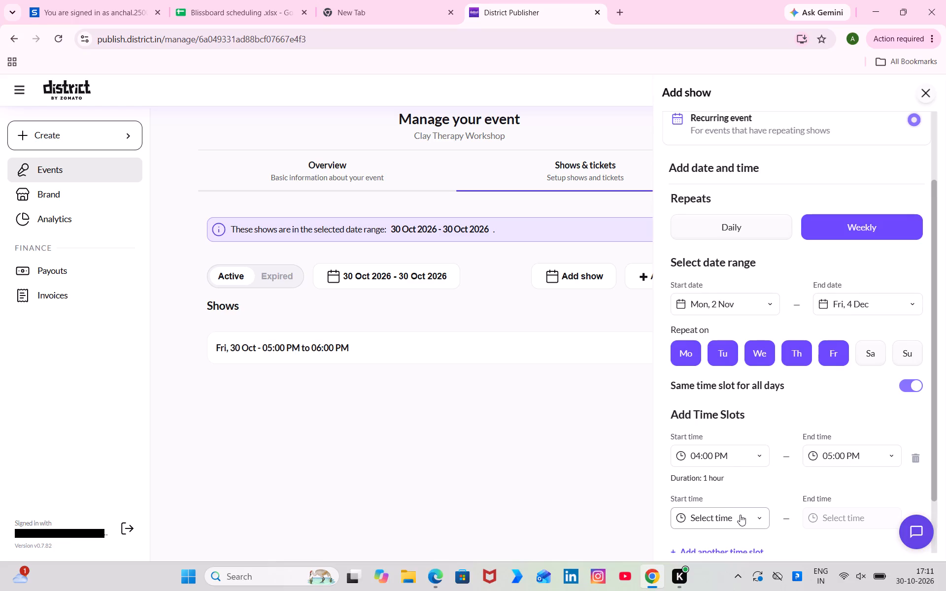
{"action": "left_click", "coordinate": [740, 515]}
{"action": "scroll", "coordinate": [738, 438], "scroll_direction": "down", "scroll_amount": 12}
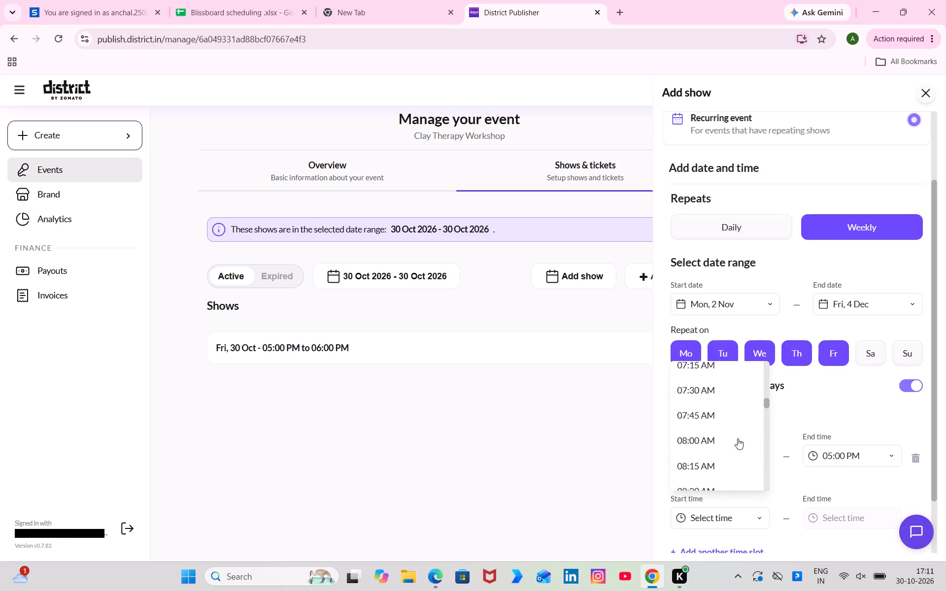
{"action": "scroll", "coordinate": [738, 438], "scroll_direction": "down", "scroll_amount": 4}
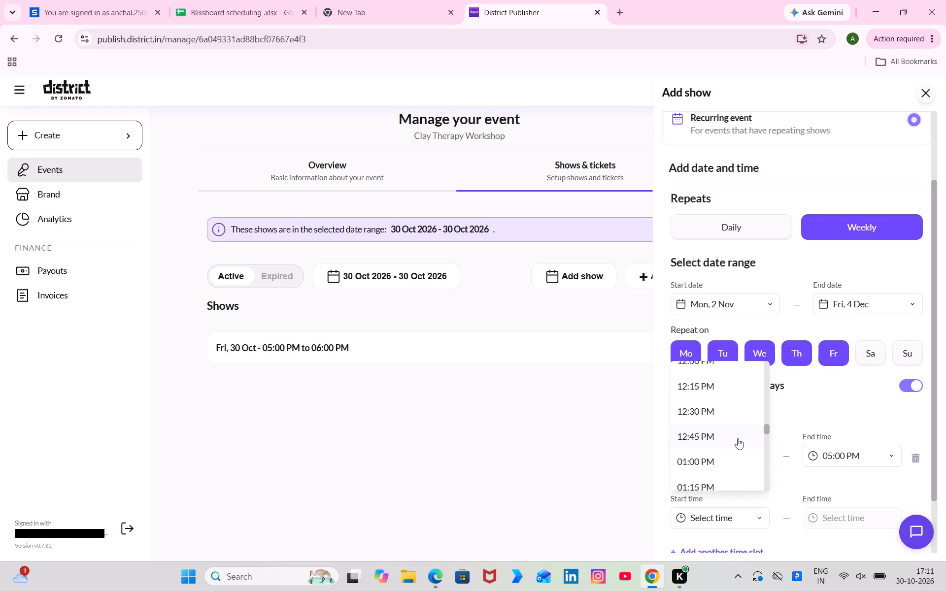
{"action": "scroll", "coordinate": [738, 438], "scroll_direction": "down", "scroll_amount": 5}
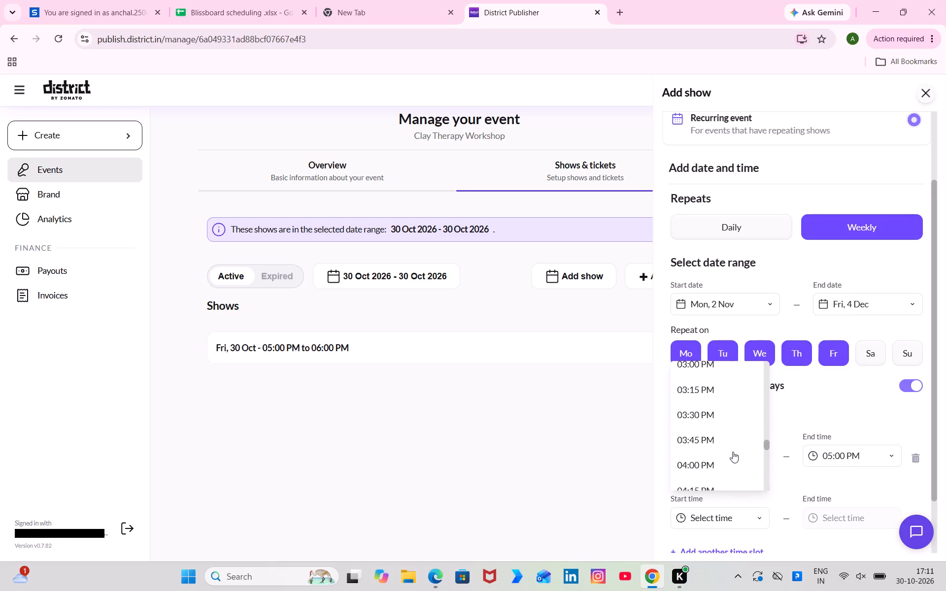
{"action": "scroll", "coordinate": [733, 452], "scroll_direction": "down", "scroll_amount": 3}
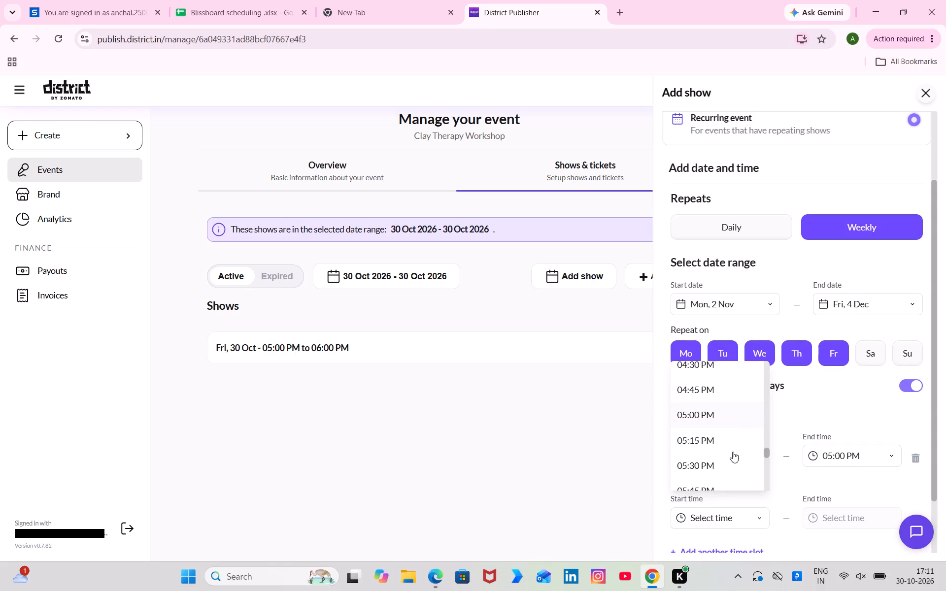
{"action": "scroll", "coordinate": [733, 452], "scroll_direction": "down", "scroll_amount": 1}
{"action": "left_click", "coordinate": [728, 400]}
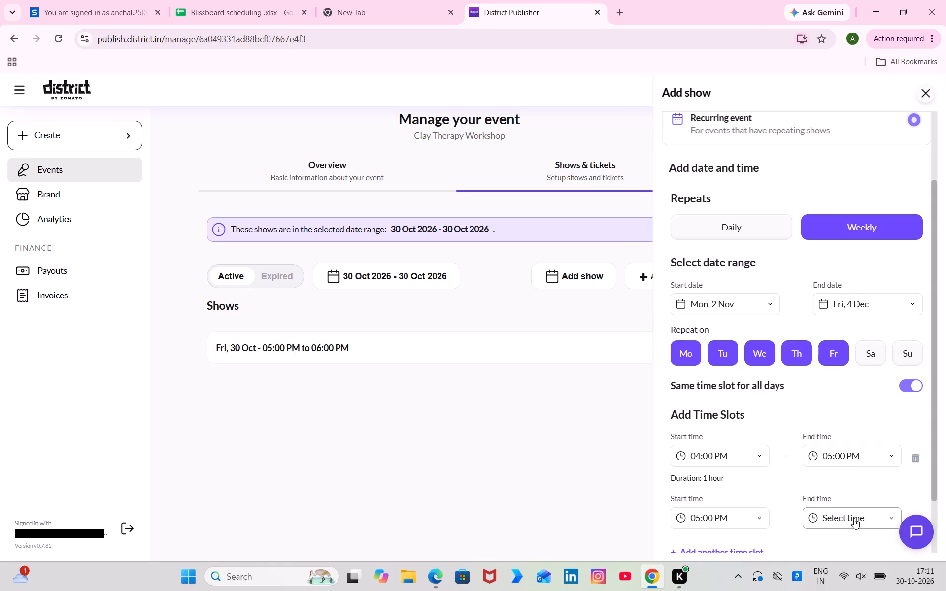
{"action": "left_click", "coordinate": [850, 515]}
{"action": "left_click", "coordinate": [860, 443]}
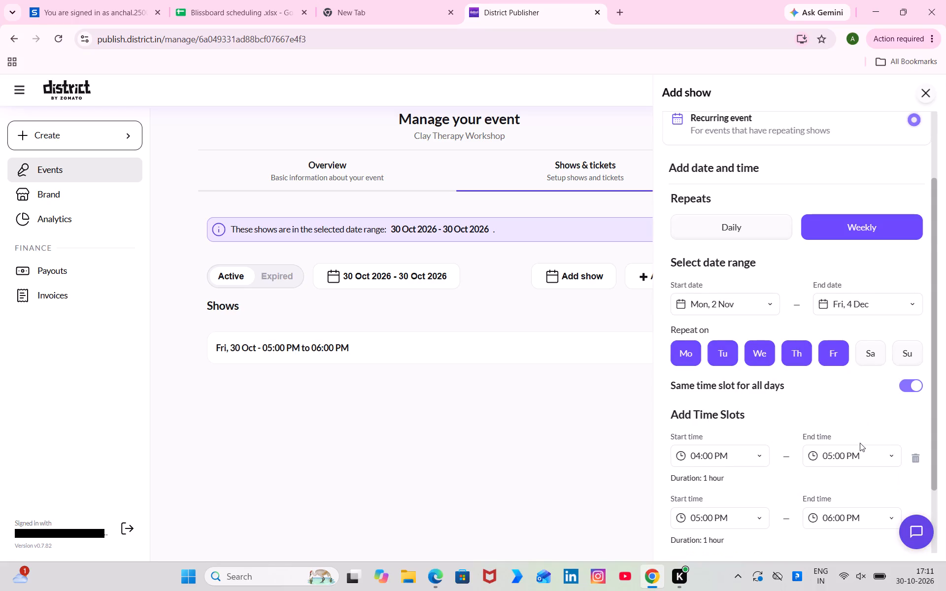
{"action": "scroll", "coordinate": [860, 443], "scroll_direction": "down", "scroll_amount": 4}
{"action": "left_click", "coordinate": [868, 548]}
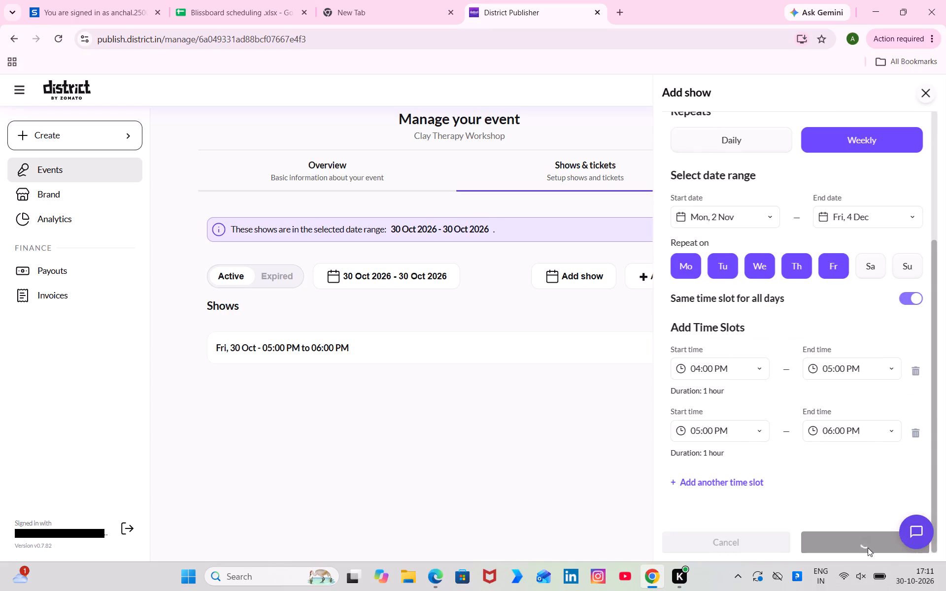
{"action": "left_click", "coordinate": [662, 422]}
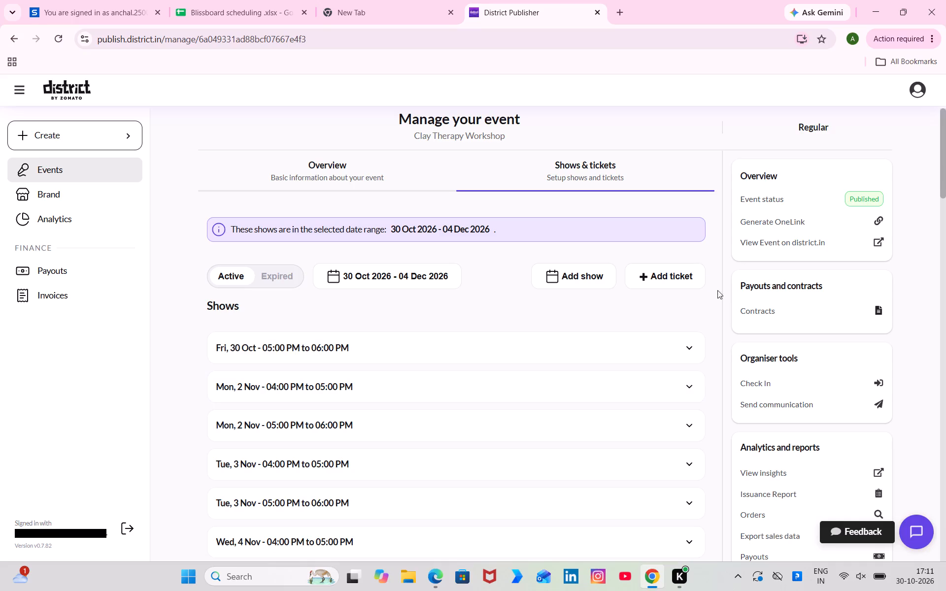
Start a new ticket with the copied INR 250 cover charge description and the custom name ENTRY PASS.
{"action": "left_click", "coordinate": [679, 278]}
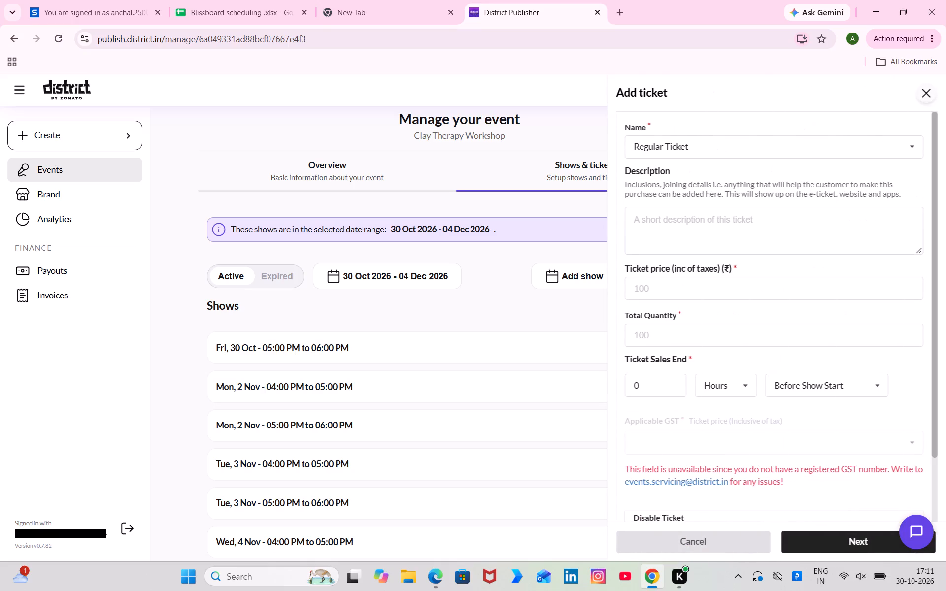
{"action": "left_click", "coordinate": [728, 219]}
{"action": "key", "text": "ctrl+v"}
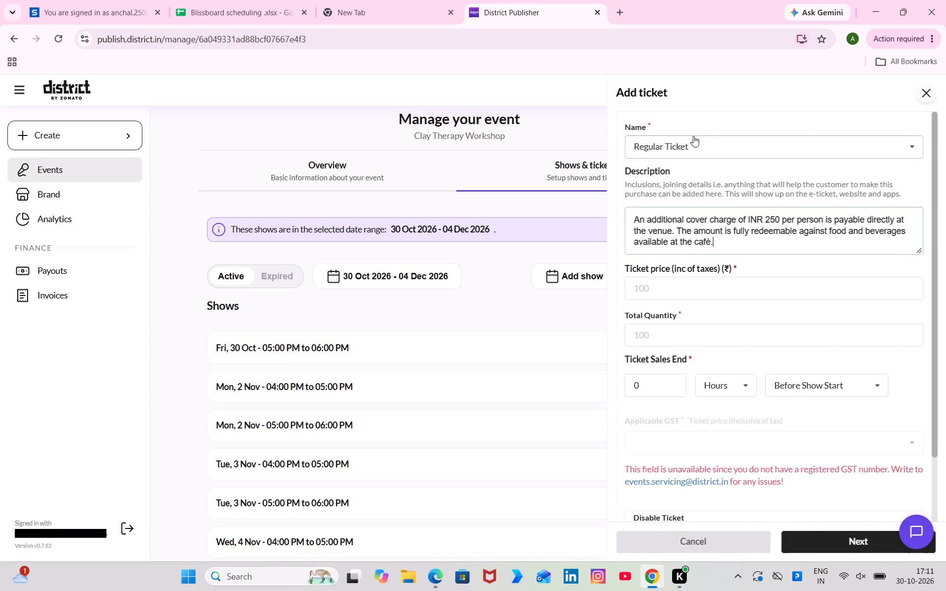
{"action": "left_click", "coordinate": [693, 136]}
{"action": "left_click", "coordinate": [711, 185]}
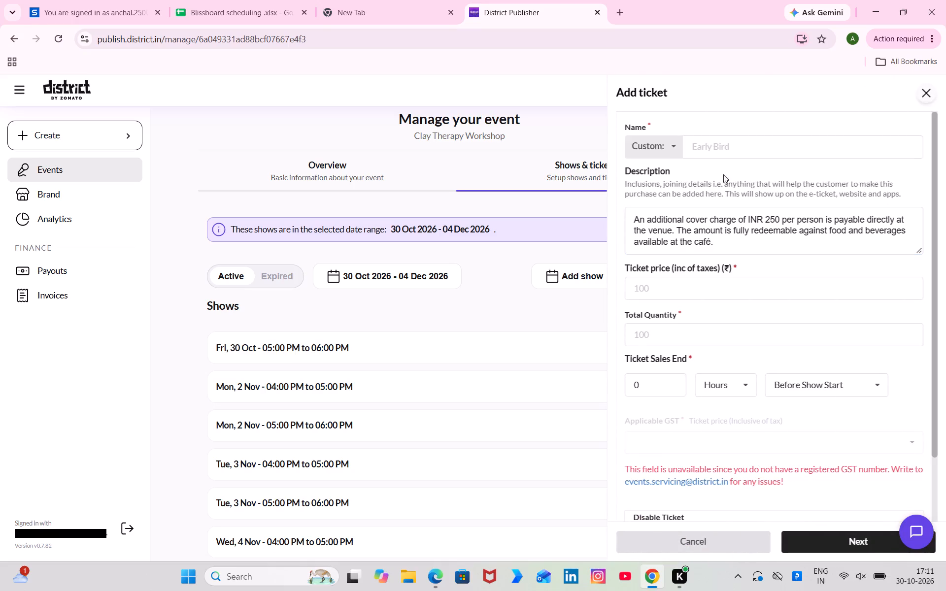
{"action": "left_click", "coordinate": [731, 153]}
{"action": "left_click", "coordinate": [771, 175]}
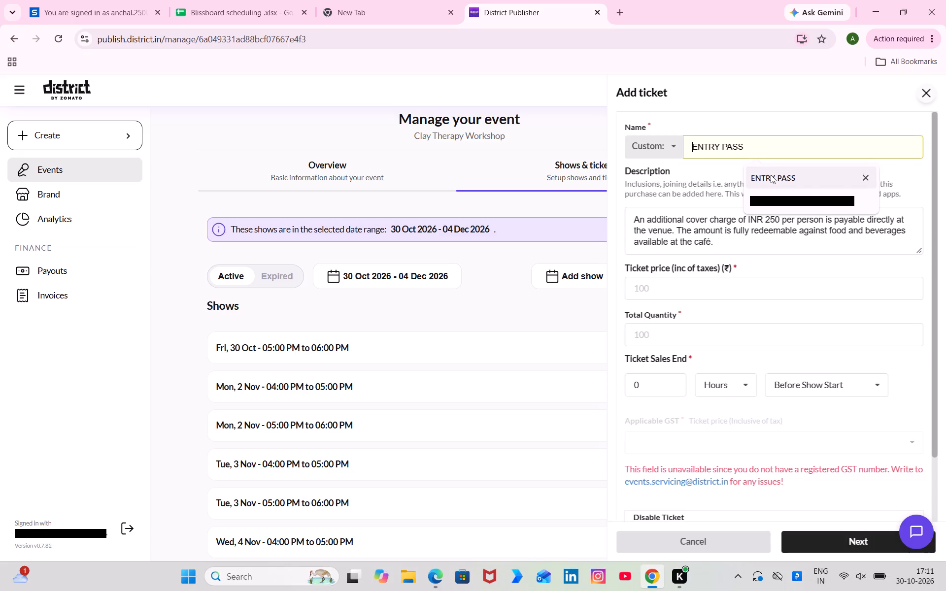
Set the ticket's total quantity to 10 and its sales to end 30 minutes before show start.
{"action": "left_click", "coordinate": [652, 290]}
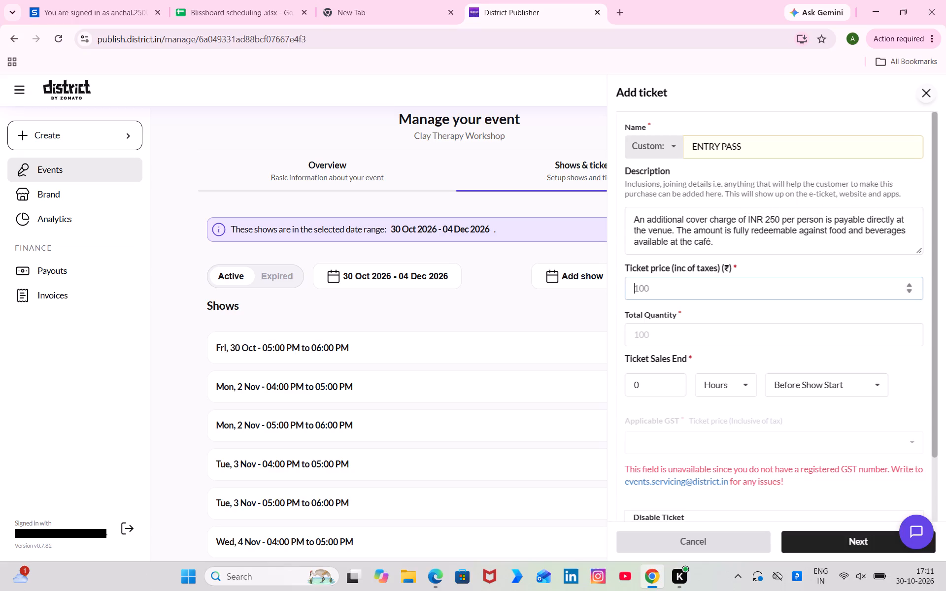
{"action": "left_click", "coordinate": [645, 324]}
{"action": "type", "text": "10"}
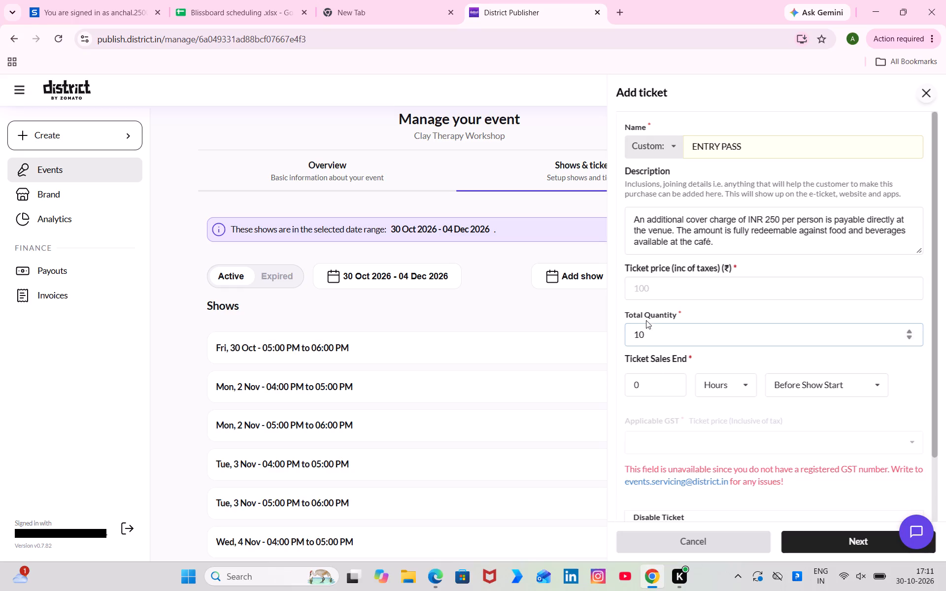
{"action": "left_click", "coordinate": [632, 385]}
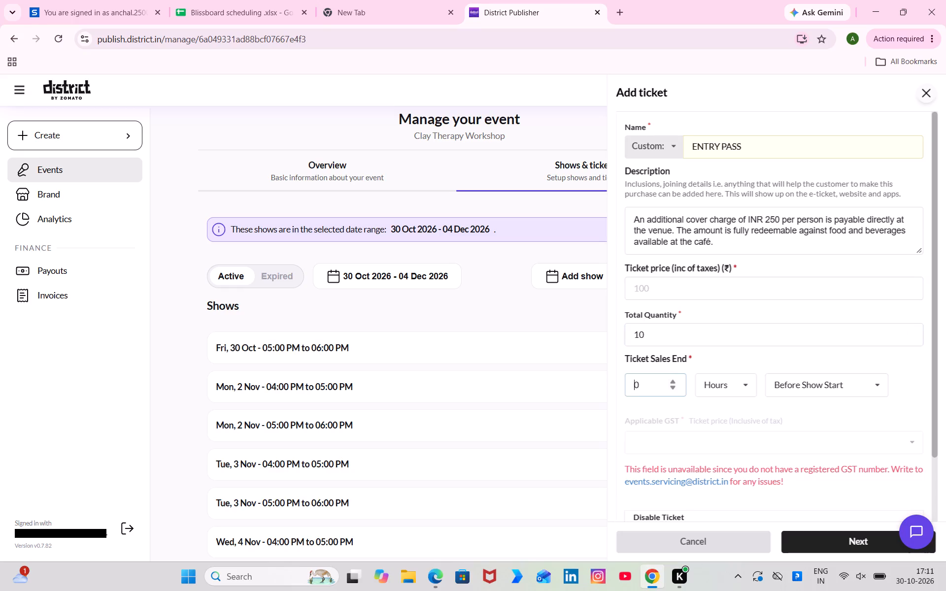
{"action": "key", "text": "3"}
{"action": "left_click", "coordinate": [740, 385]}
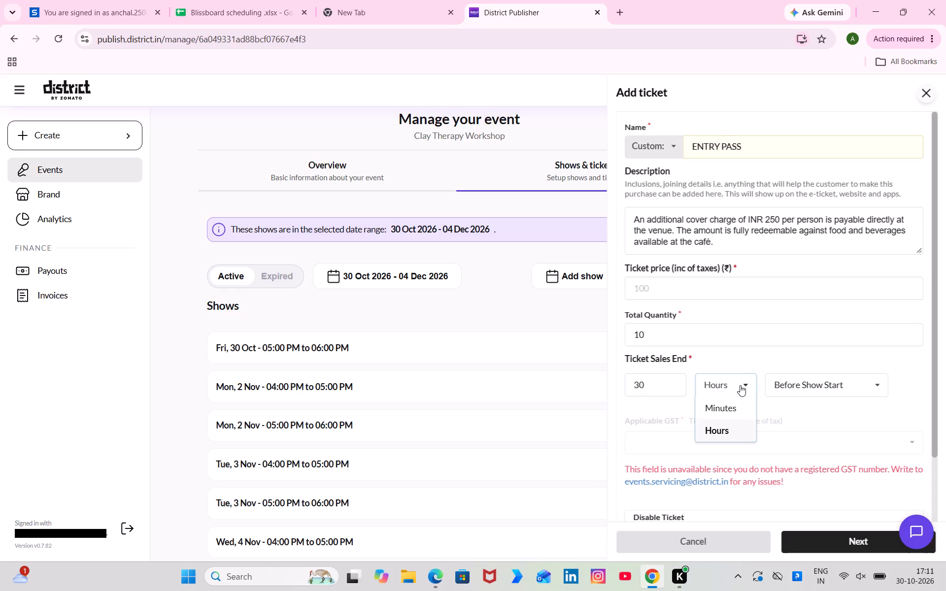
{"action": "left_click", "coordinate": [729, 415]}
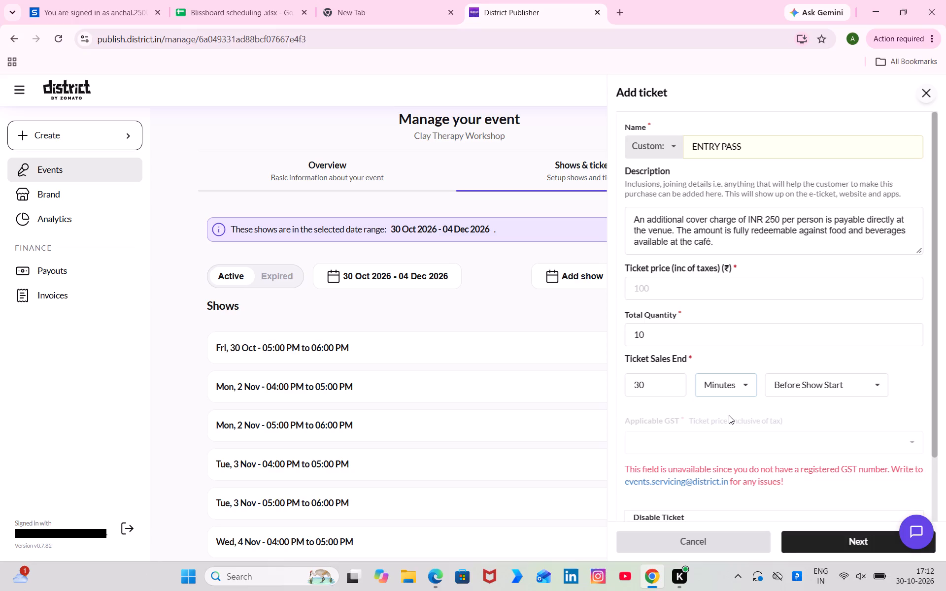
Look up Clay therapy's District price in the Blissboard sheet in Edge and set the ticket price to 799 back in Chrome.
{"action": "left_click", "coordinate": [688, 290]}
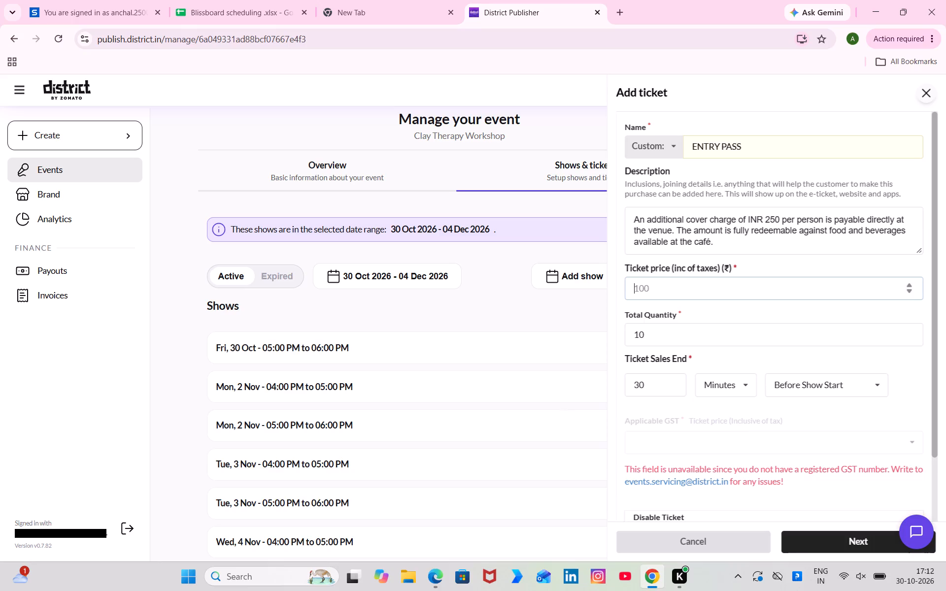
{"action": "left_click", "coordinate": [430, 584]}
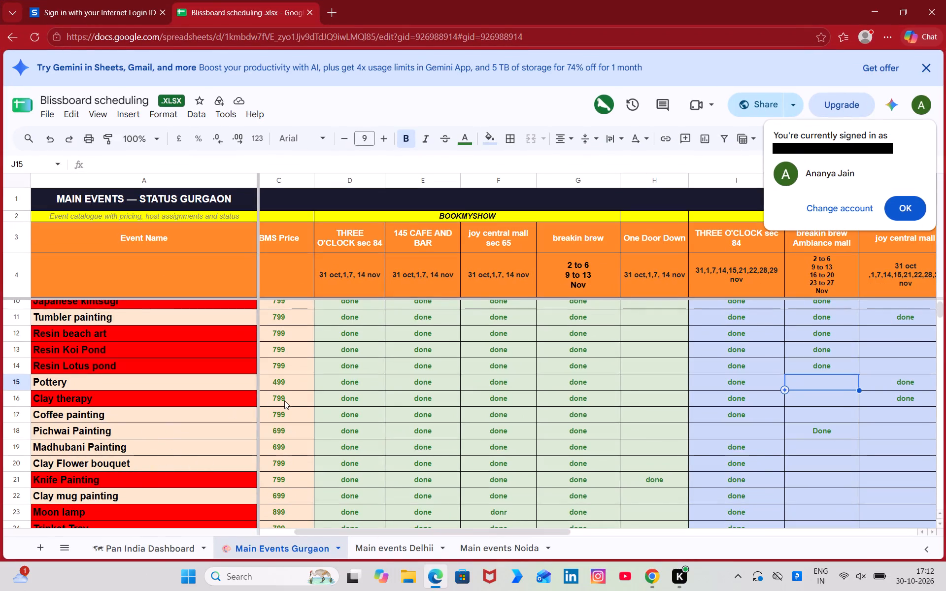
{"action": "scroll", "coordinate": [289, 399], "scroll_direction": "right", "scroll_amount": 2}
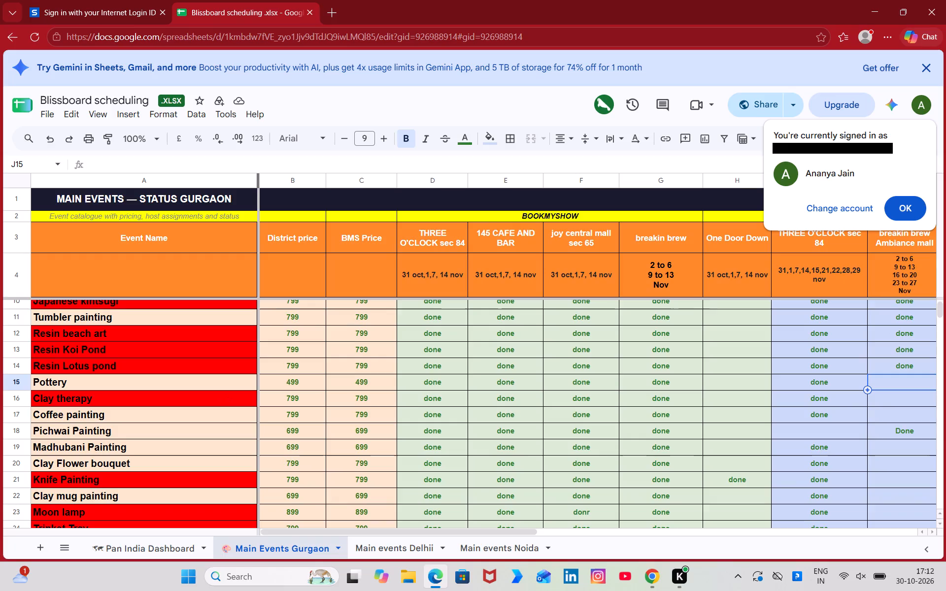
{"action": "left_click", "coordinate": [437, 586]}
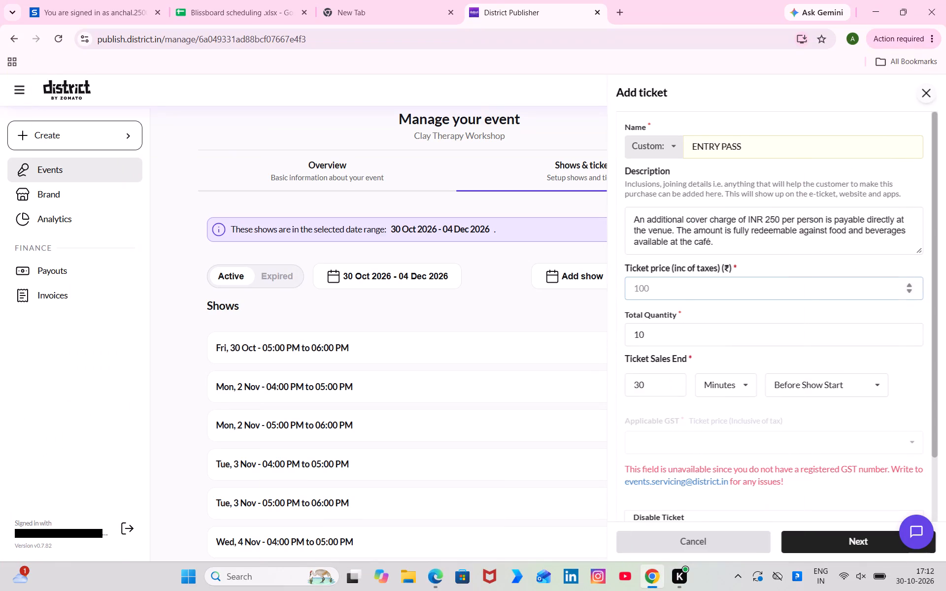
{"action": "type", "text": "799"}
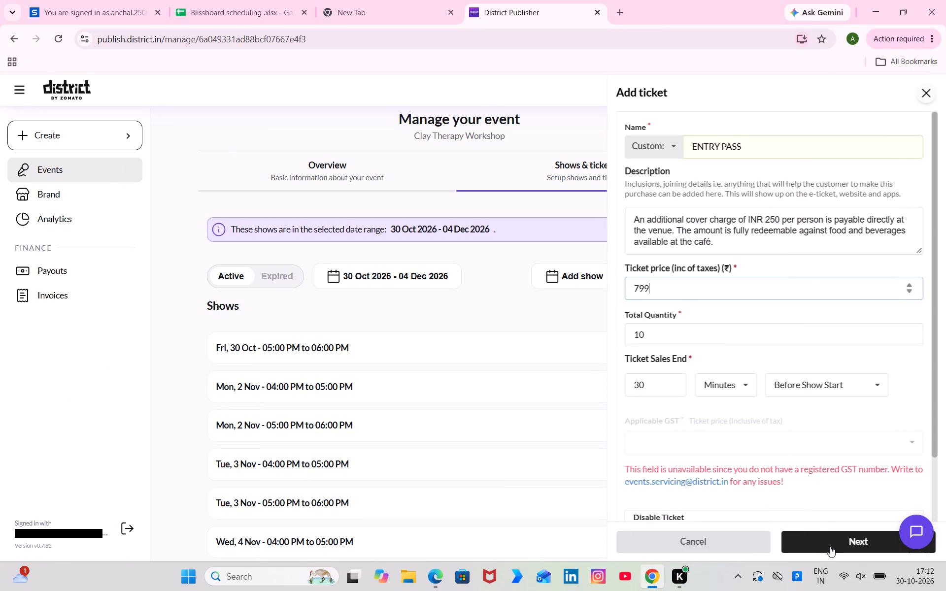
Save the ENTRY PASS ticket to all listed shows and check it on the Mon, 2 Nov 05:00 PM to 06:00 PM show.
{"action": "left_click", "coordinate": [829, 545]}
{"action": "left_click", "coordinate": [825, 539]}
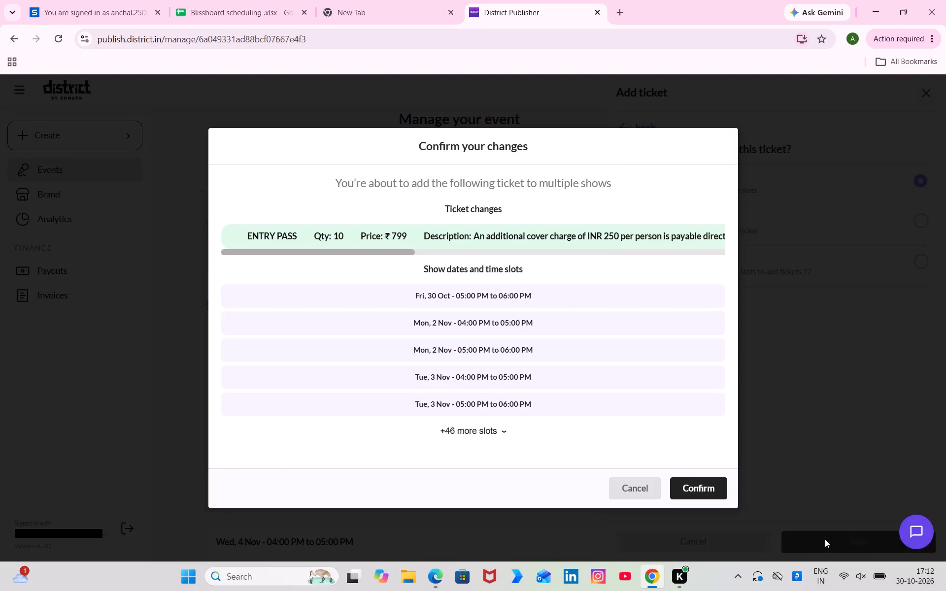
{"action": "left_click", "coordinate": [717, 486]}
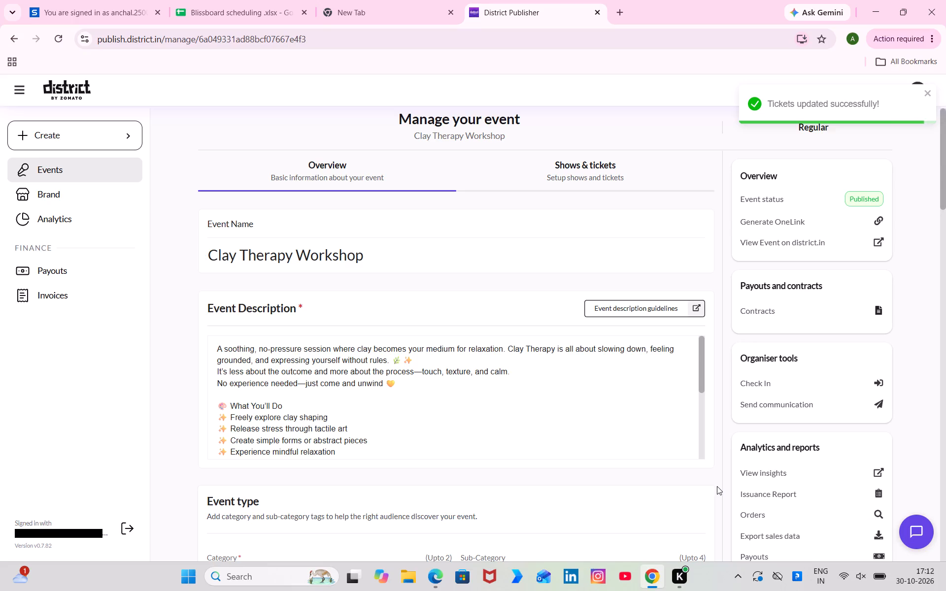
{"action": "left_click", "coordinate": [599, 182]}
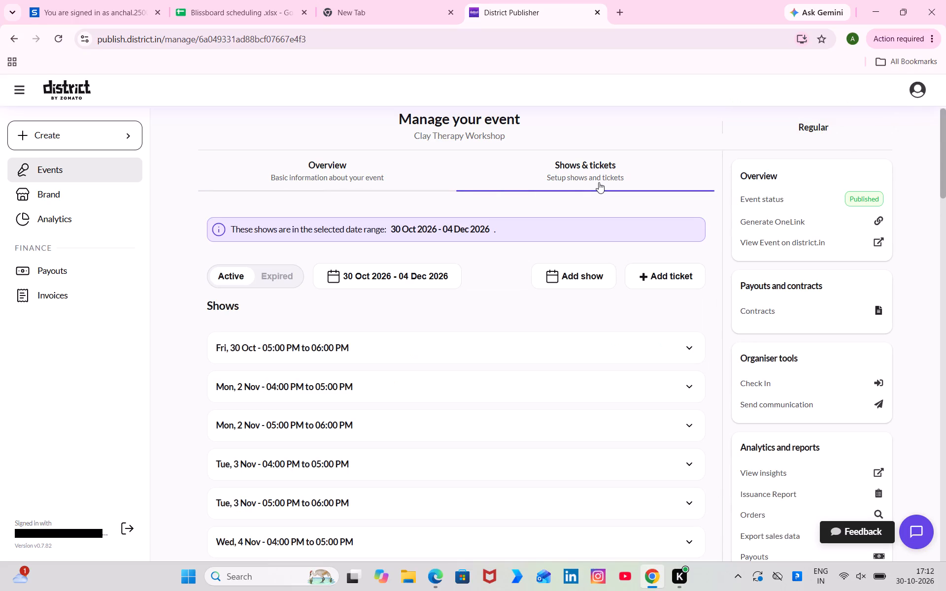
{"action": "left_click", "coordinate": [498, 439]}
{"action": "scroll", "coordinate": [498, 439], "scroll_direction": "down", "scroll_amount": 1}
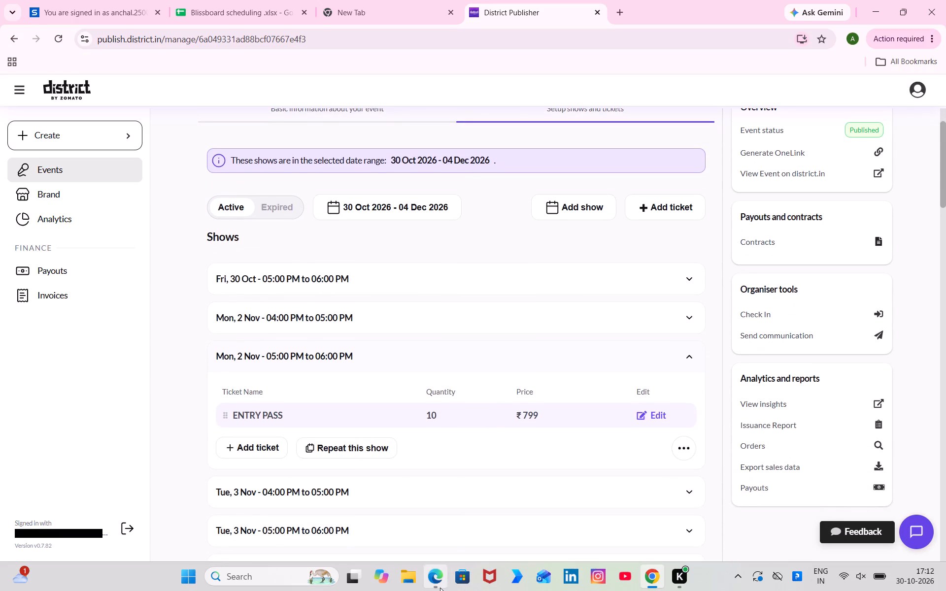
In the Blissboard sheet in Edge, mark Clay therapy as done in the District column for Breakin Brew Ambiance Mall.
{"action": "left_click", "coordinate": [440, 588]}
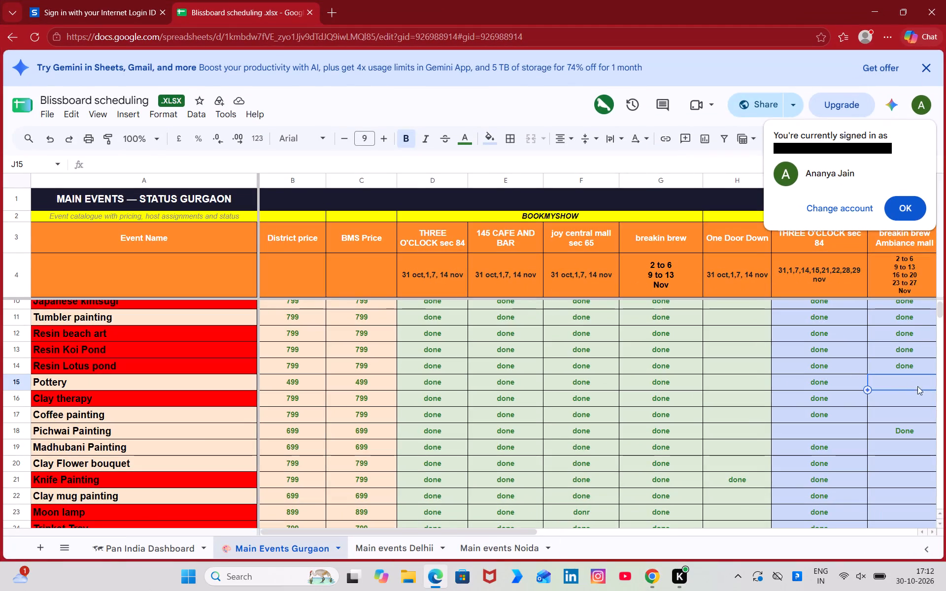
{"action": "key", "text": "Down"}
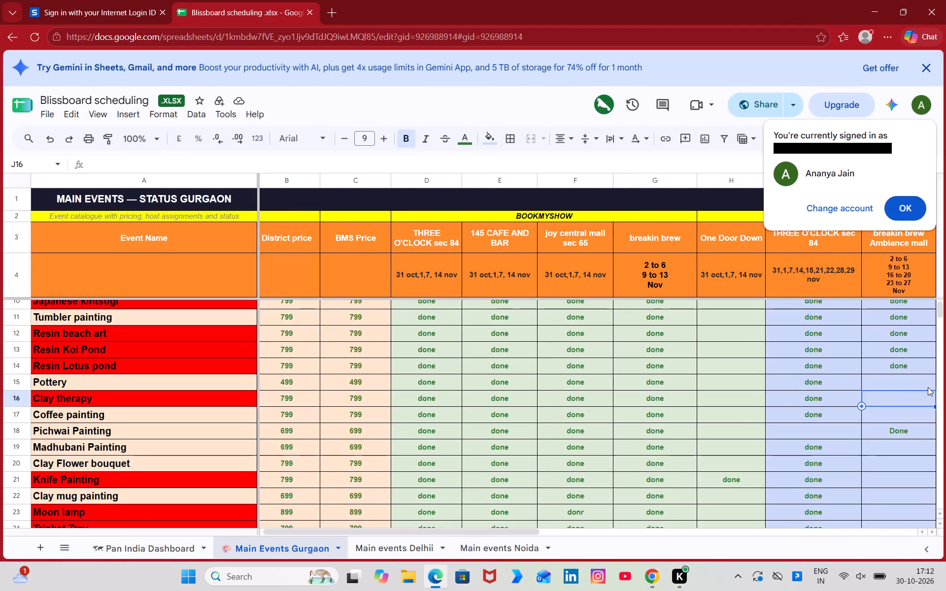
{"action": "key", "text": "d"}
{"action": "type", "text": "one"}
{"action": "key", "text": "Up"}
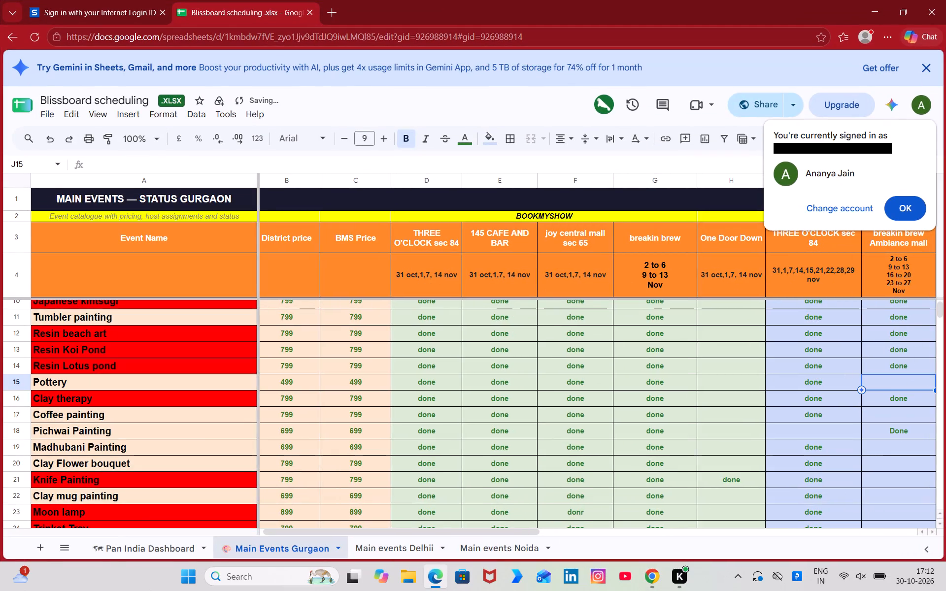
Back in District Publisher in Chrome, search the events for pottery and look through the listings for the Breakin' Brew Gurugram one.
{"action": "left_click", "coordinate": [429, 576]}
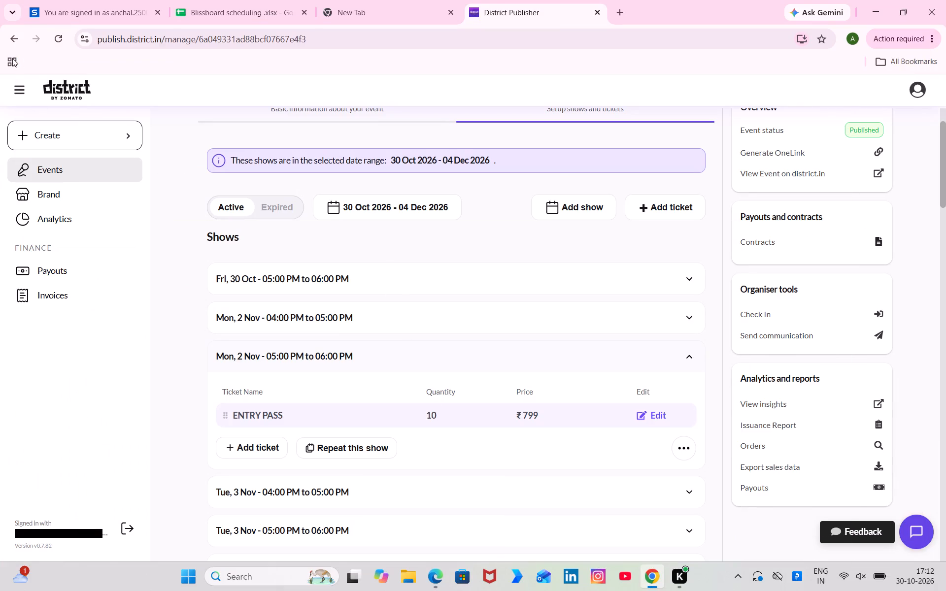
{"action": "left_click", "coordinate": [8, 34]}
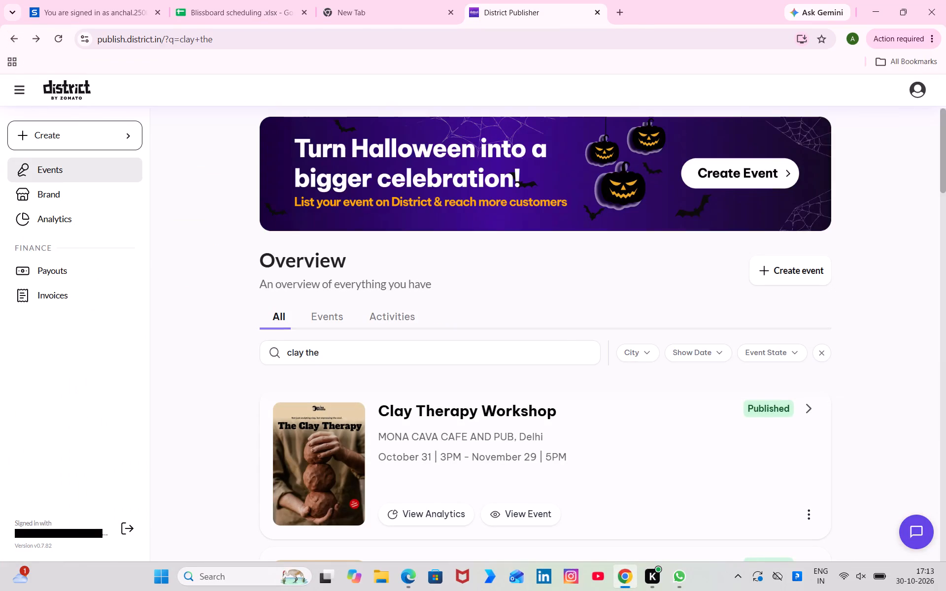
{"action": "left_click_drag", "start_coordinate": [337, 353], "coordinate": [245, 357]}
{"action": "type", "text": "pottery"}
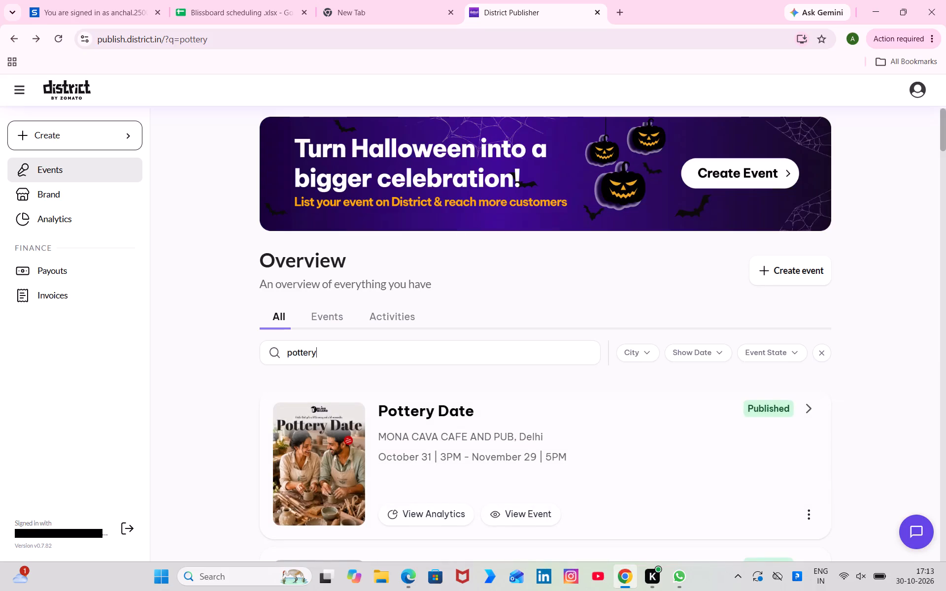
{"action": "scroll", "coordinate": [407, 499], "scroll_direction": "down", "scroll_amount": 5}
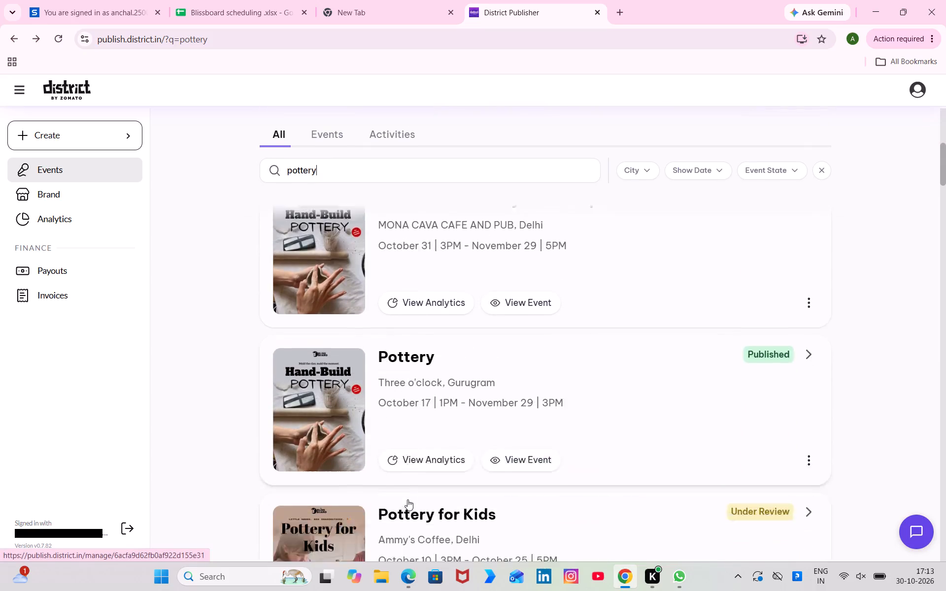
{"action": "scroll", "coordinate": [407, 499], "scroll_direction": "down", "scroll_amount": 5}
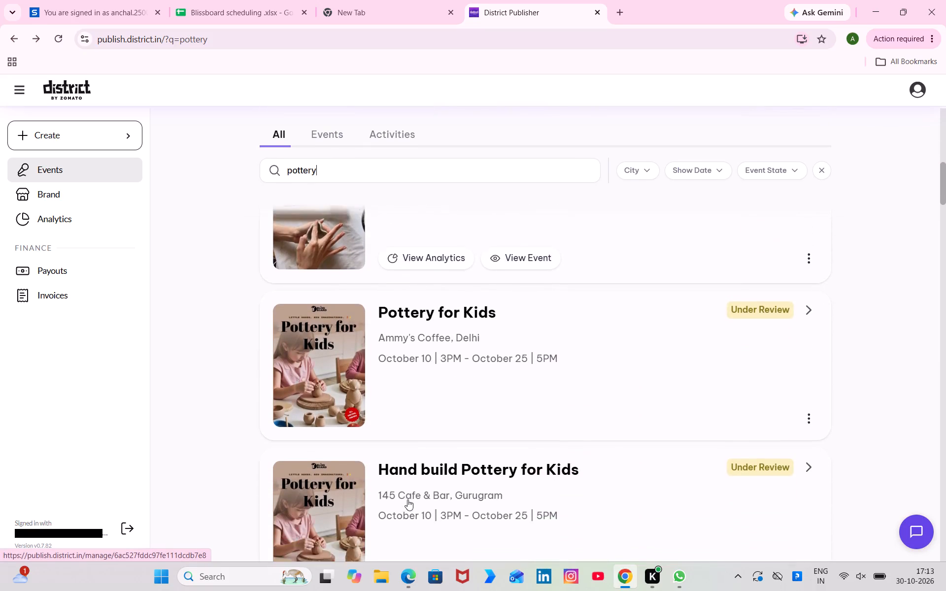
{"action": "scroll", "coordinate": [407, 499], "scroll_direction": "down", "scroll_amount": 7}
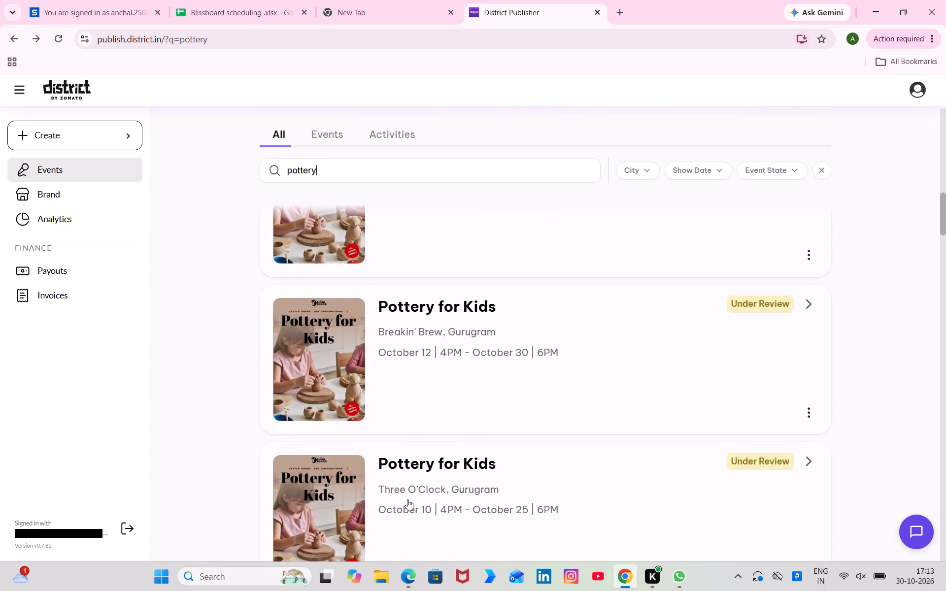
{"action": "scroll", "coordinate": [368, 417], "scroll_direction": "down", "scroll_amount": 6}
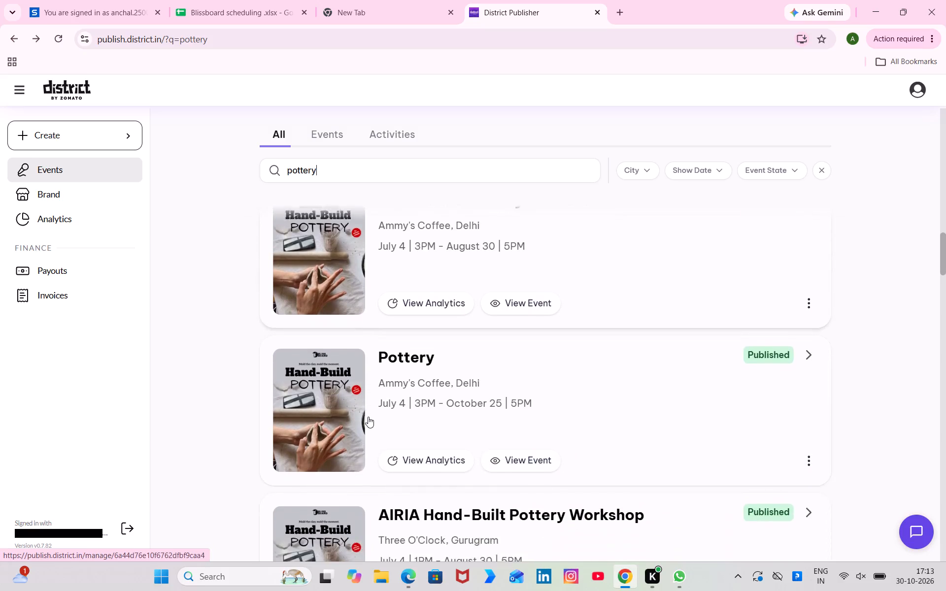
{"action": "scroll", "coordinate": [368, 417], "scroll_direction": "down", "scroll_amount": 6}
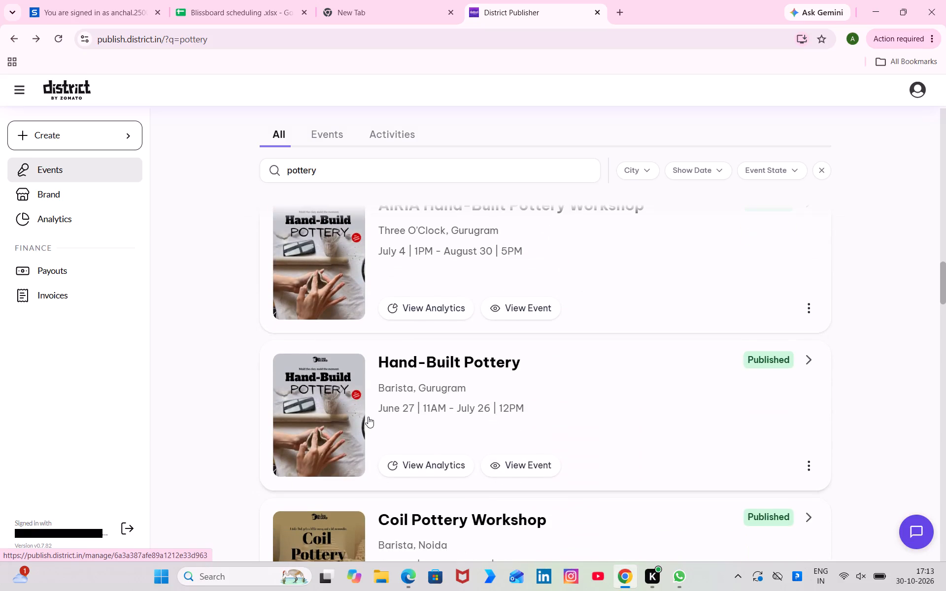
{"action": "scroll", "coordinate": [368, 417], "scroll_direction": "down", "scroll_amount": 9}
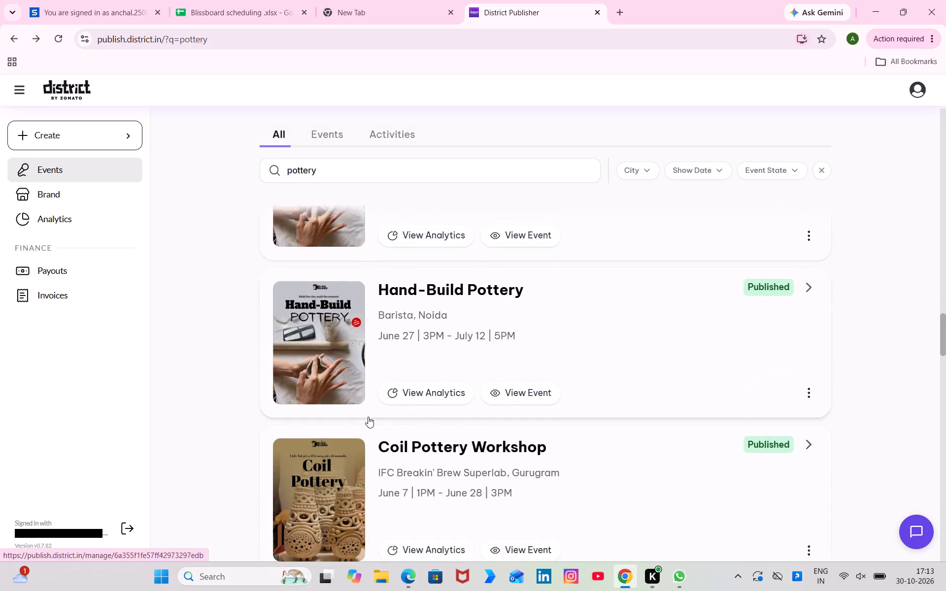
{"action": "scroll", "coordinate": [368, 417], "scroll_direction": "down", "scroll_amount": 5}
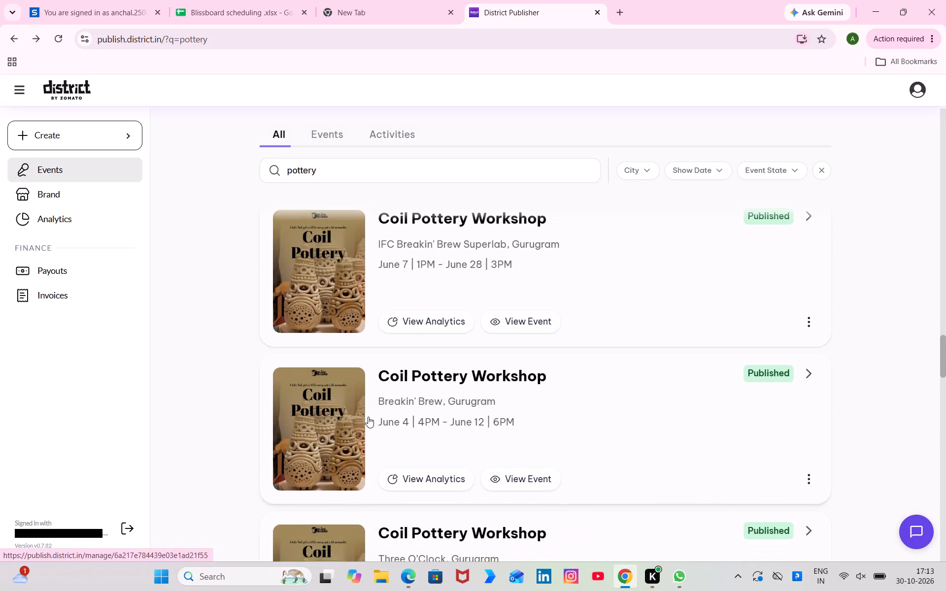
{"action": "scroll", "coordinate": [368, 417], "scroll_direction": "down", "scroll_amount": 6}
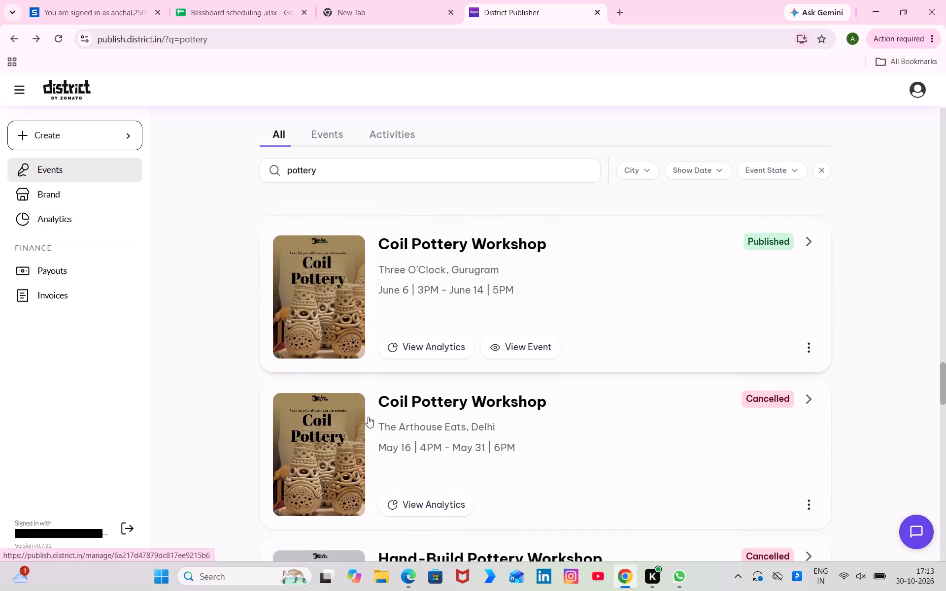
{"action": "scroll", "coordinate": [368, 417], "scroll_direction": "down", "scroll_amount": 6}
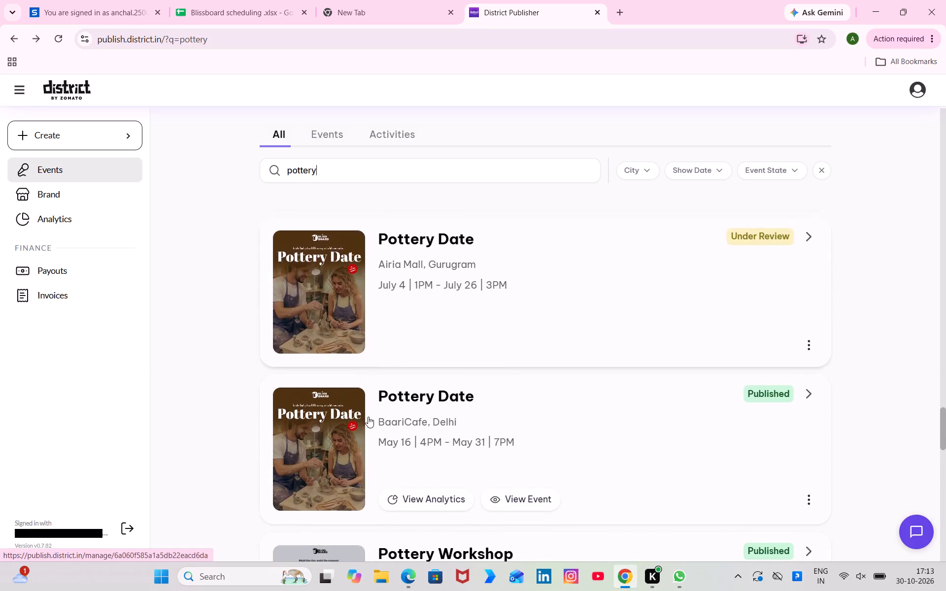
{"action": "scroll", "coordinate": [368, 417], "scroll_direction": "down", "scroll_amount": 6}
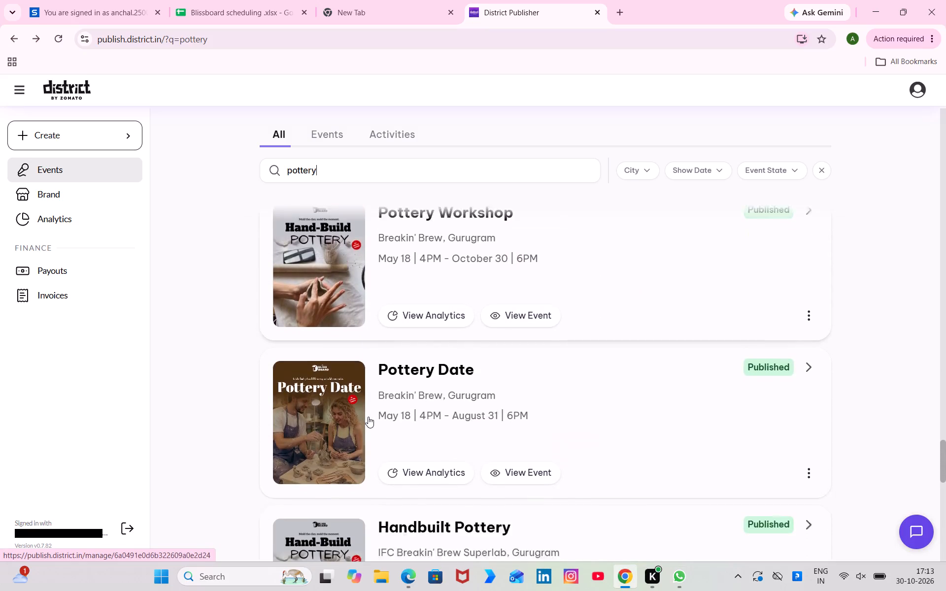
{"action": "scroll", "coordinate": [368, 417], "scroll_direction": "down", "scroll_amount": 9}
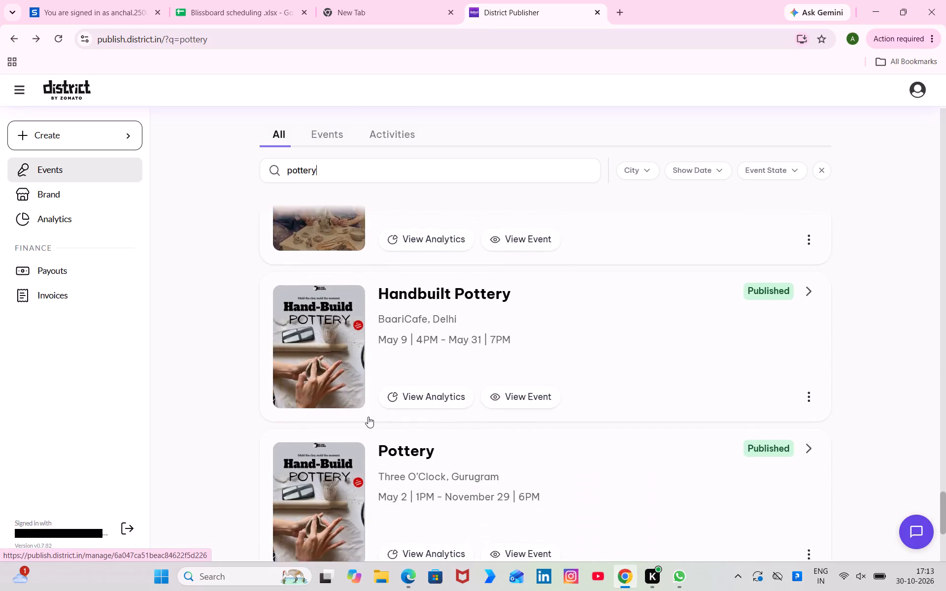
{"action": "scroll", "coordinate": [368, 417], "scroll_direction": "down", "scroll_amount": 4}
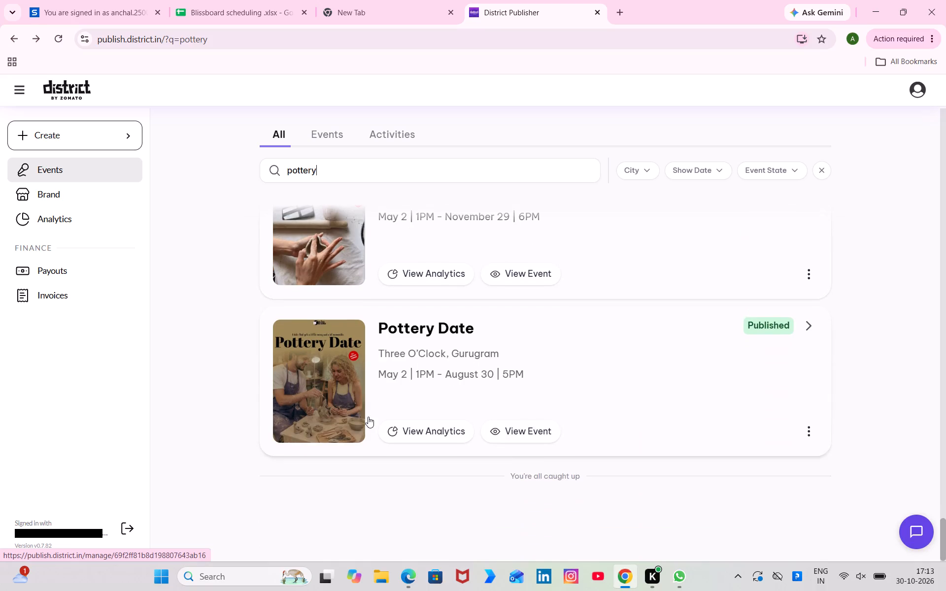
{"action": "scroll", "coordinate": [368, 417], "scroll_direction": "down", "scroll_amount": 1}
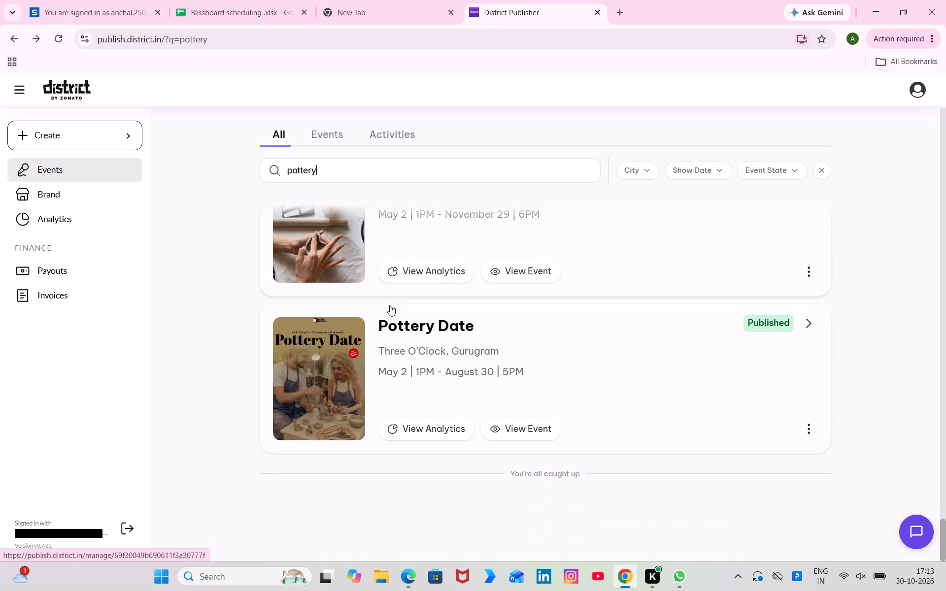
{"action": "scroll", "coordinate": [390, 305], "scroll_direction": "up", "scroll_amount": 8}
{"action": "scroll", "coordinate": [390, 305], "scroll_direction": "up", "scroll_amount": 13}
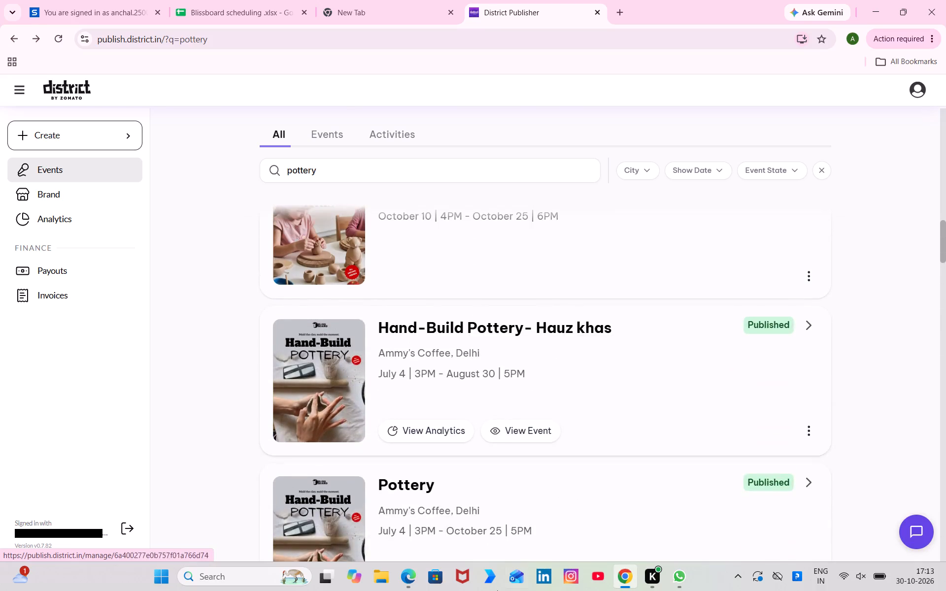
Move on to Coffee painting in the Blissboard sheet in Edge, then search coffe in Chrome and open the Breakin' Brew, Gurugram Coffee Painting Workshop.
{"action": "left_click", "coordinate": [409, 580]}
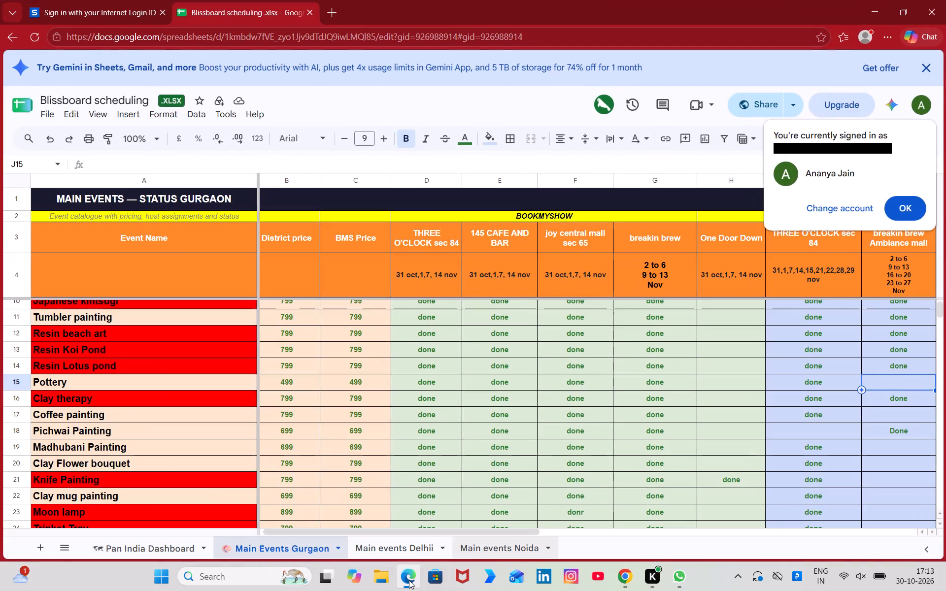
{"action": "key", "text": "Down"}
{"action": "key", "text": "Down"}
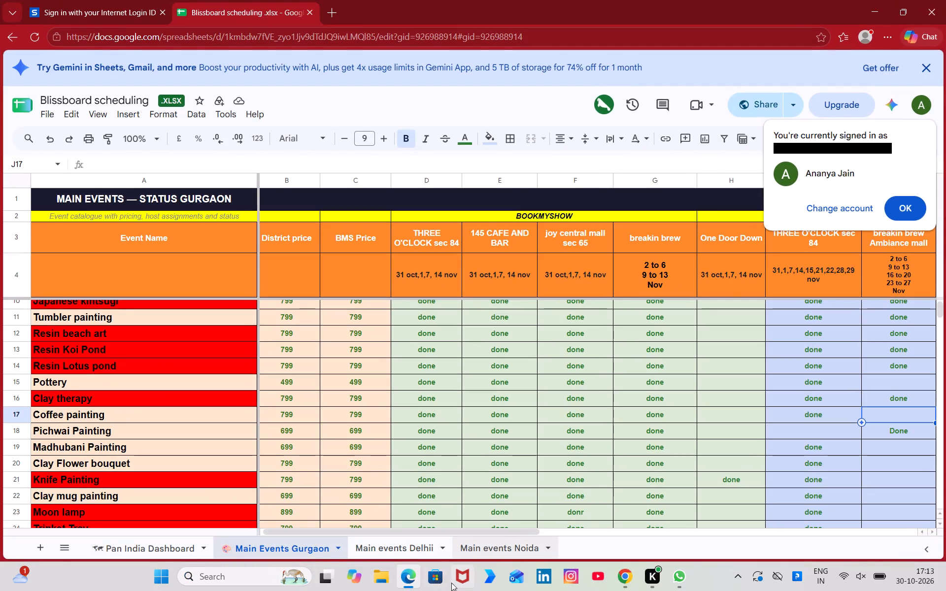
{"action": "left_click", "coordinate": [410, 581]}
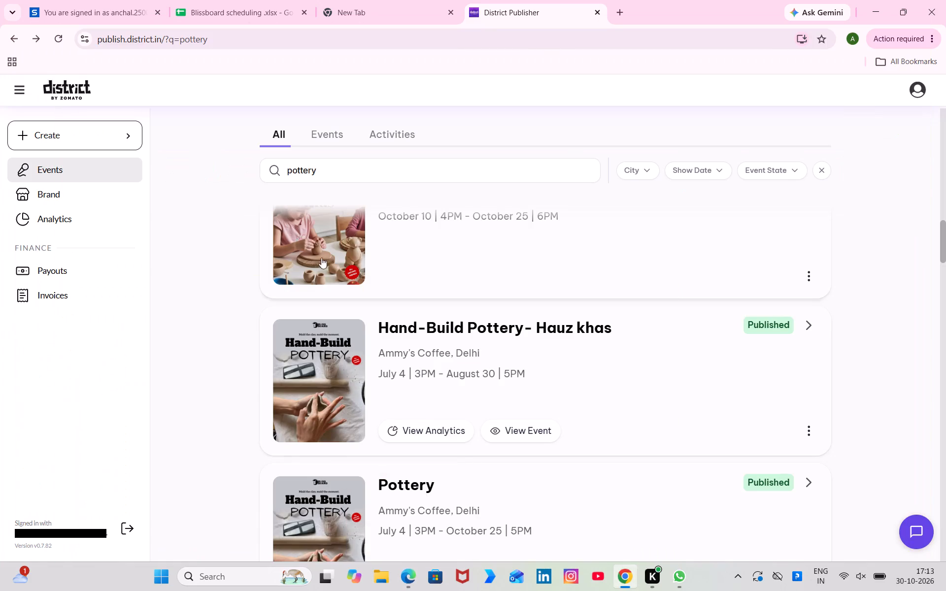
{"action": "key", "text": "BackSpace"}
{"action": "key", "text": "BackSpace"}
{"action": "key", "text": "BackSpace"}
{"action": "key", "text": "BackSpace"}
{"action": "key", "text": "BackSpace"}
{"action": "key", "text": "BackSpace"}
{"action": "key", "text": "BackSpace"}
{"action": "key", "text": "BackSpace"}
{"action": "key", "text": "BackSpace"}
{"action": "key", "text": "BackSpace"}
{"action": "key", "text": "BackSpace"}
{"action": "key", "text": "BackSpace"}
{"action": "key", "text": "BackSpace"}
{"action": "key", "text": "BackSpace"}
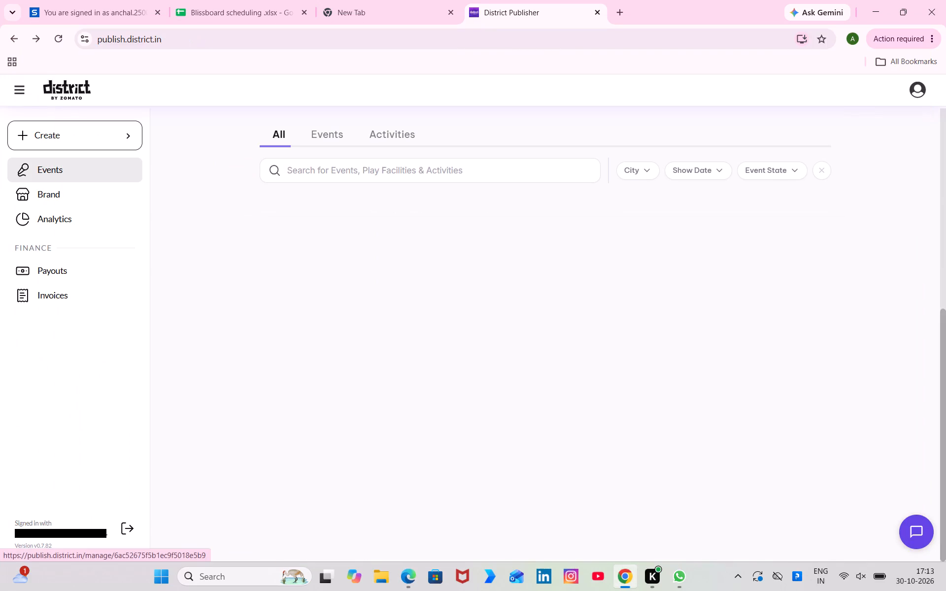
{"action": "type", "text": "coffe"}
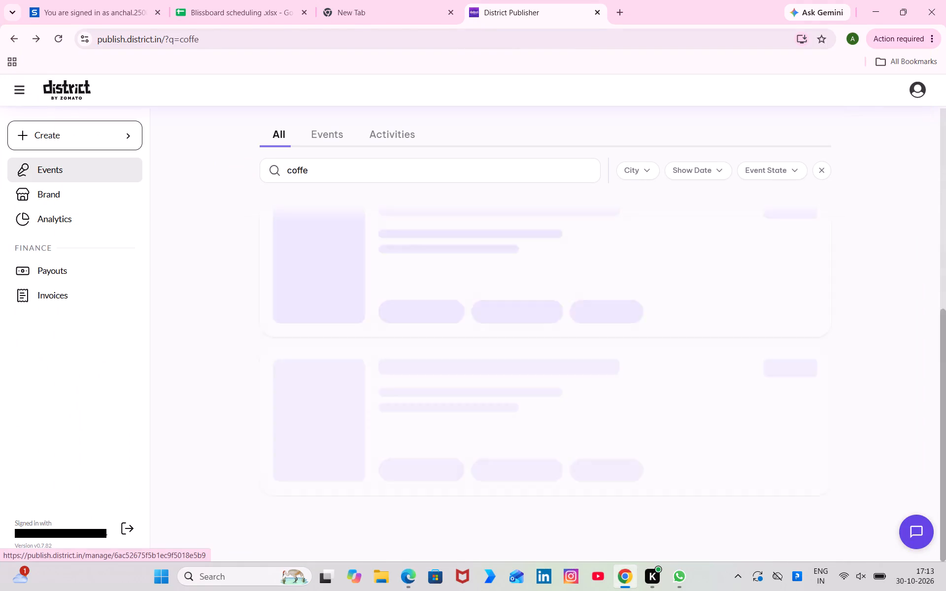
{"action": "scroll", "coordinate": [532, 345], "scroll_direction": "up", "scroll_amount": 1}
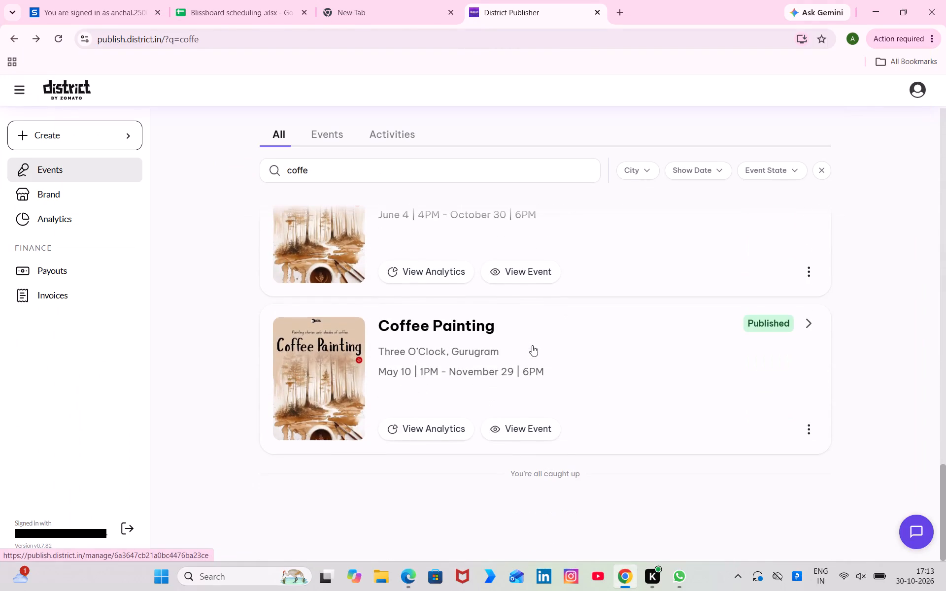
{"action": "scroll", "coordinate": [532, 345], "scroll_direction": "up", "scroll_amount": 5}
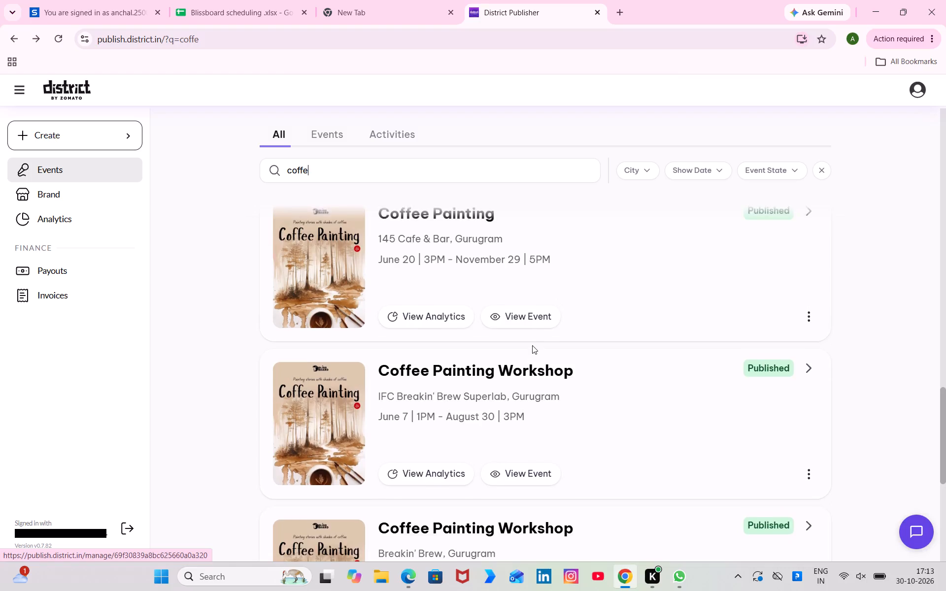
{"action": "scroll", "coordinate": [532, 345], "scroll_direction": "down", "scroll_amount": 1}
{"action": "scroll", "coordinate": [532, 345], "scroll_direction": "up", "scroll_amount": 2}
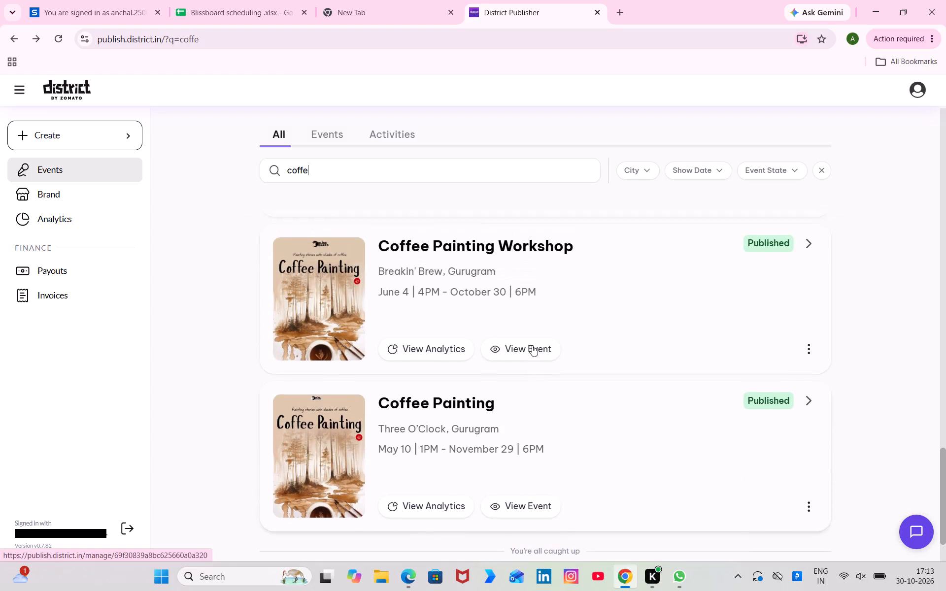
{"action": "scroll", "coordinate": [532, 345], "scroll_direction": "up", "scroll_amount": 2}
{"action": "left_click", "coordinate": [315, 331]}
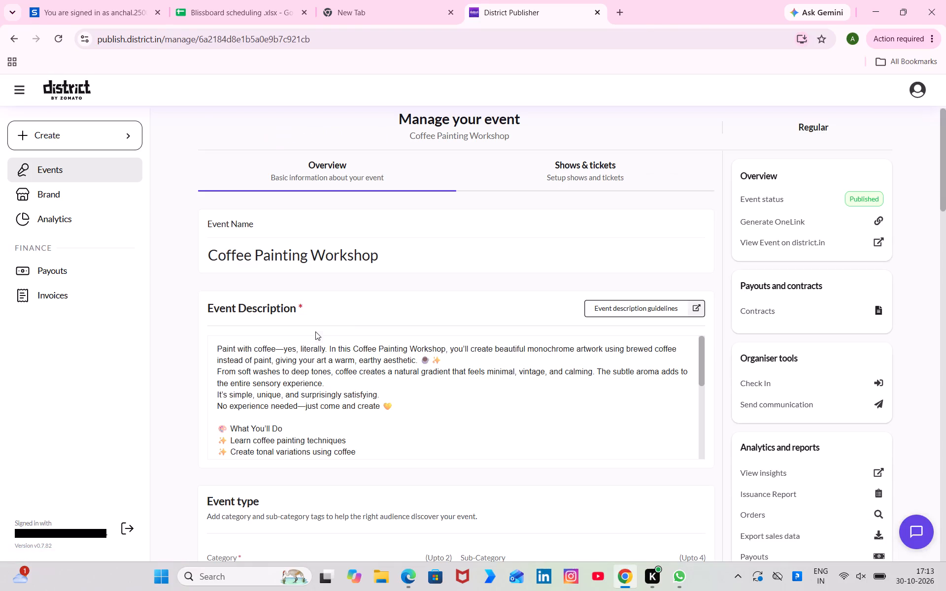
Add a recurring weekly show to Coffee Painting Workshop, running from Mon, 2 Nov to Fri, 27 Nov.
{"action": "left_click", "coordinate": [590, 177]}
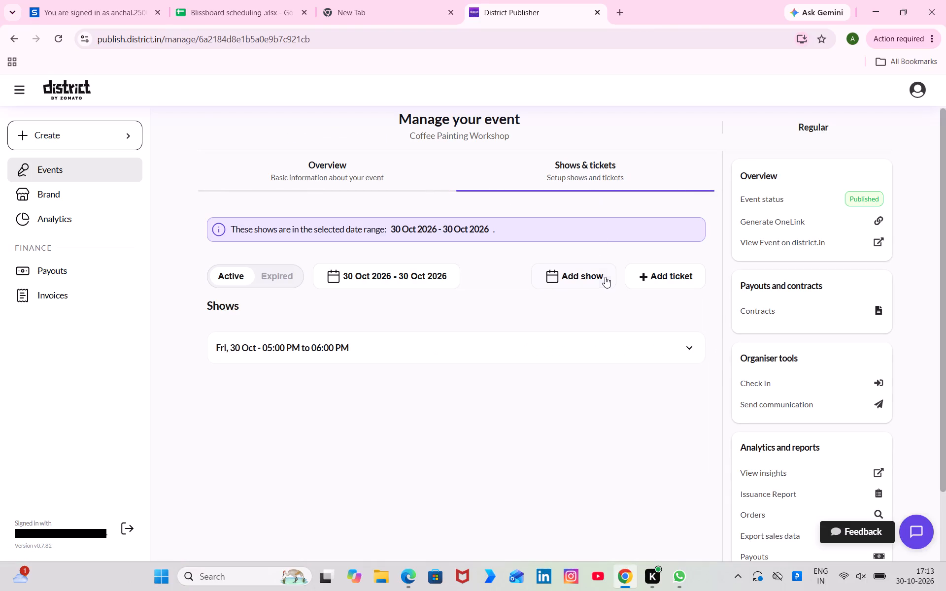
{"action": "left_click", "coordinate": [599, 278]}
{"action": "left_click", "coordinate": [726, 229]}
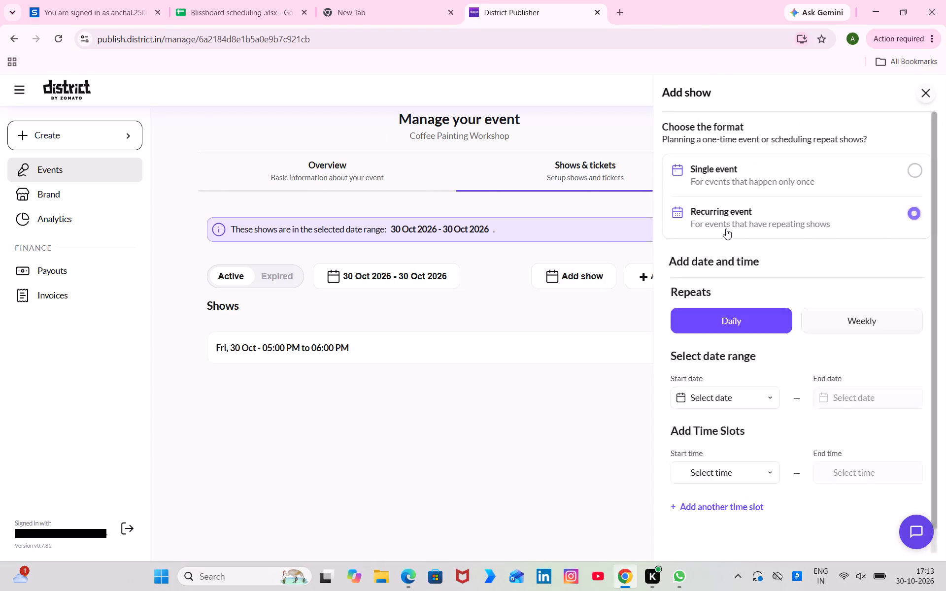
{"action": "left_click", "coordinate": [832, 318]}
{"action": "left_click", "coordinate": [742, 399]}
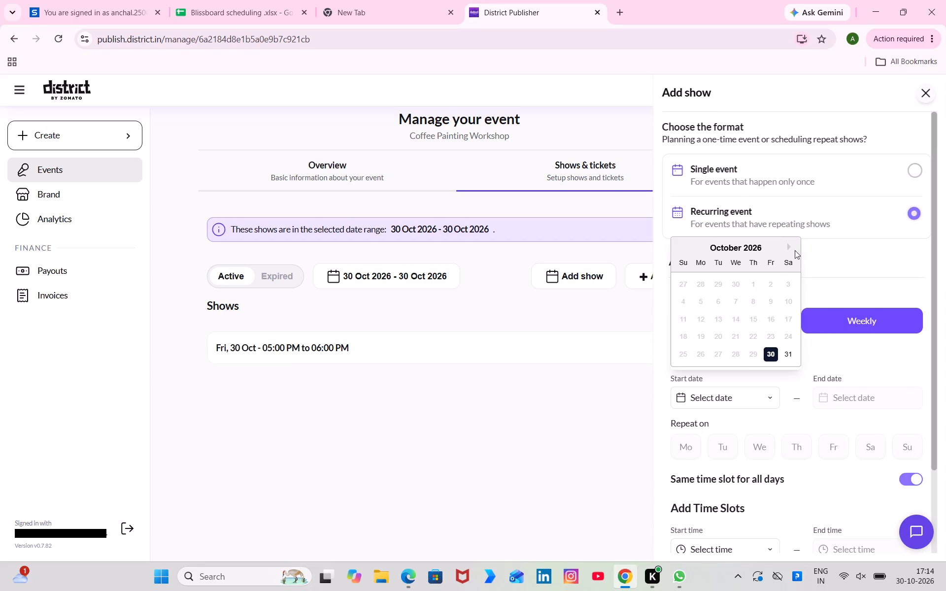
{"action": "left_click", "coordinate": [788, 246]}
{"action": "left_click", "coordinate": [703, 280]}
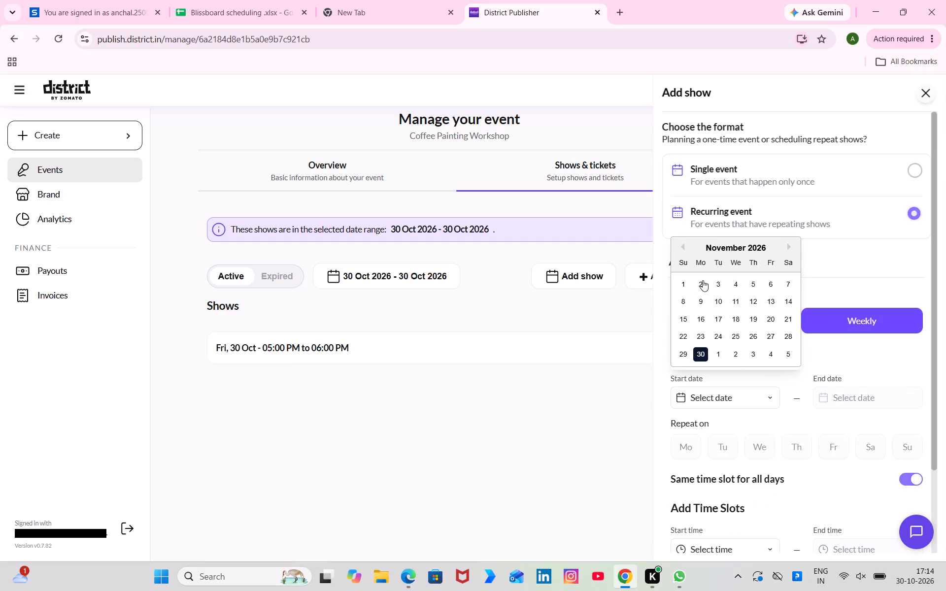
{"action": "left_click", "coordinate": [868, 399]}
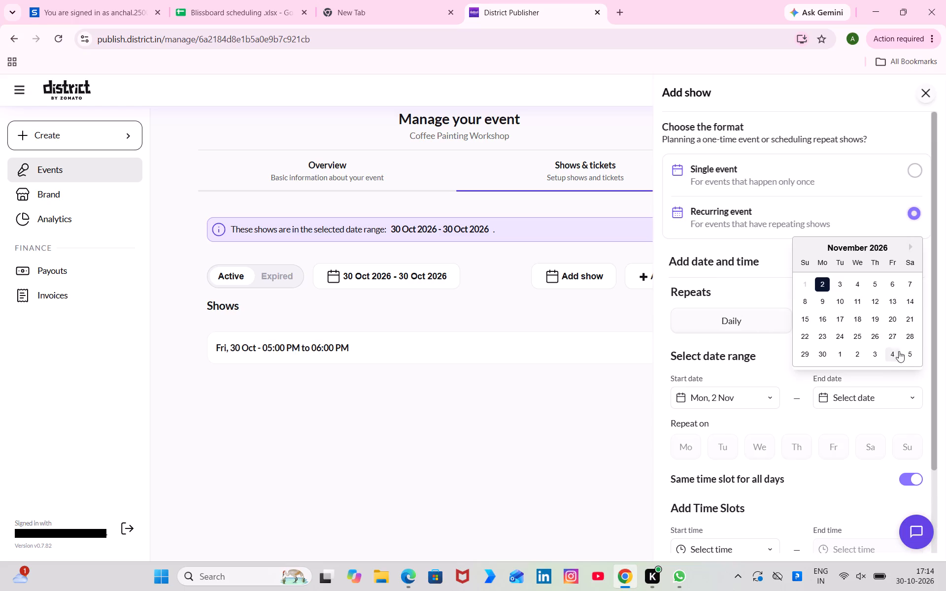
{"action": "left_click", "coordinate": [894, 332]}
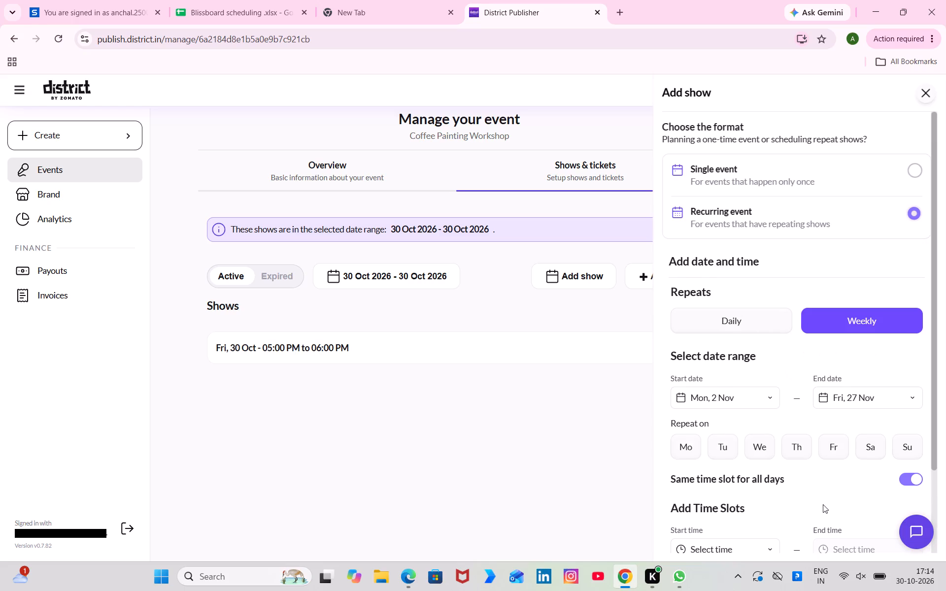
Set the recurring show's first time slot to 04:00 PM to 05:00 PM, keeping the same slot for all days.
{"action": "scroll", "coordinate": [823, 504], "scroll_direction": "down", "scroll_amount": 1}
{"action": "left_click", "coordinate": [757, 476]}
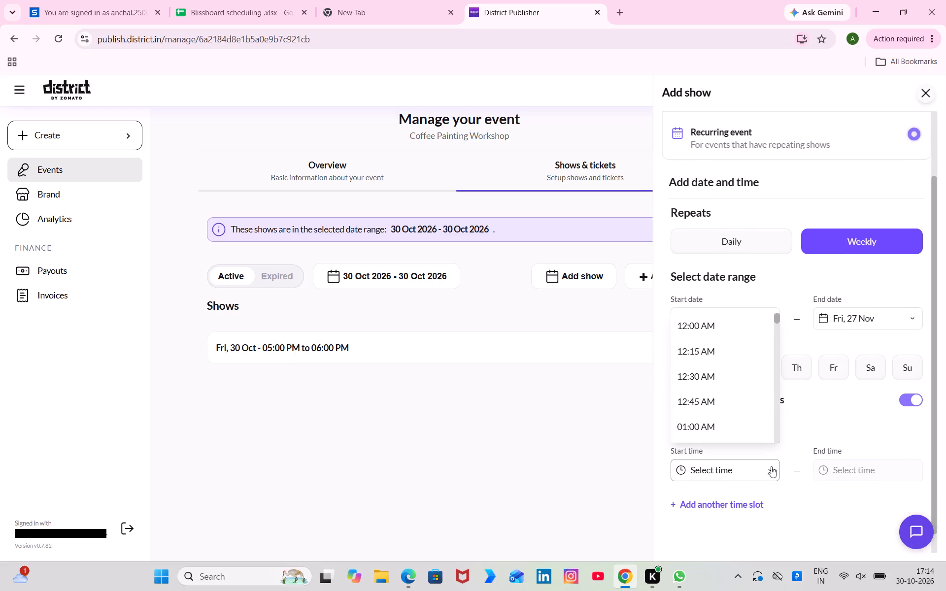
{"action": "left_click", "coordinate": [908, 315]}
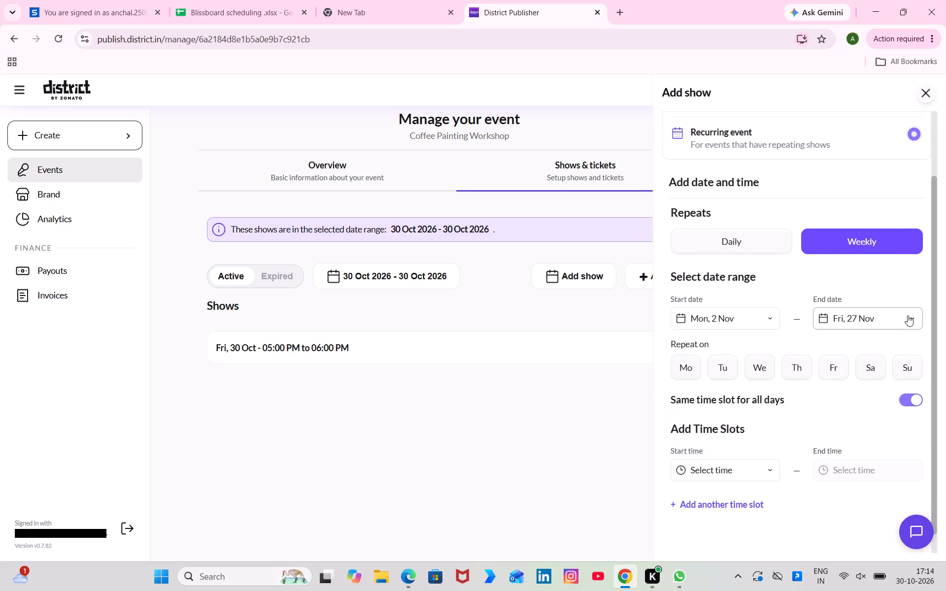
{"action": "left_click", "coordinate": [708, 466]}
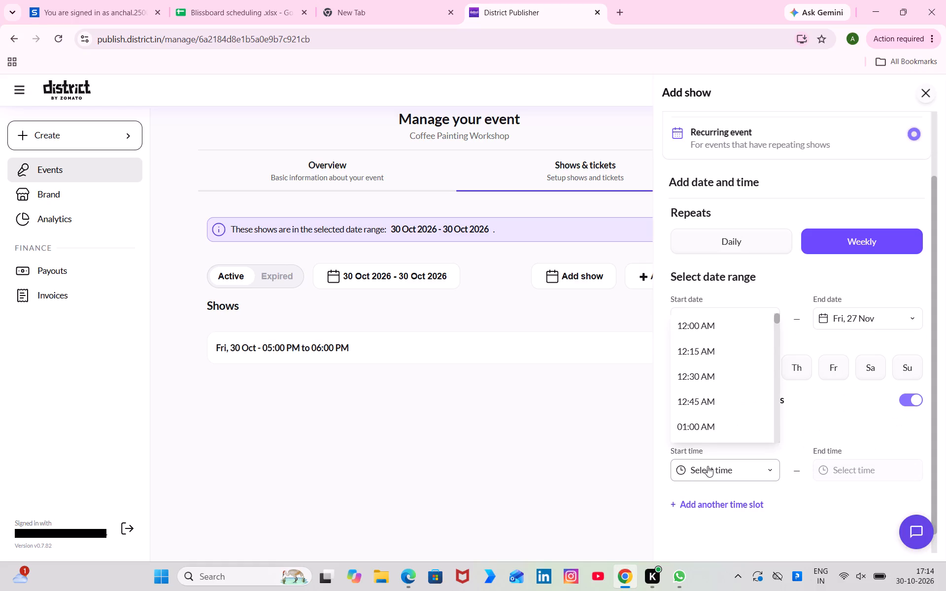
{"action": "scroll", "coordinate": [710, 384], "scroll_direction": "down", "scroll_amount": 8}
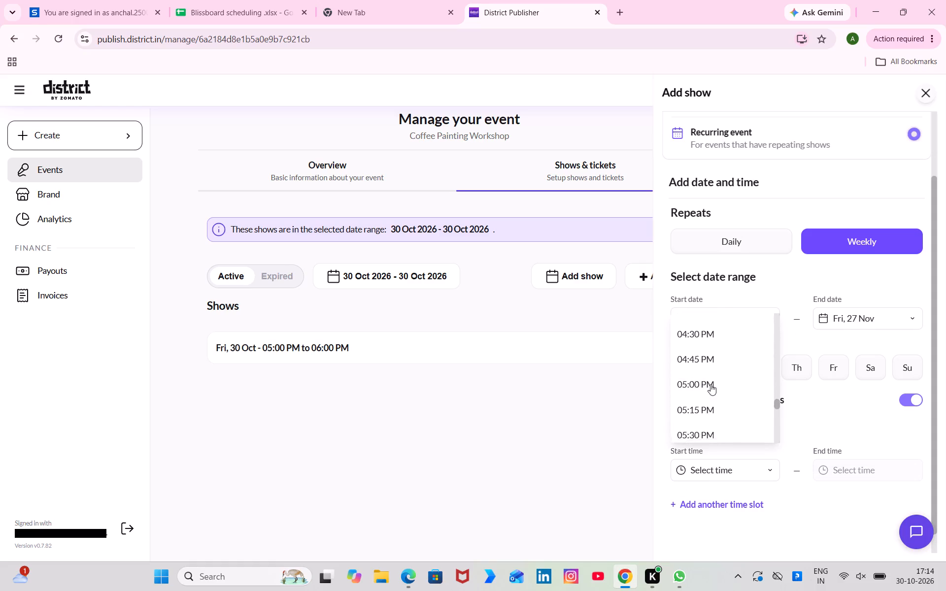
{"action": "scroll", "coordinate": [710, 384], "scroll_direction": "up", "scroll_amount": 2}
{"action": "left_click", "coordinate": [700, 337]}
{"action": "left_click", "coordinate": [885, 469]}
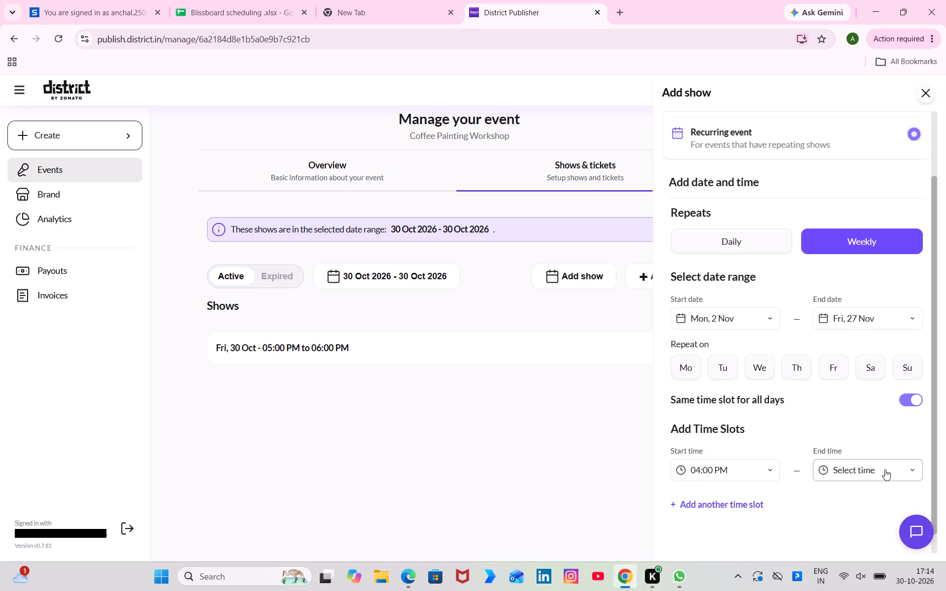
{"action": "left_click", "coordinate": [862, 400]}
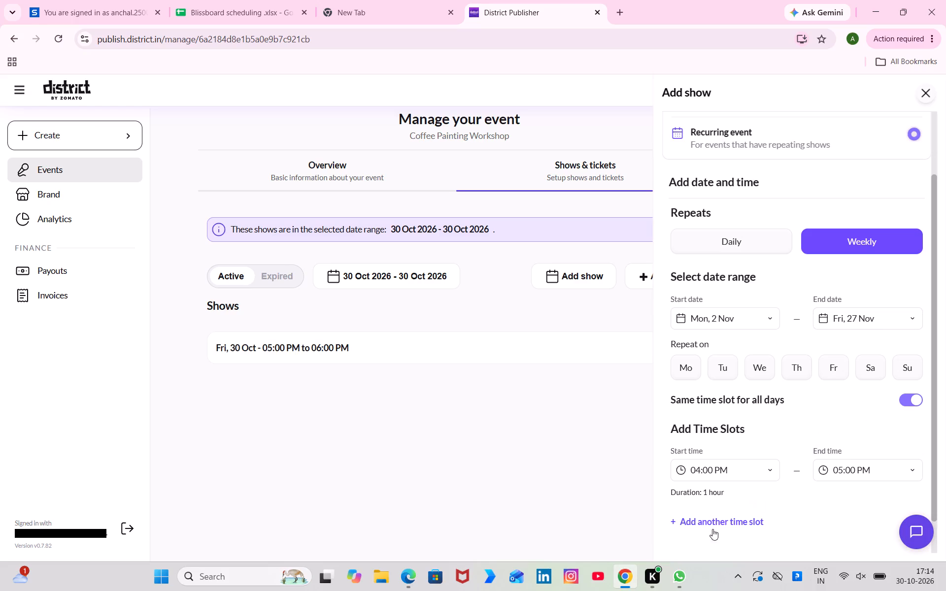
Add a second time slot from 05:00 PM to 06:00 PM to the recurring show.
{"action": "left_click", "coordinate": [721, 521]}
{"action": "left_click", "coordinate": [723, 532]}
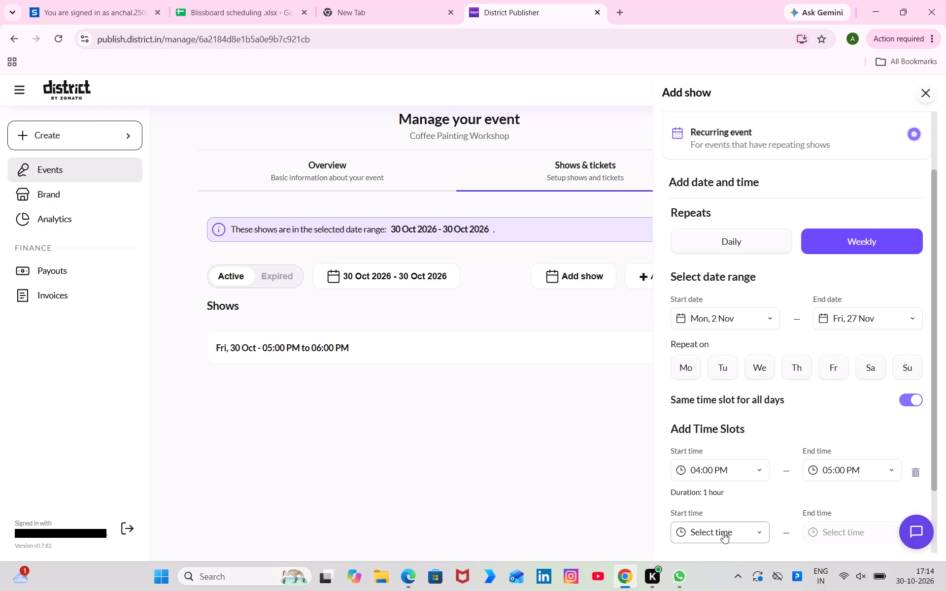
{"action": "scroll", "coordinate": [714, 470], "scroll_direction": "down", "scroll_amount": 10}
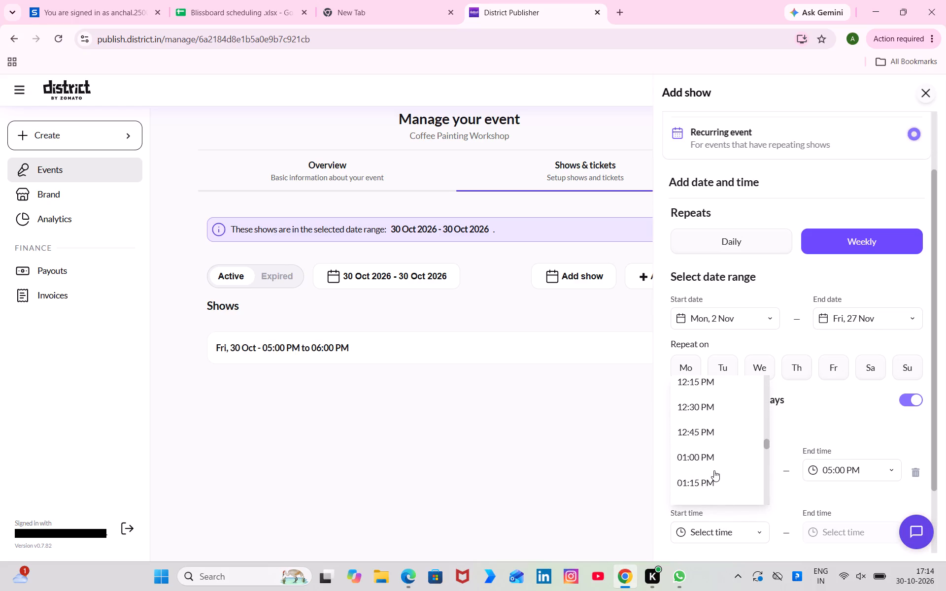
{"action": "scroll", "coordinate": [714, 470], "scroll_direction": "down", "scroll_amount": 3}
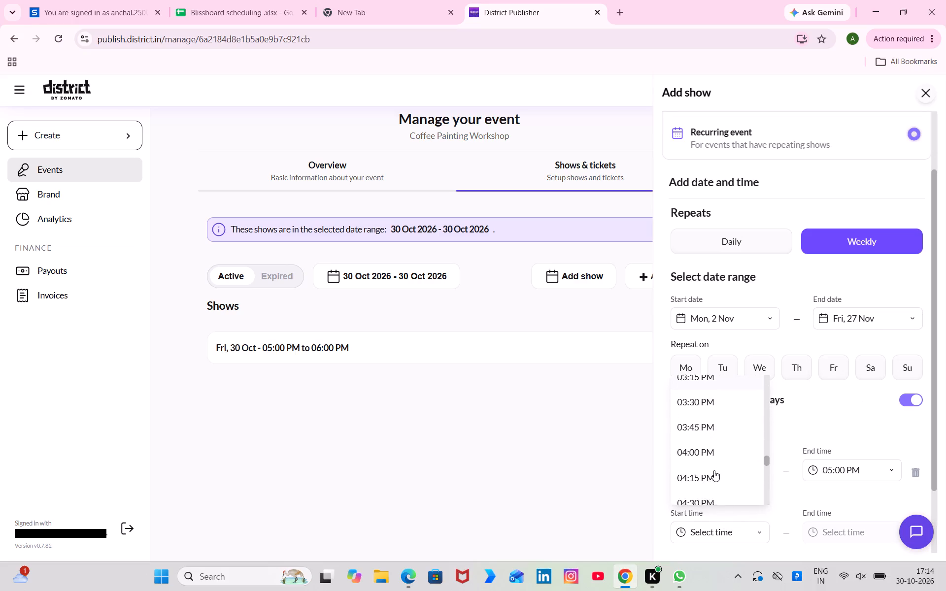
{"action": "scroll", "coordinate": [714, 470], "scroll_direction": "down", "scroll_amount": 3}
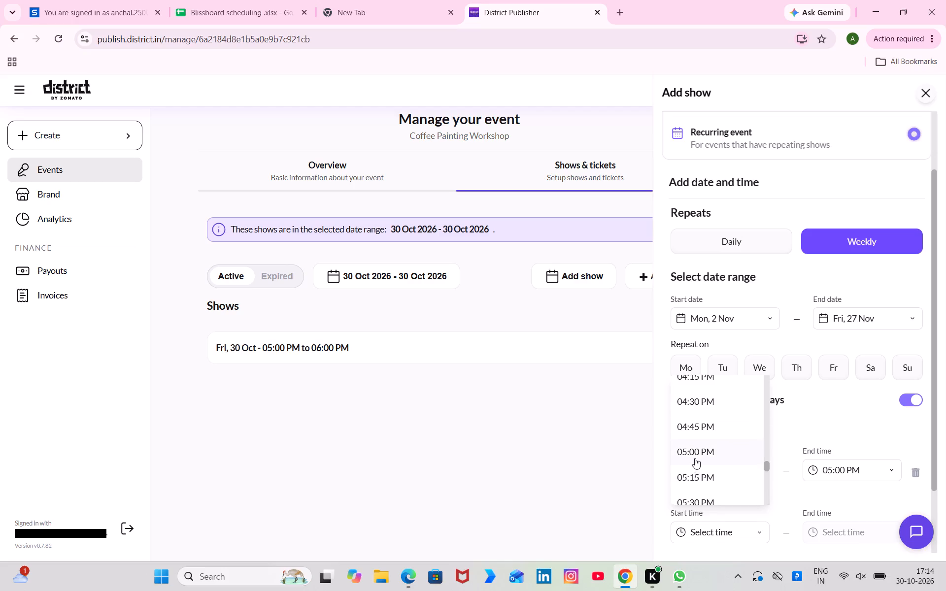
{"action": "left_click", "coordinate": [695, 458]}
{"action": "left_click", "coordinate": [844, 533]}
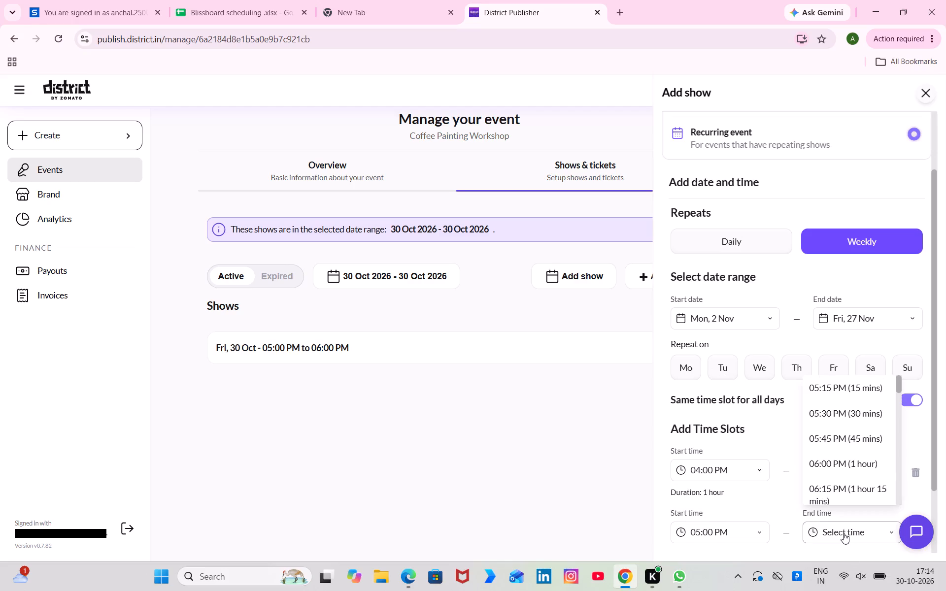
{"action": "left_click", "coordinate": [823, 463]}
Repeat the Coffee Painting Workshop shows on Monday through Friday, then save and confirm them.
{"action": "scroll", "coordinate": [823, 463], "scroll_direction": "down", "scroll_amount": 3}
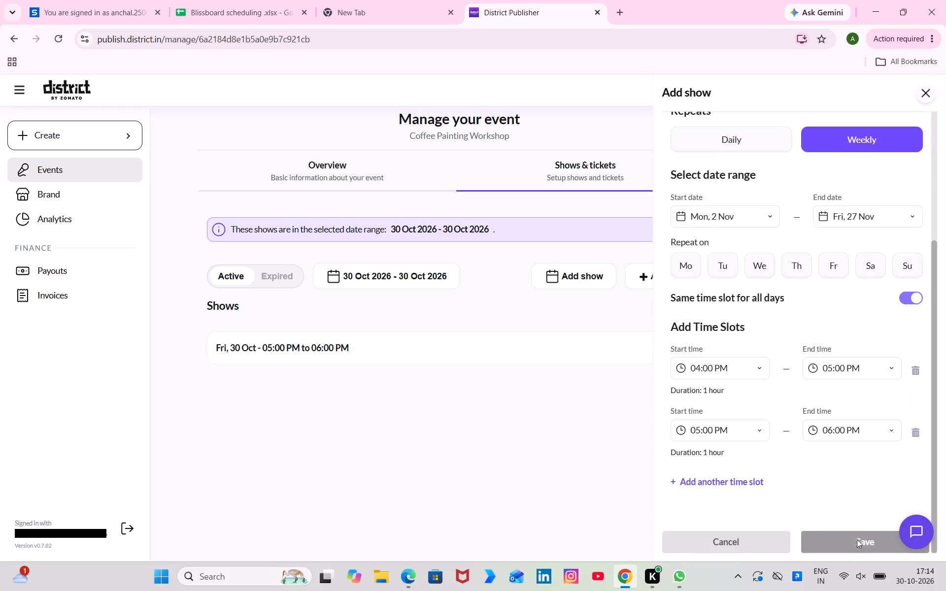
{"action": "left_click", "coordinate": [682, 288]}
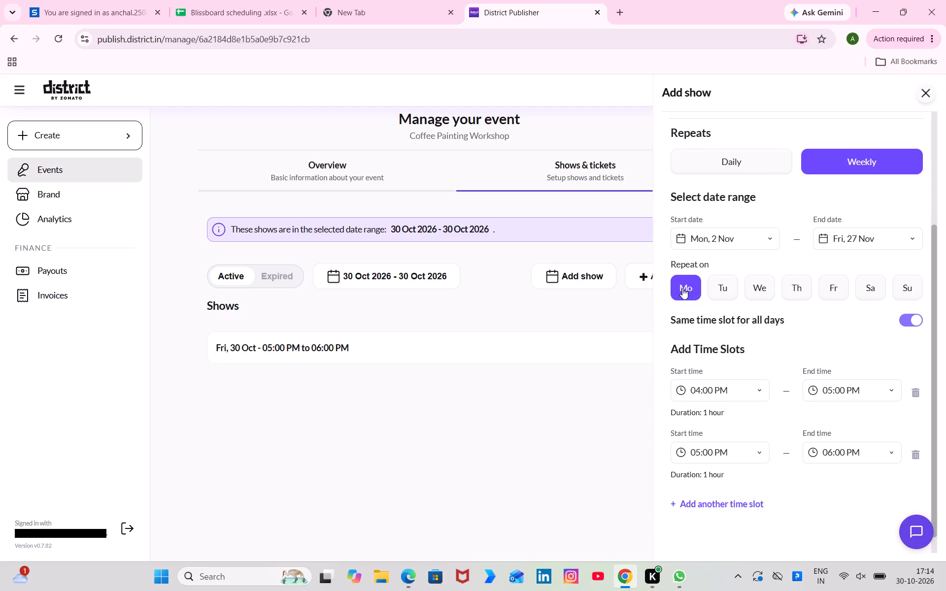
{"action": "left_click", "coordinate": [722, 299]}
{"action": "left_click", "coordinate": [755, 294]}
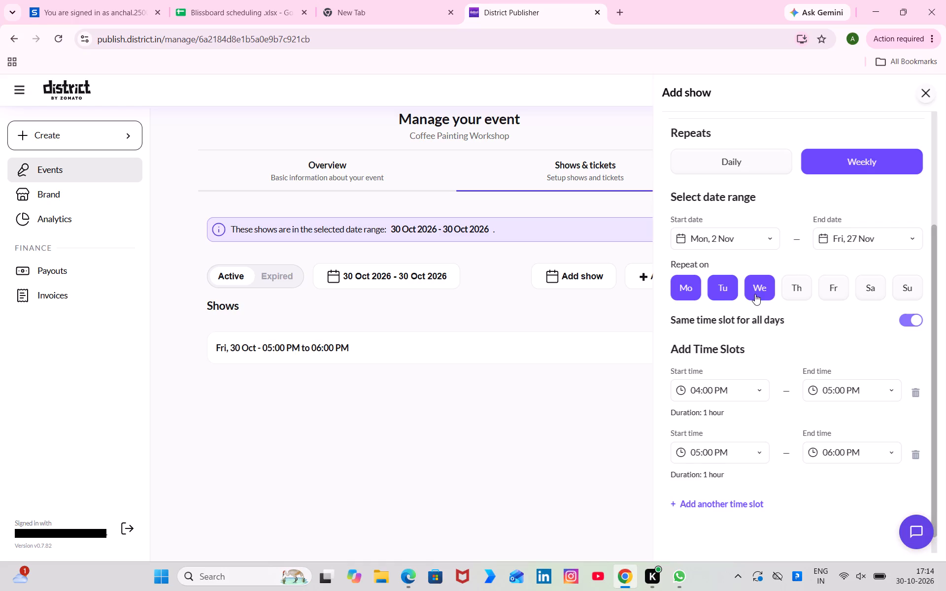
{"action": "left_click", "coordinate": [792, 289]}
{"action": "left_click", "coordinate": [826, 291]}
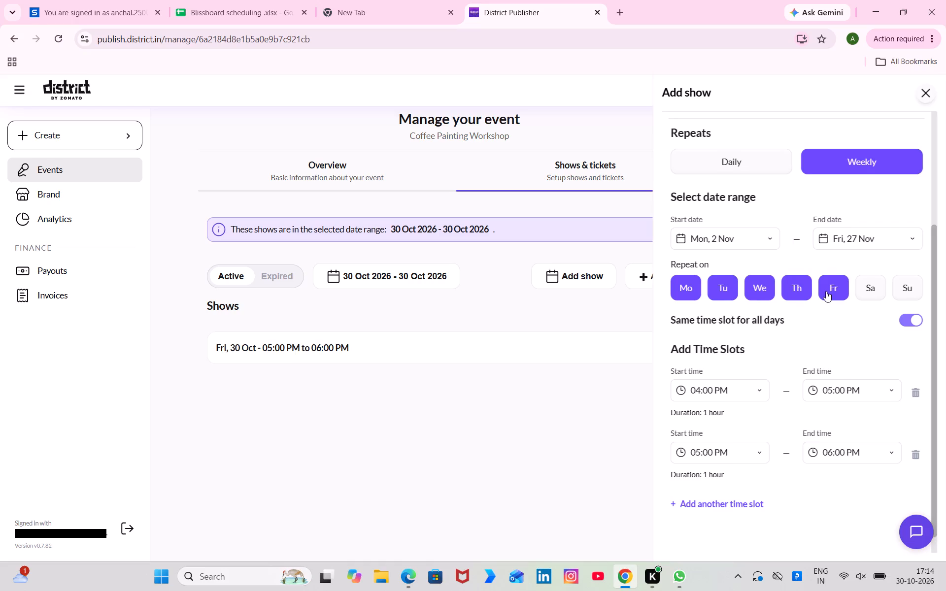
{"action": "scroll", "coordinate": [826, 291], "scroll_direction": "down", "scroll_amount": 2}
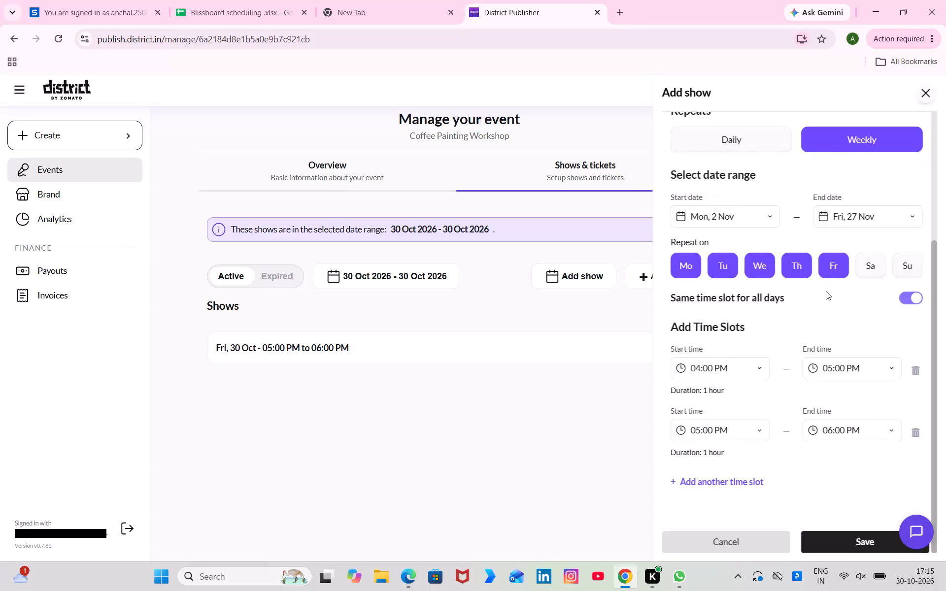
{"action": "left_click", "coordinate": [874, 541]}
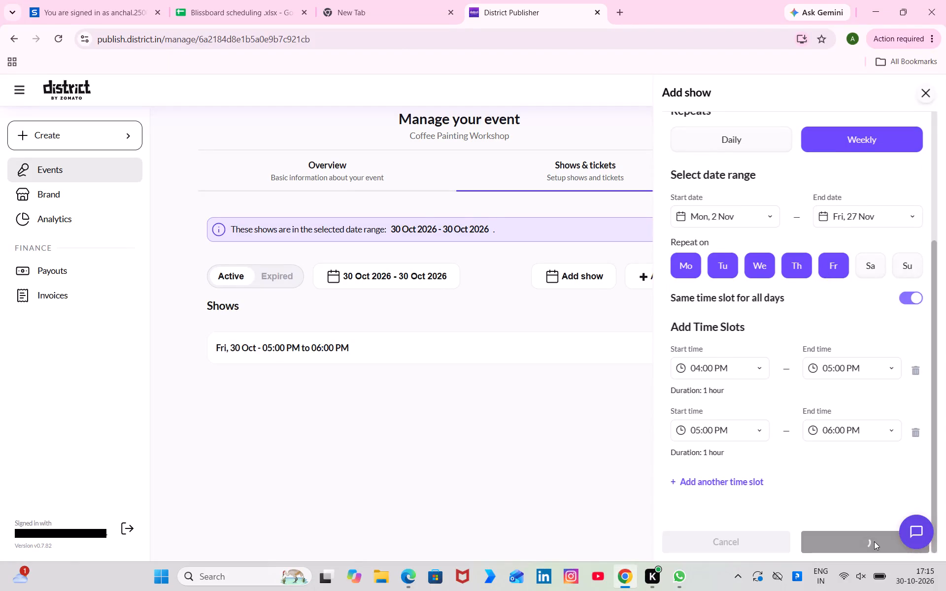
{"action": "left_click", "coordinate": [656, 418]}
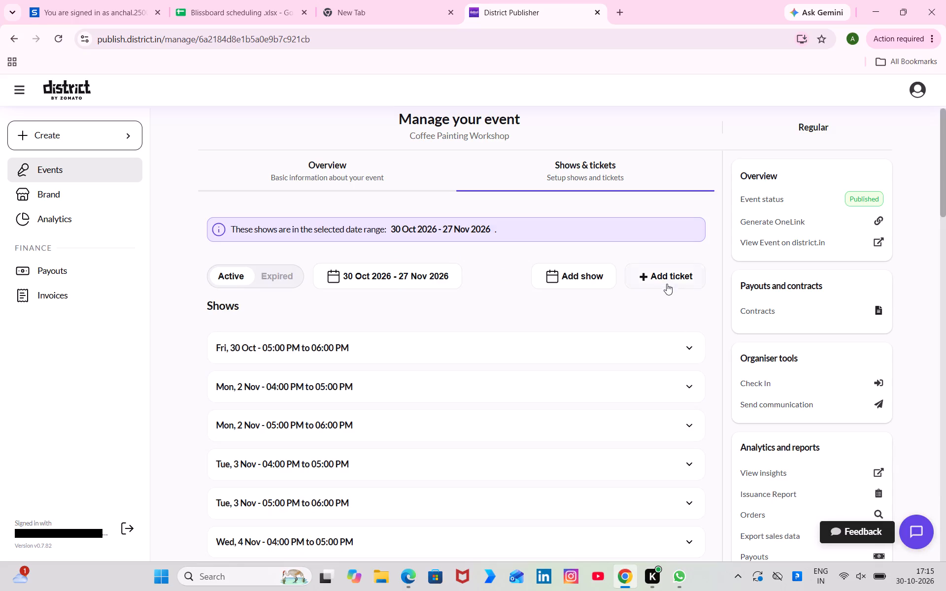
Start a ticket with the custom name ENTRY PASS and paste the description about the INR 250 per person redeemable cover charge.
{"action": "left_click", "coordinate": [666, 280]}
{"action": "left_click", "coordinate": [699, 236]}
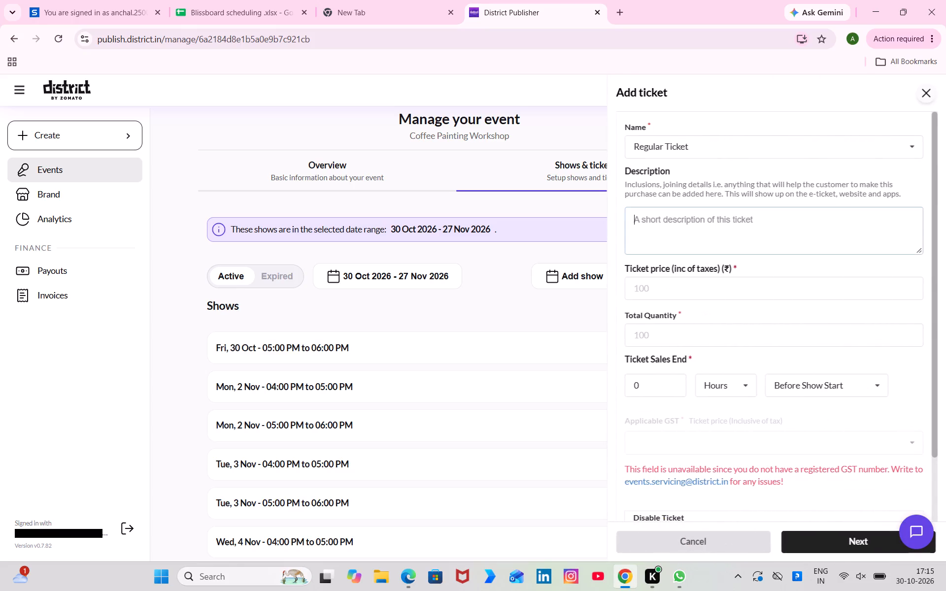
{"action": "key", "text": "ctrl+v"}
{"action": "left_click", "coordinate": [689, 154]}
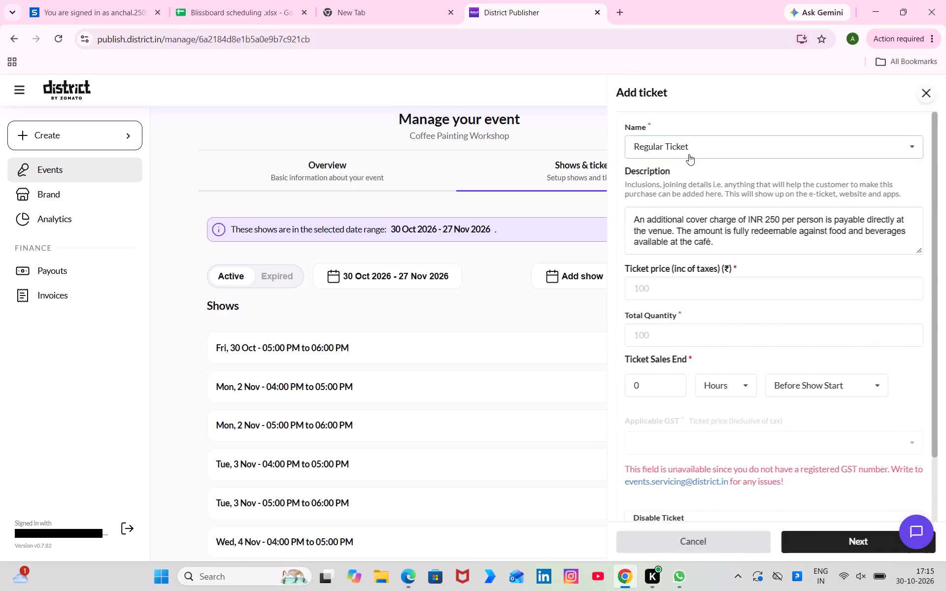
{"action": "left_click", "coordinate": [705, 184]}
{"action": "left_click", "coordinate": [722, 141]}
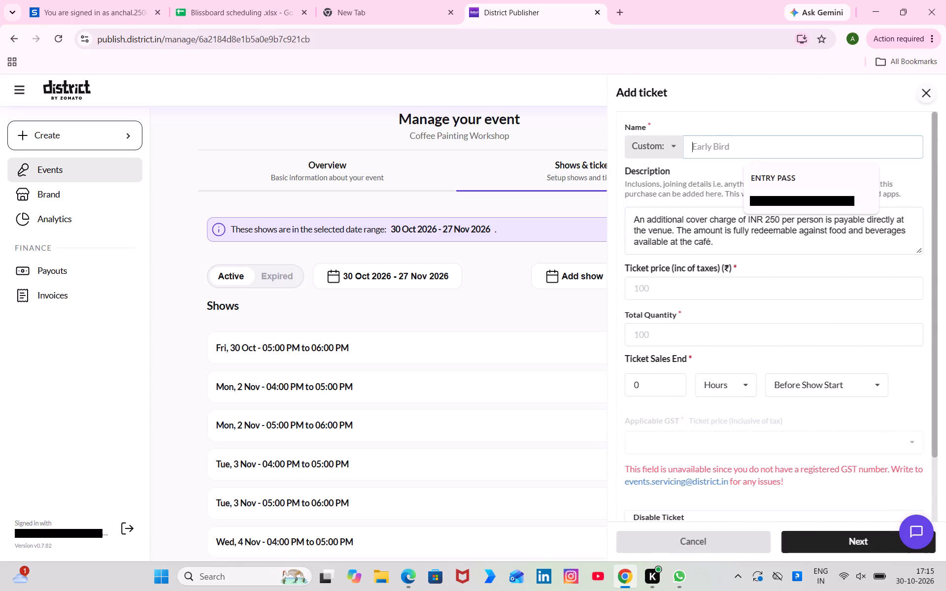
{"action": "left_click", "coordinate": [774, 174]}
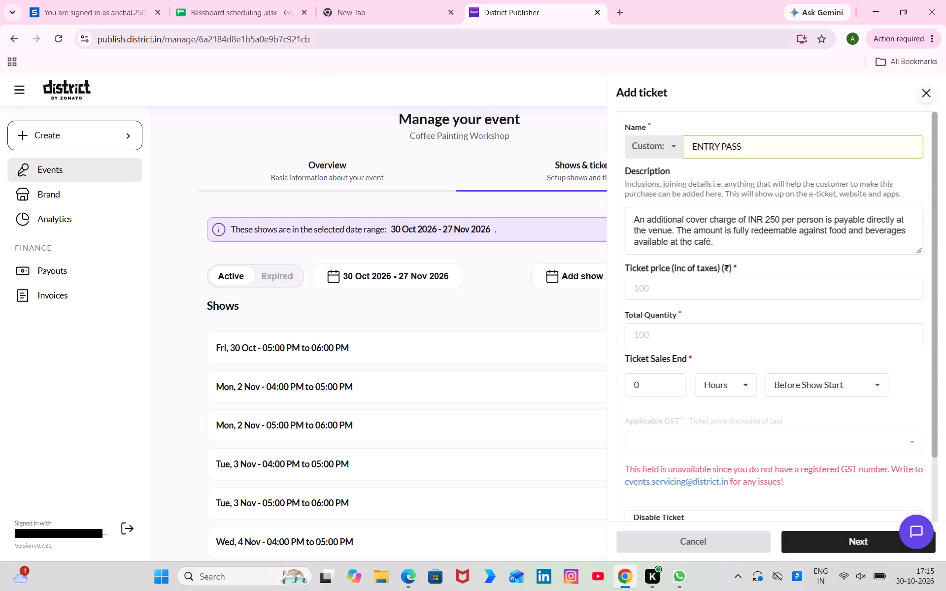
Look up Coffee painting's District price in the Blissboard sheet in Edge, then set the ENTRY PASS price to 799 in Chrome.
{"action": "left_click", "coordinate": [223, 12]}
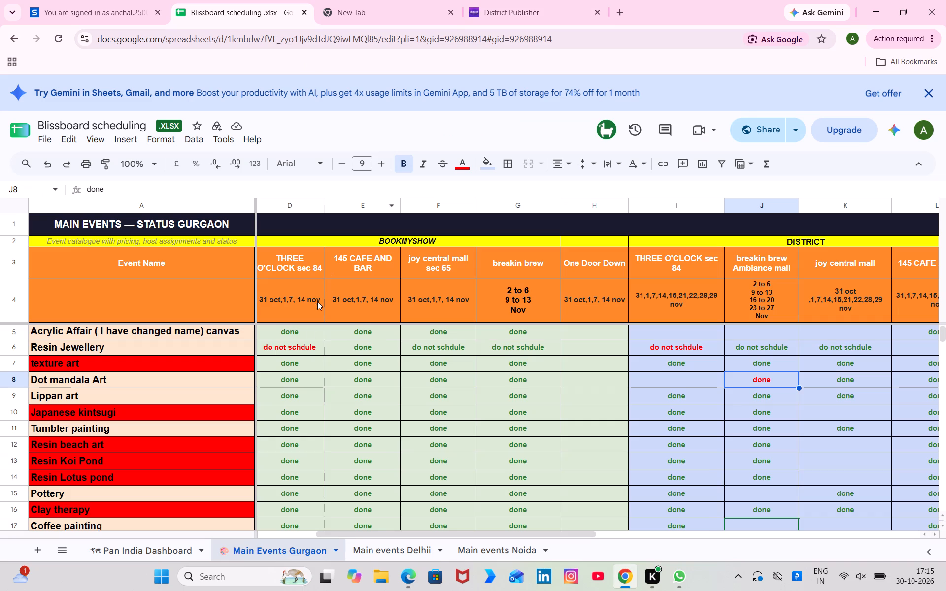
{"action": "left_click", "coordinate": [511, 16]}
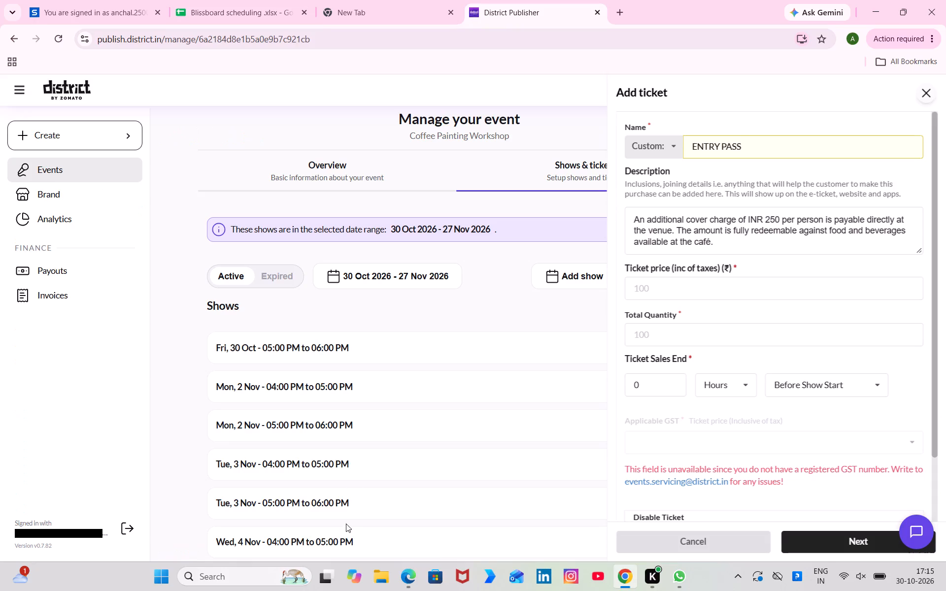
{"action": "double_click", "coordinate": [393, 587]}
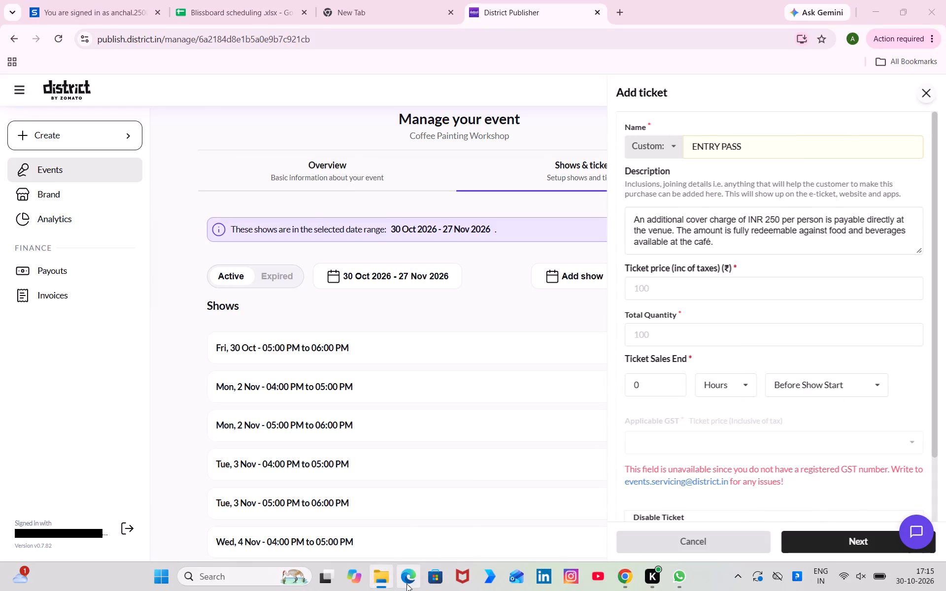
{"action": "left_click", "coordinate": [406, 584]}
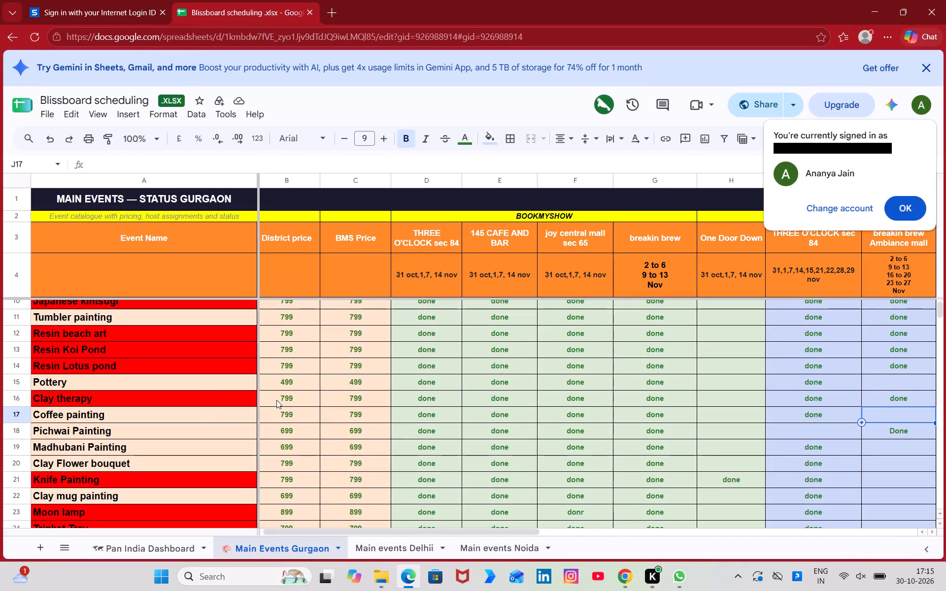
{"action": "left_click", "coordinate": [409, 581]}
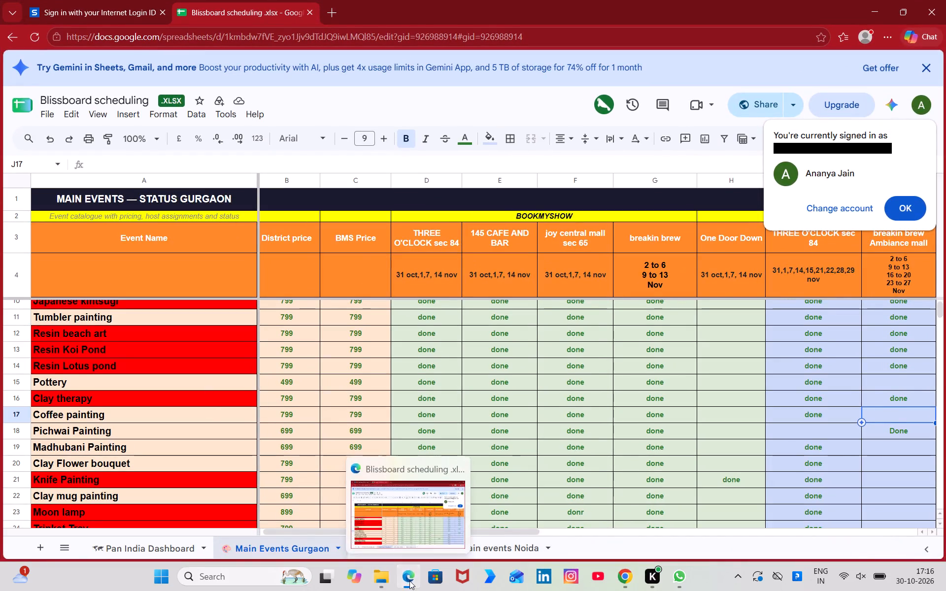
{"action": "left_click", "coordinate": [682, 279]}
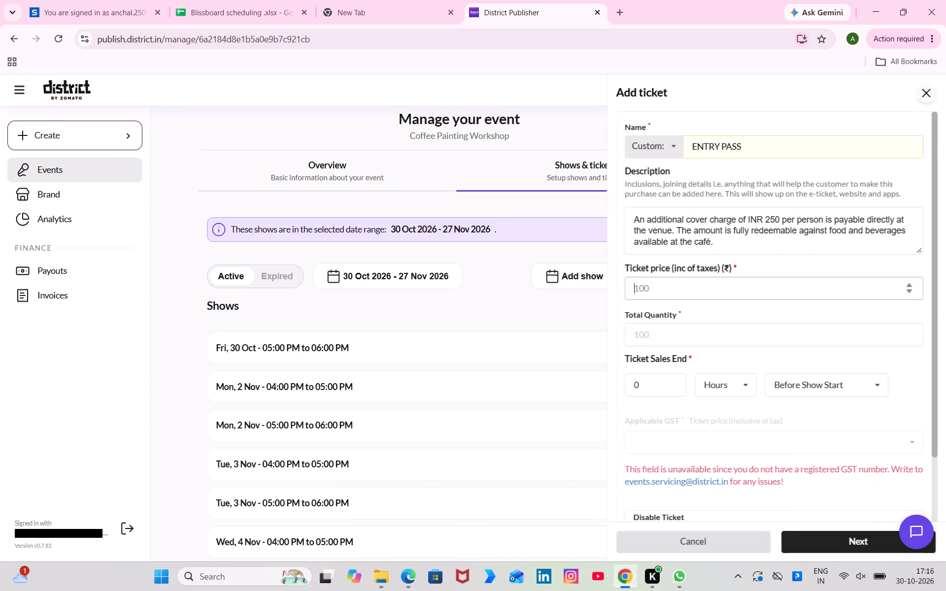
{"action": "type", "text": "799"}
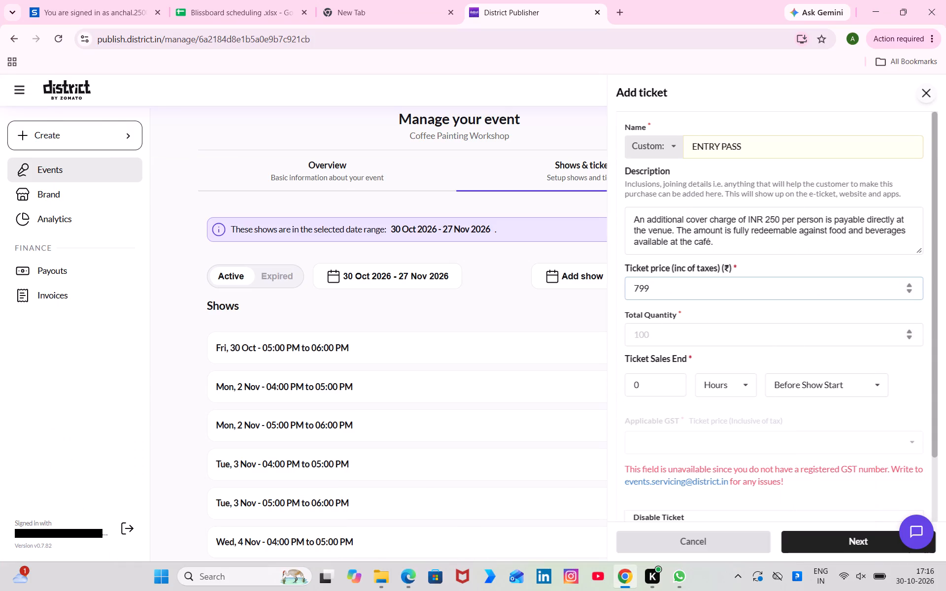
Set the ENTRY PASS total quantity to 10 and end ticket sales 30 minutes before show start.
{"action": "left_click", "coordinate": [698, 343]}
{"action": "type", "text": "10"}
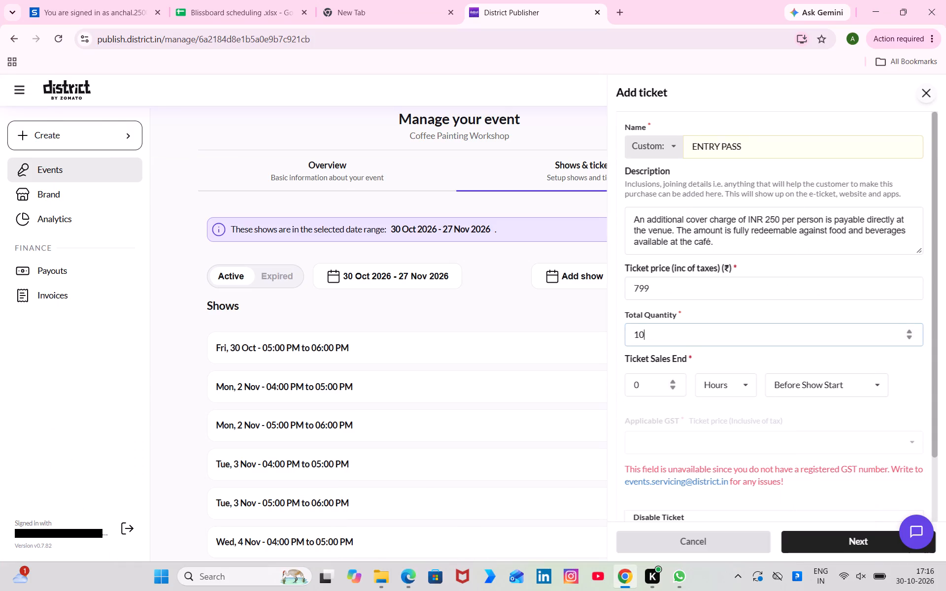
{"action": "left_click", "coordinate": [626, 384]}
{"action": "key", "text": "3"}
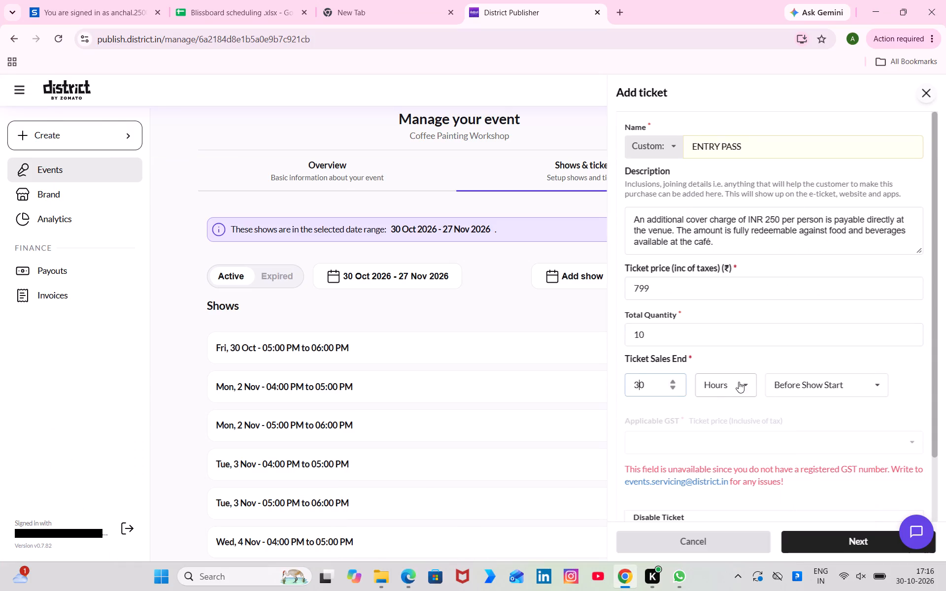
{"action": "left_click", "coordinate": [739, 382]}
{"action": "left_click", "coordinate": [738, 407]}
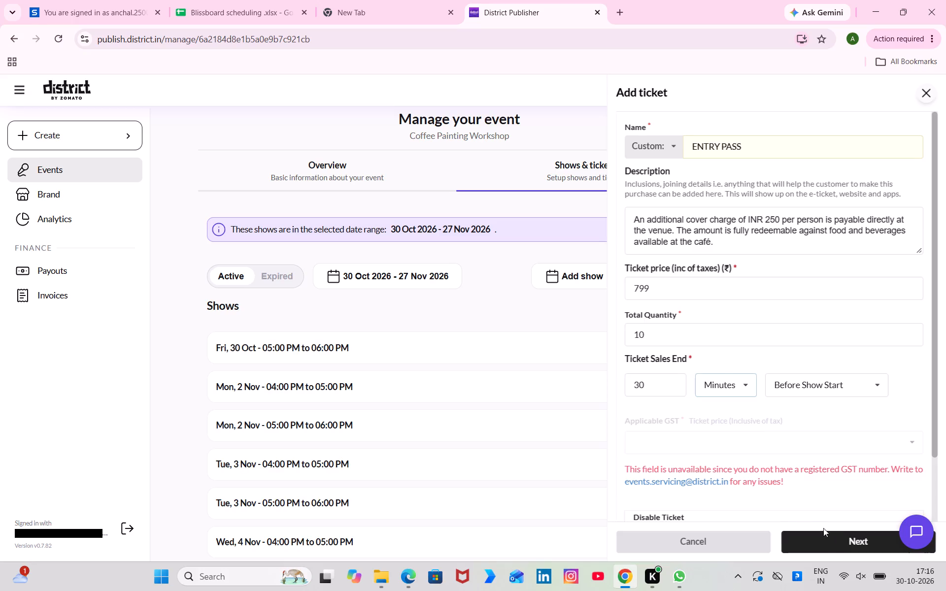
Apply the ENTRY PASS ticket to all Coffee Painting Workshop shows, then save and confirm it.
{"action": "left_click", "coordinate": [831, 538]}
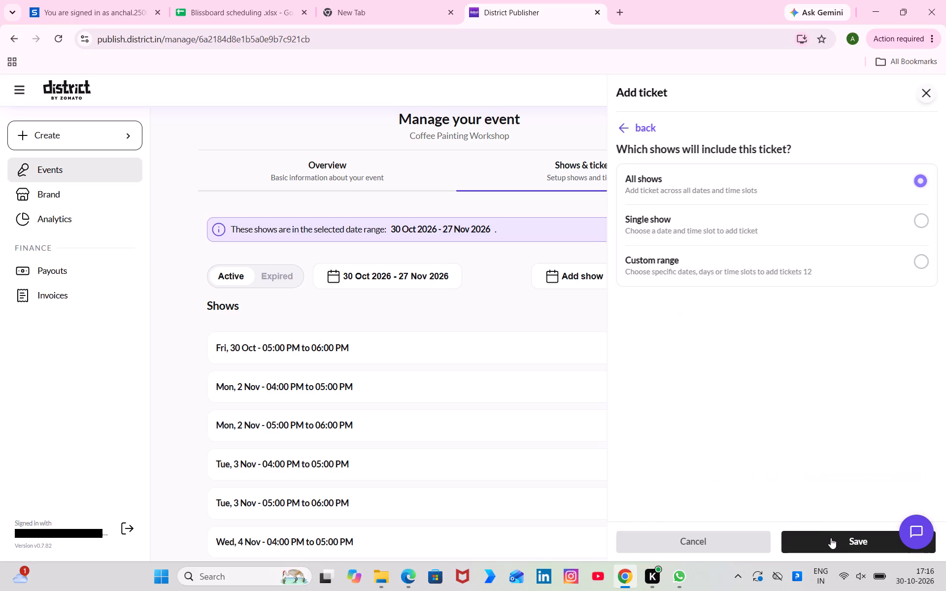
{"action": "left_click", "coordinate": [831, 538]}
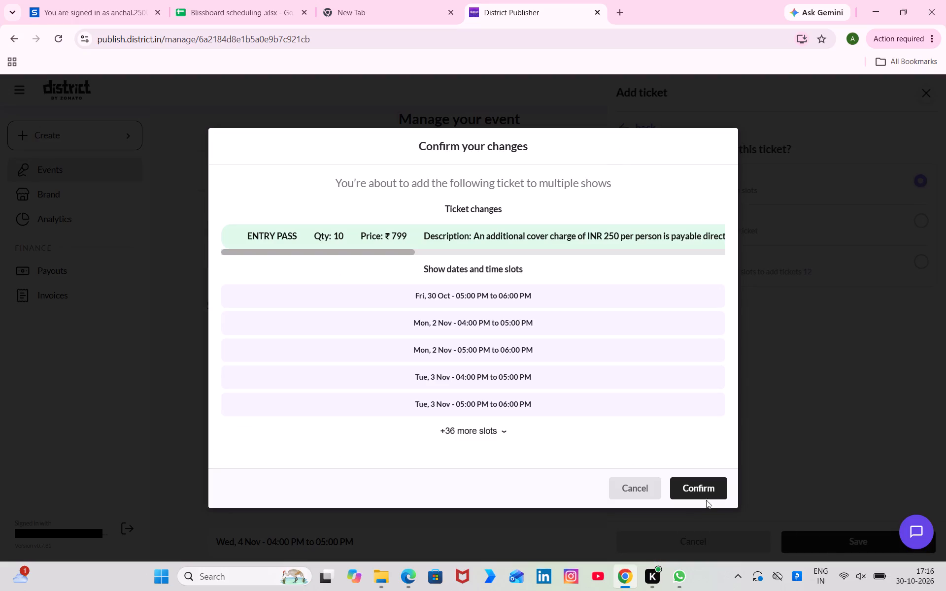
{"action": "left_click", "coordinate": [712, 492]}
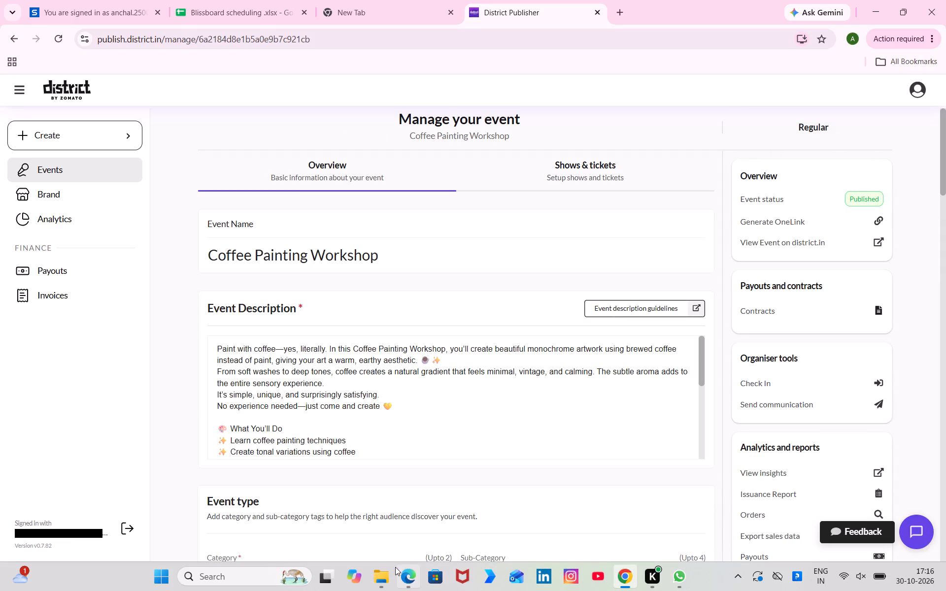
Switch to the Blissboard sheet in Edge and mark Coffee painting as done in the Breakin' Brew Ambiance mall column.
{"action": "left_click", "coordinate": [431, 472]}
{"action": "left_click", "coordinate": [406, 577]}
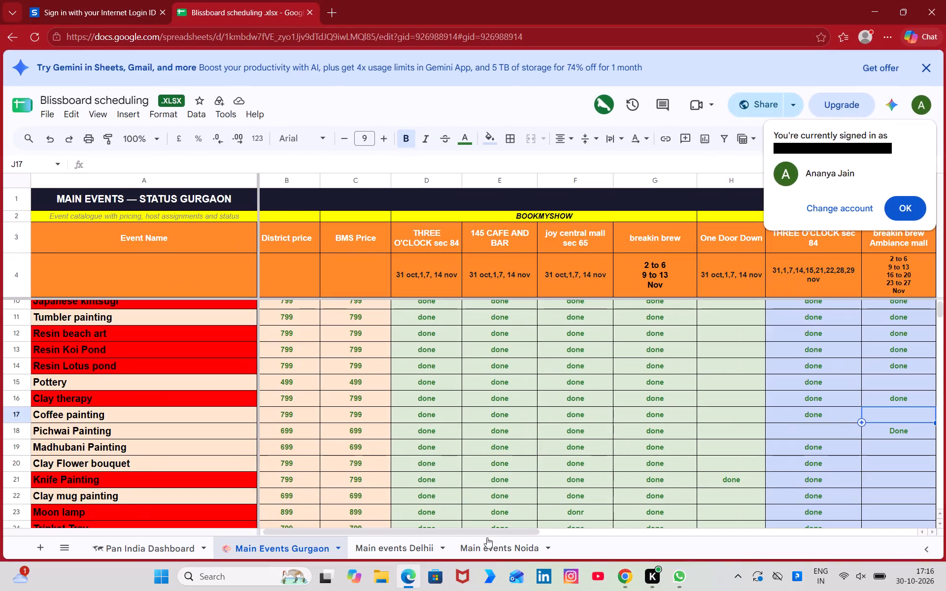
{"action": "key", "text": "d"}
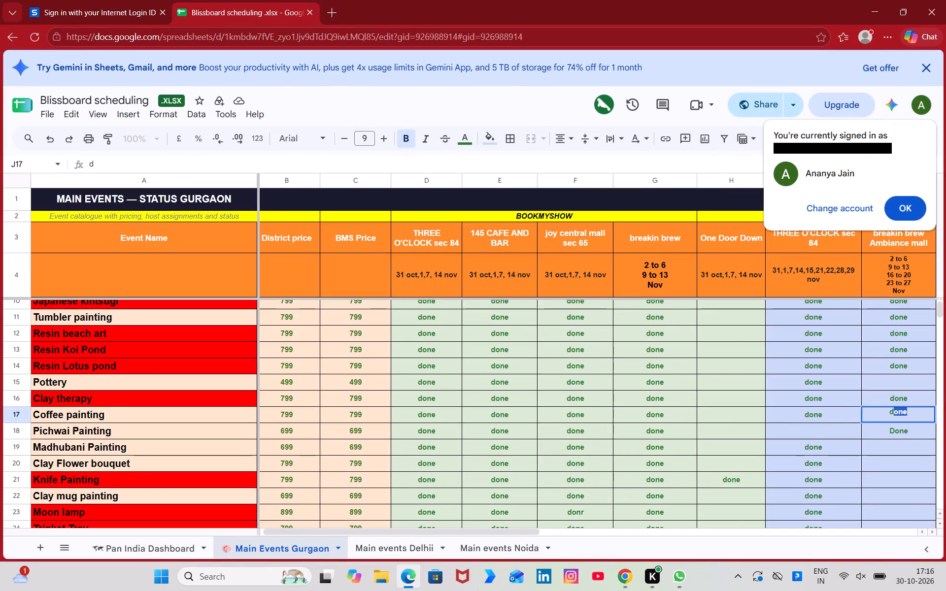
{"action": "key", "text": "Return"}
{"action": "key", "text": "Down"}
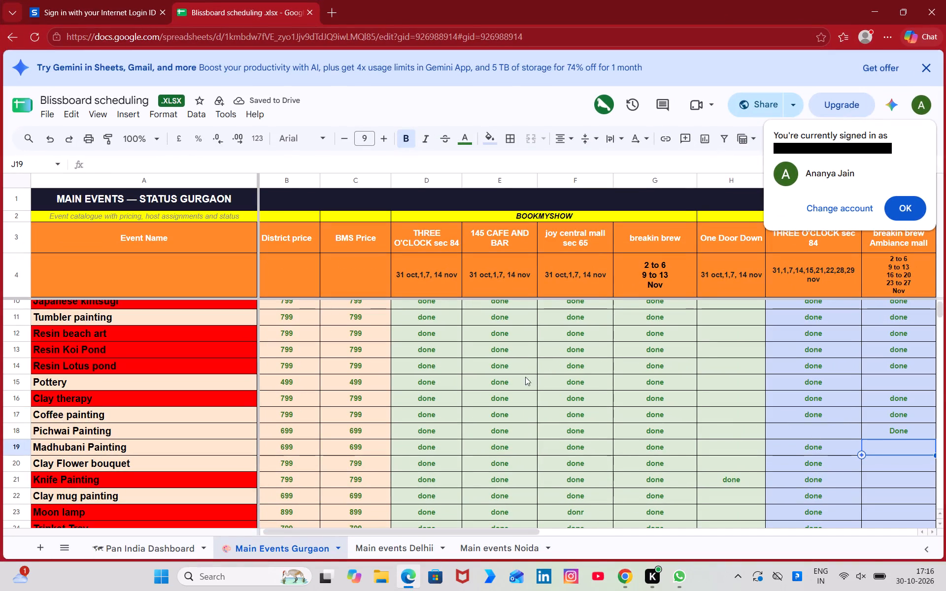
Return to District Publisher in Chrome, search the events for "madhu" and open the Madhubani Painting Workshop at Breakin' Brew, Gurugram.
{"action": "scroll", "coordinate": [522, 378], "scroll_direction": "right", "scroll_amount": 1}
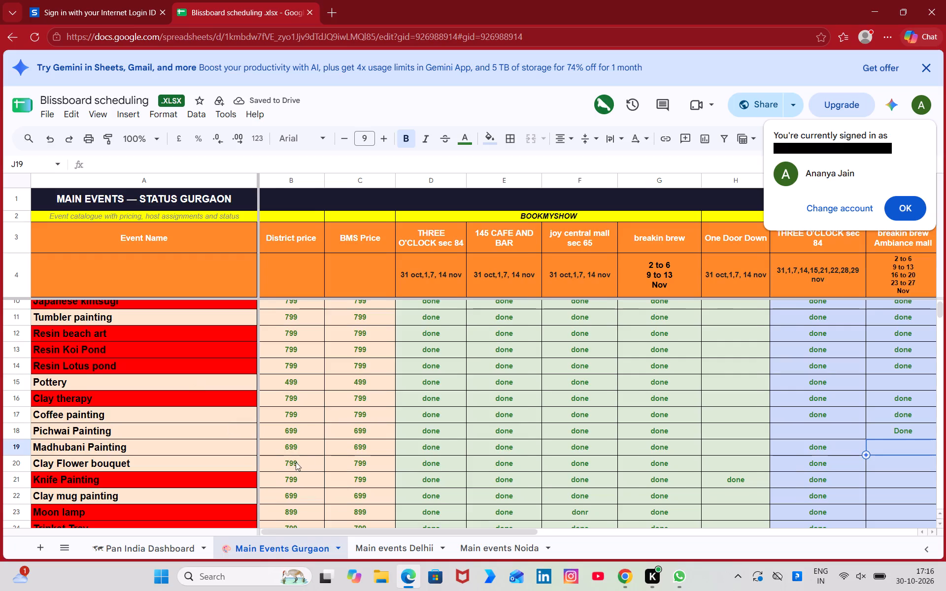
{"action": "scroll", "coordinate": [303, 457], "scroll_direction": "down", "scroll_amount": 2}
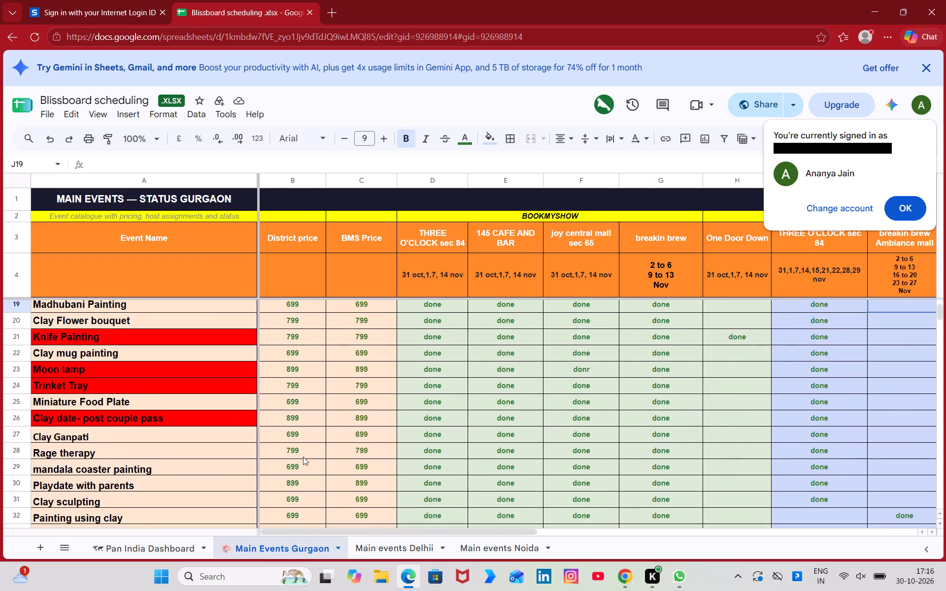
{"action": "scroll", "coordinate": [303, 457], "scroll_direction": "down", "scroll_amount": 1}
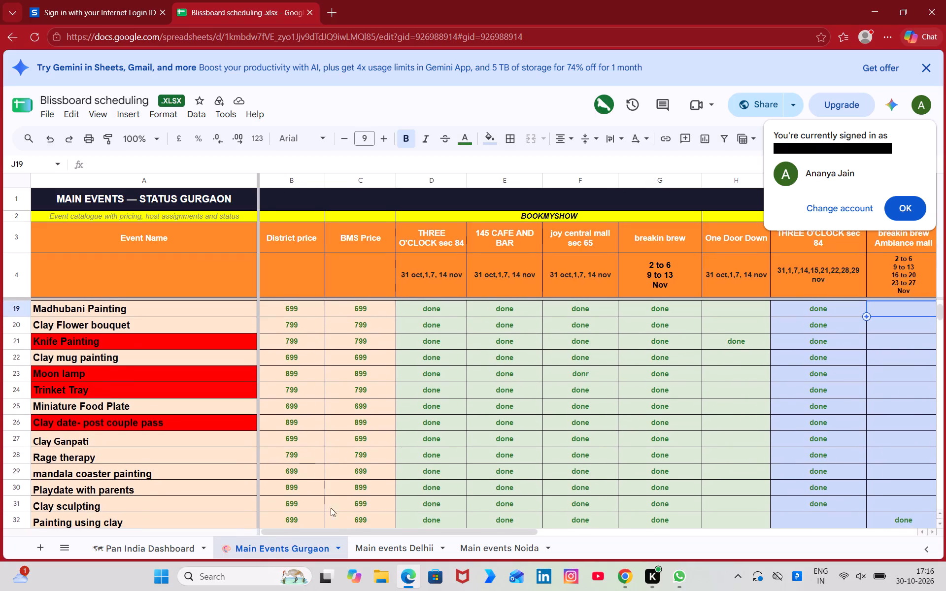
{"action": "left_click", "coordinate": [416, 579]}
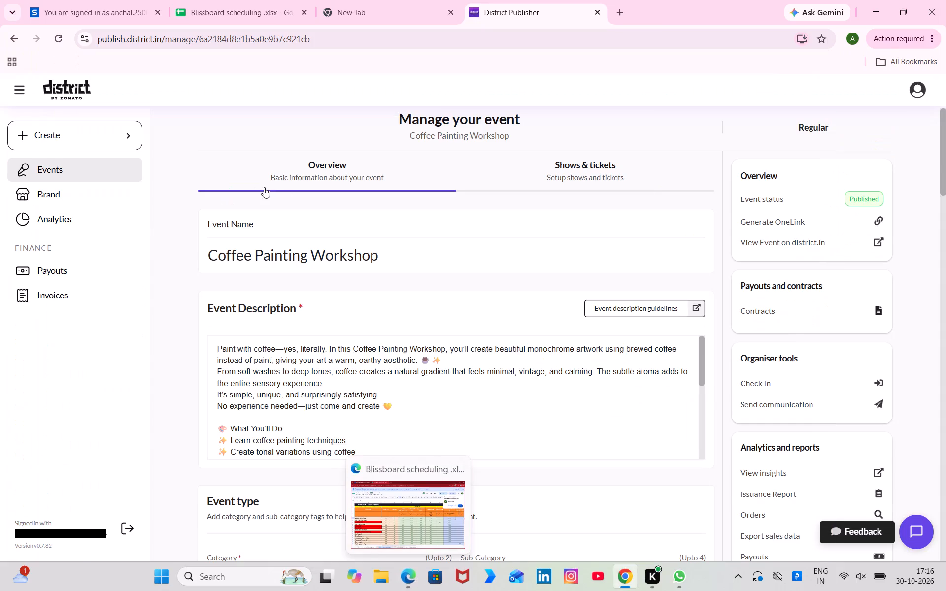
{"action": "left_click", "coordinate": [11, 40]}
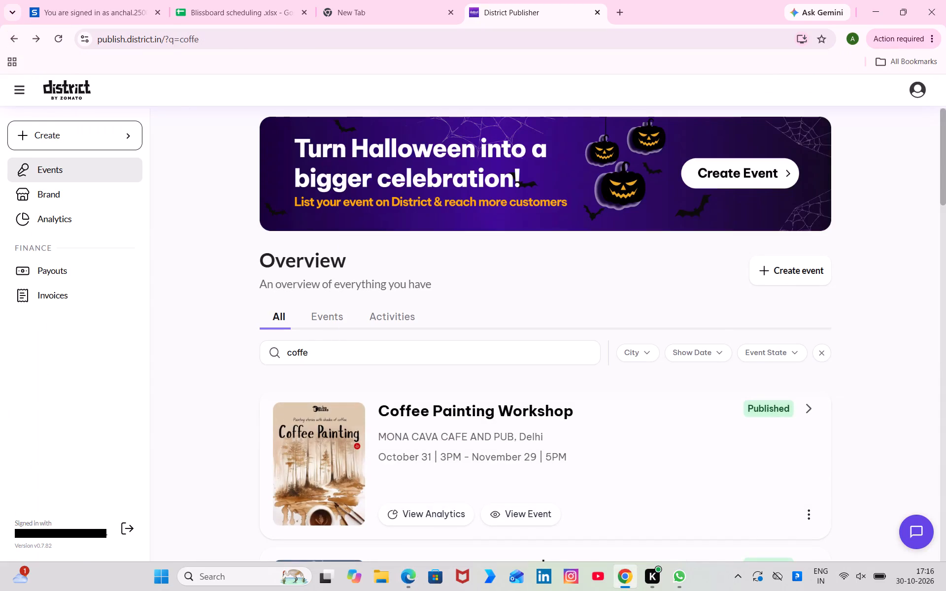
{"action": "left_click_drag", "start_coordinate": [322, 351], "coordinate": [262, 355]}
{"action": "type", "text": "madhu"}
{"action": "scroll", "coordinate": [466, 433], "scroll_direction": "down", "scroll_amount": 2}
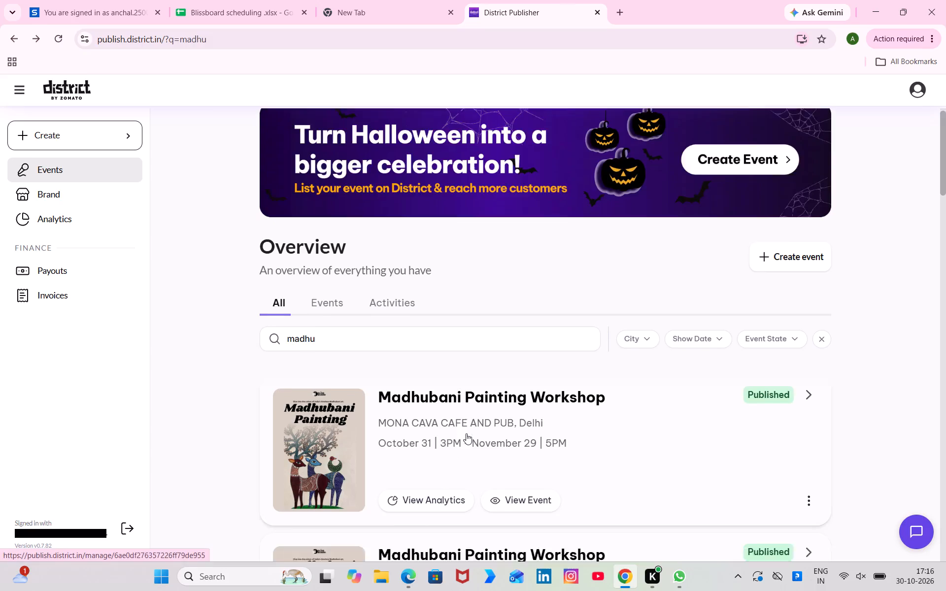
{"action": "scroll", "coordinate": [466, 433], "scroll_direction": "down", "scroll_amount": 7}
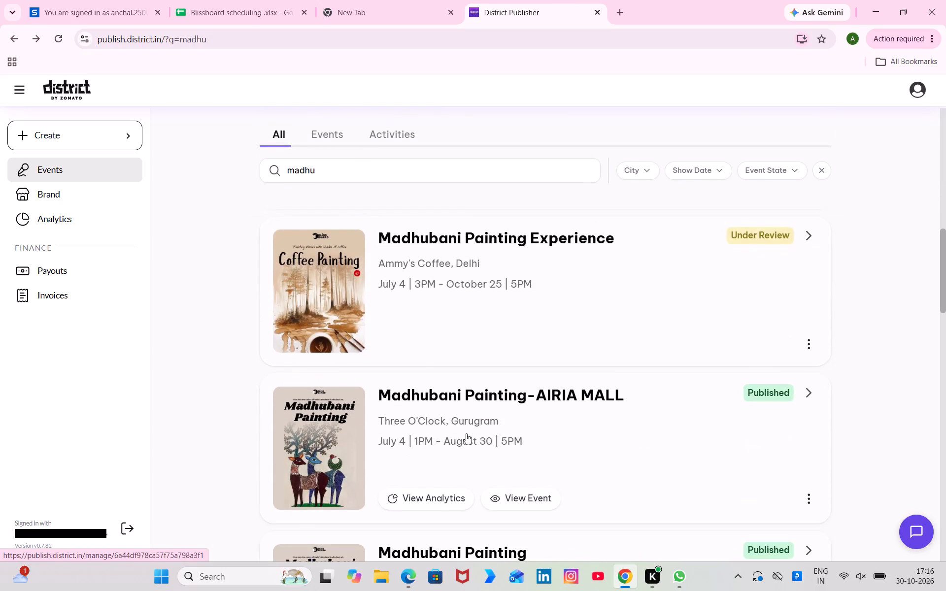
{"action": "scroll", "coordinate": [466, 433], "scroll_direction": "down", "scroll_amount": 7}
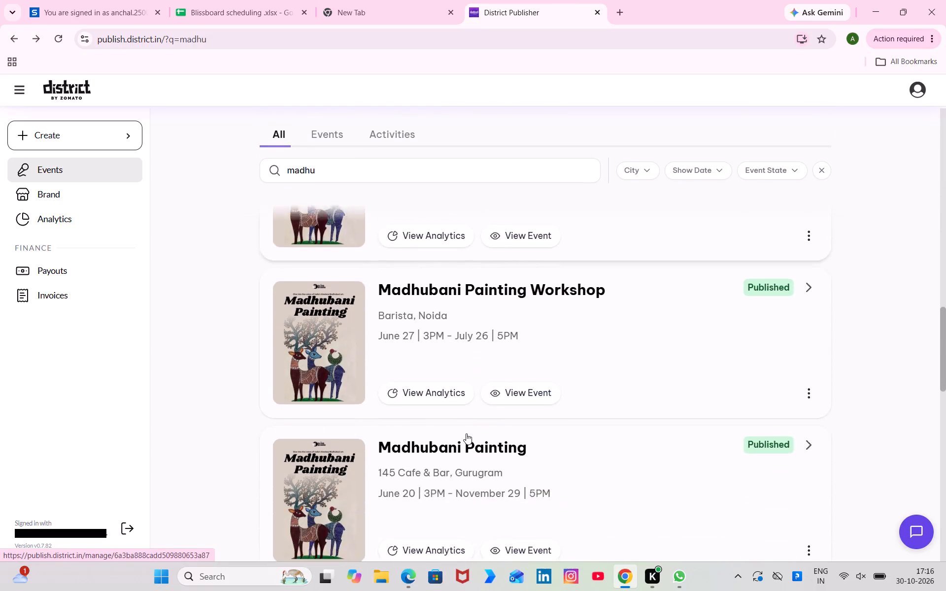
{"action": "scroll", "coordinate": [466, 433], "scroll_direction": "down", "scroll_amount": 2}
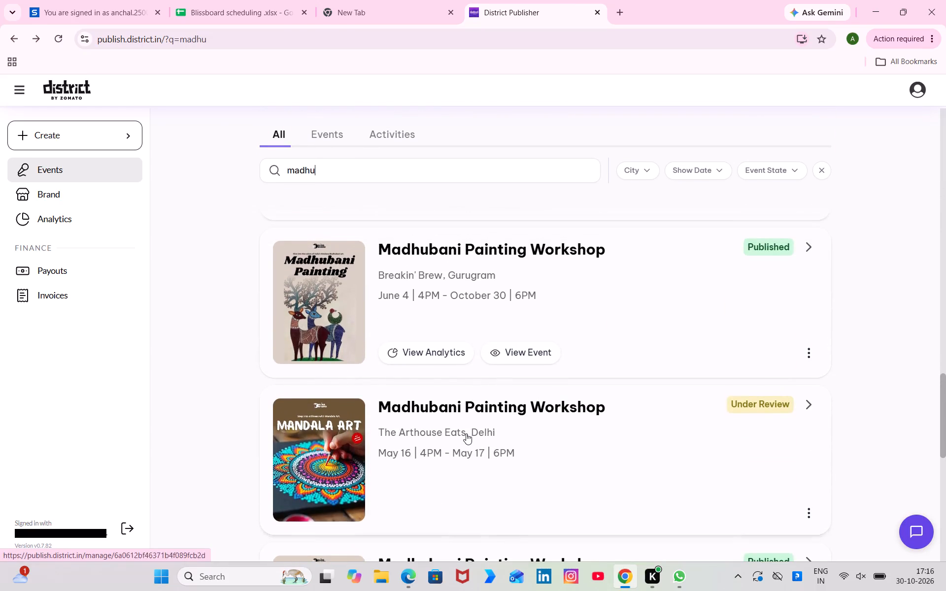
{"action": "left_click", "coordinate": [362, 314]}
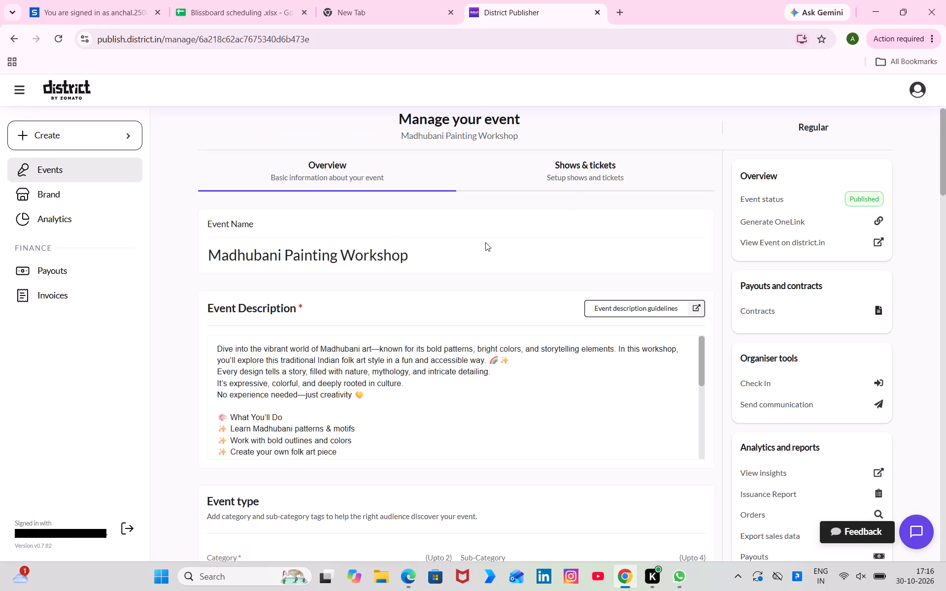
Start a weekly recurring show for the Madhubani Painting Workshop, running from Mon, 2 Nov to Fri, 27 Nov.
{"action": "left_click", "coordinate": [569, 186]}
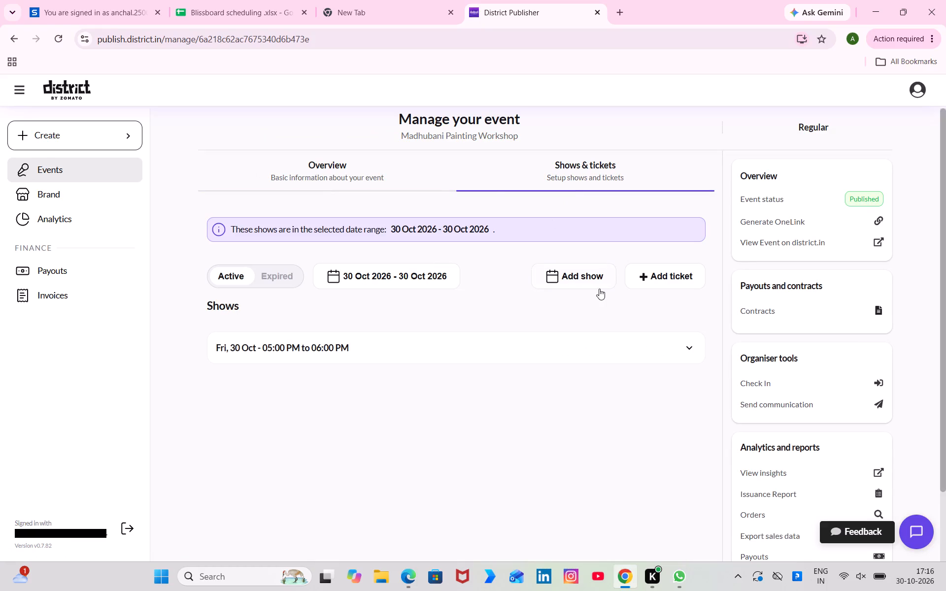
{"action": "left_click", "coordinate": [593, 281]}
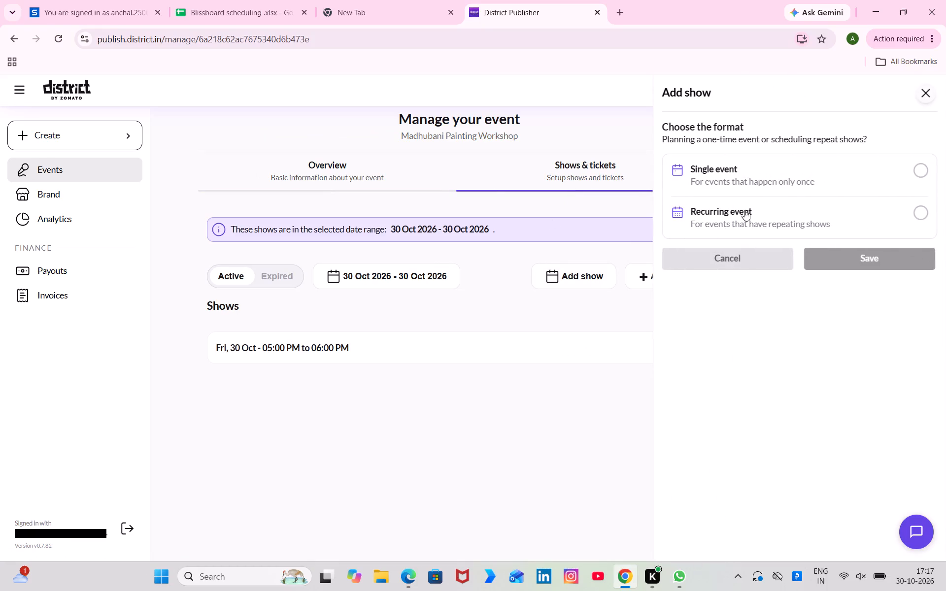
{"action": "left_click", "coordinate": [779, 178]}
{"action": "left_click", "coordinate": [787, 206]}
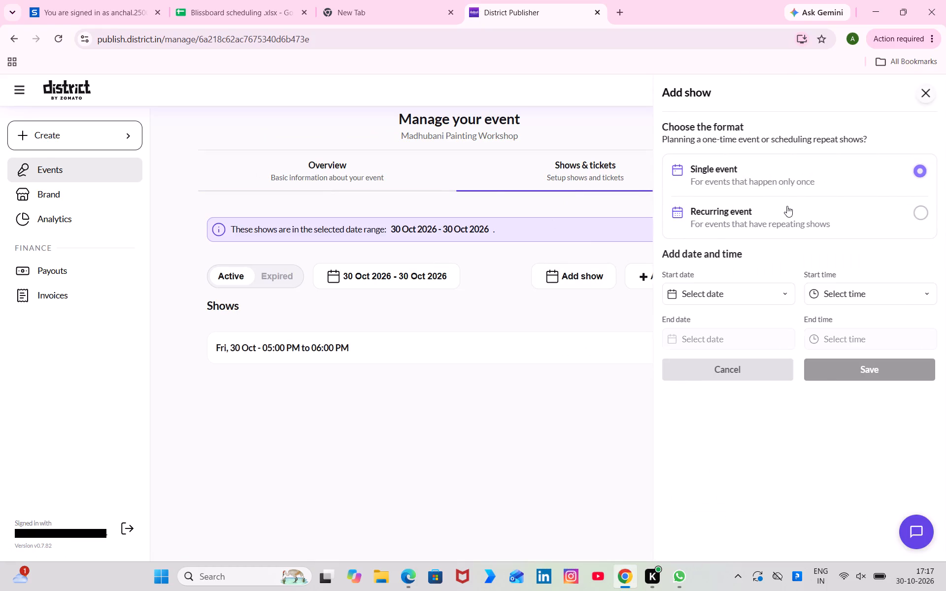
{"action": "left_click", "coordinate": [839, 323]}
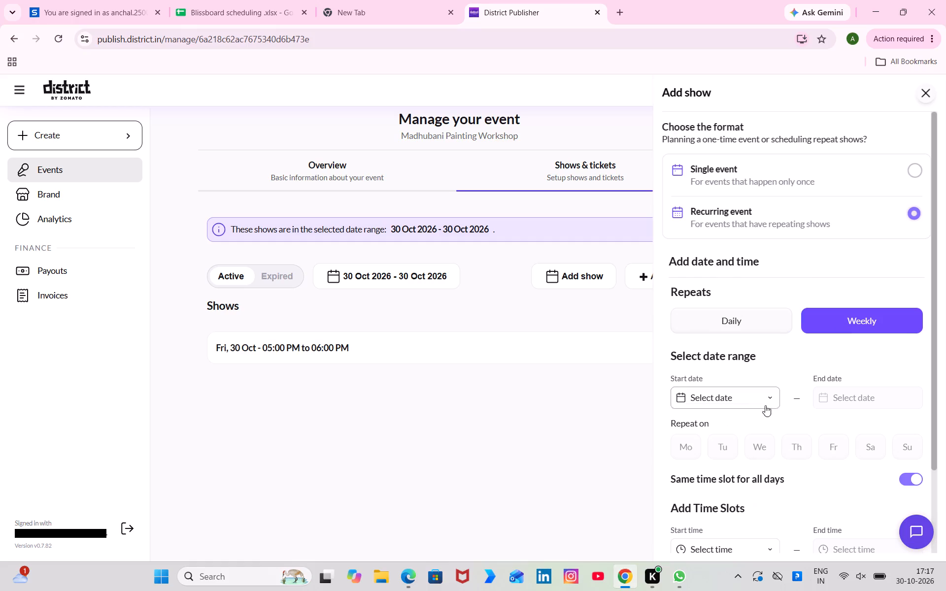
{"action": "left_click", "coordinate": [762, 396]}
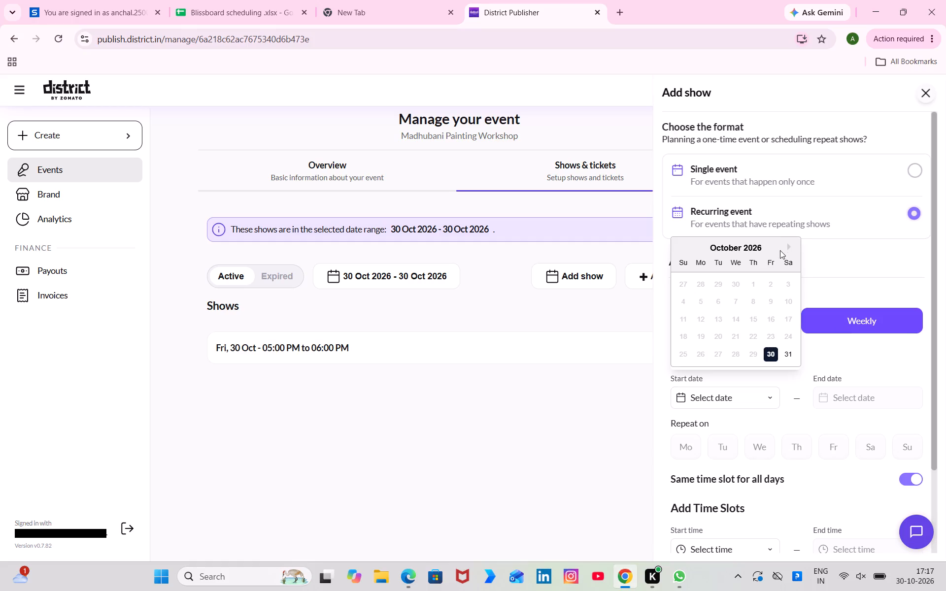
{"action": "left_click", "coordinate": [789, 247]}
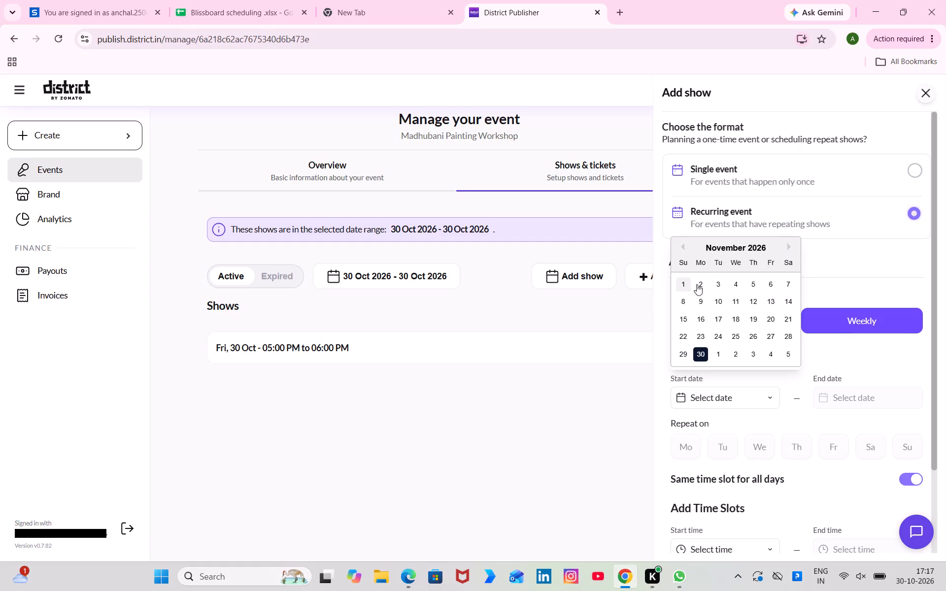
{"action": "left_click", "coordinate": [707, 282]}
{"action": "left_click", "coordinate": [873, 395]}
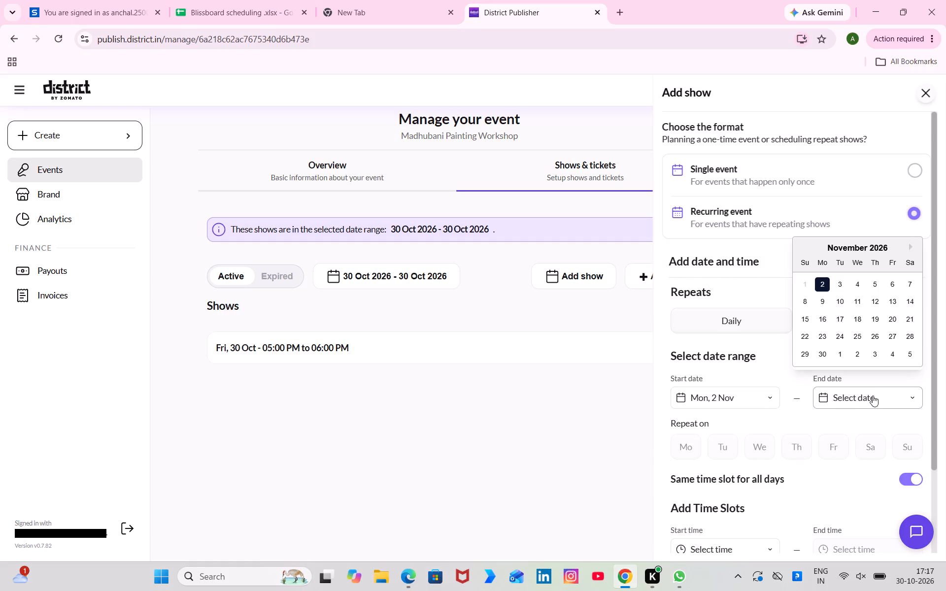
{"action": "left_click", "coordinate": [892, 338]}
Repeat the Madhubani Painting Workshop shows on Monday through Friday.
{"action": "left_click", "coordinate": [838, 450]}
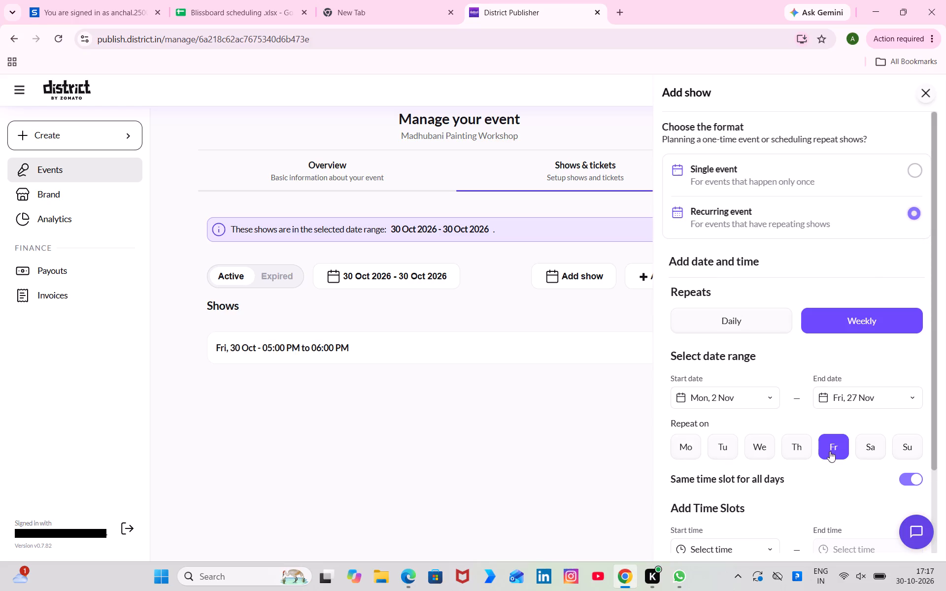
{"action": "left_click", "coordinate": [797, 451]}
{"action": "left_click", "coordinate": [769, 448]}
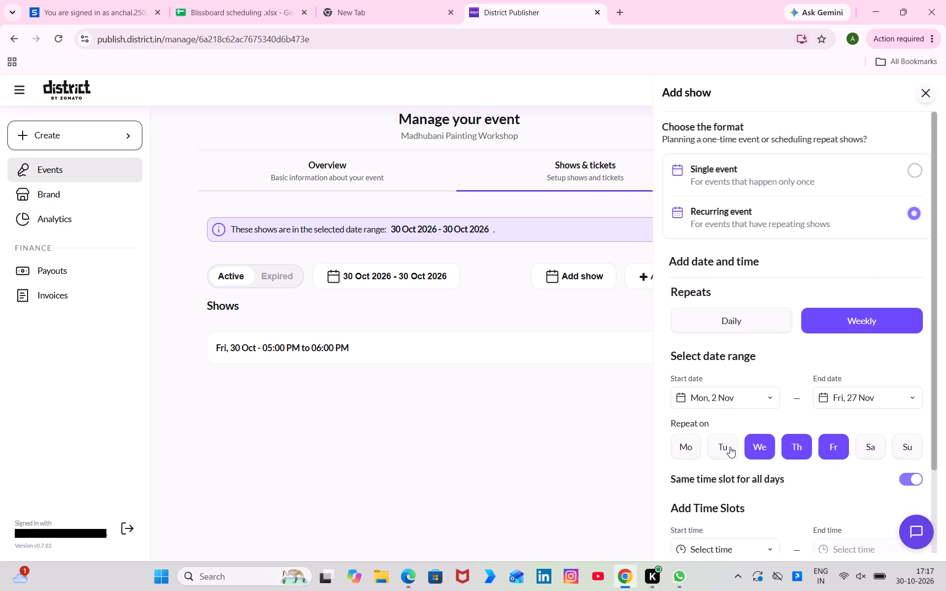
{"action": "left_click", "coordinate": [727, 446]}
{"action": "left_click", "coordinate": [684, 450]}
{"action": "right_click", "coordinate": [684, 450]}
{"action": "right_click", "coordinate": [684, 450]}
{"action": "scroll", "coordinate": [684, 450], "scroll_direction": "down", "scroll_amount": 1}
{"action": "right_click", "coordinate": [684, 450]}
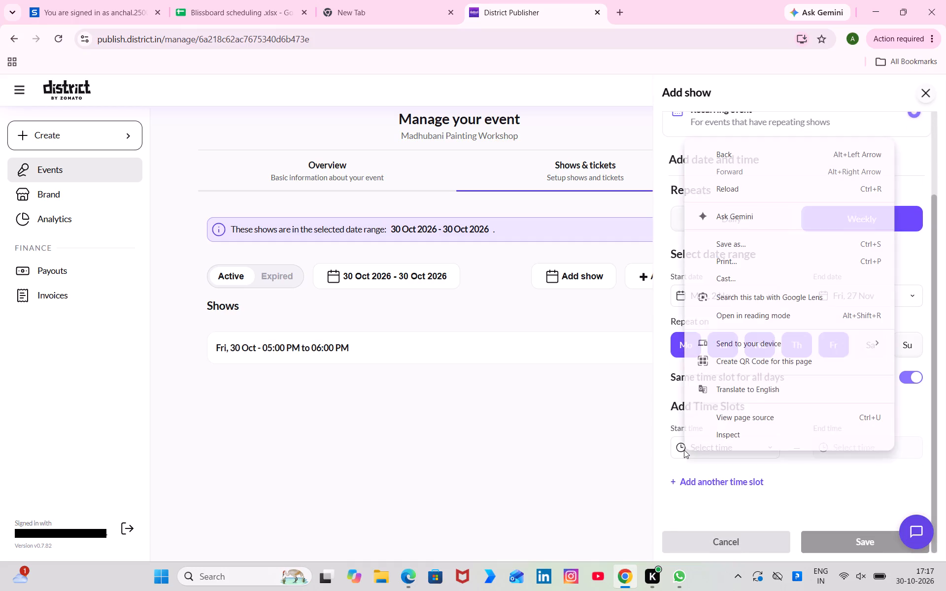
{"action": "left_click", "coordinate": [762, 466]}
Set the first time slot of the Madhubani shows from 04:00 PM to 05:00 PM.
{"action": "left_click", "coordinate": [760, 456]}
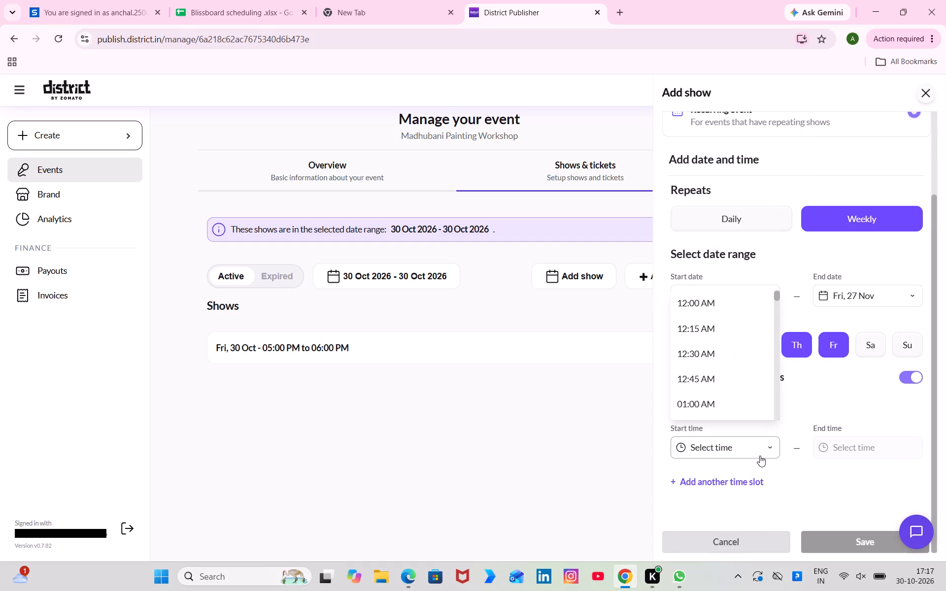
{"action": "scroll", "coordinate": [756, 370], "scroll_direction": "down", "scroll_amount": 6}
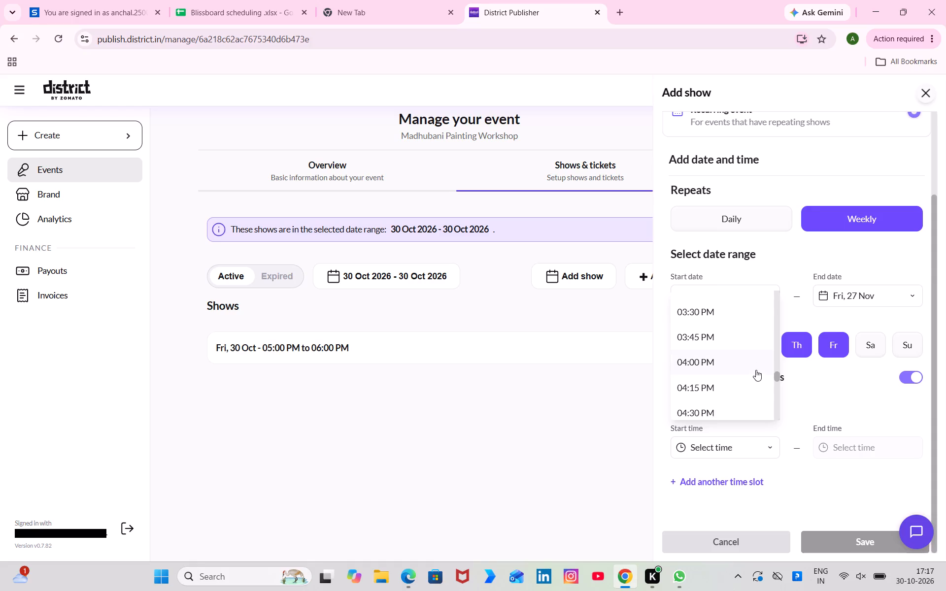
{"action": "left_click", "coordinate": [747, 356]}
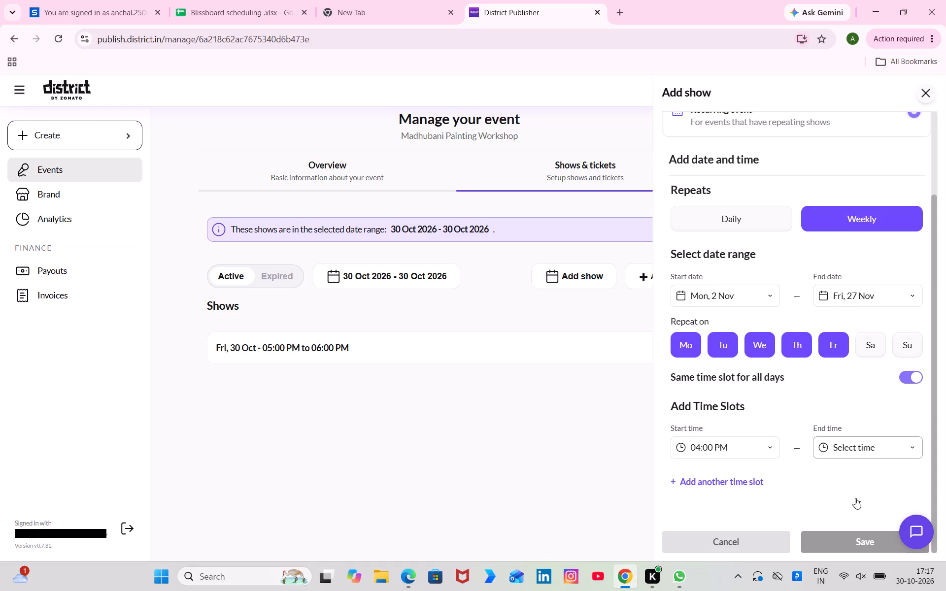
{"action": "left_click", "coordinate": [857, 454]}
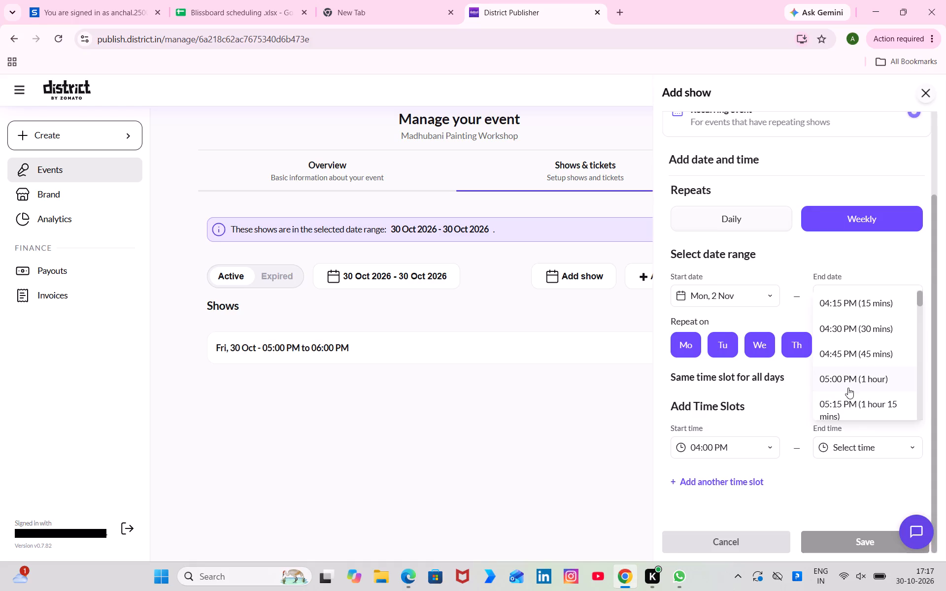
{"action": "left_click", "coordinate": [848, 388]}
Add a second time slot from 05:00 PM to 06:00 PM and create the recurring Madhubani Painting Workshop shows.
{"action": "left_click", "coordinate": [727, 498]}
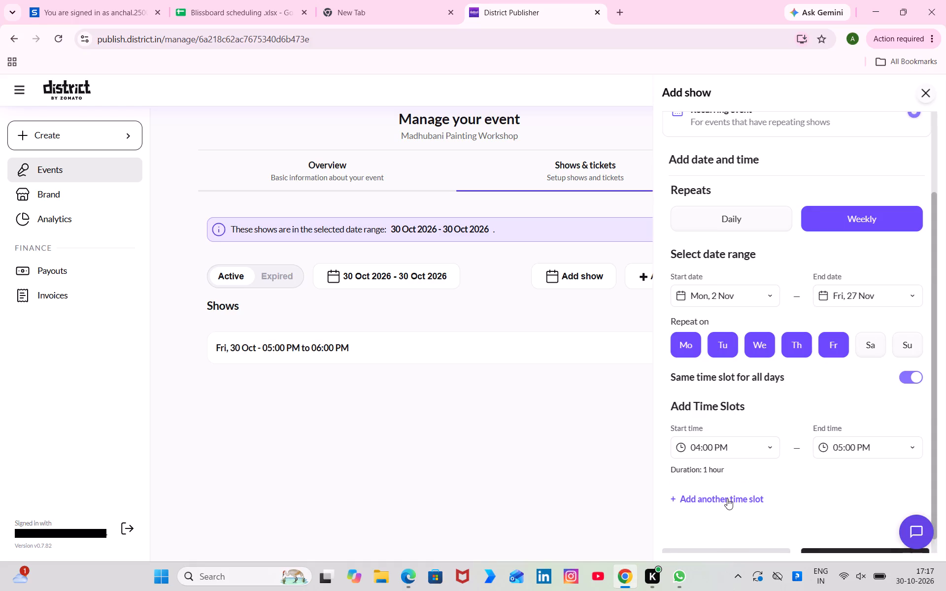
{"action": "left_click", "coordinate": [728, 509]}
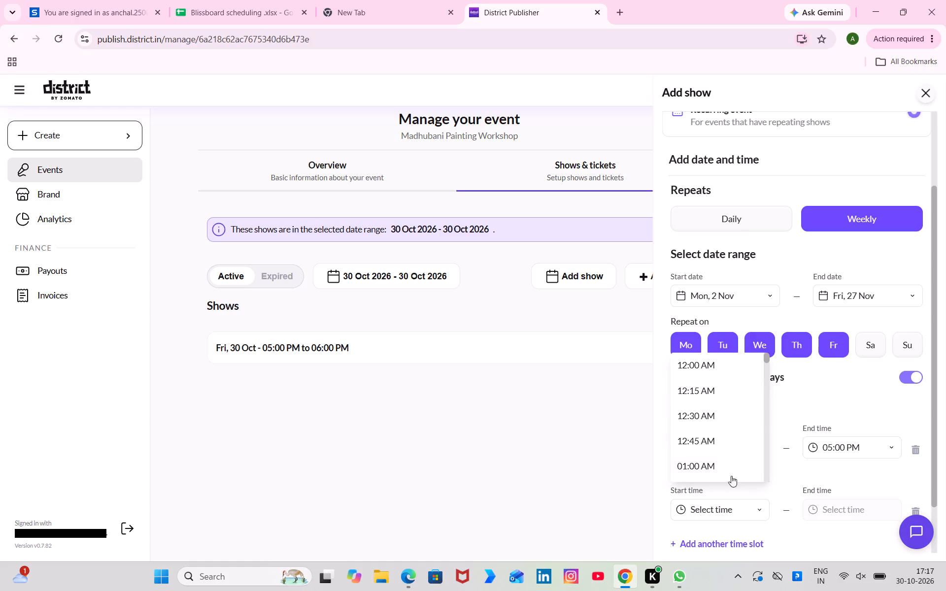
{"action": "scroll", "coordinate": [728, 445], "scroll_direction": "down", "scroll_amount": 8}
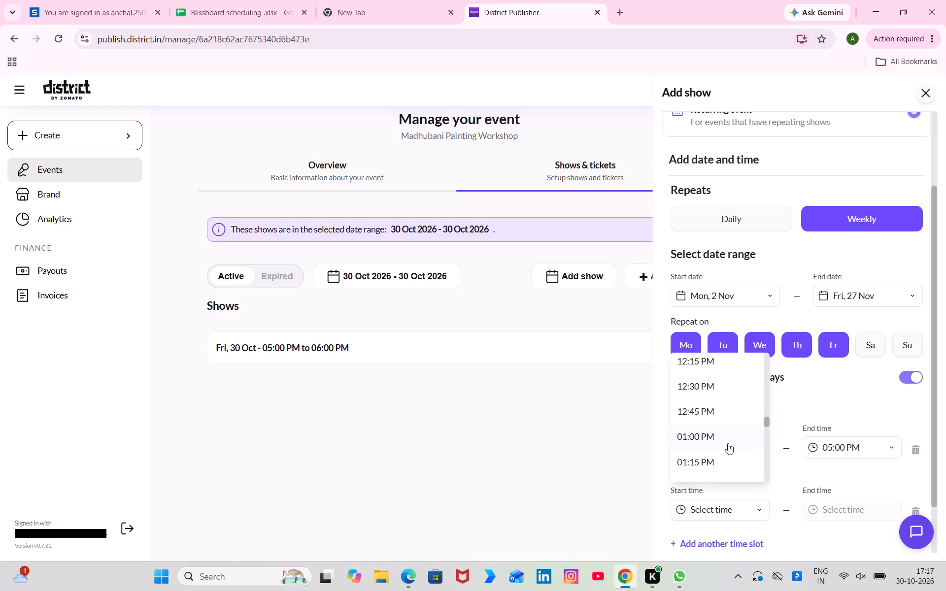
{"action": "scroll", "coordinate": [728, 443], "scroll_direction": "down", "scroll_amount": 7}
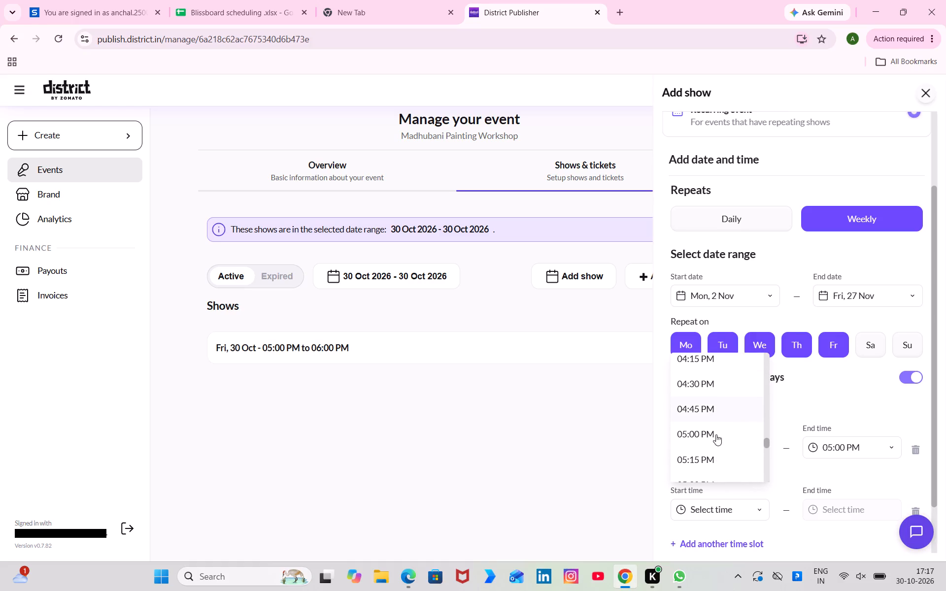
{"action": "left_click", "coordinate": [716, 434]}
{"action": "left_click", "coordinate": [878, 513]}
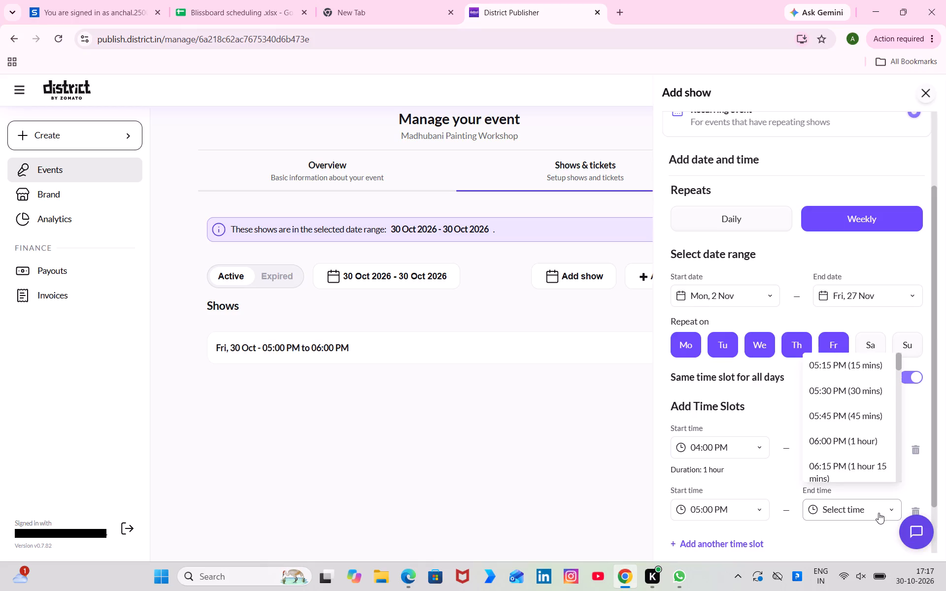
{"action": "left_click", "coordinate": [854, 438]}
{"action": "scroll", "coordinate": [854, 438], "scroll_direction": "down", "scroll_amount": 4}
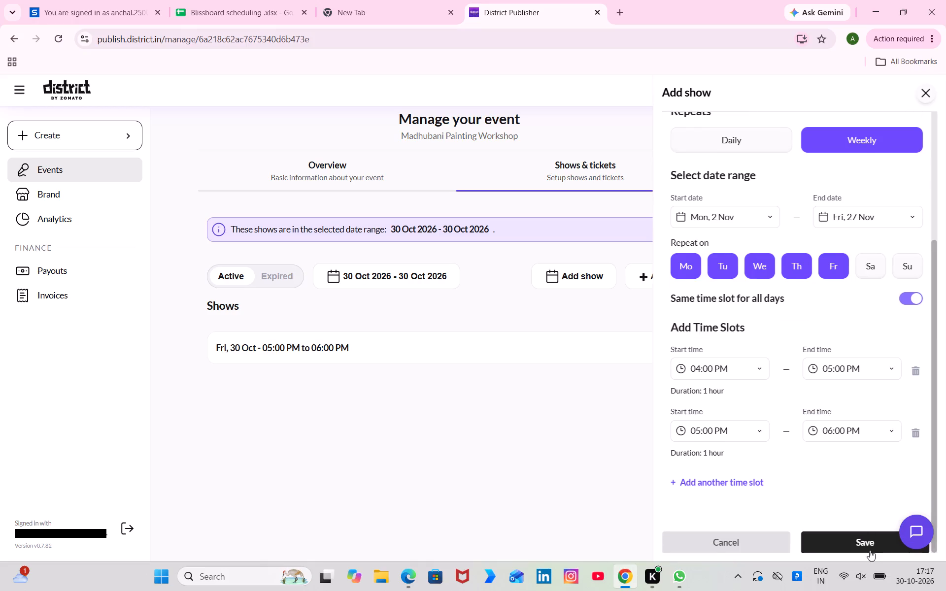
{"action": "left_click", "coordinate": [870, 550]}
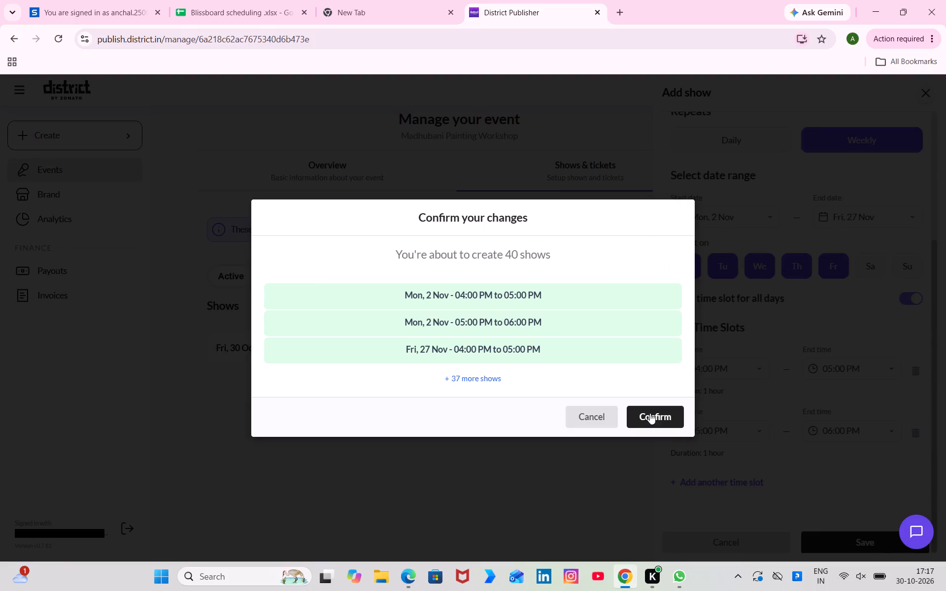
{"action": "left_click", "coordinate": [650, 413]}
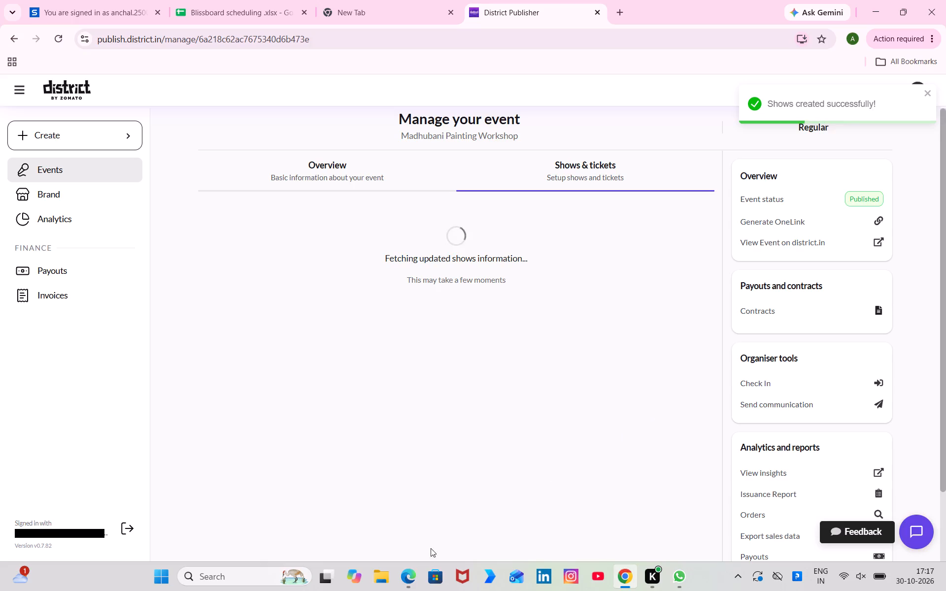
Check the price in the Blissboard sheet, then start a ticket at ₹699, quantity 10, with sales ending 30 minutes before show start.
{"action": "left_click", "coordinate": [406, 570]}
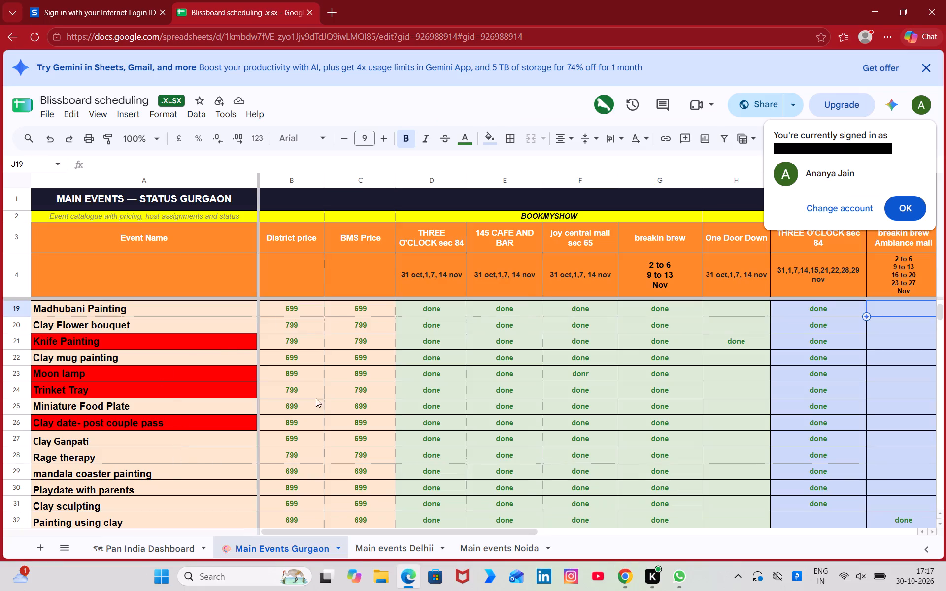
{"action": "left_click", "coordinate": [406, 579]}
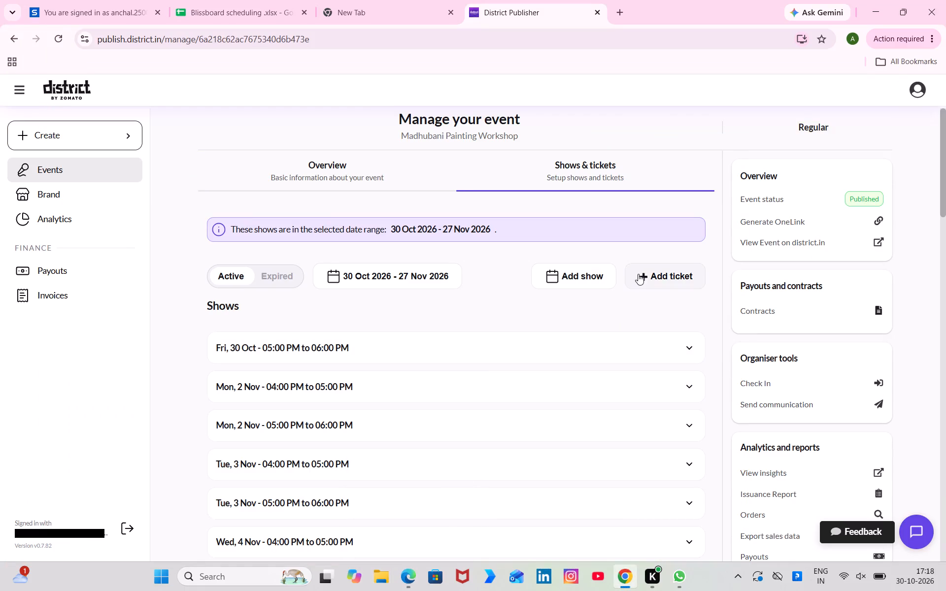
{"action": "left_click", "coordinate": [638, 274]}
{"action": "left_click", "coordinate": [723, 284]}
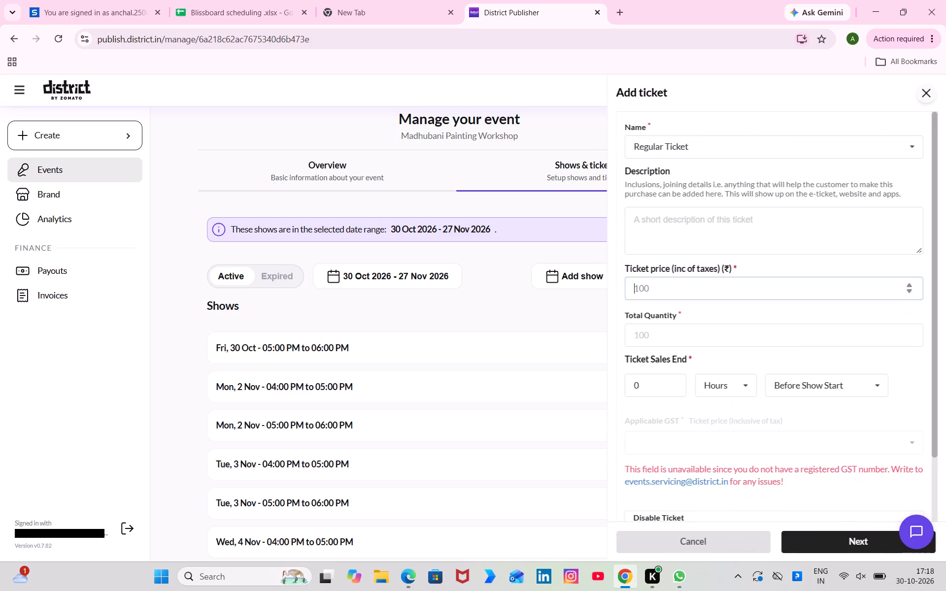
{"action": "type", "text": "699"}
{"action": "left_click", "coordinate": [716, 329]}
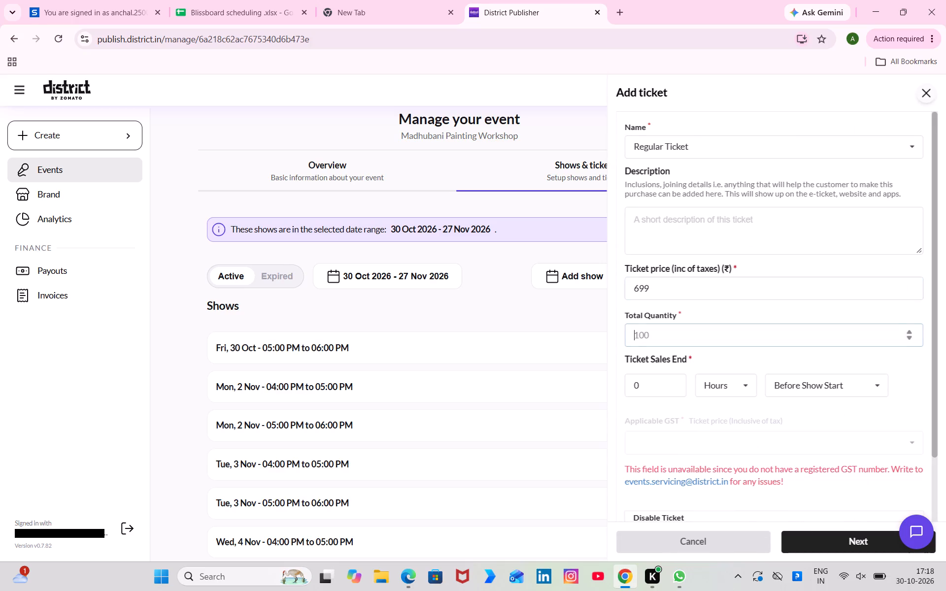
{"action": "type", "text": "10"}
{"action": "left_click", "coordinate": [635, 386]}
{"action": "key", "text": "3"}
{"action": "left_click", "coordinate": [728, 380]}
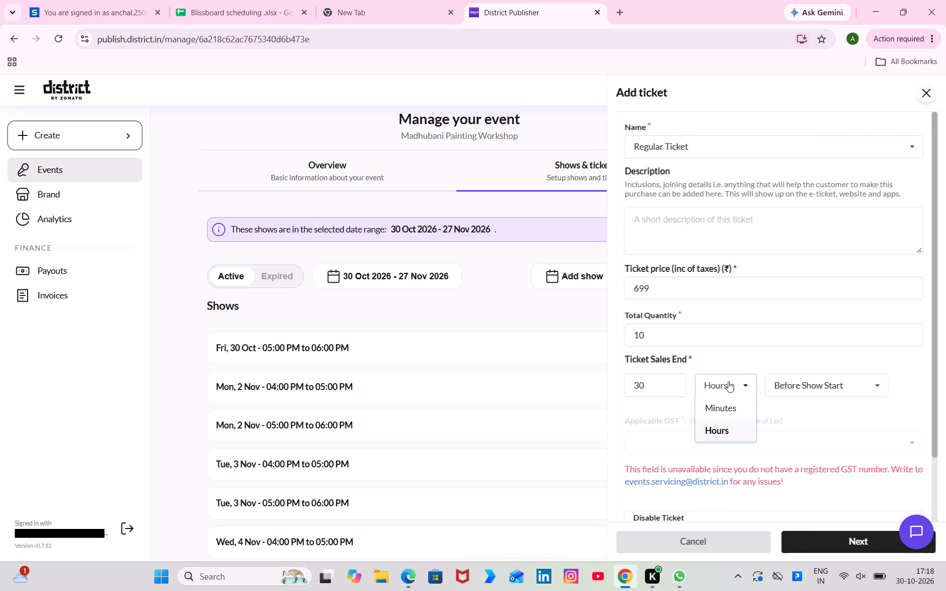
{"action": "left_click", "coordinate": [727, 405]}
Paste the INR 250 cover charge description, name the ticket ENTRY PASS, and add it to all Madhubani Painting Workshop shows.
{"action": "left_click", "coordinate": [718, 233]}
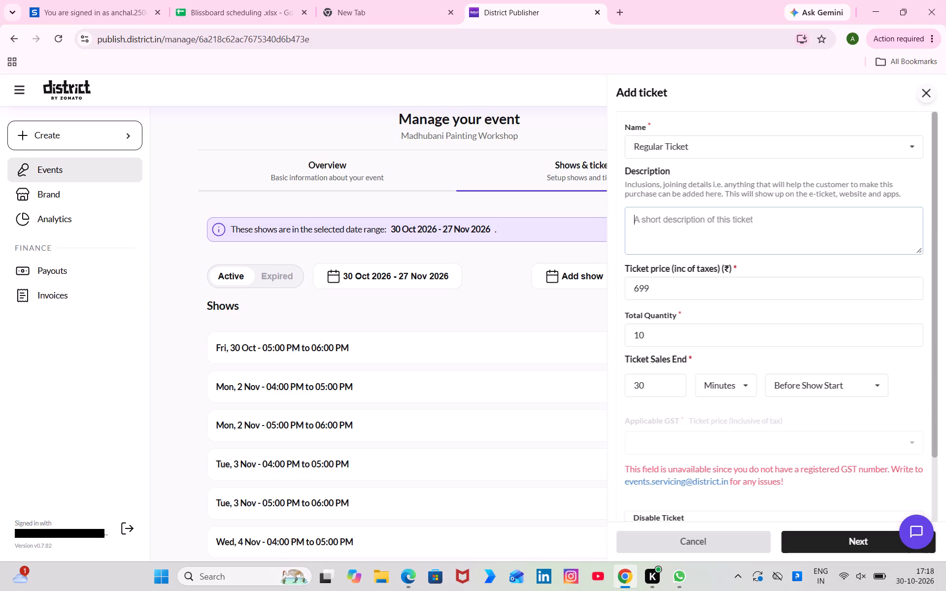
{"action": "key", "text": "ctrl+v"}
{"action": "left_click", "coordinate": [712, 144]}
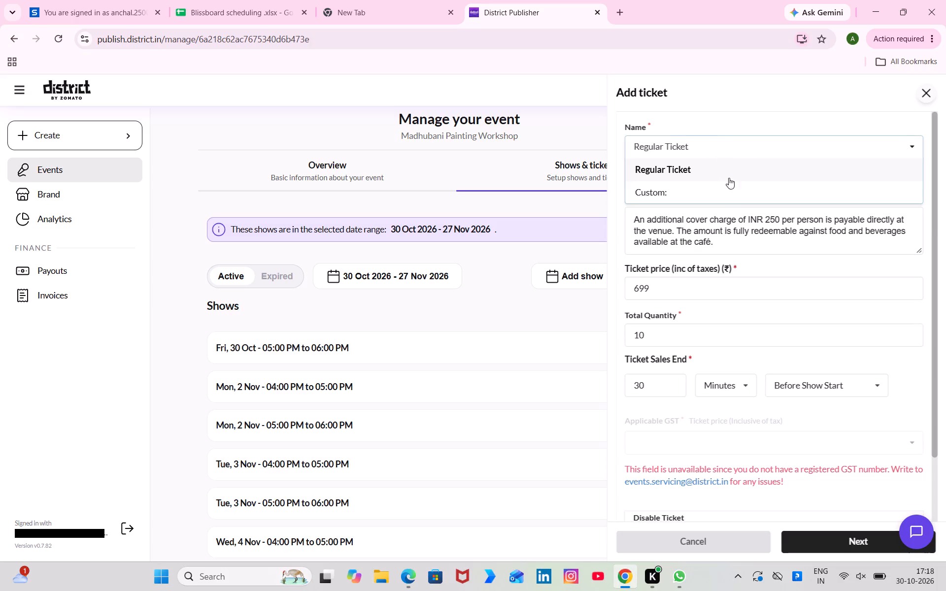
{"action": "left_click", "coordinate": [734, 197]}
{"action": "left_click", "coordinate": [749, 141]}
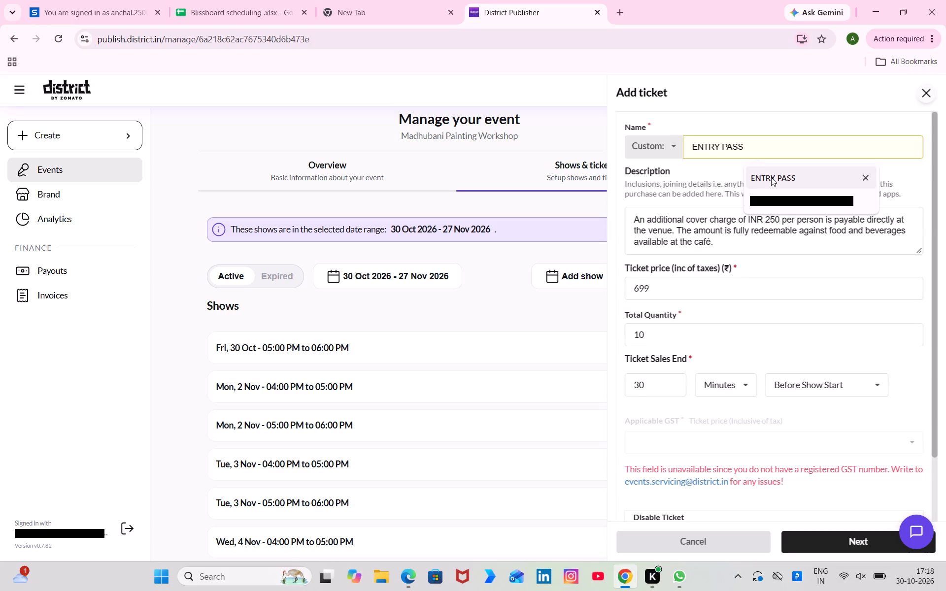
{"action": "left_click", "coordinate": [772, 178]}
{"action": "left_click", "coordinate": [867, 541]}
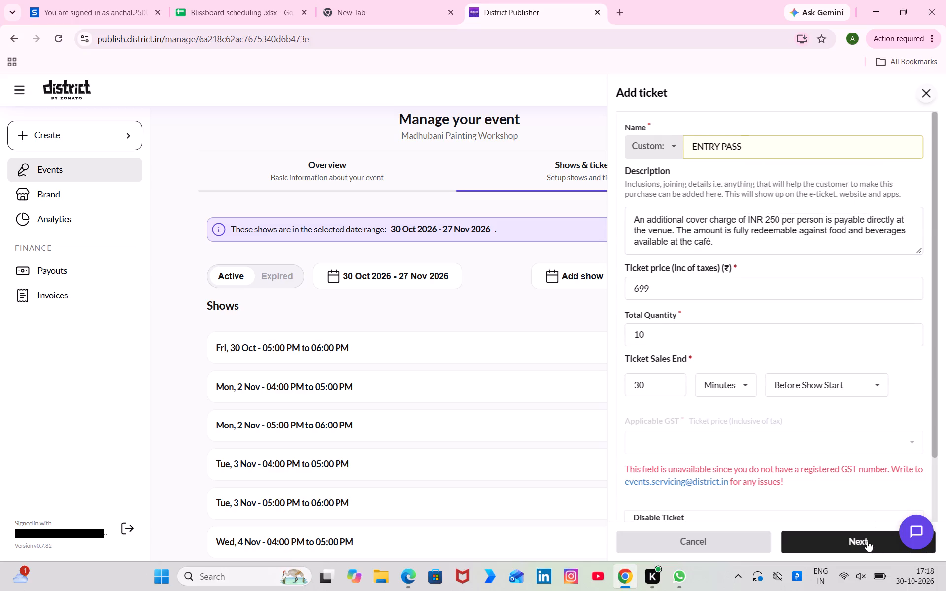
{"action": "left_click", "coordinate": [867, 541]}
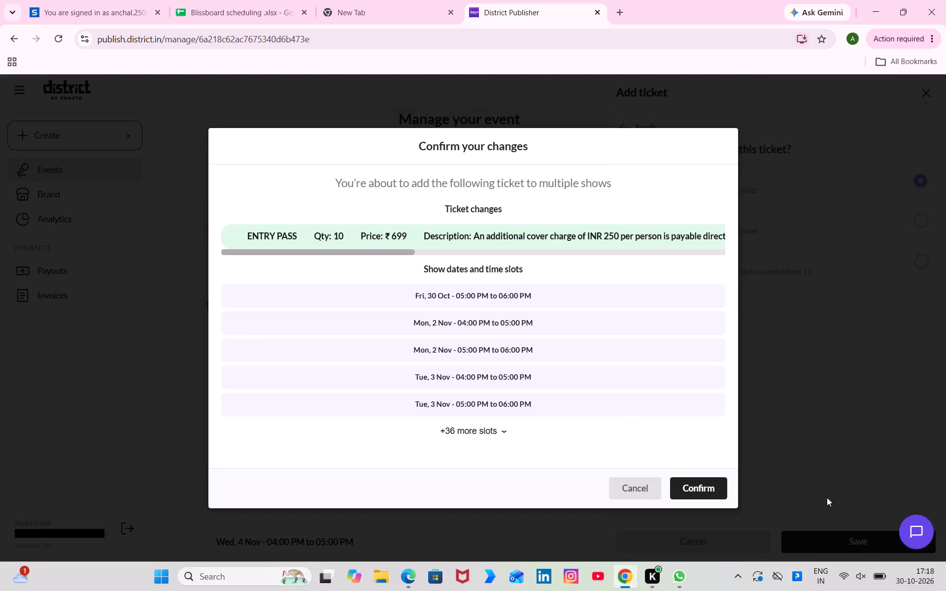
{"action": "left_click", "coordinate": [702, 487]}
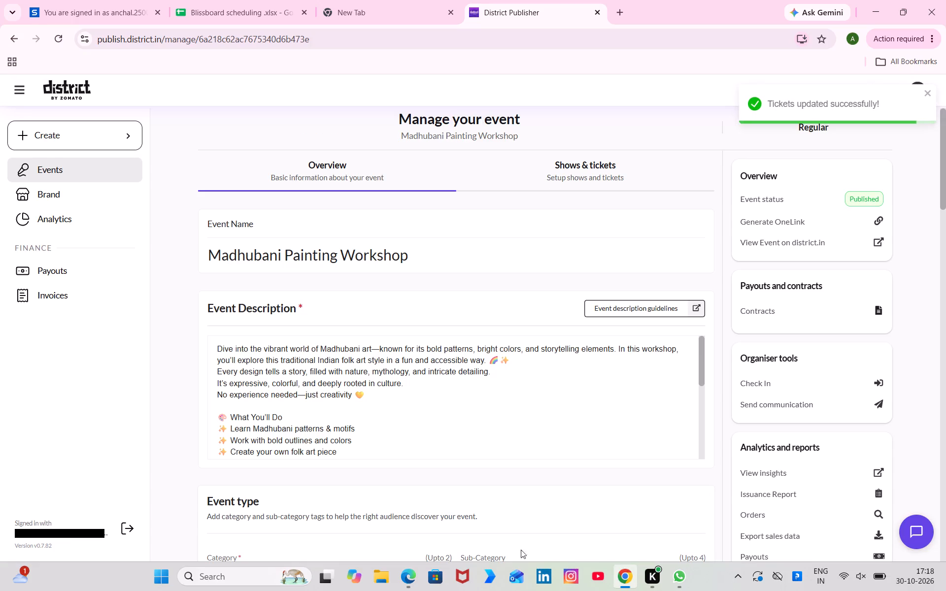
Switch to the Blissboard sheet in Edge and mark Madhubani Painting as Done under breakin brew Ambiance mall.
{"action": "left_click", "coordinate": [413, 570]}
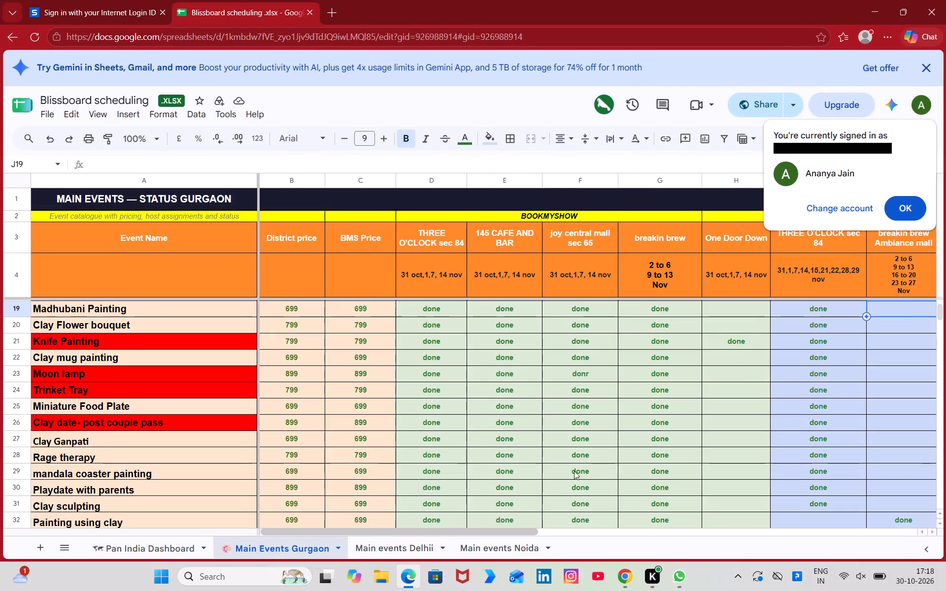
{"action": "key", "text": "d"}
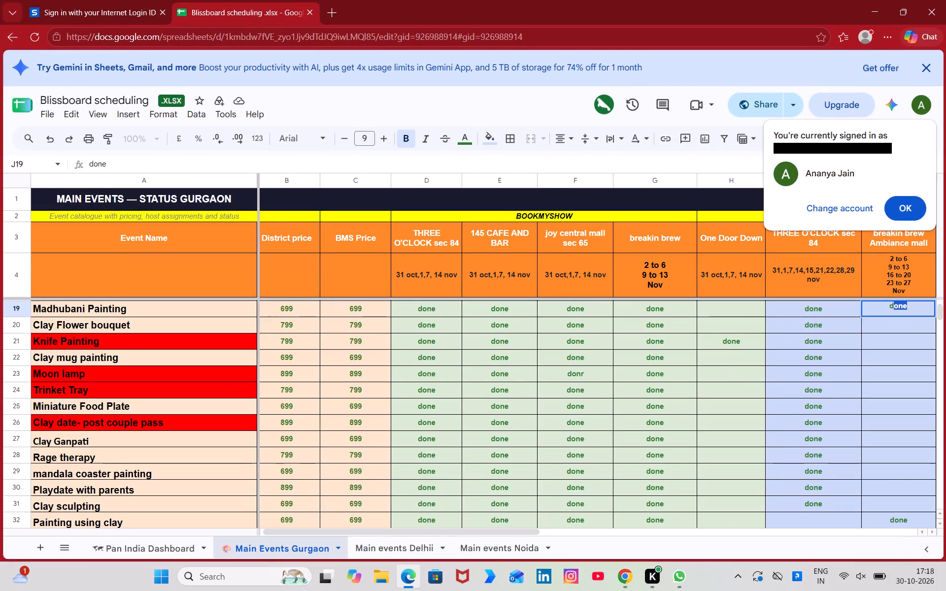
{"action": "key", "text": "Return"}
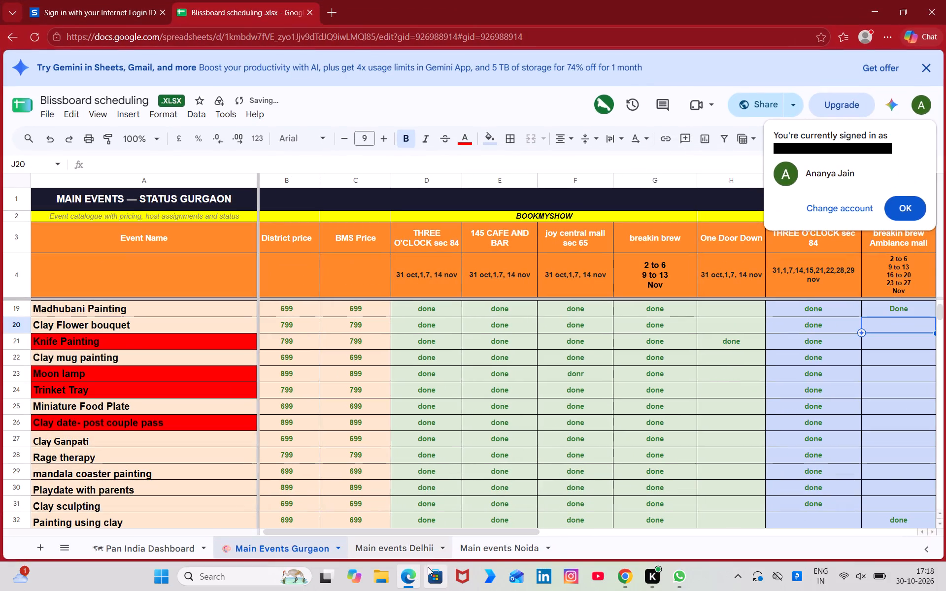
Return to the District Publisher events list in Chrome and search for "clay flo".
{"action": "left_click", "coordinate": [414, 580]}
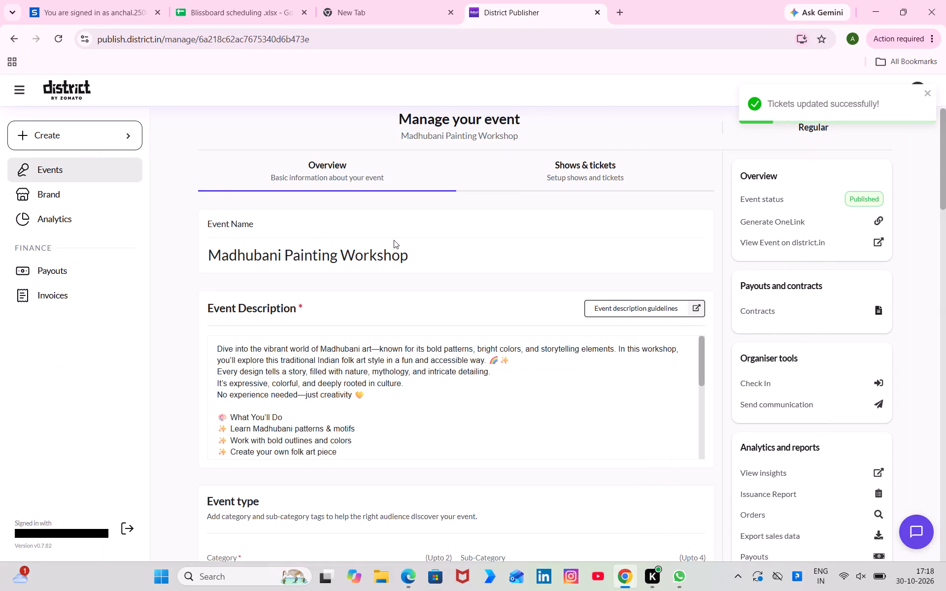
{"action": "left_click", "coordinate": [13, 34]}
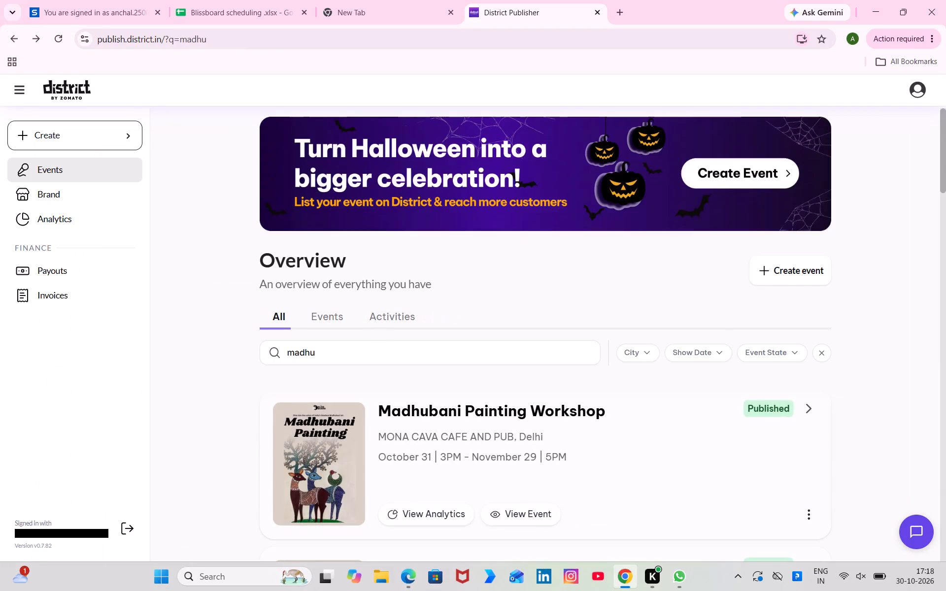
{"action": "left_click_drag", "start_coordinate": [326, 354], "coordinate": [262, 357]}
{"action": "type", "text": "clay"}
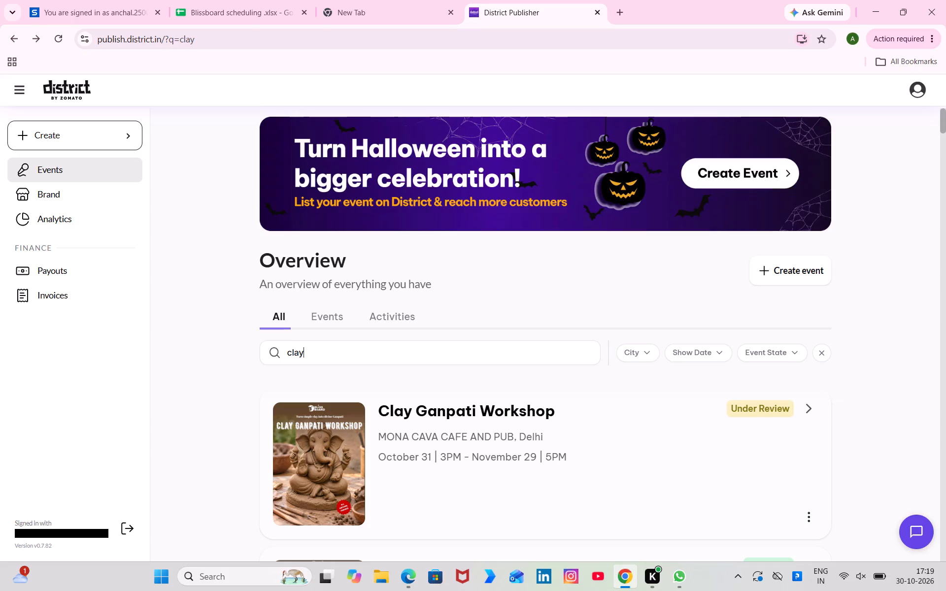
{"action": "key", "text": "space"}
{"action": "type", "text": "flo"}
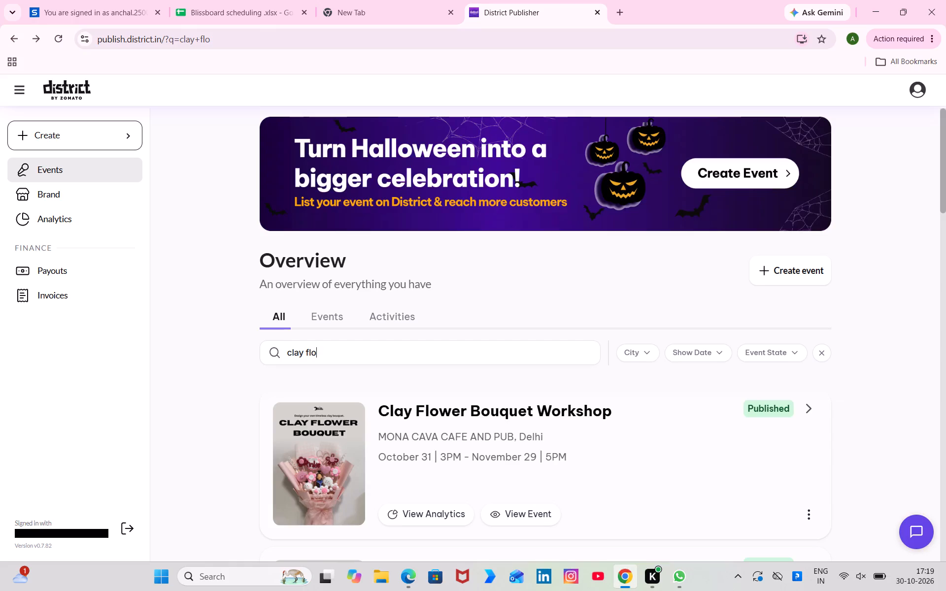
Look through the search results for a Clay Flower Bouquet event at Breakin' Brew, Gurugram.
{"action": "scroll", "coordinate": [412, 485], "scroll_direction": "down", "scroll_amount": 4}
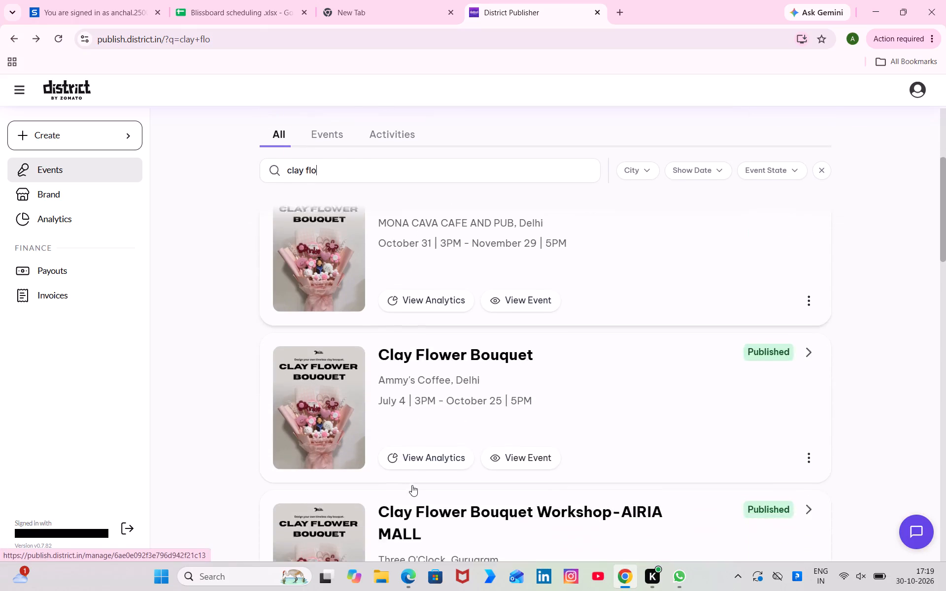
{"action": "scroll", "coordinate": [412, 485], "scroll_direction": "down", "scroll_amount": 4}
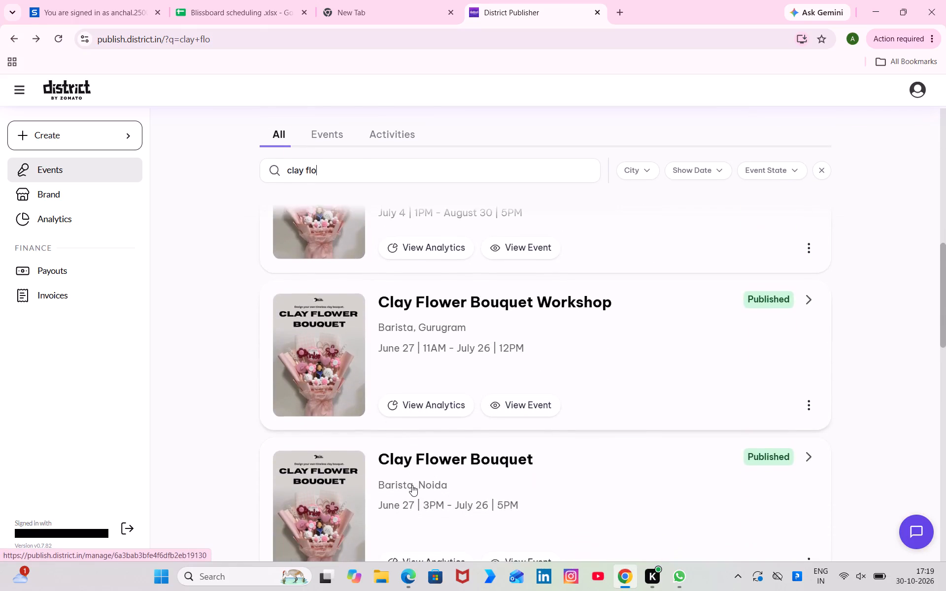
{"action": "scroll", "coordinate": [412, 485], "scroll_direction": "down", "scroll_amount": 1}
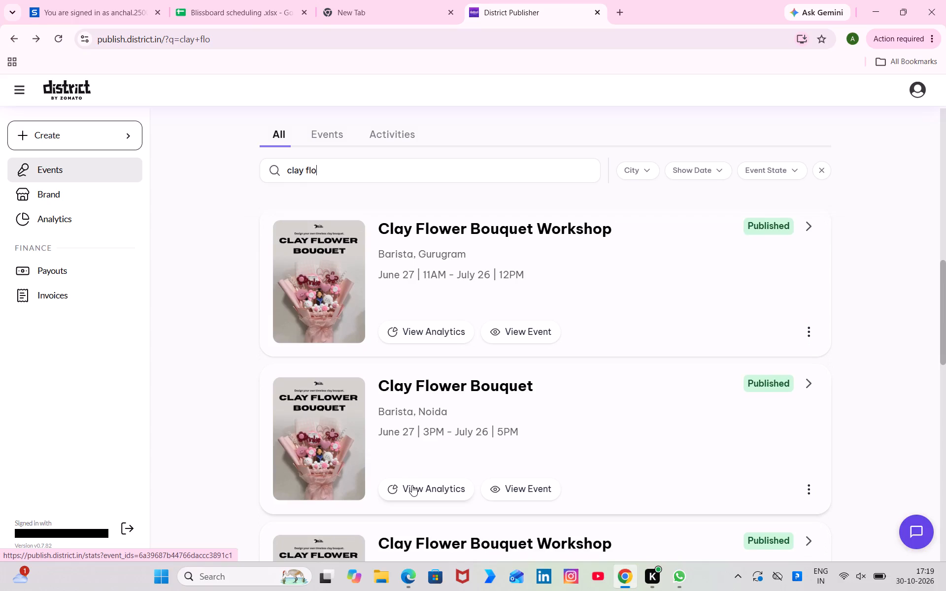
{"action": "scroll", "coordinate": [412, 485], "scroll_direction": "down", "scroll_amount": 8}
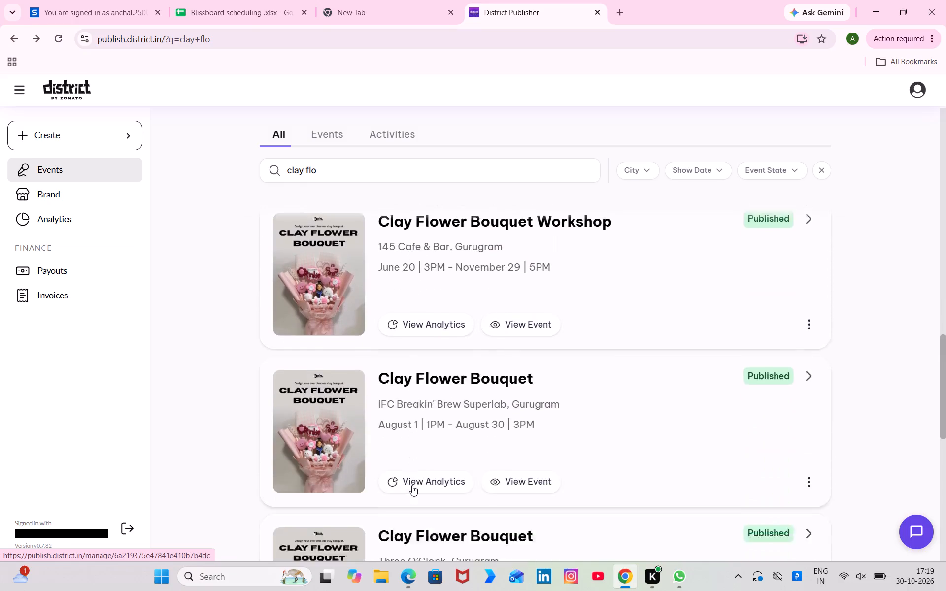
{"action": "scroll", "coordinate": [412, 485], "scroll_direction": "down", "scroll_amount": 6}
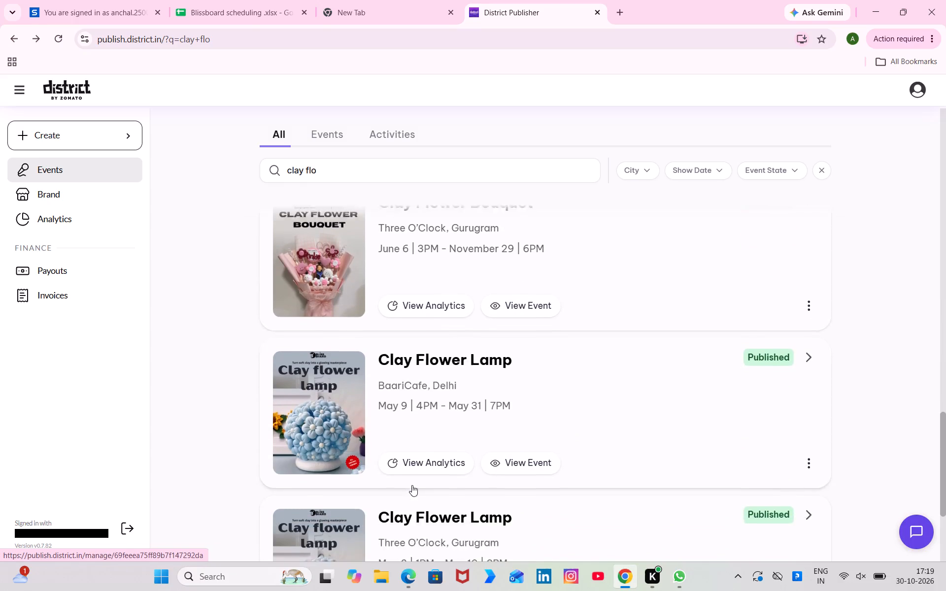
{"action": "scroll", "coordinate": [412, 485], "scroll_direction": "down", "scroll_amount": 4}
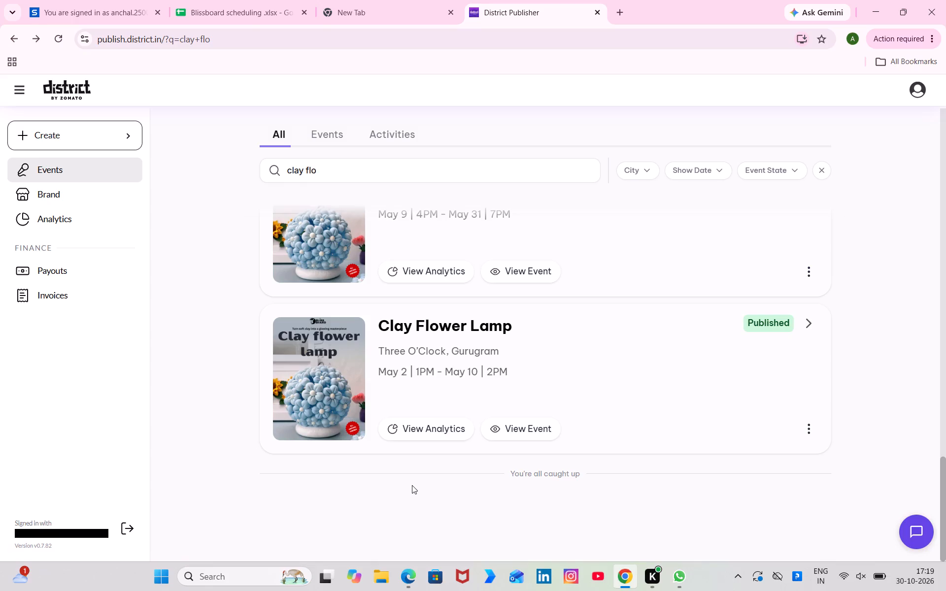
{"action": "scroll", "coordinate": [412, 485], "scroll_direction": "up", "scroll_amount": 3}
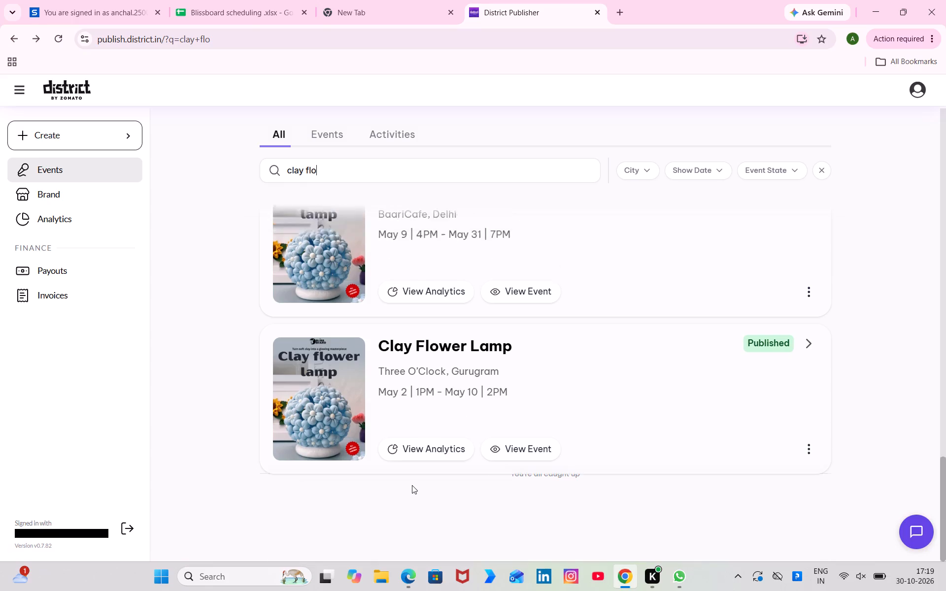
{"action": "scroll", "coordinate": [412, 485], "scroll_direction": "up", "scroll_amount": 9}
{"action": "scroll", "coordinate": [412, 485], "scroll_direction": "down", "scroll_amount": 4}
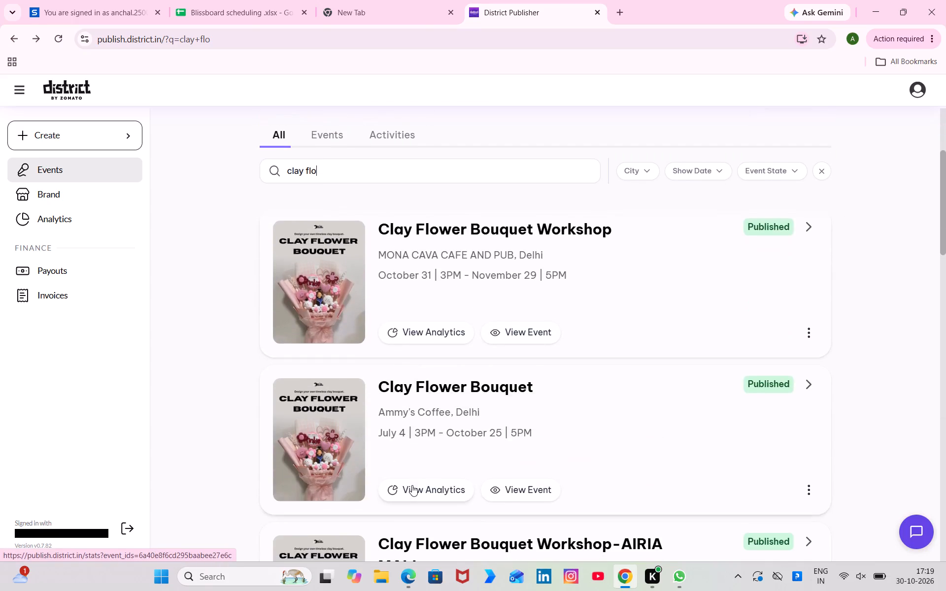
{"action": "scroll", "coordinate": [412, 485], "scroll_direction": "down", "scroll_amount": 7}
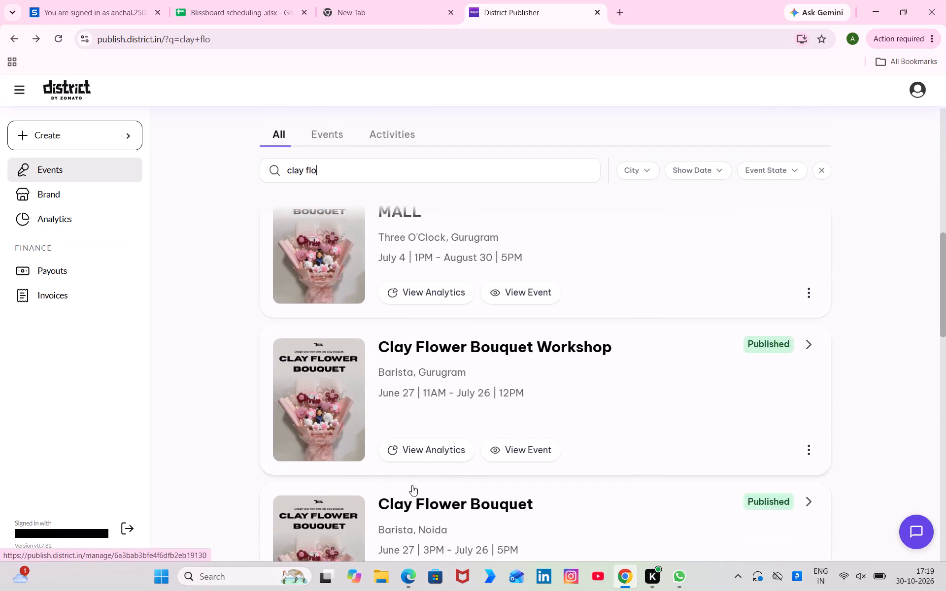
{"action": "scroll", "coordinate": [412, 485], "scroll_direction": "down", "scroll_amount": 16}
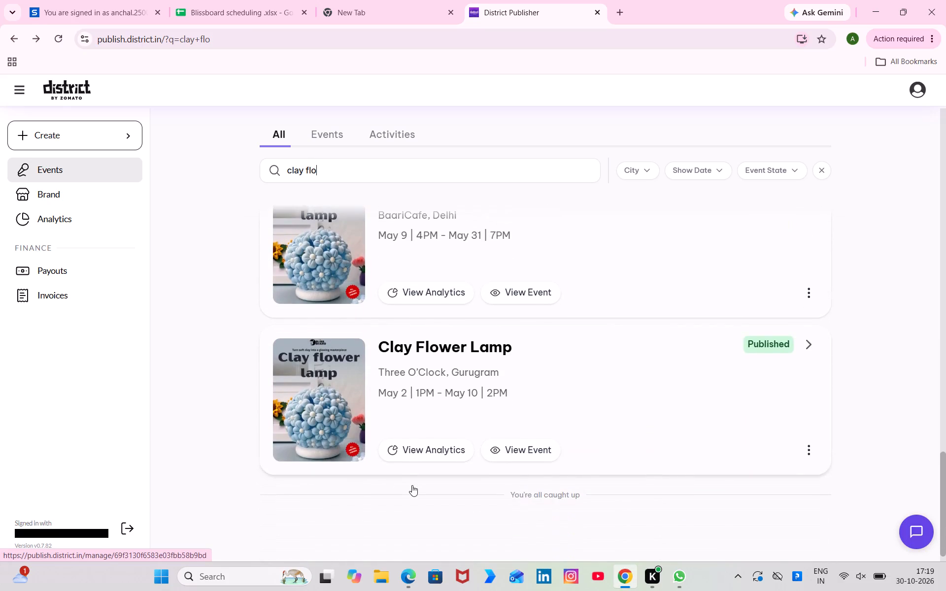
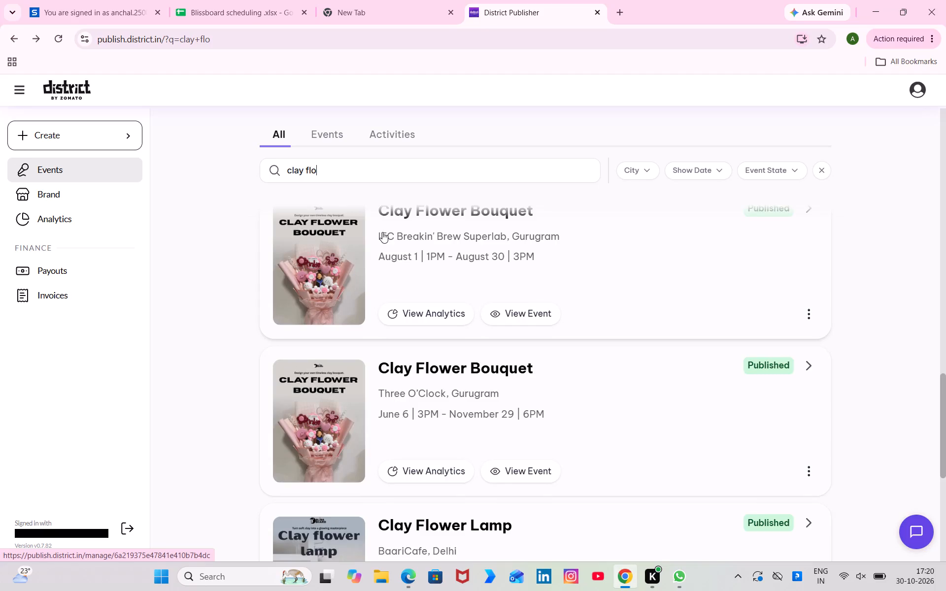
Recheck the "clay flo" results, and search the events list for "flower" instead.
{"action": "scroll", "coordinate": [382, 232], "scroll_direction": "up", "scroll_amount": 15}
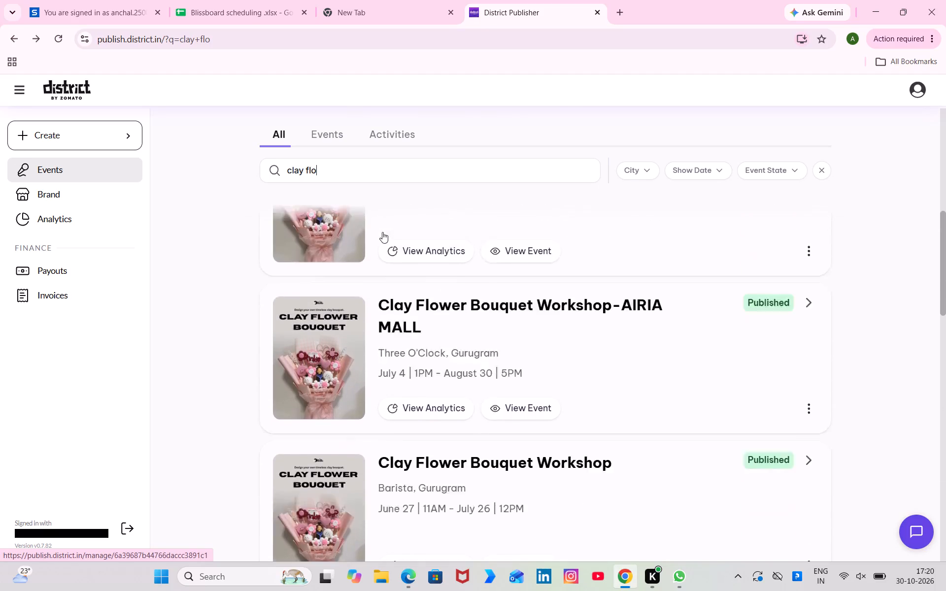
{"action": "scroll", "coordinate": [382, 232], "scroll_direction": "up", "scroll_amount": 7}
{"action": "scroll", "coordinate": [382, 232], "scroll_direction": "down", "scroll_amount": 2}
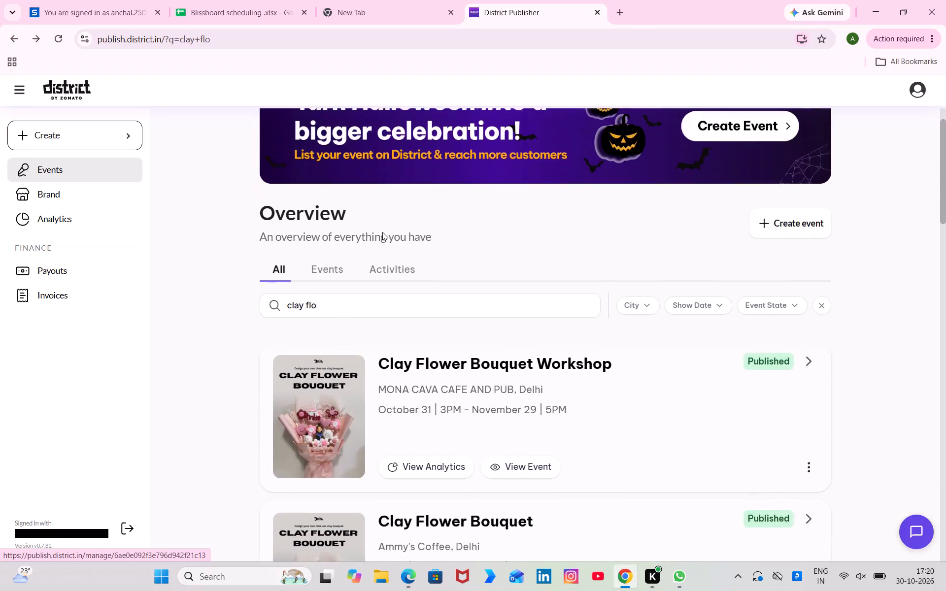
{"action": "scroll", "coordinate": [382, 232], "scroll_direction": "down", "scroll_amount": 2}
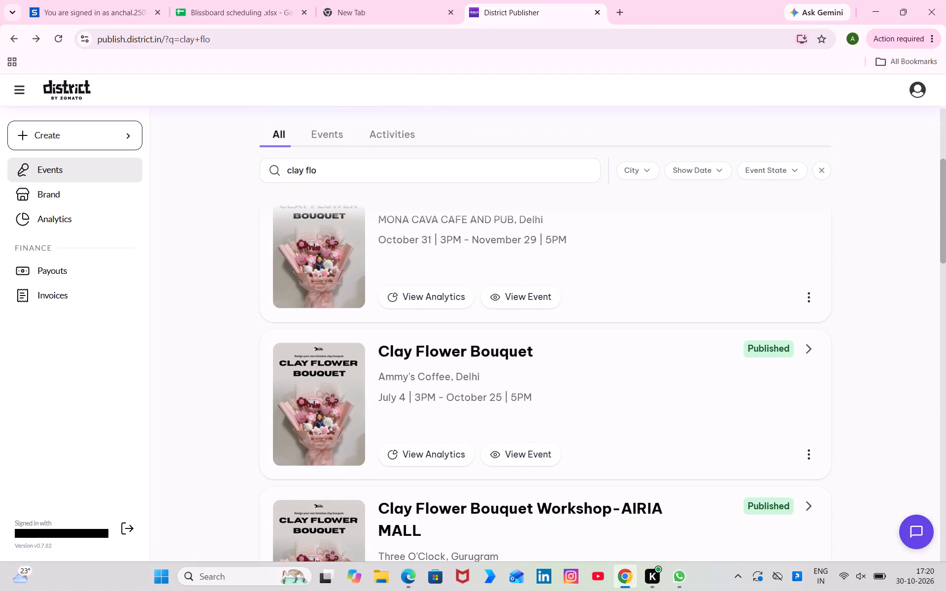
{"action": "left_click", "coordinate": [306, 169]}
{"action": "key", "text": "BackSpace"}
{"action": "key", "text": "BackSpace"}
{"action": "key", "text": "BackSpace"}
{"action": "key", "text": "BackSpace"}
{"action": "key", "text": "BackSpace"}
{"action": "key", "text": "BackSpace"}
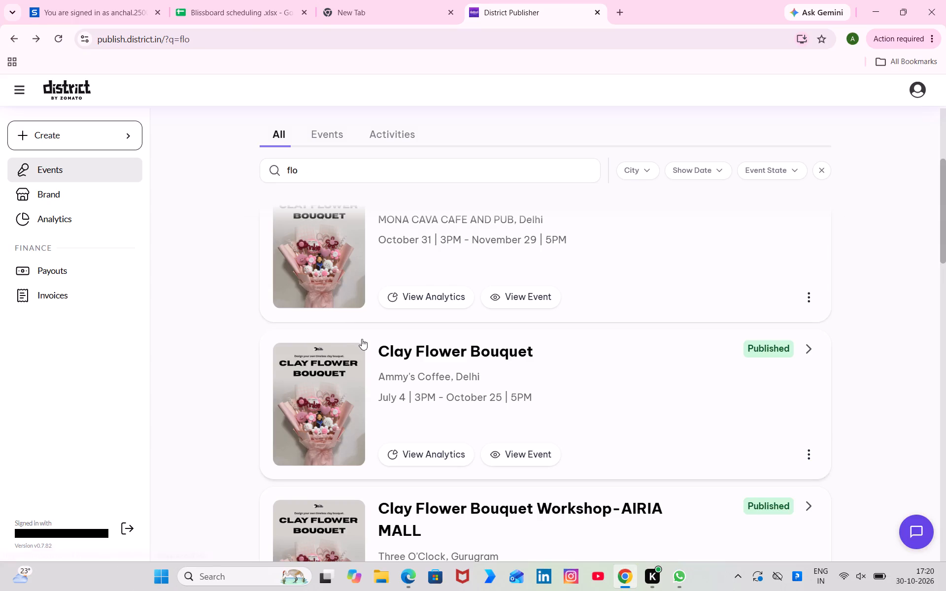
{"action": "scroll", "coordinate": [362, 339], "scroll_direction": "up", "scroll_amount": 3}
{"action": "scroll", "coordinate": [362, 339], "scroll_direction": "down", "scroll_amount": 3}
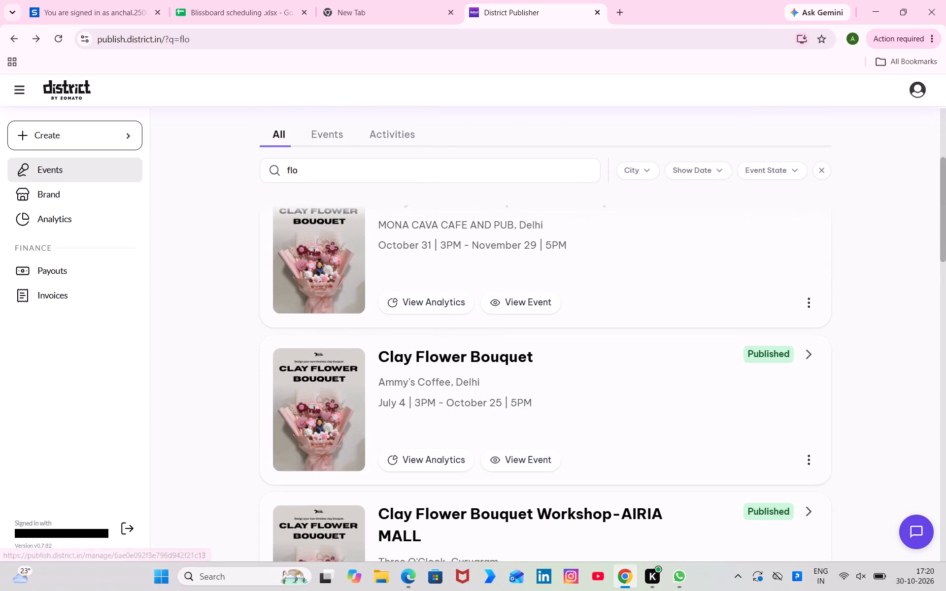
{"action": "left_click", "coordinate": [319, 174]}
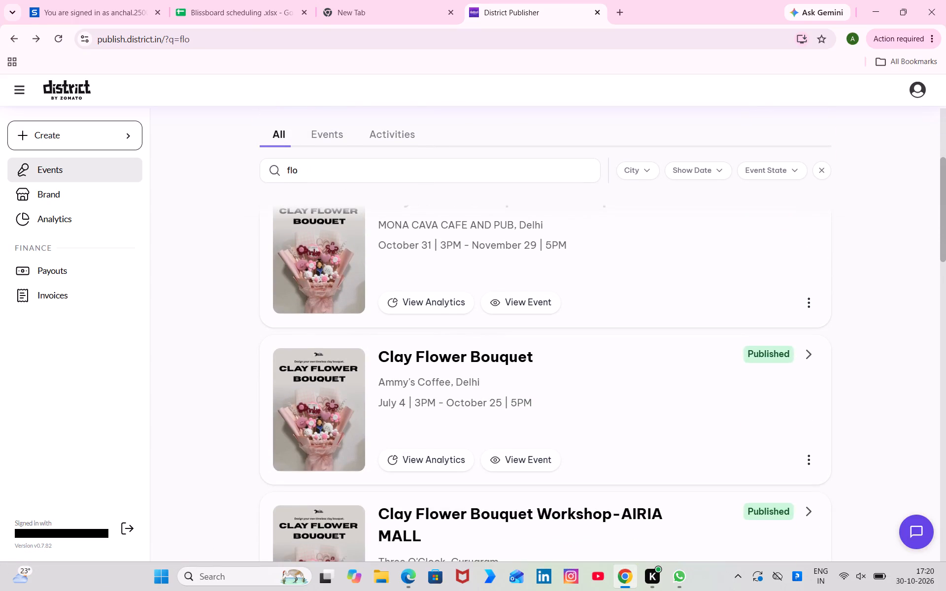
{"action": "type", "text": "wer"}
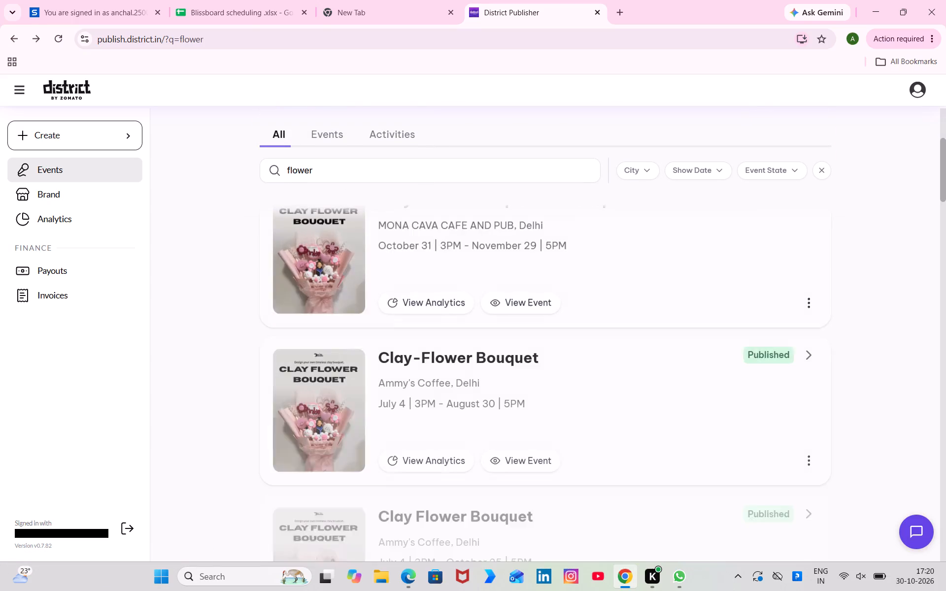
Look through the "flower" search results for a Clay Flower Bouquet event at Breakin' Brew, Gurugram.
{"action": "scroll", "coordinate": [380, 285], "scroll_direction": "down", "scroll_amount": 2}
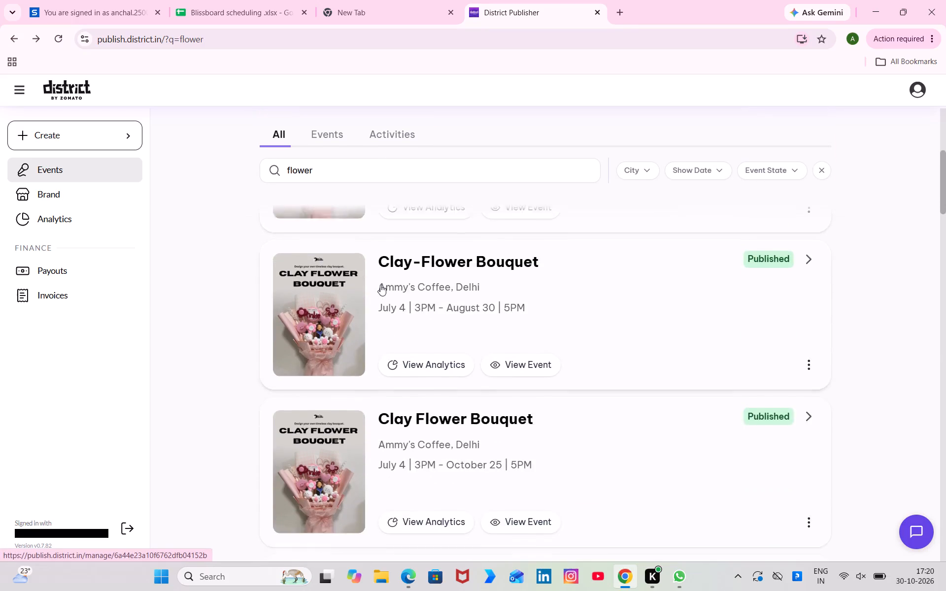
{"action": "scroll", "coordinate": [380, 285], "scroll_direction": "down", "scroll_amount": 7}
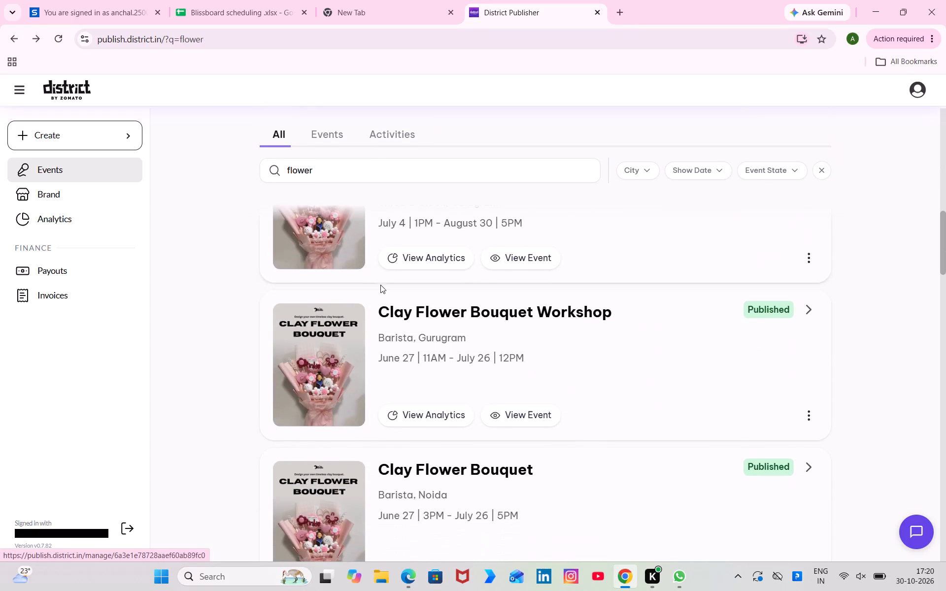
{"action": "scroll", "coordinate": [380, 285], "scroll_direction": "down", "scroll_amount": 2}
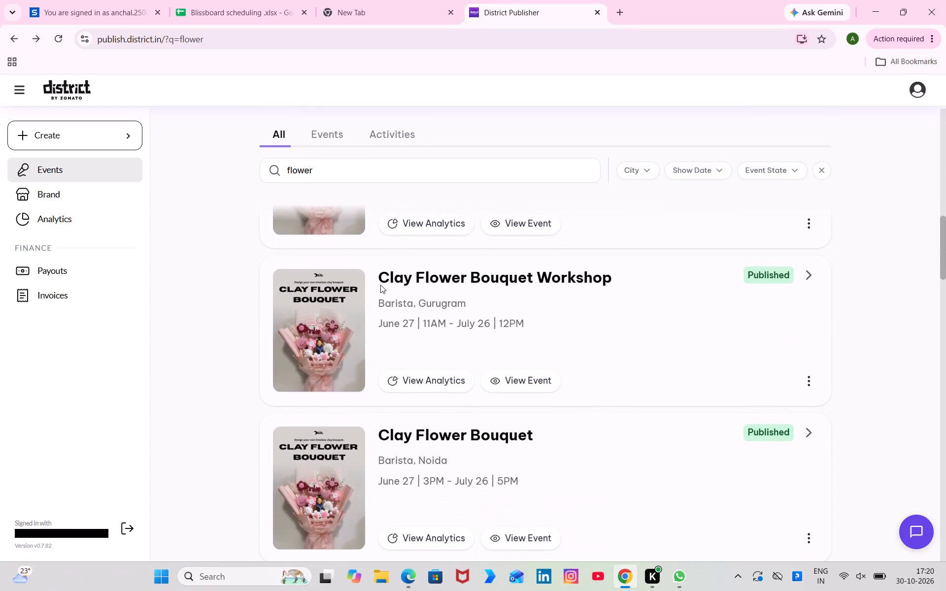
{"action": "scroll", "coordinate": [380, 285], "scroll_direction": "down", "scroll_amount": 3}
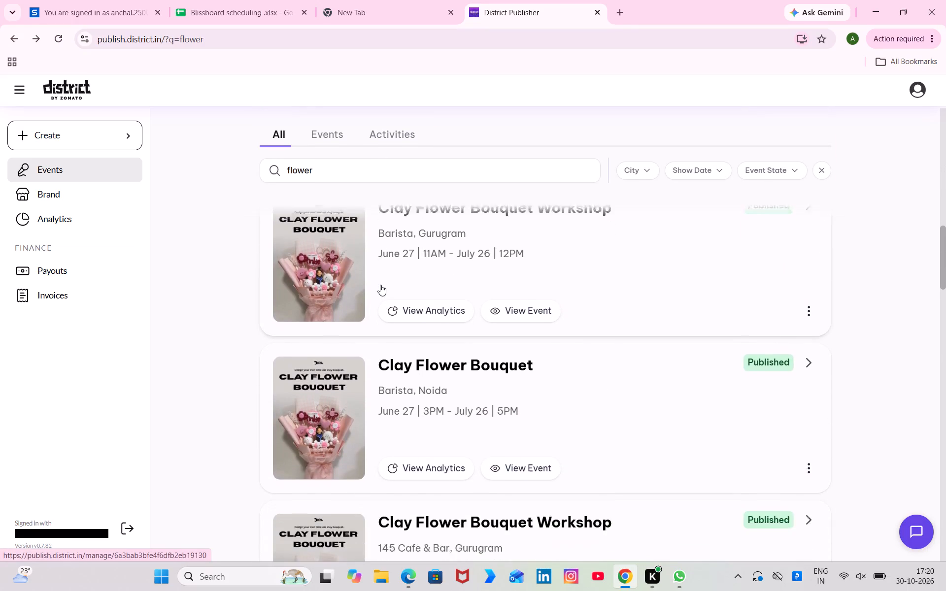
{"action": "scroll", "coordinate": [380, 285], "scroll_direction": "down", "scroll_amount": 8}
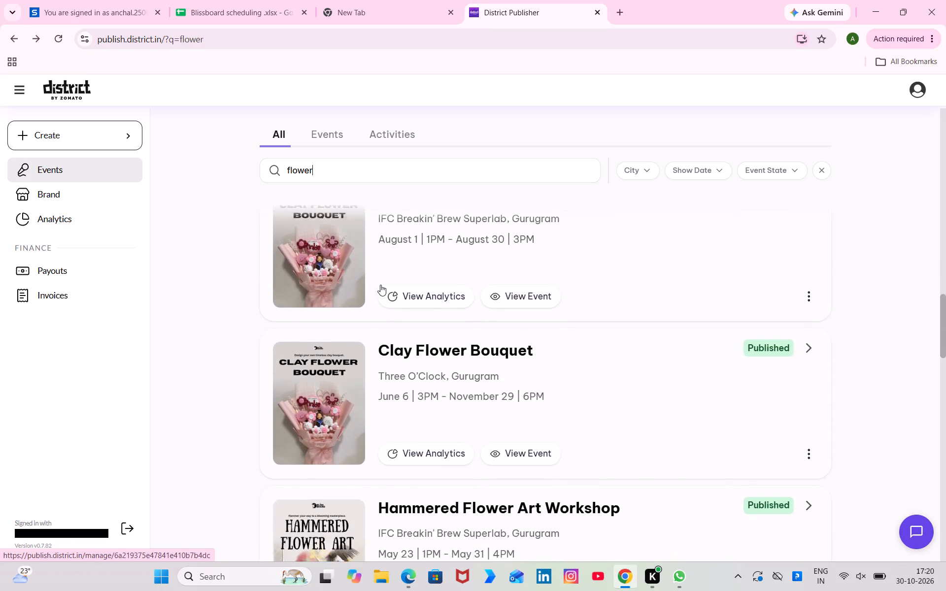
{"action": "scroll", "coordinate": [380, 285], "scroll_direction": "down", "scroll_amount": 10}
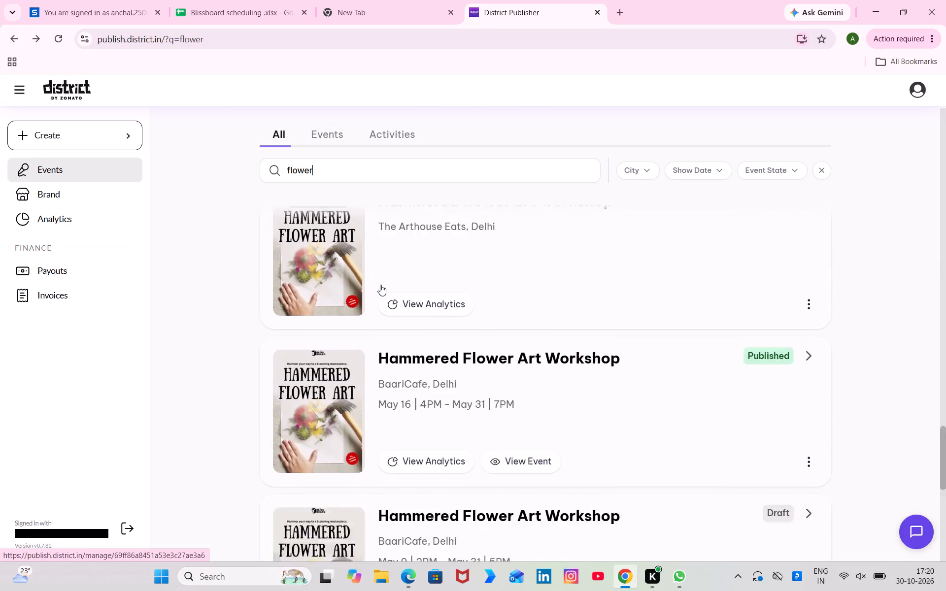
{"action": "scroll", "coordinate": [380, 285], "scroll_direction": "down", "scroll_amount": 6}
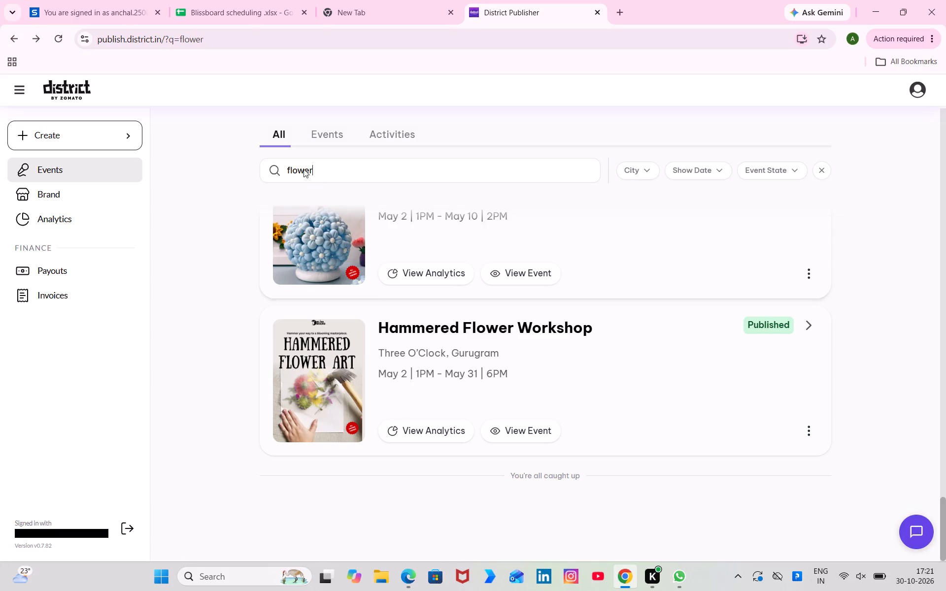
Switch to the Blissboard sheet in Edge, move to the Knife Painting row under breakin brew Ambiance mall, and return to Chrome.
{"action": "left_click", "coordinate": [406, 583]}
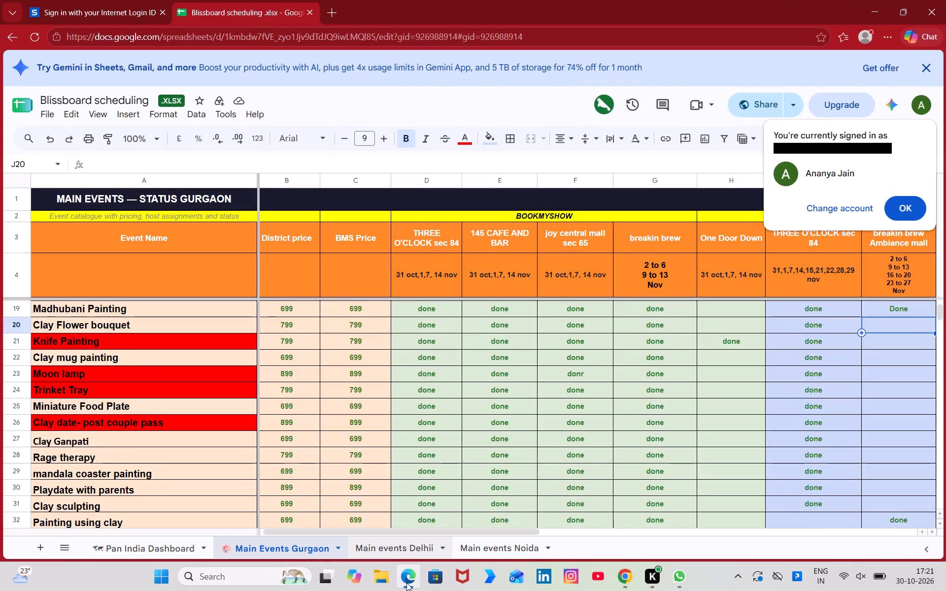
{"action": "key", "text": "Down"}
{"action": "left_click", "coordinate": [406, 583]}
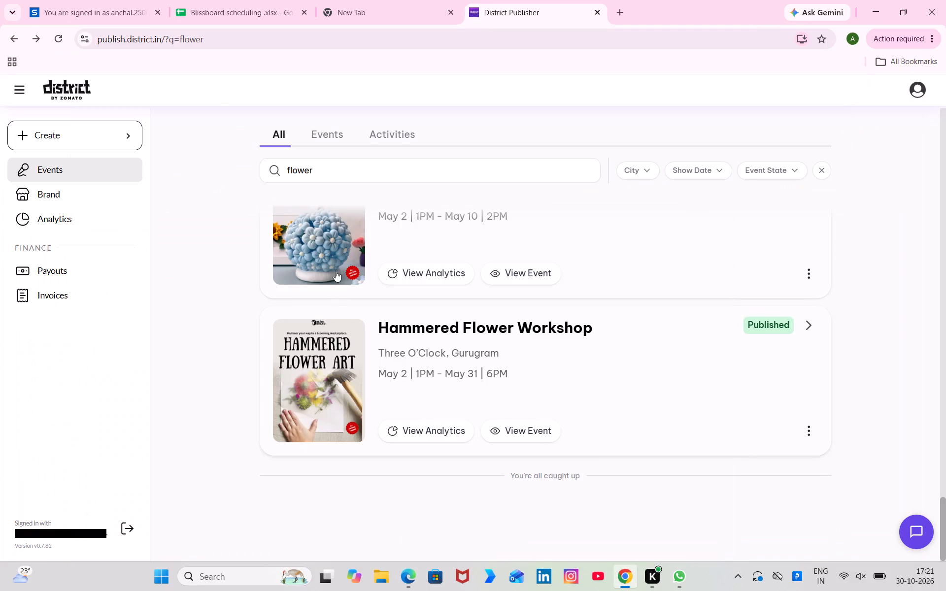
Search the events list for "Flower" with a capital F and examine all results for a Clay Flower Bouquet event at Breakin' Brew.
{"action": "left_click", "coordinate": [290, 170]}
{"action": "key", "text": "f"}
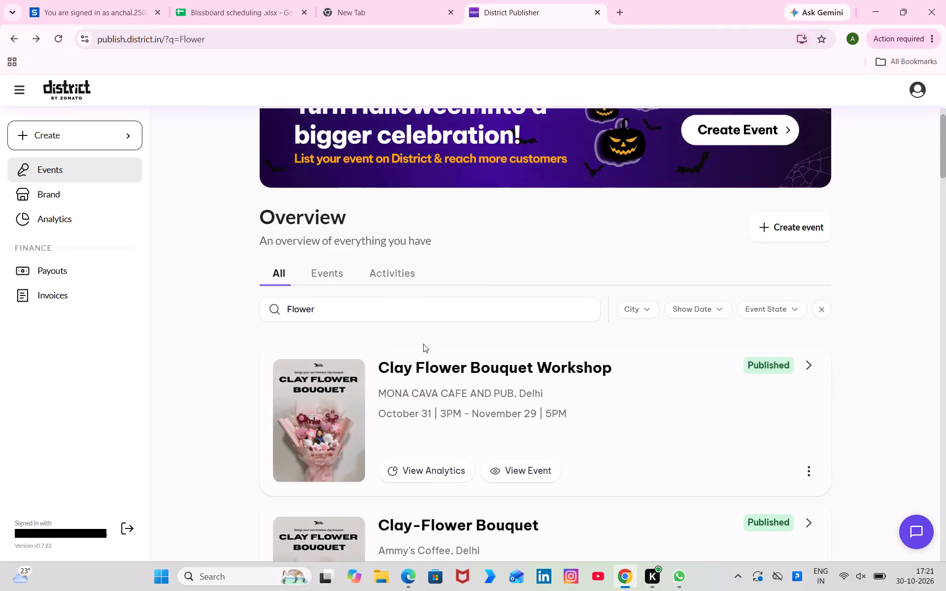
{"action": "scroll", "coordinate": [441, 386], "scroll_direction": "down", "scroll_amount": 9}
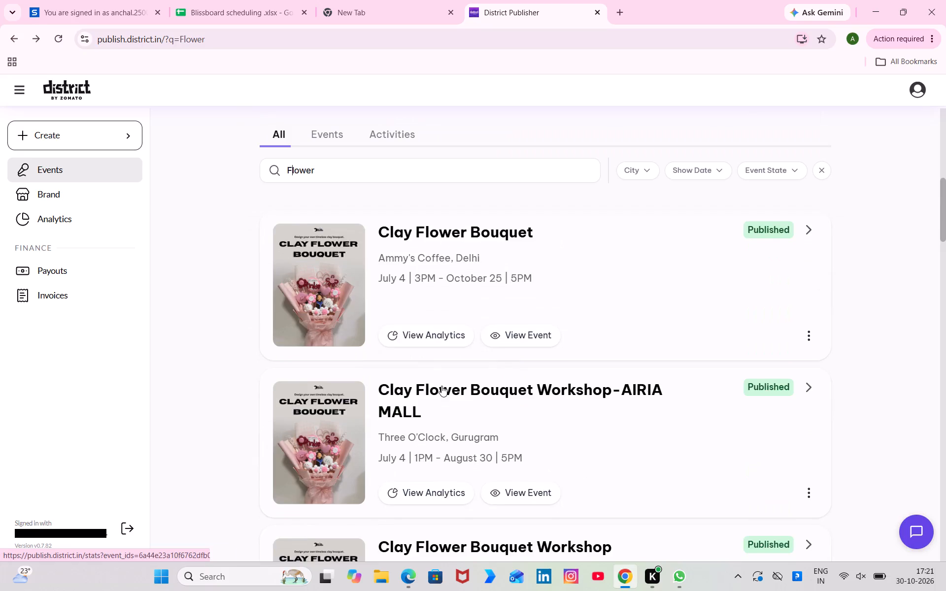
{"action": "scroll", "coordinate": [441, 386], "scroll_direction": "down", "scroll_amount": 4}
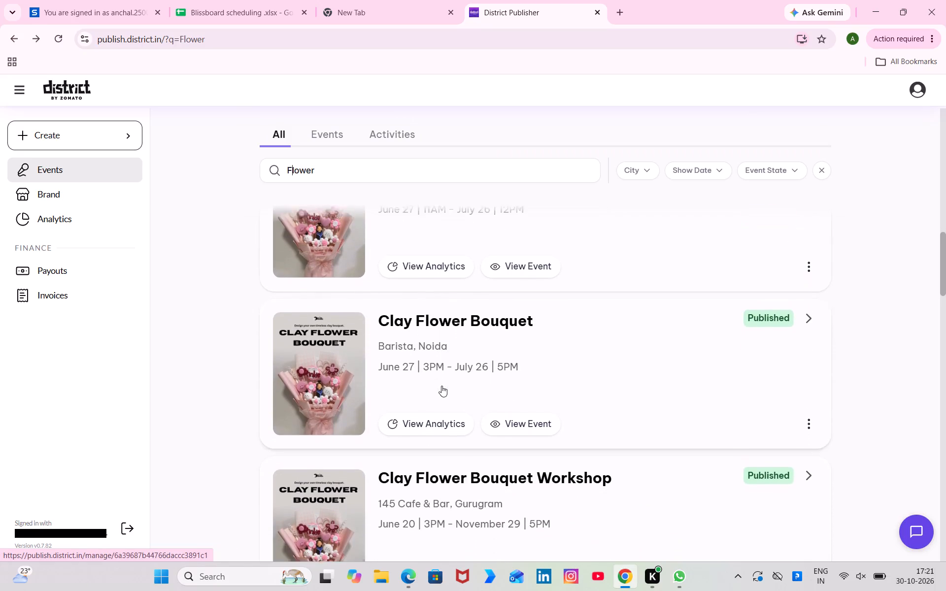
{"action": "scroll", "coordinate": [441, 386], "scroll_direction": "down", "scroll_amount": 3}
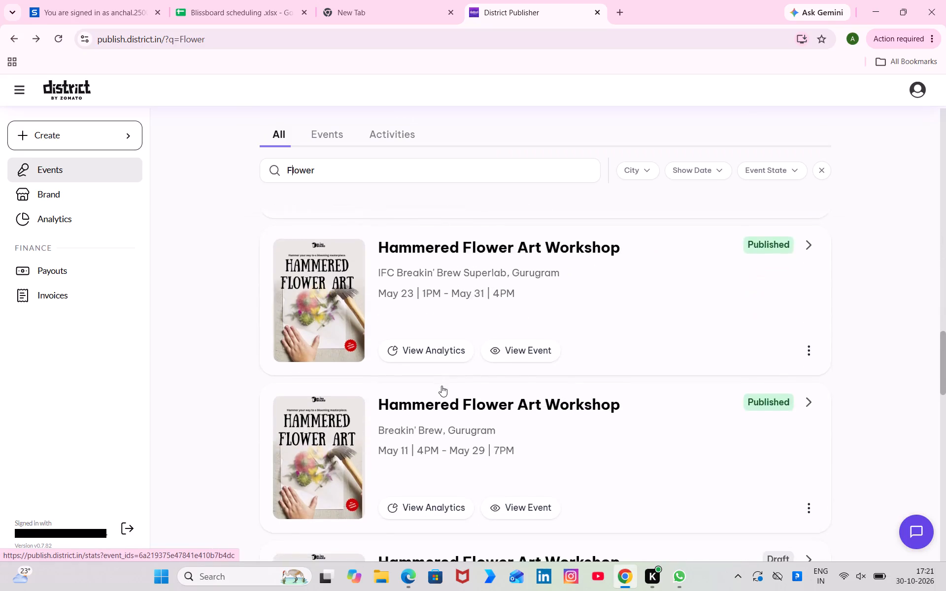
{"action": "scroll", "coordinate": [441, 386], "scroll_direction": "down", "scroll_amount": 8}
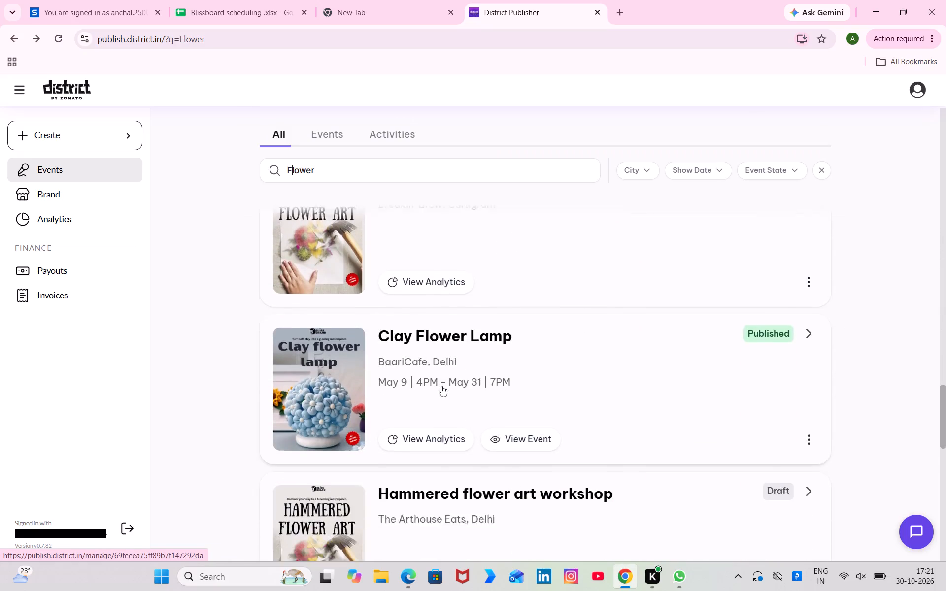
{"action": "scroll", "coordinate": [441, 386], "scroll_direction": "down", "scroll_amount": 10}
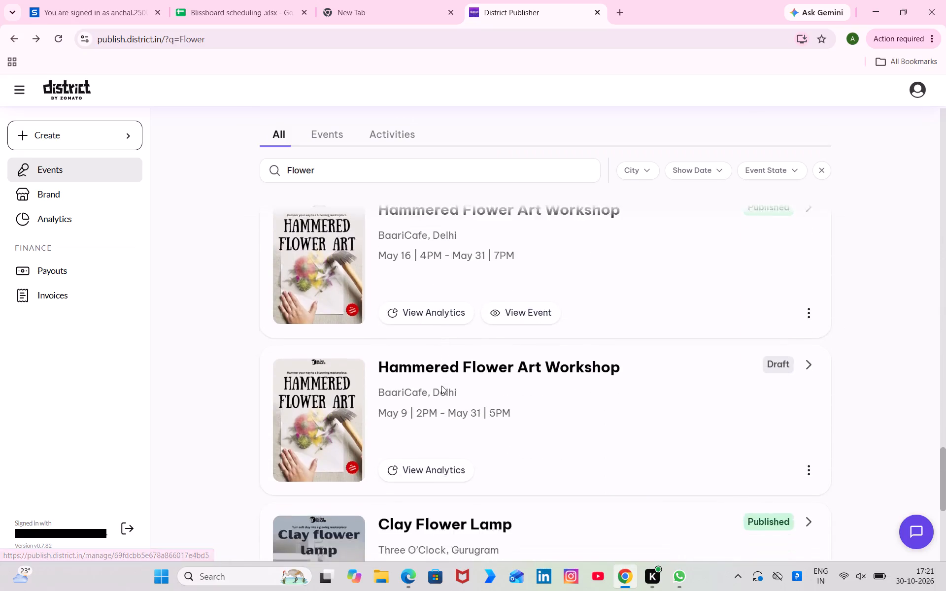
{"action": "scroll", "coordinate": [441, 386], "scroll_direction": "down", "scroll_amount": 3}
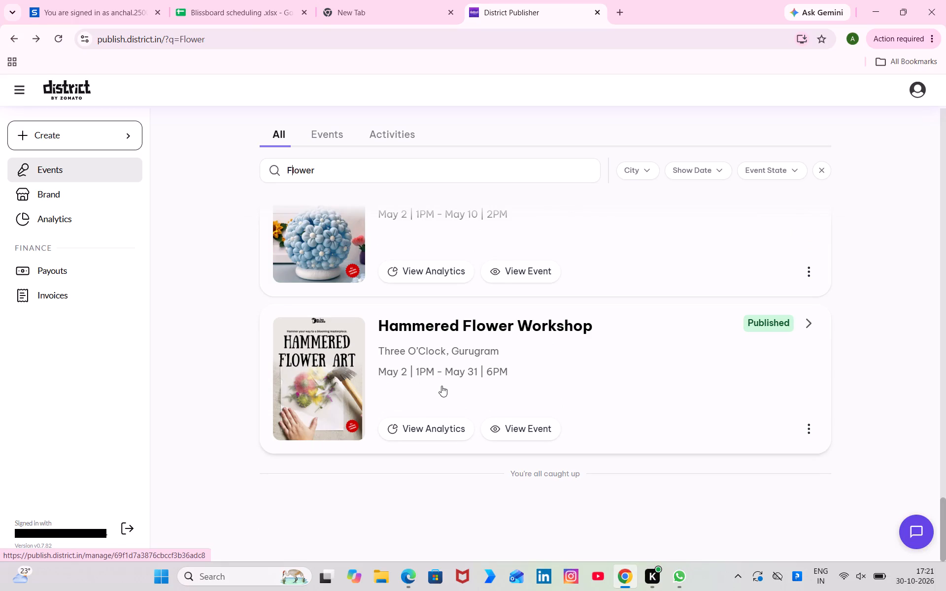
Check the event name on the selected row of the Blissboard sheet in Edge, and search the District Publisher events in Chrome for "knife".
{"action": "left_click", "coordinate": [407, 576]}
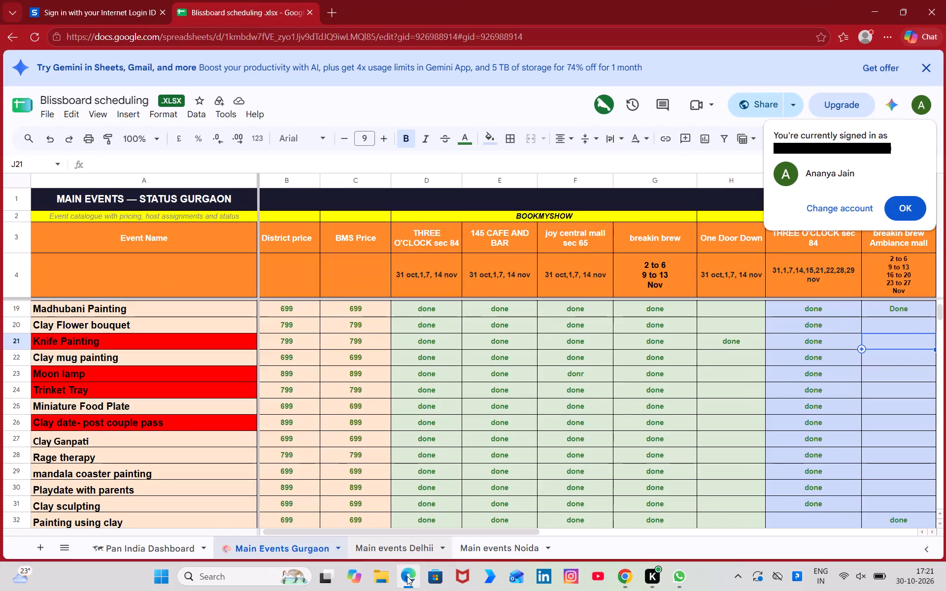
{"action": "left_click", "coordinate": [407, 576]}
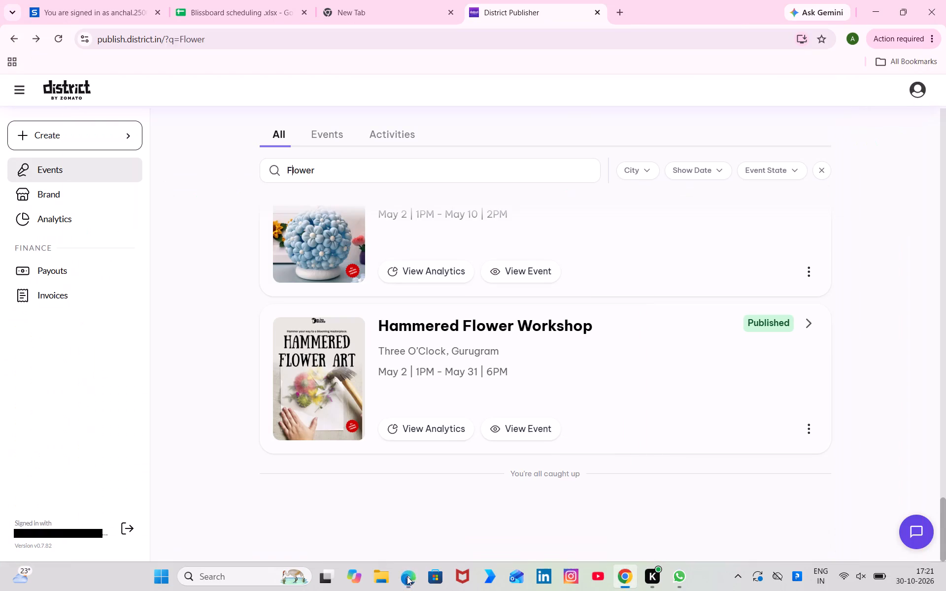
{"action": "left_click_drag", "start_coordinate": [321, 171], "coordinate": [246, 187]}
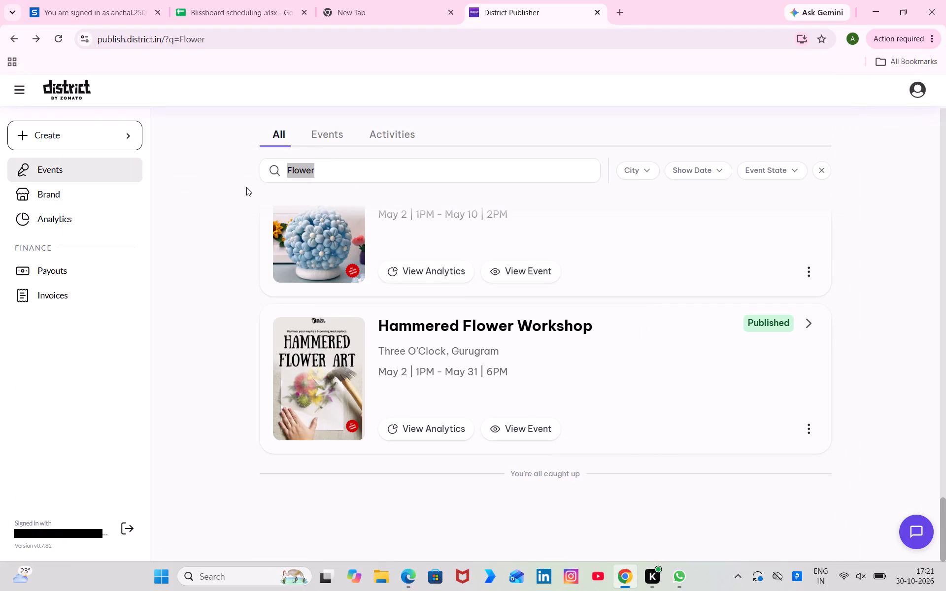
{"action": "type", "text": "knifr"}
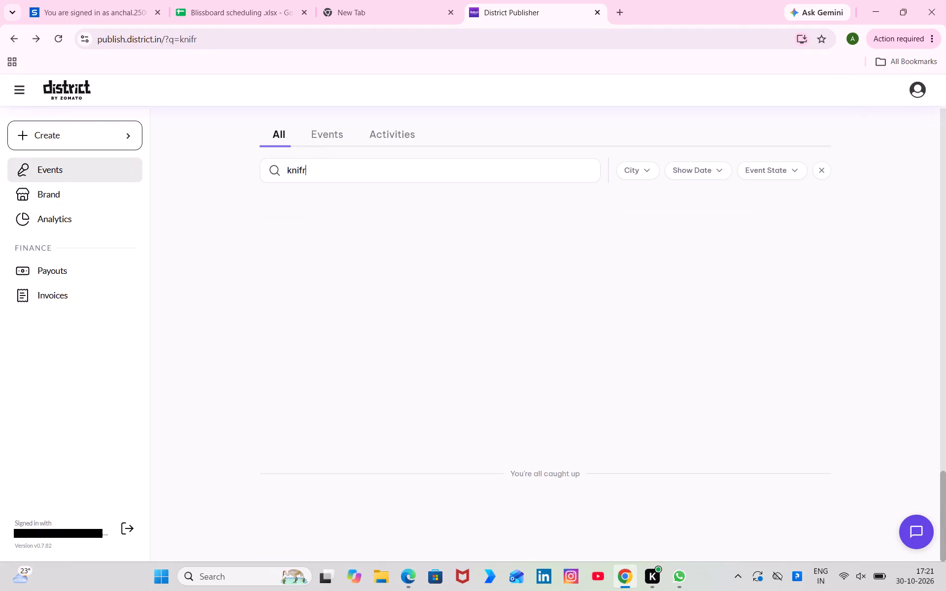
{"action": "key", "text": "BackSpace"}
{"action": "key", "text": "e"}
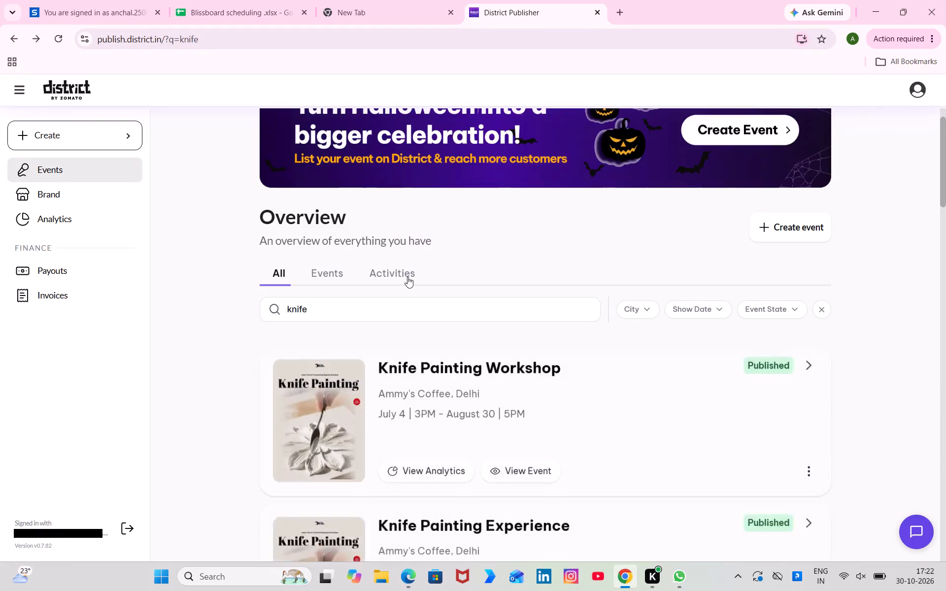
Find the Knife Painting -Workshop event in the search results and open its shows and tickets setup.
{"action": "scroll", "coordinate": [389, 364], "scroll_direction": "down", "scroll_amount": 6}
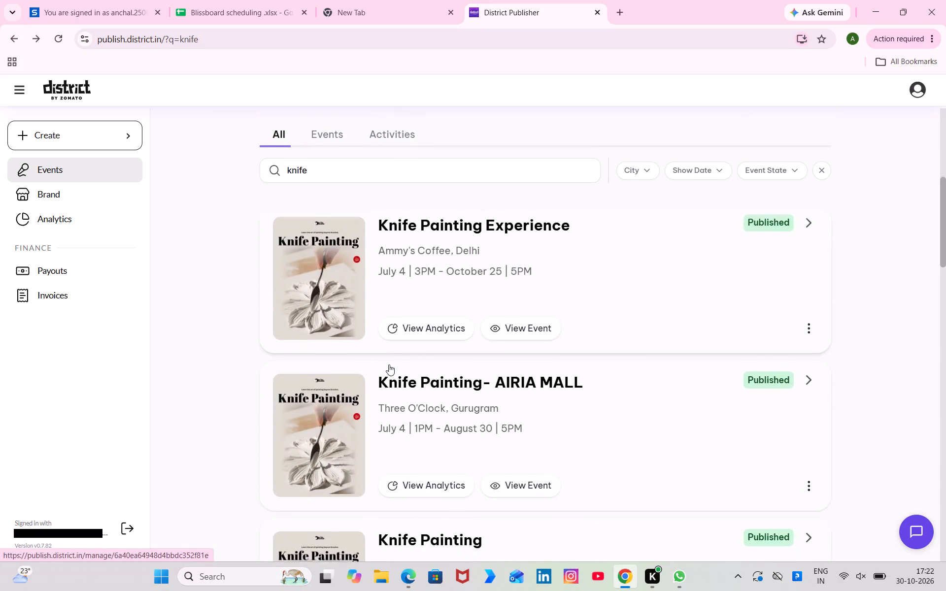
{"action": "scroll", "coordinate": [389, 364], "scroll_direction": "down", "scroll_amount": 6}
{"action": "scroll", "coordinate": [389, 364], "scroll_direction": "right", "scroll_amount": 1}
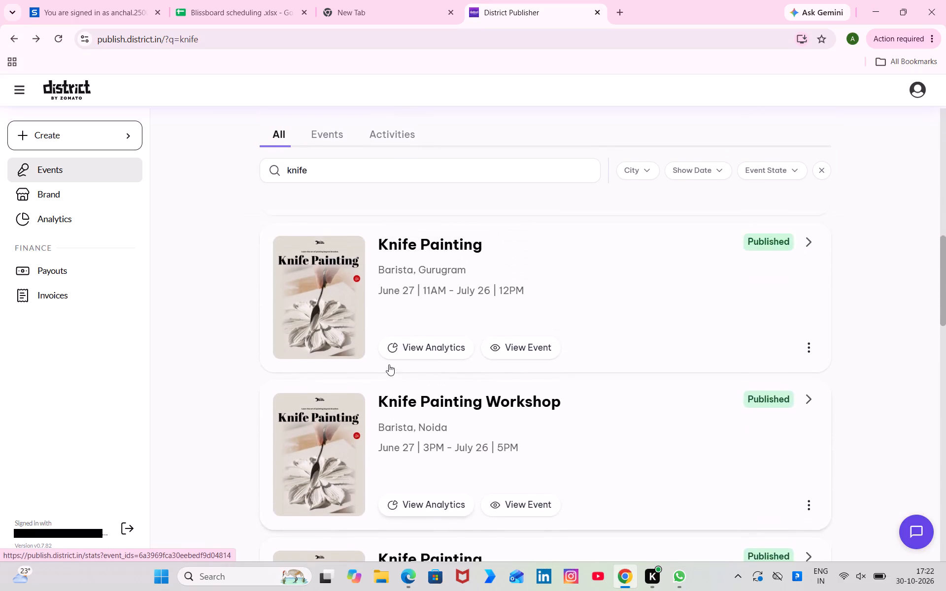
{"action": "scroll", "coordinate": [389, 364], "scroll_direction": "right", "scroll_amount": 1}
{"action": "scroll", "coordinate": [389, 364], "scroll_direction": "down", "scroll_amount": 4}
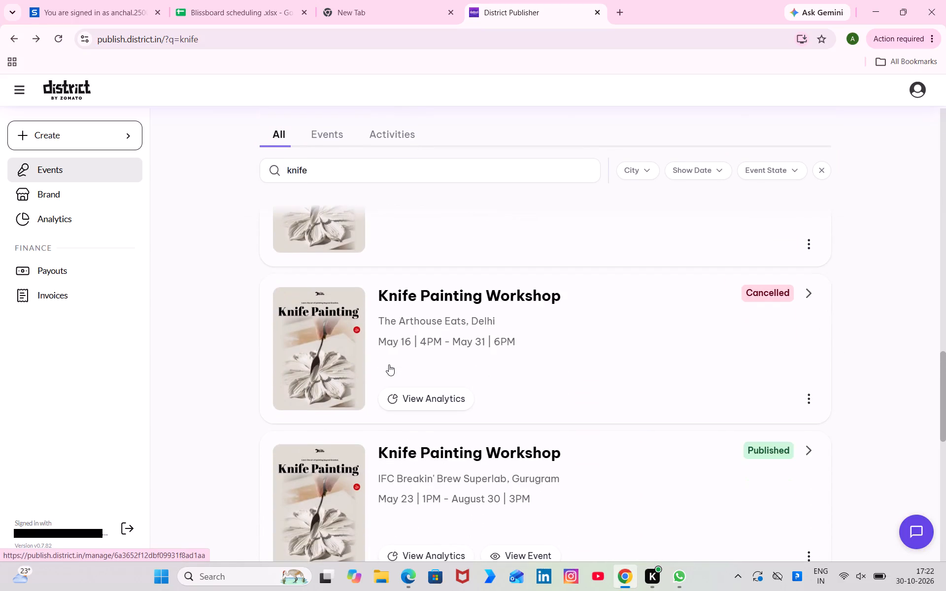
{"action": "scroll", "coordinate": [383, 361], "scroll_direction": "up", "scroll_amount": 3}
{"action": "left_click", "coordinate": [339, 363]}
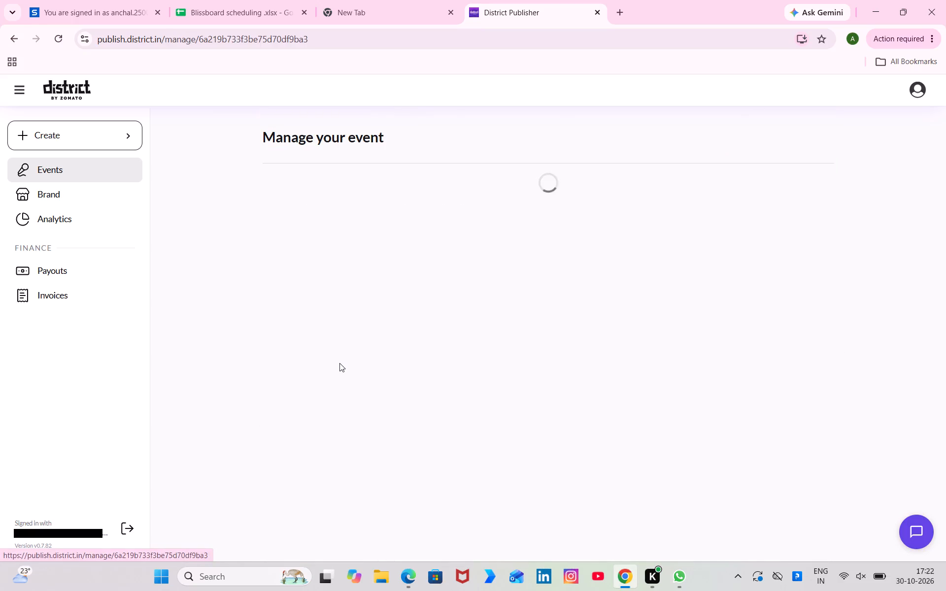
{"action": "left_click", "coordinate": [537, 176]}
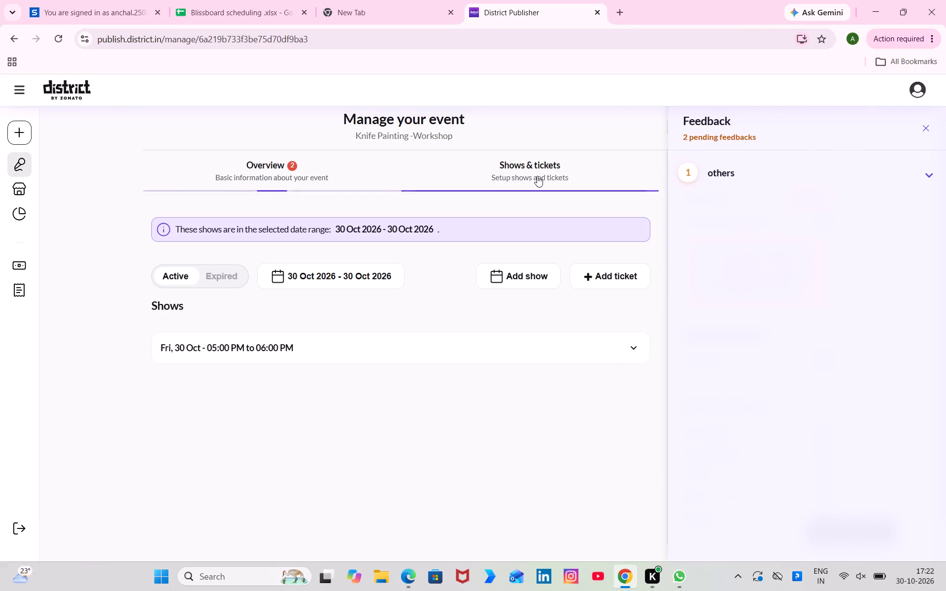
Start a new recurring show for Knife Painting -Workshop that repeats weekly, with a date range from Mon, 2 Nov to Fri, 27 Nov.
{"action": "left_click", "coordinate": [513, 274]}
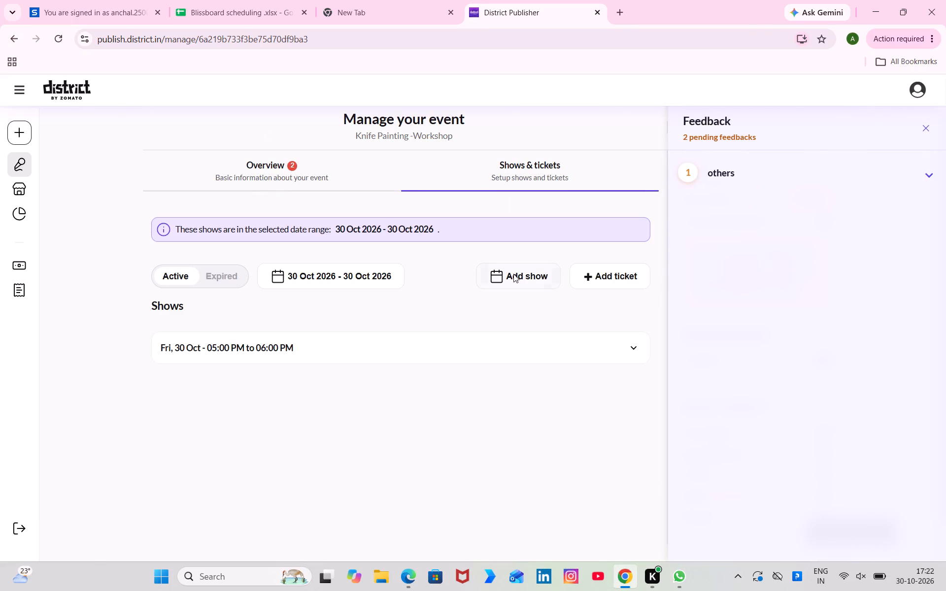
{"action": "left_click", "coordinate": [727, 228]}
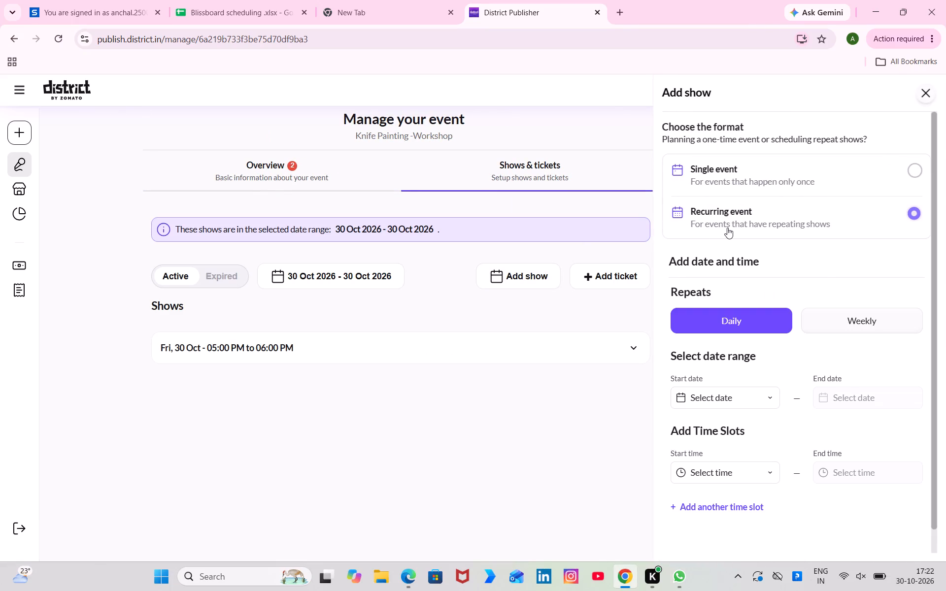
{"action": "left_click", "coordinate": [870, 323]}
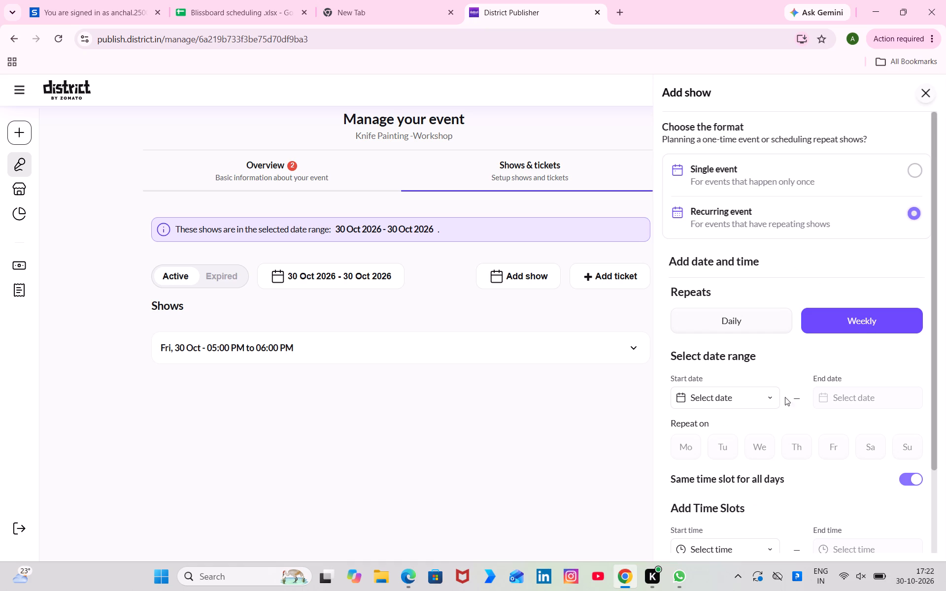
{"action": "left_click", "coordinate": [760, 399]}
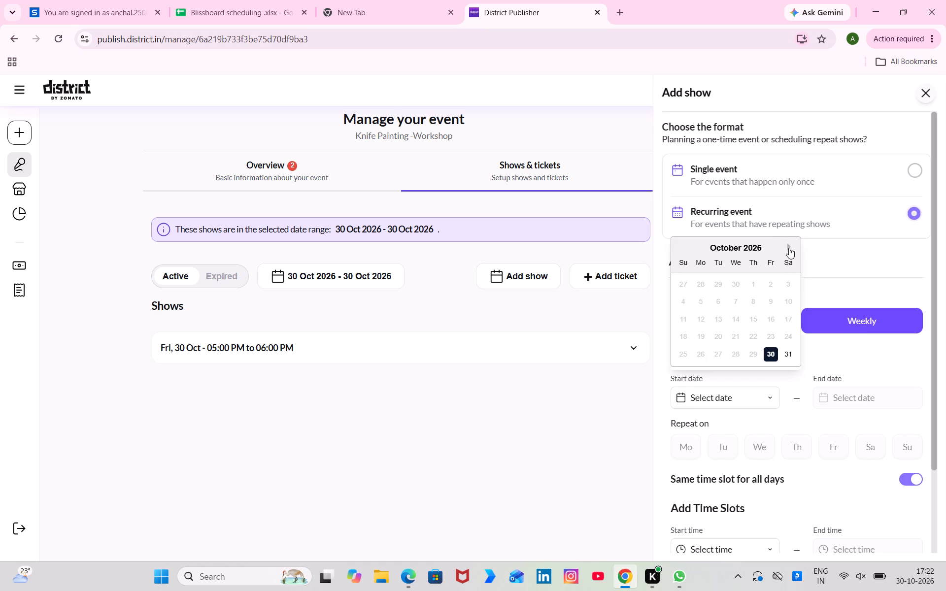
{"action": "left_click", "coordinate": [789, 248]}
{"action": "left_click", "coordinate": [702, 281]}
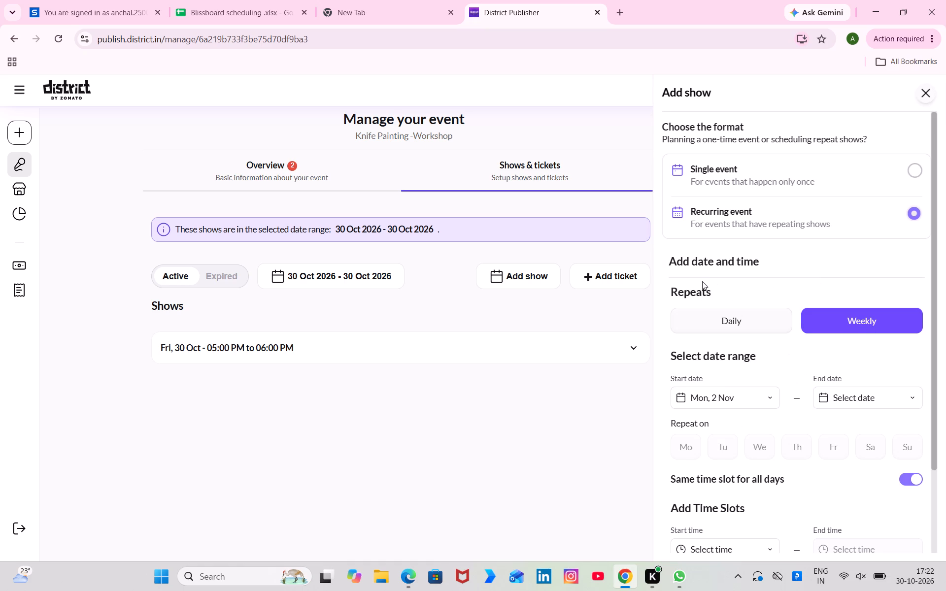
{"action": "left_click", "coordinate": [890, 394]}
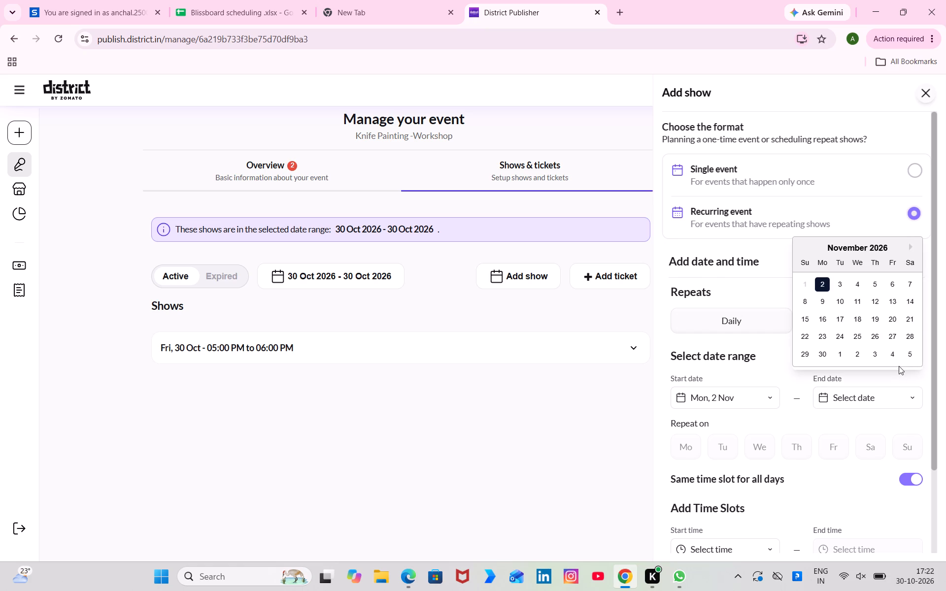
{"action": "left_click", "coordinate": [894, 340]}
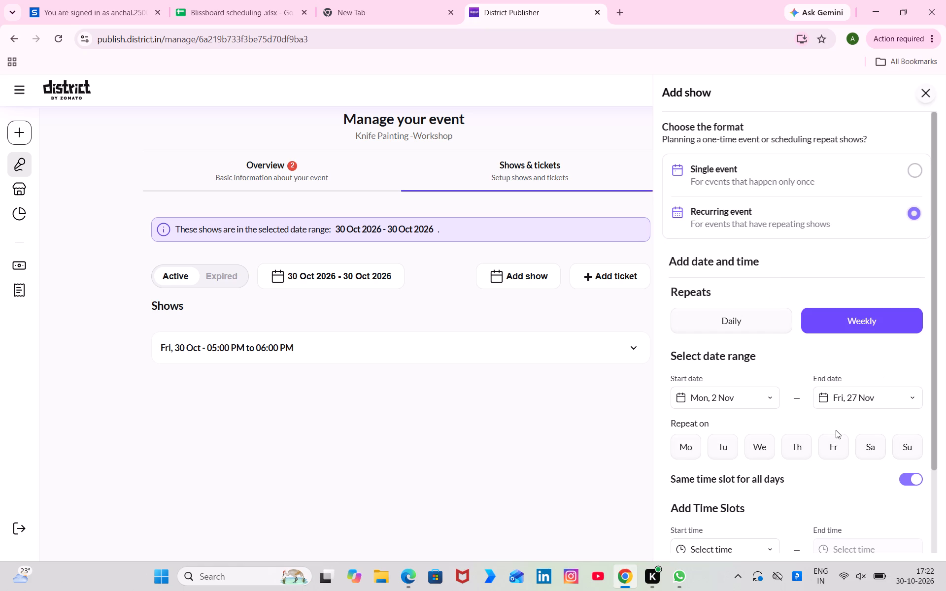
Select Friday and Thursday as repeat days for the weekly show.
{"action": "left_click", "coordinate": [834, 446]}
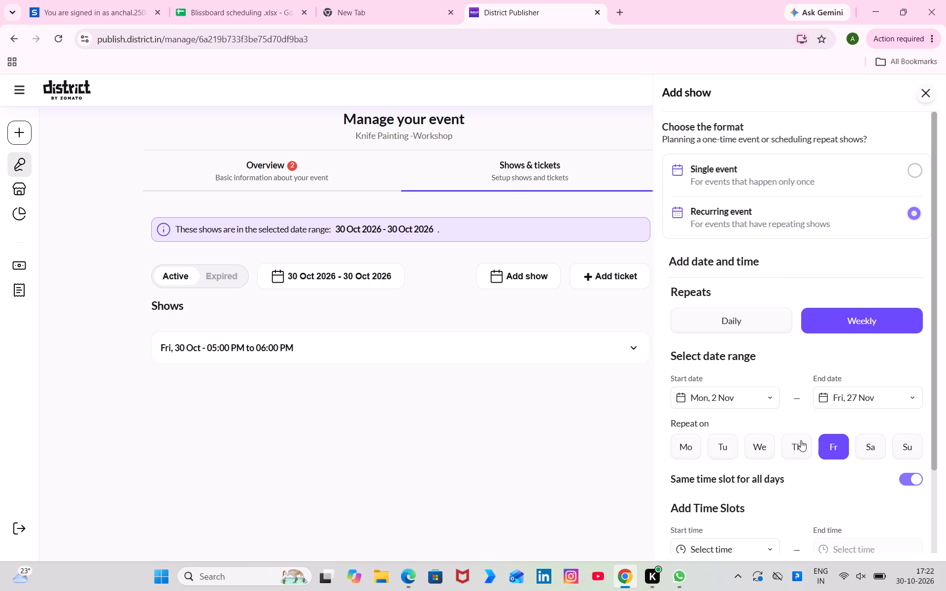
{"action": "left_click", "coordinate": [801, 440]}
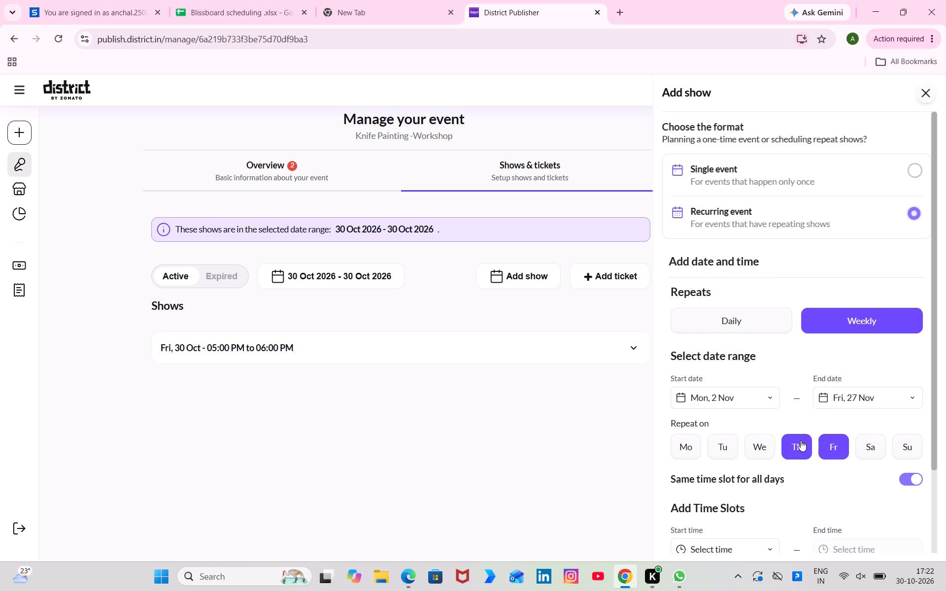
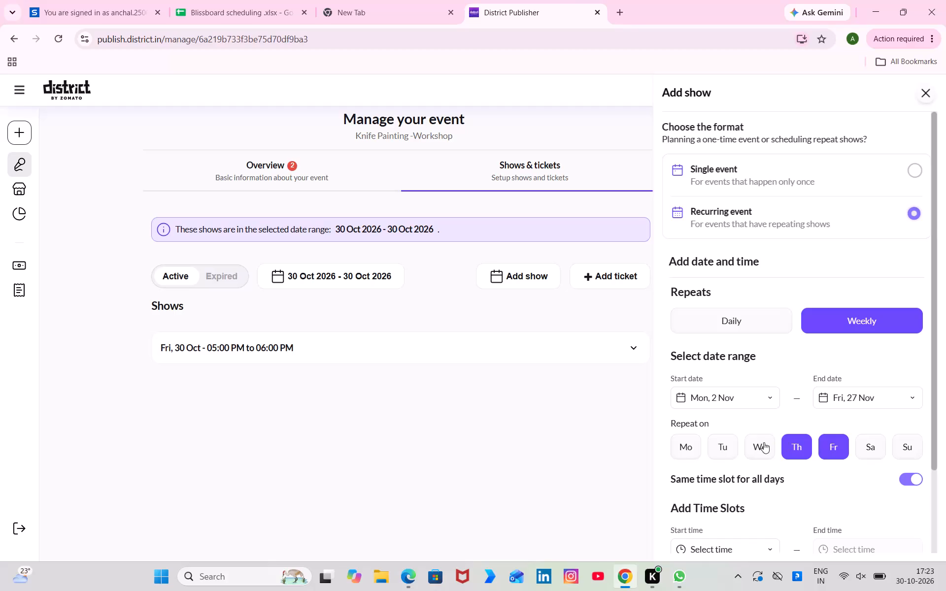
Add Wednesday, Tuesday and Monday to the repeat days of the weekly show.
{"action": "left_click", "coordinate": [764, 442]}
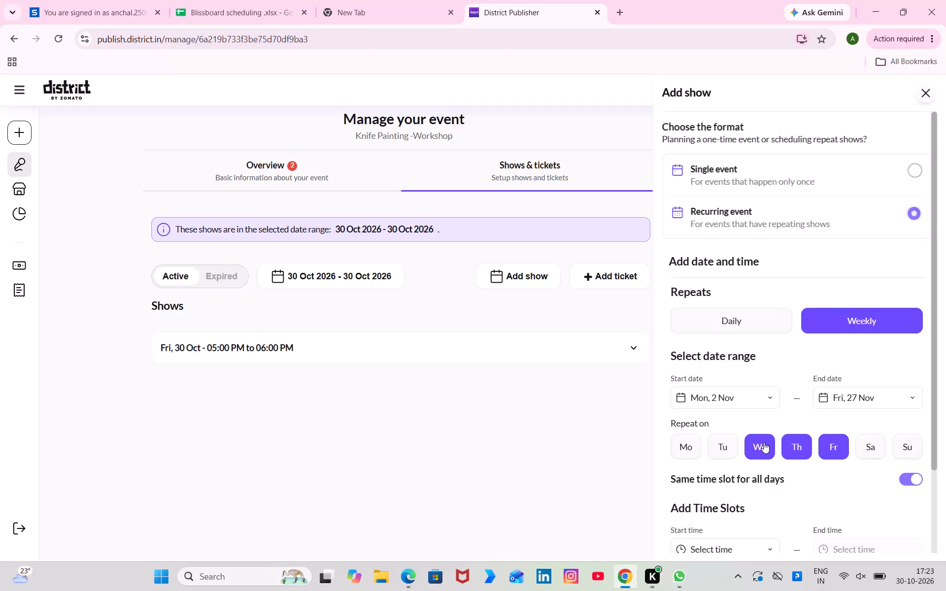
{"action": "left_click", "coordinate": [727, 449]}
{"action": "left_click", "coordinate": [695, 448]}
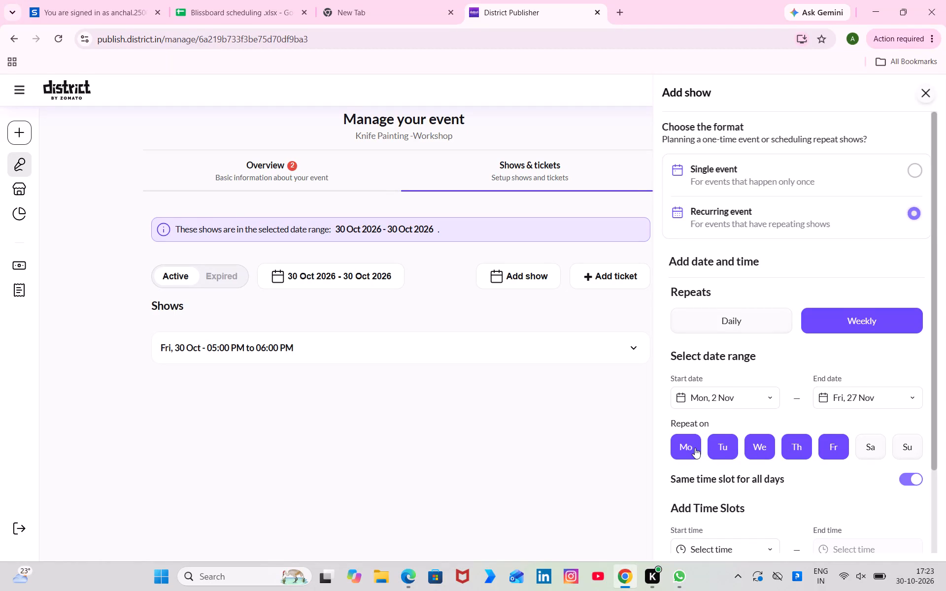
Set the first time slot of the recurring show to 04:00 PM to 05:00 PM.
{"action": "scroll", "coordinate": [695, 448], "scroll_direction": "down", "scroll_amount": 3}
{"action": "left_click", "coordinate": [733, 454]}
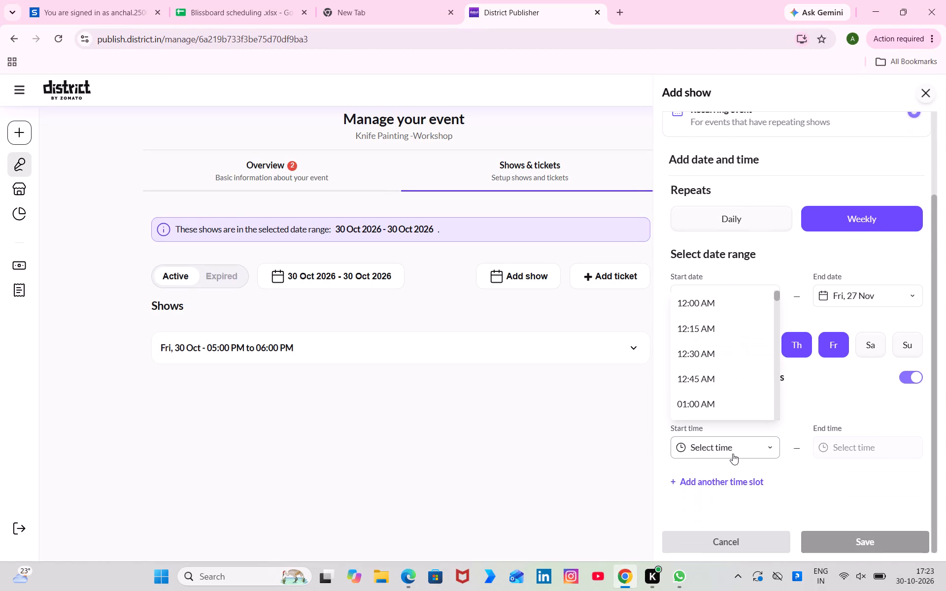
{"action": "scroll", "coordinate": [718, 357], "scroll_direction": "down", "scroll_amount": 7}
{"action": "scroll", "coordinate": [718, 357], "scroll_direction": "up", "scroll_amount": 1}
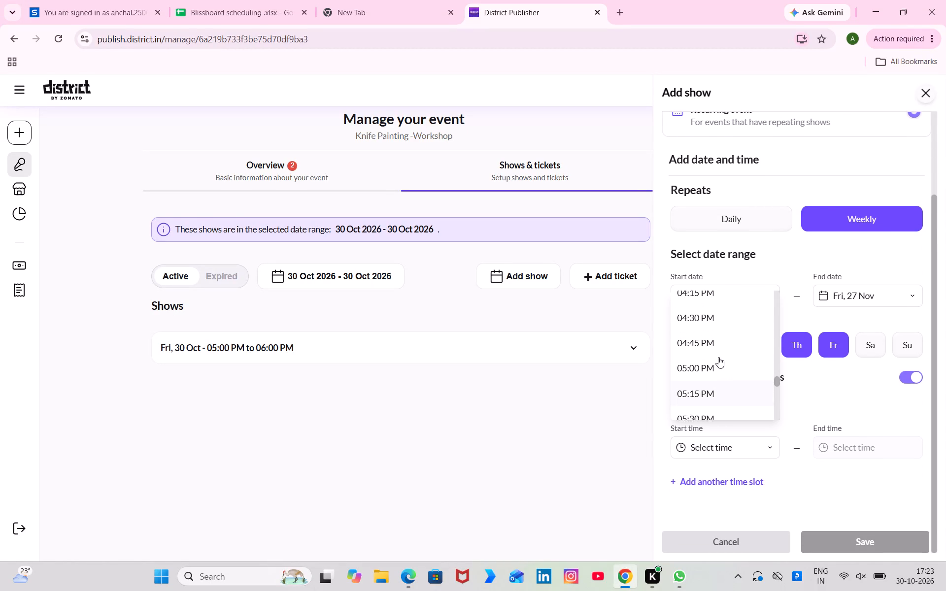
{"action": "scroll", "coordinate": [718, 357], "scroll_direction": "up", "scroll_amount": 2}
{"action": "left_click", "coordinate": [709, 315]}
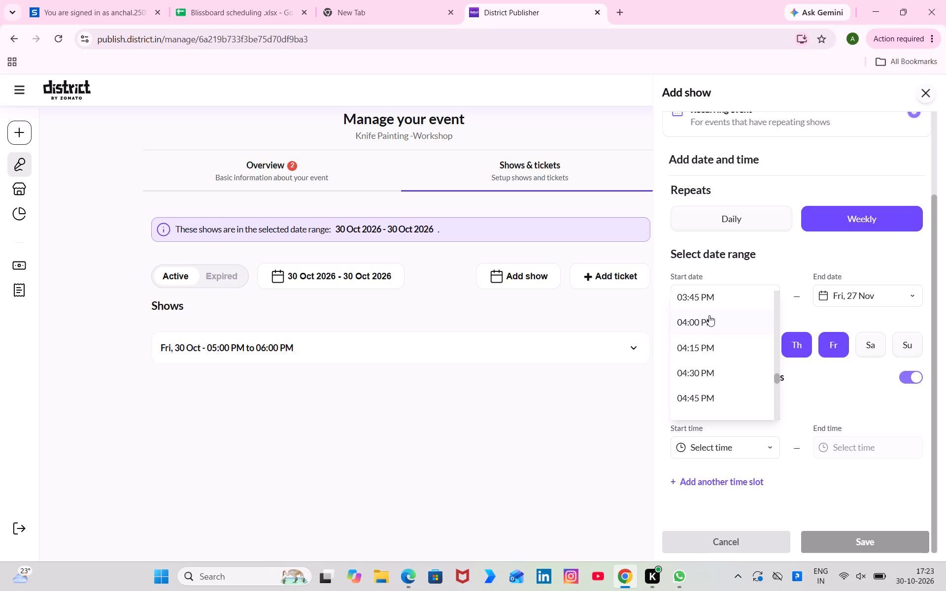
{"action": "left_click", "coordinate": [887, 438]}
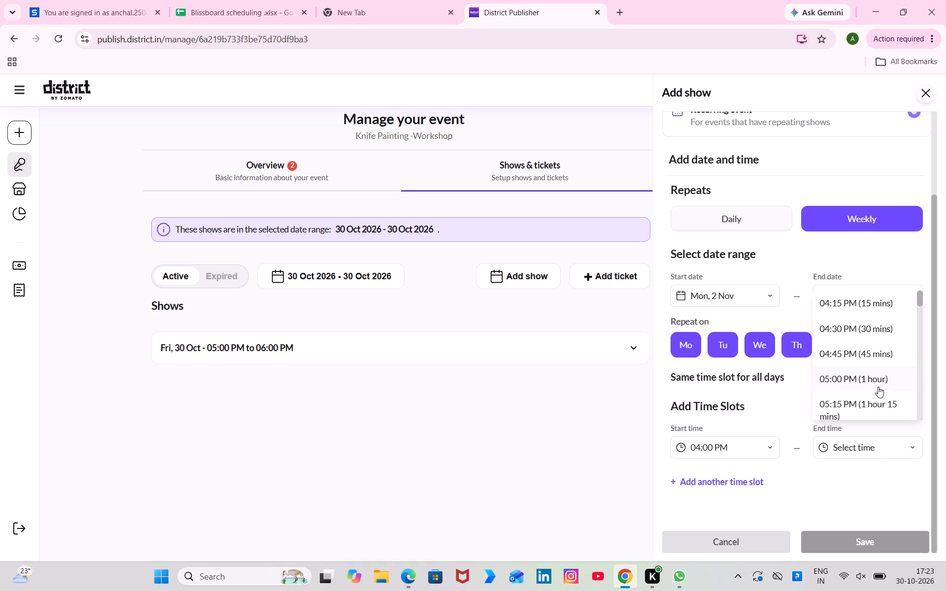
{"action": "left_click", "coordinate": [876, 384]}
Add a second time slot from 05:00 PM to 06:00 PM and save the recurring shows.
{"action": "left_click", "coordinate": [731, 497]}
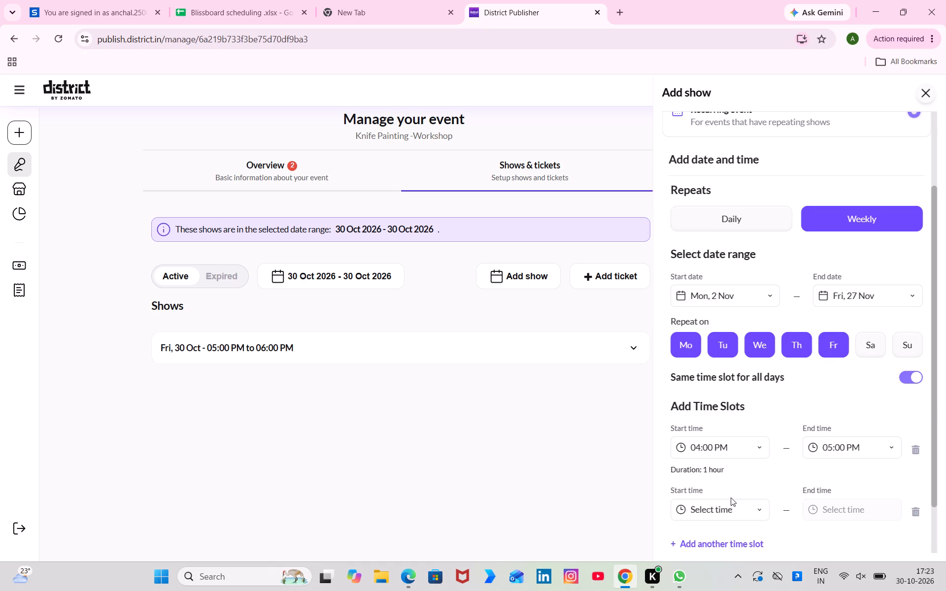
{"action": "left_click", "coordinate": [726, 515]}
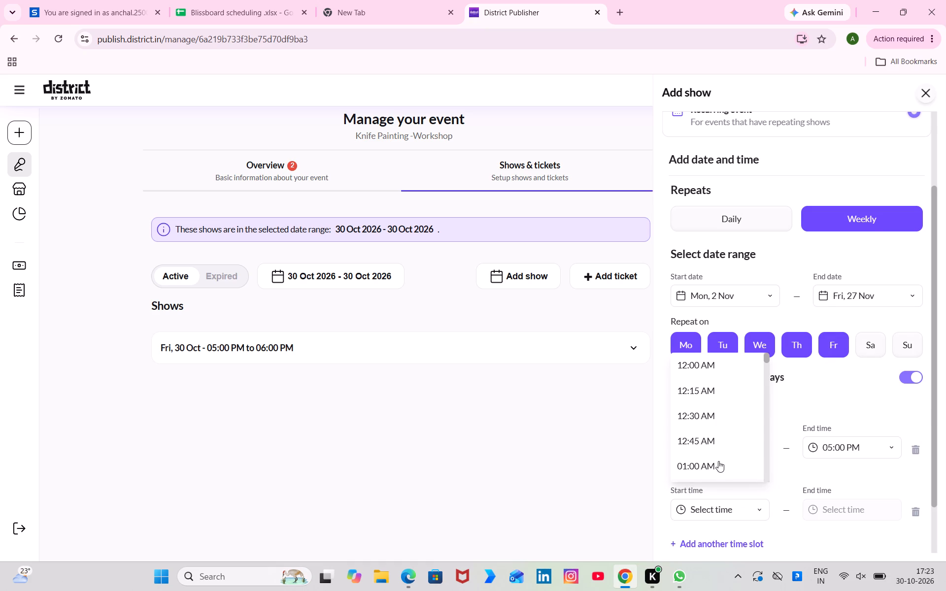
{"action": "scroll", "coordinate": [718, 461], "scroll_direction": "down", "scroll_amount": 8}
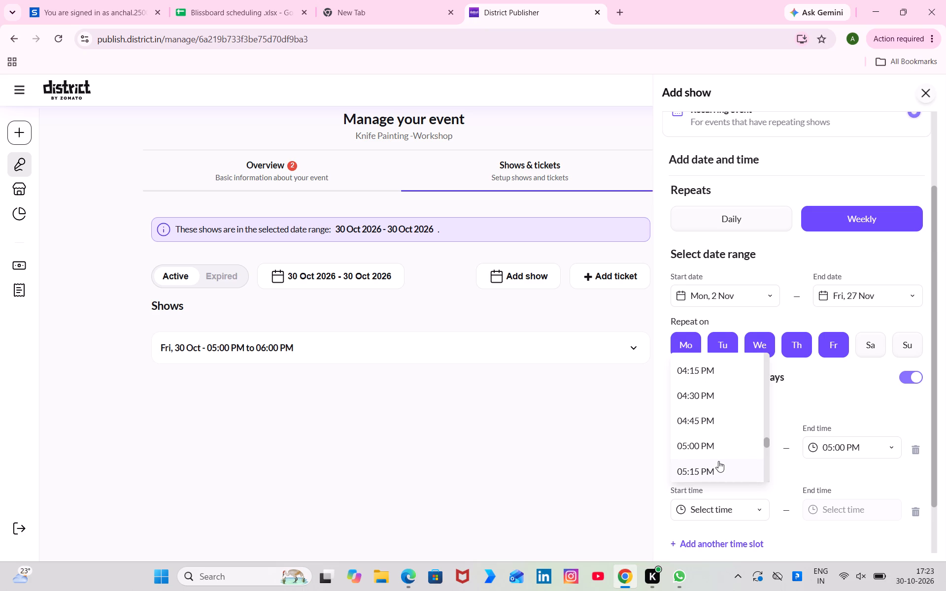
{"action": "left_click", "coordinate": [715, 448]}
{"action": "left_click", "coordinate": [828, 505]}
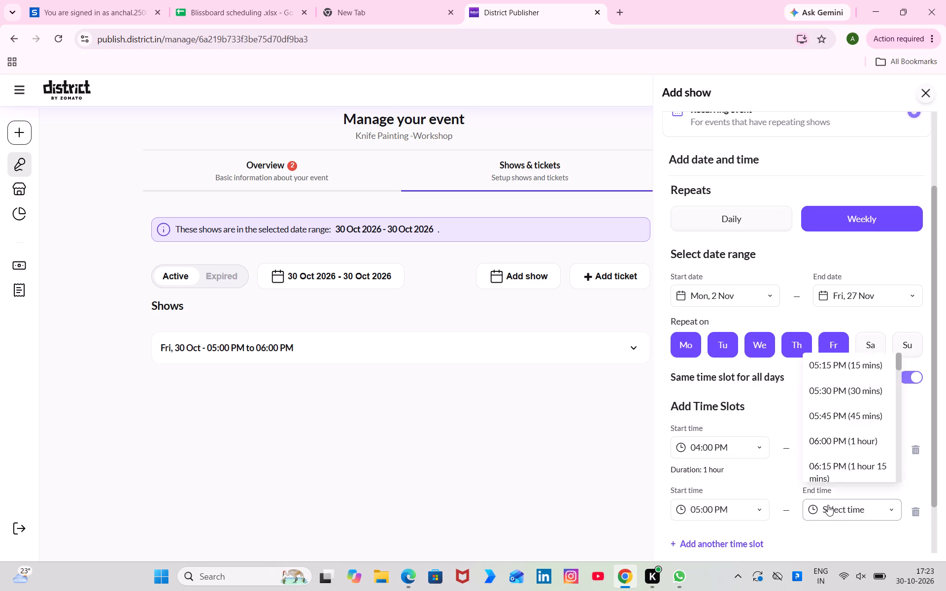
{"action": "left_click", "coordinate": [839, 444]}
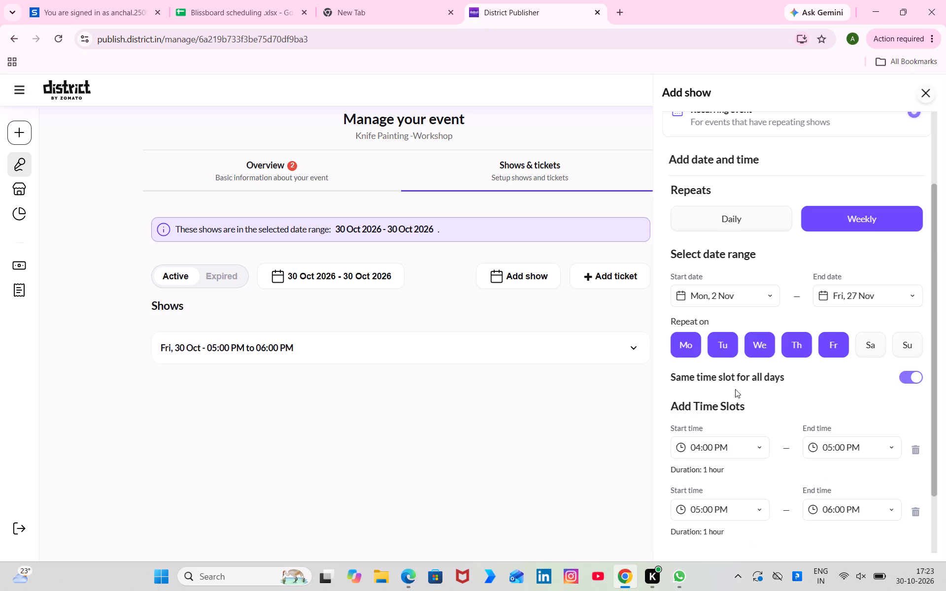
{"action": "scroll", "coordinate": [779, 457], "scroll_direction": "down", "scroll_amount": 5}
{"action": "left_click", "coordinate": [837, 544]}
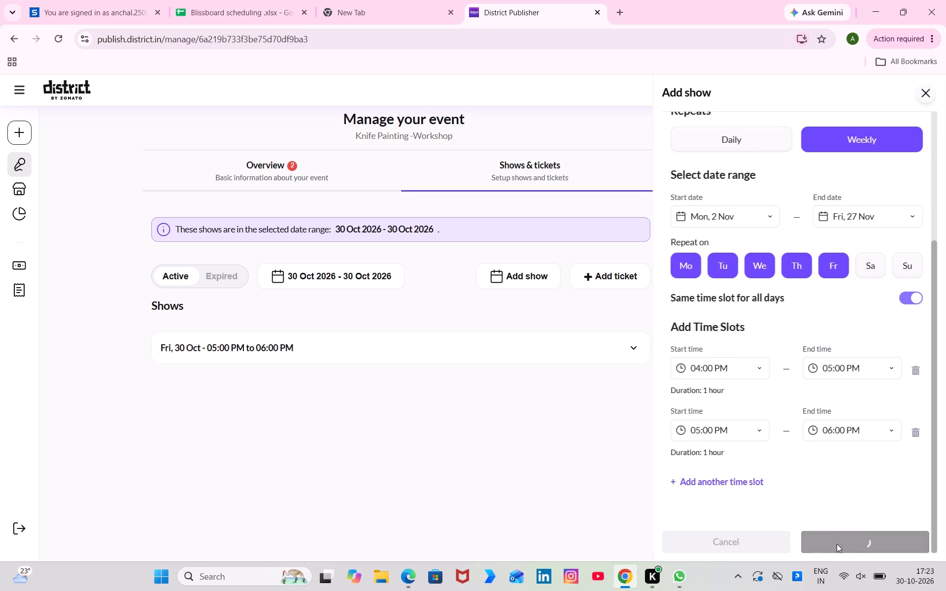
{"action": "left_click", "coordinate": [660, 419]}
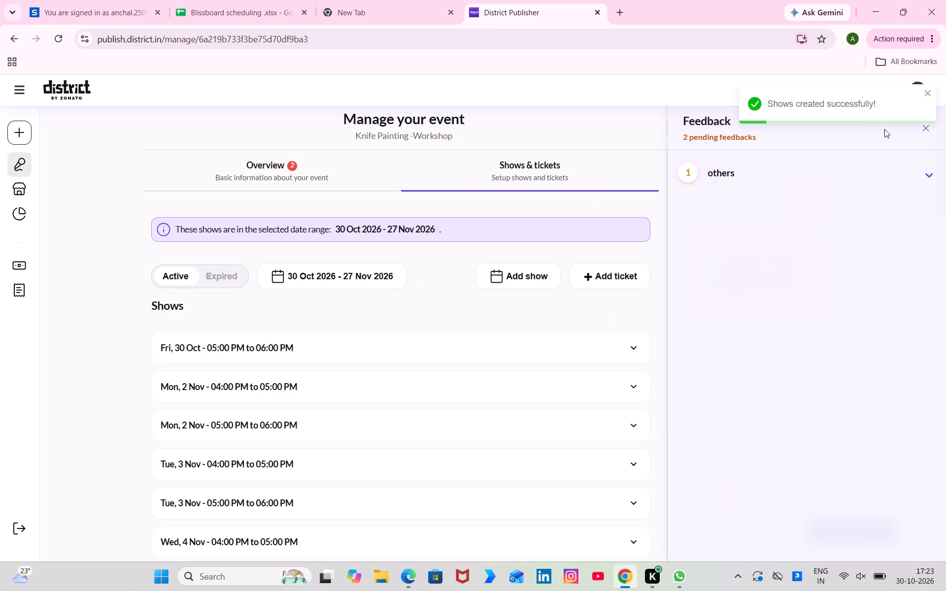
Start a new ticket with the copied INR 250 cover charge note as description and the custom name ENTRY PASS.
{"action": "left_click", "coordinate": [617, 273]}
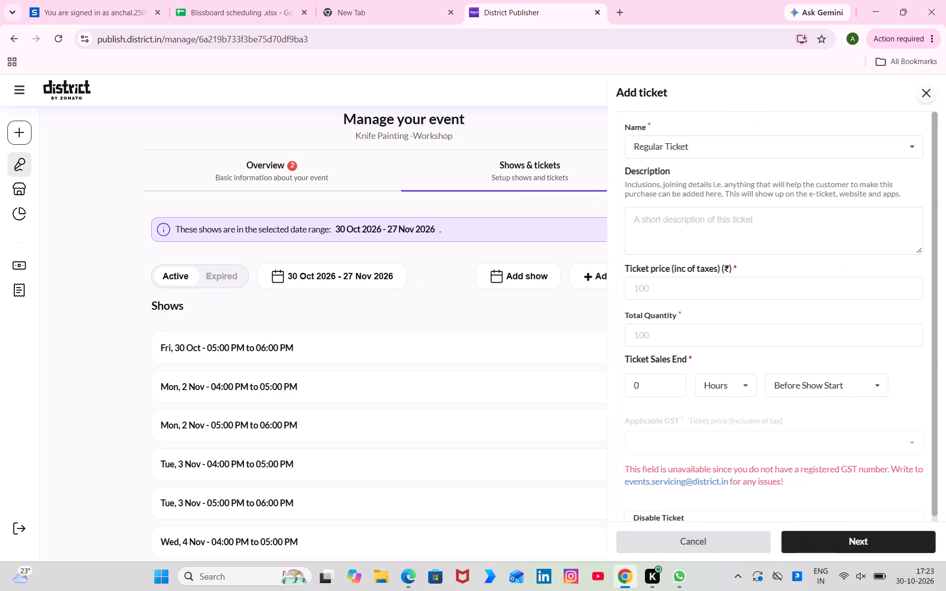
{"action": "left_click", "coordinate": [686, 239]}
{"action": "key", "text": "ctrl+v"}
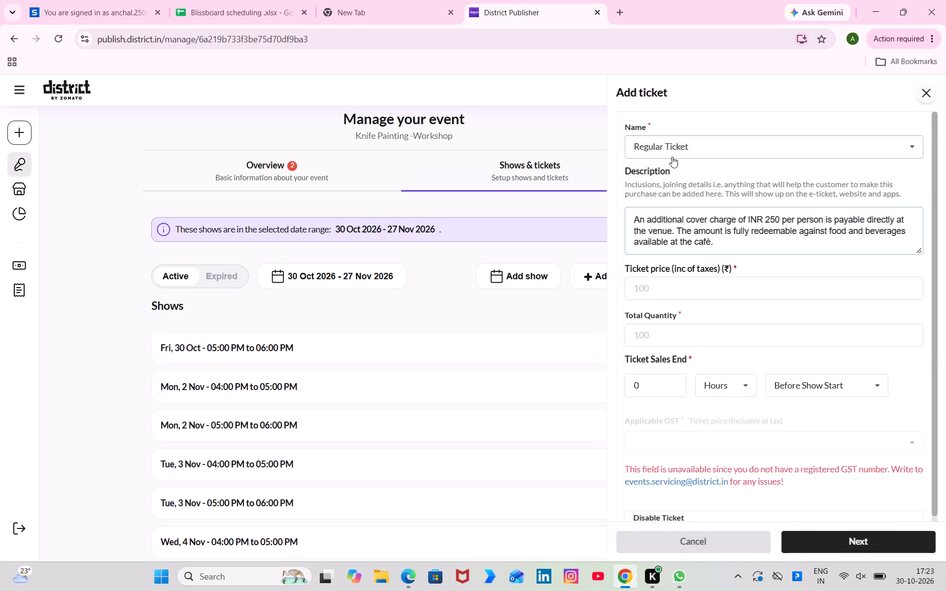
{"action": "left_click", "coordinate": [672, 153]}
{"action": "left_click", "coordinate": [695, 193]}
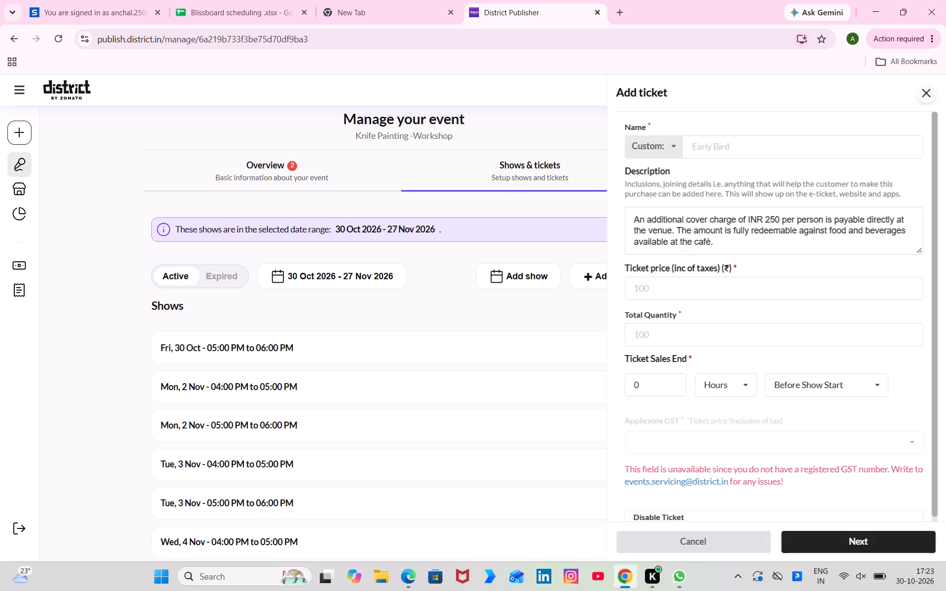
{"action": "left_click", "coordinate": [729, 149]}
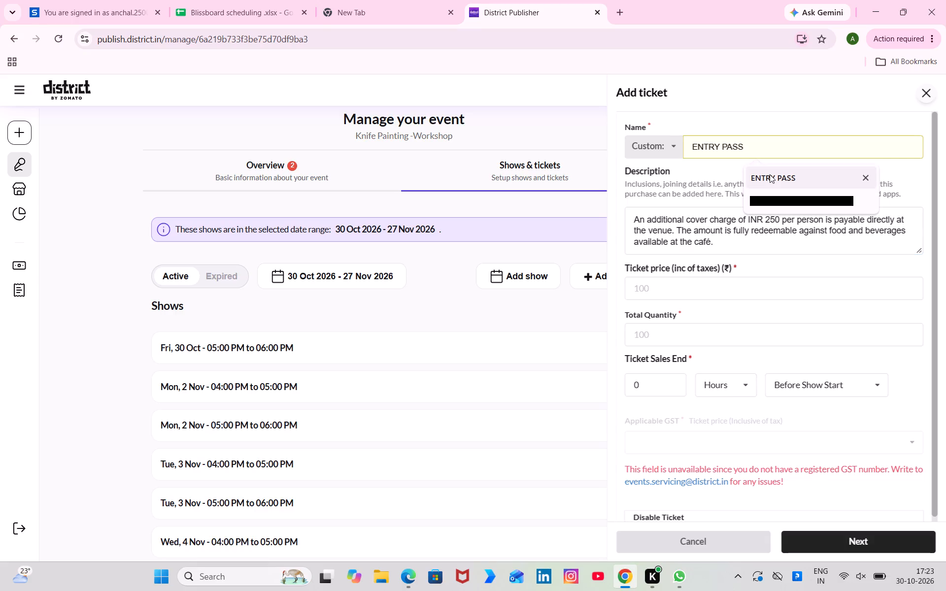
{"action": "left_click", "coordinate": [770, 174]}
Set the ticket's total quantity to 10 and its sales end to 30 minutes before show start.
{"action": "left_click", "coordinate": [727, 337]}
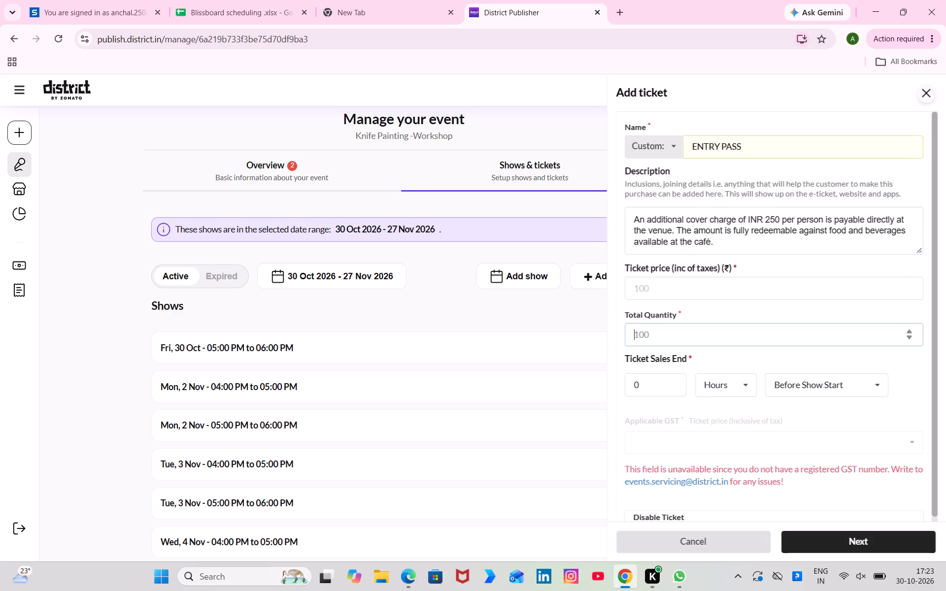
{"action": "type", "text": "10"}
{"action": "left_click", "coordinate": [635, 384]}
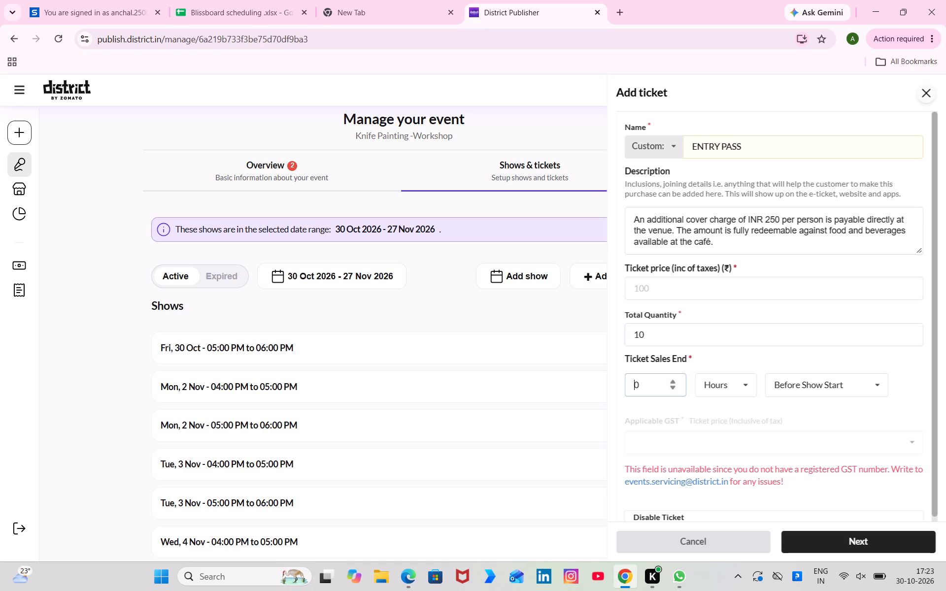
{"action": "key", "text": "3"}
{"action": "left_click", "coordinate": [720, 383]}
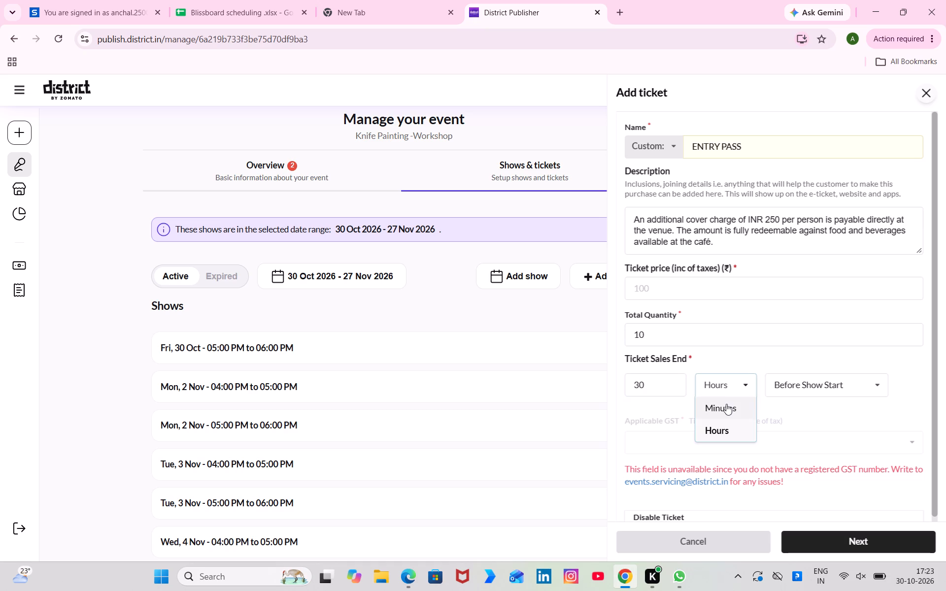
{"action": "left_click", "coordinate": [726, 404]}
Check Knife Painting's District price in the Blissboard sheet in Edge, set the ticket price to 799 in Chrome, and save it for all shows.
{"action": "left_click", "coordinate": [683, 290]}
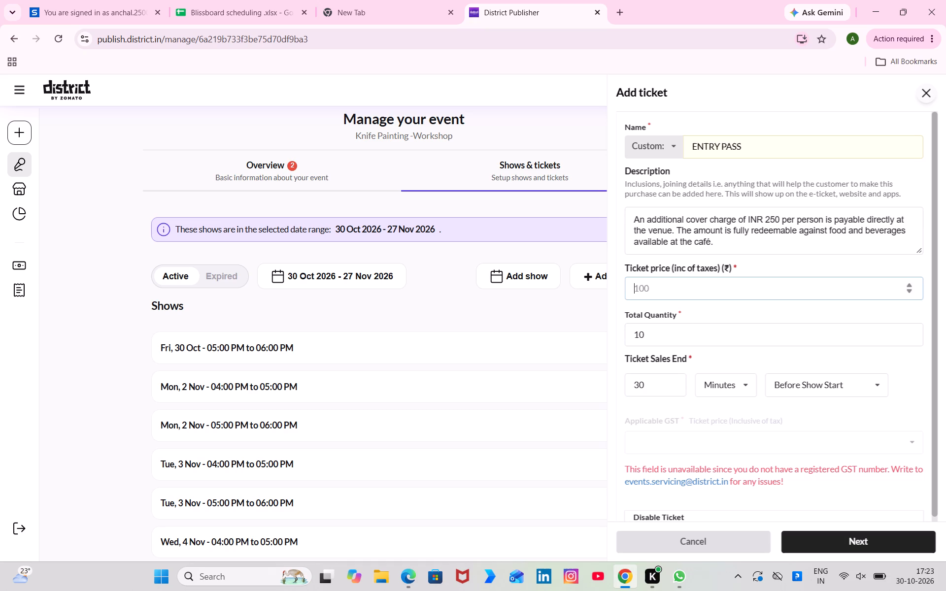
{"action": "left_click", "coordinate": [398, 585]}
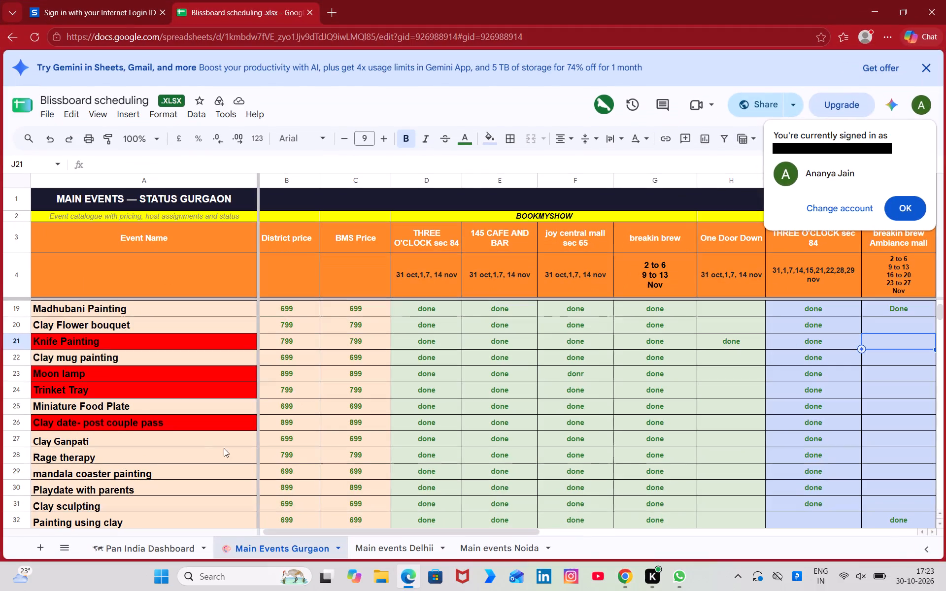
{"action": "left_click", "coordinate": [406, 578]}
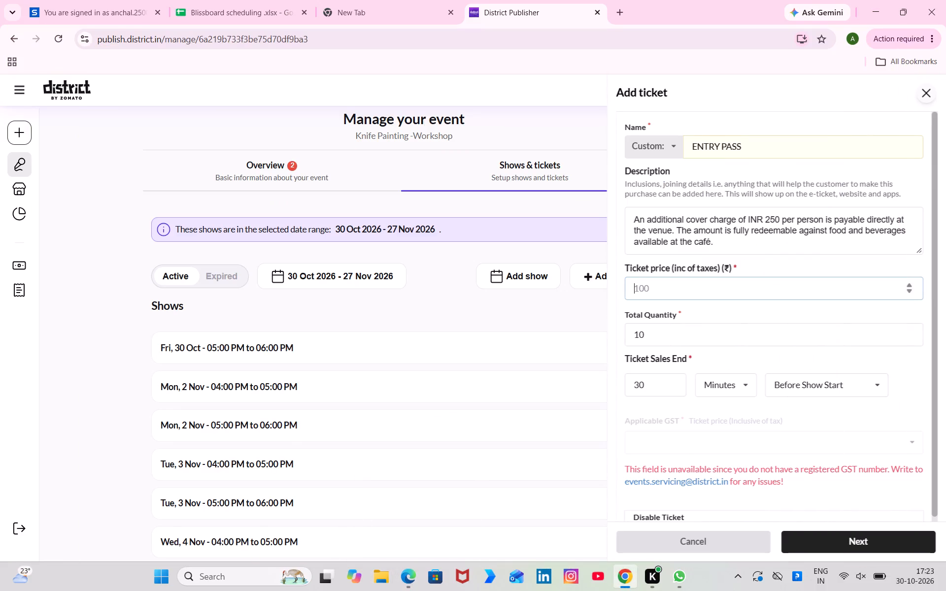
{"action": "type", "text": "799"}
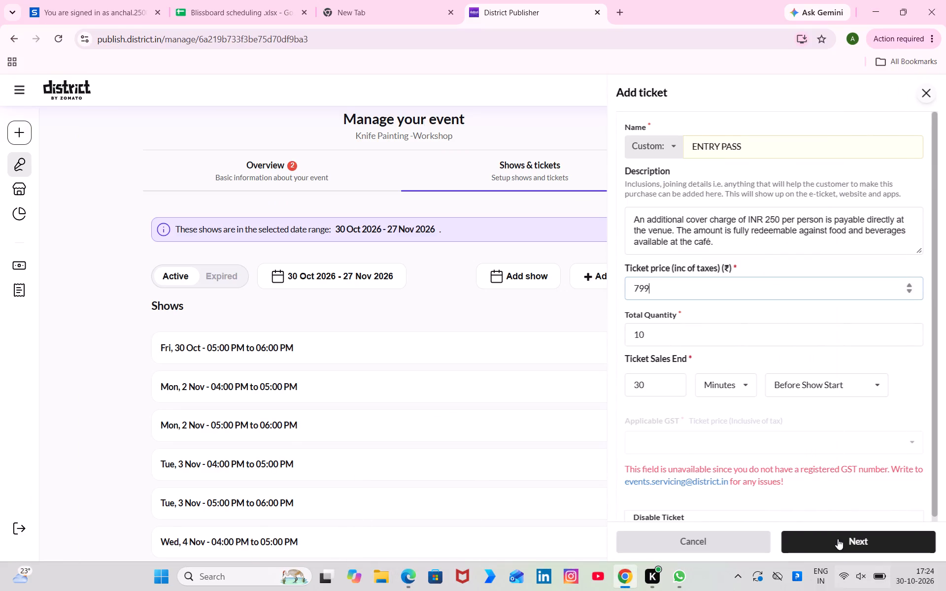
{"action": "left_click", "coordinate": [839, 536]}
{"action": "left_click", "coordinate": [839, 536]}
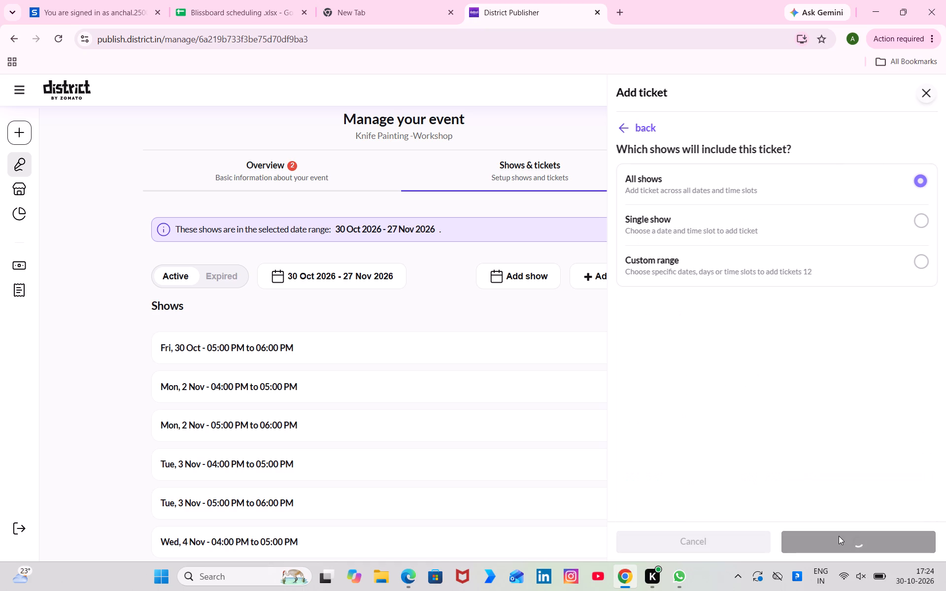
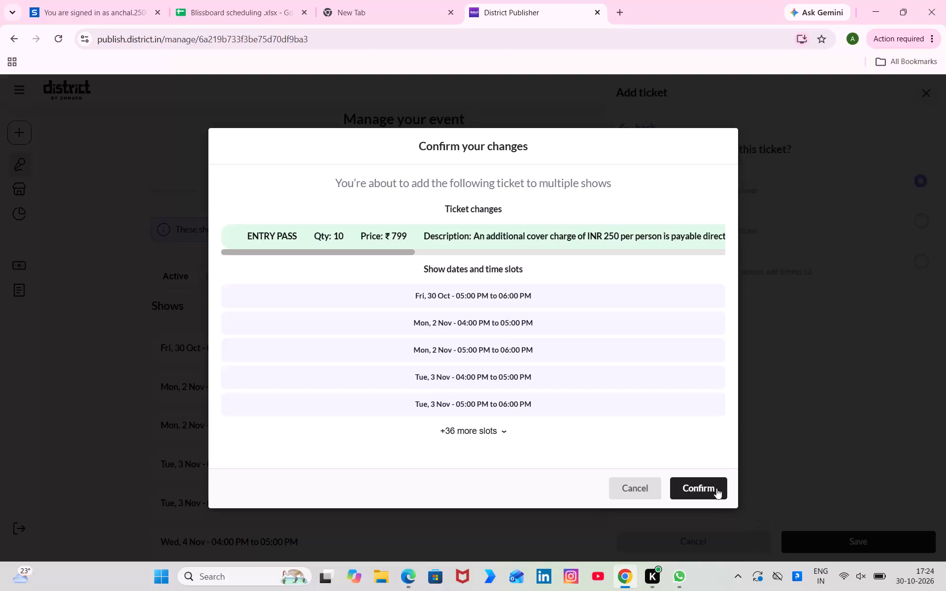
Confirm adding the ENTRY PASS ticket to all listed Knife Painting shows and dismiss the feedback pane.
{"action": "left_click", "coordinate": [715, 487]}
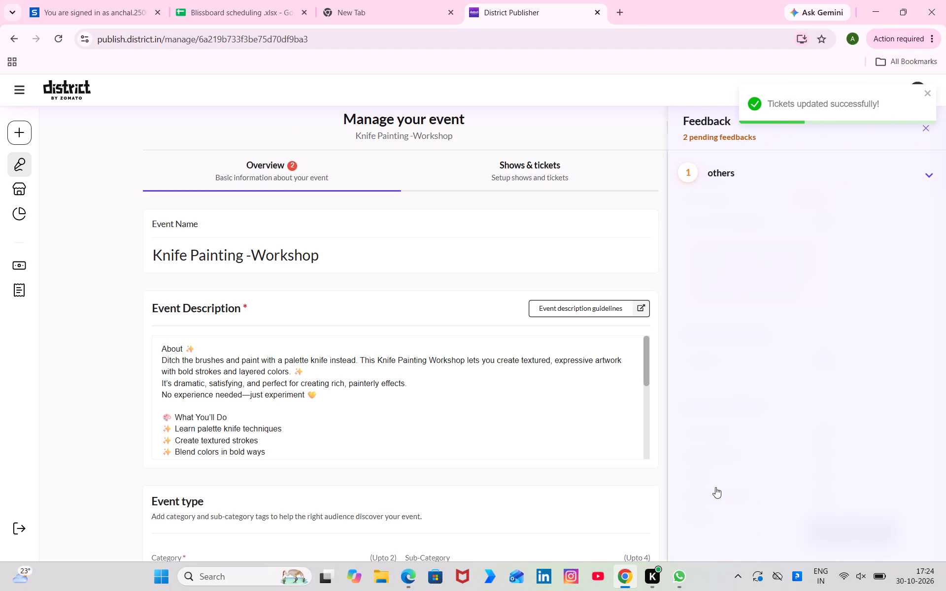
{"action": "left_click", "coordinate": [928, 132]}
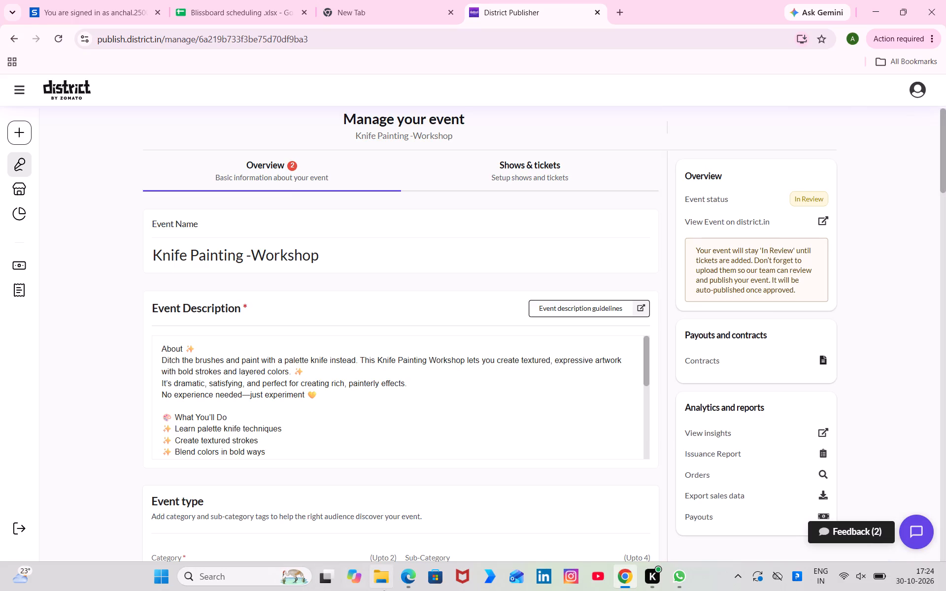
In the Blissboard sheet in Edge, mark Knife Painting as done in the Breakin Brew Ambiance Mall column.
{"action": "left_click", "coordinate": [404, 564]}
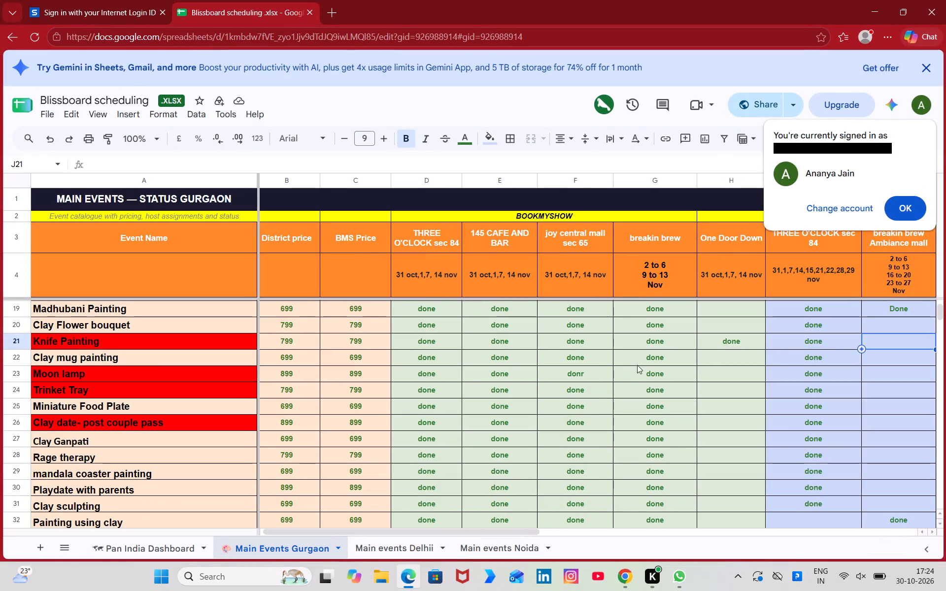
{"action": "type", "text": "done"}
{"action": "key", "text": "Return"}
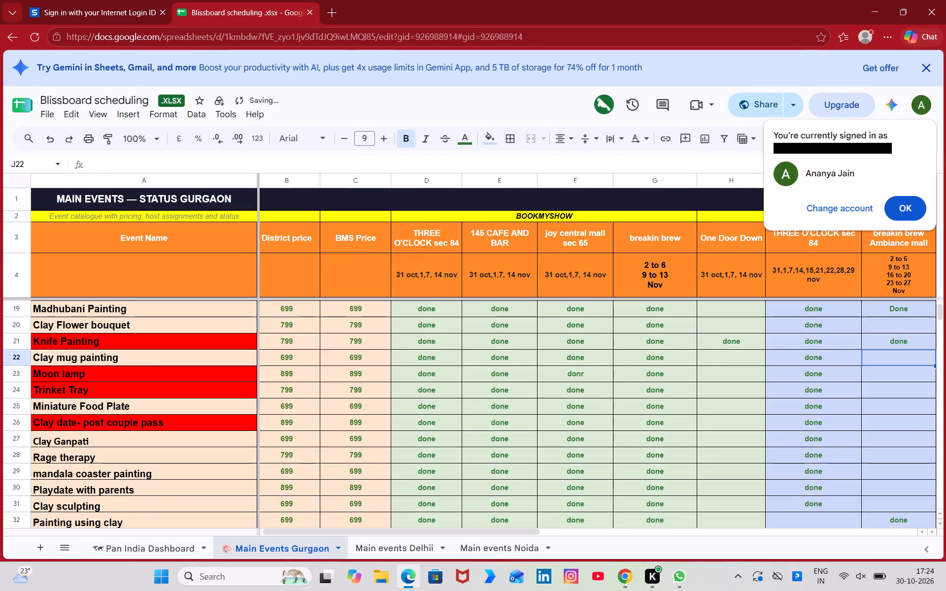
Back in Chrome, search the District events for "clay mug" and open Clay Mug Painting at Breakin' Brew, Gurugram.
{"action": "left_click", "coordinate": [402, 586]}
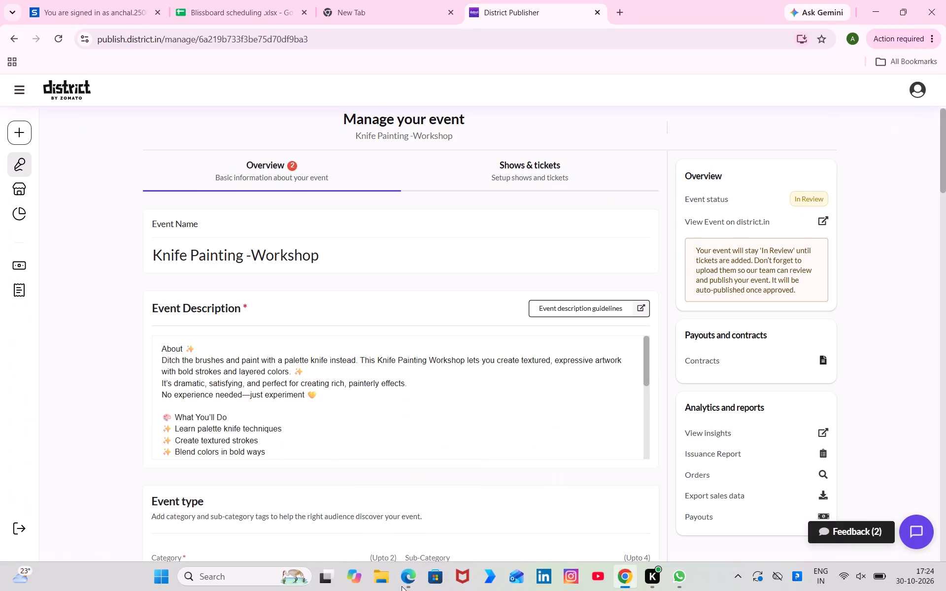
{"action": "left_click", "coordinate": [4, 38]}
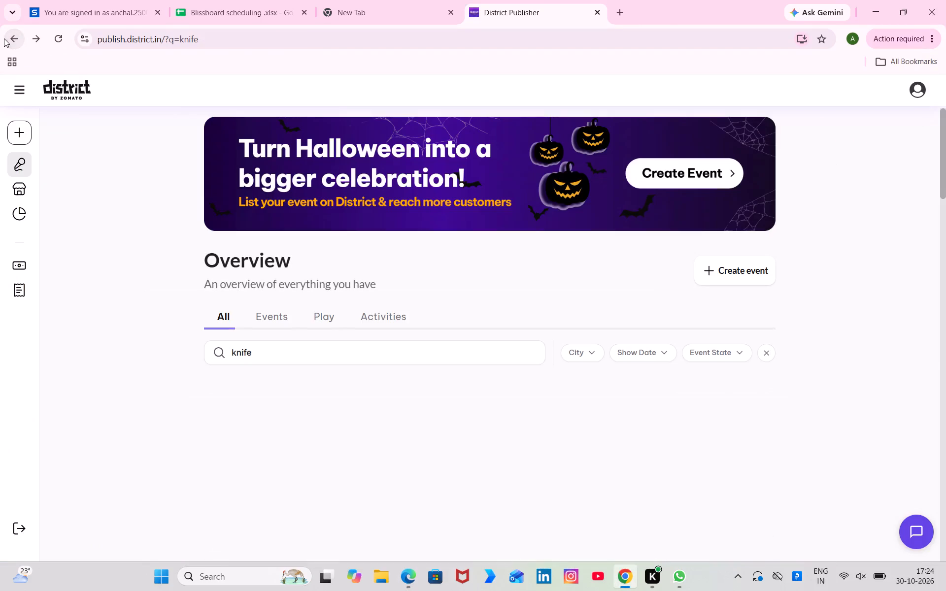
{"action": "left_click_drag", "start_coordinate": [268, 348], "coordinate": [128, 361]}
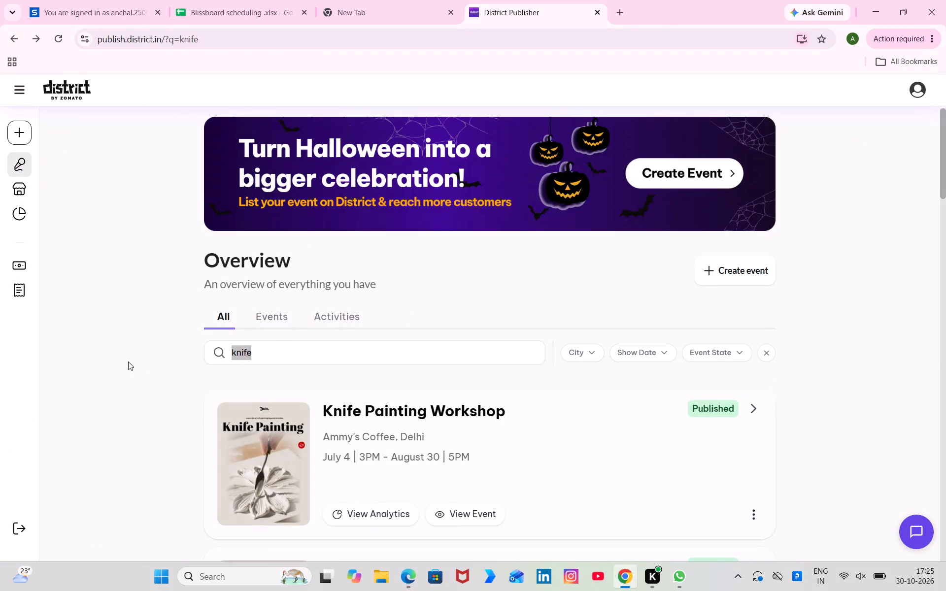
{"action": "type", "text": "clay"}
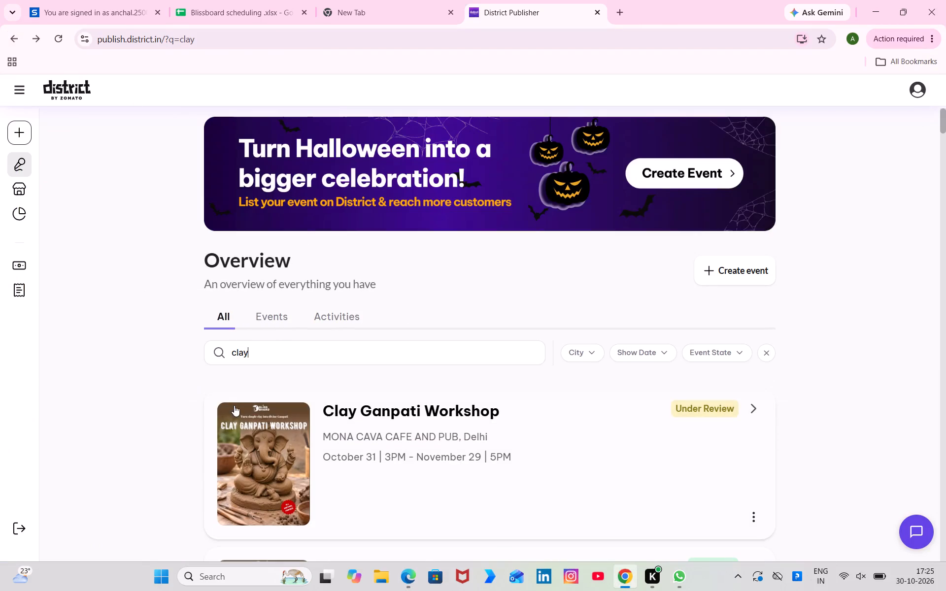
{"action": "key", "text": "space"}
{"action": "type", "text": "mug"}
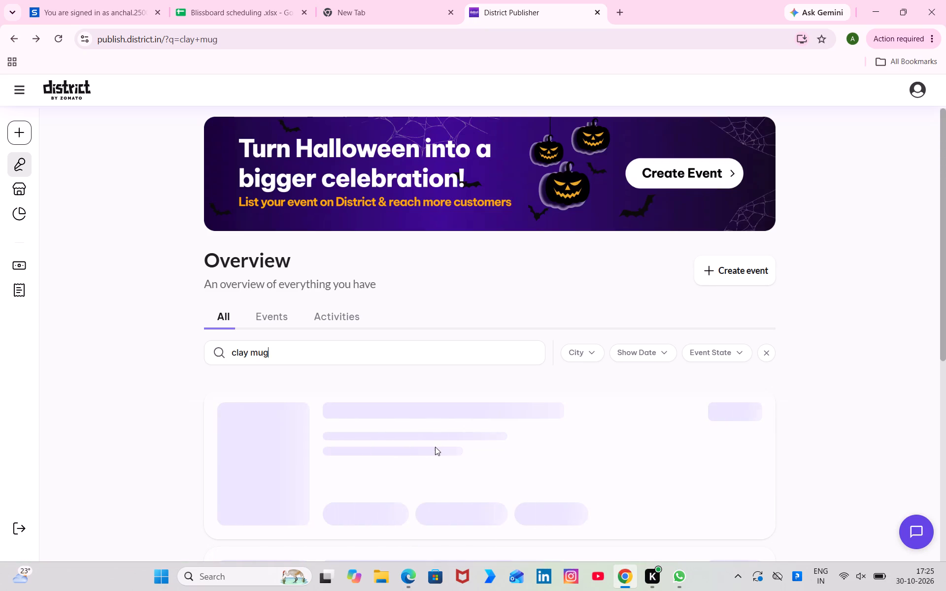
{"action": "scroll", "coordinate": [435, 447], "scroll_direction": "down", "scroll_amount": 7}
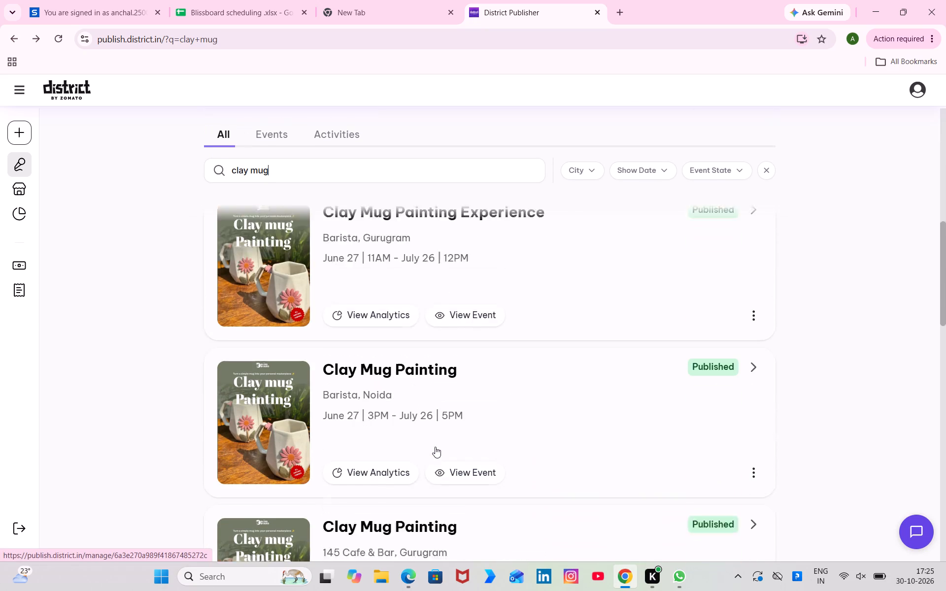
{"action": "scroll", "coordinate": [435, 447], "scroll_direction": "down", "scroll_amount": 8}
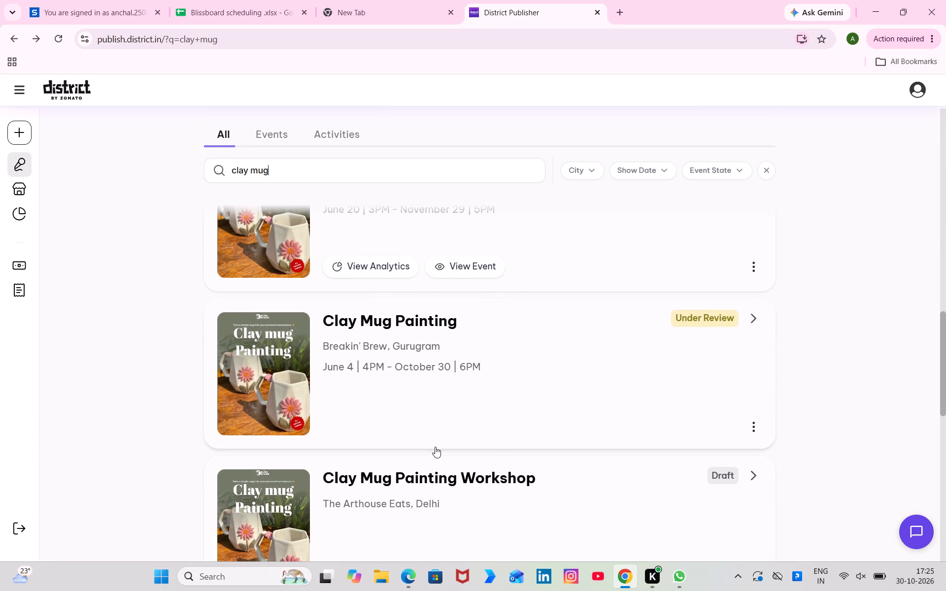
{"action": "scroll", "coordinate": [435, 447], "scroll_direction": "down", "scroll_amount": 1}
{"action": "left_click", "coordinate": [362, 428]}
{"action": "left_click", "coordinate": [279, 350]}
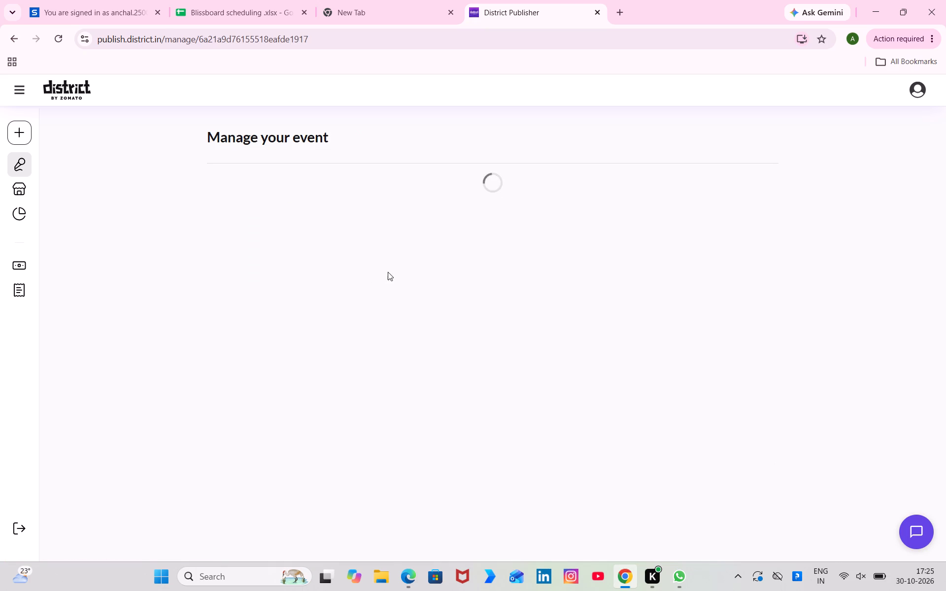
Start a weekly recurring show for Clay Mug Painting with a date range from 2 Nov to 27 Nov.
{"action": "left_click", "coordinate": [539, 177]}
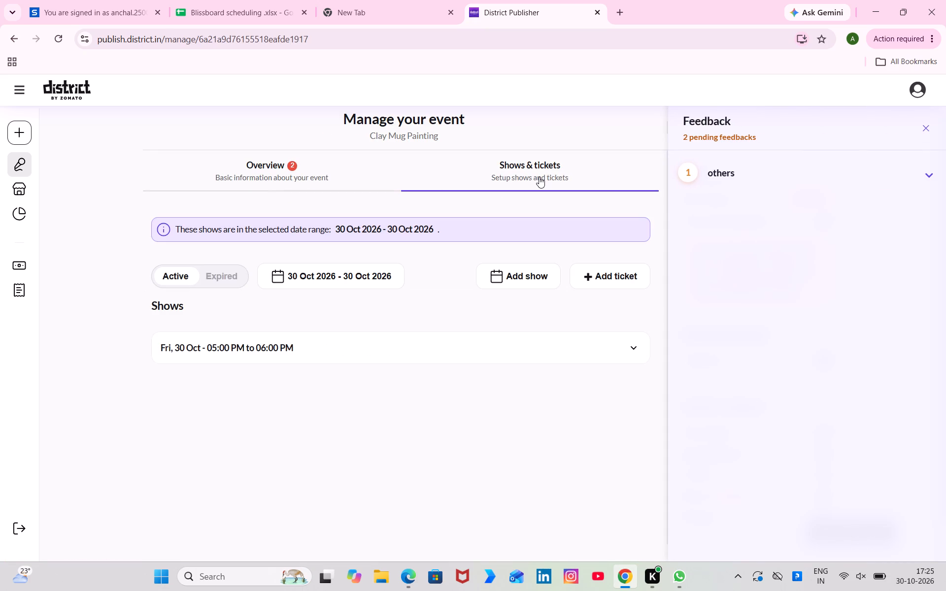
{"action": "left_click", "coordinate": [541, 283]}
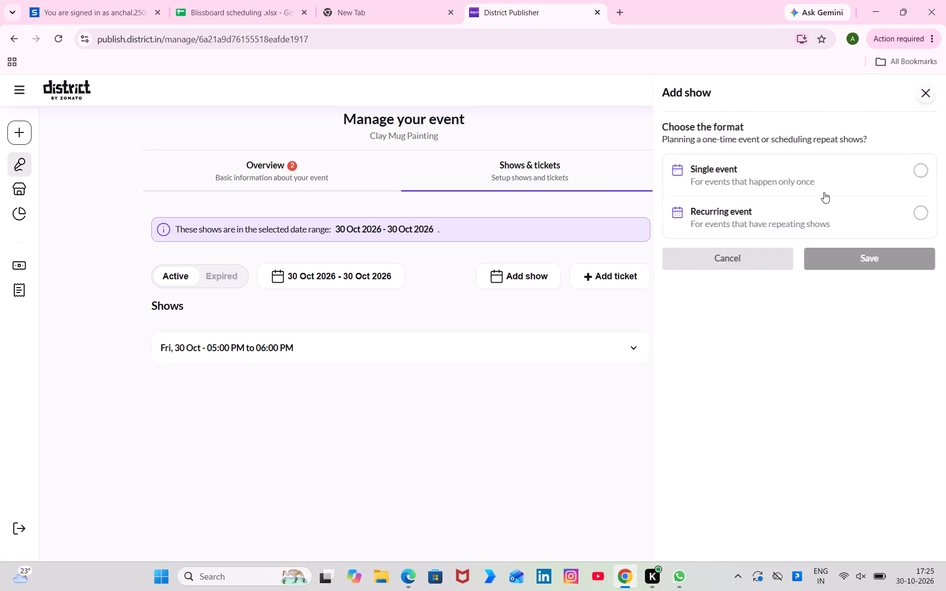
{"action": "left_click", "coordinate": [843, 214]}
{"action": "left_click", "coordinate": [856, 322]}
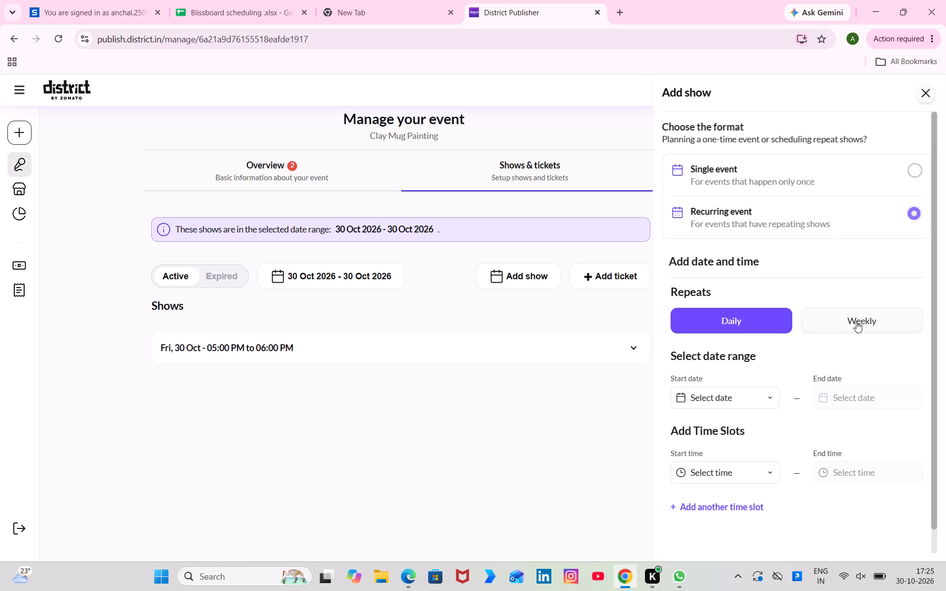
{"action": "scroll", "coordinate": [856, 322], "scroll_direction": "down", "scroll_amount": 2}
{"action": "left_click", "coordinate": [763, 299]}
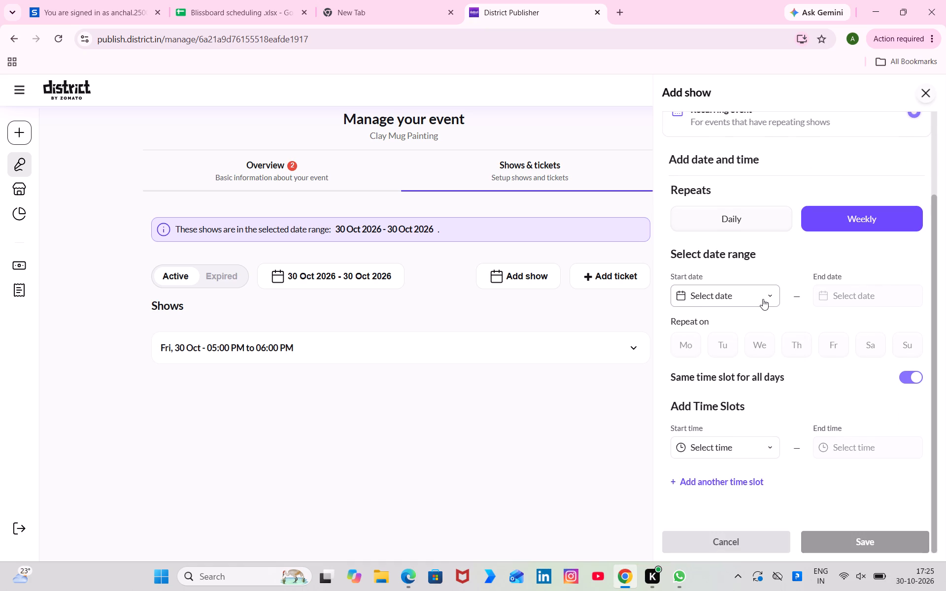
{"action": "left_click", "coordinate": [787, 319]}
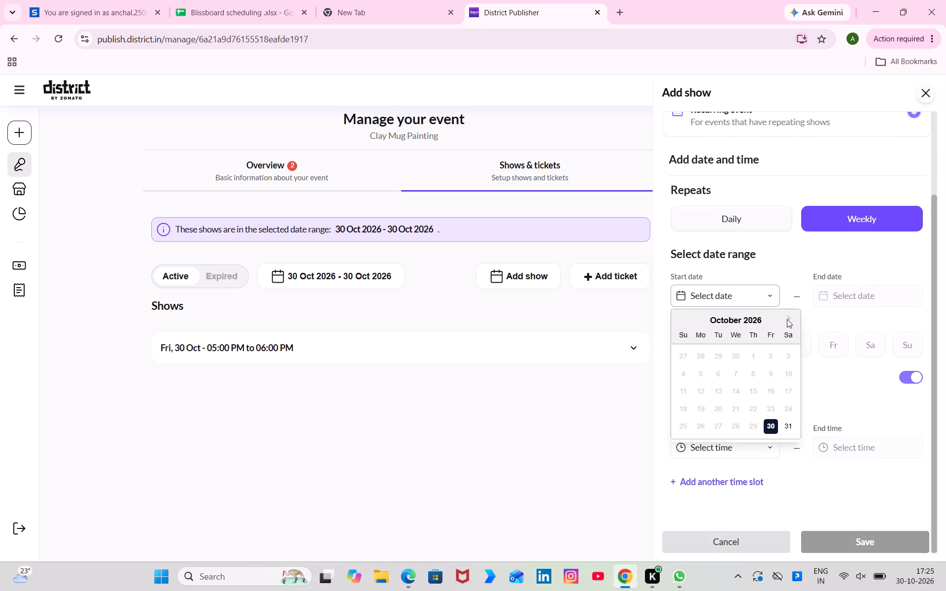
{"action": "left_click", "coordinate": [789, 320]}
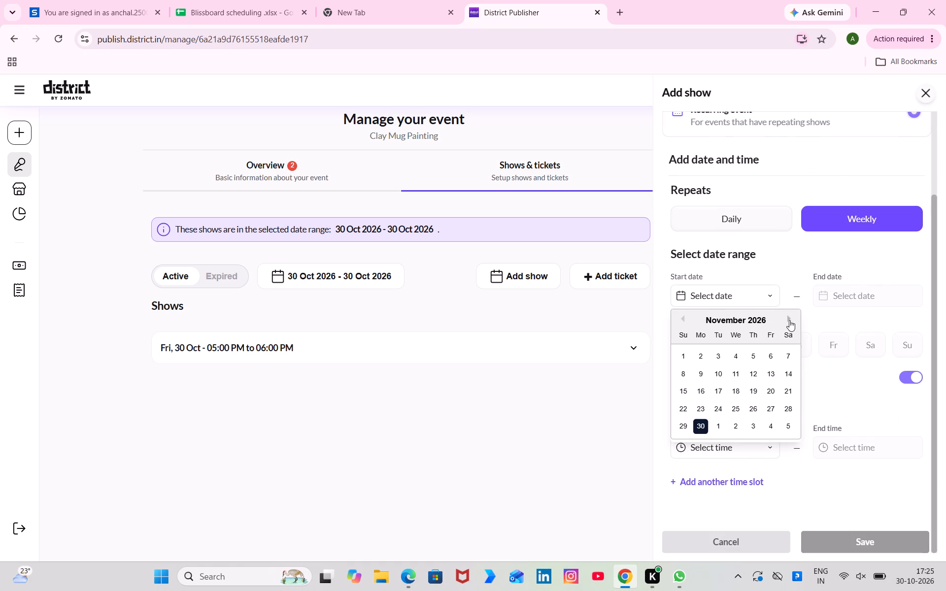
{"action": "left_click", "coordinate": [703, 353]}
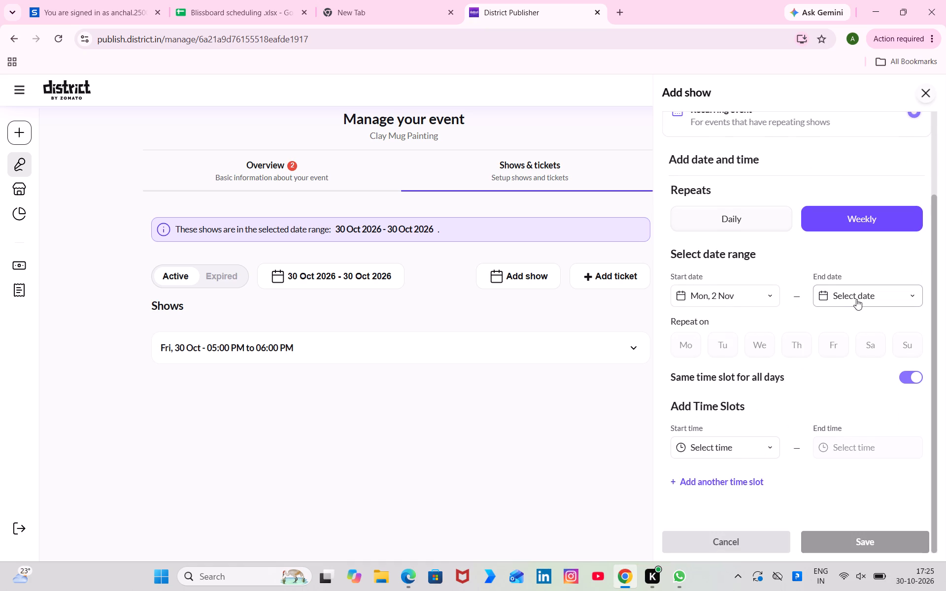
{"action": "left_click", "coordinate": [856, 299]}
{"action": "left_click", "coordinate": [896, 408]}
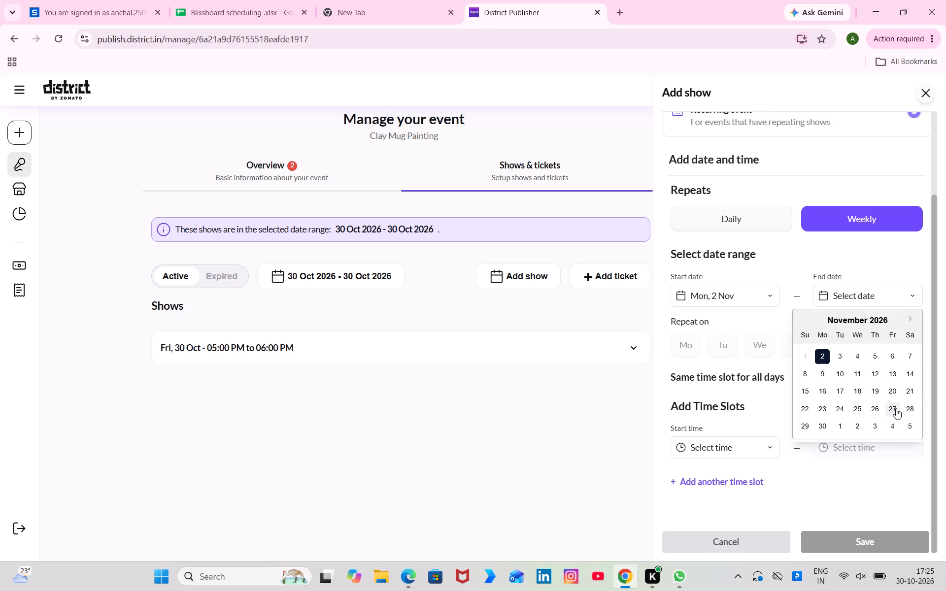
Set the show to repeat on Monday, Tuesday, Wednesday, Thursday and Friday.
{"action": "left_click", "coordinate": [687, 344]}
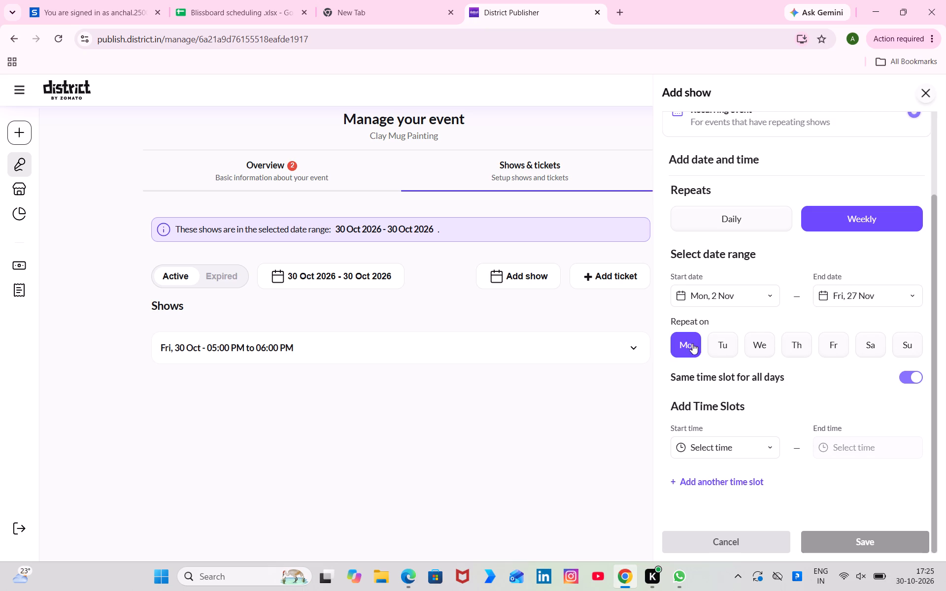
{"action": "left_click", "coordinate": [727, 338]}
{"action": "left_click", "coordinate": [757, 338]}
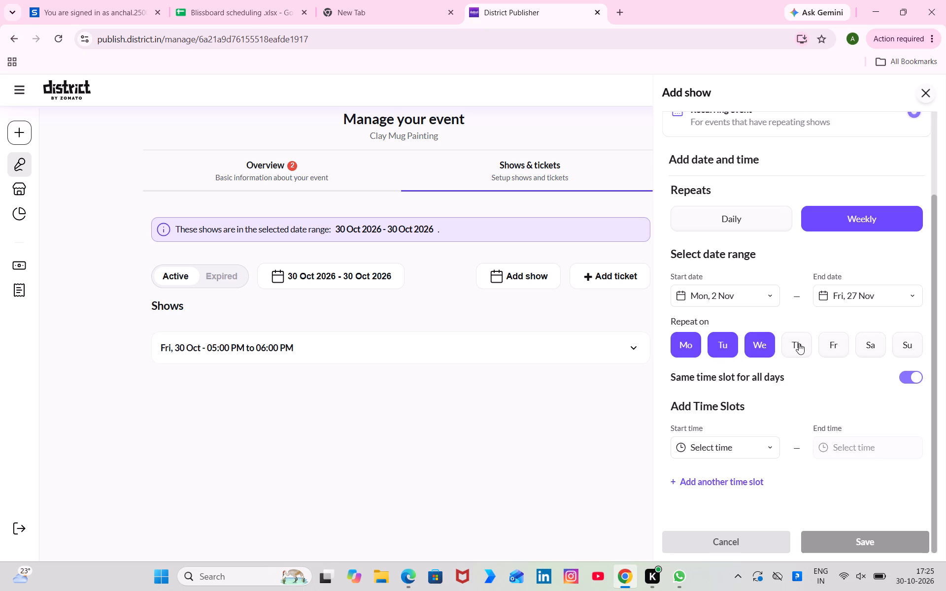
{"action": "left_click", "coordinate": [799, 343]}
{"action": "left_click", "coordinate": [832, 340]}
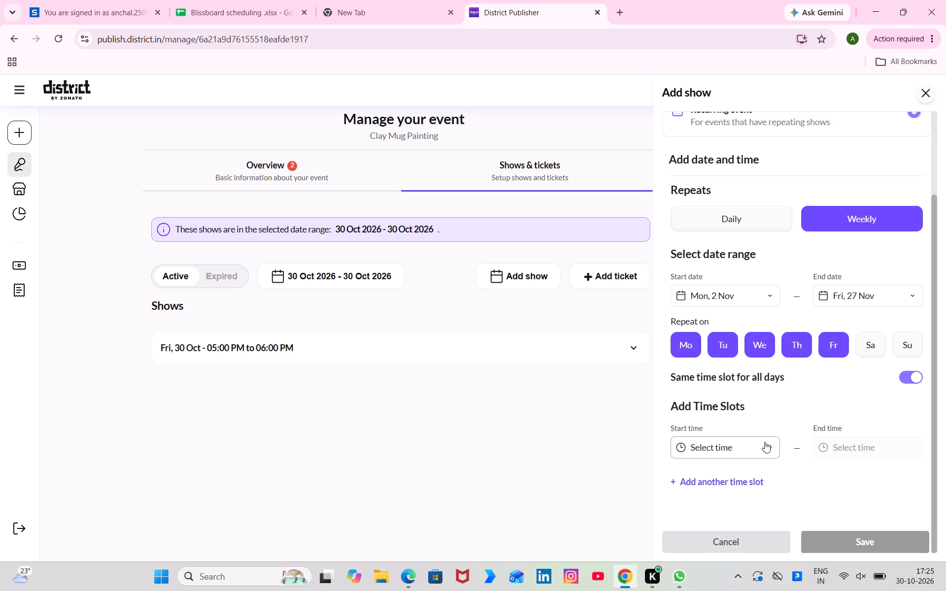
Set the first time slot from 04:00 PM to 05:00 PM.
{"action": "left_click", "coordinate": [764, 443]}
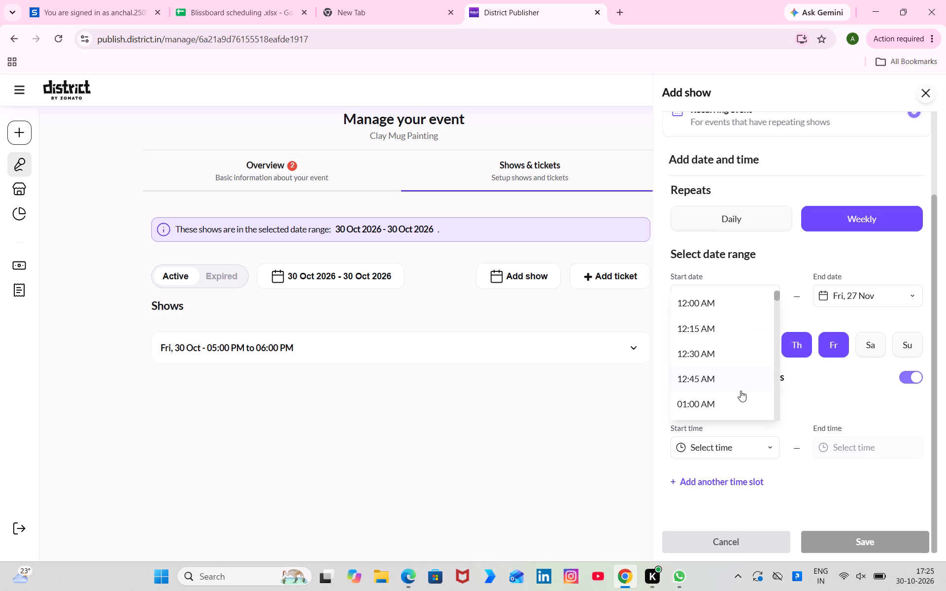
{"action": "scroll", "coordinate": [740, 391], "scroll_direction": "down", "scroll_amount": 10}
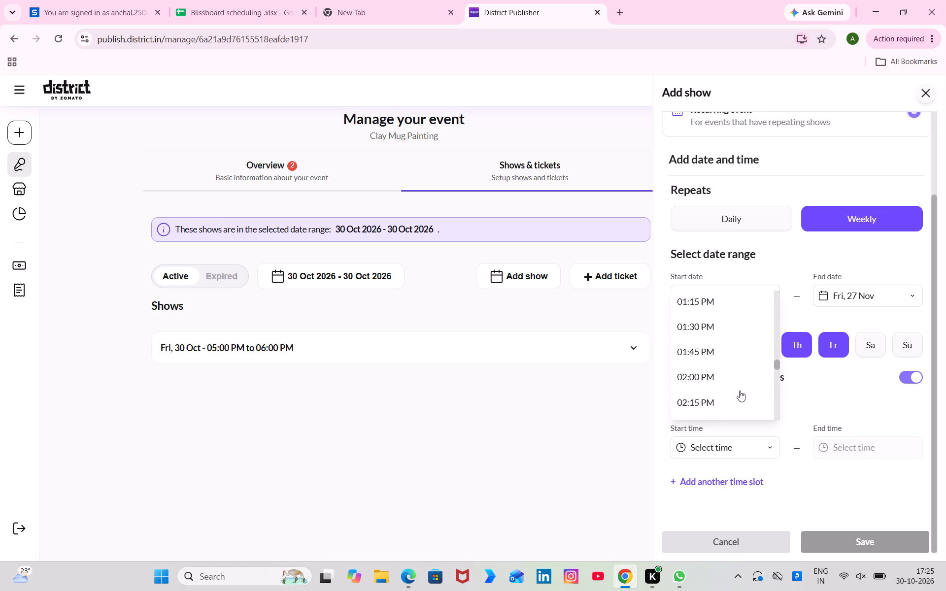
{"action": "scroll", "coordinate": [740, 391], "scroll_direction": "down", "scroll_amount": 2}
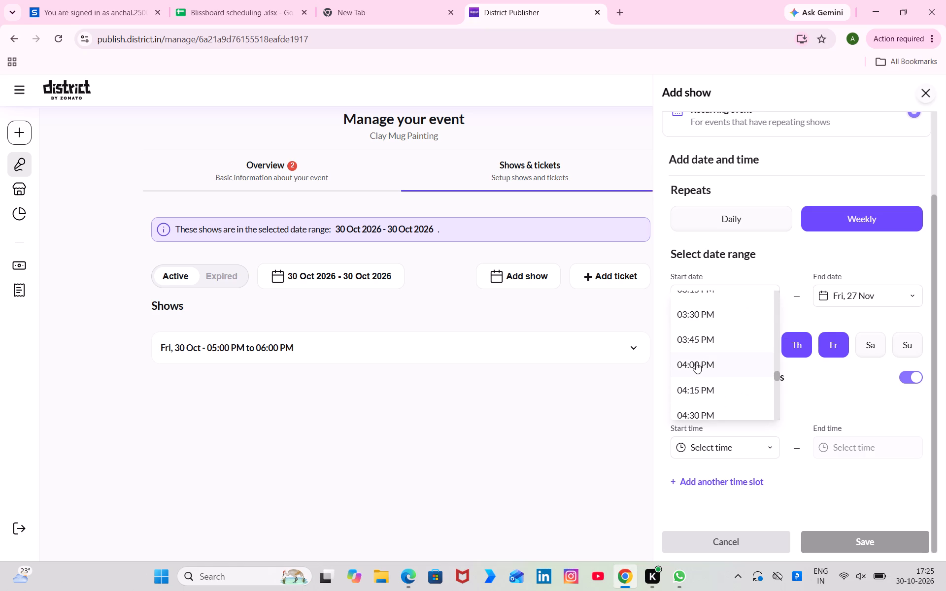
{"action": "left_click", "coordinate": [696, 362]}
{"action": "left_click", "coordinate": [857, 448]}
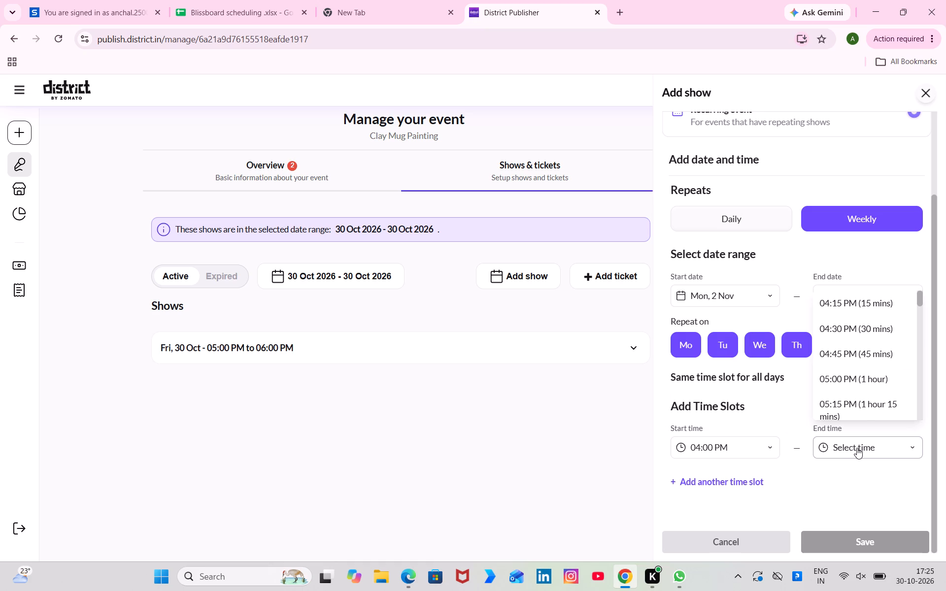
{"action": "left_click", "coordinate": [861, 376]}
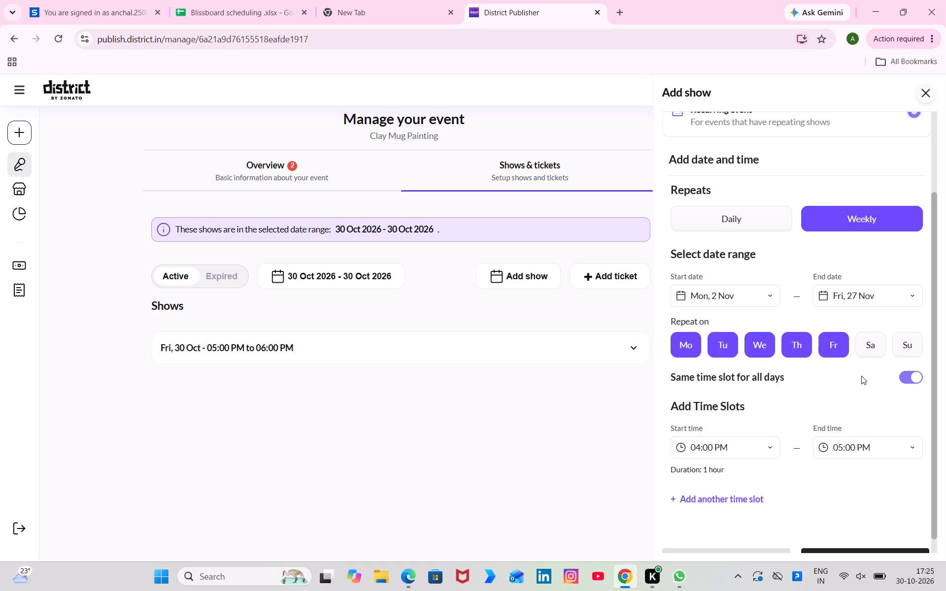
Add a second time slot from 05:00 PM to 06:00 PM.
{"action": "scroll", "coordinate": [861, 376], "scroll_direction": "down", "scroll_amount": 2}
{"action": "left_click", "coordinate": [719, 480]}
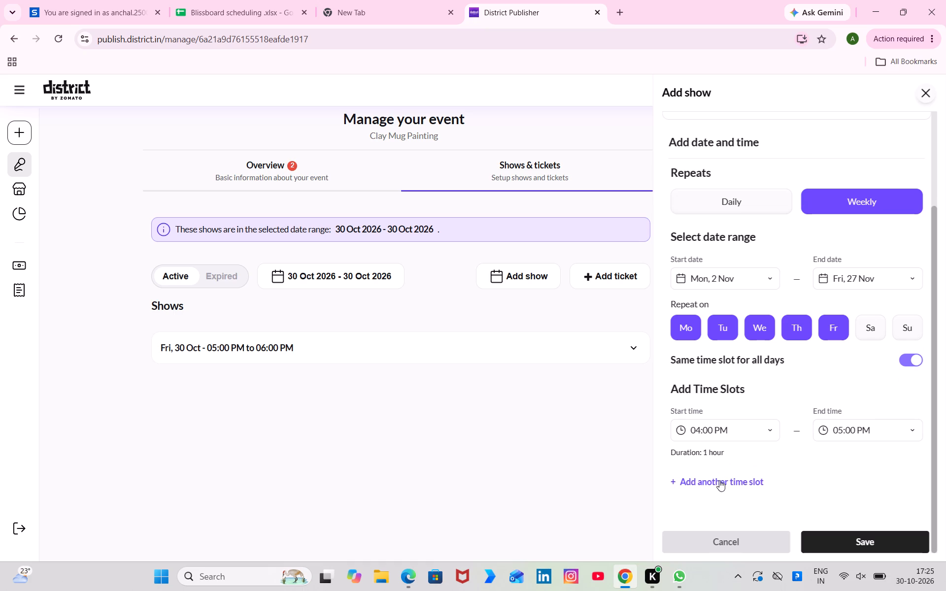
{"action": "left_click", "coordinate": [730, 488]}
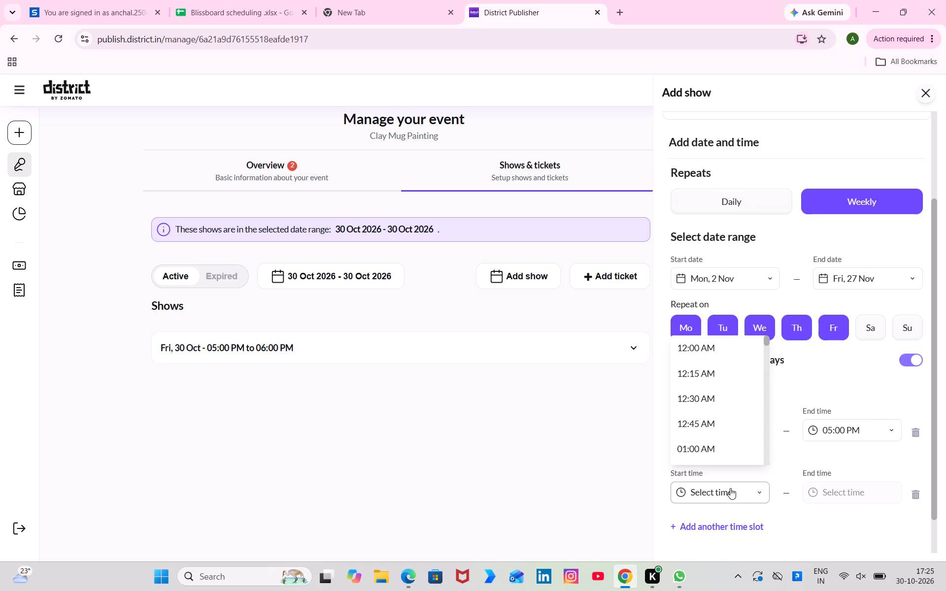
{"action": "scroll", "coordinate": [728, 418], "scroll_direction": "down", "scroll_amount": 7}
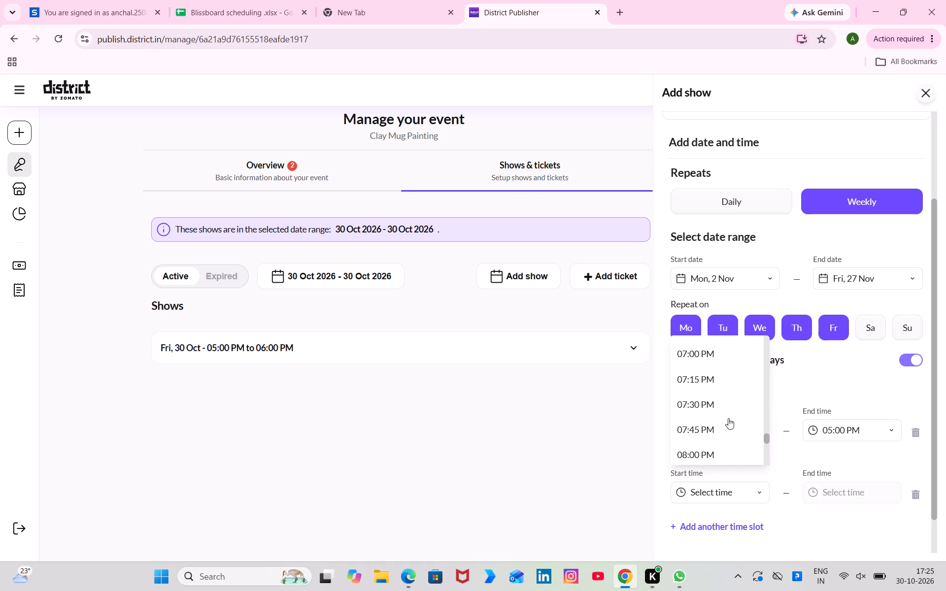
{"action": "scroll", "coordinate": [728, 418], "scroll_direction": "up", "scroll_amount": 4}
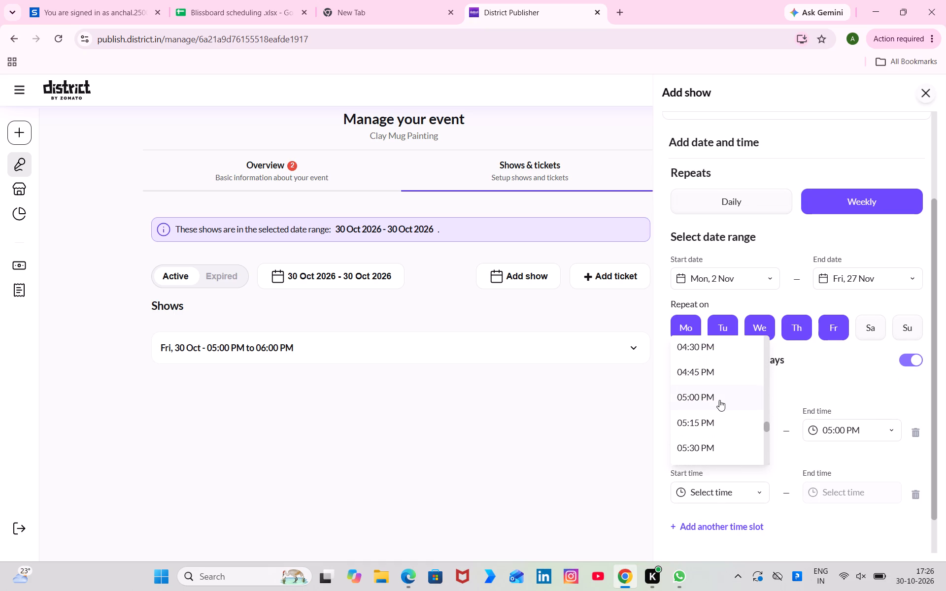
{"action": "left_click", "coordinate": [718, 398]}
{"action": "left_click", "coordinate": [833, 497]}
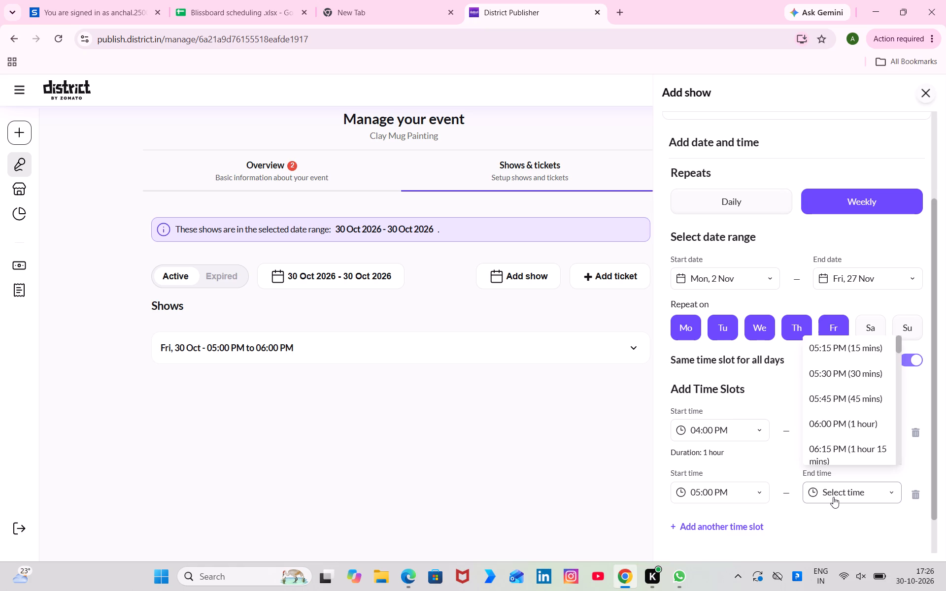
{"action": "left_click", "coordinate": [859, 418]}
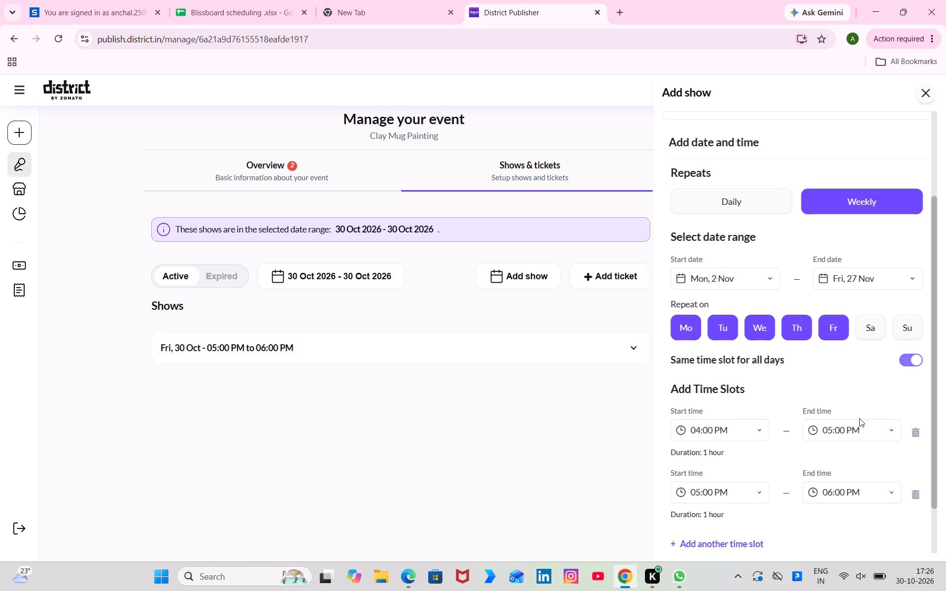
Save and confirm the weekly recurring shows for Clay Mug Painting, and dismiss the notification and the feedback pane.
{"action": "scroll", "coordinate": [859, 418], "scroll_direction": "down", "scroll_amount": 4}
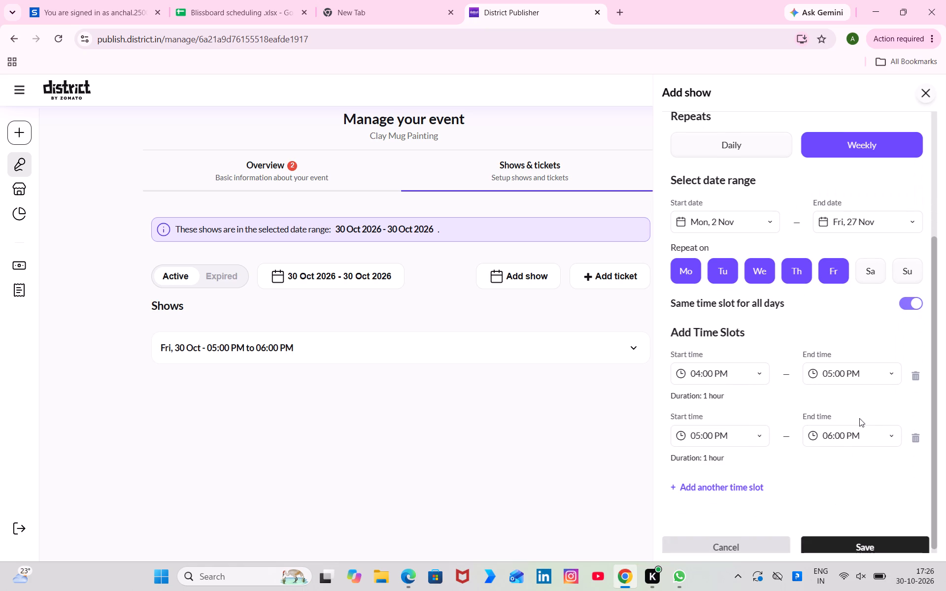
{"action": "left_click", "coordinate": [846, 546]}
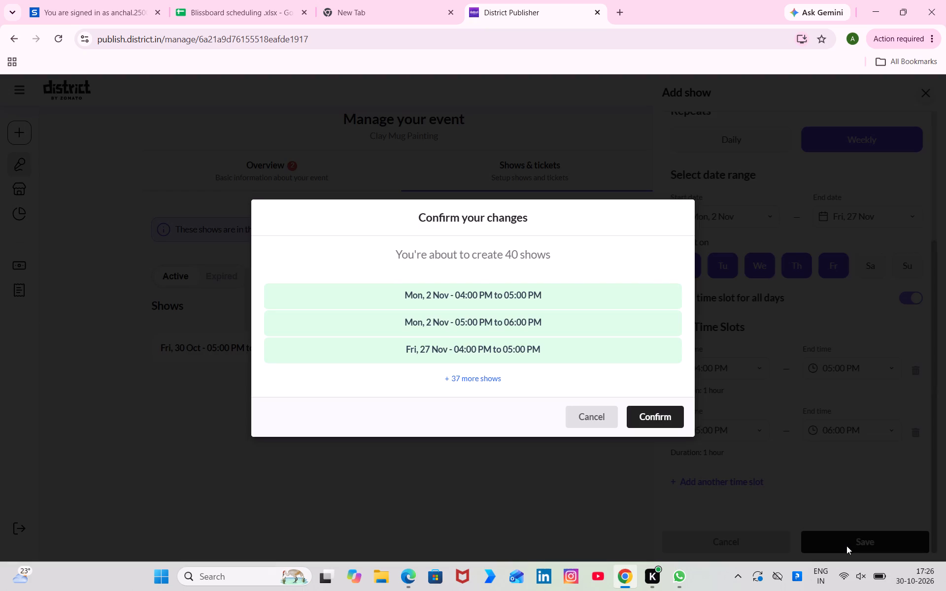
{"action": "left_click", "coordinate": [655, 415]}
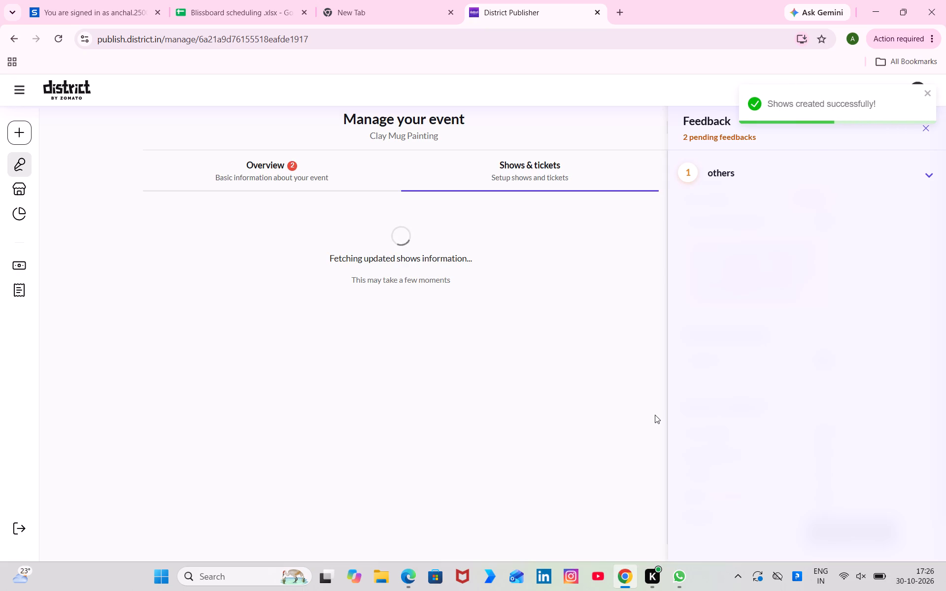
{"action": "left_click", "coordinate": [930, 92]}
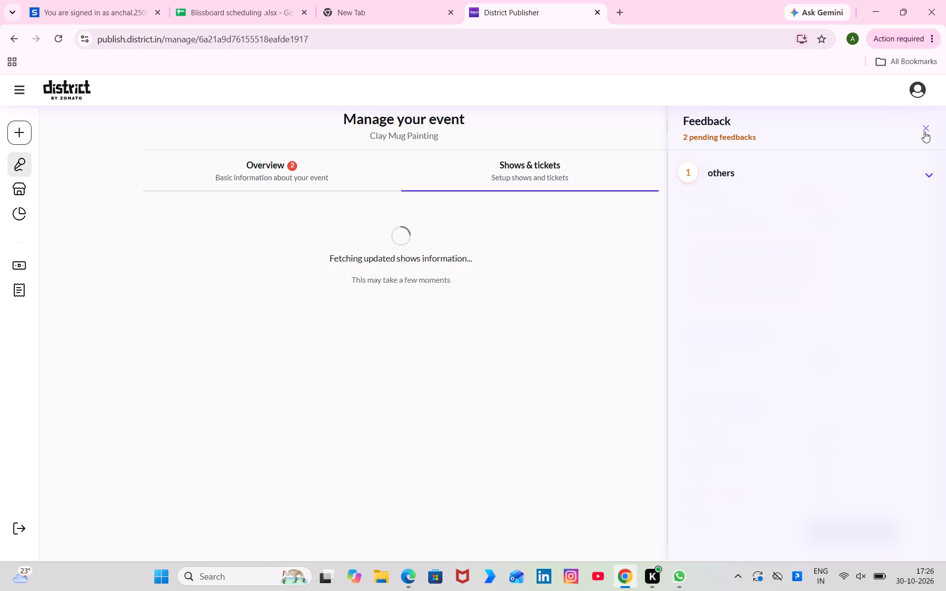
{"action": "left_click", "coordinate": [924, 131]}
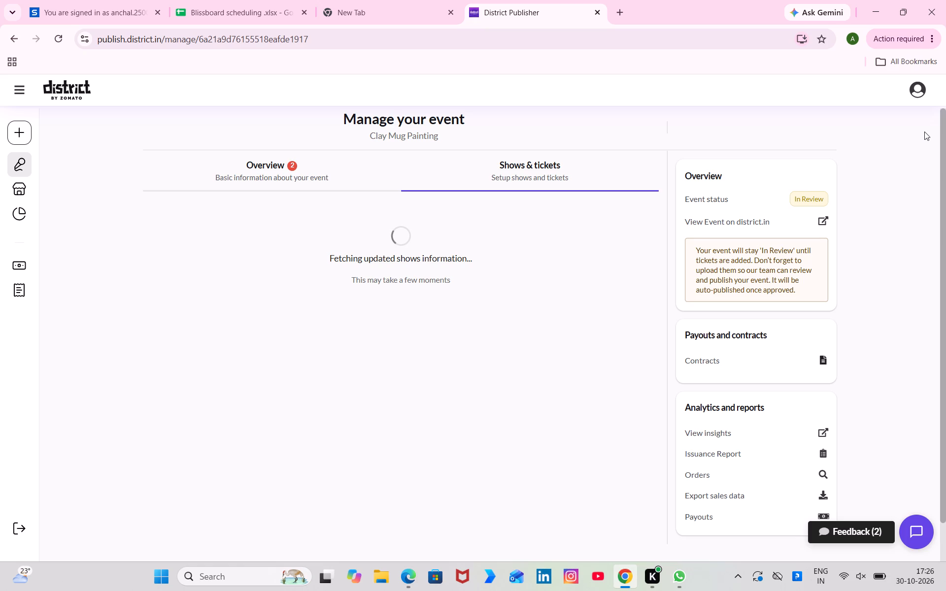
Start a new ticket with the custom name ENTRY PASS and the copied description of the INR 250 per person redeemable cover charge.
{"action": "left_click", "coordinate": [635, 274]}
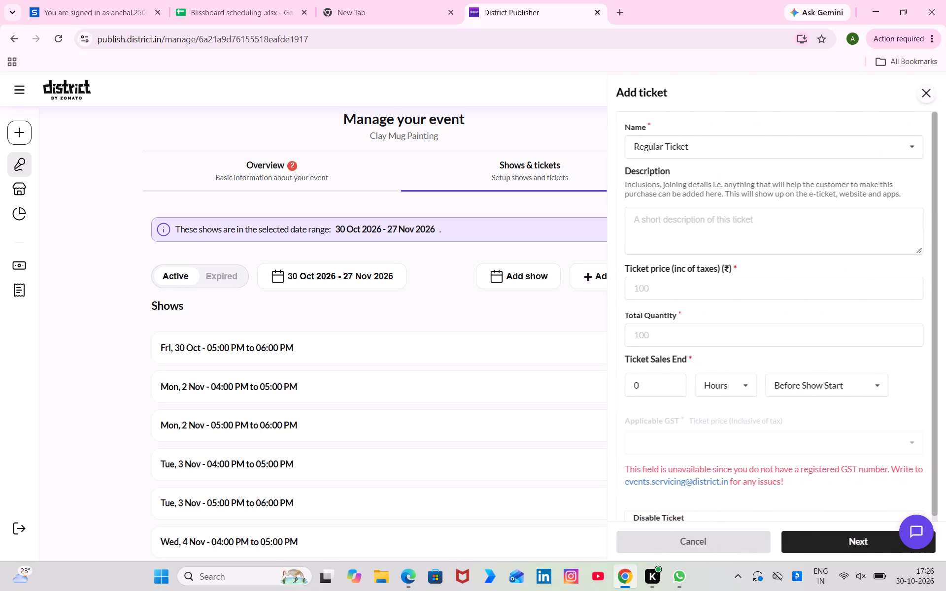
{"action": "left_click", "coordinate": [695, 222]}
{"action": "key", "text": "ctrl+v"}
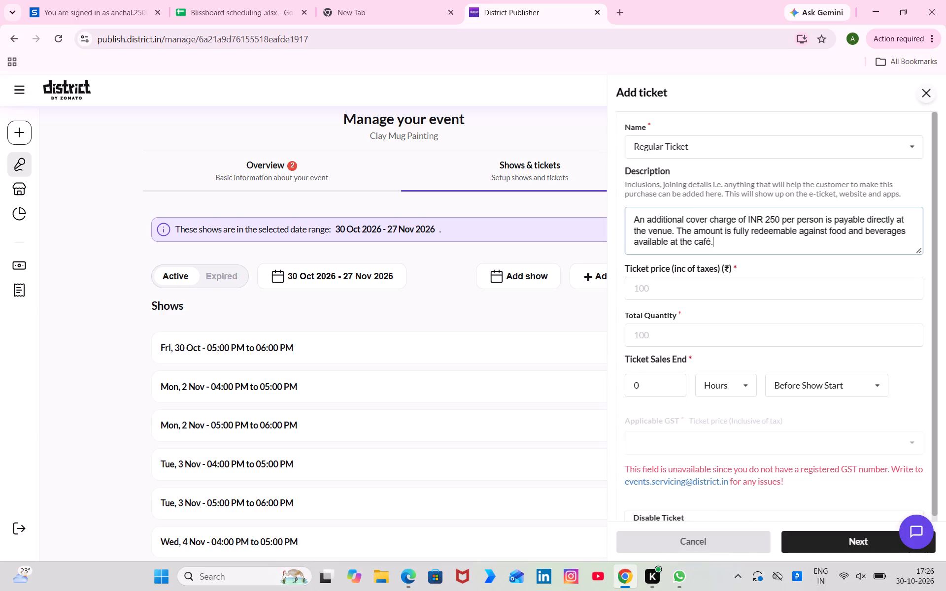
{"action": "left_click", "coordinate": [681, 142]}
{"action": "left_click", "coordinate": [701, 183]}
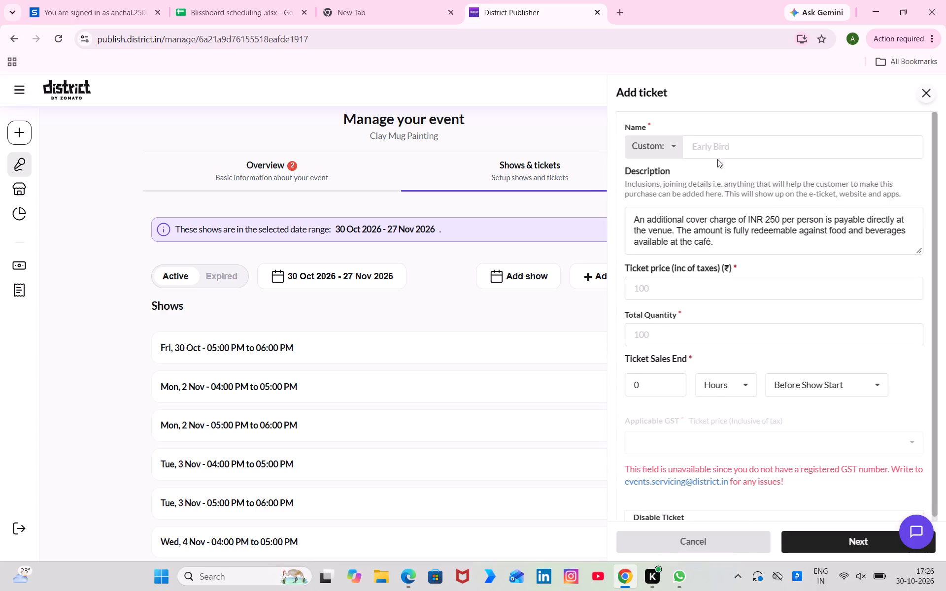
{"action": "left_click", "coordinate": [725, 151]}
{"action": "left_click", "coordinate": [789, 184]}
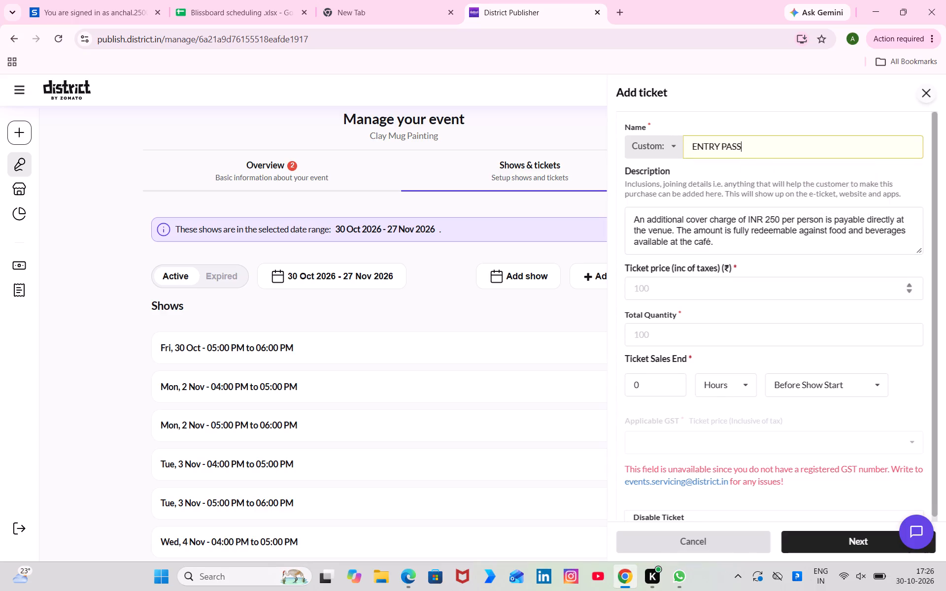
Set the ticket's total quantity to 10 and its sales end to 30 minutes before show start.
{"action": "left_click", "coordinate": [702, 338]}
{"action": "type", "text": "10"}
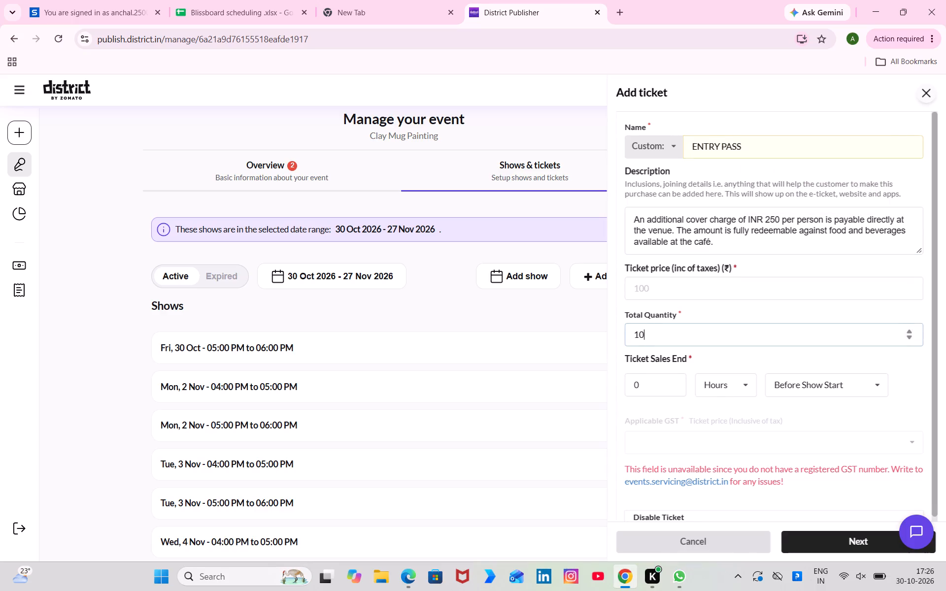
{"action": "left_click", "coordinate": [631, 376]}
{"action": "key", "text": "3"}
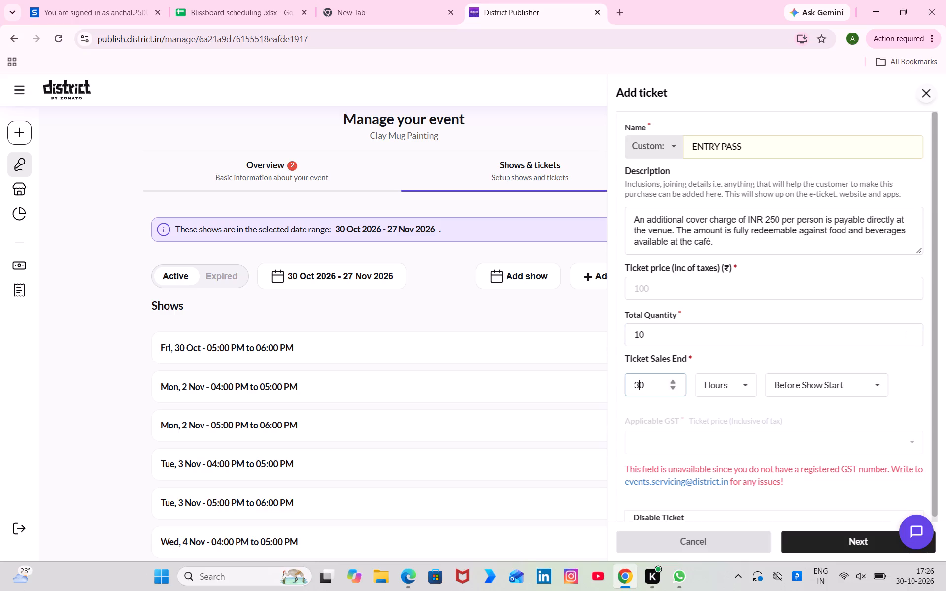
{"action": "left_click", "coordinate": [716, 390]}
{"action": "left_click", "coordinate": [719, 415]}
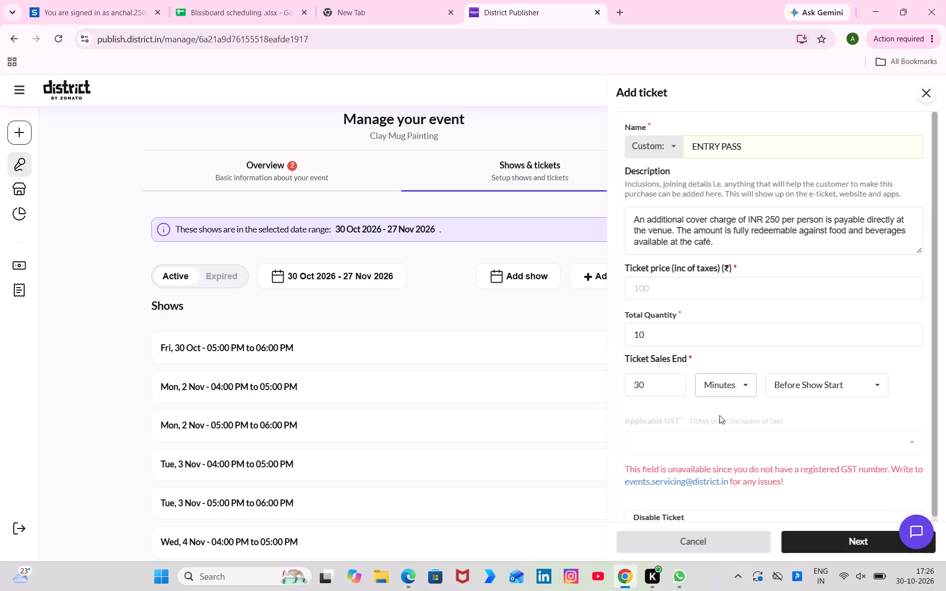
Check the Clay mug painting price in the Blissboard sheet, set the ticket price to 699, and add the ticket to all shows.
{"action": "left_click", "coordinate": [707, 295]}
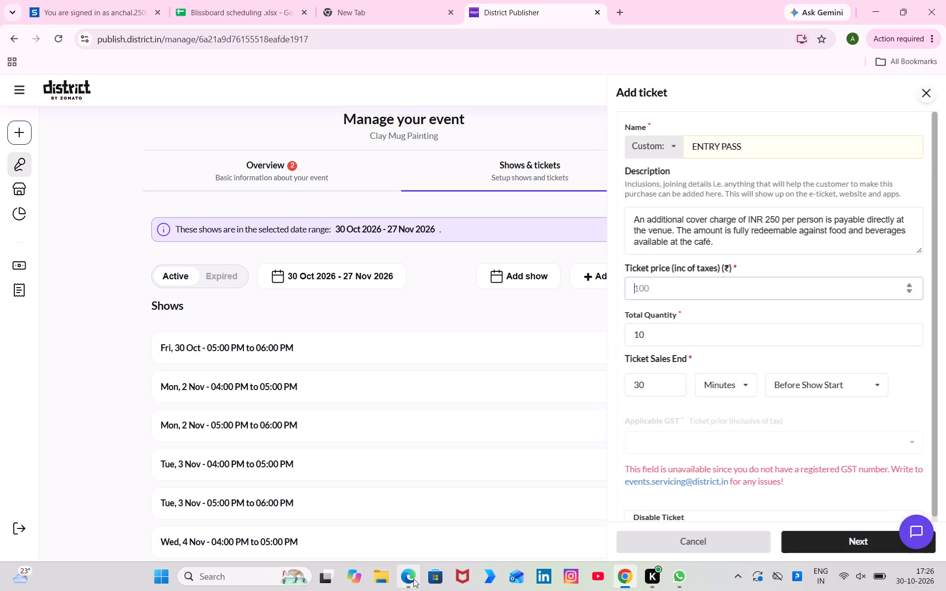
{"action": "left_click", "coordinate": [413, 579]}
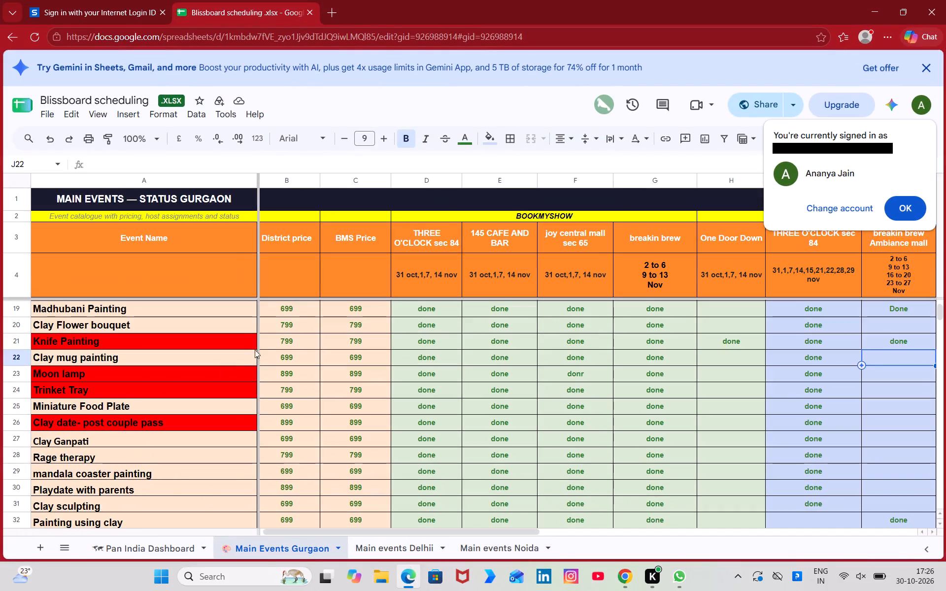
{"action": "left_click", "coordinate": [413, 571]}
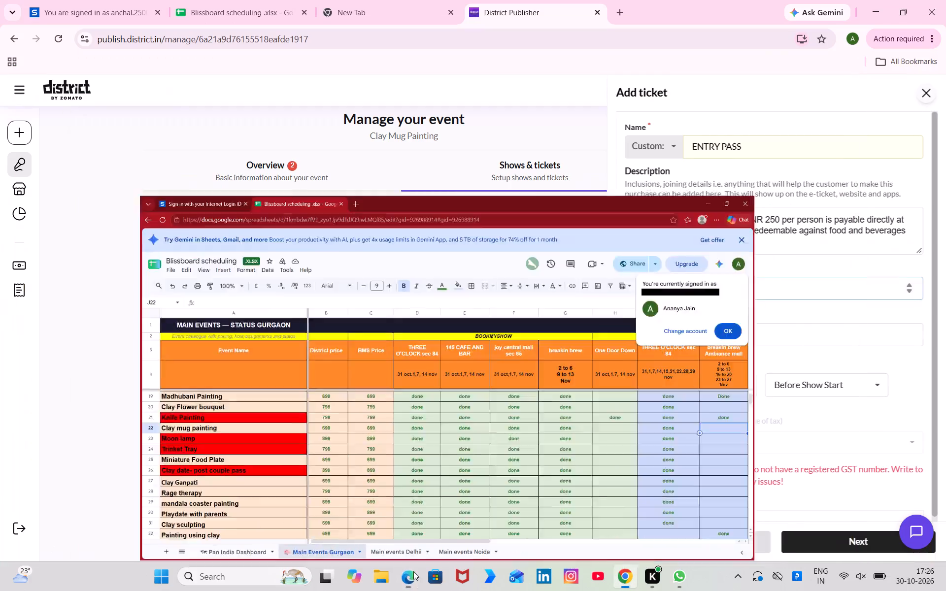
{"action": "type", "text": "699"}
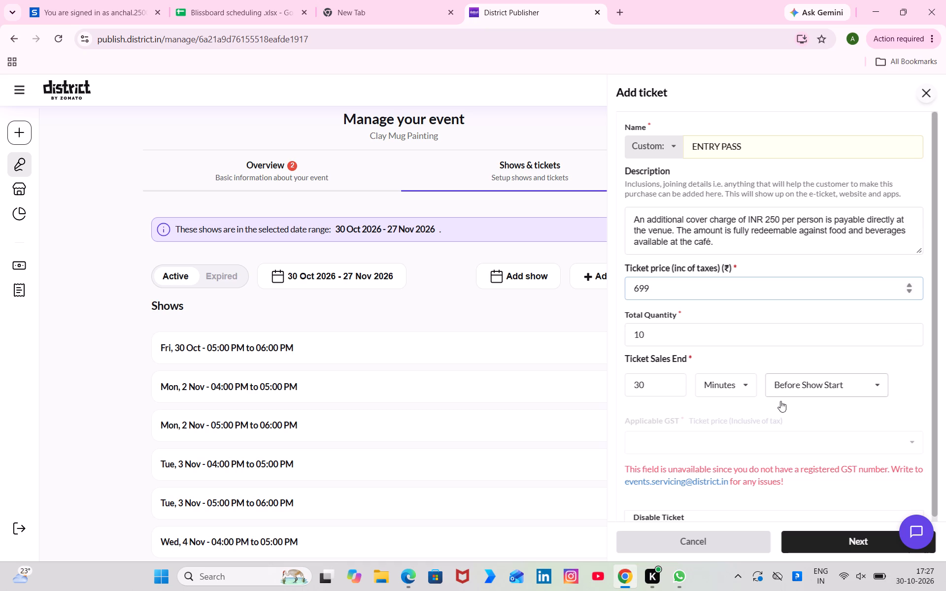
{"action": "left_click", "coordinate": [853, 548]}
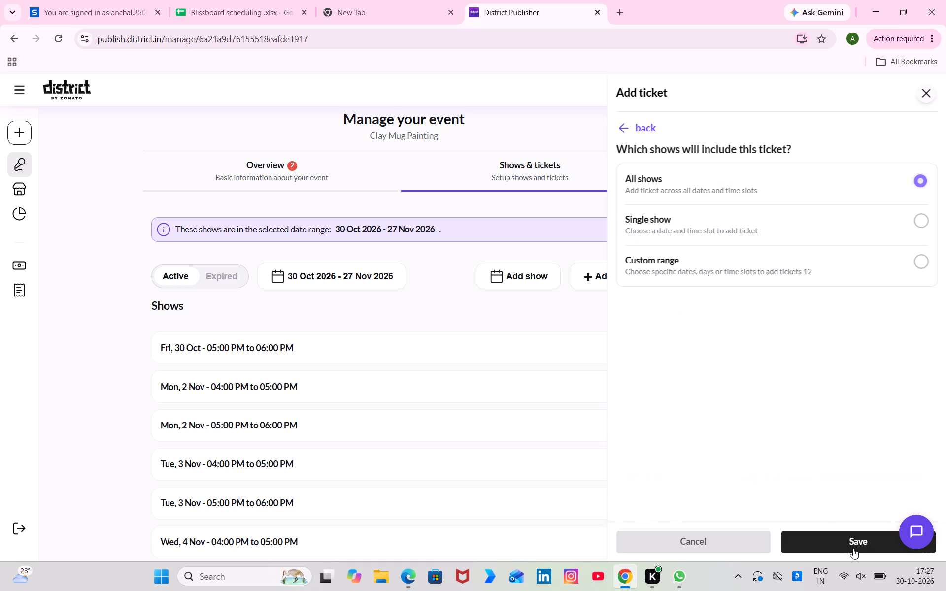
{"action": "left_click", "coordinate": [853, 548]}
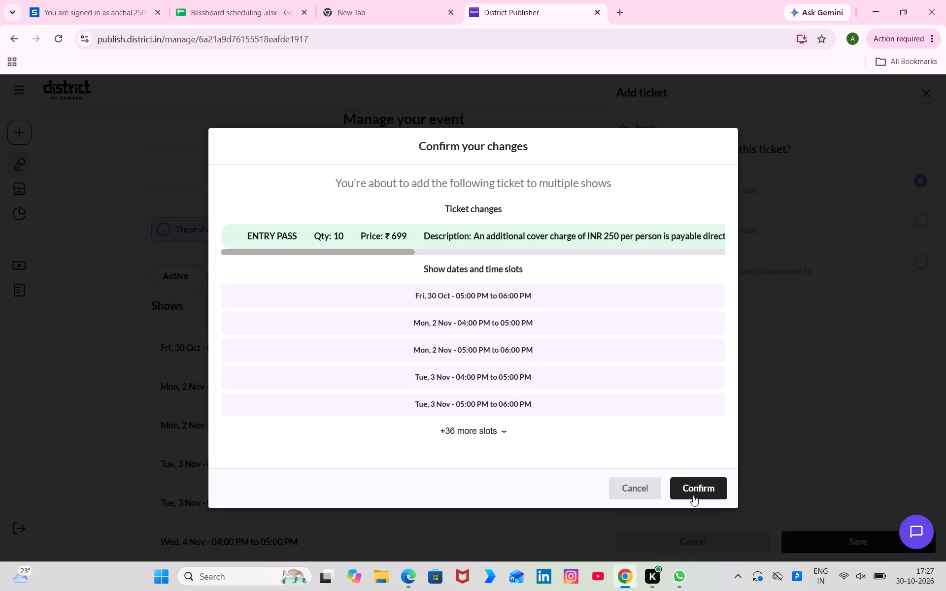
{"action": "left_click", "coordinate": [693, 495]}
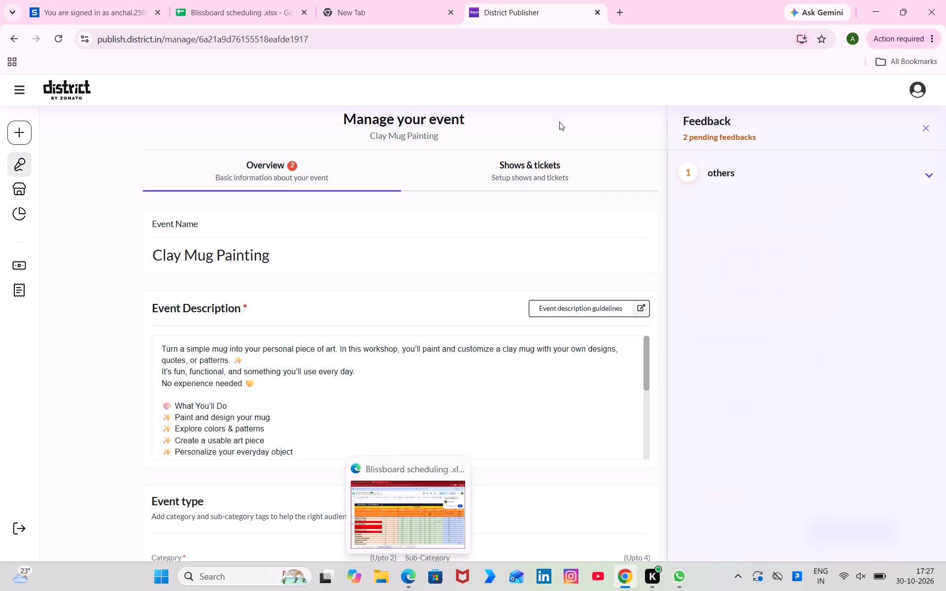
Examine the ticket listed under the Tue, 3 Nov 04:00 PM show of Clay Mug Painting.
{"action": "left_click", "coordinate": [538, 186]}
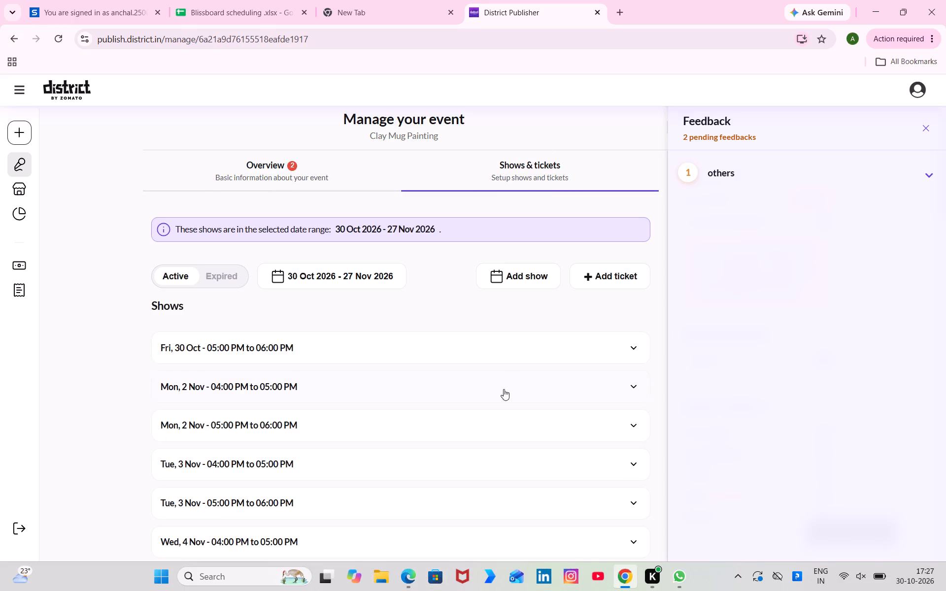
{"action": "left_click", "coordinate": [499, 456]}
{"action": "scroll", "coordinate": [499, 456], "scroll_direction": "down", "scroll_amount": 3}
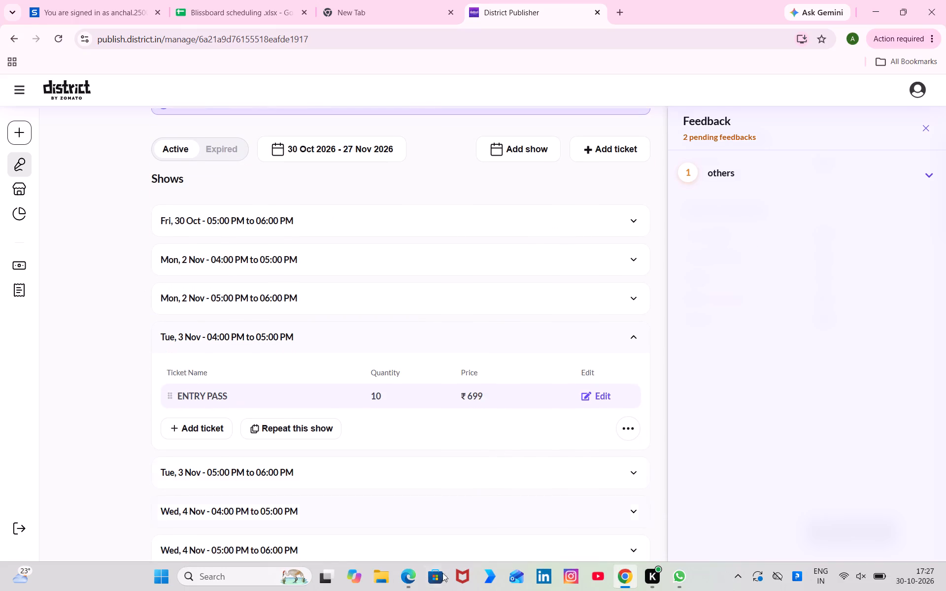
Switch to the Blissboard sheet in Edge and mark Clay mug painting as done in the breakin brew Ambiance mall column.
{"action": "left_click", "coordinate": [414, 579]}
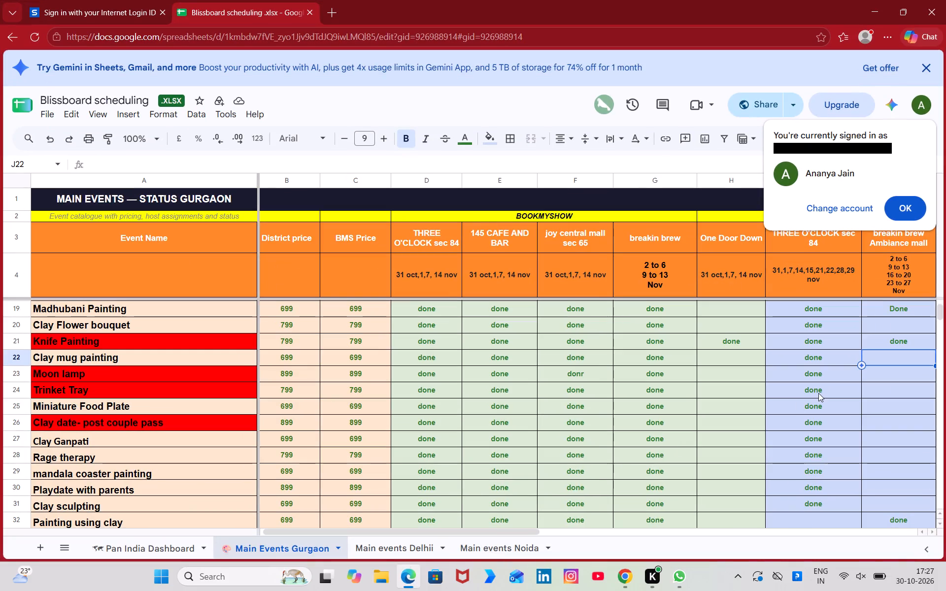
{"action": "key", "text": "d"}
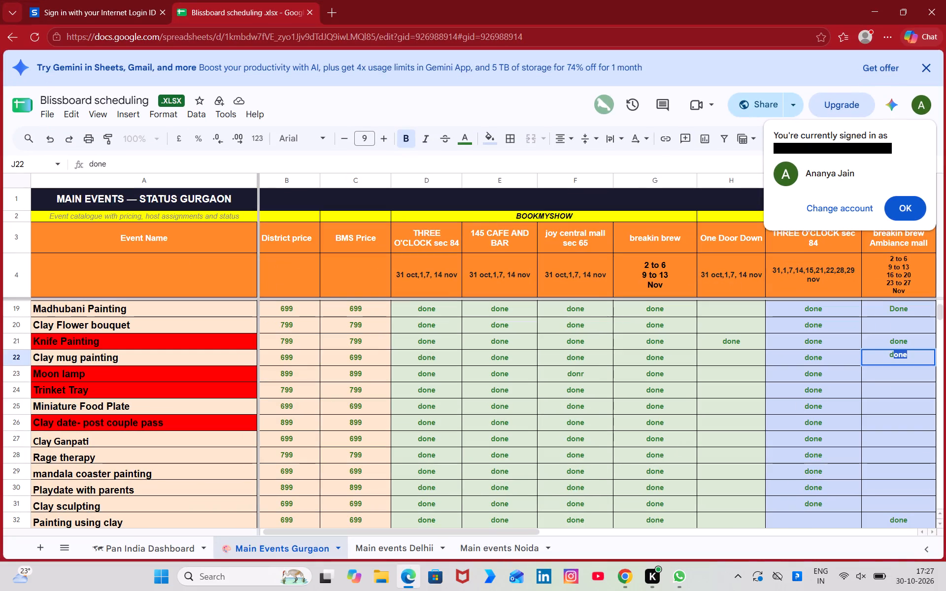
{"action": "key", "text": "Return"}
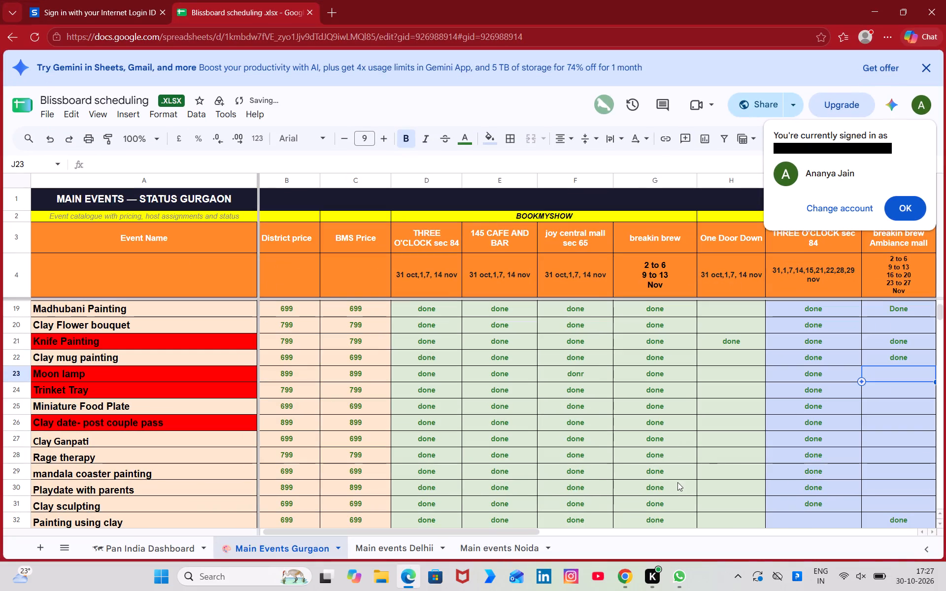
Return to District Publisher in Chrome, search the events for moon, and open Moon Lamp Workshop at Breakin' Brew, Gurugram.
{"action": "left_click", "coordinate": [416, 580]}
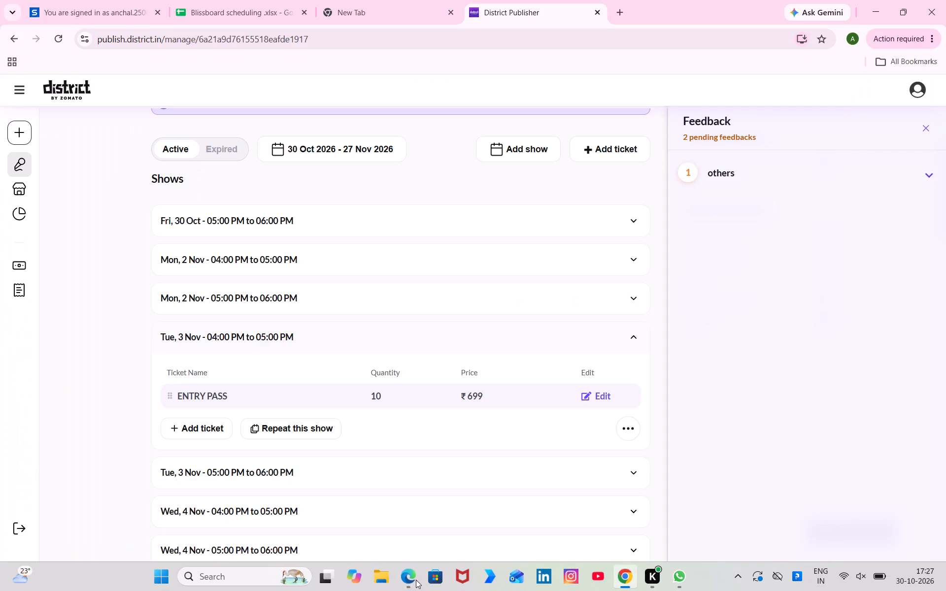
{"action": "scroll", "coordinate": [411, 133], "scroll_direction": "up", "scroll_amount": 4}
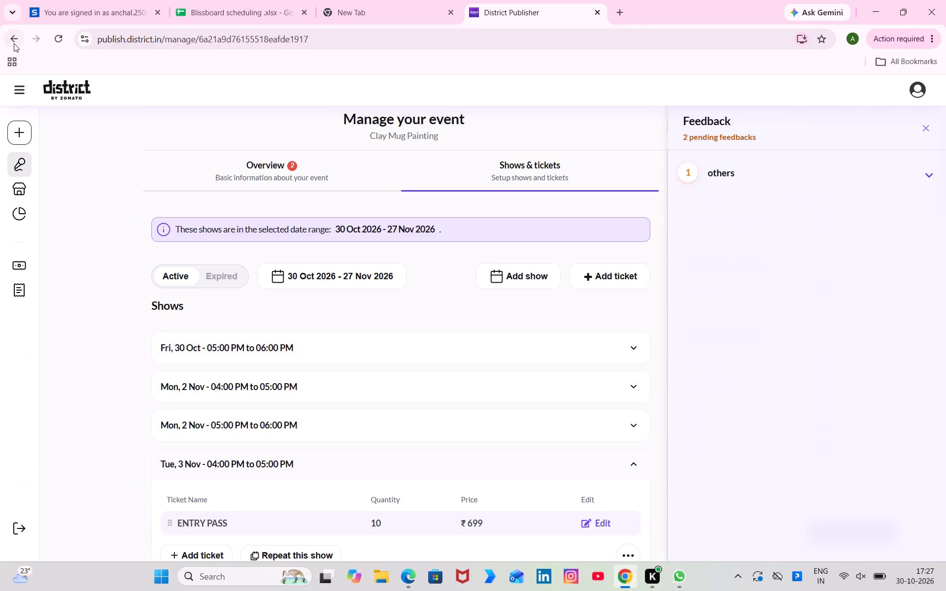
{"action": "left_click", "coordinate": [14, 37]}
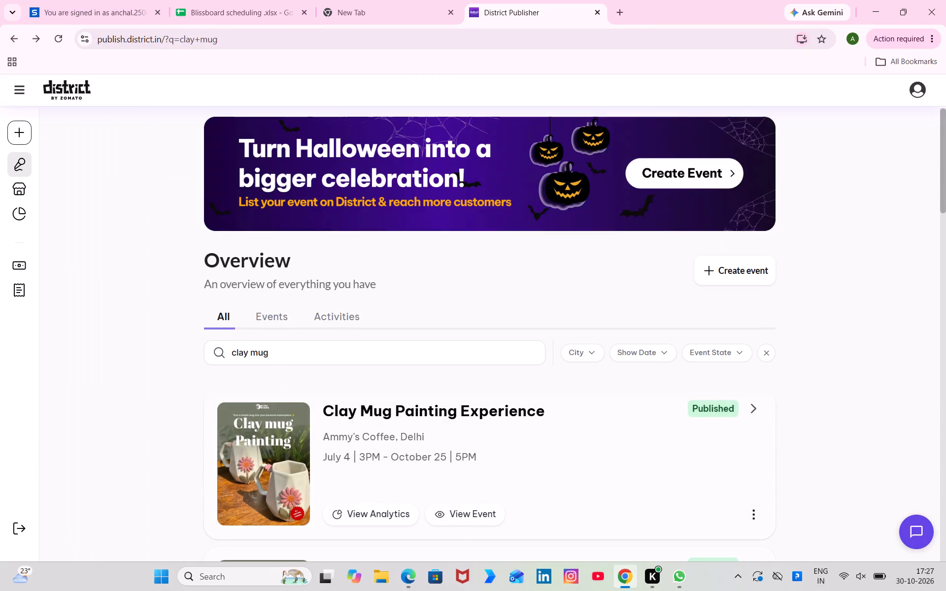
{"action": "left_click_drag", "start_coordinate": [278, 352], "coordinate": [188, 377]}
{"action": "type", "text": "moon"}
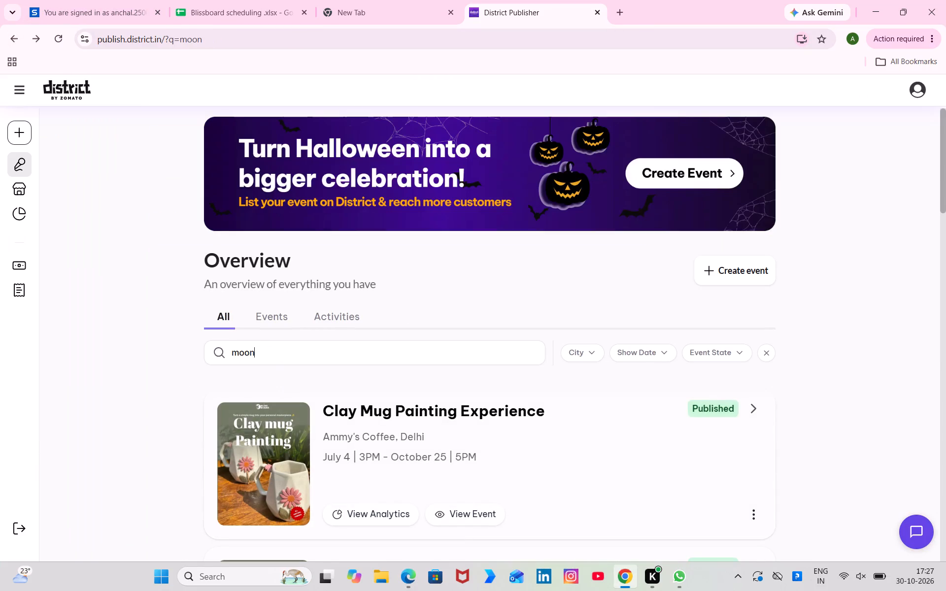
{"action": "scroll", "coordinate": [454, 410], "scroll_direction": "down", "scroll_amount": 6}
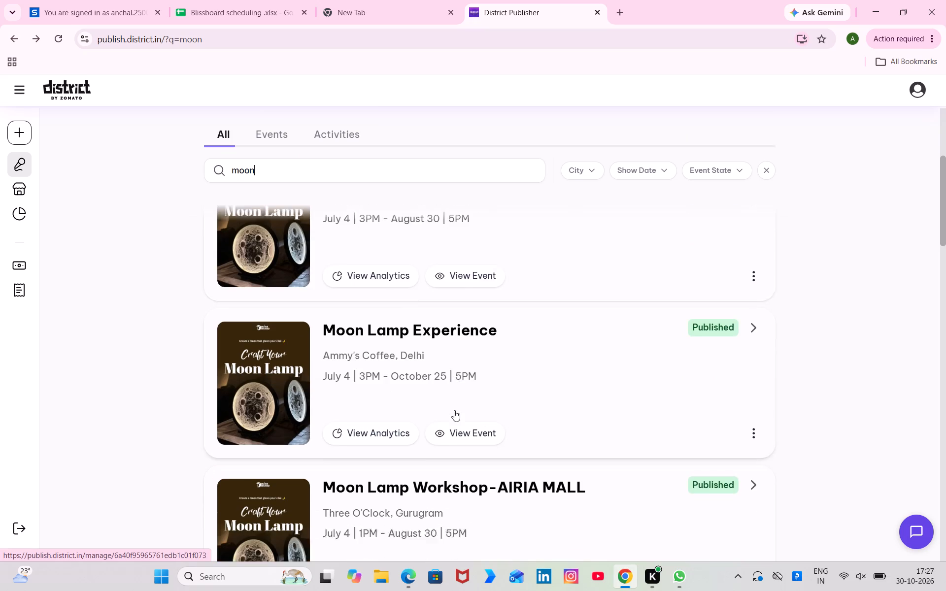
{"action": "scroll", "coordinate": [454, 410], "scroll_direction": "down", "scroll_amount": 4}
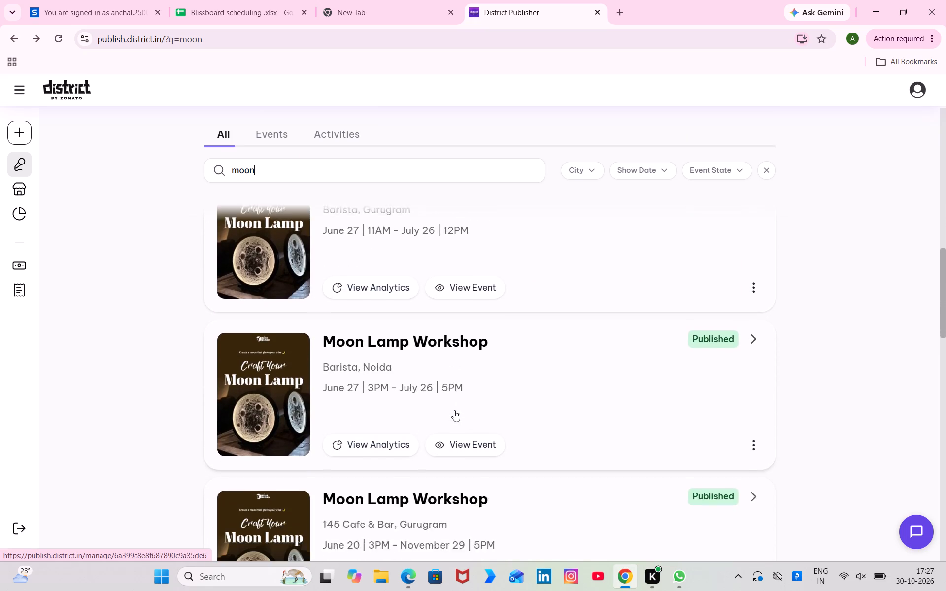
{"action": "scroll", "coordinate": [454, 410], "scroll_direction": "down", "scroll_amount": 9}
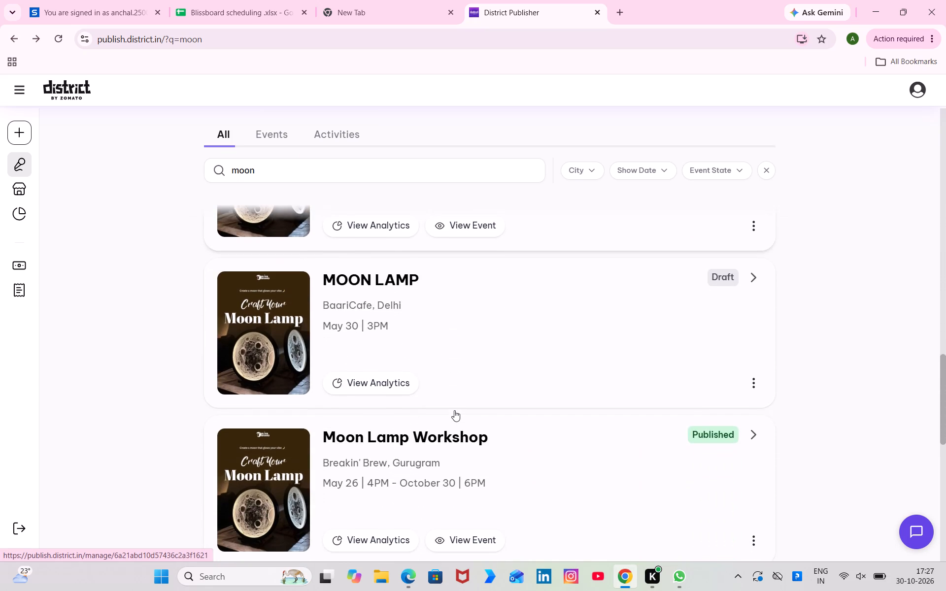
{"action": "scroll", "coordinate": [454, 410], "scroll_direction": "down", "scroll_amount": 2}
{"action": "left_click", "coordinate": [383, 367]}
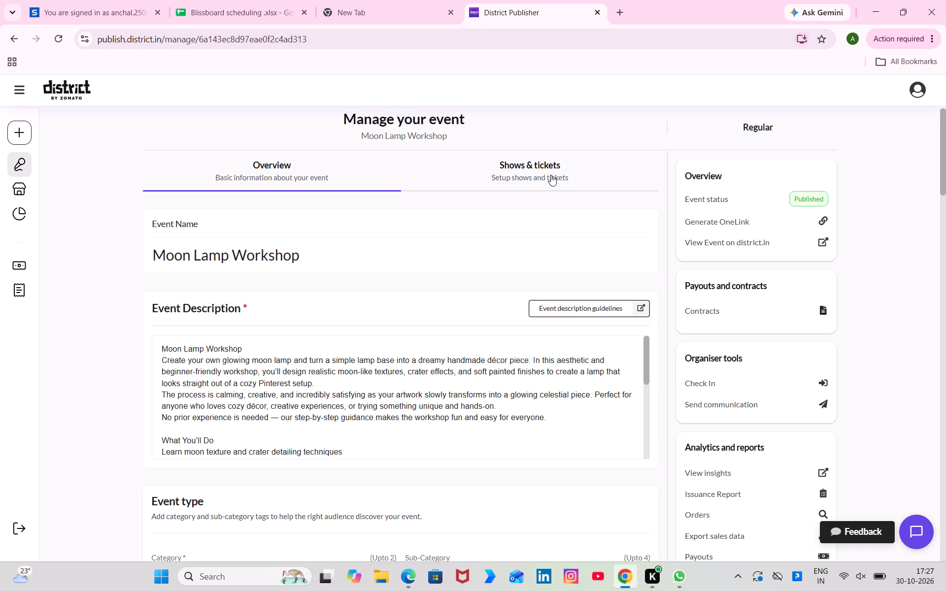
Start a weekly recurring show for Moon Lamp Workshop with a date range from Mon, 2 Nov to Fri, 27 Nov.
{"action": "left_click", "coordinate": [551, 175]}
{"action": "left_click", "coordinate": [506, 273]}
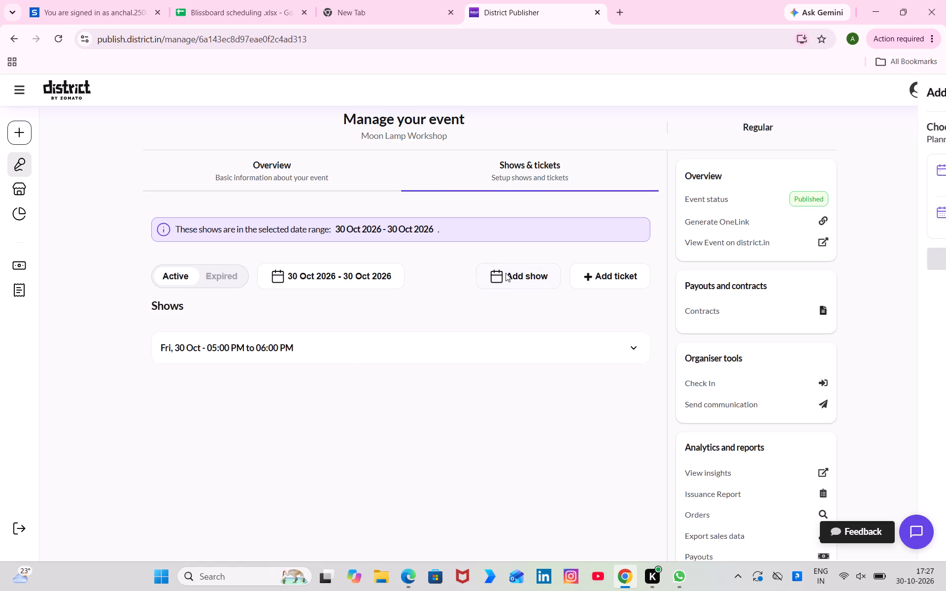
{"action": "left_click", "coordinate": [730, 213]}
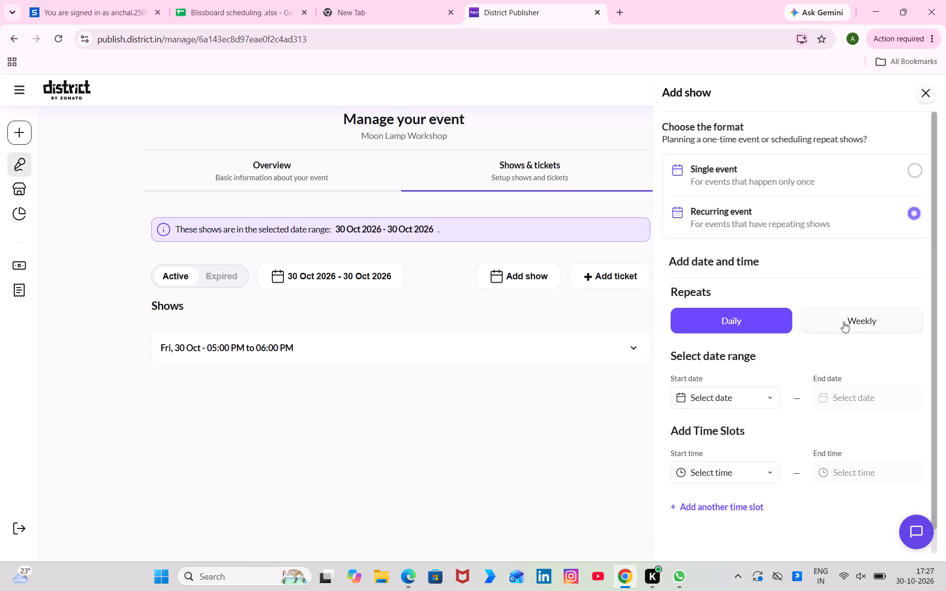
{"action": "left_click", "coordinate": [844, 322]}
{"action": "left_click", "coordinate": [770, 398]}
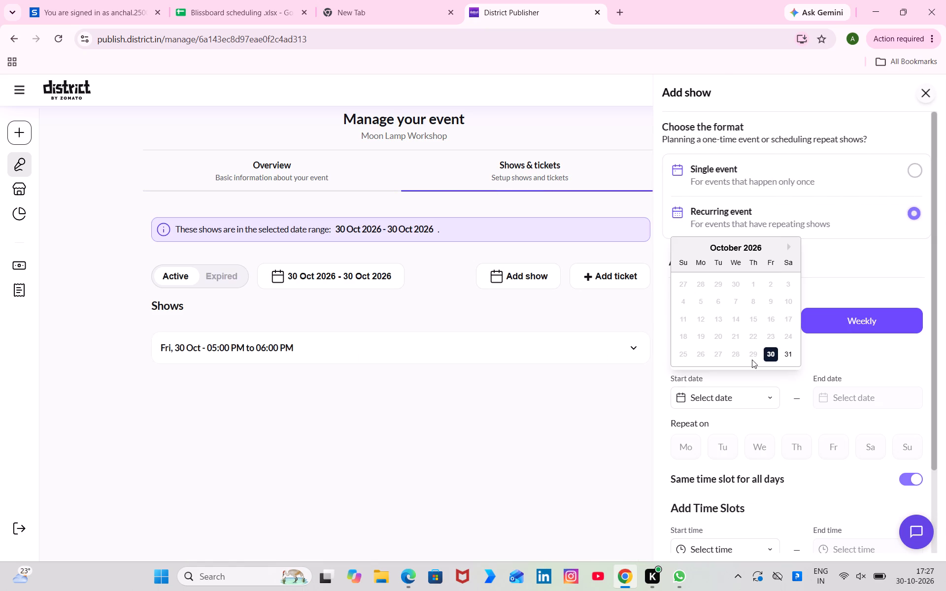
{"action": "left_click", "coordinate": [787, 247]}
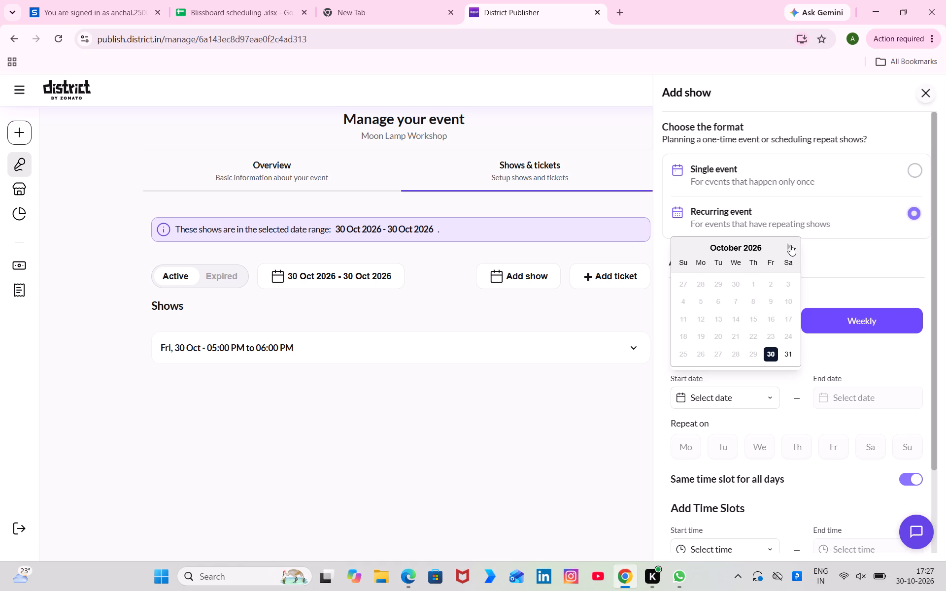
{"action": "left_click", "coordinate": [790, 245]}
{"action": "left_click", "coordinate": [700, 287]}
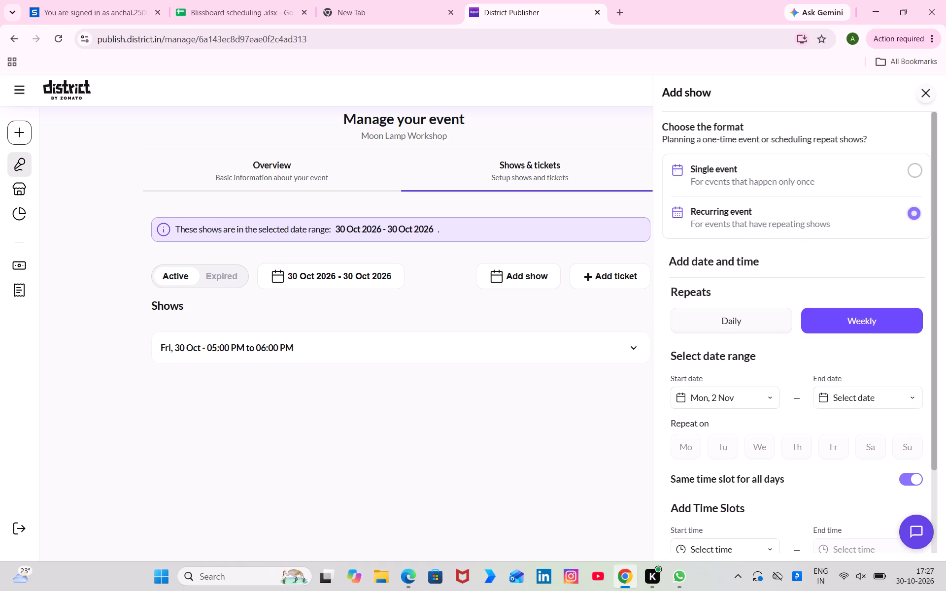
{"action": "left_click", "coordinate": [851, 403]}
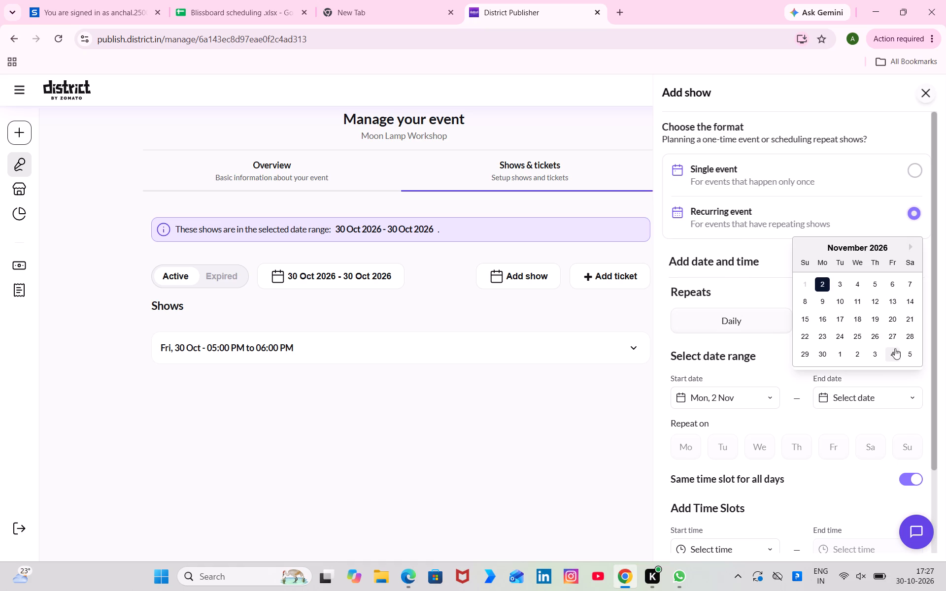
{"action": "left_click", "coordinate": [896, 342]}
Set the recurring show to repeat on all weekdays, Monday through Friday.
{"action": "left_click", "coordinate": [837, 451]}
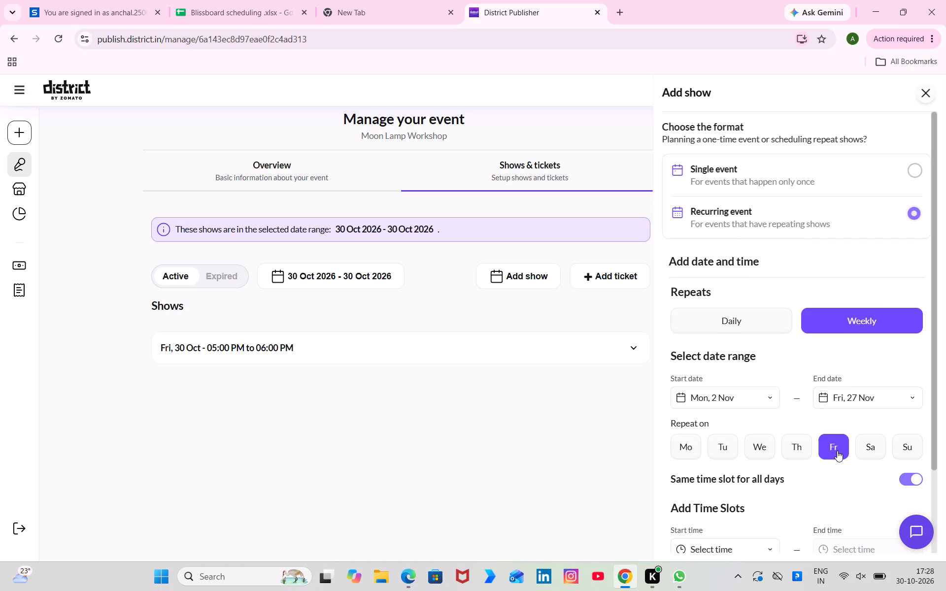
{"action": "left_click", "coordinate": [804, 447]}
{"action": "left_click", "coordinate": [765, 441]}
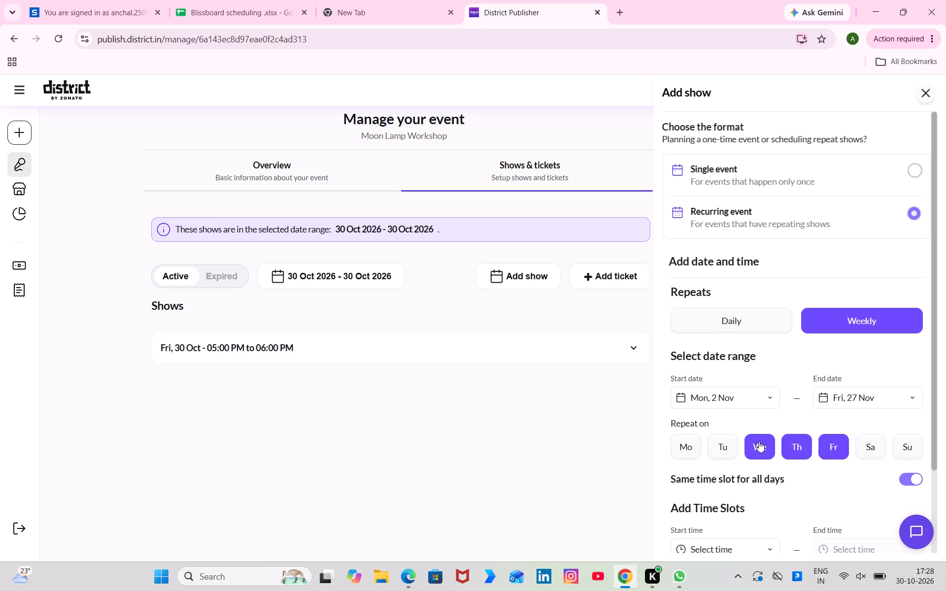
{"action": "left_click", "coordinate": [724, 449]}
{"action": "left_click", "coordinate": [678, 449]}
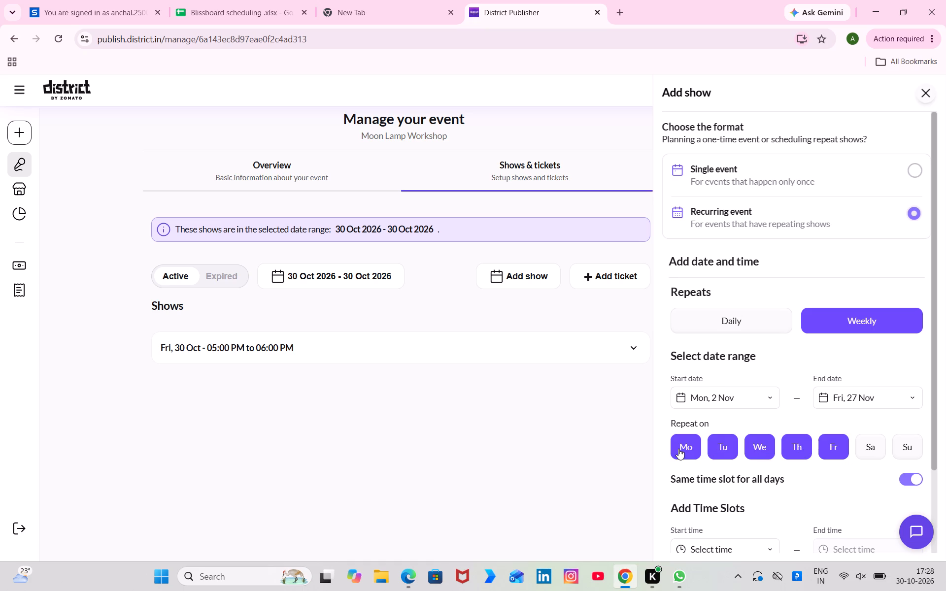
Set the first time slot to 04:00 PM to 05:00 PM for the selected weekdays.
{"action": "scroll", "coordinate": [678, 449], "scroll_direction": "down", "scroll_amount": 3}
{"action": "left_click", "coordinate": [721, 448]}
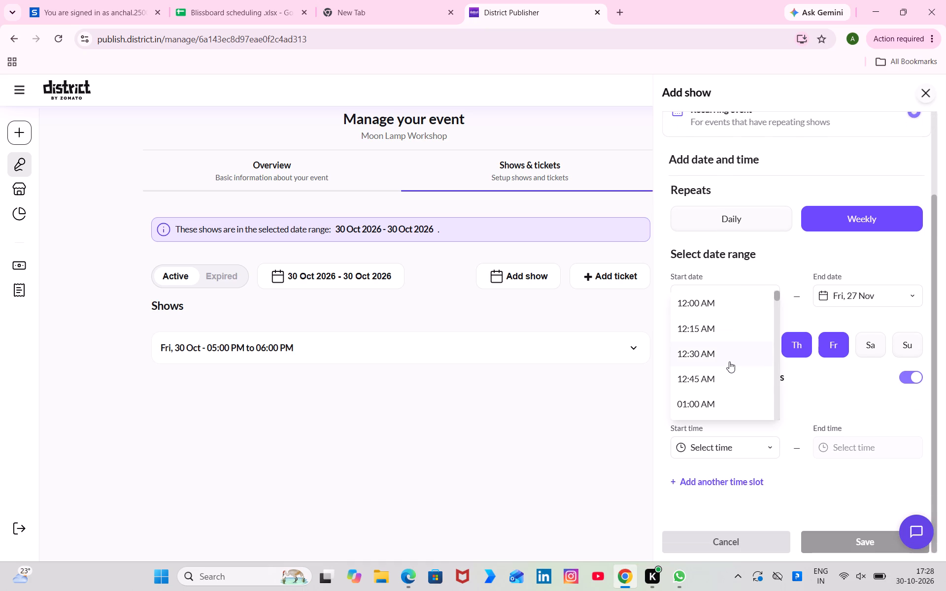
{"action": "scroll", "coordinate": [729, 361], "scroll_direction": "down", "scroll_amount": 8}
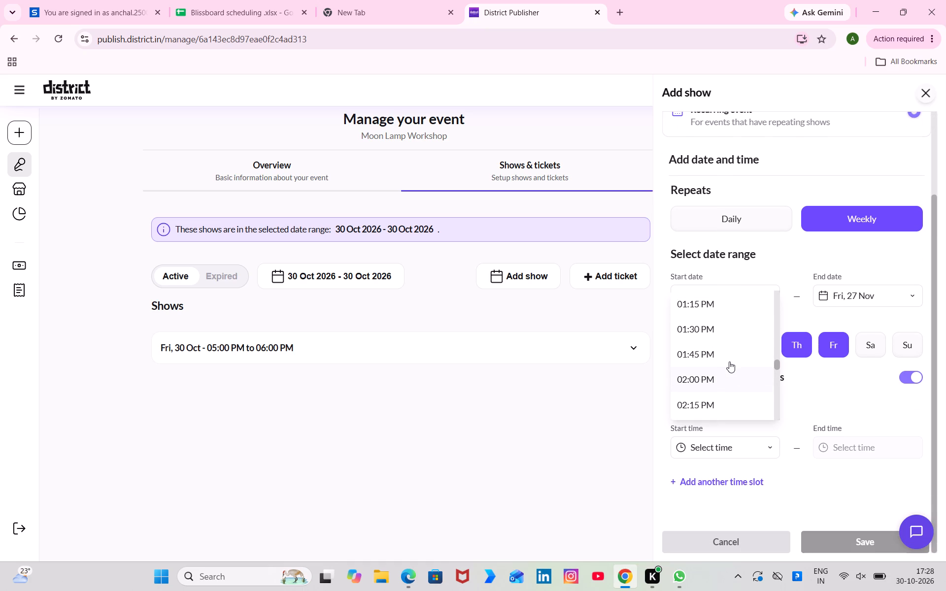
{"action": "scroll", "coordinate": [729, 361], "scroll_direction": "down", "scroll_amount": 1}
{"action": "left_click", "coordinate": [715, 401]}
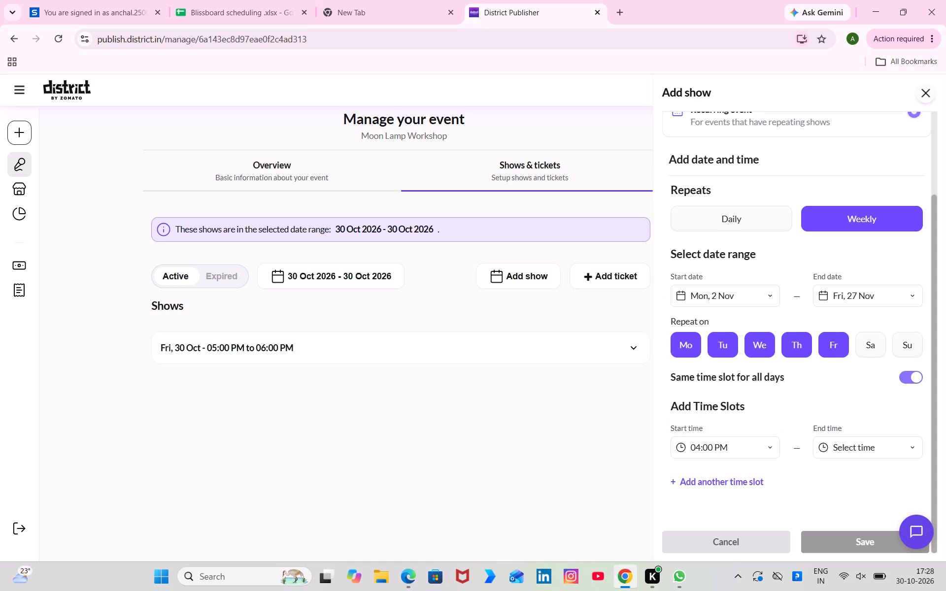
{"action": "left_click", "coordinate": [842, 450]}
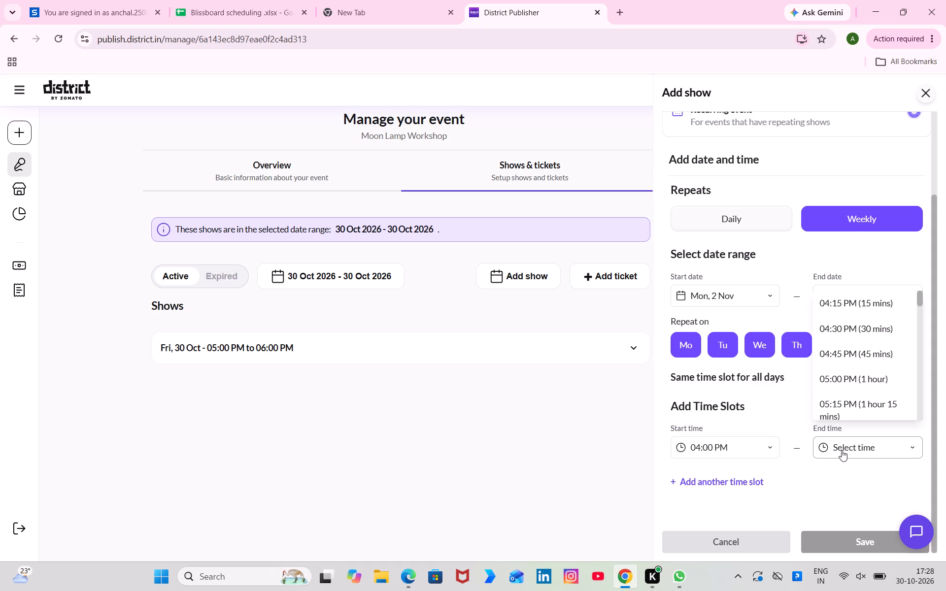
{"action": "left_click", "coordinate": [861, 376]}
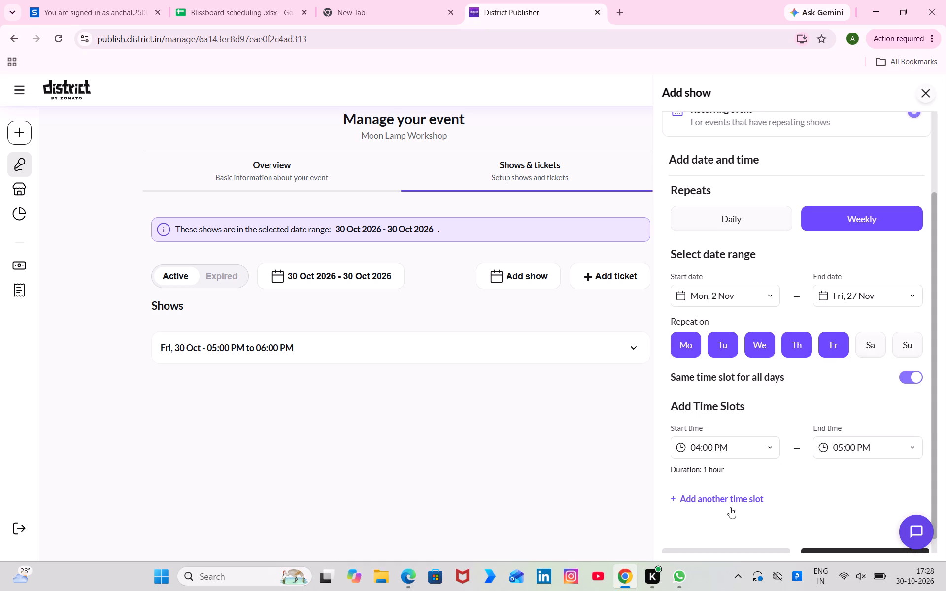
Add a second time slot from 05:00 PM to 06:00 PM to the recurring show.
{"action": "left_click", "coordinate": [732, 501]}
{"action": "left_click", "coordinate": [729, 515]}
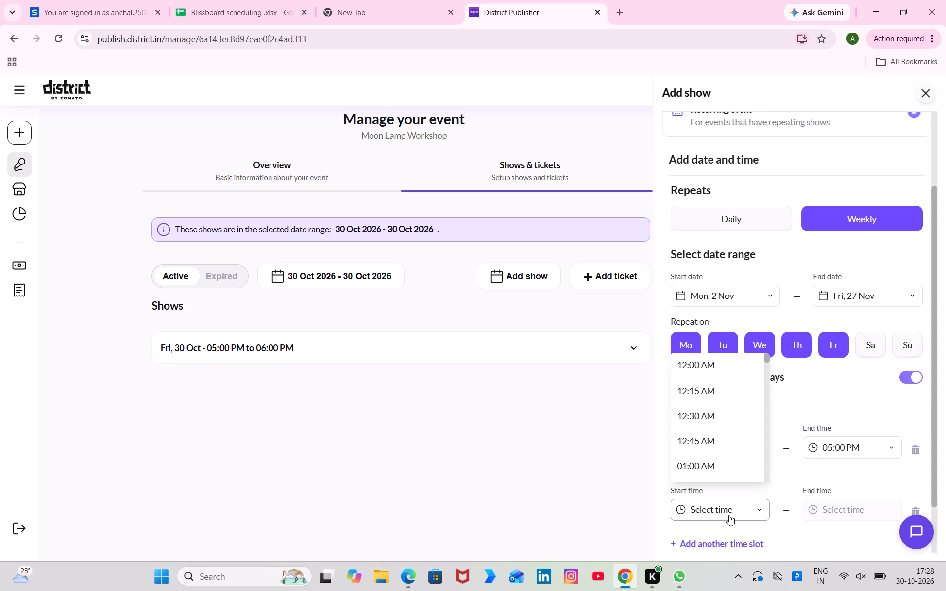
{"action": "scroll", "coordinate": [721, 426], "scroll_direction": "down", "scroll_amount": 9}
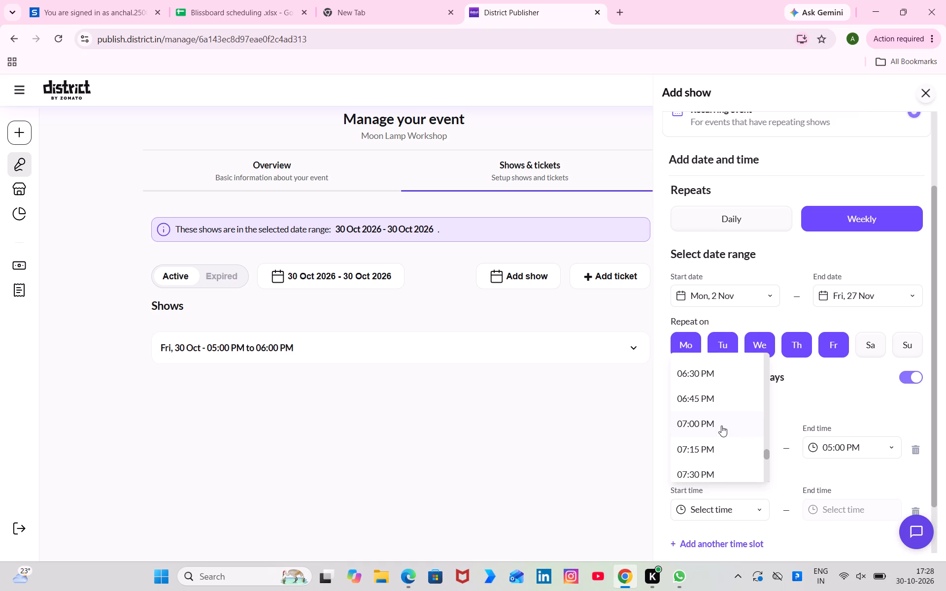
{"action": "scroll", "coordinate": [721, 426], "scroll_direction": "down", "scroll_amount": 1}
{"action": "scroll", "coordinate": [721, 426], "scroll_direction": "up", "scroll_amount": 3}
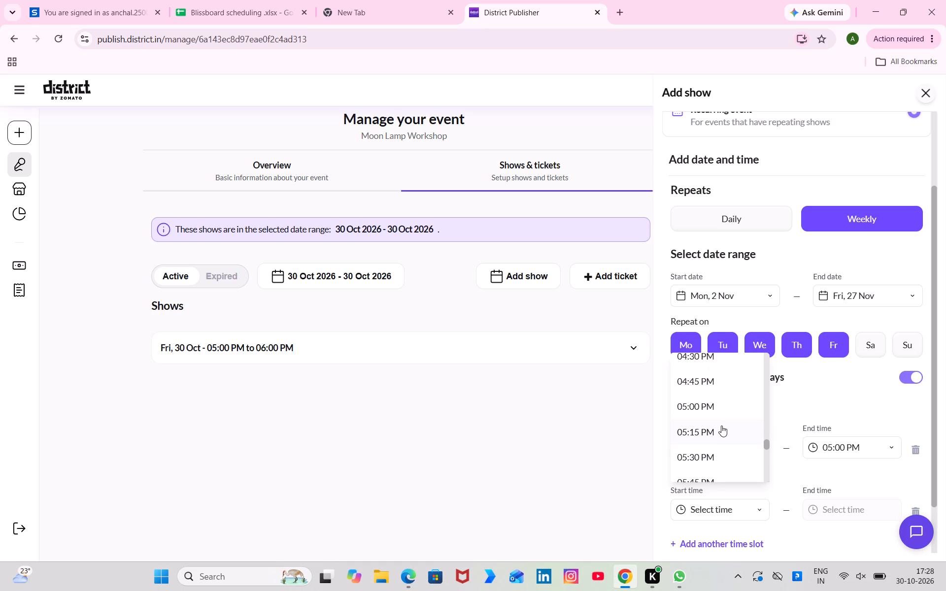
{"action": "scroll", "coordinate": [721, 426], "scroll_direction": "up", "scroll_amount": 1}
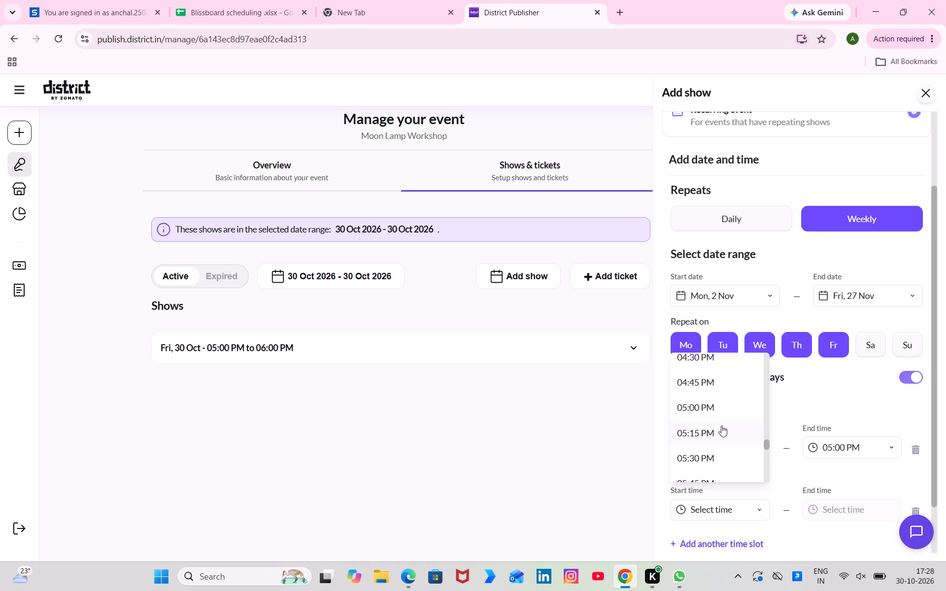
{"action": "scroll", "coordinate": [721, 426], "scroll_direction": "up", "scroll_amount": 1}
{"action": "left_click", "coordinate": [711, 423]}
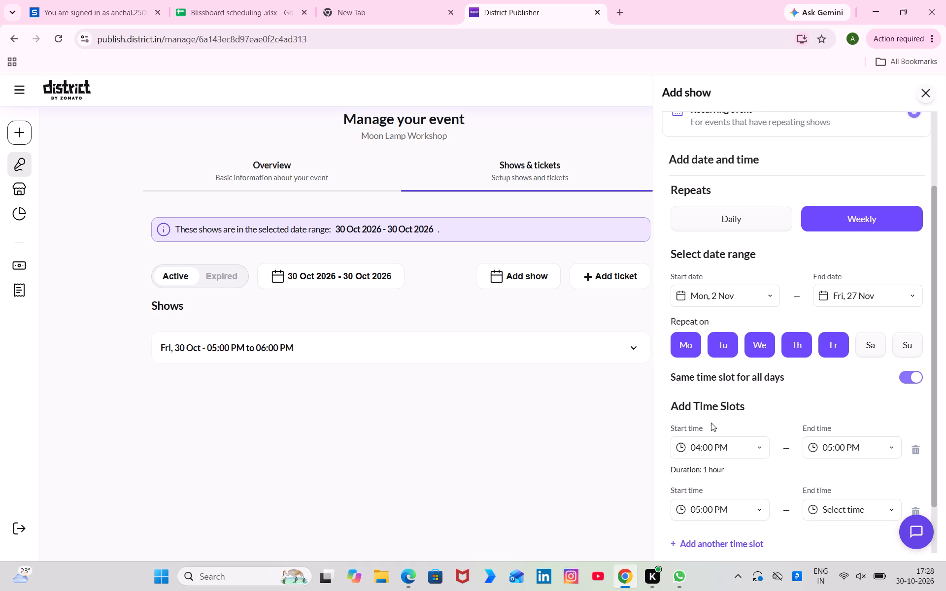
{"action": "left_click", "coordinate": [851, 508]}
{"action": "left_click", "coordinate": [852, 436]}
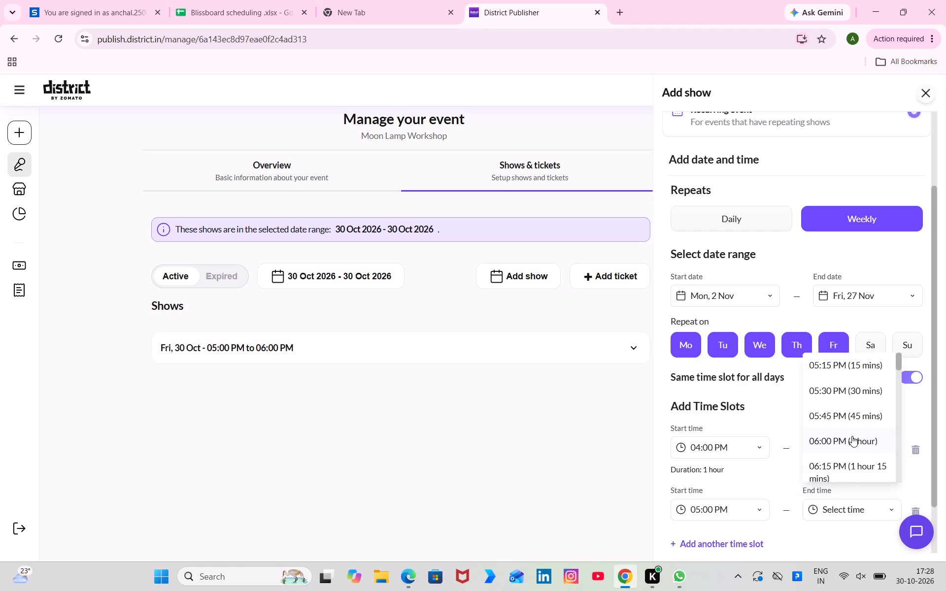
Save the recurring schedule and confirm the creation of the Moon Lamp Workshop shows.
{"action": "scroll", "coordinate": [852, 436], "scroll_direction": "down", "scroll_amount": 3}
{"action": "left_click", "coordinate": [871, 538]}
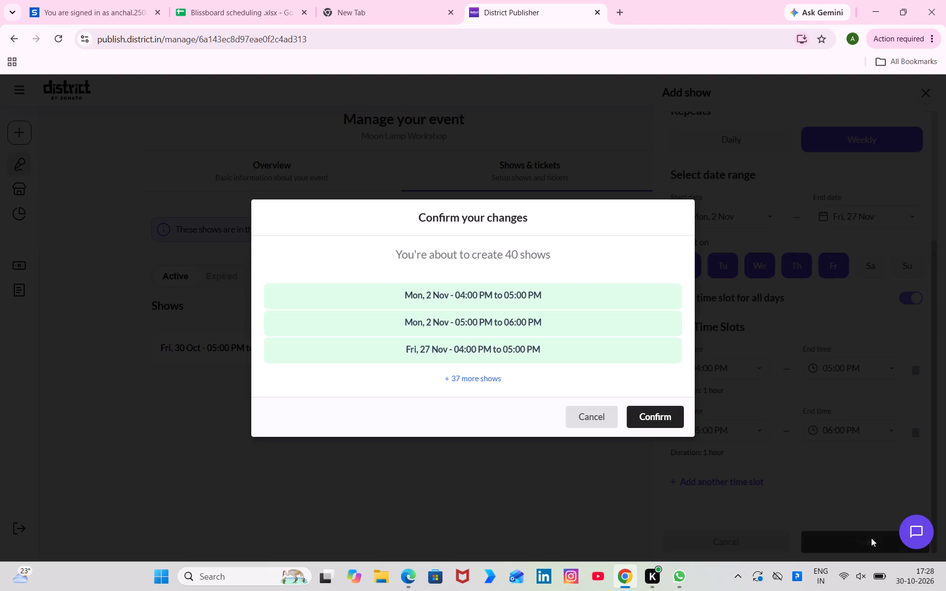
{"action": "left_click", "coordinate": [679, 417]}
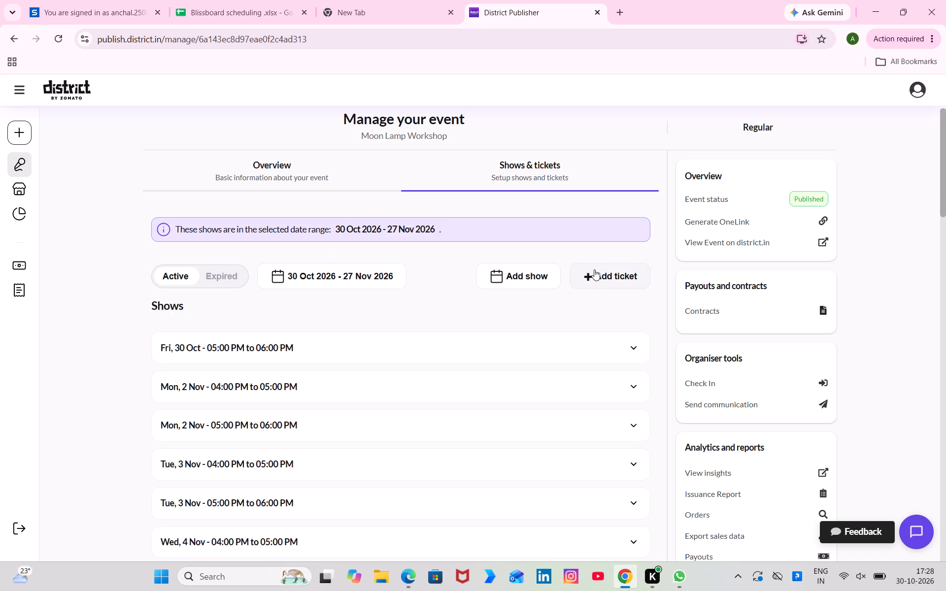
Start a new ticket with the custom name ENTRY PASS and paste the INR 250 per person redeemable cover charge note as its description.
{"action": "left_click", "coordinate": [601, 272]}
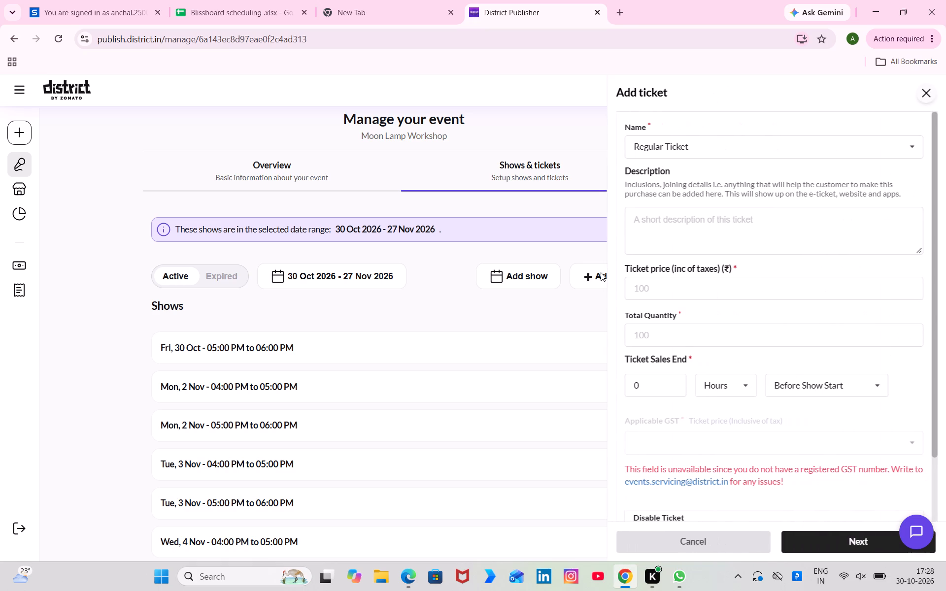
{"action": "left_click", "coordinate": [751, 223]}
{"action": "key", "text": "ctrl+v"}
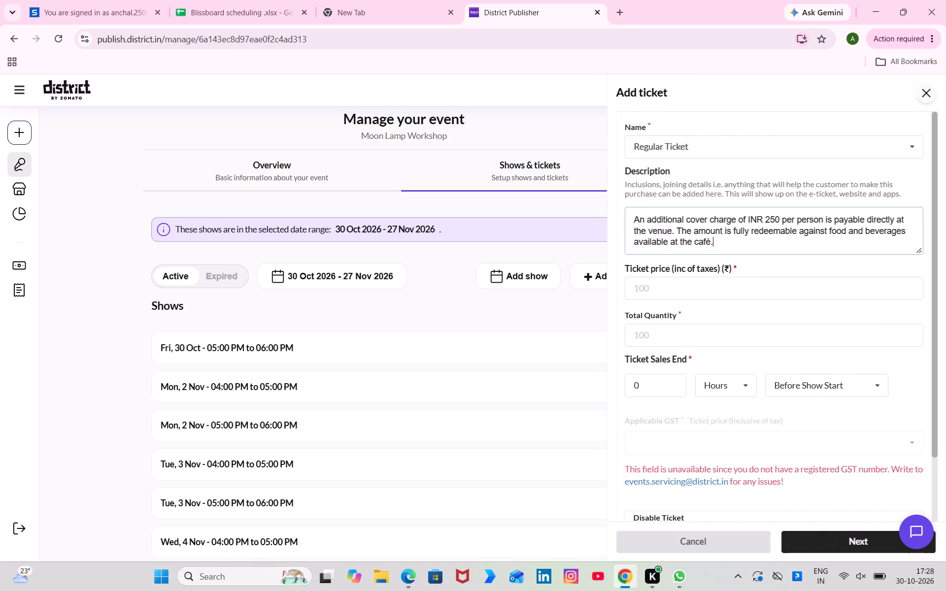
{"action": "left_click", "coordinate": [710, 149]}
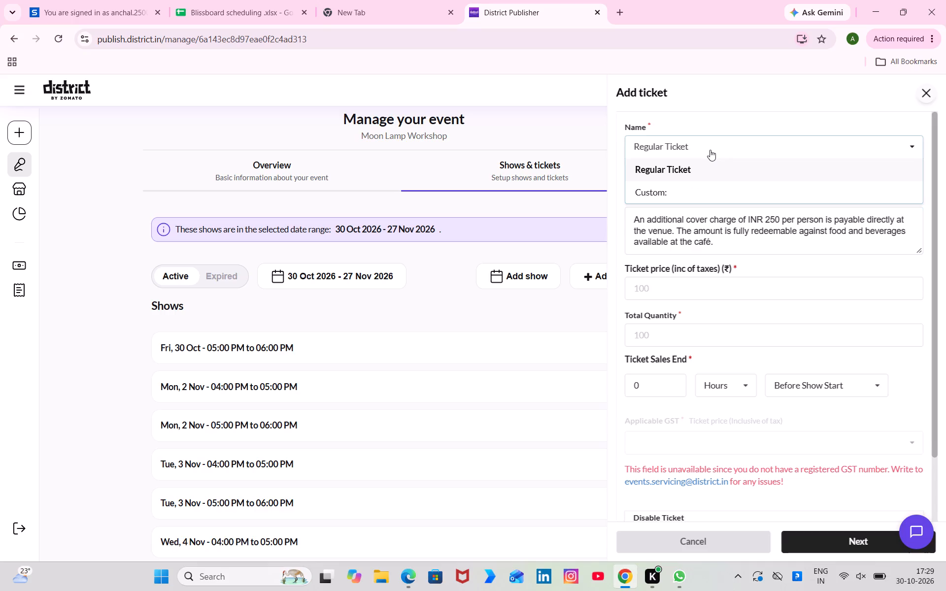
{"action": "left_click", "coordinate": [713, 184]}
{"action": "left_click", "coordinate": [735, 148]}
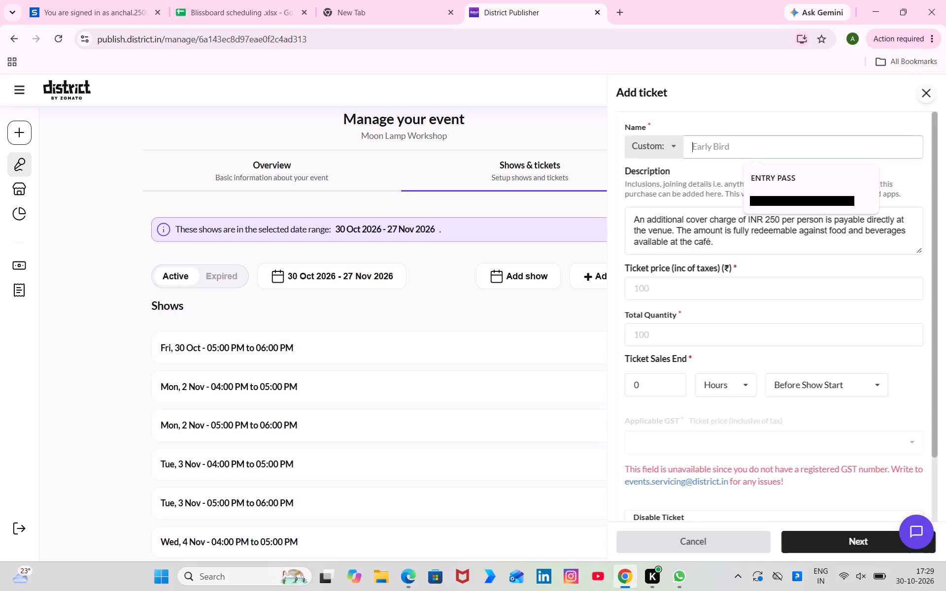
{"action": "left_click", "coordinate": [769, 180]}
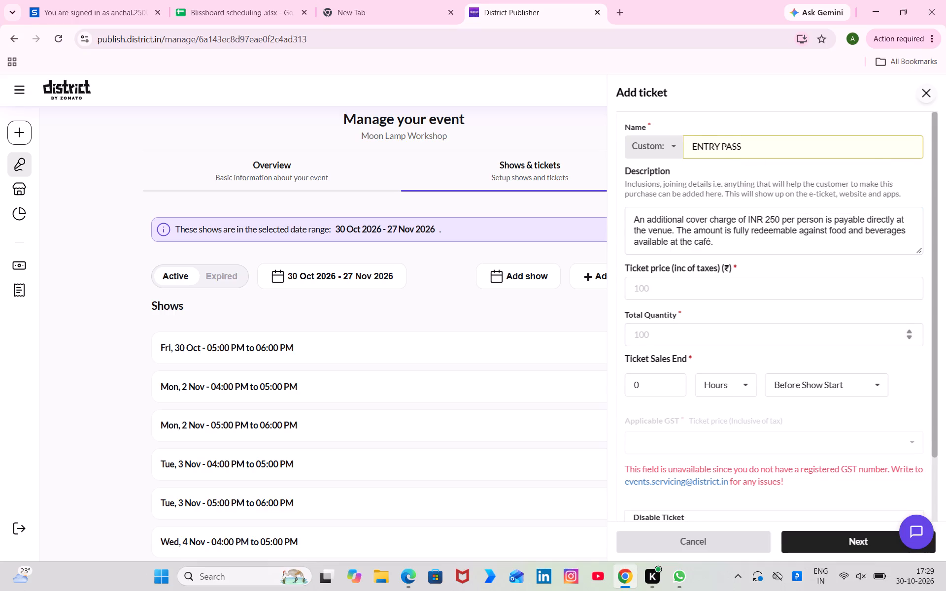
Set the ticket's total quantity to 10 and end ticket sales 30 minutes before show start.
{"action": "left_click", "coordinate": [677, 333]}
{"action": "type", "text": "10"}
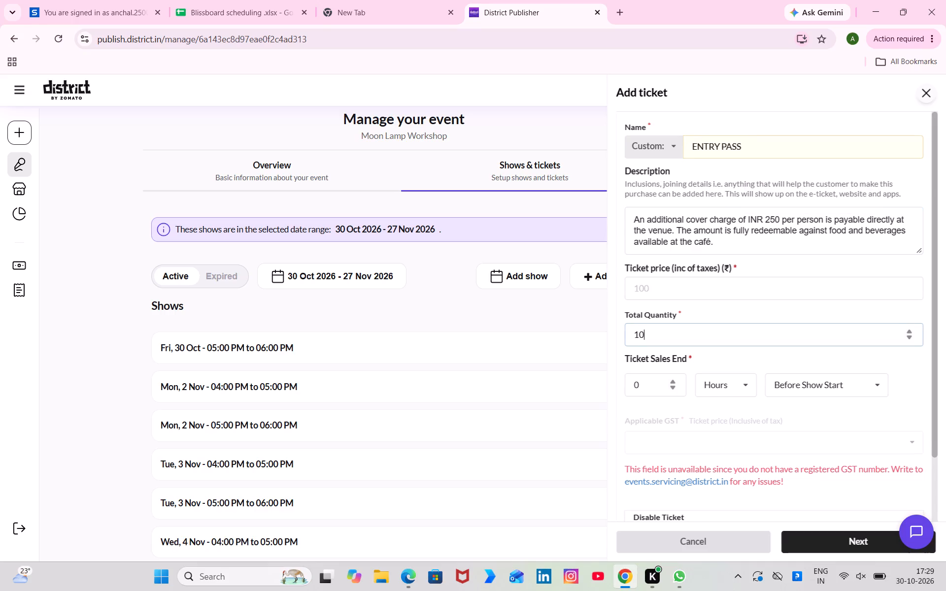
{"action": "double_click", "coordinate": [638, 382]}
{"action": "key", "text": "Left"}
{"action": "key", "text": "3"}
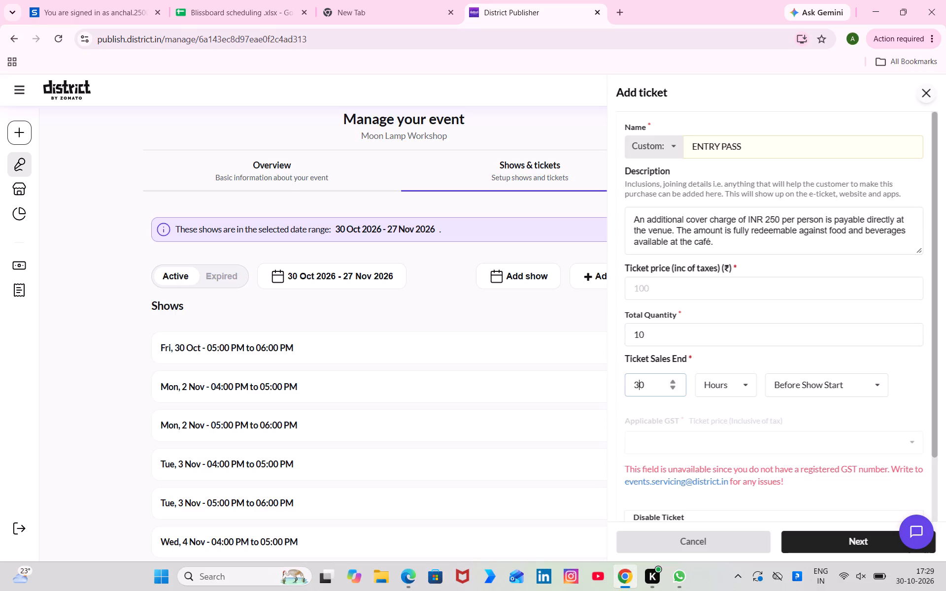
{"action": "left_click", "coordinate": [731, 373]}
{"action": "left_click", "coordinate": [735, 400]}
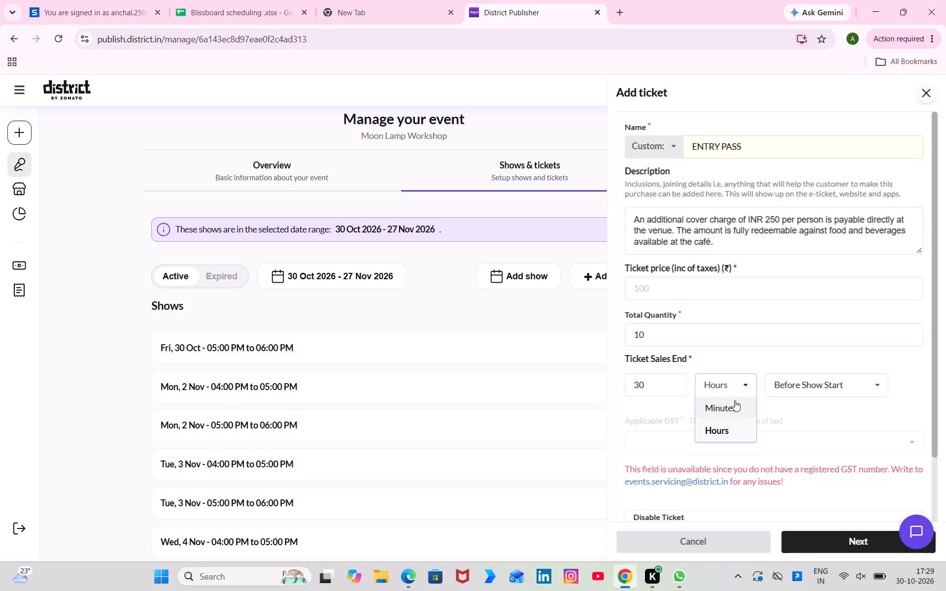
Check the Moon lamp District price in the Blissboard sheet in Edge and set the ticket price to 899 in Chrome.
{"action": "left_click", "coordinate": [720, 289]}
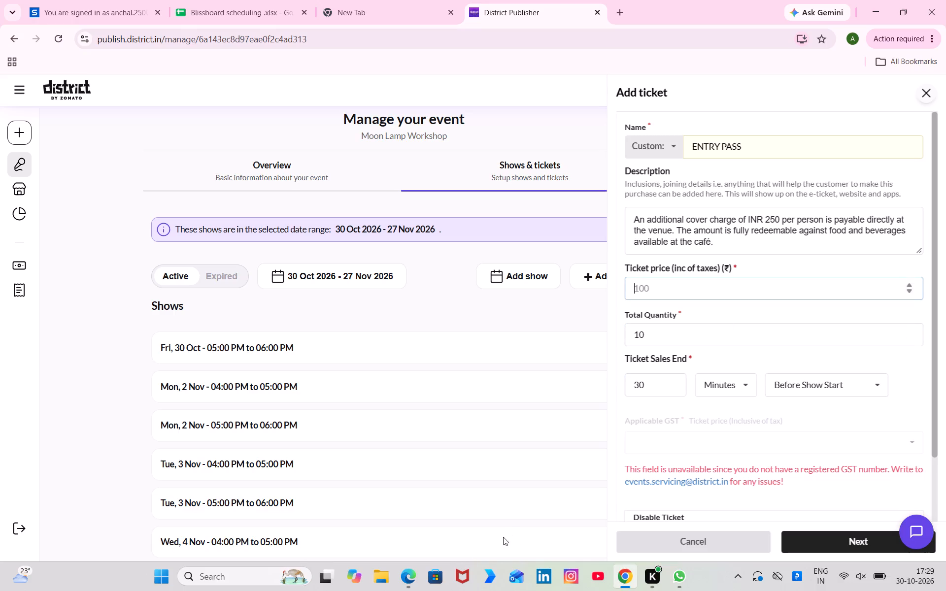
{"action": "left_click", "coordinate": [413, 570]}
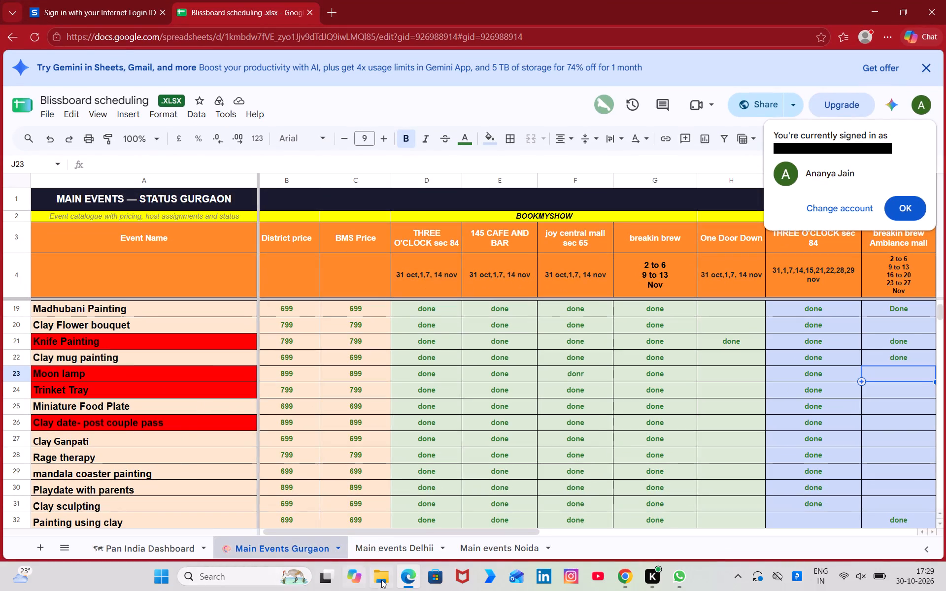
{"action": "left_click", "coordinate": [402, 575]}
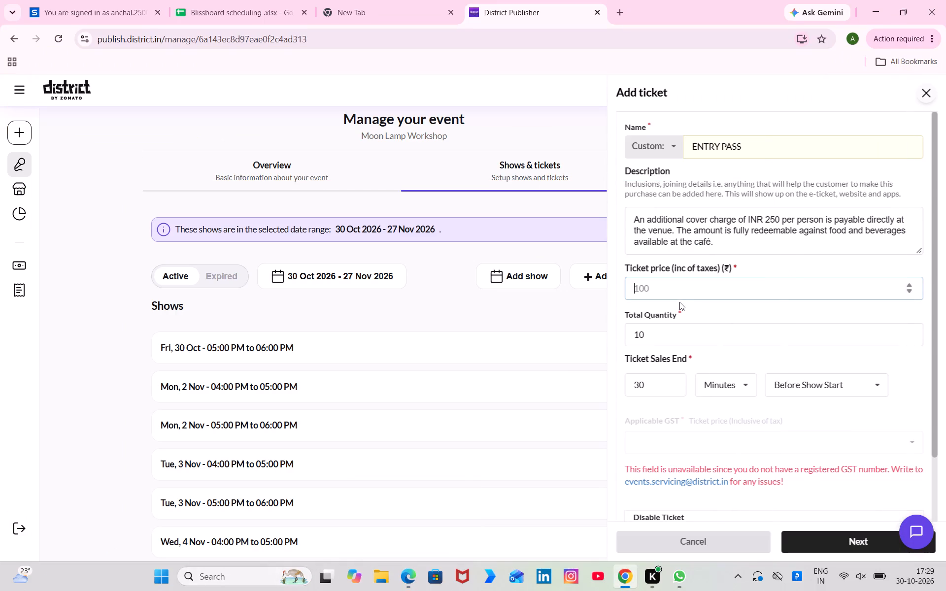
{"action": "left_click", "coordinate": [679, 302]}
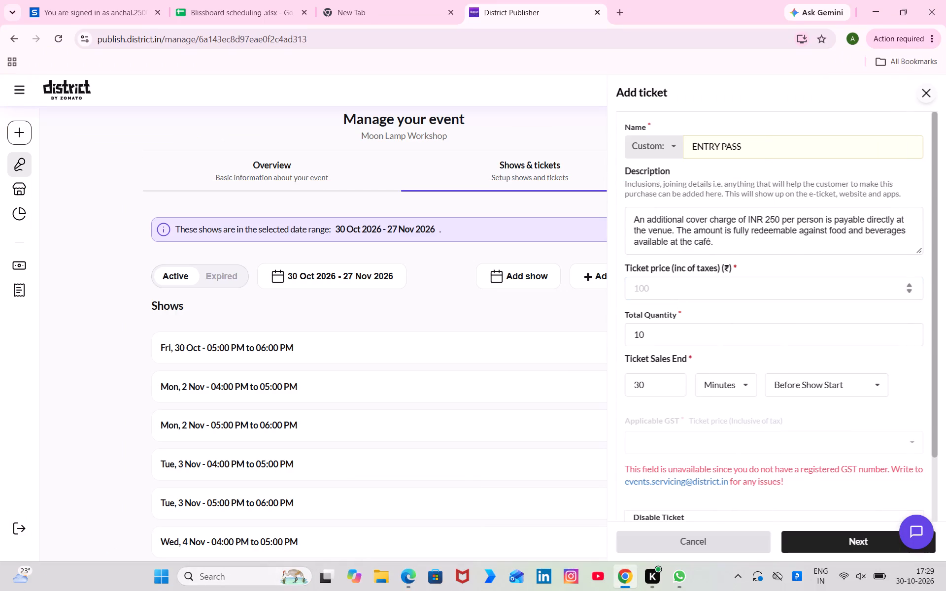
{"action": "left_click", "coordinate": [686, 286]}
{"action": "type", "text": "899"}
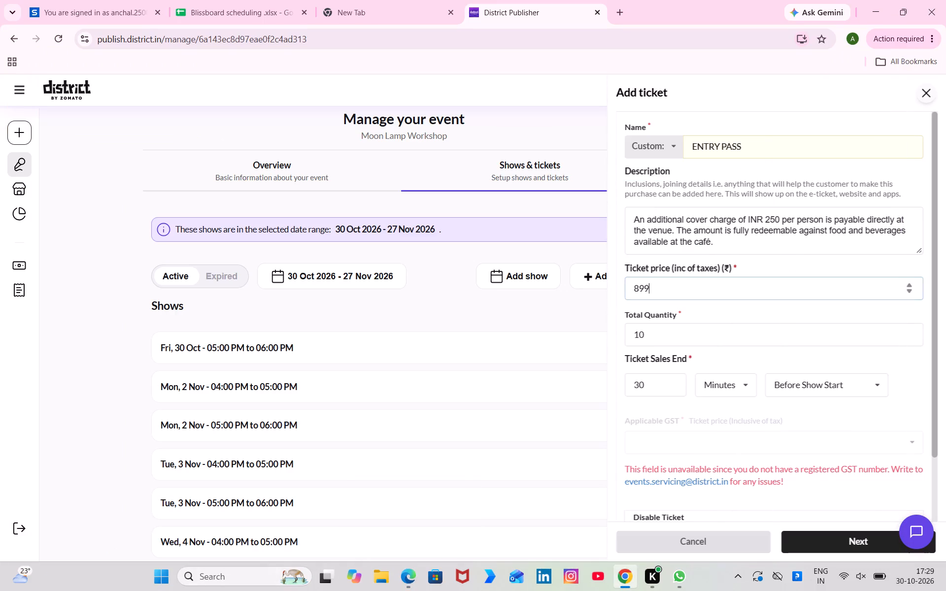
Apply the 899 ENTRY PASS ticket to all Moon Lamp Workshop shows and save it.
{"action": "left_click", "coordinate": [844, 543]}
{"action": "left_click", "coordinate": [844, 543]}
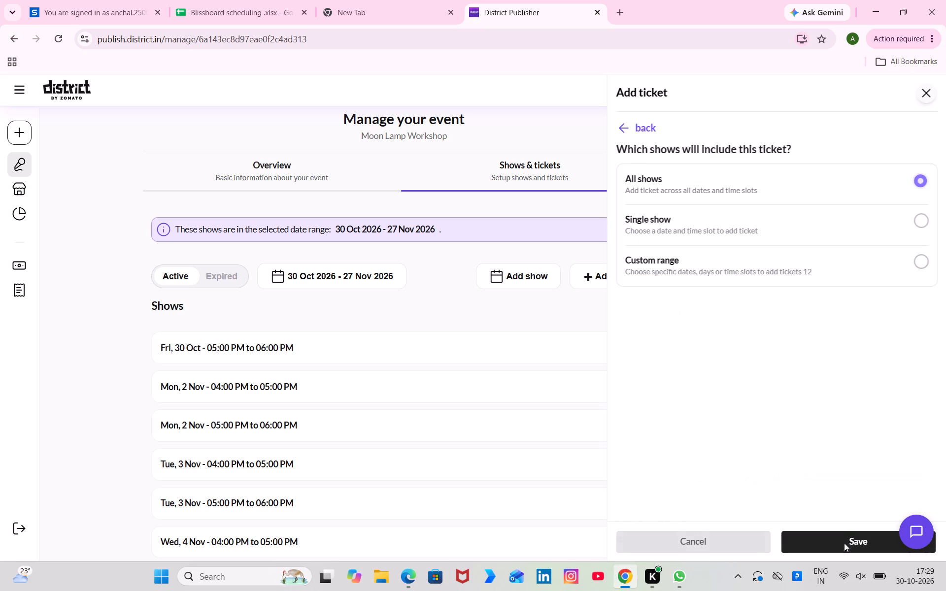
{"action": "left_click", "coordinate": [709, 497]}
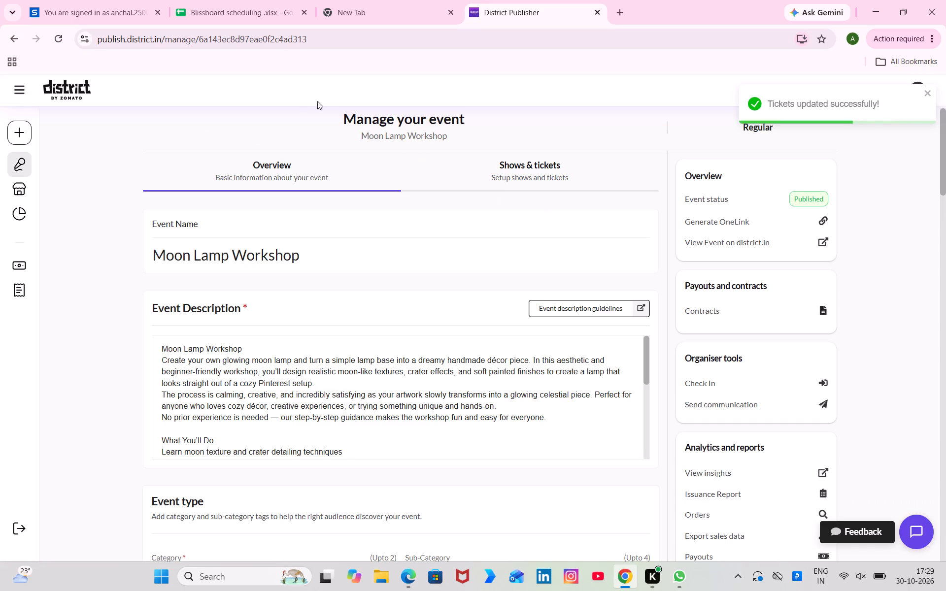
Switch to the Blissboard sheet in Edge and mark Moon lamp as done under Breakin Brew Ambiance mall.
{"action": "left_click", "coordinate": [414, 585]}
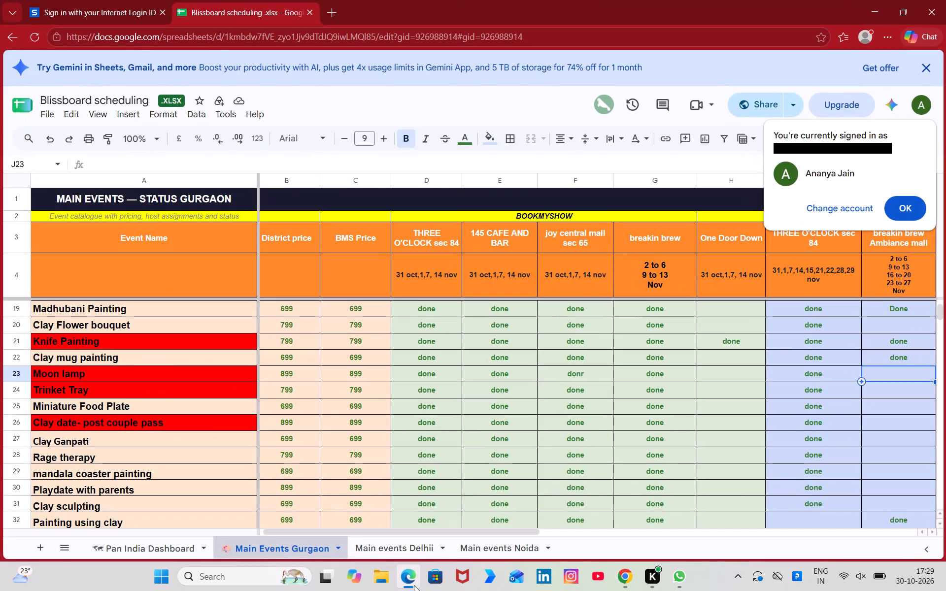
{"action": "type", "text": "done"}
{"action": "key", "text": "Return"}
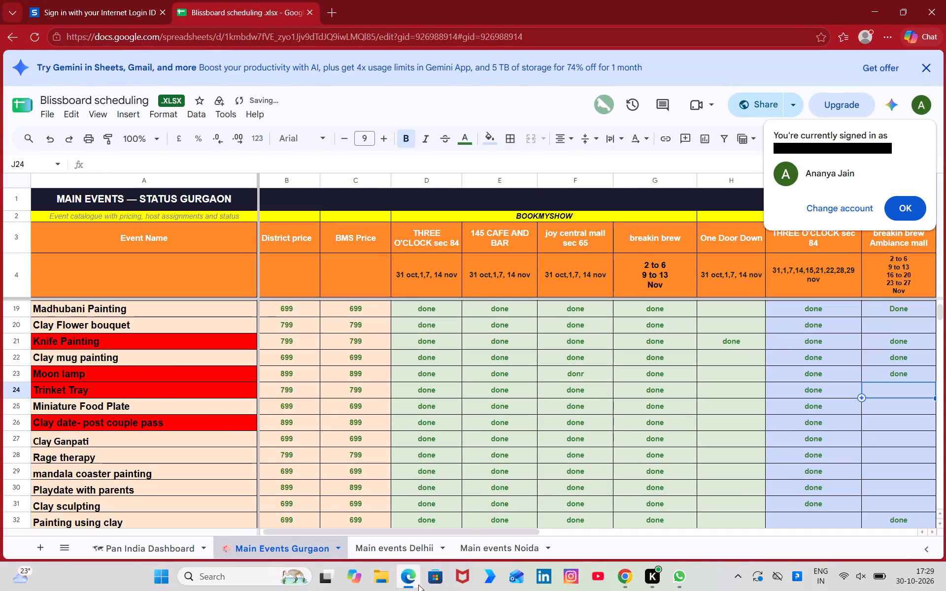
Return to Chrome, search the events for trinket and open the Trinket Tray Workshop at Breakin' Brew, Gurugram.
{"action": "left_click", "coordinate": [416, 582]}
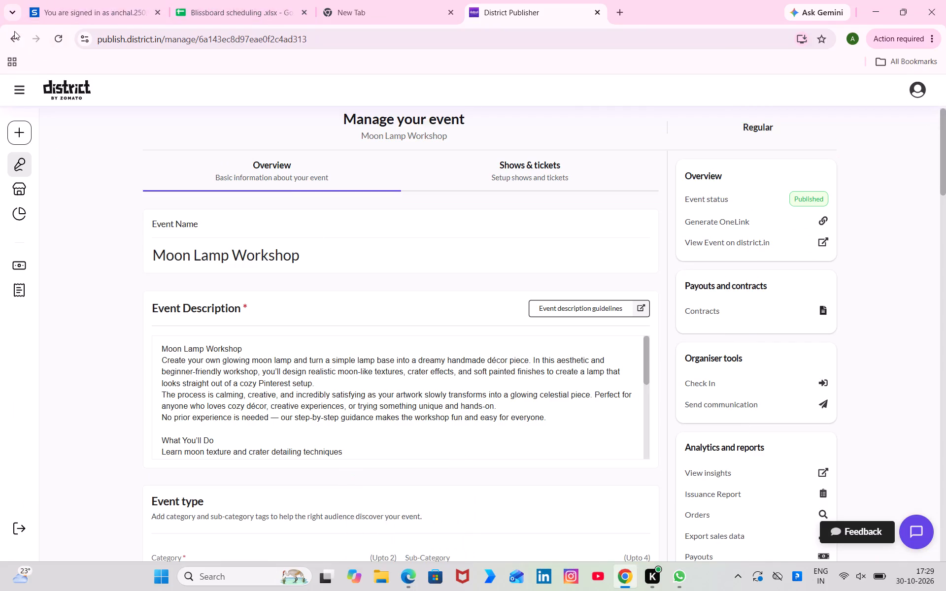
{"action": "left_click", "coordinate": [16, 34]}
{"action": "left_click_drag", "start_coordinate": [266, 358], "coordinate": [239, 357]}
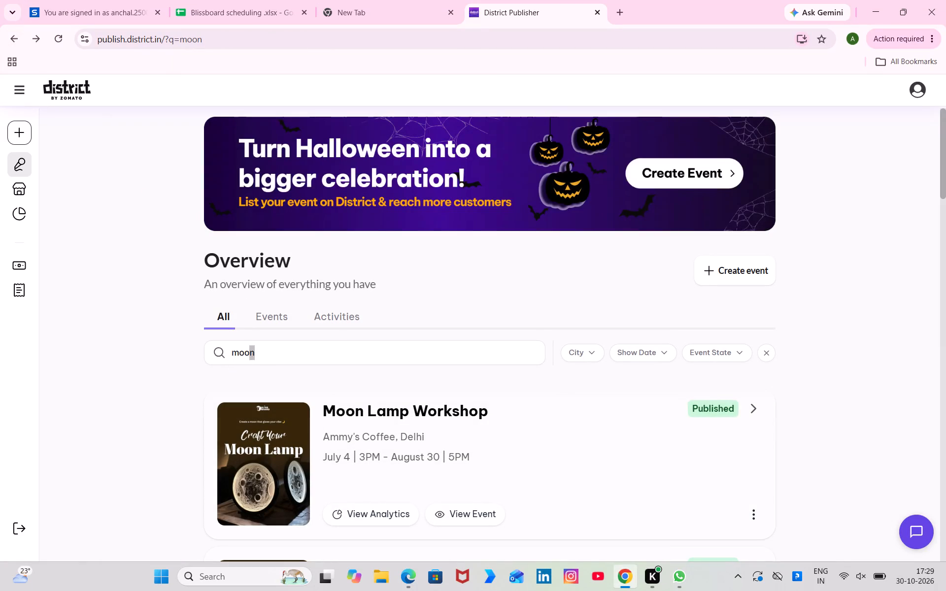
{"action": "left_click_drag", "start_coordinate": [239, 357], "coordinate": [195, 368]}
{"action": "type", "text": "trinket"}
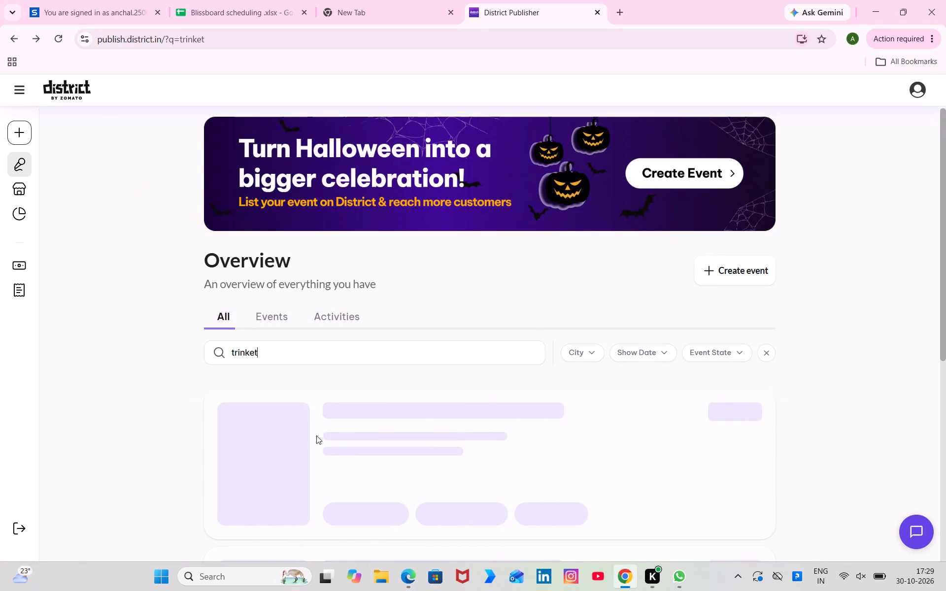
{"action": "scroll", "coordinate": [422, 455], "scroll_direction": "down", "scroll_amount": 10}
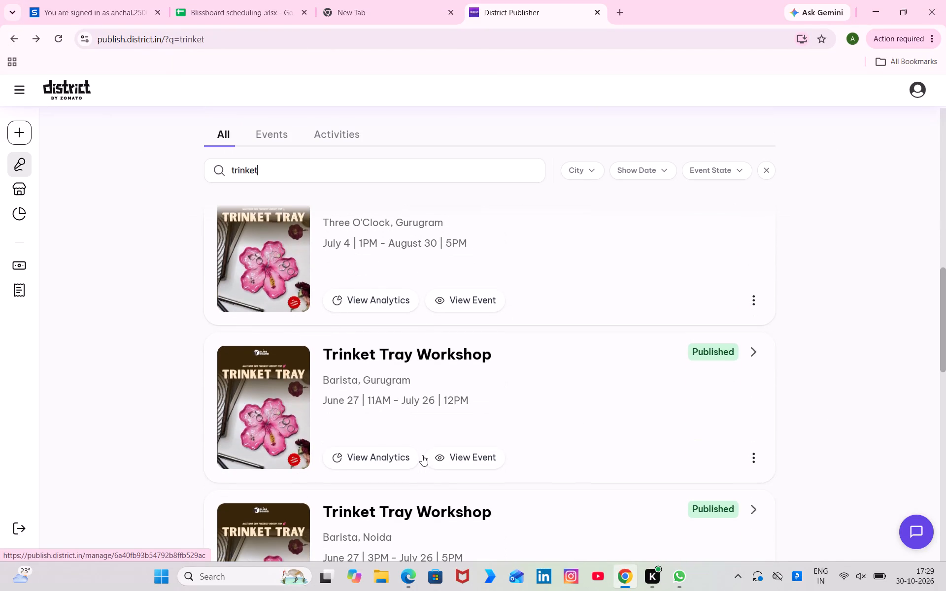
{"action": "scroll", "coordinate": [422, 455], "scroll_direction": "down", "scroll_amount": 7}
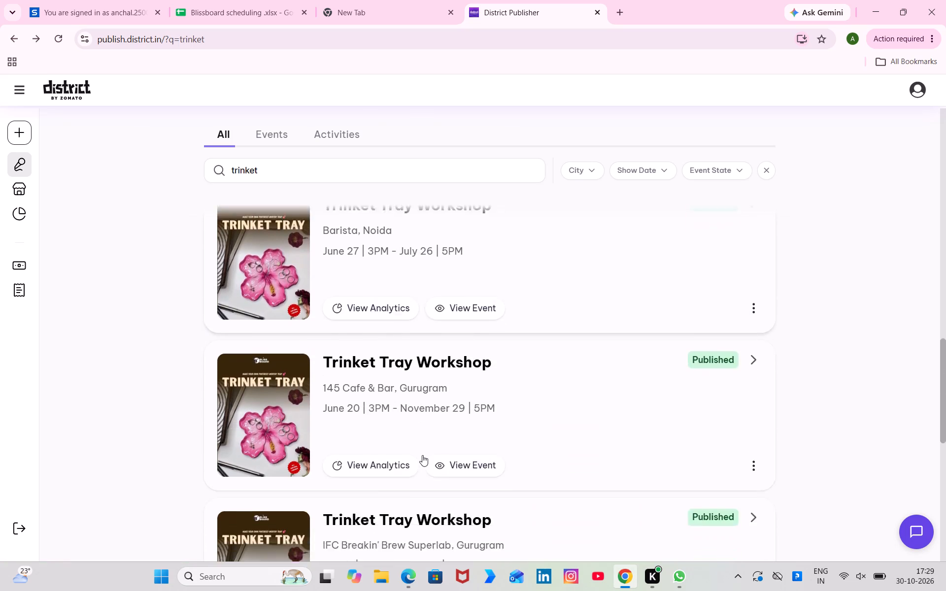
{"action": "scroll", "coordinate": [422, 455], "scroll_direction": "down", "scroll_amount": 6}
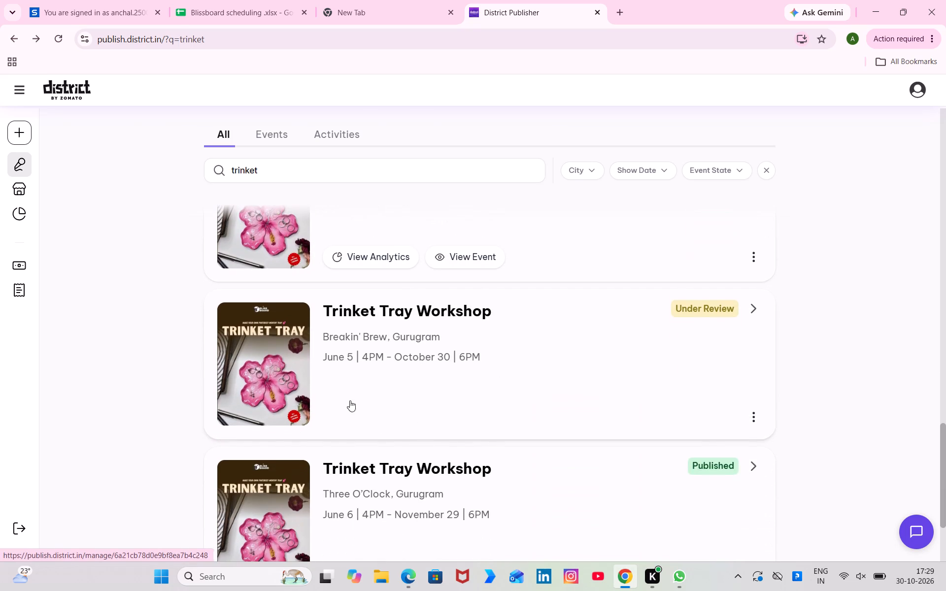
{"action": "left_click", "coordinate": [340, 394]}
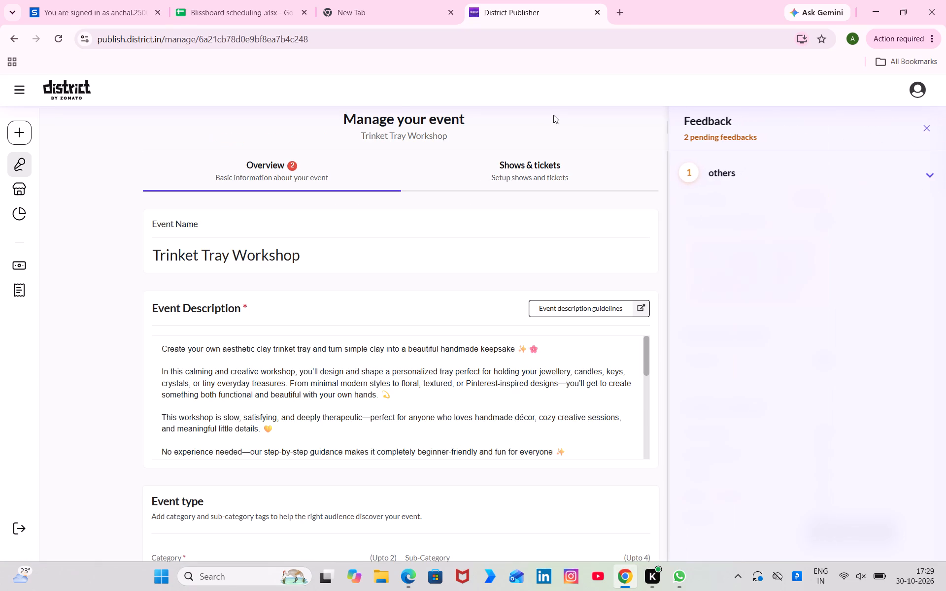
Set up a weekly recurring show from Mon, 2 Nov to Fri, 27 Nov, repeating Monday through Friday.
{"action": "left_click", "coordinate": [541, 175]}
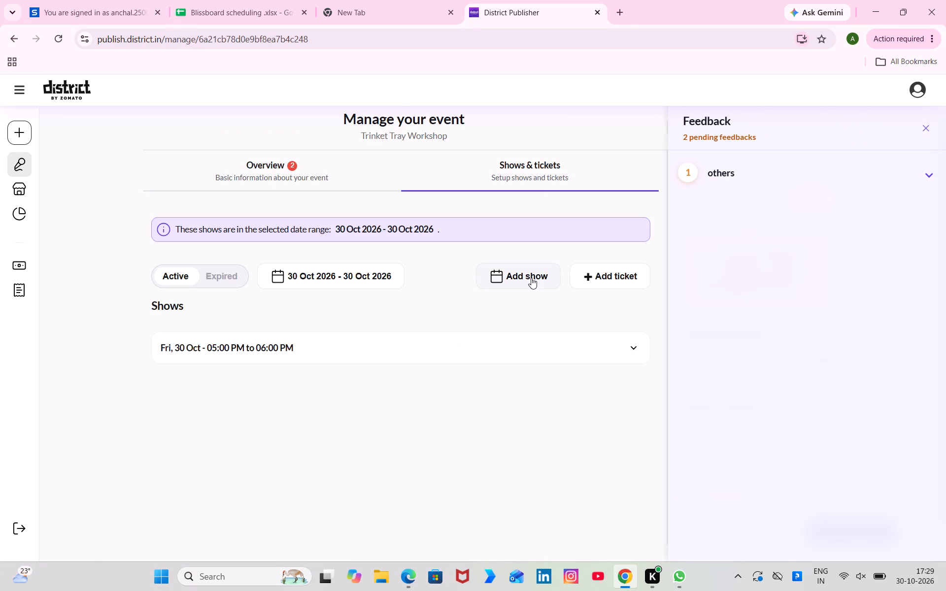
{"action": "left_click", "coordinate": [531, 278]}
{"action": "left_click", "coordinate": [752, 215]}
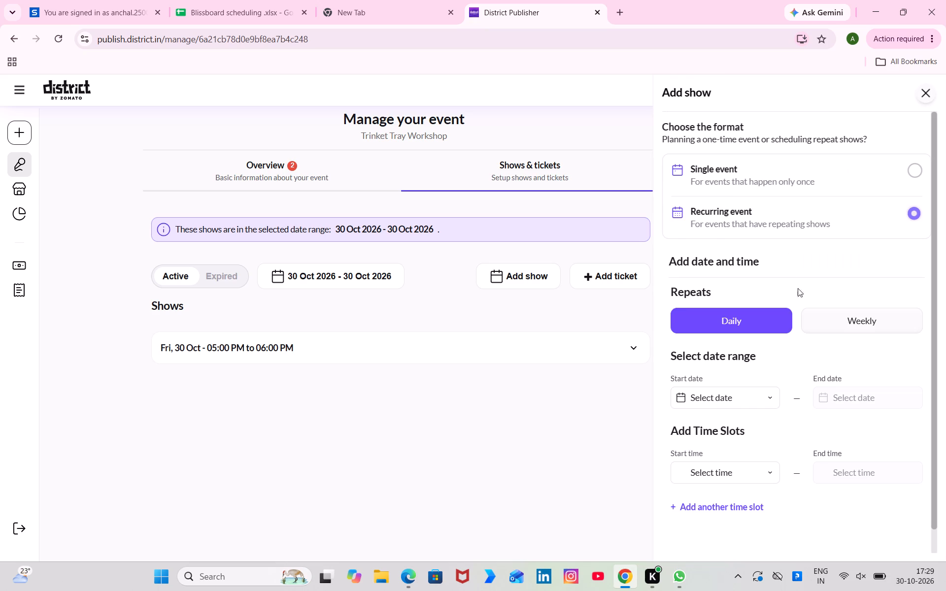
{"action": "left_click", "coordinate": [853, 316]}
{"action": "left_click", "coordinate": [764, 392]}
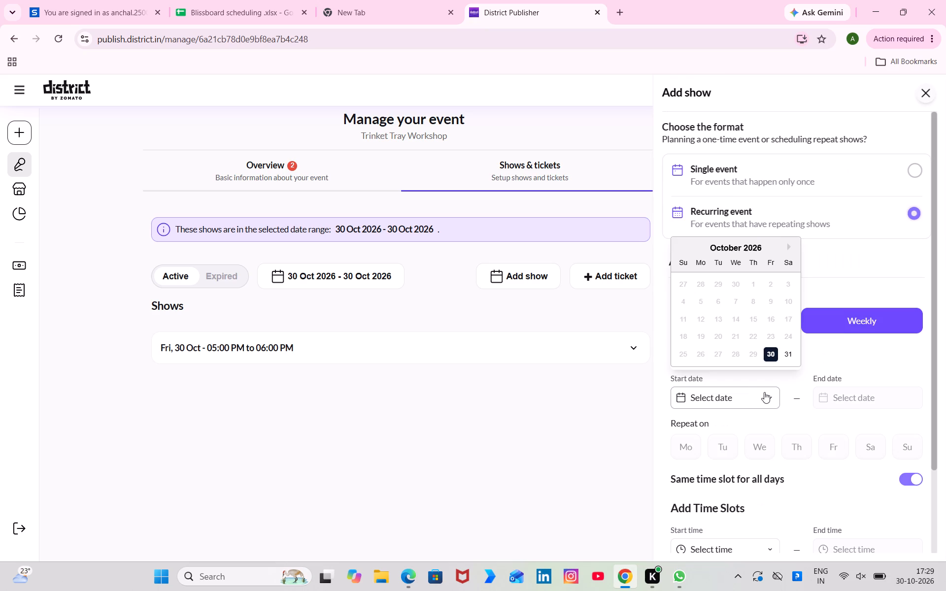
{"action": "left_click", "coordinate": [789, 249]}
{"action": "left_click", "coordinate": [708, 285]}
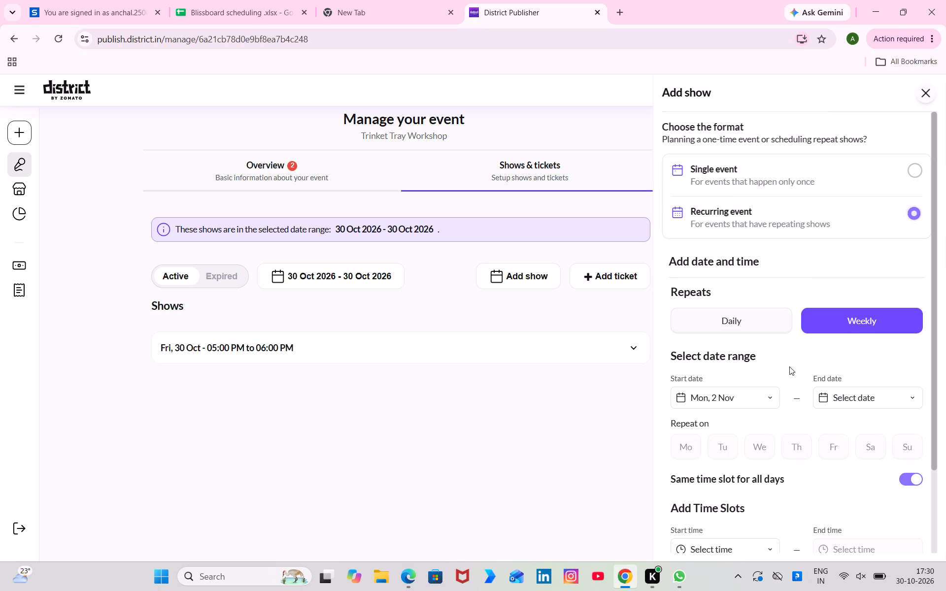
{"action": "left_click", "coordinate": [845, 398]}
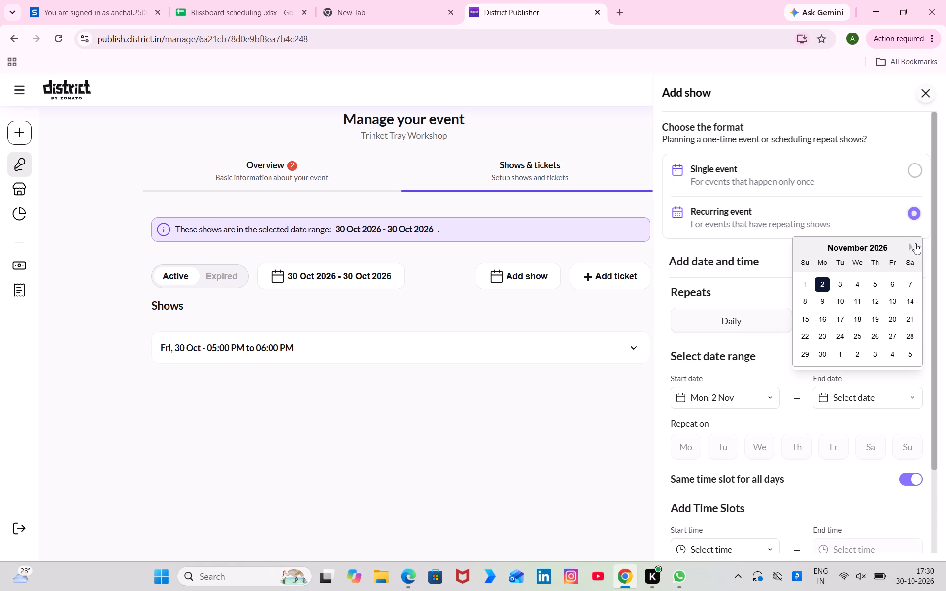
{"action": "left_click", "coordinate": [891, 332]}
{"action": "left_click", "coordinate": [684, 453]}
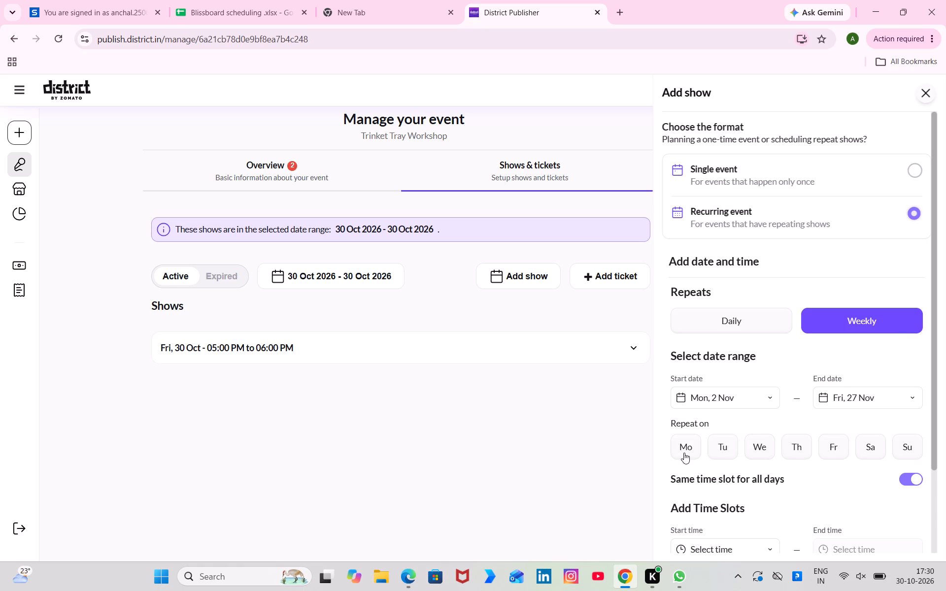
{"action": "left_click", "coordinate": [723, 448]}
{"action": "left_click", "coordinate": [752, 444]}
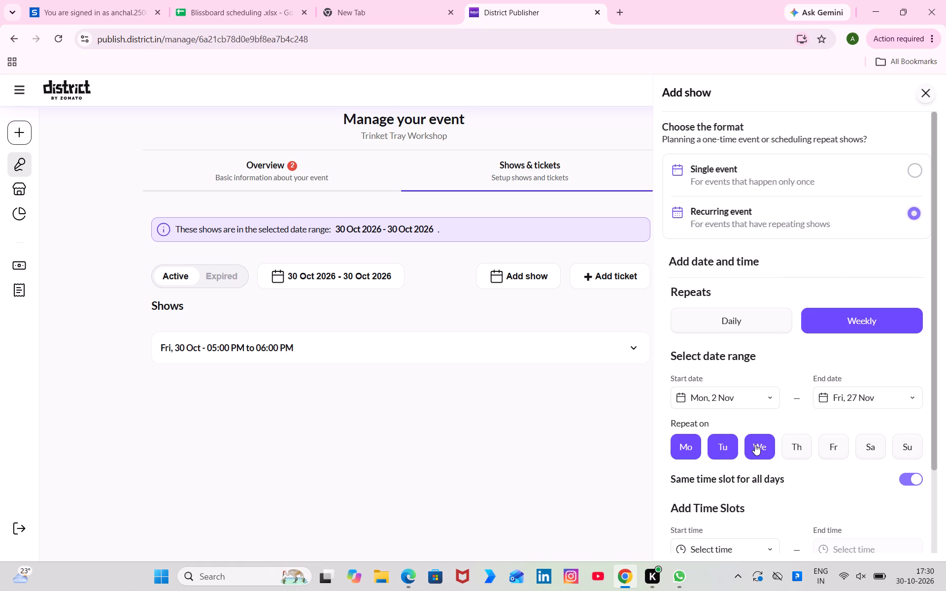
{"action": "left_click", "coordinate": [792, 442]}
{"action": "left_click", "coordinate": [830, 444]}
Set the first time slot for all selected days to 04:00 PM to 05:00 PM.
{"action": "scroll", "coordinate": [830, 444], "scroll_direction": "down", "scroll_amount": 3}
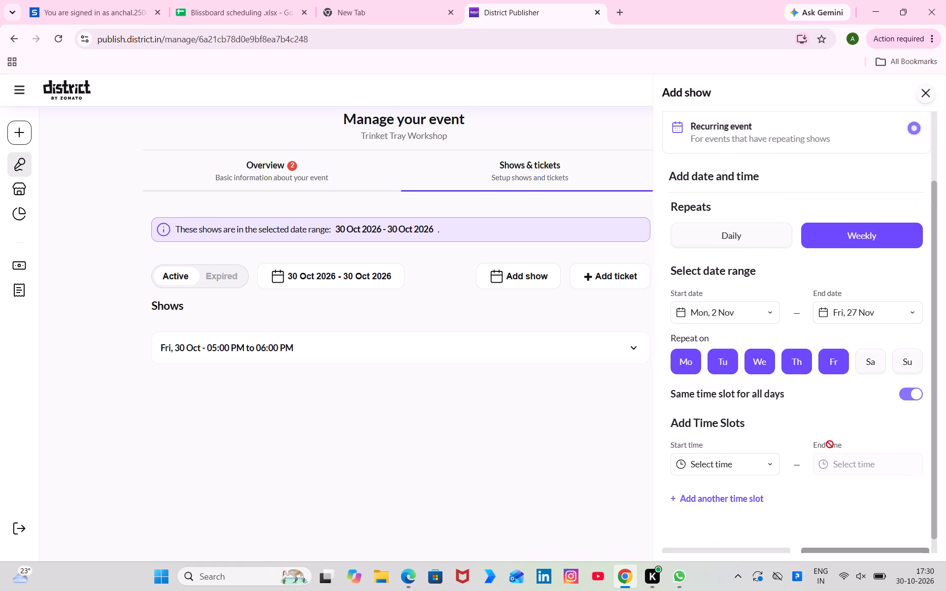
{"action": "left_click", "coordinate": [771, 447]}
{"action": "scroll", "coordinate": [753, 363], "scroll_direction": "down", "scroll_amount": 7}
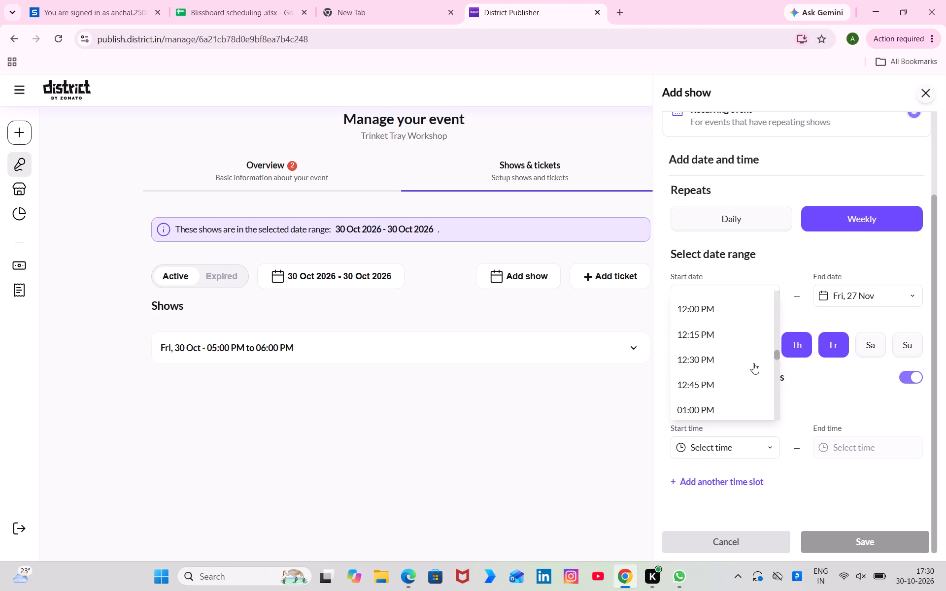
{"action": "scroll", "coordinate": [753, 363], "scroll_direction": "up", "scroll_amount": 5}
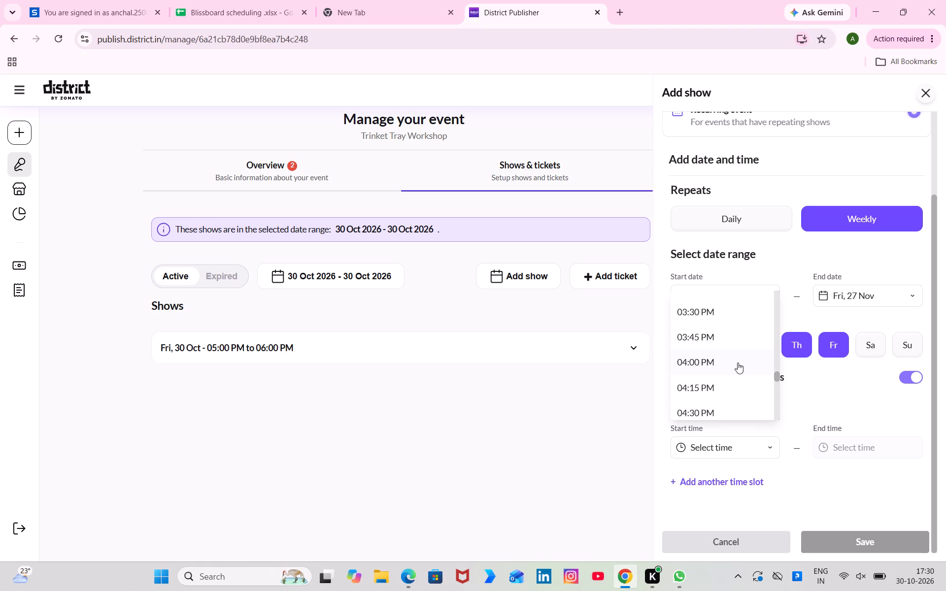
{"action": "left_click", "coordinate": [722, 364]}
{"action": "left_click", "coordinate": [851, 447]}
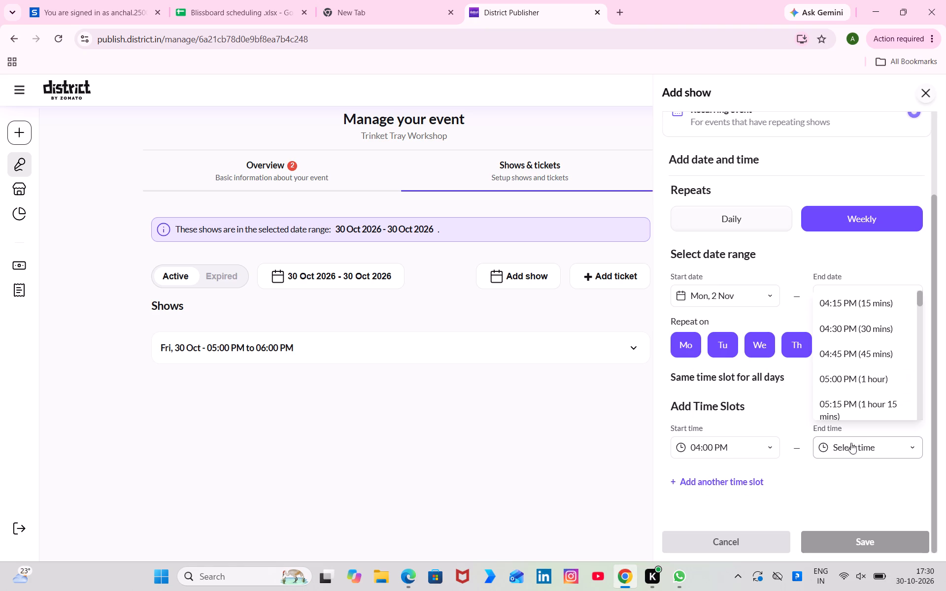
{"action": "left_click", "coordinate": [848, 381]}
Add a second time slot from 05:00 PM to 06:00 PM.
{"action": "left_click", "coordinate": [716, 497]}
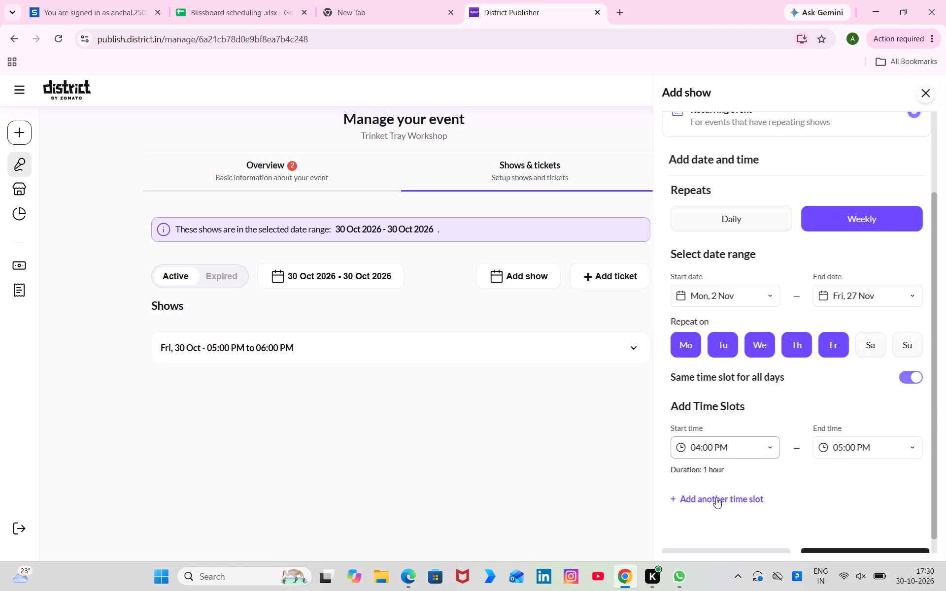
{"action": "left_click", "coordinate": [701, 502]}
{"action": "scroll", "coordinate": [697, 425], "scroll_direction": "down", "scroll_amount": 3}
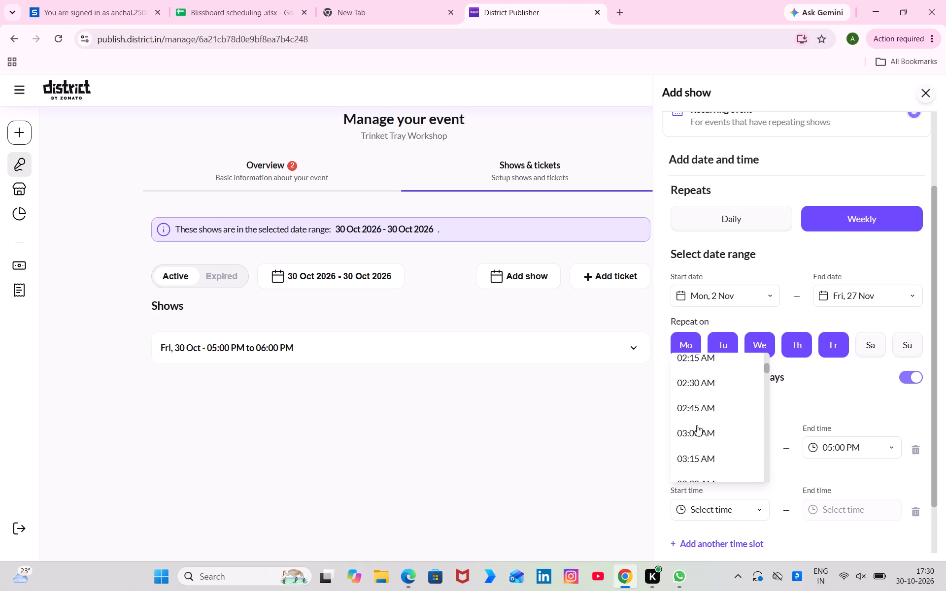
{"action": "scroll", "coordinate": [697, 425], "scroll_direction": "down", "scroll_amount": 8}
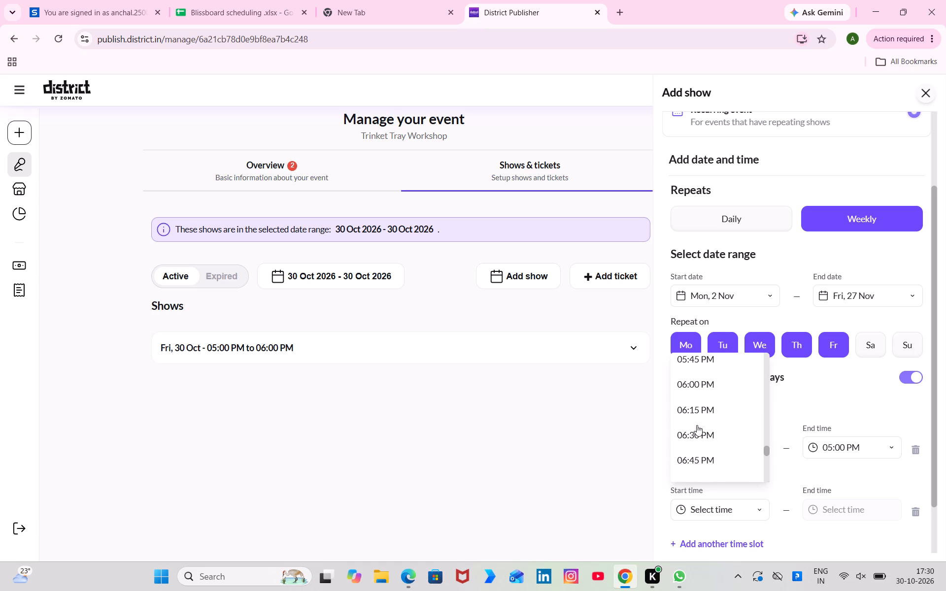
{"action": "scroll", "coordinate": [697, 425], "scroll_direction": "down", "scroll_amount": 1}
{"action": "left_click", "coordinate": [689, 386]}
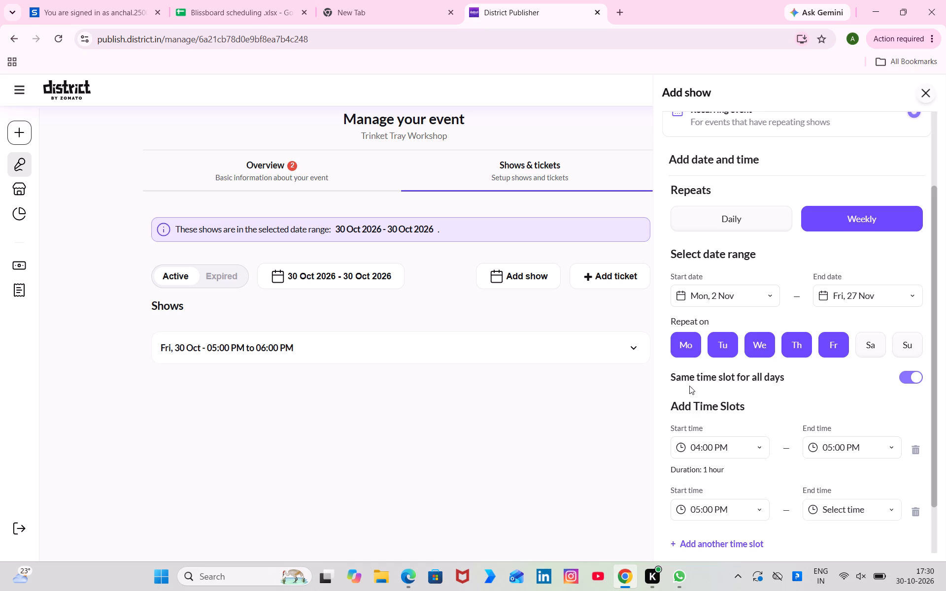
{"action": "left_click", "coordinate": [866, 512]}
{"action": "left_click", "coordinate": [852, 448]}
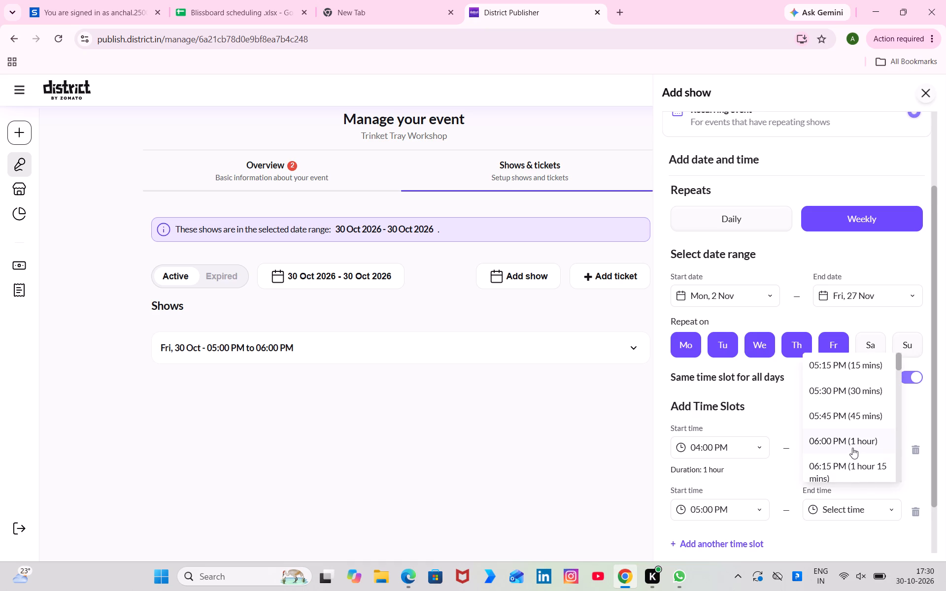
Save the recurring schedule and confirm the creation of the Trinket Tray Workshop shows.
{"action": "scroll", "coordinate": [852, 448], "scroll_direction": "down", "scroll_amount": 3}
{"action": "left_click", "coordinate": [865, 541]}
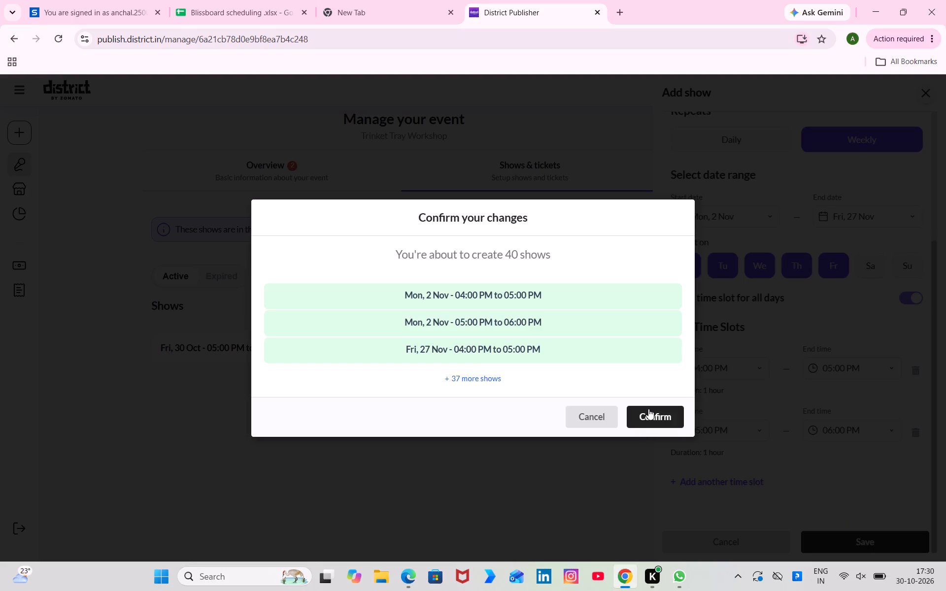
{"action": "left_click", "coordinate": [648, 409]}
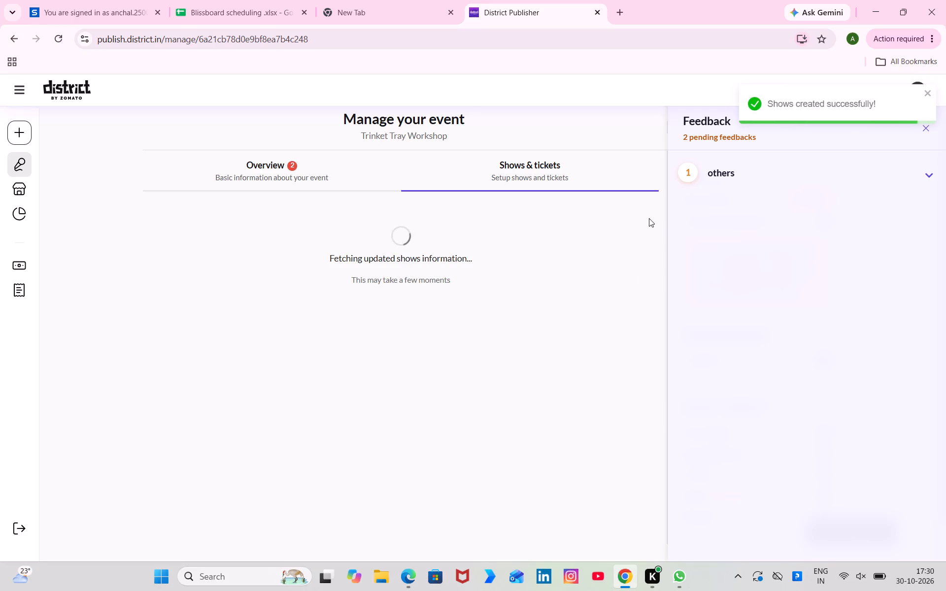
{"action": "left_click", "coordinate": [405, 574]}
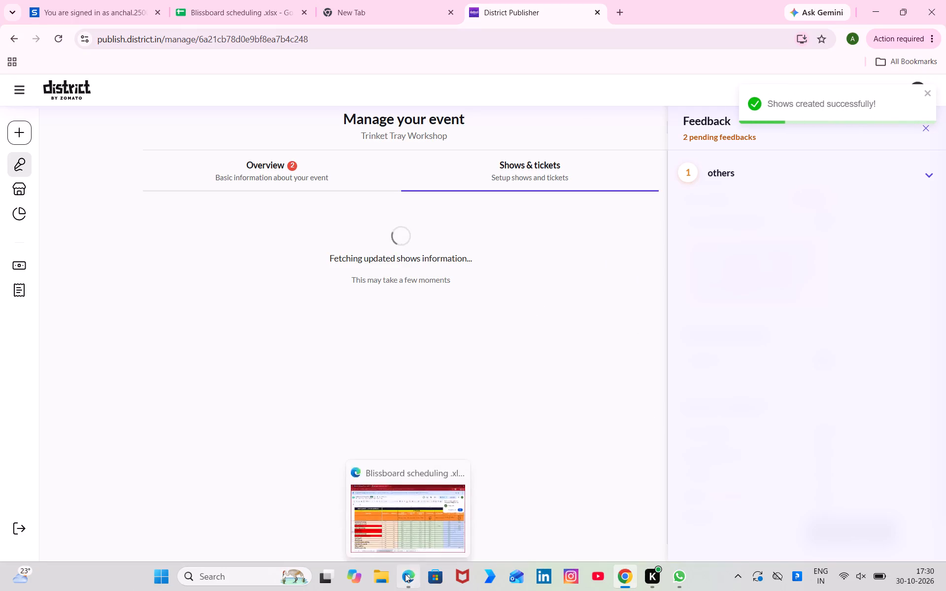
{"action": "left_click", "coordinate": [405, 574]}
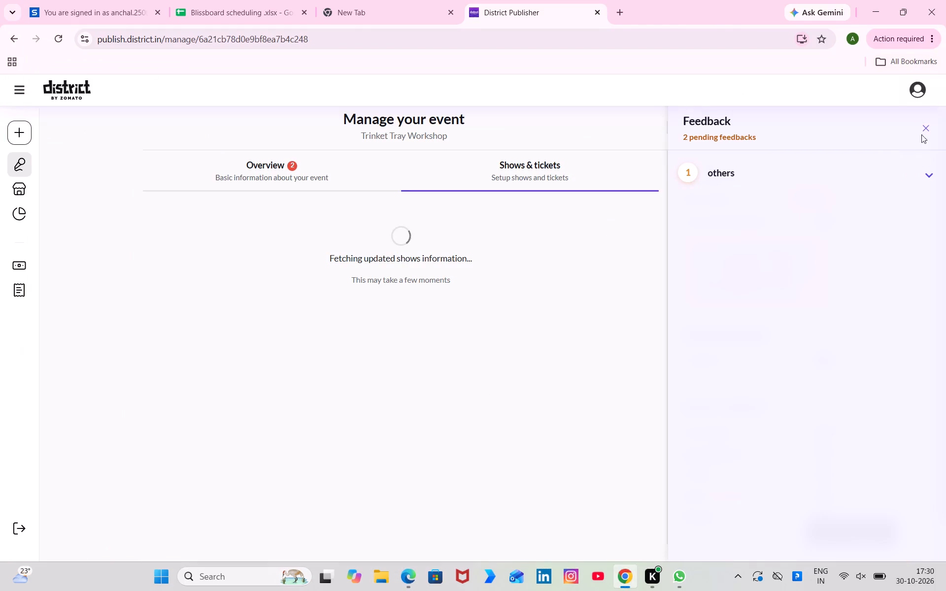
Dismiss the event feedback, start a new ticket and paste the INR 250 per person redeemable cover charge note as its description.
{"action": "left_click", "coordinate": [927, 128]}
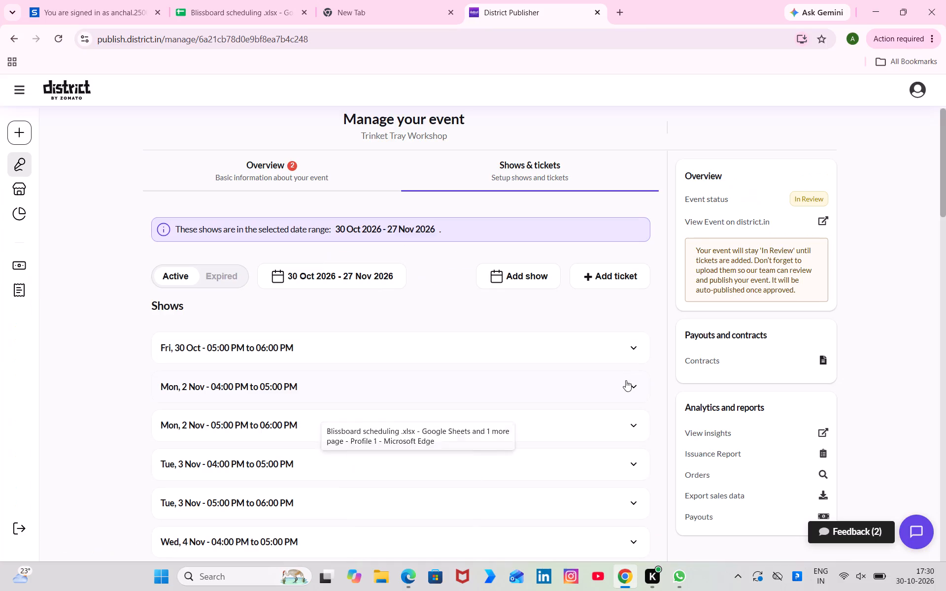
{"action": "left_click", "coordinate": [615, 269]}
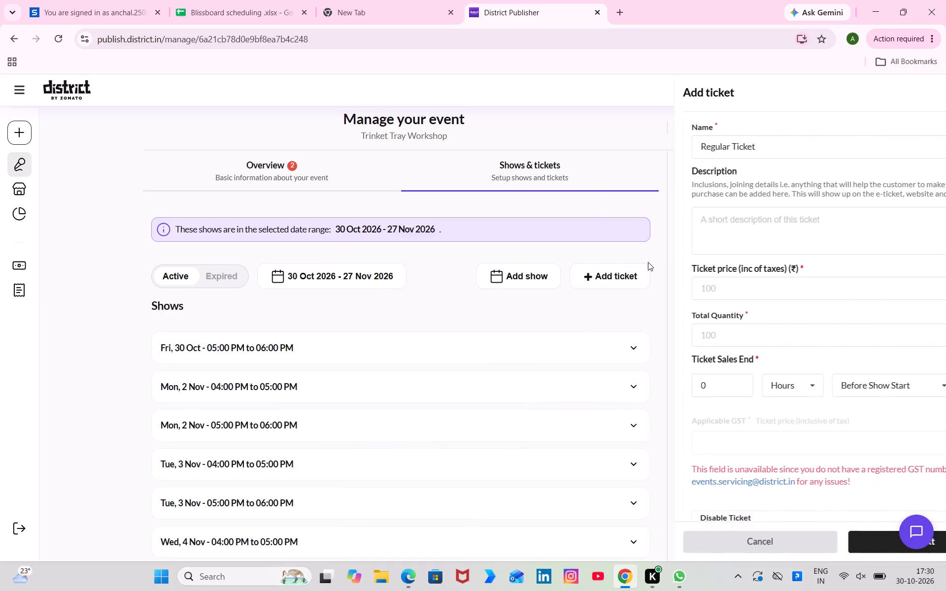
{"action": "left_click", "coordinate": [750, 219]}
{"action": "key", "text": "ctrl+v"}
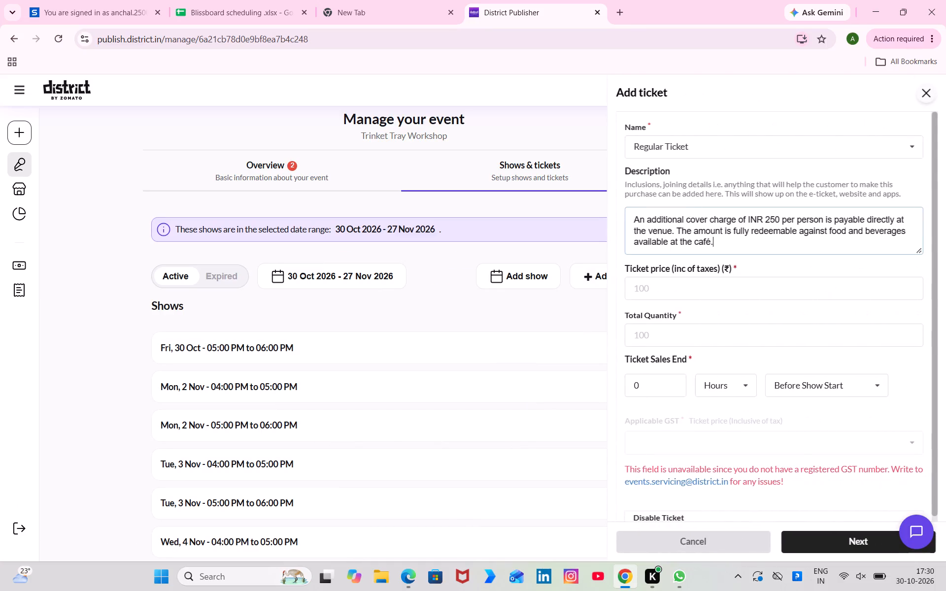
Fill in the custom ticket ENTRY PASS with price 799, quantity 10, and sales ending 30 minutes before show start.
{"action": "left_click", "coordinate": [727, 148]}
{"action": "left_click", "coordinate": [745, 192]}
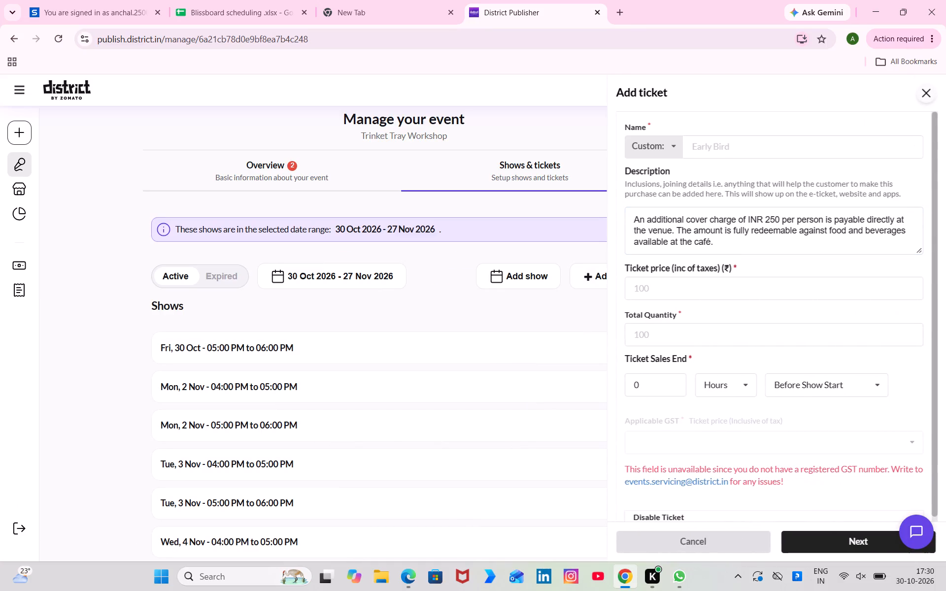
{"action": "left_click", "coordinate": [749, 141]}
{"action": "left_click", "coordinate": [777, 176]}
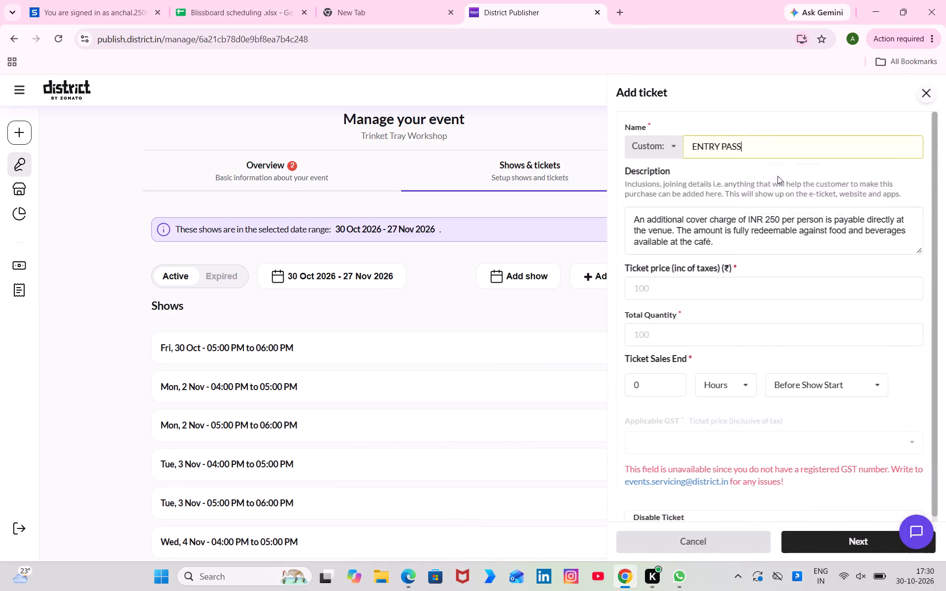
{"action": "left_click", "coordinate": [696, 293]}
{"action": "type", "text": "799"}
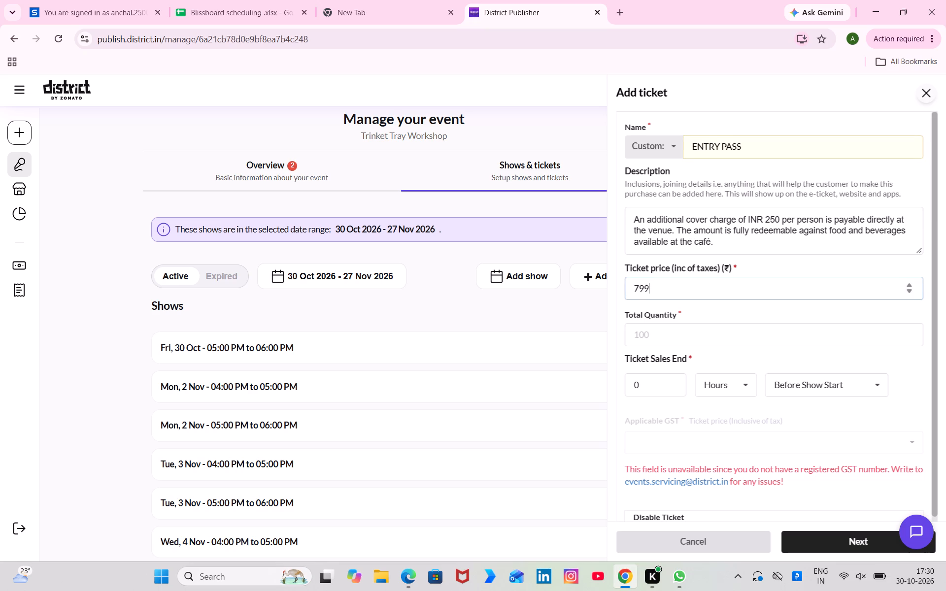
{"action": "left_click", "coordinate": [678, 339]}
{"action": "type", "text": "10"}
{"action": "left_click", "coordinate": [635, 384]}
{"action": "key", "text": "3"}
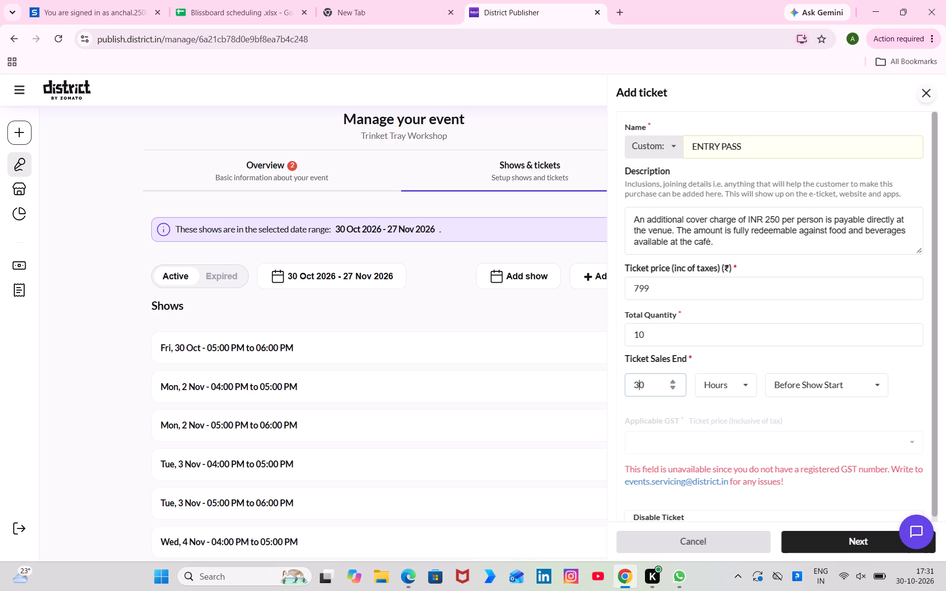
{"action": "left_click", "coordinate": [711, 381]}
{"action": "left_click", "coordinate": [718, 398]}
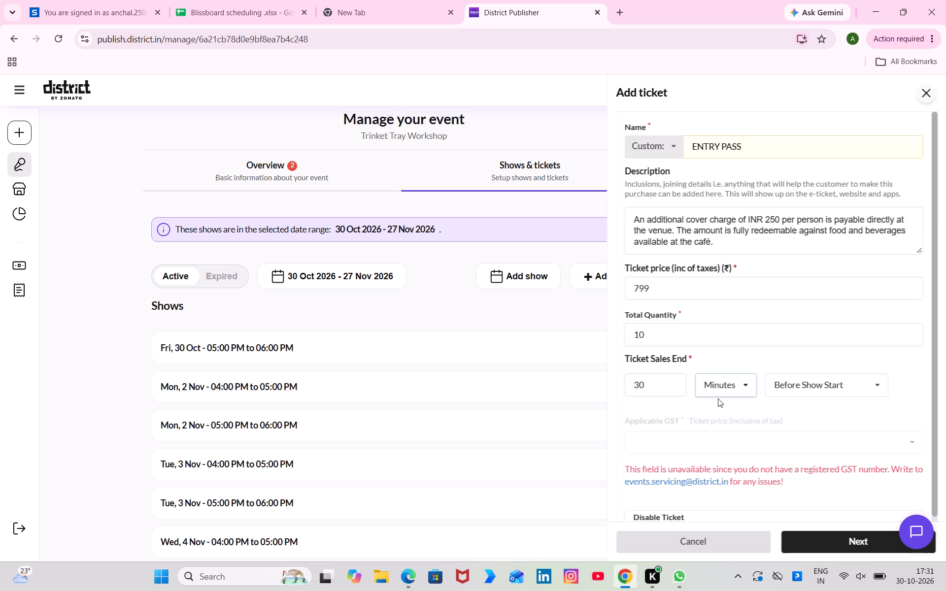
Apply the ticket to all shows of the Trinket Tray Workshop and save it.
{"action": "left_click", "coordinate": [856, 539]}
{"action": "left_click", "coordinate": [856, 539]}
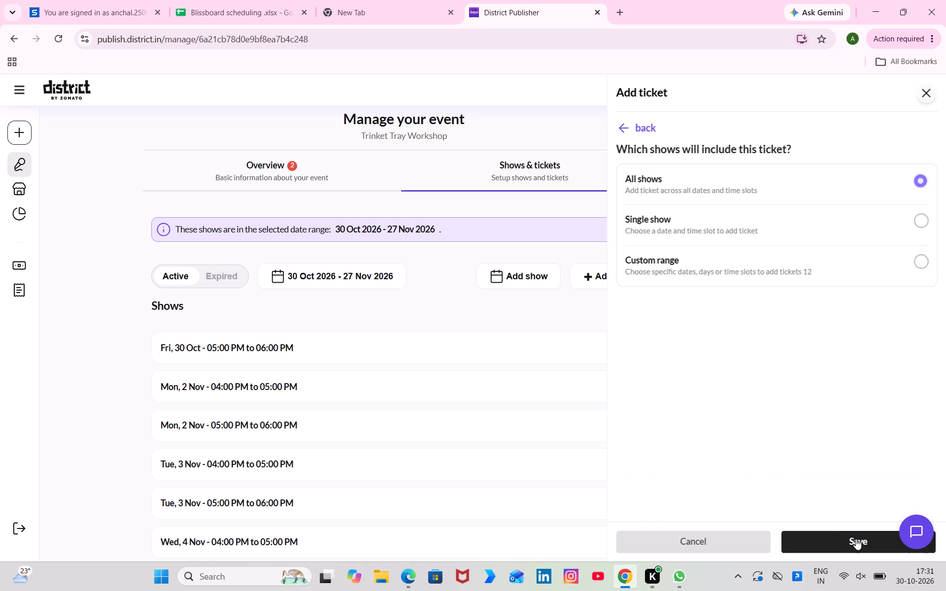
{"action": "left_click", "coordinate": [709, 488]}
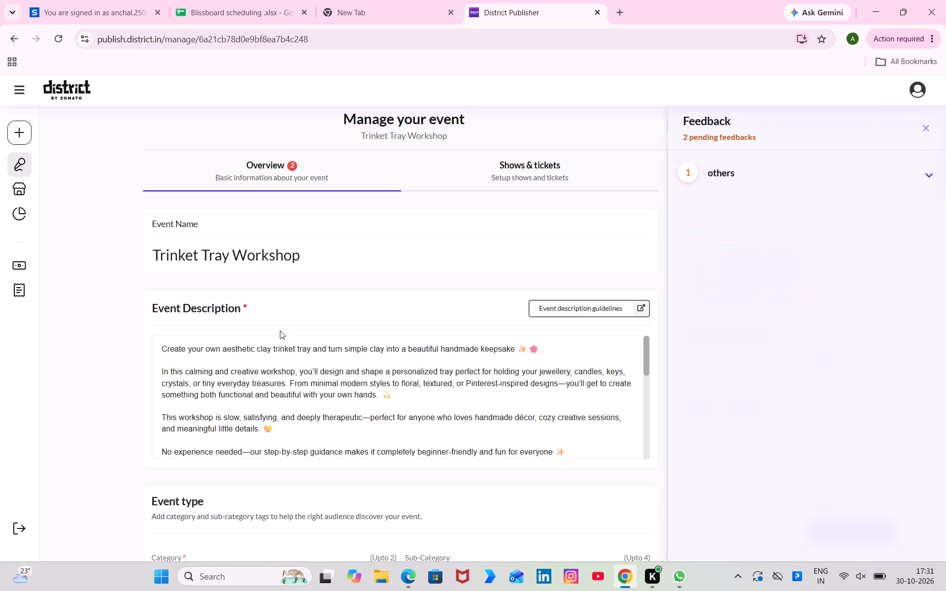
Switch to the Blissboard scheduling sheet in Microsoft Edge and mark Trinket Tray as done for breakin brew Ambiance mall.
{"action": "left_click", "coordinate": [411, 571]}
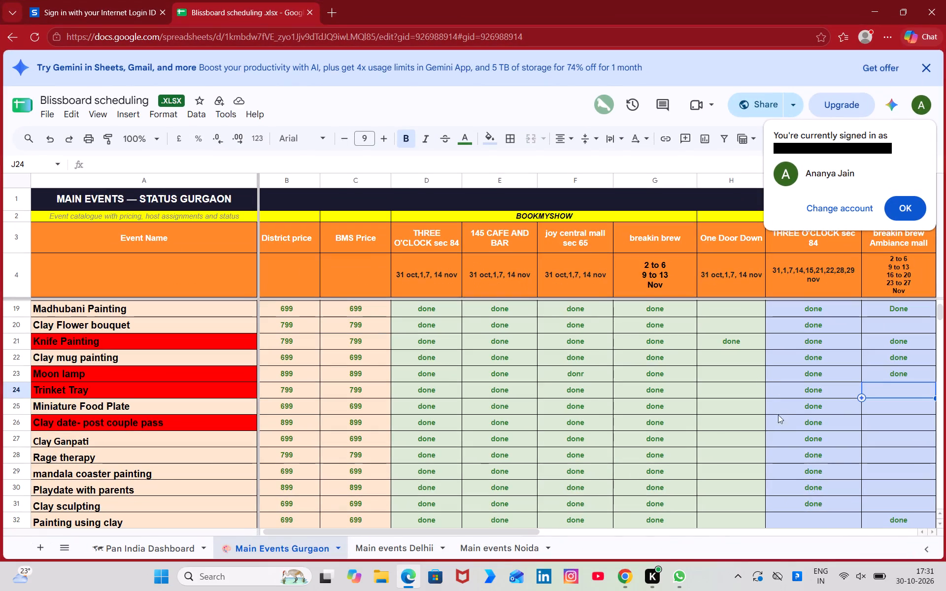
{"action": "key", "text": "d"}
{"action": "key", "text": "Return"}
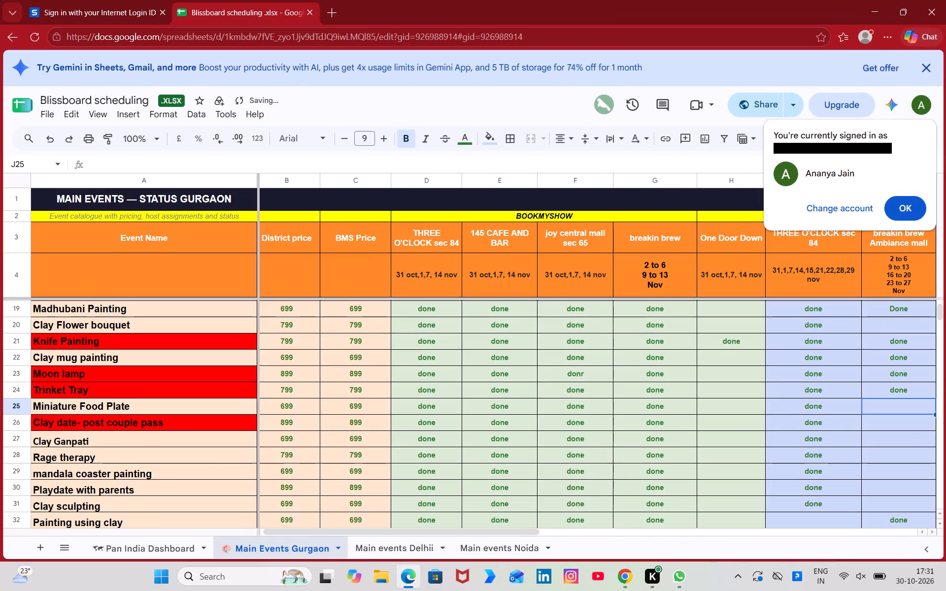
Check the Gurgaon event list for the next event without a done mark under breakin brew Ambiance mall.
{"action": "scroll", "coordinate": [842, 431], "scroll_direction": "left", "scroll_amount": 2}
{"action": "scroll", "coordinate": [842, 431], "scroll_direction": "down", "scroll_amount": 2}
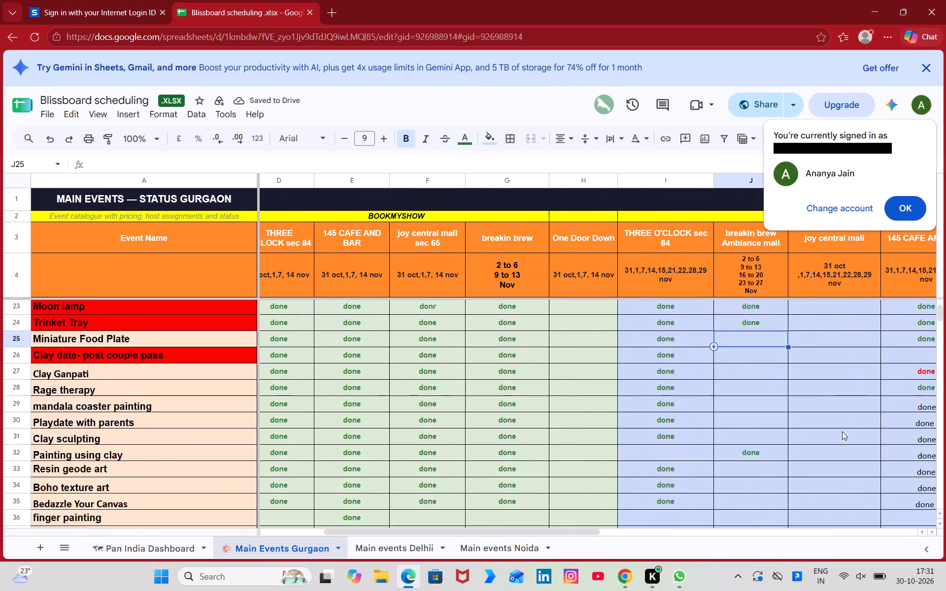
{"action": "scroll", "coordinate": [842, 431], "scroll_direction": "down", "scroll_amount": 3}
{"action": "scroll", "coordinate": [842, 431], "scroll_direction": "up", "scroll_amount": 4}
{"action": "scroll", "coordinate": [842, 431], "scroll_direction": "right", "scroll_amount": 4}
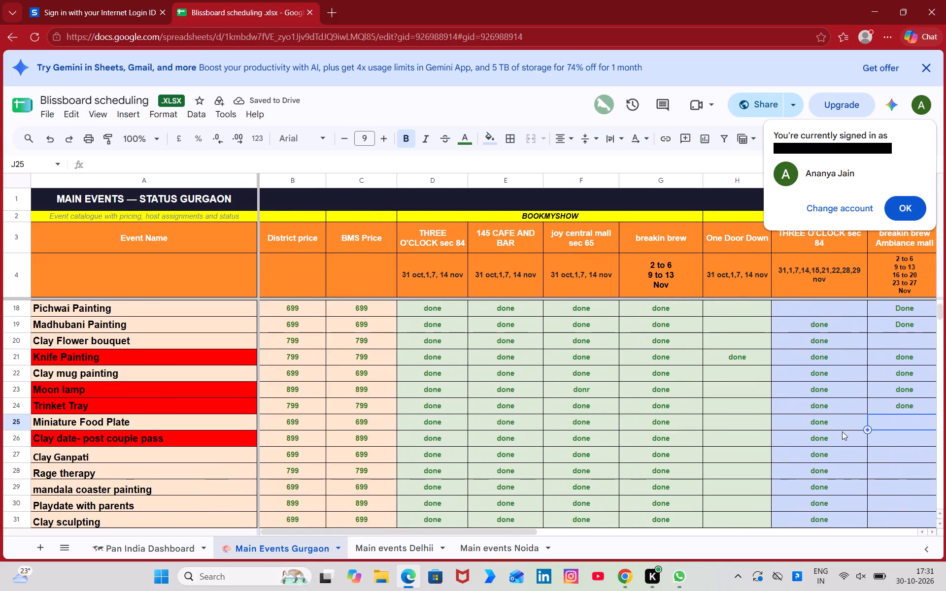
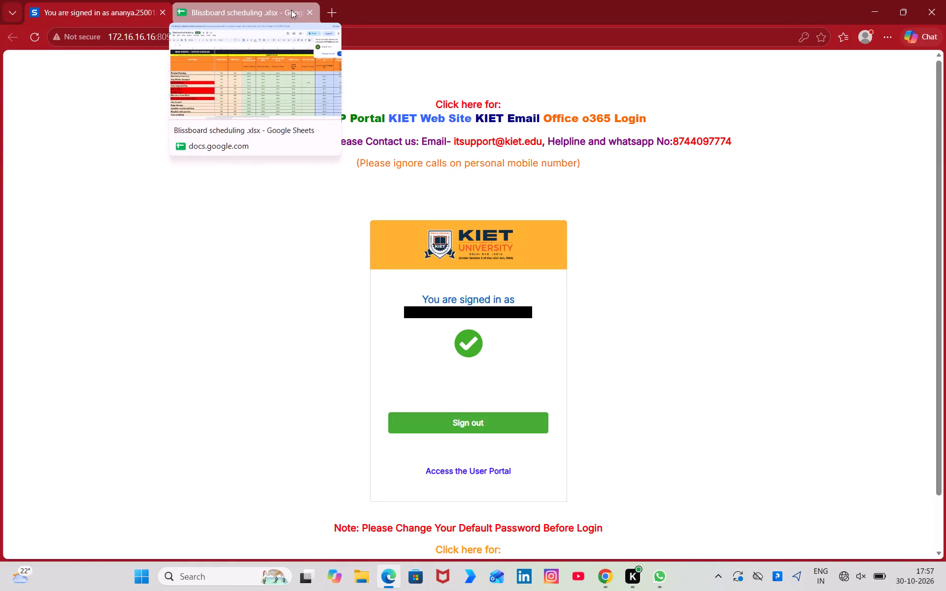
Turn on the computer's mobile hotspot in the Windows quick settings.
{"action": "left_click", "coordinate": [860, 577]}
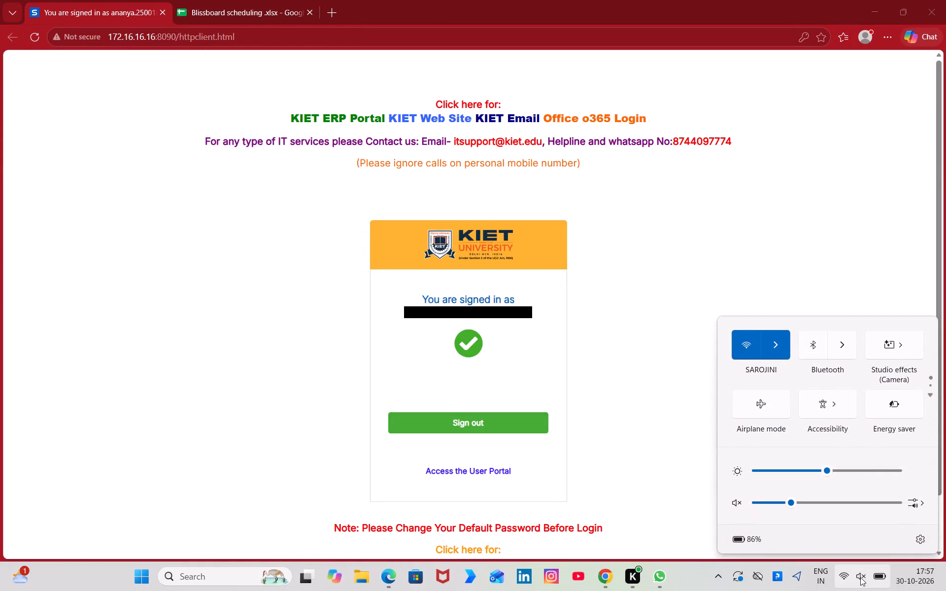
{"action": "scroll", "coordinate": [896, 385], "scroll_direction": "down", "scroll_amount": 4}
{"action": "left_click", "coordinate": [879, 346]}
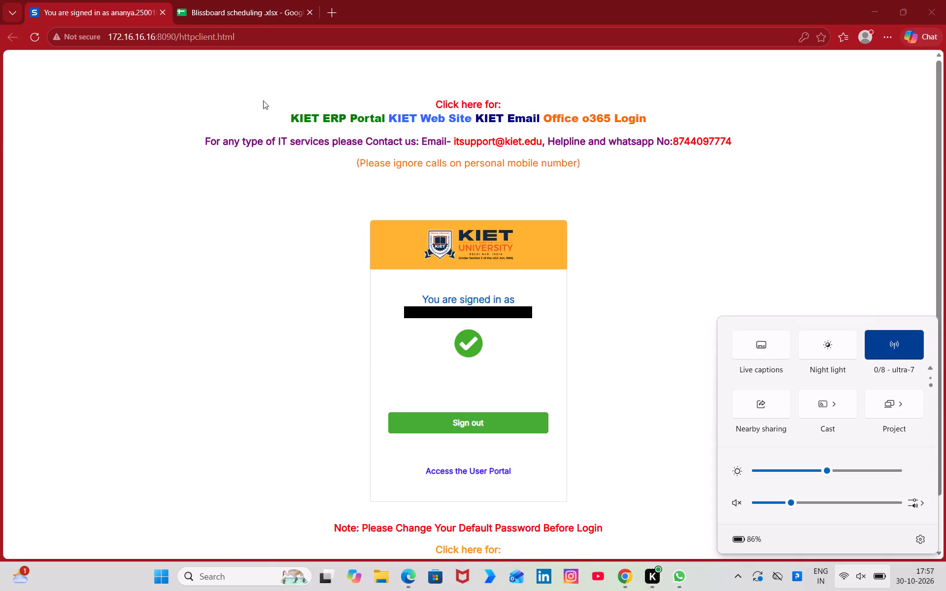
Switch to the open Blissboard scheduling spreadsheet in Google Sheets.
{"action": "left_click", "coordinate": [236, 16]}
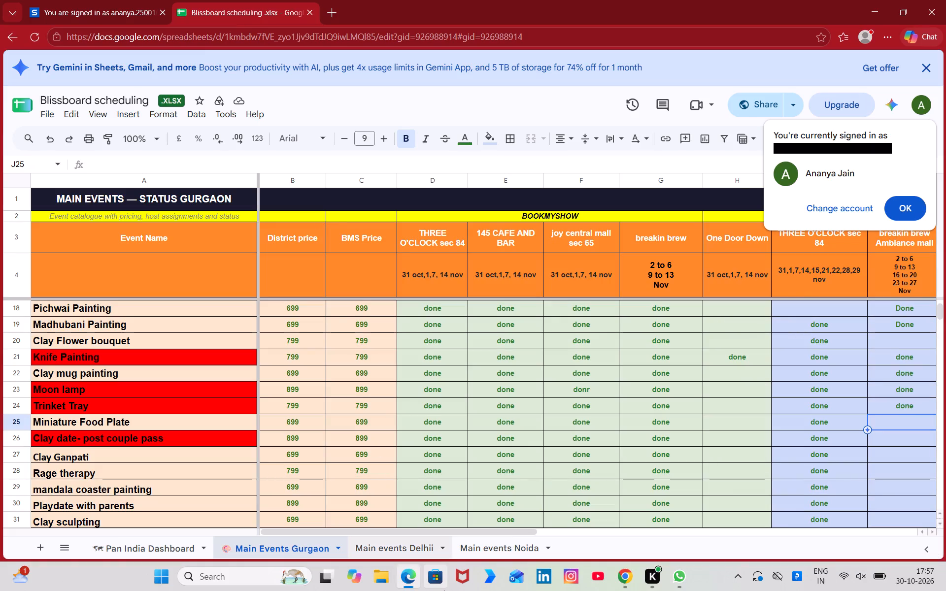
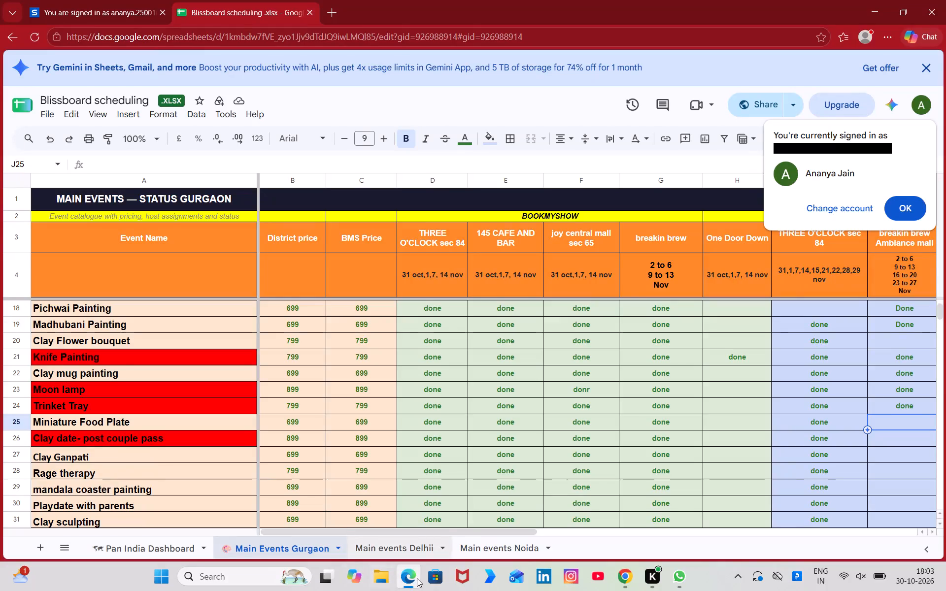
Switch to District Publisher in Chrome, return to the events overview and search for "miniat".
{"action": "left_click", "coordinate": [417, 578]}
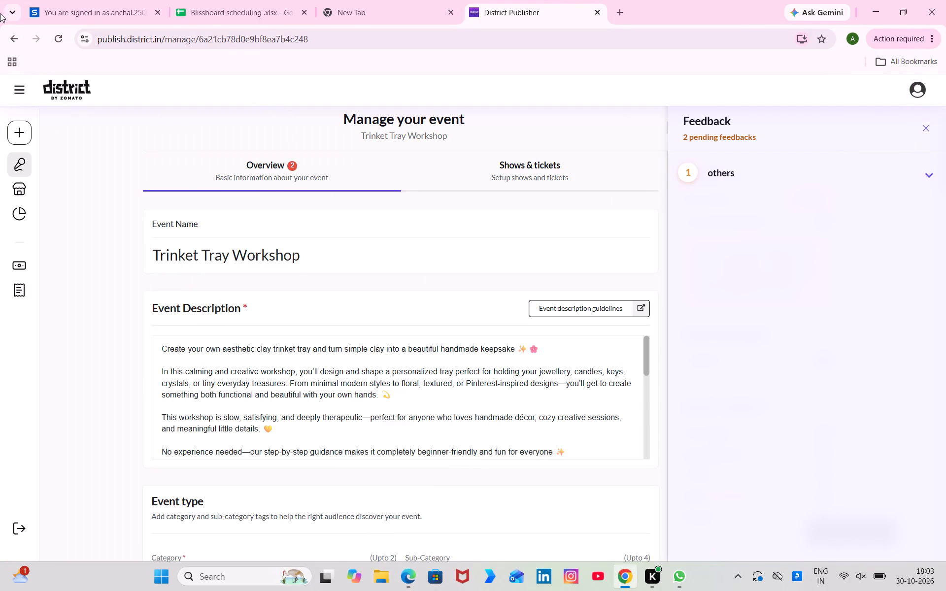
{"action": "left_click", "coordinate": [14, 41]}
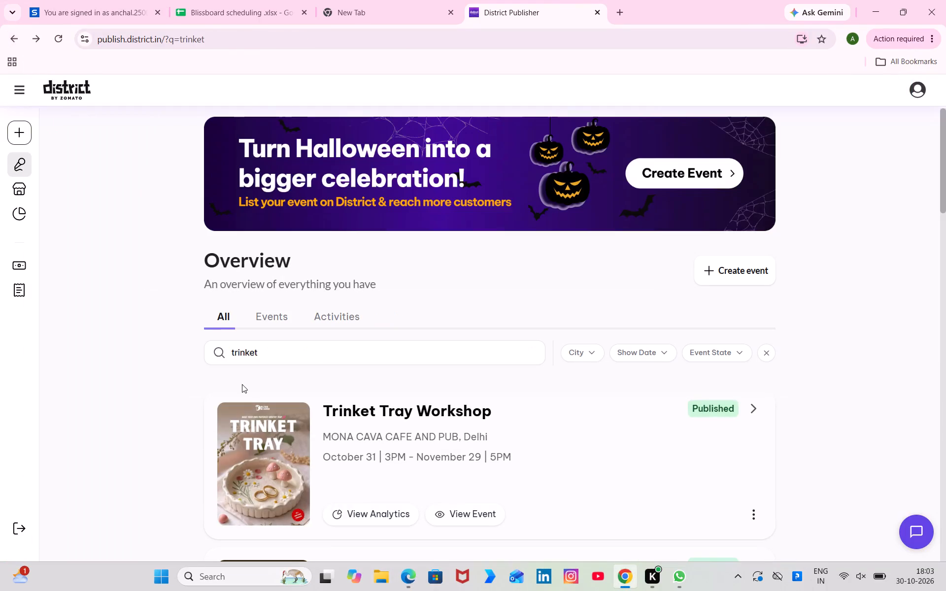
{"action": "left_click_drag", "start_coordinate": [262, 350], "coordinate": [157, 357]}
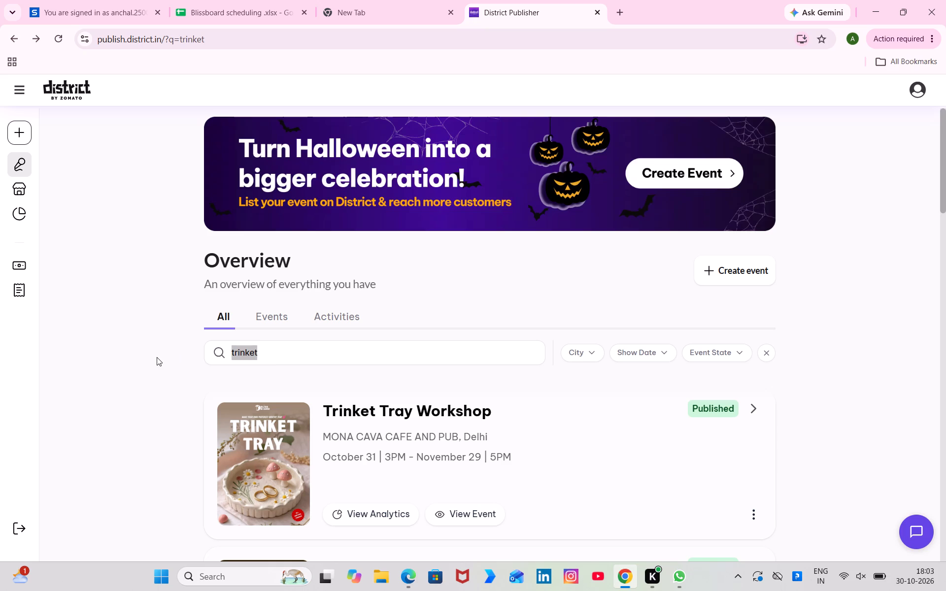
{"action": "type", "text": "miniat"}
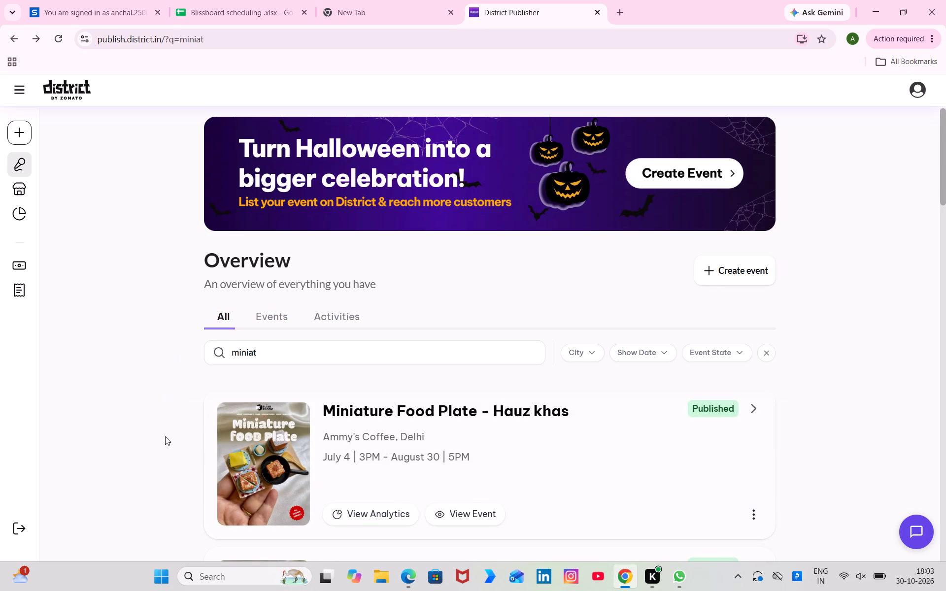
Open the Clay Miniature Food Plate Workshop listing at Breakin' Brew, Gurugram, dated June 5 to October 30.
{"action": "scroll", "coordinate": [165, 436], "scroll_direction": "down", "scroll_amount": 9}
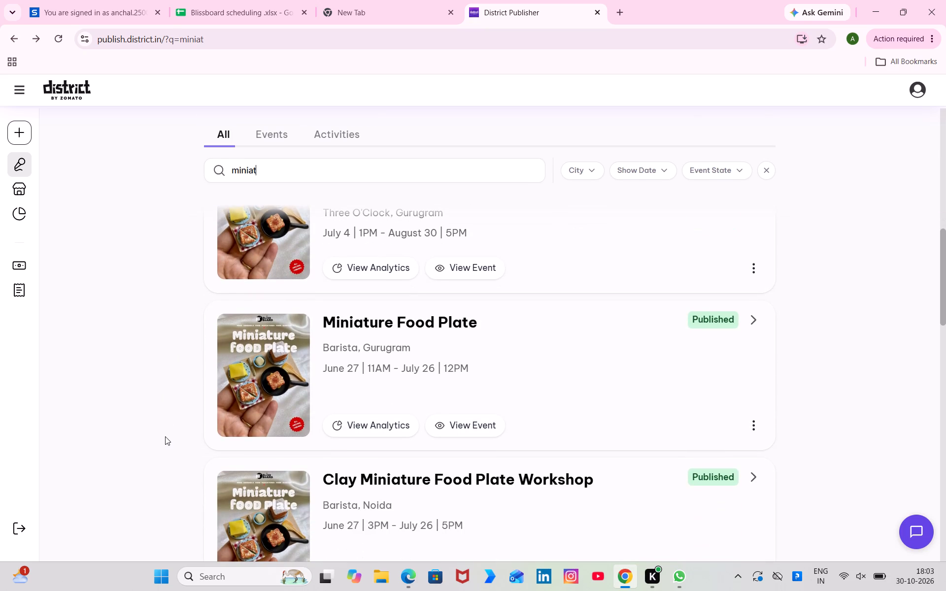
{"action": "scroll", "coordinate": [165, 436], "scroll_direction": "down", "scroll_amount": 9}
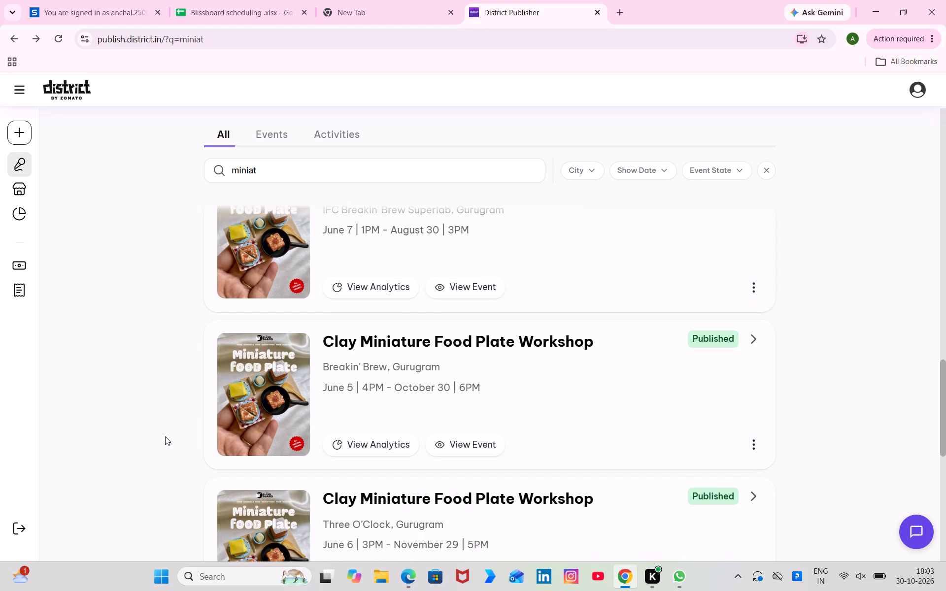
{"action": "scroll", "coordinate": [165, 436], "scroll_direction": "down", "scroll_amount": 2}
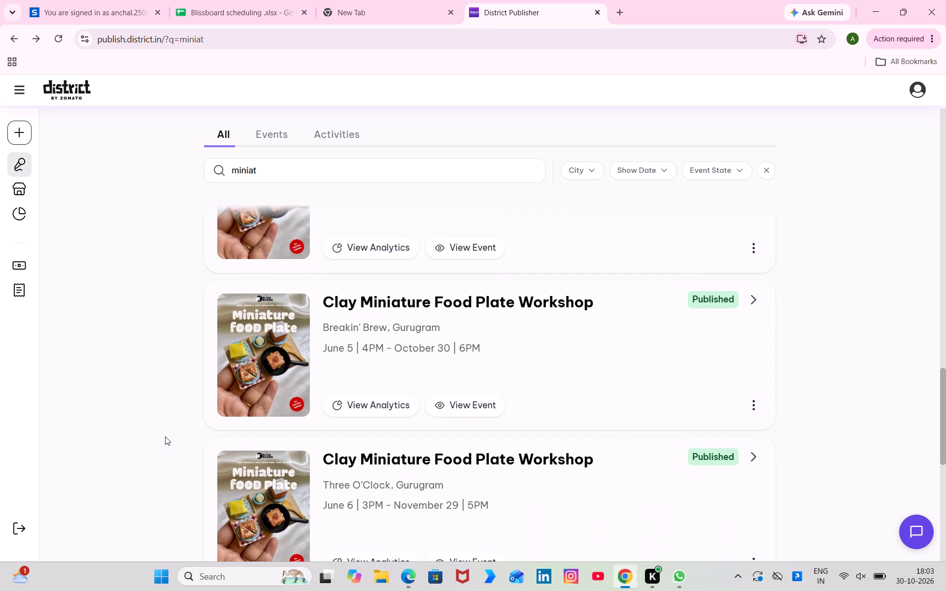
{"action": "left_click", "coordinate": [250, 390]}
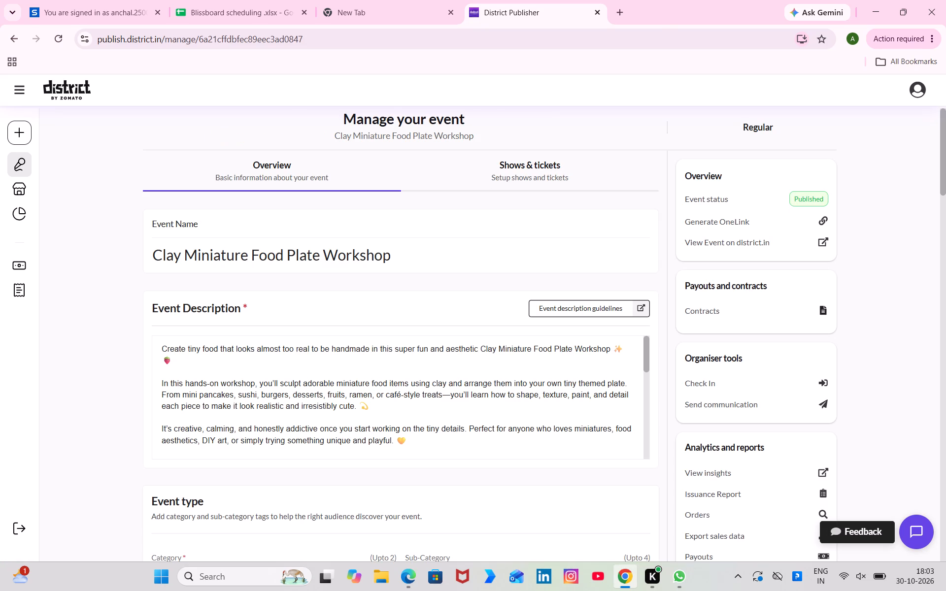
In the event's shows and tickets setup, choose the recurring event format with weekly repeats.
{"action": "left_click", "coordinate": [537, 170]}
{"action": "left_click", "coordinate": [579, 389]}
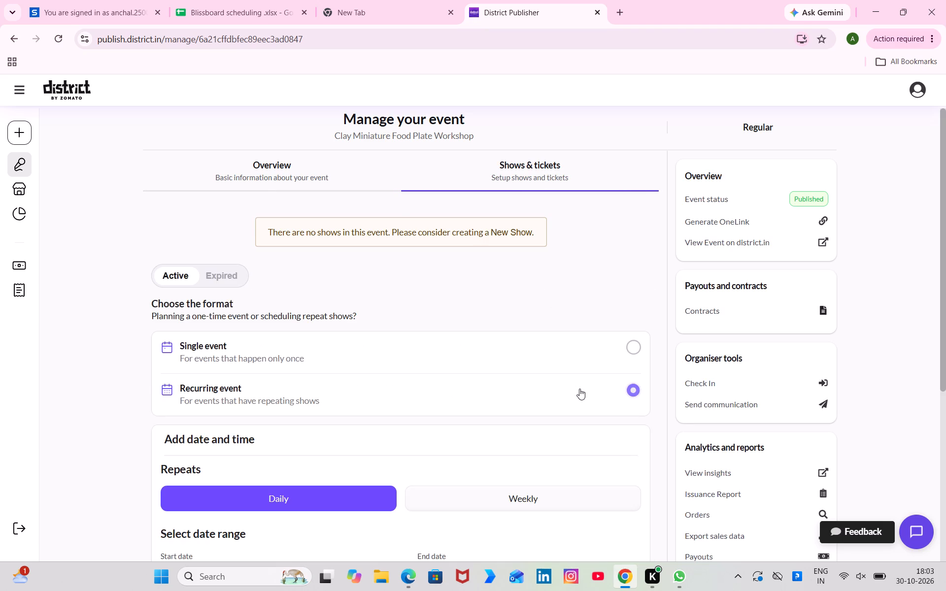
{"action": "scroll", "coordinate": [579, 389], "scroll_direction": "down", "scroll_amount": 3}
{"action": "left_click", "coordinate": [537, 350]}
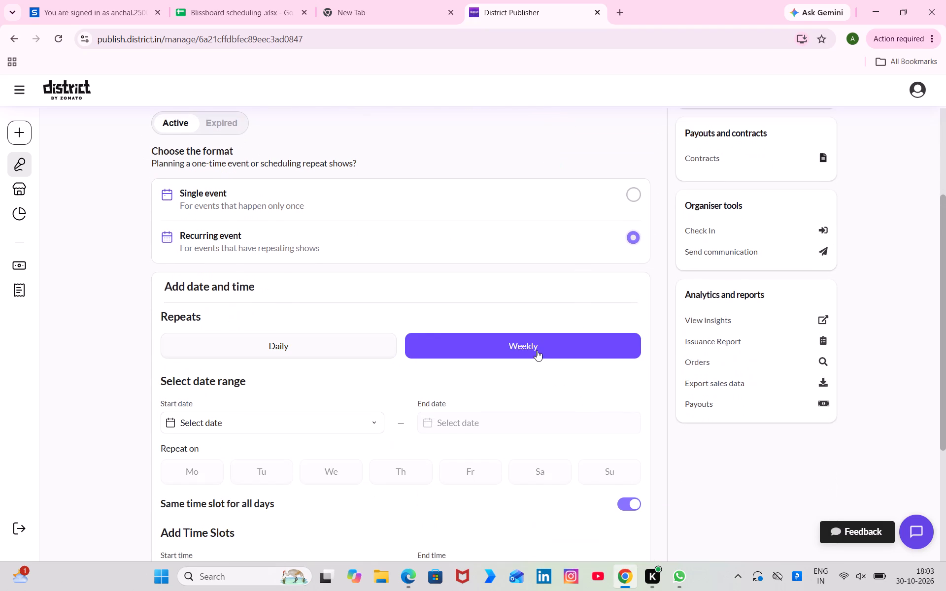
Set the show date range from Mon, 2 Nov to Fri, 27 Nov.
{"action": "left_click", "coordinate": [343, 429]}
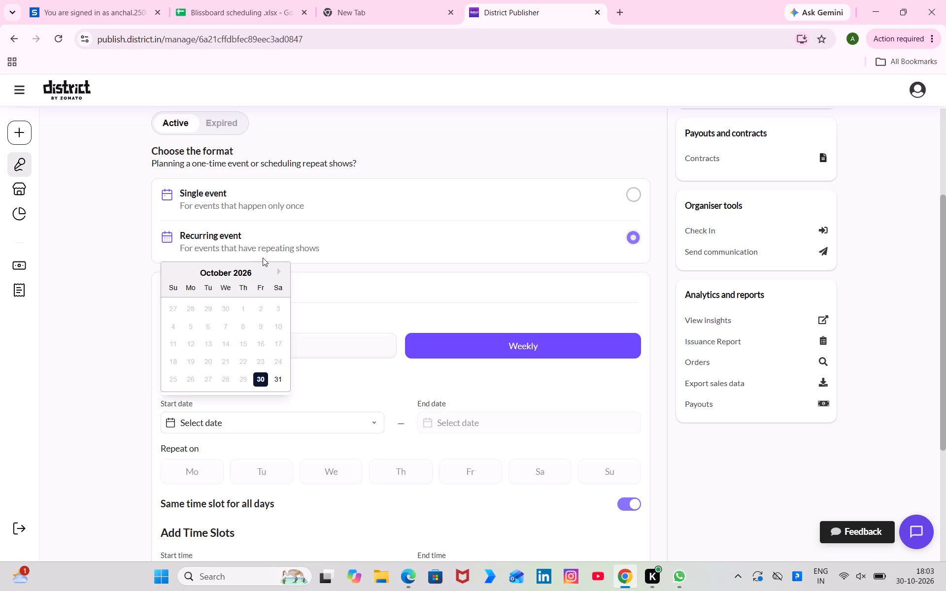
{"action": "left_click", "coordinate": [280, 268]}
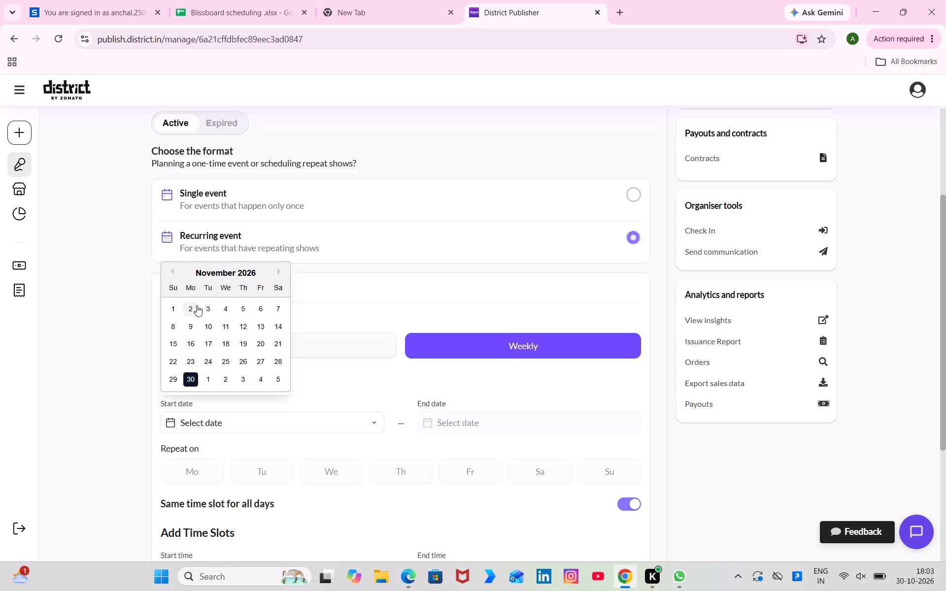
{"action": "left_click", "coordinate": [196, 306]}
{"action": "left_click", "coordinate": [484, 410]}
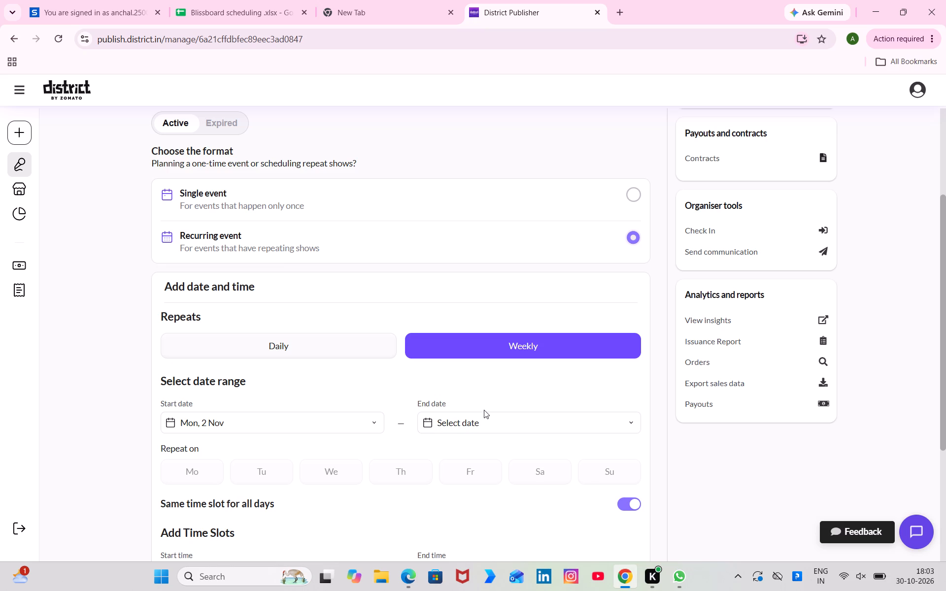
{"action": "left_click", "coordinate": [486, 418]}
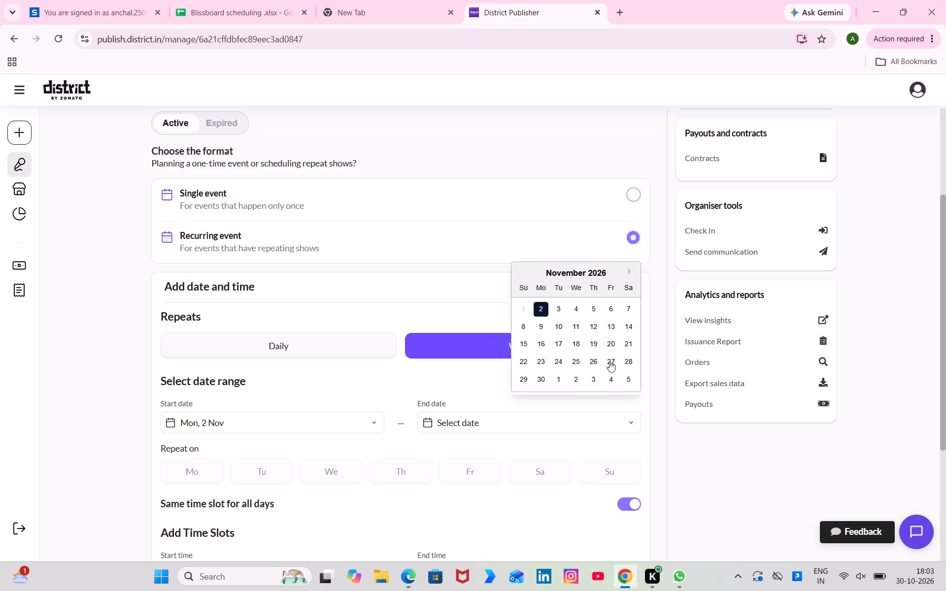
{"action": "left_click", "coordinate": [609, 361]}
Set the shows to repeat on Monday, Tuesday, Wednesday, Thursday and Friday.
{"action": "left_click", "coordinate": [202, 467]}
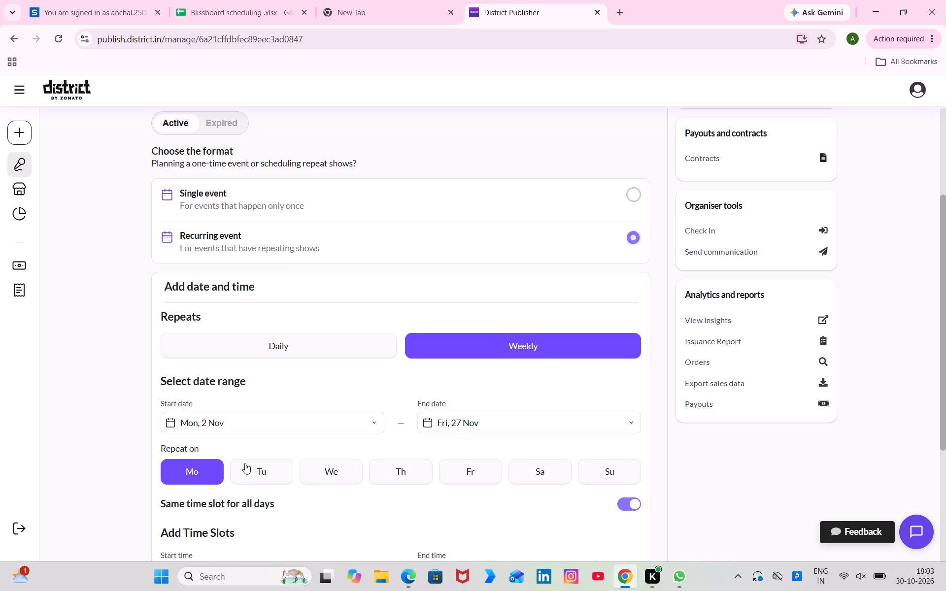
{"action": "left_click", "coordinate": [251, 469]}
{"action": "left_click", "coordinate": [303, 469]}
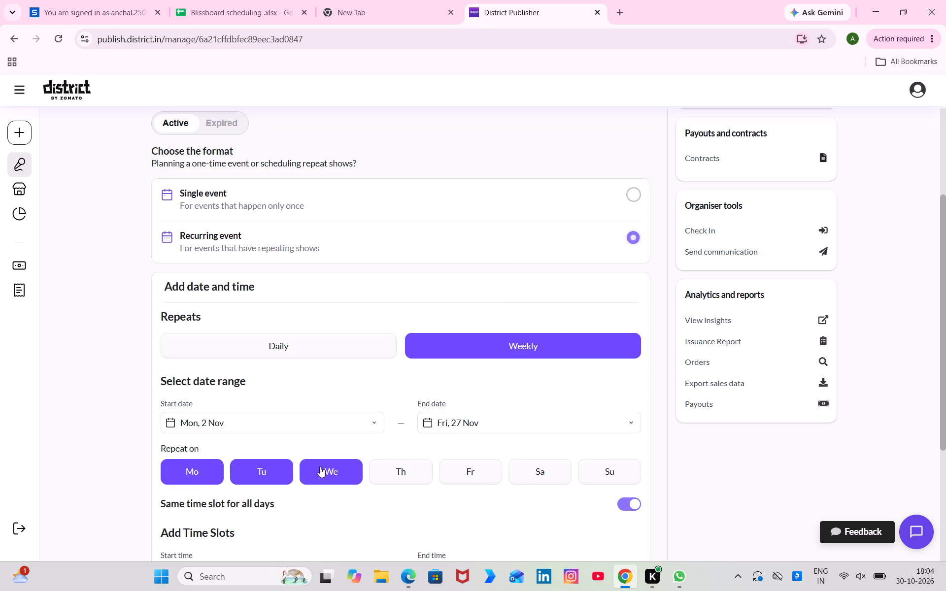
{"action": "left_click", "coordinate": [413, 472]}
{"action": "left_click", "coordinate": [466, 477]}
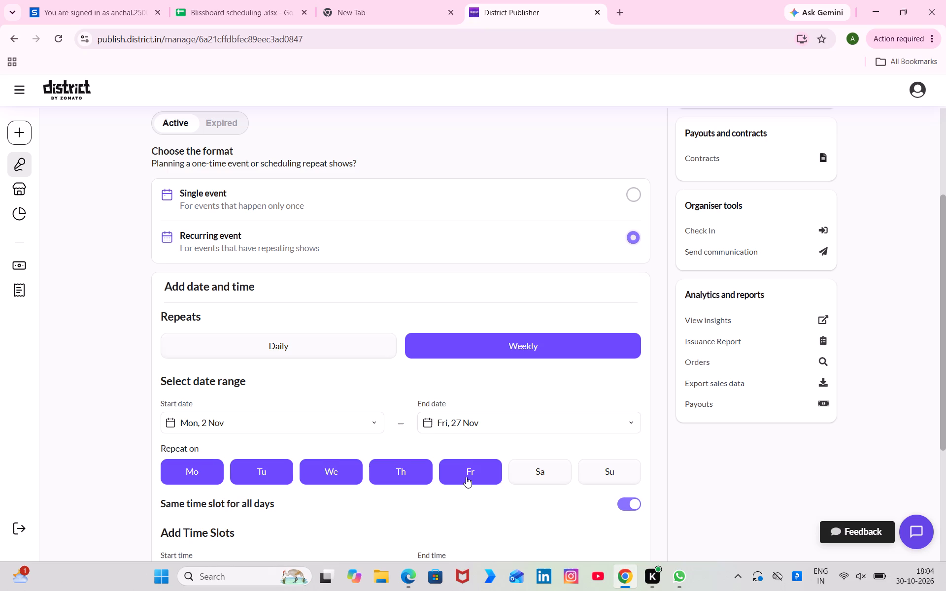
Set the first time slot from 04:00 PM to 05:00 PM.
{"action": "scroll", "coordinate": [466, 477], "scroll_direction": "down", "scroll_amount": 3}
{"action": "left_click", "coordinate": [368, 459]}
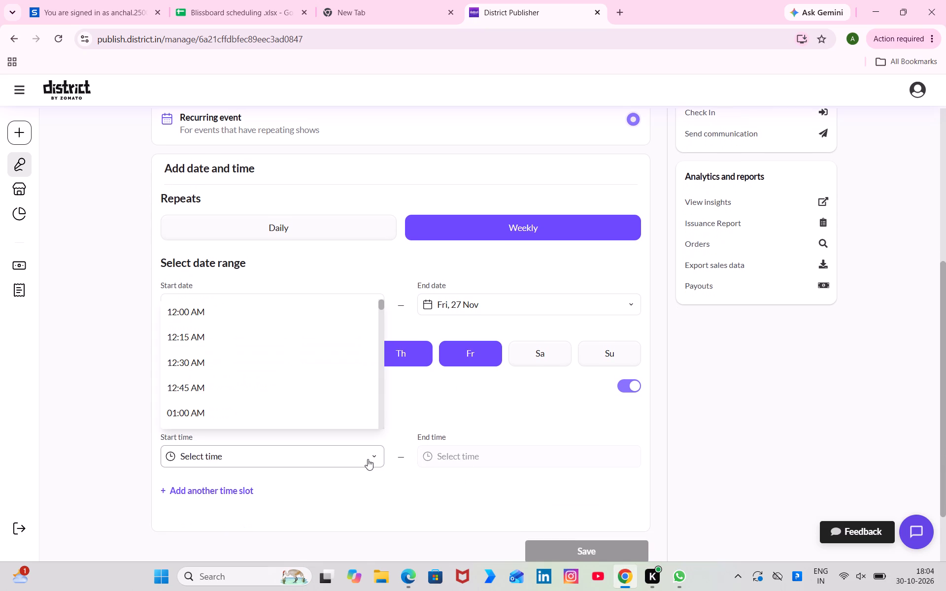
{"action": "scroll", "coordinate": [329, 344], "scroll_direction": "down", "scroll_amount": 9}
{"action": "scroll", "coordinate": [329, 344], "scroll_direction": "up", "scroll_amount": 5}
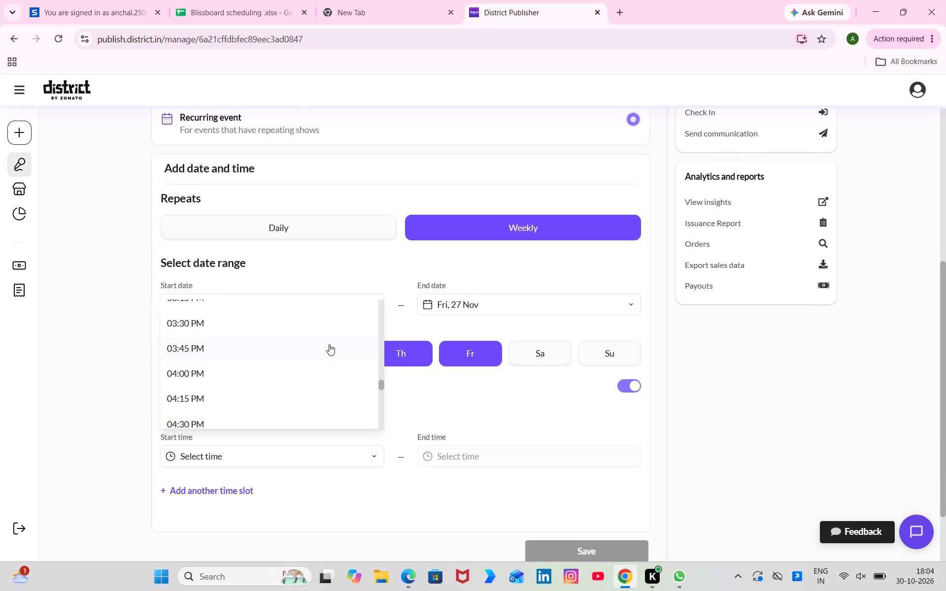
{"action": "left_click", "coordinate": [266, 367]}
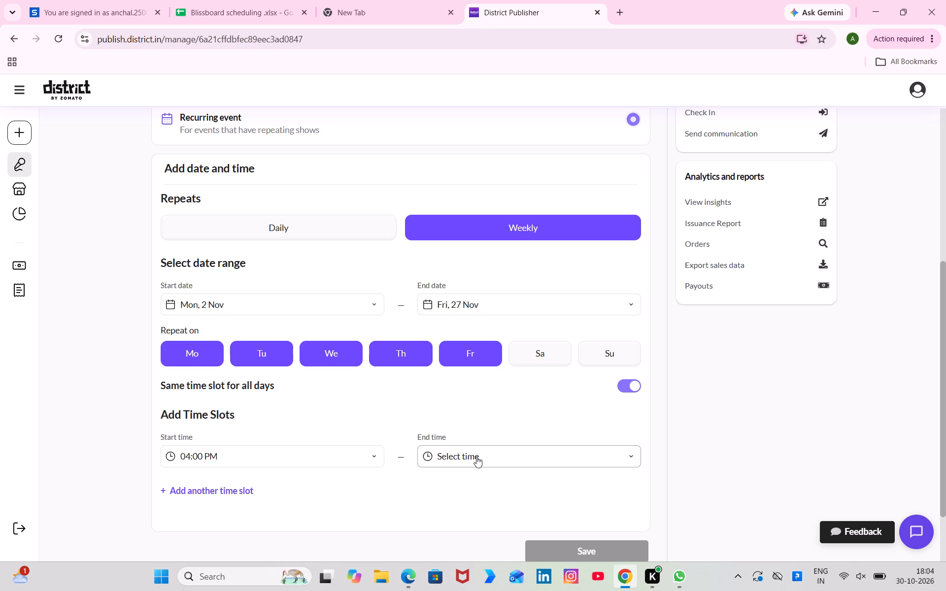
{"action": "left_click", "coordinate": [476, 457]}
{"action": "left_click", "coordinate": [494, 386]}
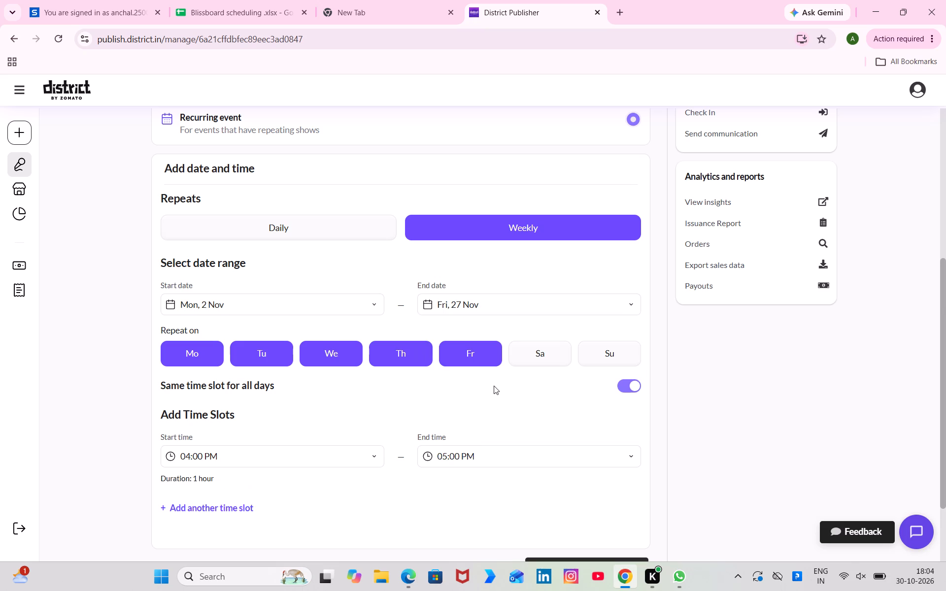
Add a second time slot from 05:00 PM to 06:00 PM.
{"action": "scroll", "coordinate": [494, 386], "scroll_direction": "down", "scroll_amount": 2}
{"action": "left_click", "coordinate": [239, 404]}
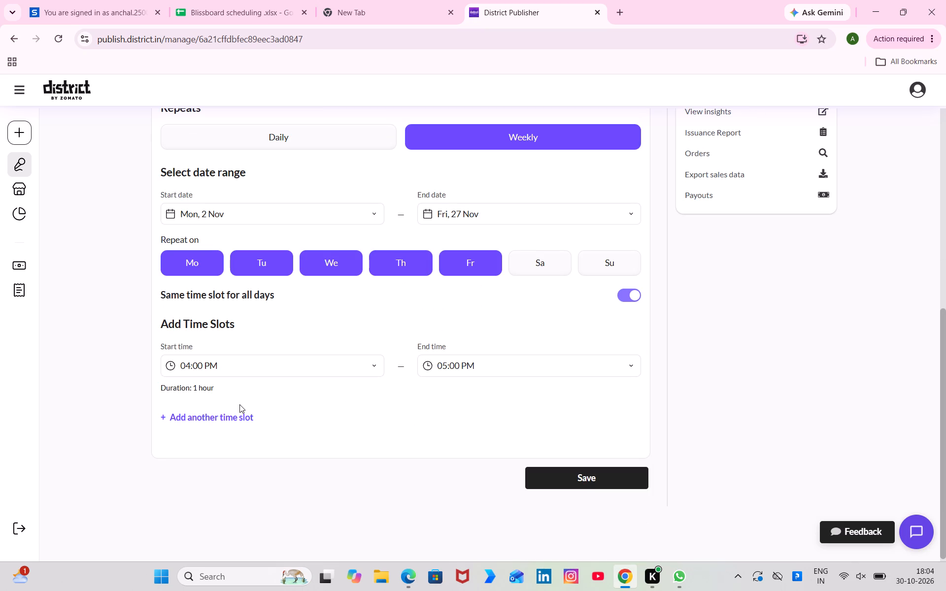
{"action": "left_click", "coordinate": [240, 415]}
{"action": "left_click", "coordinate": [265, 427]}
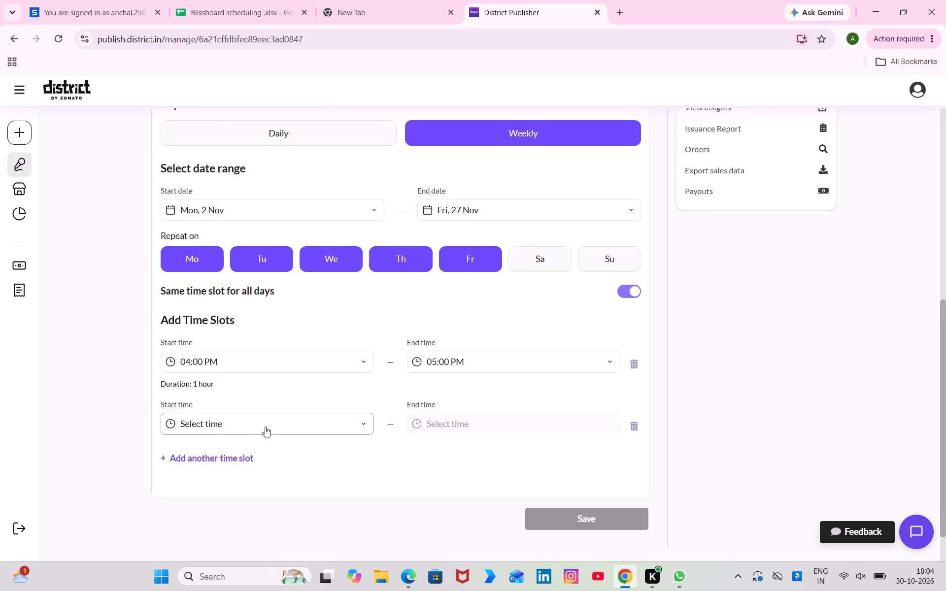
{"action": "scroll", "coordinate": [268, 324], "scroll_direction": "down", "scroll_amount": 5}
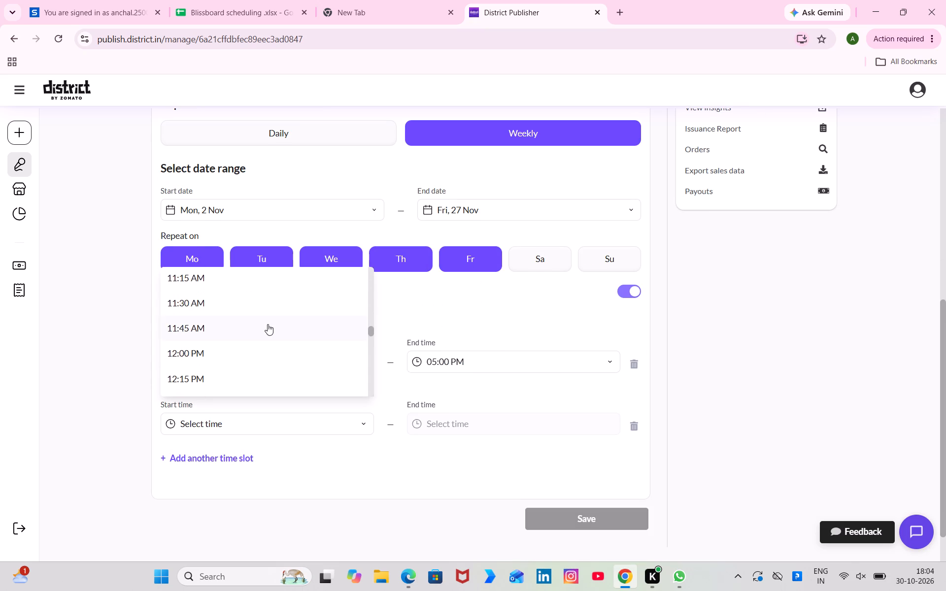
{"action": "scroll", "coordinate": [268, 324], "scroll_direction": "down", "scroll_amount": 2}
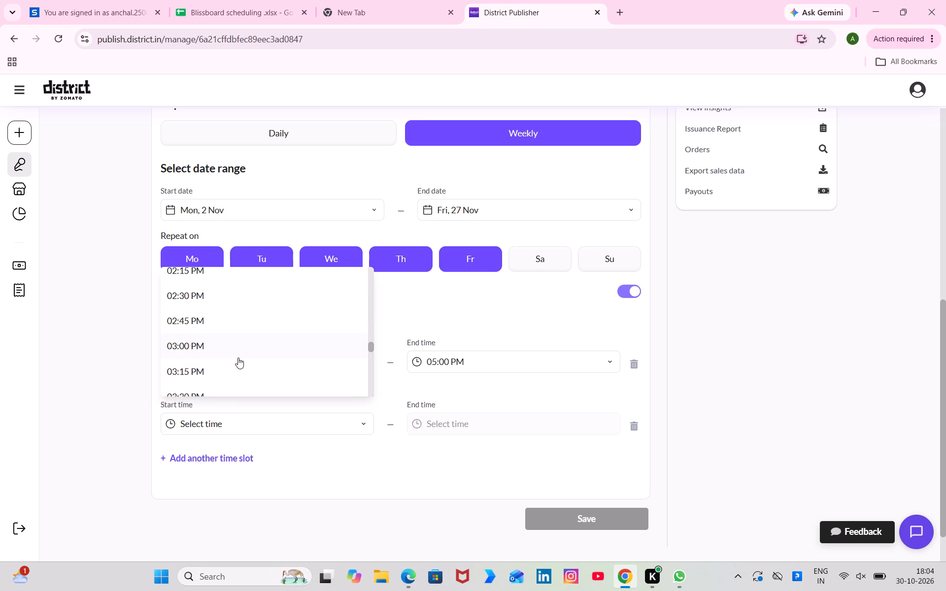
{"action": "scroll", "coordinate": [238, 358], "scroll_direction": "down", "scroll_amount": 4}
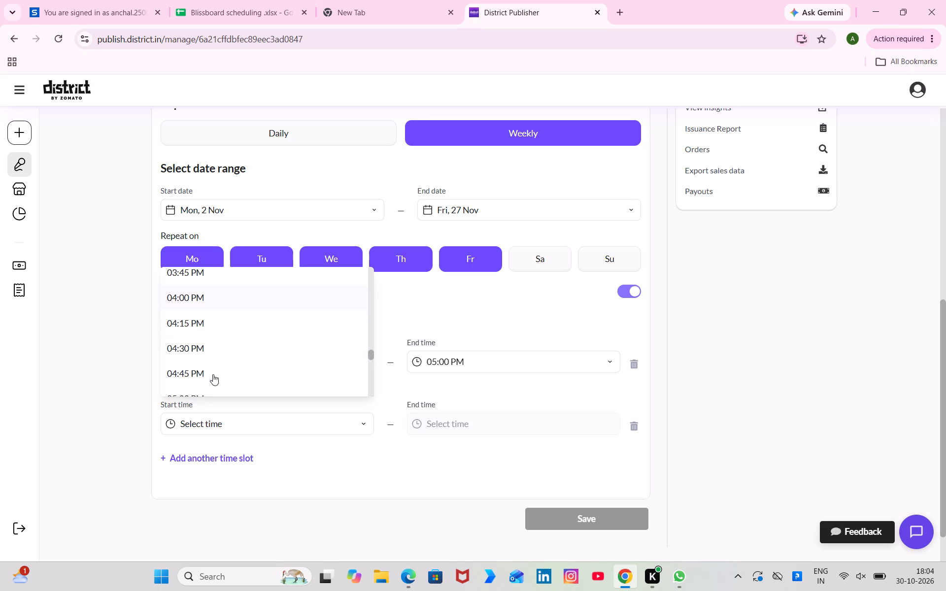
{"action": "scroll", "coordinate": [211, 369], "scroll_direction": "down", "scroll_amount": 1}
{"action": "left_click", "coordinate": [191, 290]}
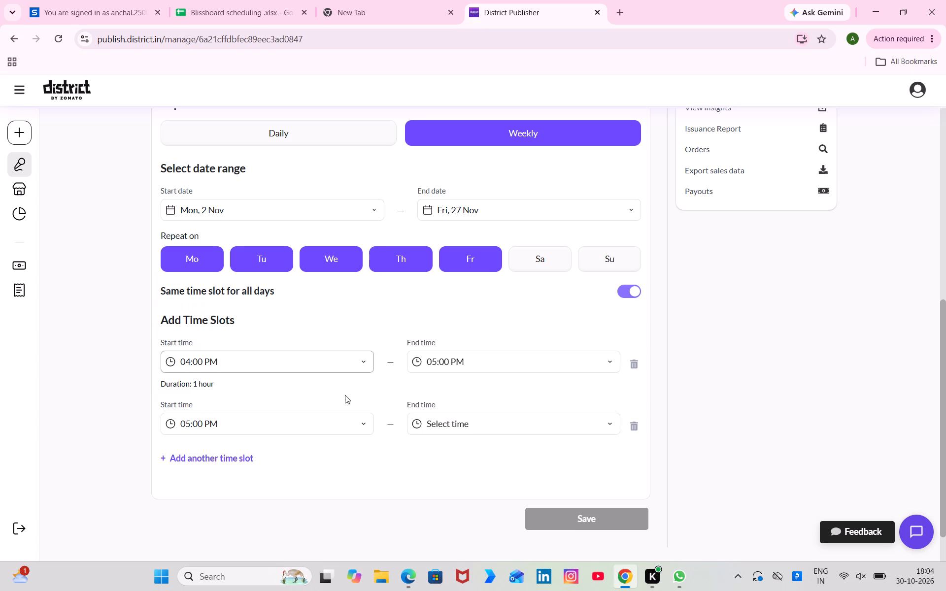
{"action": "left_click", "coordinate": [485, 423]}
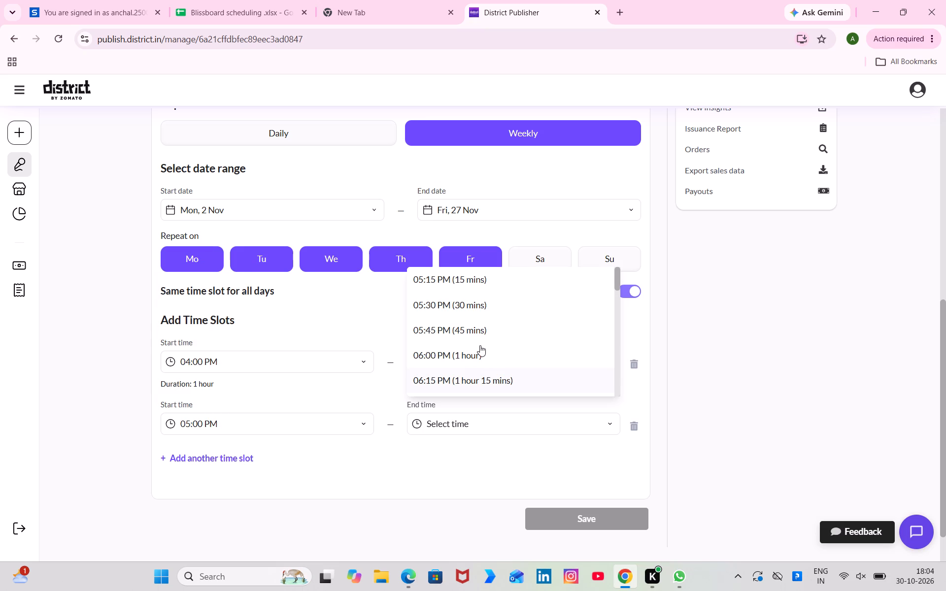
{"action": "left_click", "coordinate": [480, 360]}
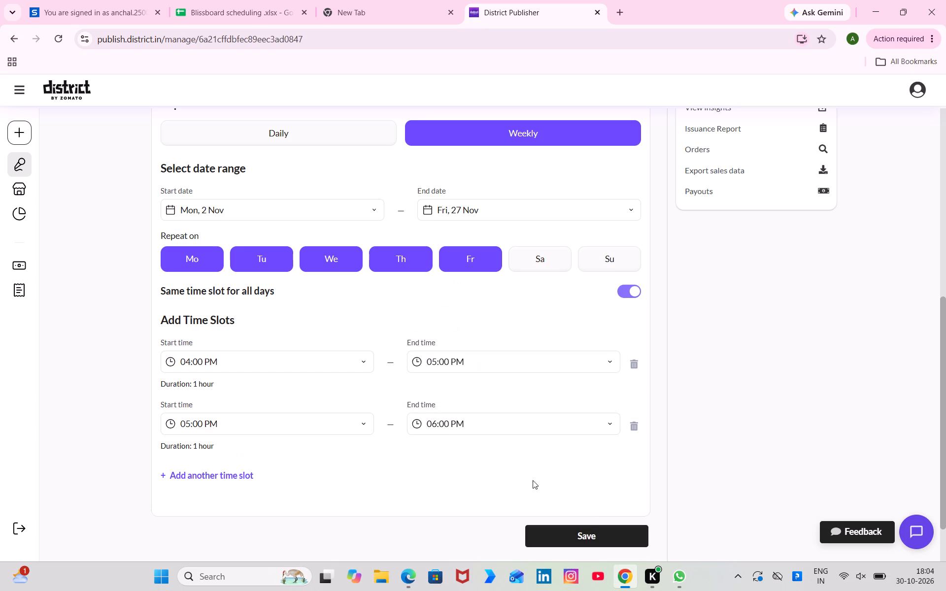
Save the new weekly shows with their two time slots.
{"action": "left_click", "coordinate": [588, 531]}
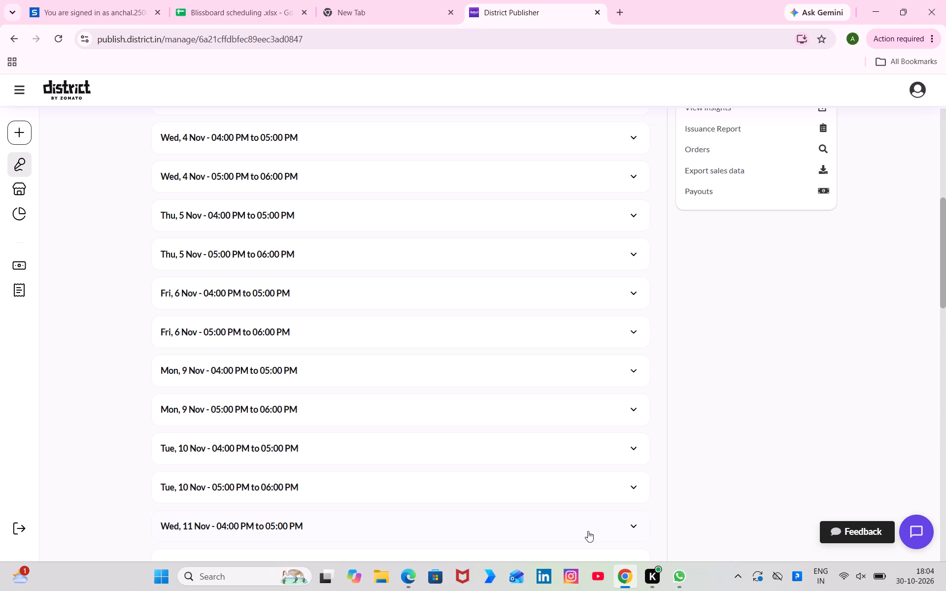
Expand the Tue, 3 Nov 05:00 PM to 06:00 PM show to view its tickets.
{"action": "scroll", "coordinate": [512, 315], "scroll_direction": "up", "scroll_amount": 6}
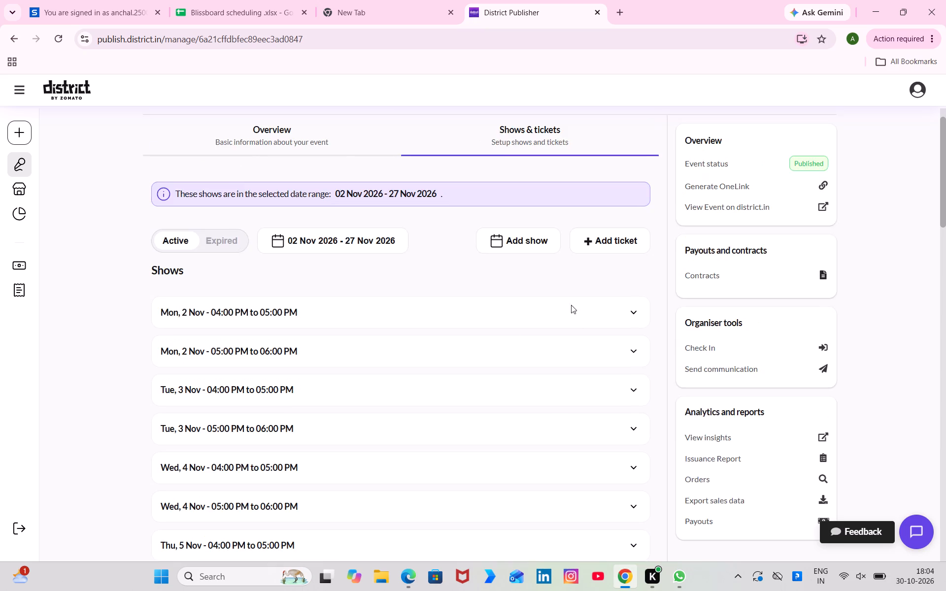
{"action": "left_click", "coordinate": [576, 456]}
{"action": "scroll", "coordinate": [576, 456], "scroll_direction": "down", "scroll_amount": 1}
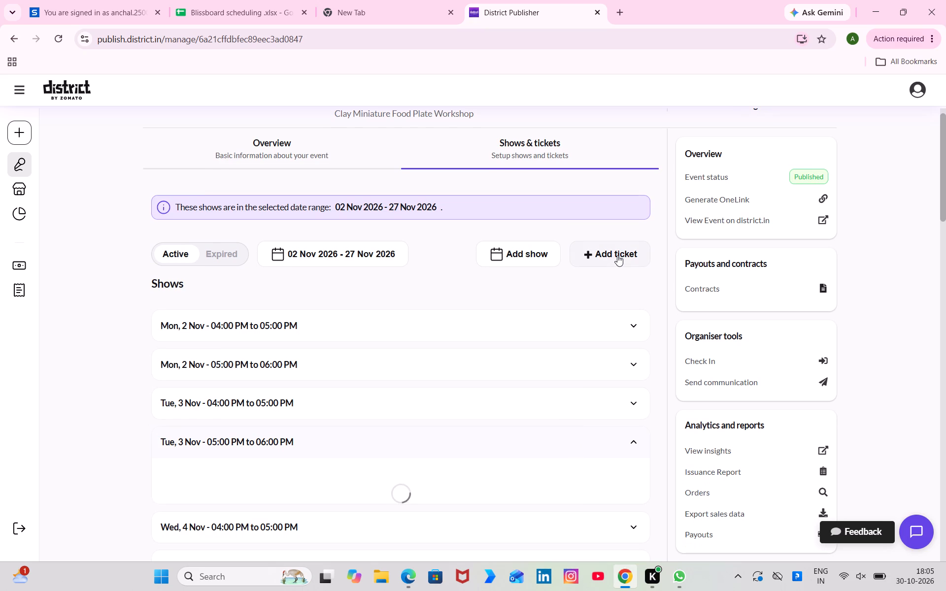
Turn on Bluetooth in the Windows quick settings.
{"action": "left_click", "coordinate": [862, 583]}
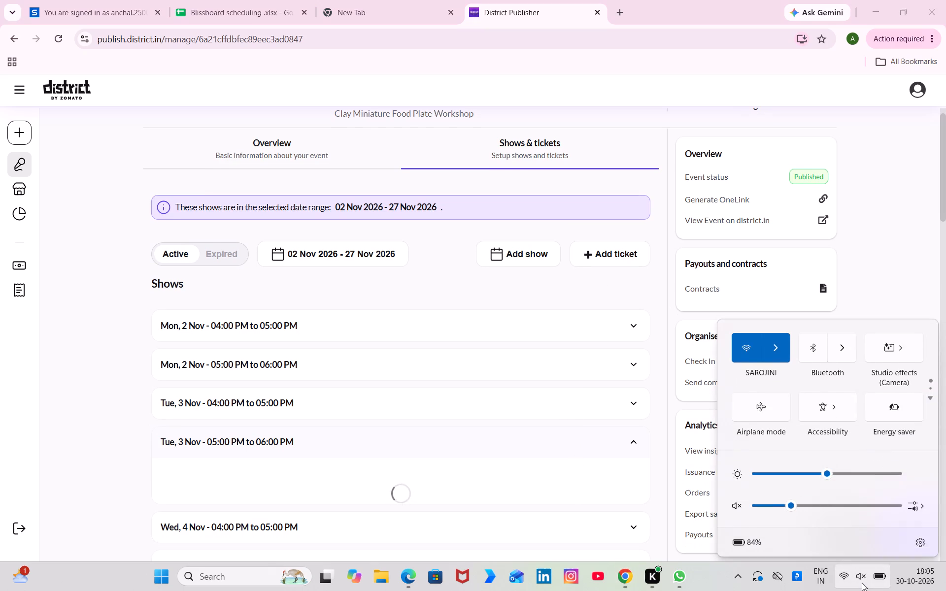
{"action": "left_click", "coordinate": [810, 352]}
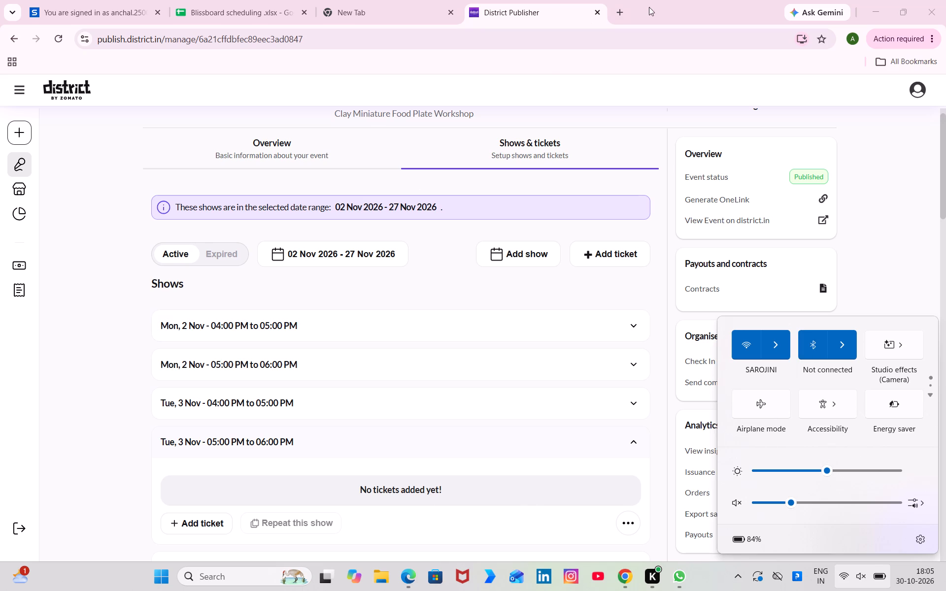
Open a new browser tab, then switch to the Blissboard scheduling spreadsheet with the Gurgaon main events status.
{"action": "left_click", "coordinate": [617, 16]}
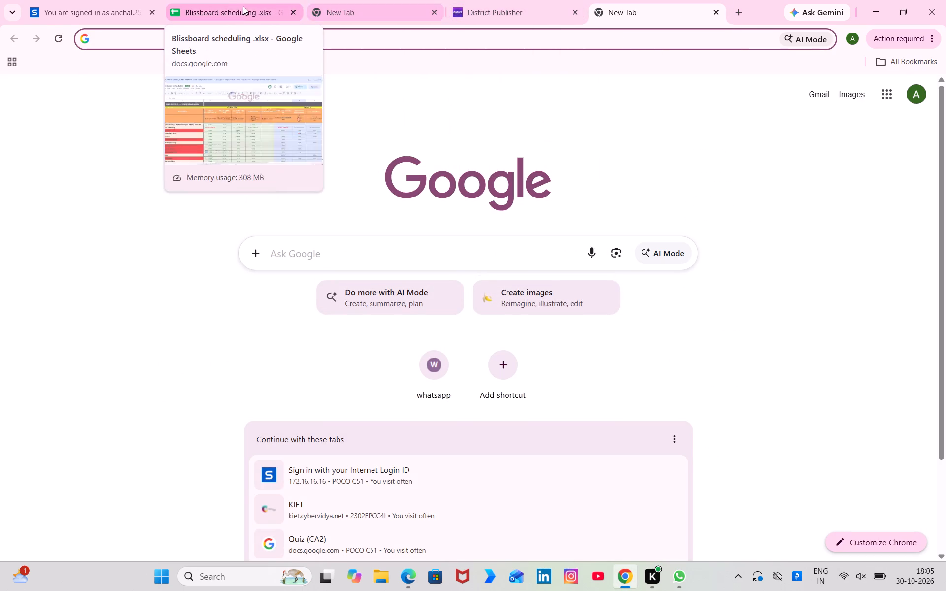
{"action": "left_click", "coordinate": [230, 4]}
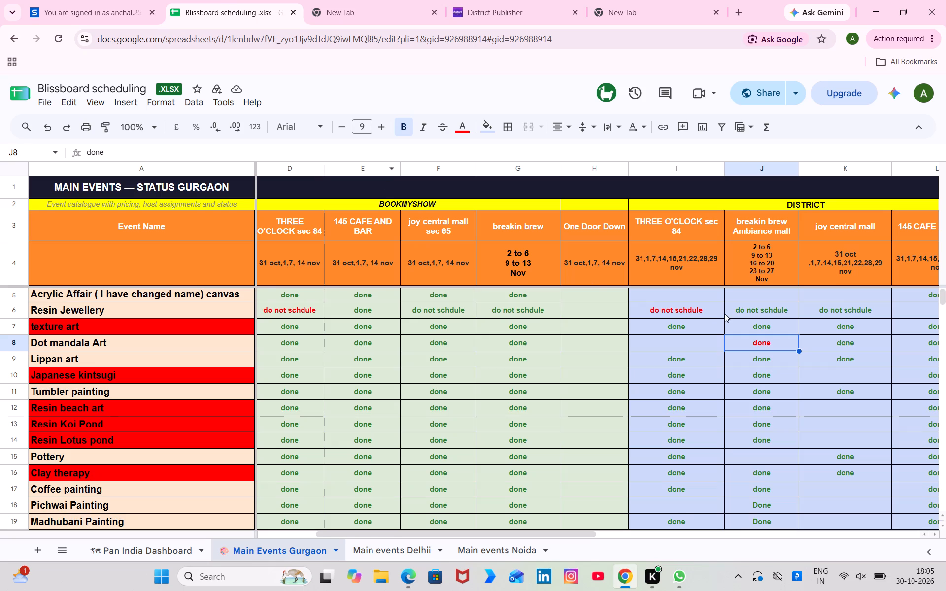
Open the Windows quick settings again.
{"action": "left_click", "coordinate": [862, 581]}
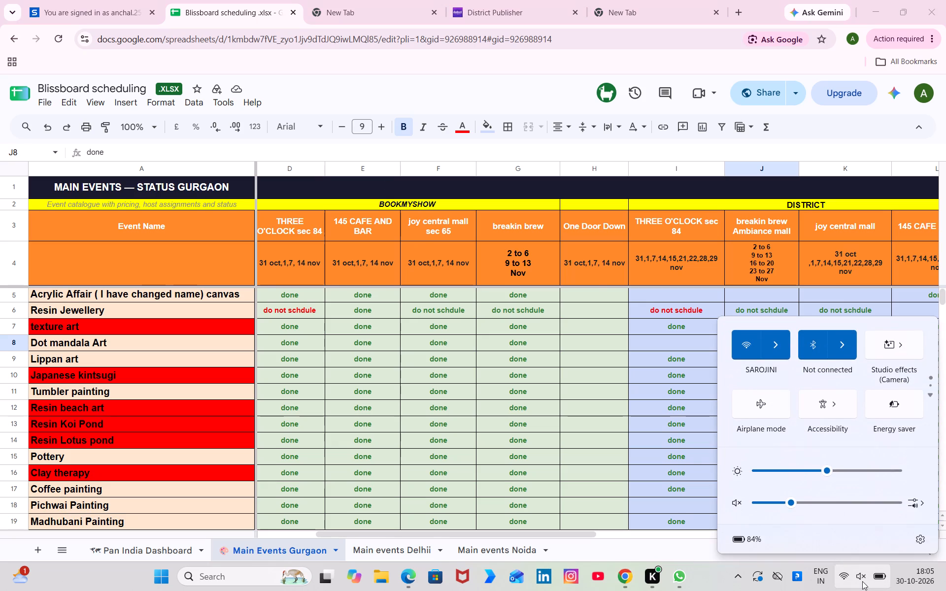
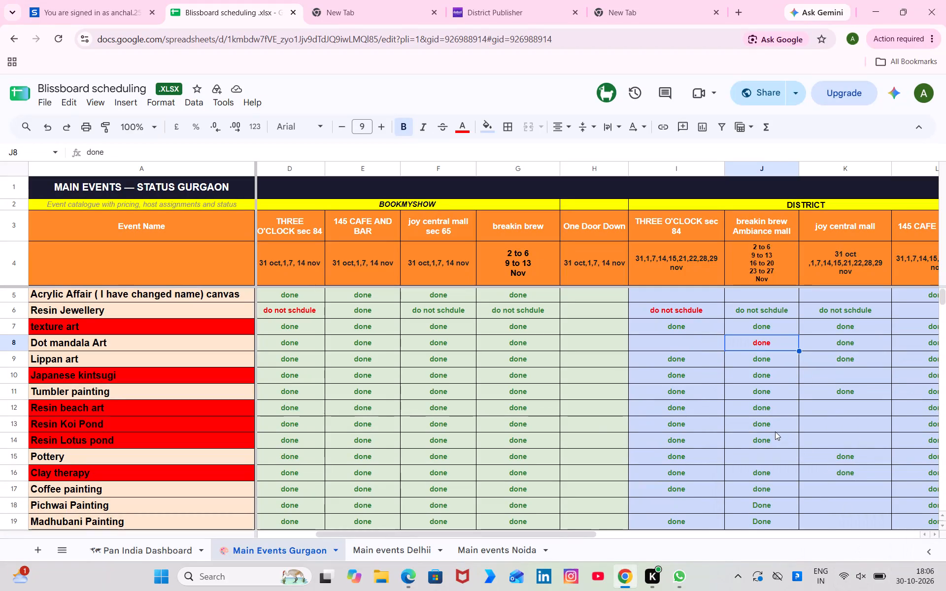
Search Google for YouTube in the empty browser tab and open the YouTube home page.
{"action": "left_click", "coordinate": [524, 16]}
{"action": "left_click", "coordinate": [641, 1]}
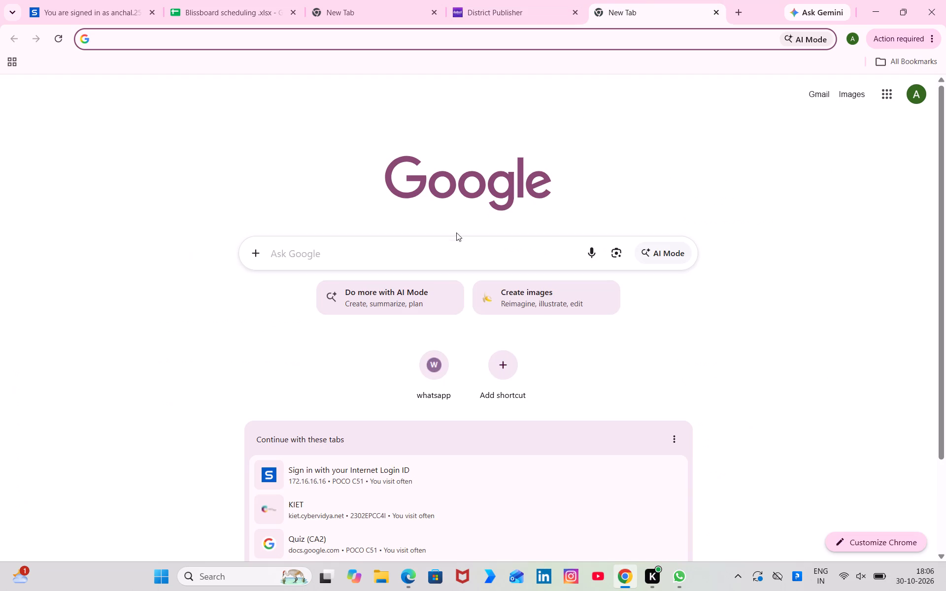
{"action": "left_click", "coordinate": [453, 245]}
{"action": "type", "text": "you"}
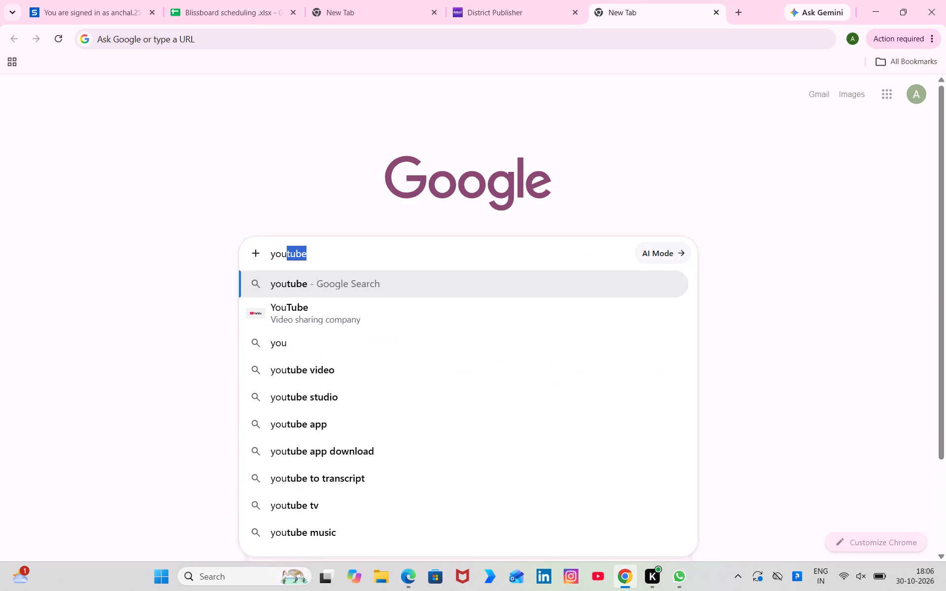
{"action": "key", "text": "Return"}
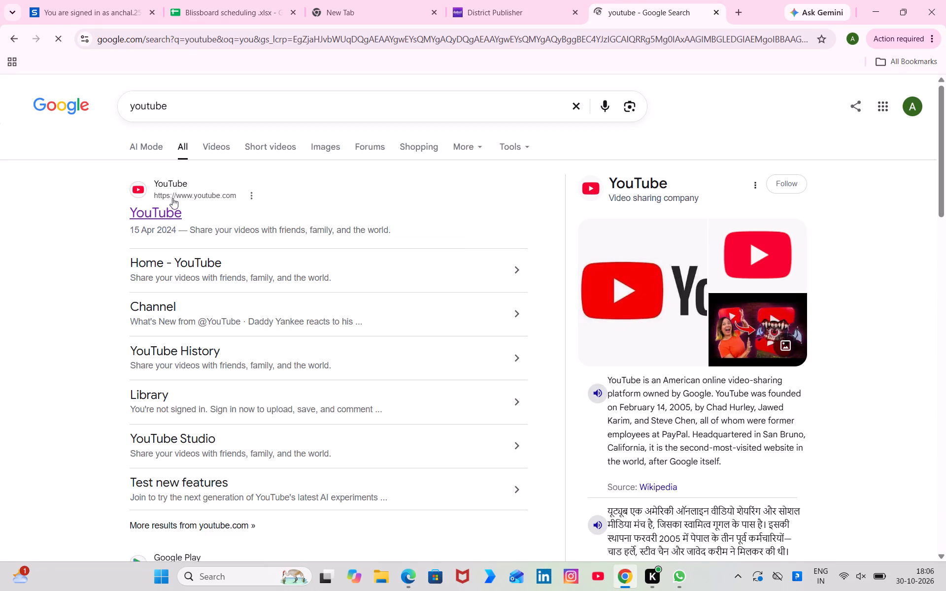
{"action": "left_click", "coordinate": [170, 209]}
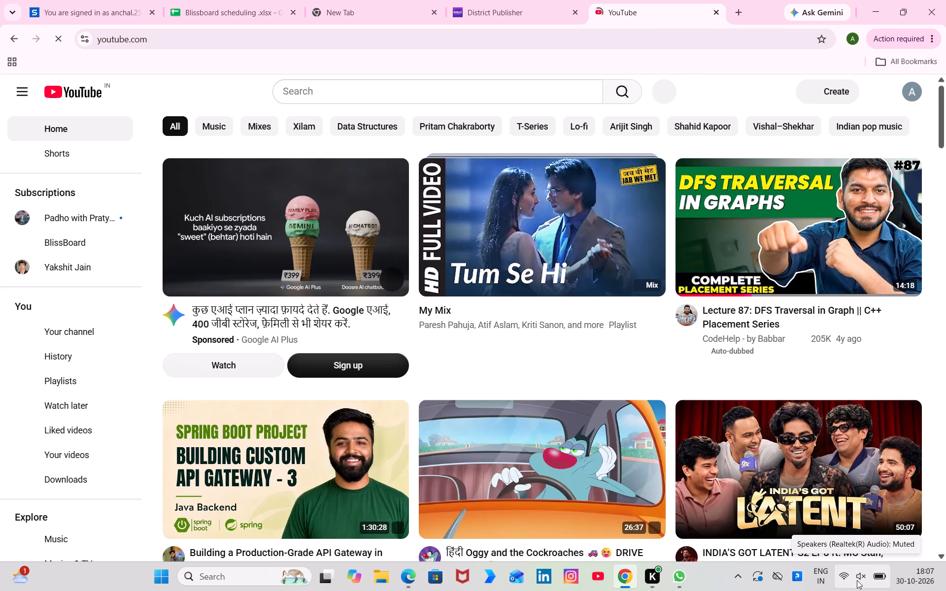
Play the My Mix playlist, starting with the Tum Se Hi video.
{"action": "left_click", "coordinate": [550, 259]}
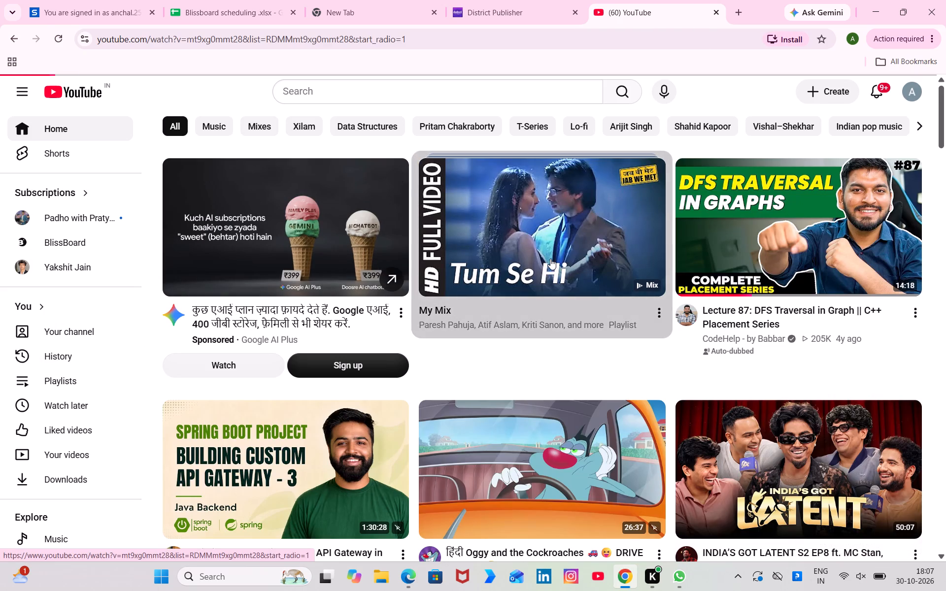
{"action": "left_click", "coordinate": [416, 327]}
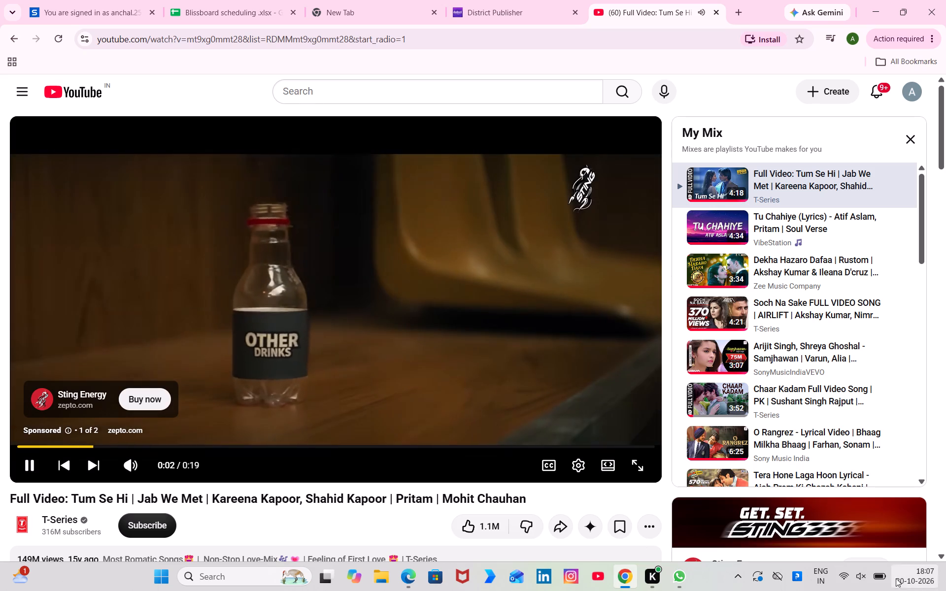
Connect the TRIGGR Ultrabuds N5 earbuds to the computer over Bluetooth.
{"action": "left_click", "coordinate": [836, 583]}
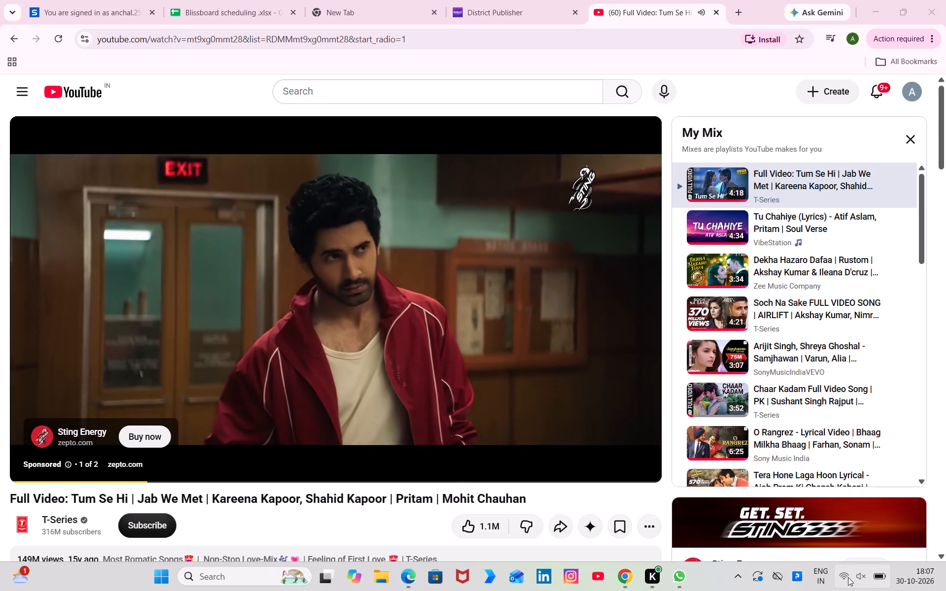
{"action": "left_click", "coordinate": [848, 577]}
{"action": "left_click", "coordinate": [835, 340]}
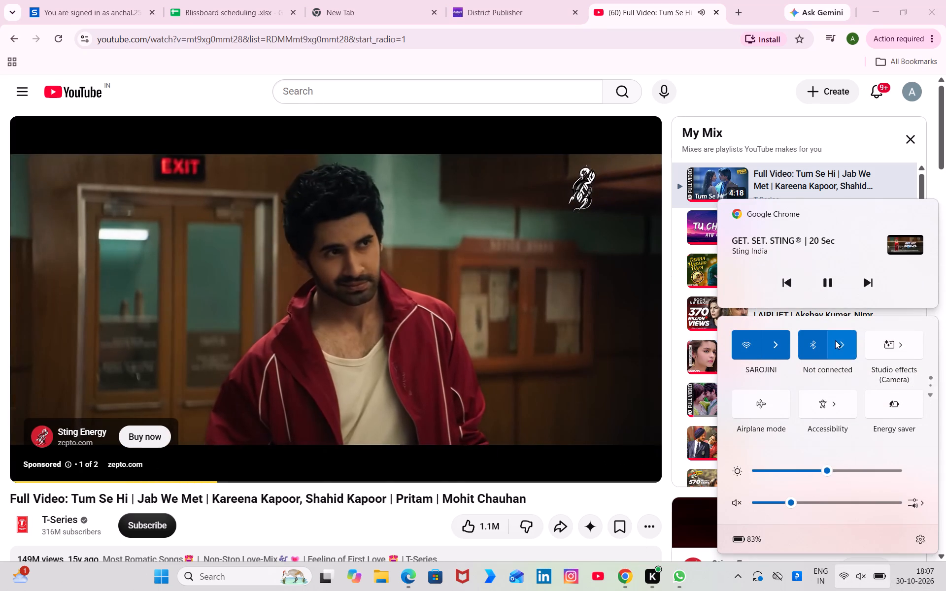
{"action": "left_click", "coordinate": [845, 389]}
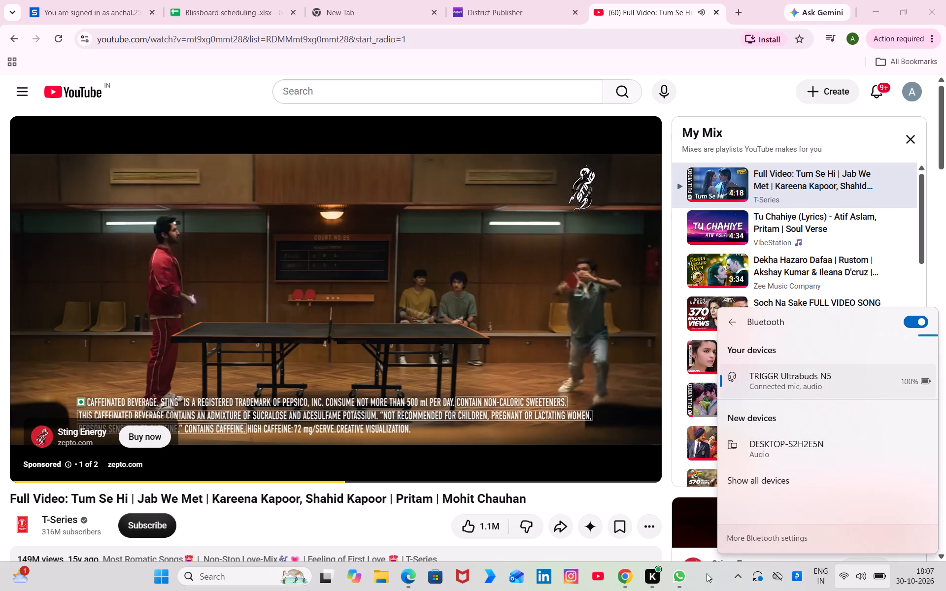
{"action": "left_click", "coordinate": [709, 579]}
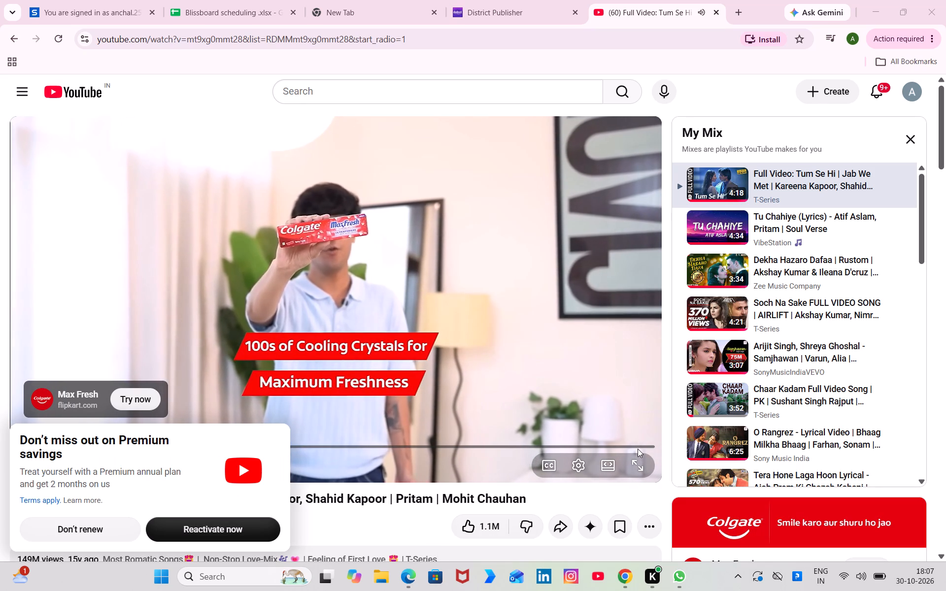
Decline the YouTube Premium annual plan renewal offer.
{"action": "left_click", "coordinate": [104, 525]}
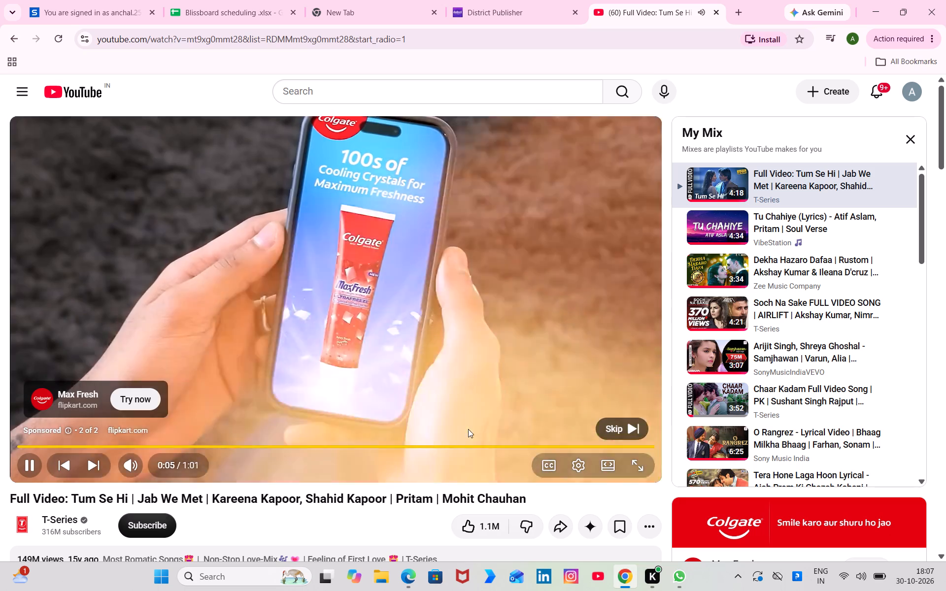
Skip the ad before the Tum Se Hi video and pause the song.
{"action": "left_click", "coordinate": [468, 429]}
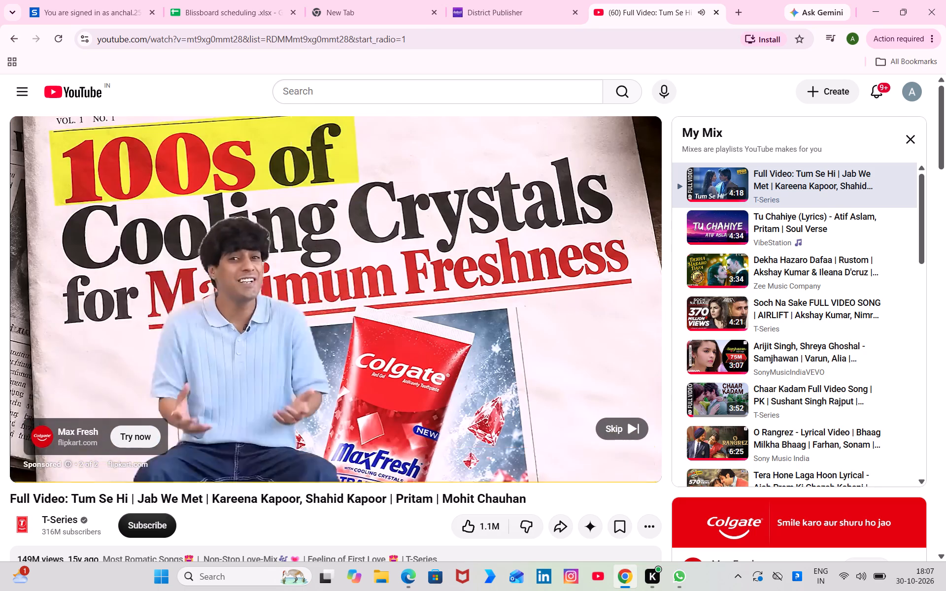
{"action": "left_click", "coordinate": [640, 430]}
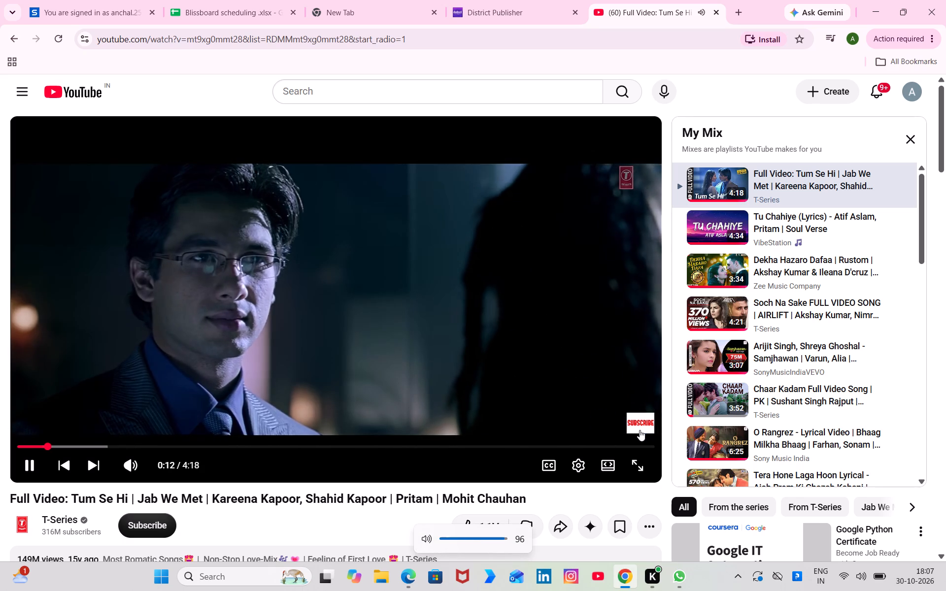
{"action": "left_click", "coordinate": [475, 284]}
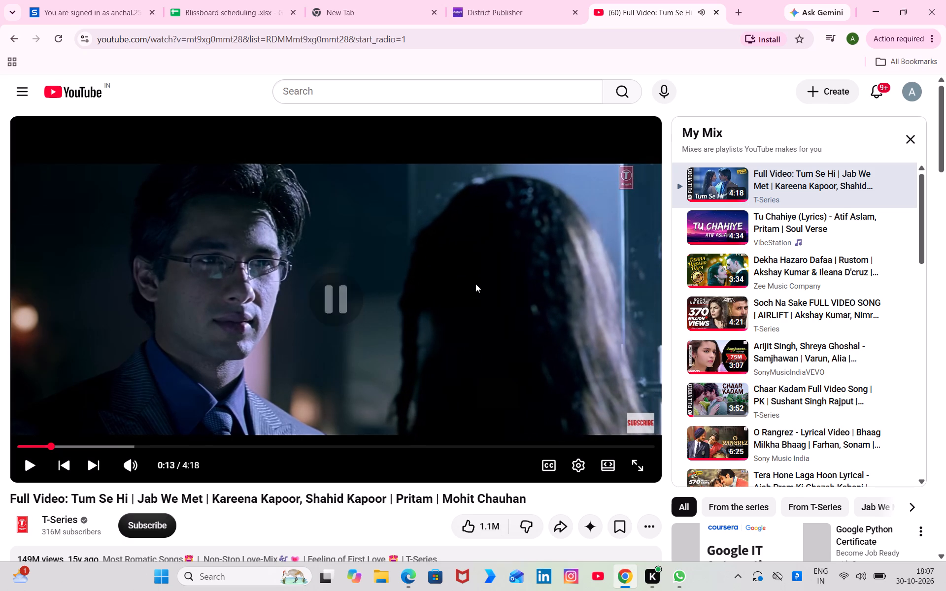
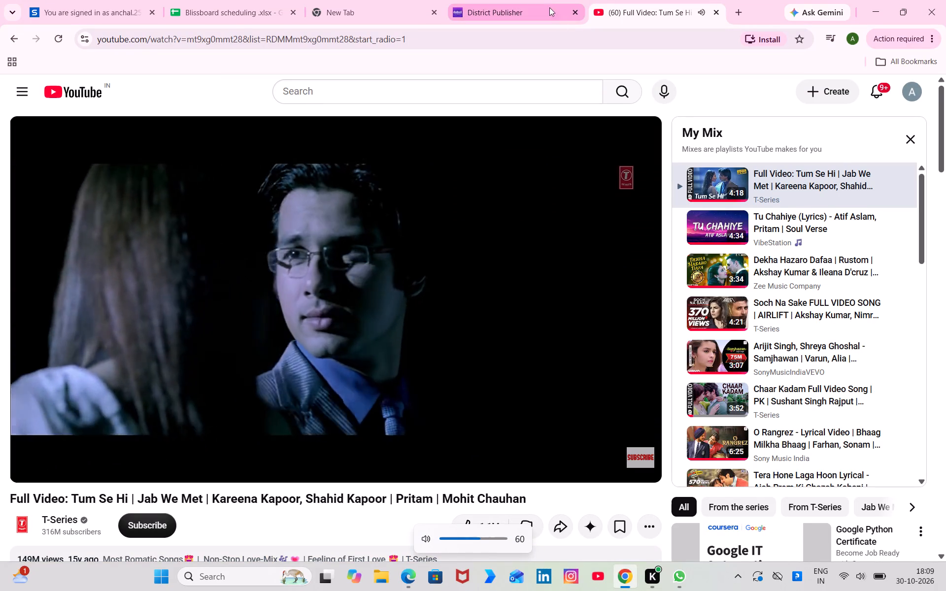
On District Publisher, add an ENTRY PASS ticket for the Clay Miniature Food Plate Workshop with the copied INR 250 cover charge description.
{"action": "left_click", "coordinate": [548, 6]}
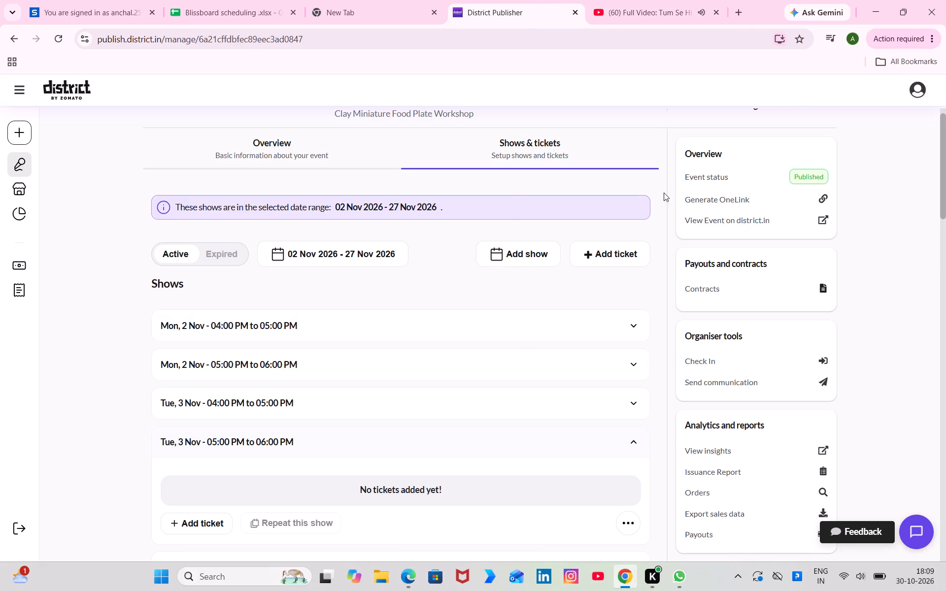
{"action": "left_click", "coordinate": [597, 250]}
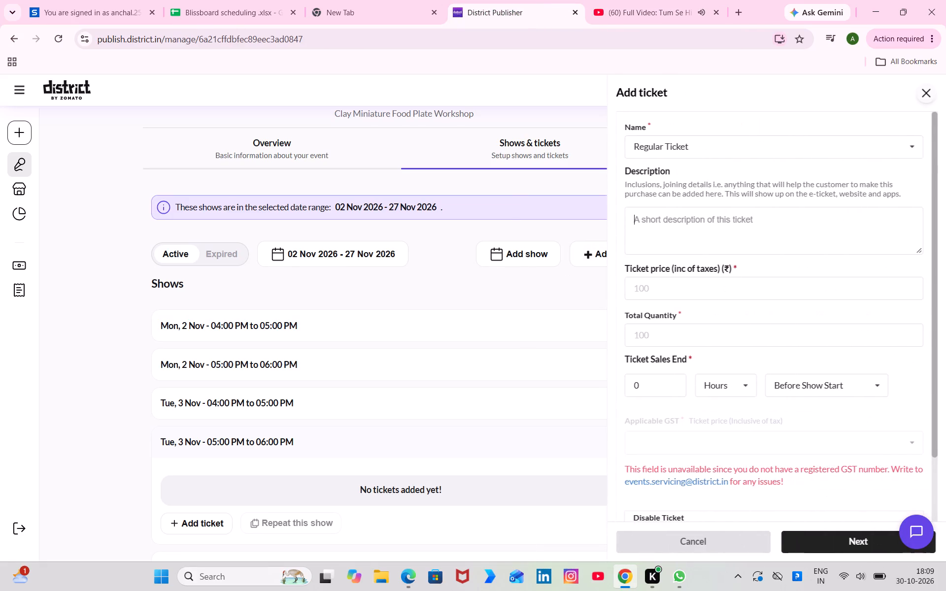
{"action": "left_click", "coordinate": [717, 235]}
{"action": "key", "text": "ctrl+v"}
{"action": "left_click", "coordinate": [700, 149]}
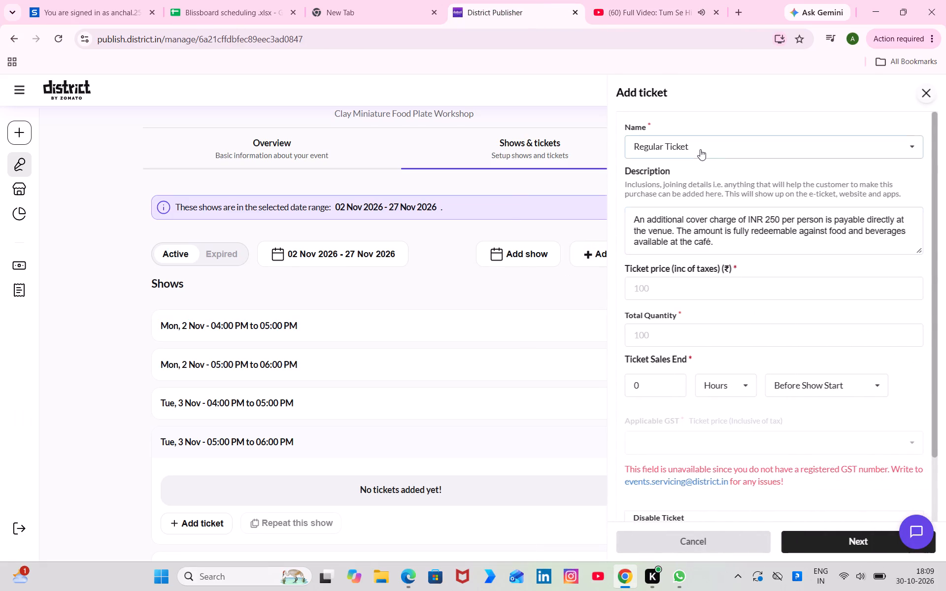
{"action": "left_click", "coordinate": [705, 200]}
{"action": "left_click", "coordinate": [726, 140]}
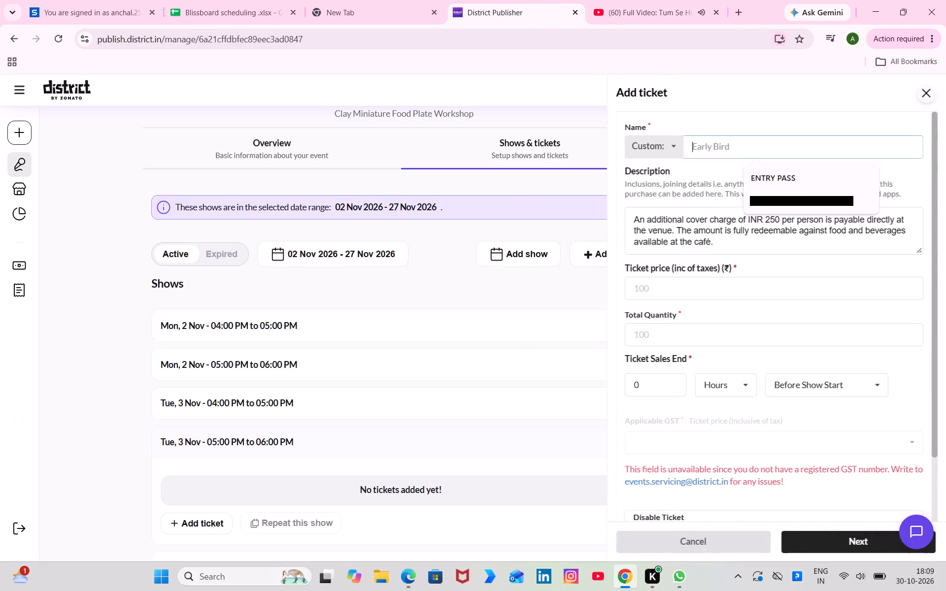
{"action": "left_click", "coordinate": [798, 188]}
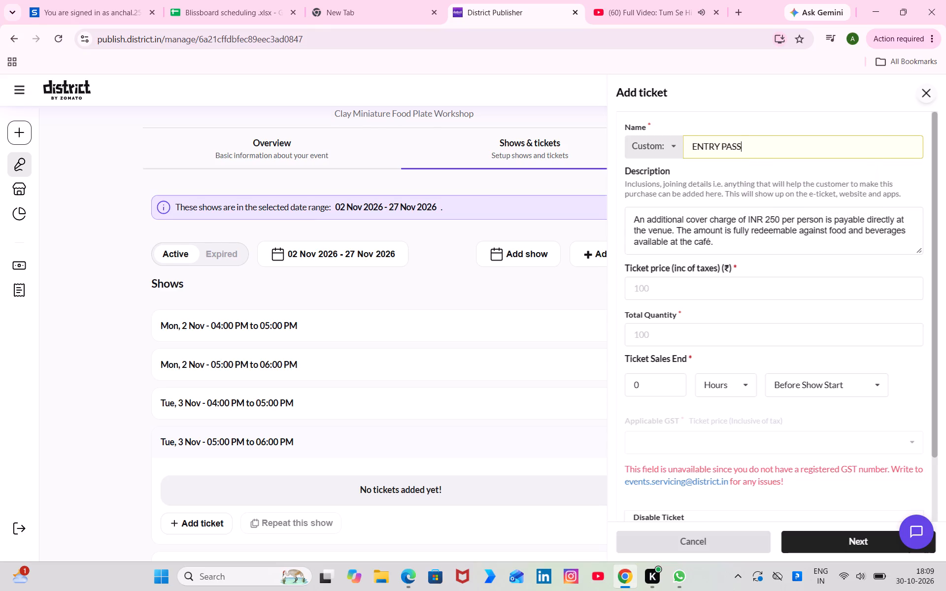
Set the ticket's total quantity to 10 and its sales end to 30 minutes before show start.
{"action": "left_click", "coordinate": [709, 290]}
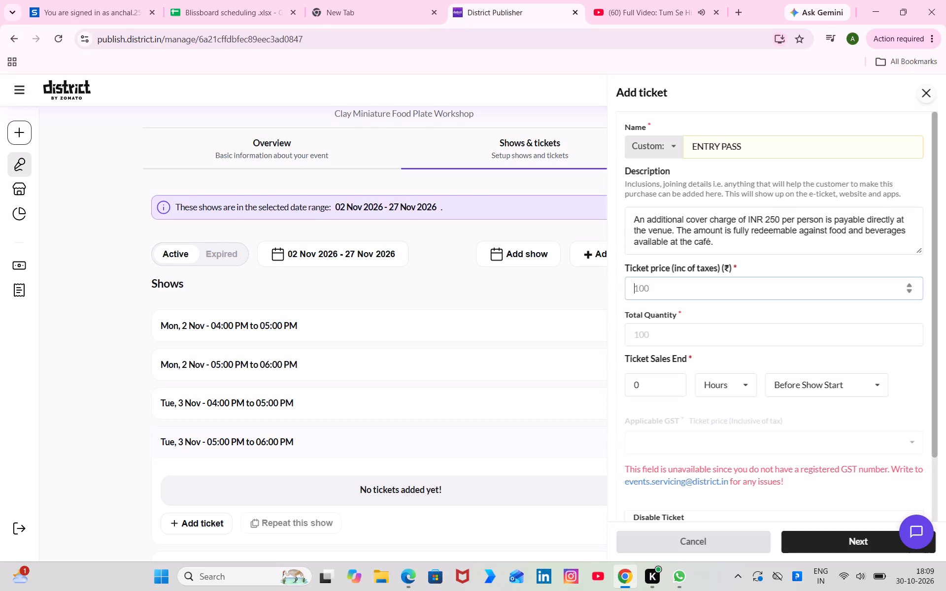
{"action": "left_click", "coordinate": [682, 339]}
{"action": "type", "text": "10"}
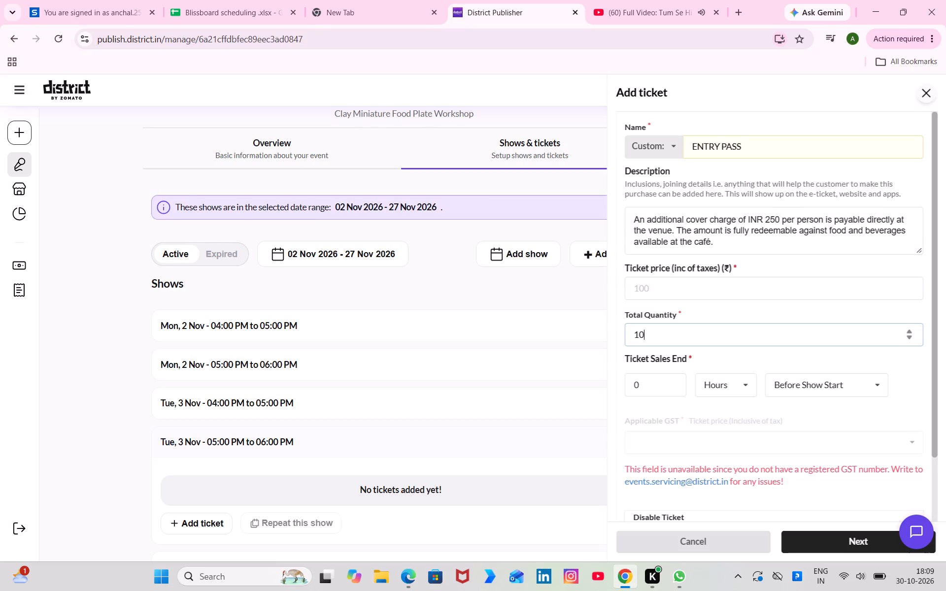
{"action": "left_click", "coordinate": [630, 382]}
{"action": "key", "text": "3"}
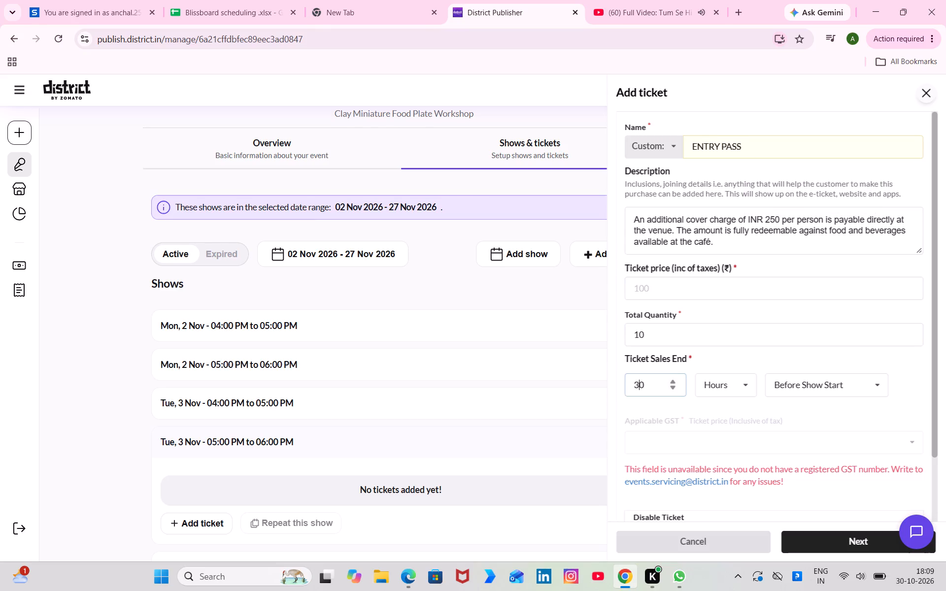
{"action": "left_click", "coordinate": [732, 382]}
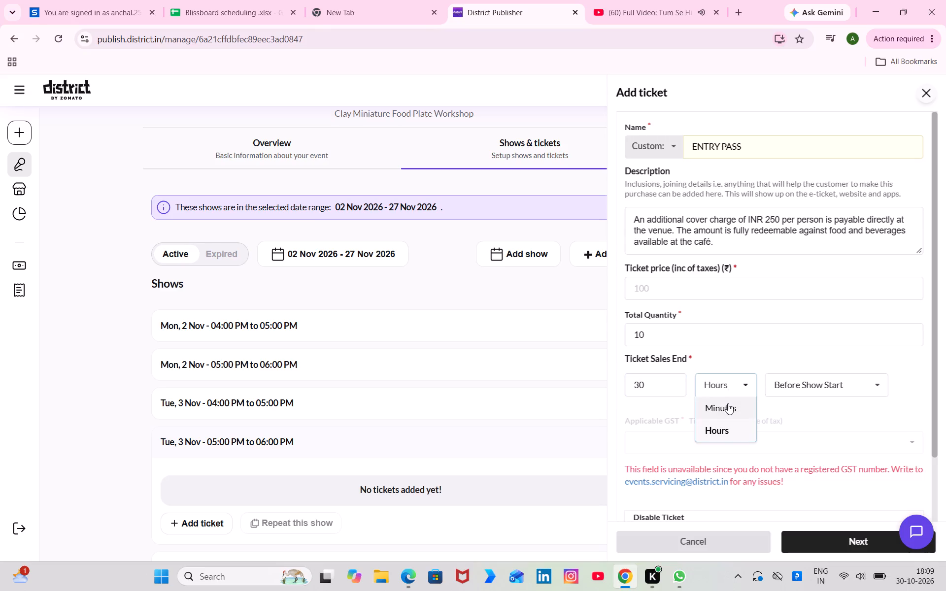
{"action": "left_click", "coordinate": [728, 403]}
Check the Miniature Food Plate price in the spreadsheet, set the ticket price to 699, and add the ticket to all listed shows.
{"action": "left_click", "coordinate": [702, 290]}
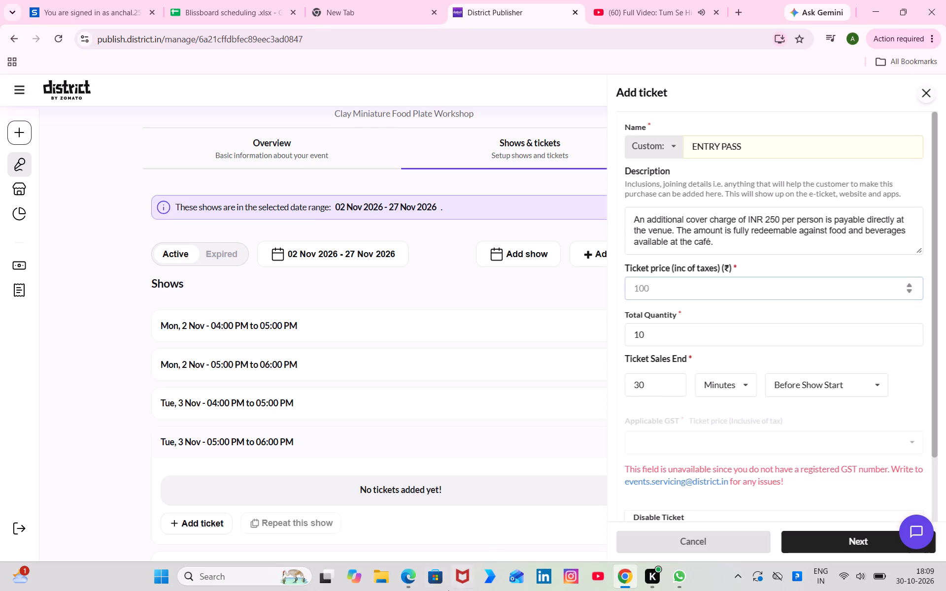
{"action": "left_click", "coordinate": [405, 572]}
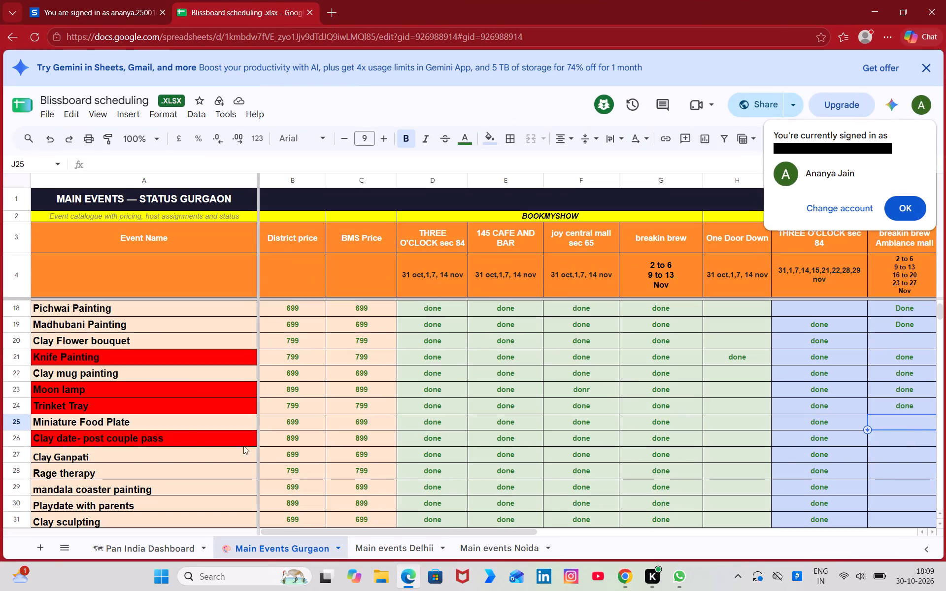
{"action": "left_click", "coordinate": [408, 584]}
{"action": "type", "text": "699"}
{"action": "left_click", "coordinate": [824, 535]}
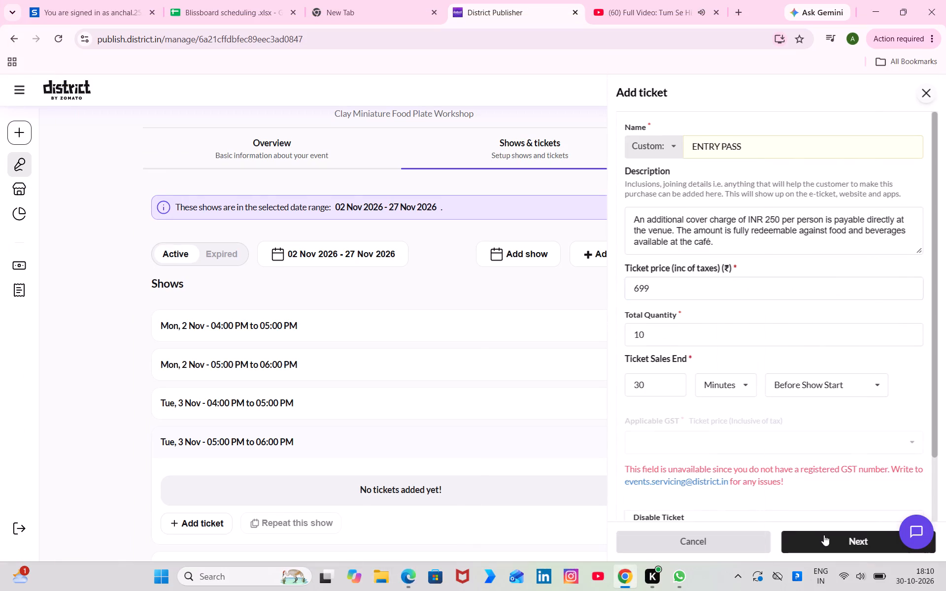
{"action": "left_click", "coordinate": [824, 535]}
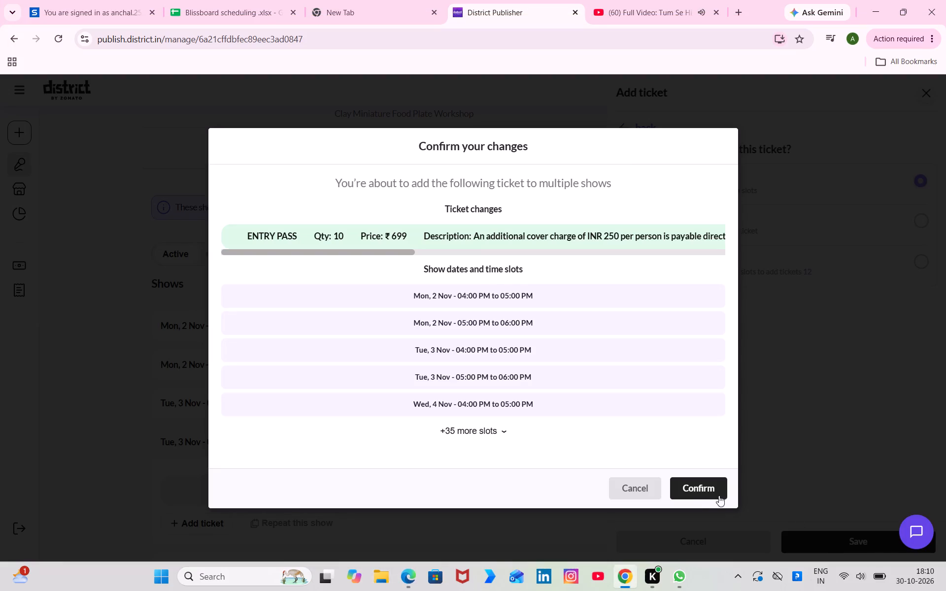
{"action": "left_click", "coordinate": [703, 492]}
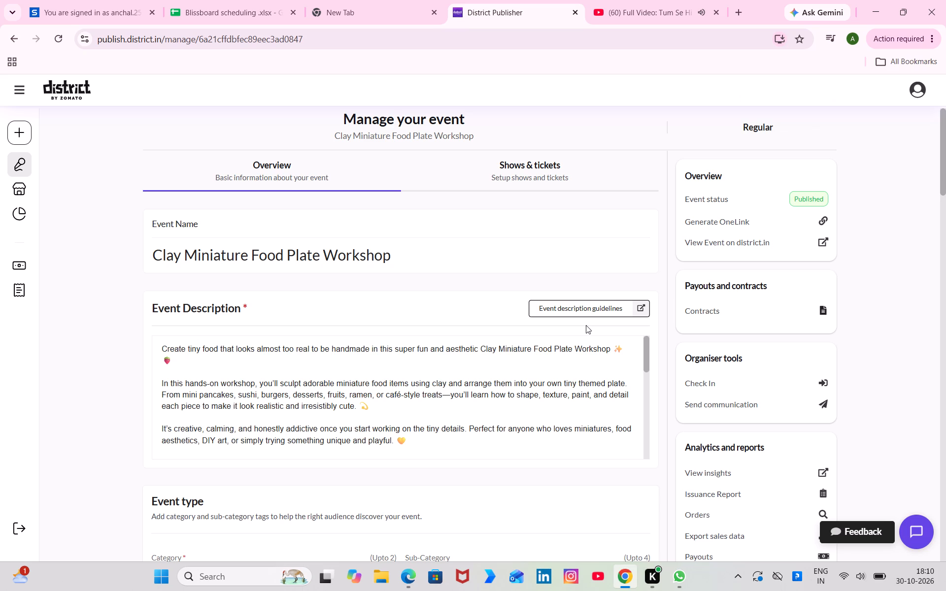
Return to the events overview and clear the "miniat" search.
{"action": "left_click", "coordinate": [0, 39]}
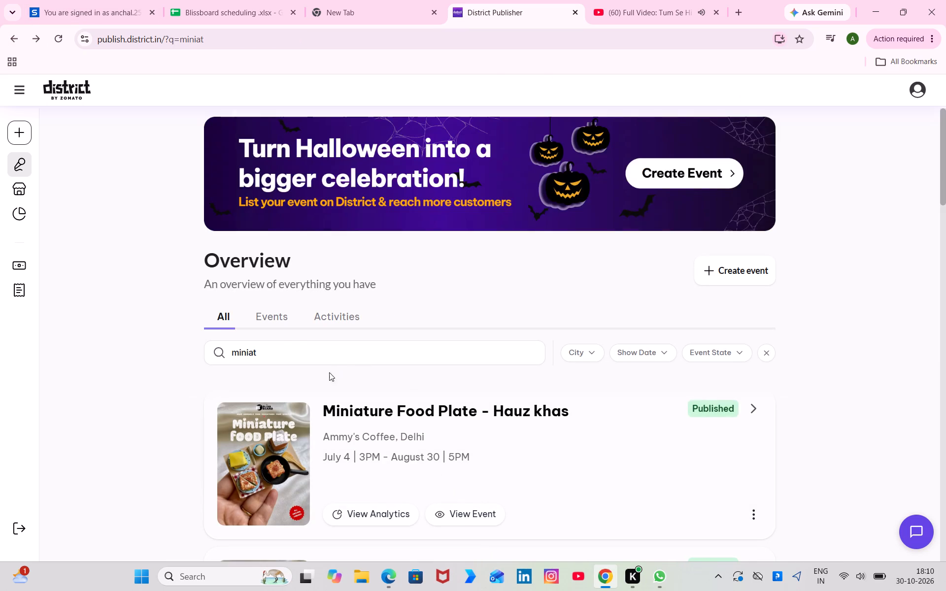
{"action": "left_click_drag", "start_coordinate": [287, 342], "coordinate": [270, 357]}
{"action": "left_click_drag", "start_coordinate": [270, 357], "coordinate": [177, 360]}
{"action": "key", "text": "bracketright"}
{"action": "key", "text": "BackSpace"}
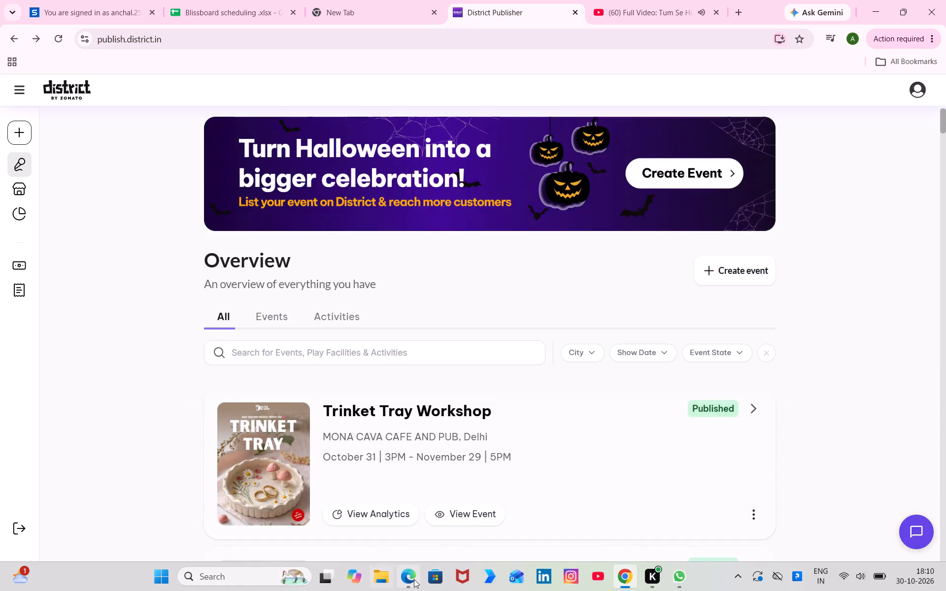
In the Blissboard spreadsheet, mark Miniature Food Plate as done for breakin brew Ambiance mall.
{"action": "left_click", "coordinate": [414, 579]}
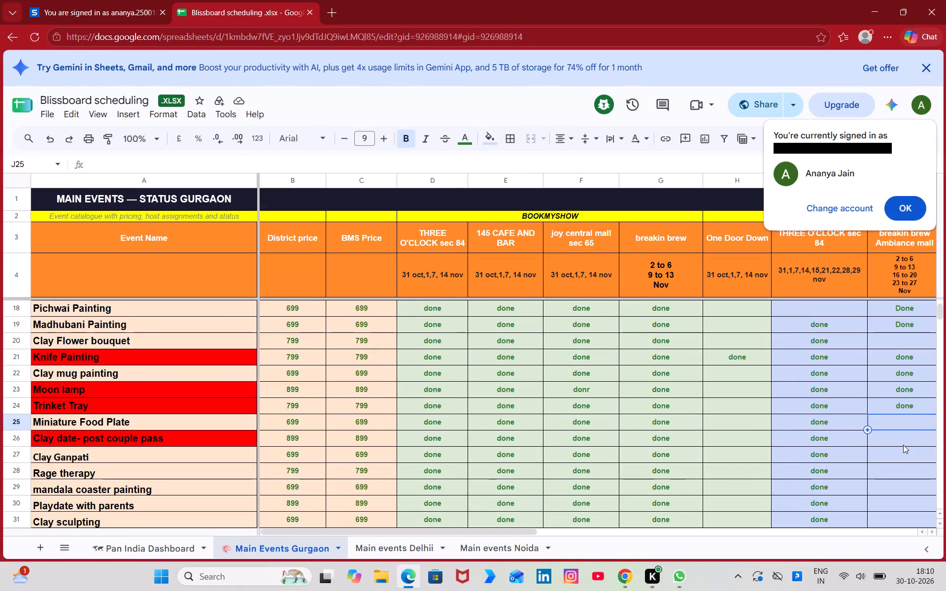
{"action": "type", "text": "done"}
{"action": "key", "text": "Return"}
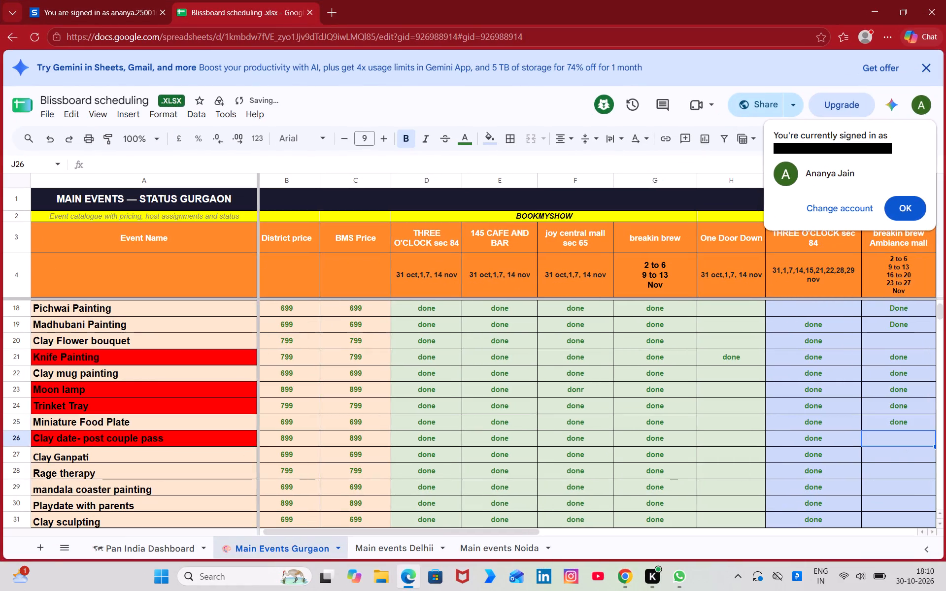
On District Publisher, search events for "coupl" and open the Couple's Art Date Experience at Breakin' Brew, Gurugram.
{"action": "left_click", "coordinate": [407, 578]}
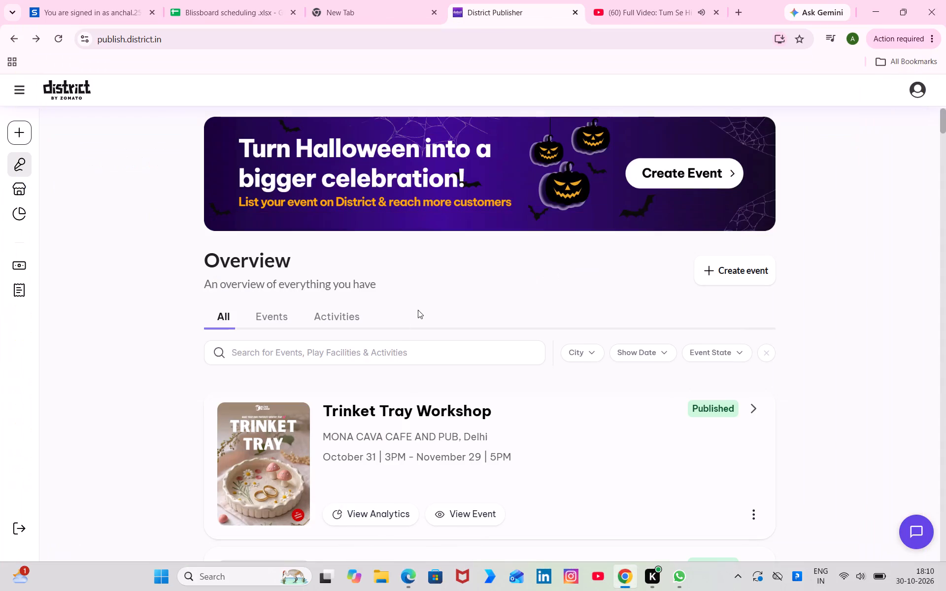
{"action": "left_click", "coordinate": [324, 347]}
{"action": "type", "text": "coupl"}
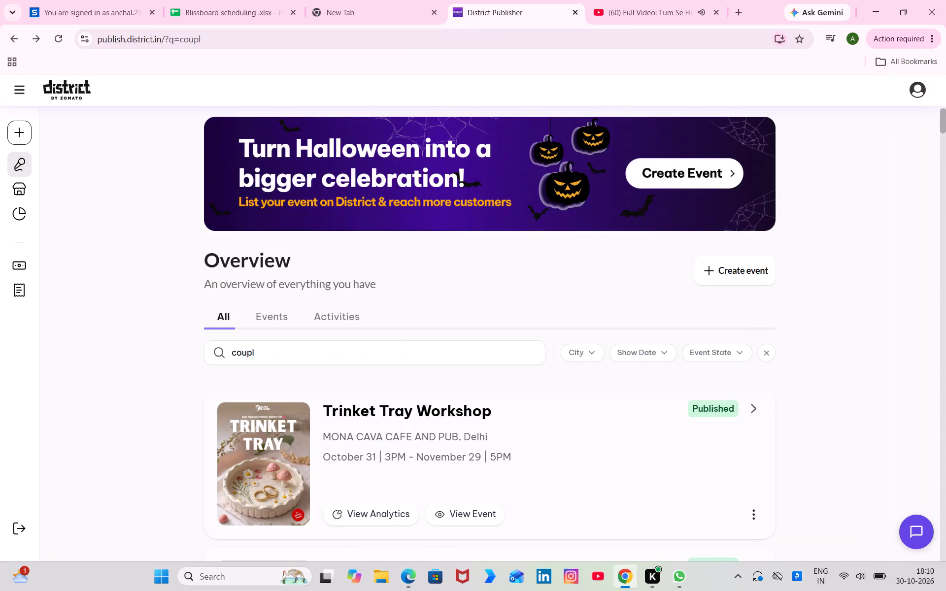
{"action": "scroll", "coordinate": [388, 443], "scroll_direction": "down", "scroll_amount": 4}
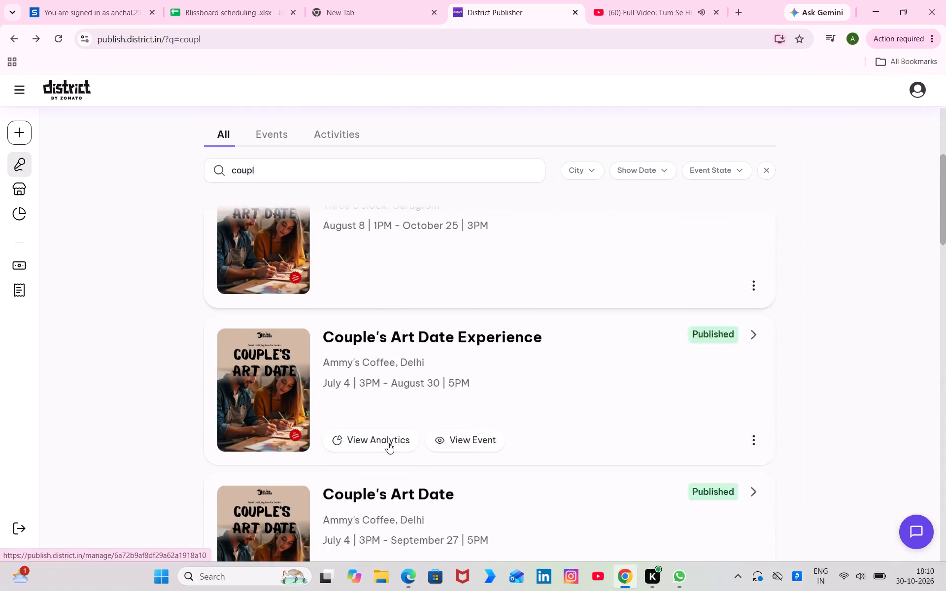
{"action": "scroll", "coordinate": [388, 443], "scroll_direction": "down", "scroll_amount": 6}
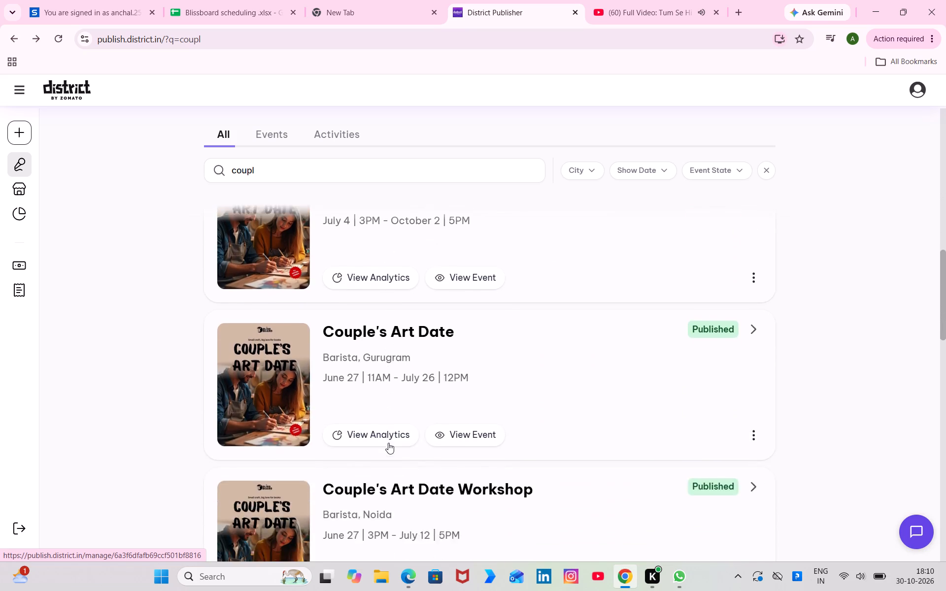
{"action": "scroll", "coordinate": [388, 443], "scroll_direction": "down", "scroll_amount": 2}
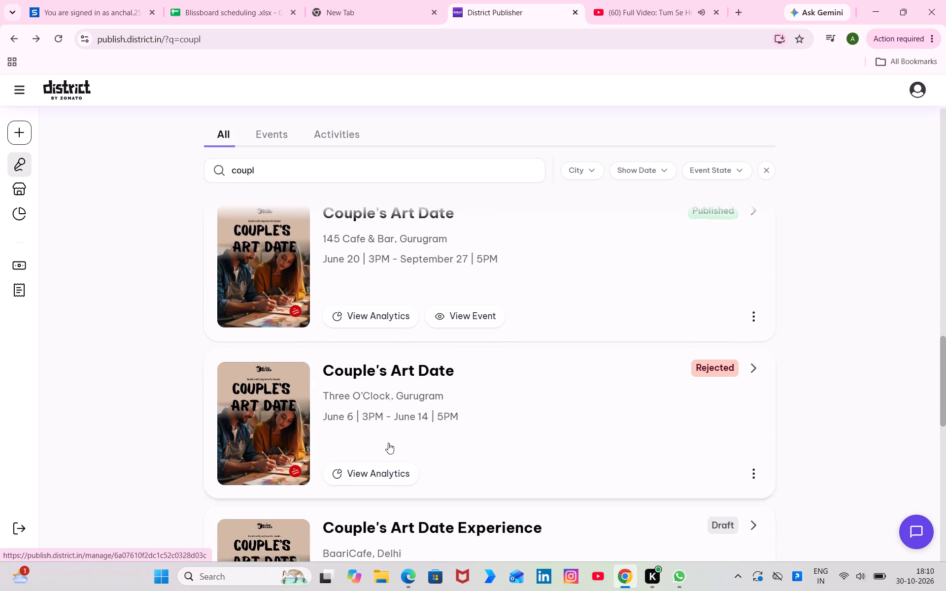
{"action": "scroll", "coordinate": [388, 443], "scroll_direction": "down", "scroll_amount": 5}
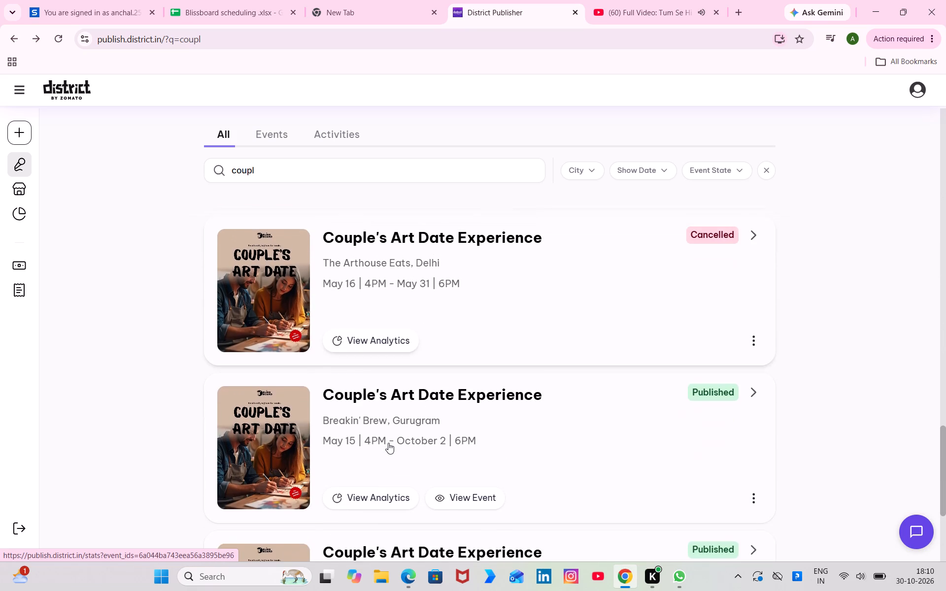
{"action": "left_click", "coordinate": [270, 427]}
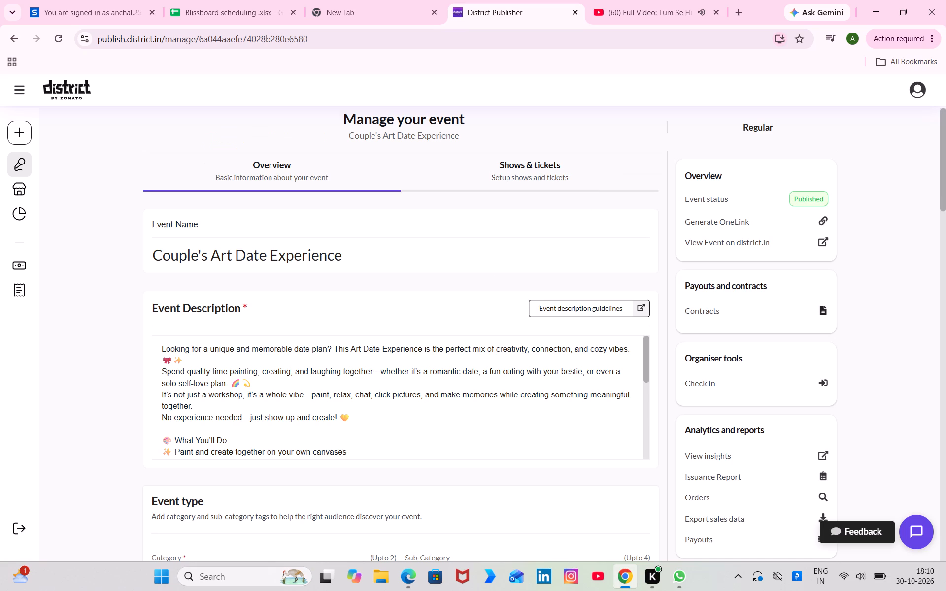
Set up the Couple's Art Date Experience shows as a weekly recurring event from Mon, 2 Nov to Fri, 27 Nov.
{"action": "left_click", "coordinate": [570, 180]}
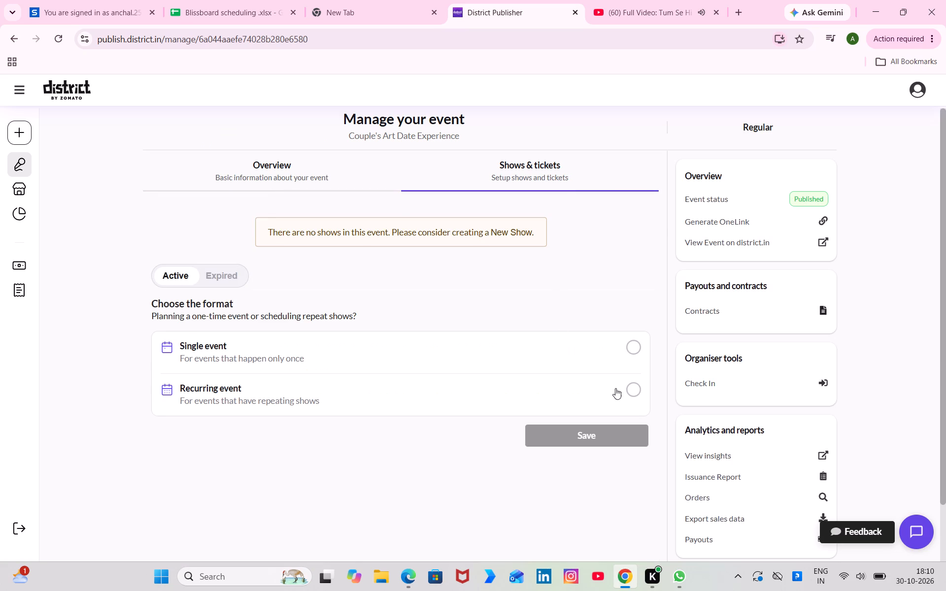
{"action": "left_click", "coordinate": [640, 401]}
{"action": "left_click", "coordinate": [546, 508]}
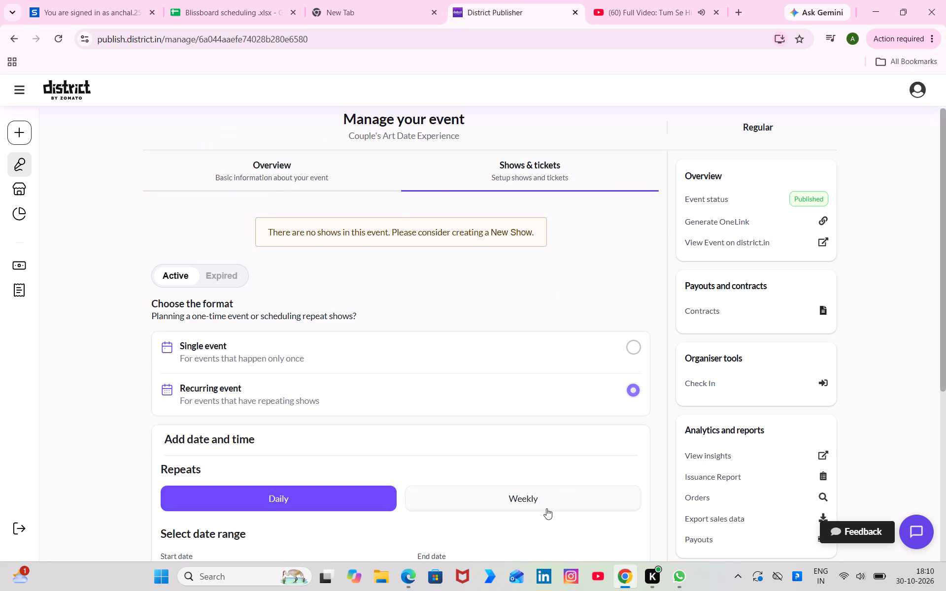
{"action": "left_click", "coordinate": [350, 412]}
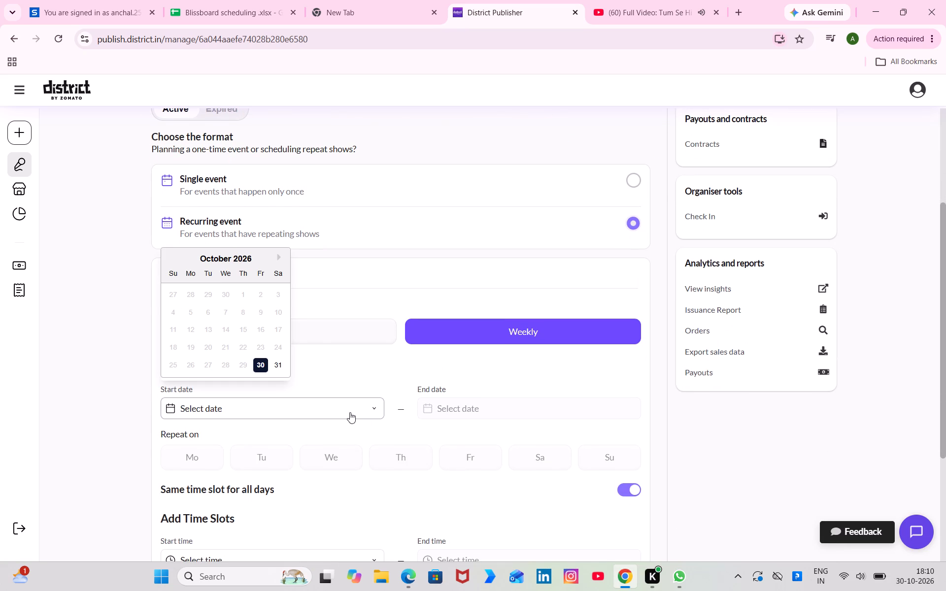
{"action": "left_click", "coordinate": [282, 253]}
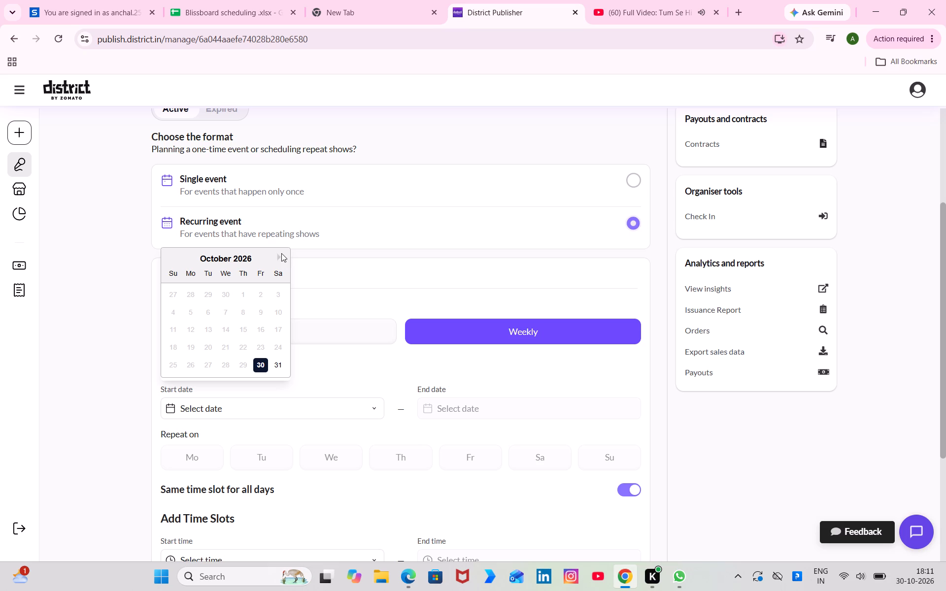
{"action": "left_click", "coordinate": [279, 256]}
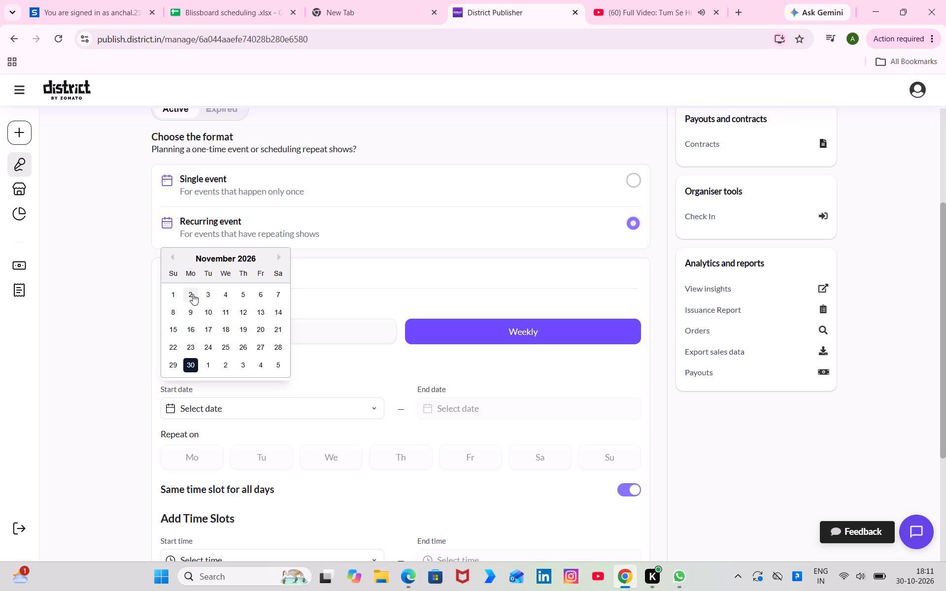
{"action": "left_click", "coordinate": [193, 294]}
{"action": "left_click", "coordinate": [447, 404]}
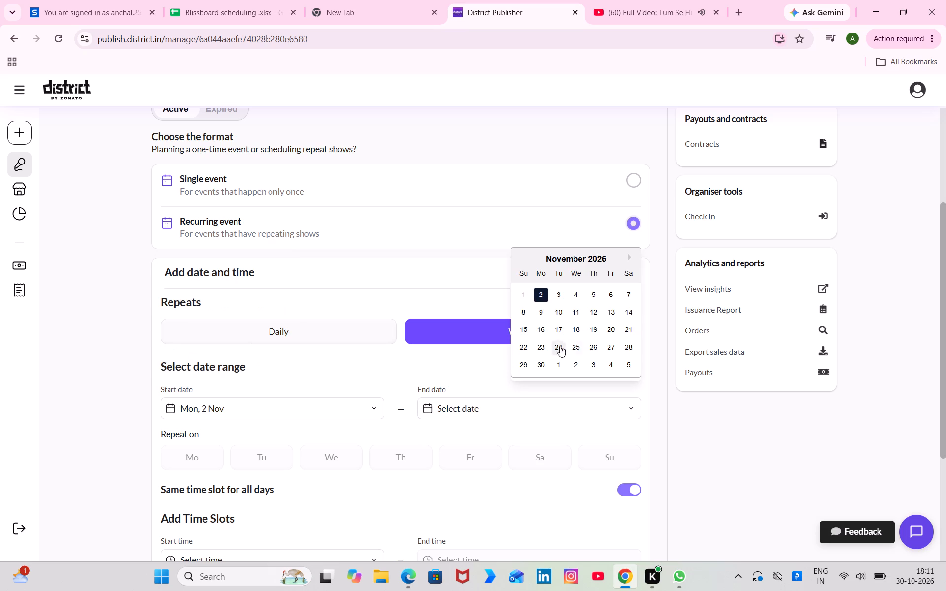
{"action": "left_click", "coordinate": [609, 340]}
{"action": "left_click", "coordinate": [614, 347]}
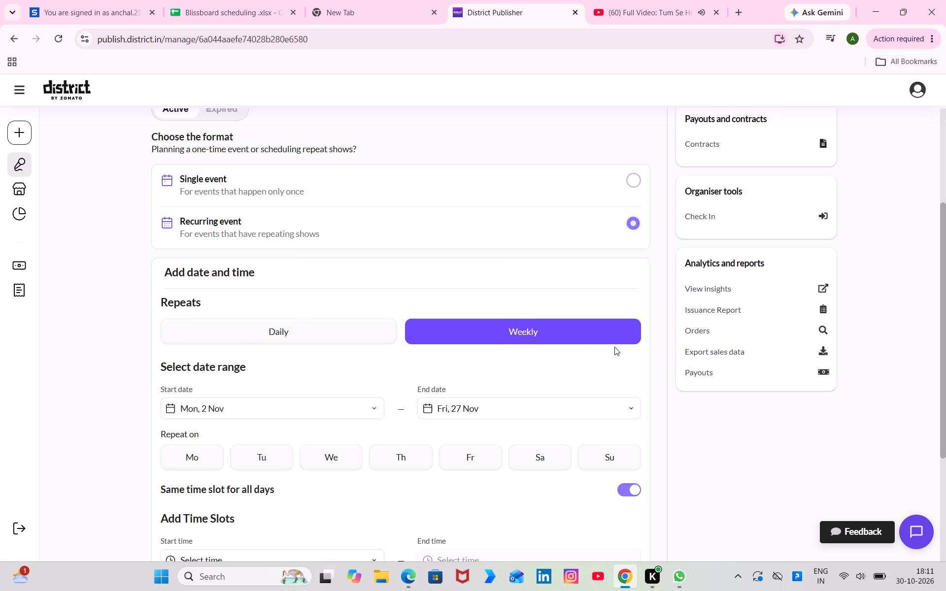
Set the recurring Couple's Art Date Experience shows to repeat on Monday, Tuesday, Wednesday, Thursday and Friday.
{"action": "left_click_drag", "start_coordinate": [199, 452], "coordinate": [269, 466]}
{"action": "left_click", "coordinate": [269, 466]}
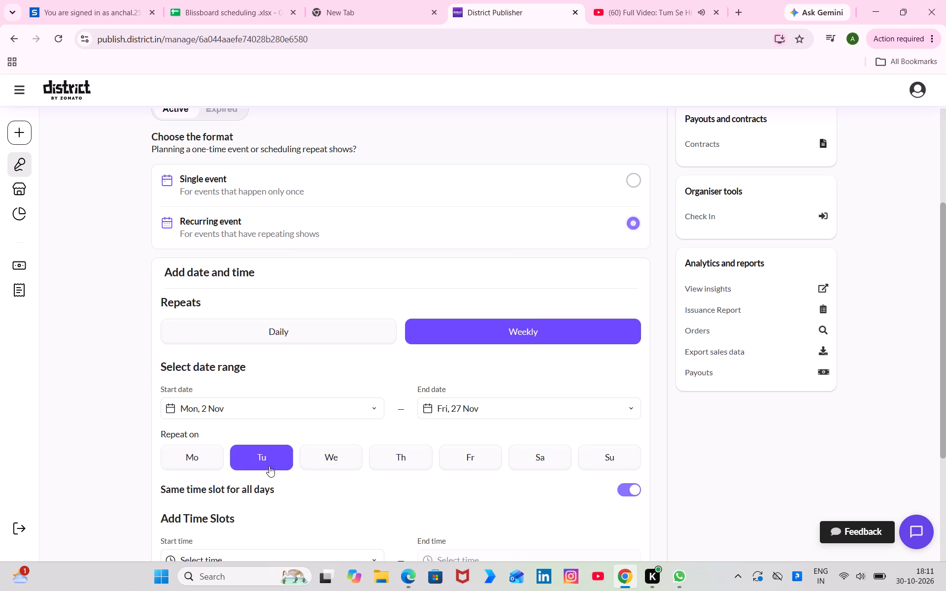
{"action": "left_click", "coordinate": [312, 465]}
{"action": "left_click", "coordinate": [414, 455]}
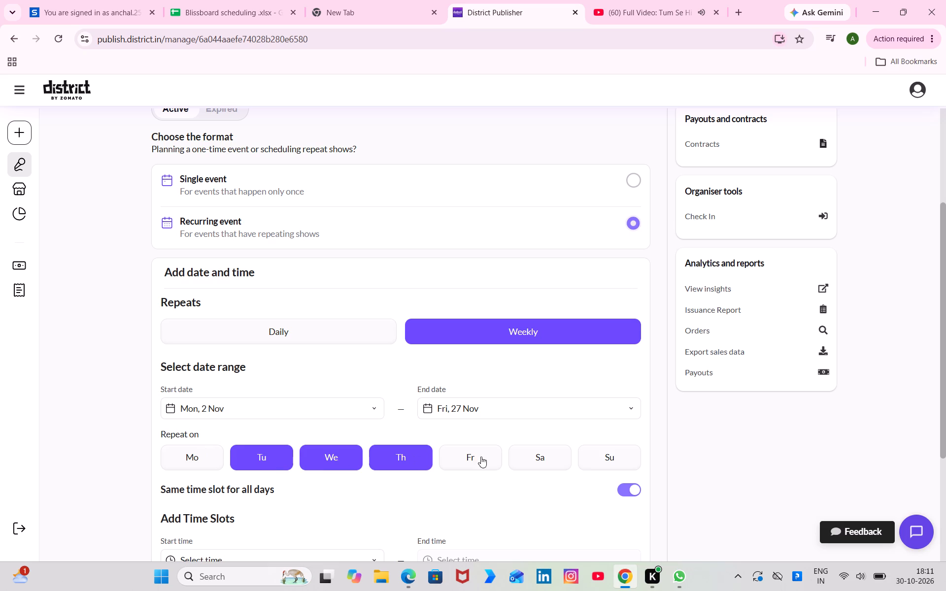
{"action": "left_click", "coordinate": [494, 454]}
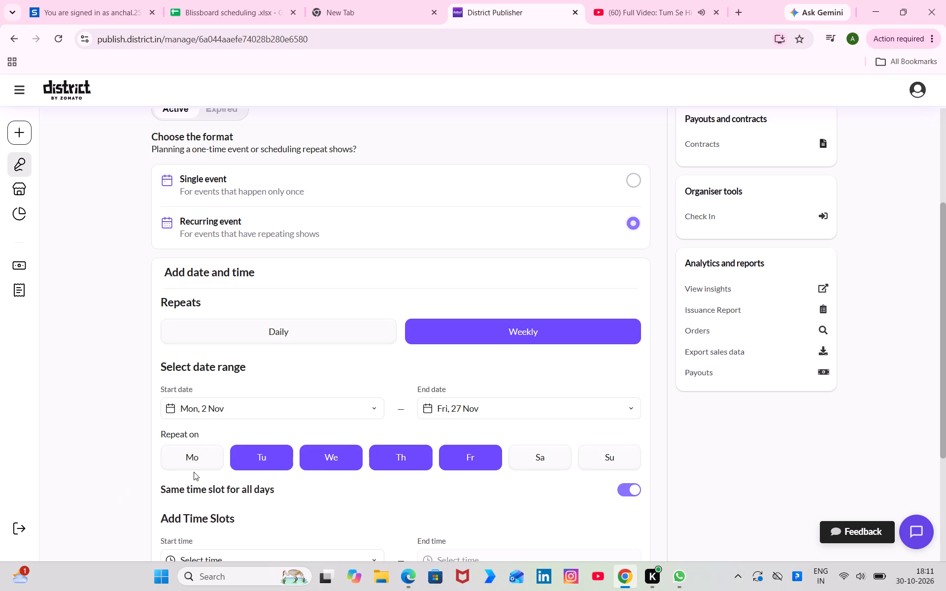
{"action": "left_click", "coordinate": [194, 472]}
{"action": "left_click", "coordinate": [193, 460]}
Set the first time slot for all selected days to 04:00 PM to 05:00 PM.
{"action": "scroll", "coordinate": [193, 460], "scroll_direction": "down", "scroll_amount": 4}
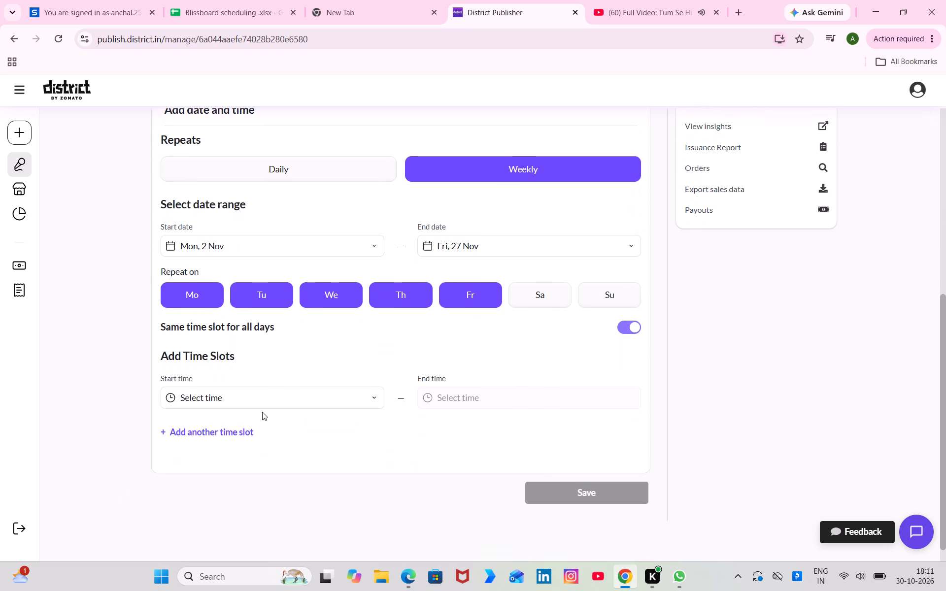
{"action": "left_click", "coordinate": [301, 404]}
{"action": "scroll", "coordinate": [284, 297], "scroll_direction": "down", "scroll_amount": 6}
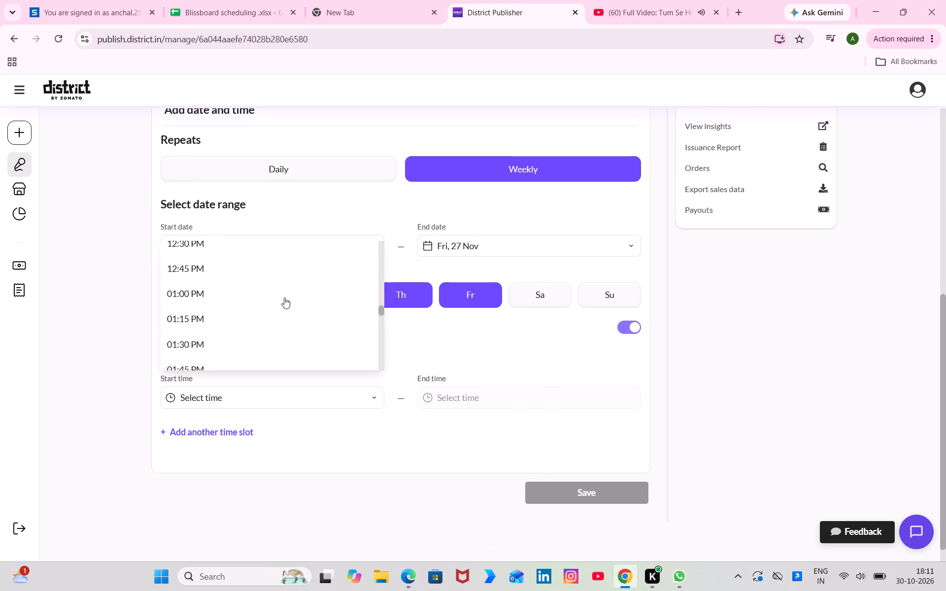
{"action": "scroll", "coordinate": [284, 297], "scroll_direction": "down", "scroll_amount": 1}
{"action": "scroll", "coordinate": [220, 322], "scroll_direction": "down", "scroll_amount": 1}
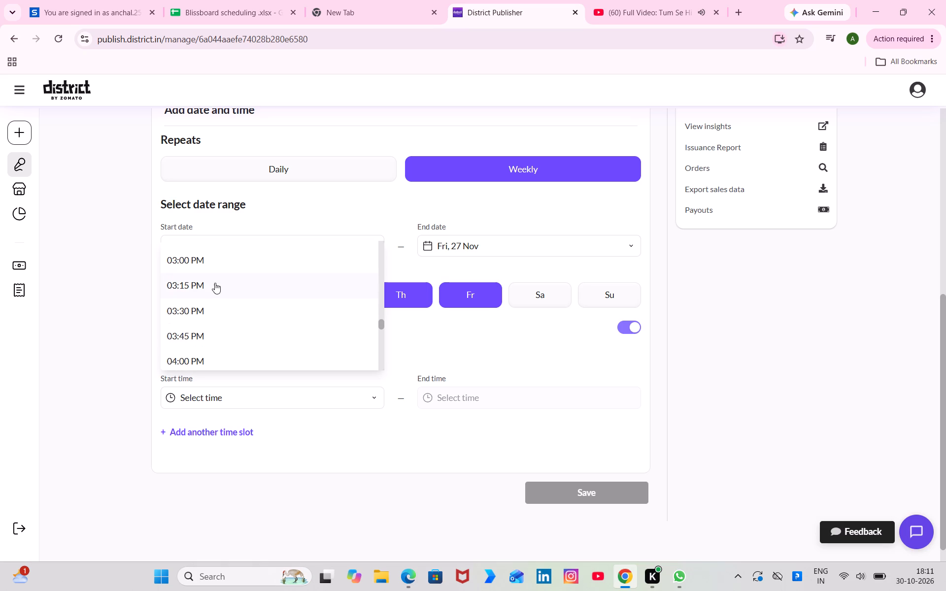
{"action": "scroll", "coordinate": [215, 283], "scroll_direction": "down", "scroll_amount": 1}
{"action": "left_click", "coordinate": [205, 352]}
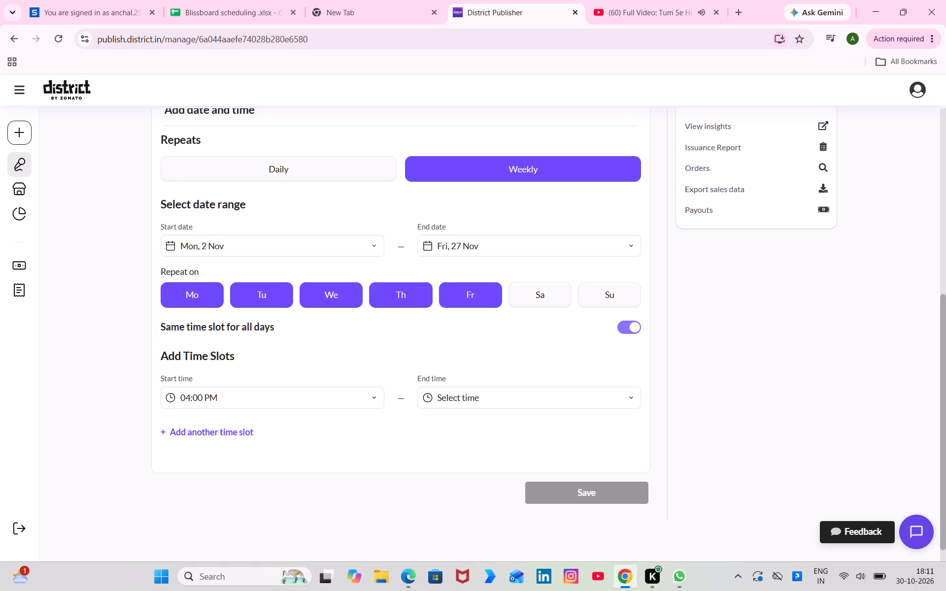
{"action": "left_click", "coordinate": [501, 403]}
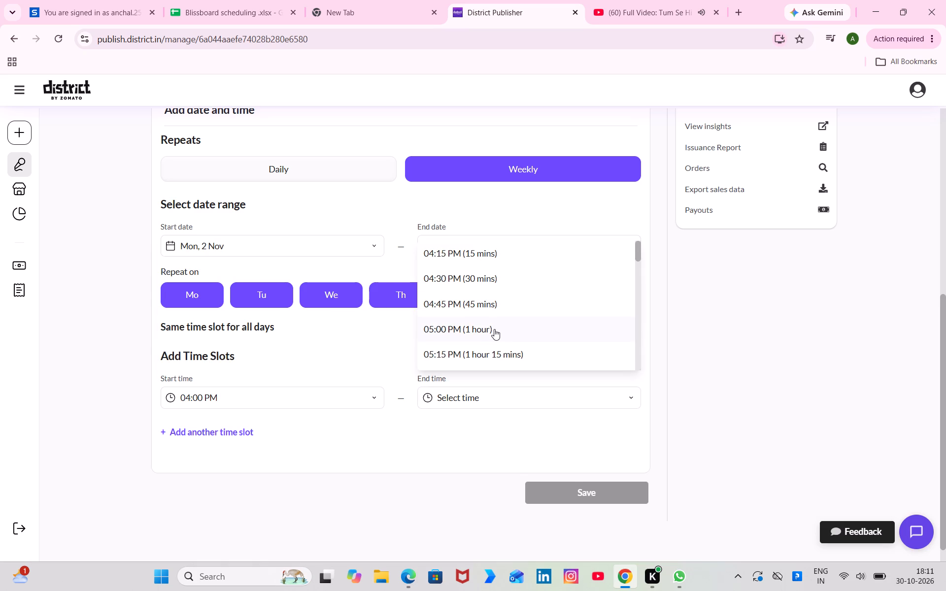
{"action": "left_click", "coordinate": [494, 329]}
Add a second time slot from 05:00 PM to 06:00 PM and save the recurring shows.
{"action": "left_click", "coordinate": [212, 447]}
{"action": "scroll", "coordinate": [212, 447], "scroll_direction": "down", "scroll_amount": 1}
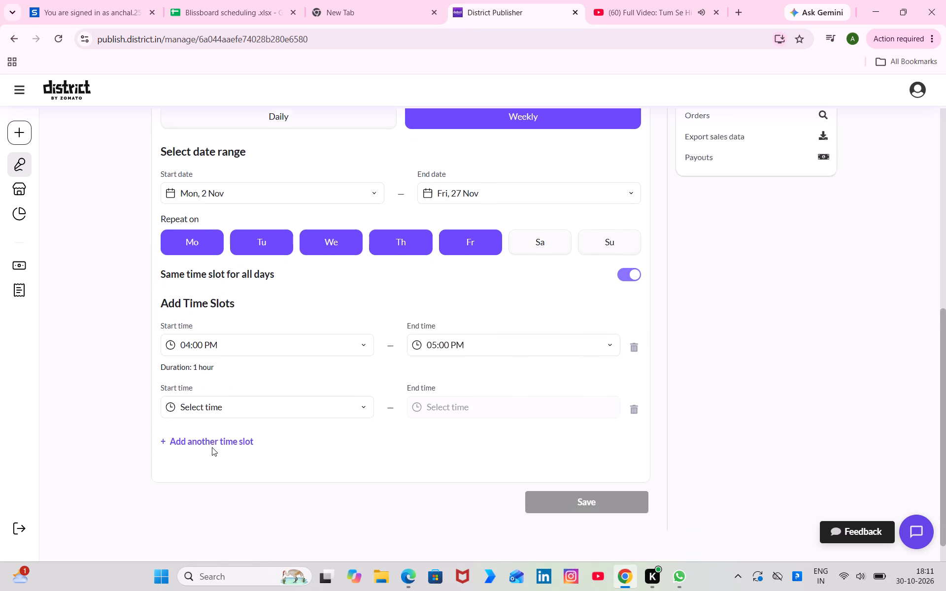
{"action": "scroll", "coordinate": [212, 447], "scroll_direction": "down", "scroll_amount": 1}
{"action": "left_click", "coordinate": [240, 389]}
{"action": "scroll", "coordinate": [263, 310], "scroll_direction": "down", "scroll_amount": 4}
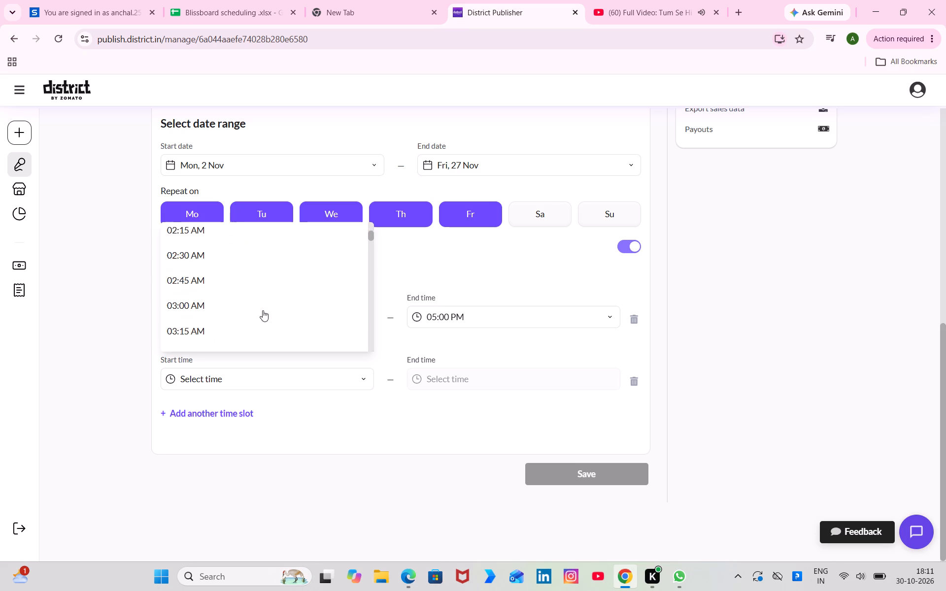
{"action": "scroll", "coordinate": [263, 310], "scroll_direction": "down", "scroll_amount": 4}
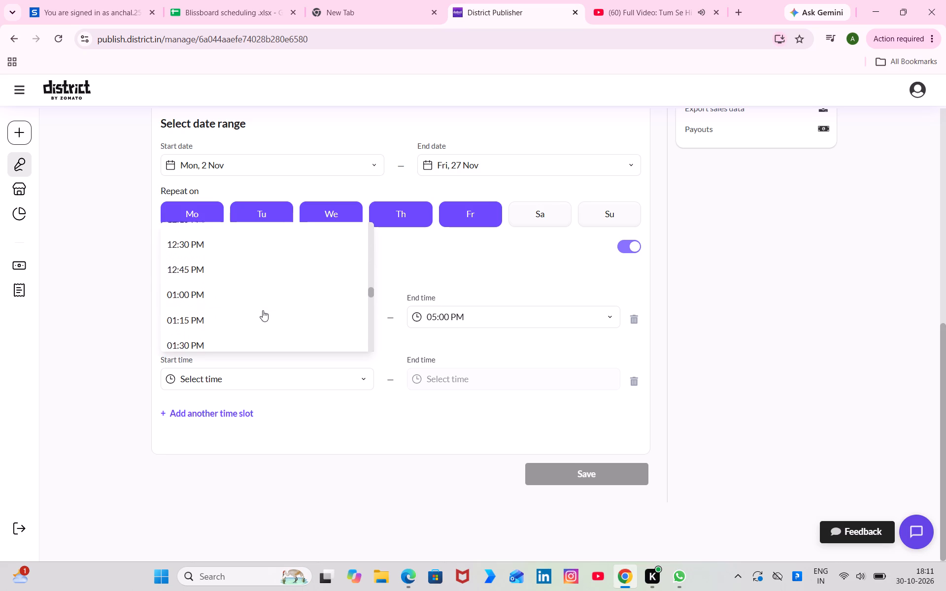
{"action": "scroll", "coordinate": [263, 310], "scroll_direction": "down", "scroll_amount": 7}
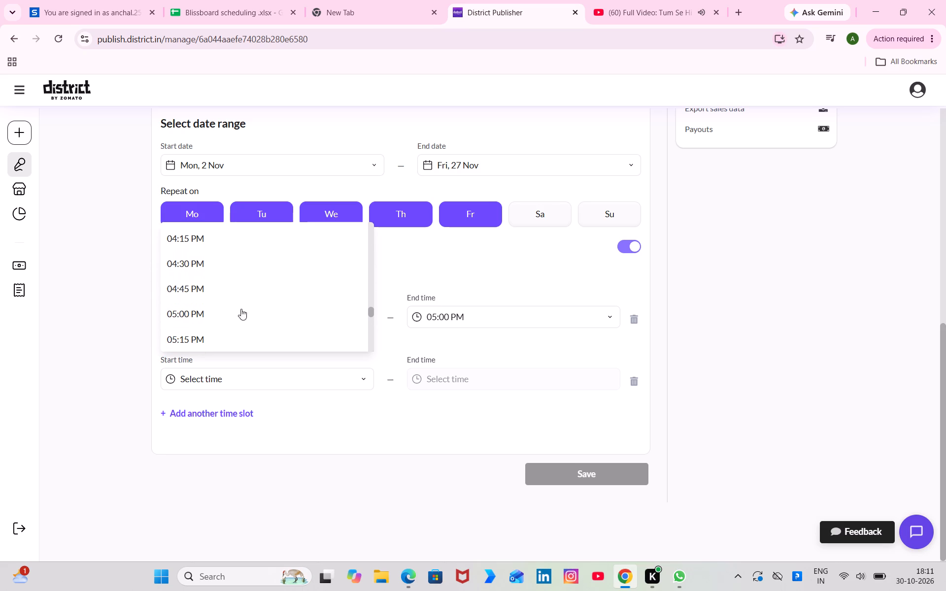
{"action": "left_click", "coordinate": [234, 310]}
{"action": "left_click", "coordinate": [460, 390]}
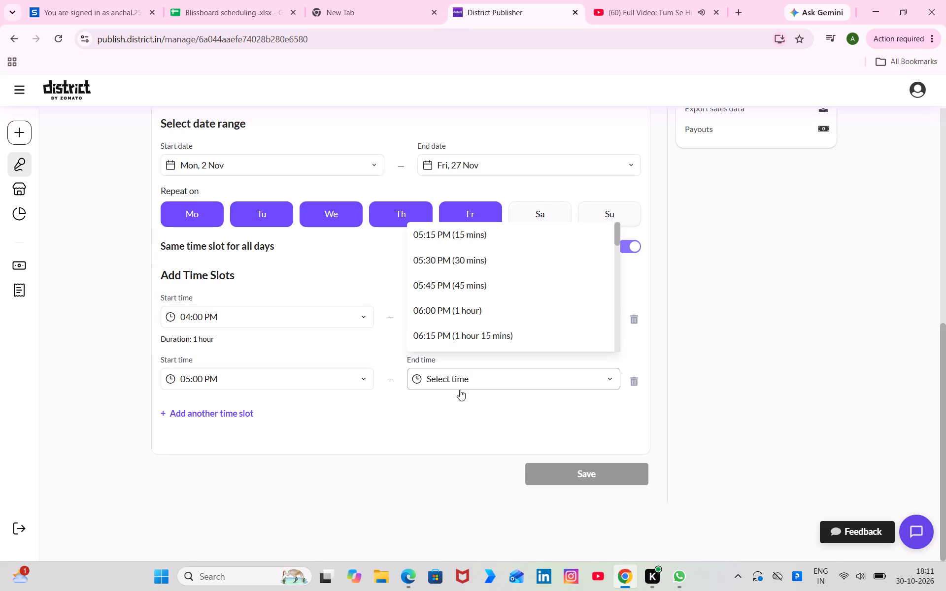
{"action": "left_click", "coordinate": [470, 310]}
{"action": "left_click", "coordinate": [601, 490]}
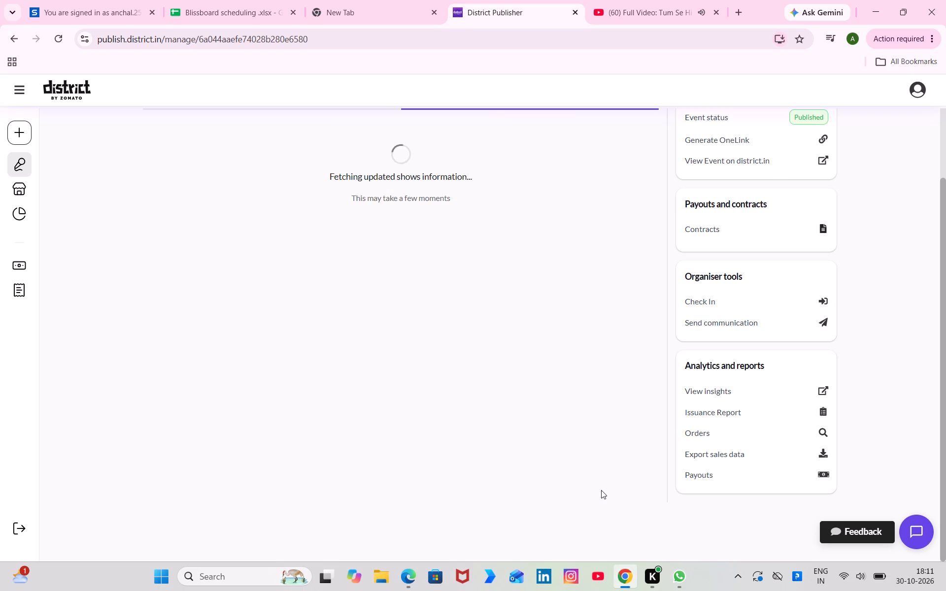
Start a new ticket with the copied INR 250 cover charge description and the custom name ENTRY PASS.
{"action": "scroll", "coordinate": [561, 262], "scroll_direction": "up", "scroll_amount": 3}
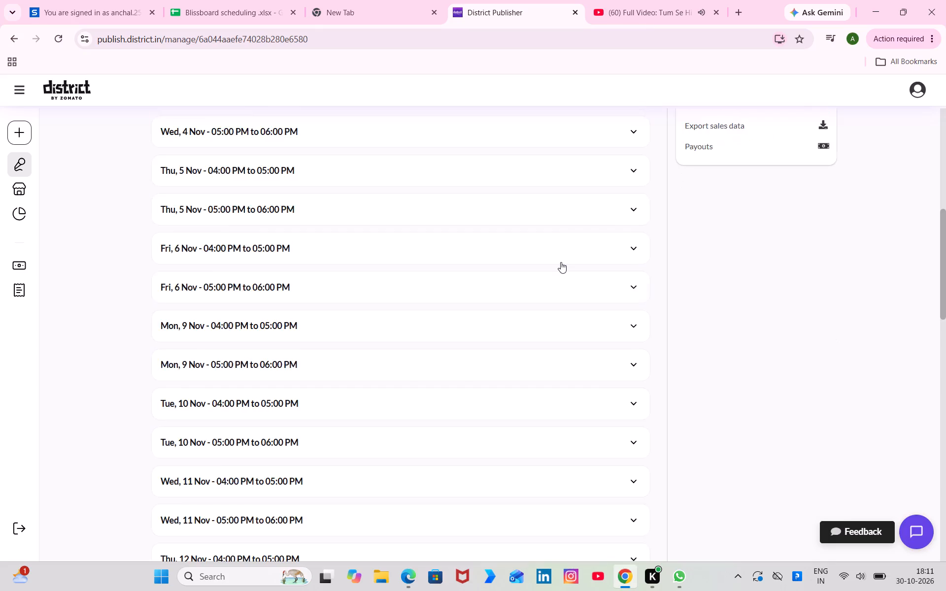
{"action": "scroll", "coordinate": [561, 262], "scroll_direction": "up", "scroll_amount": 4}
{"action": "left_click", "coordinate": [627, 274]}
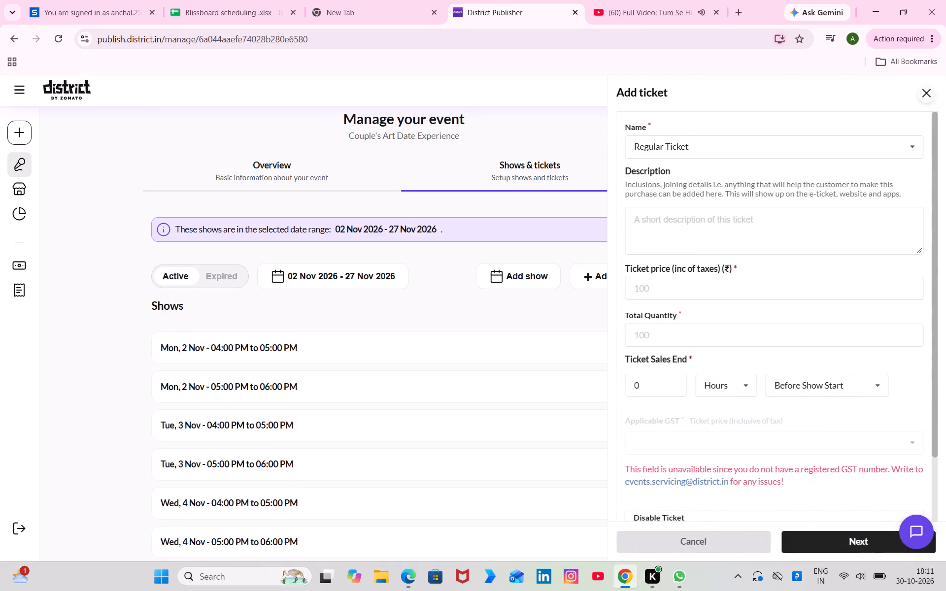
{"action": "left_click", "coordinate": [714, 210]}
{"action": "key", "text": "v"}
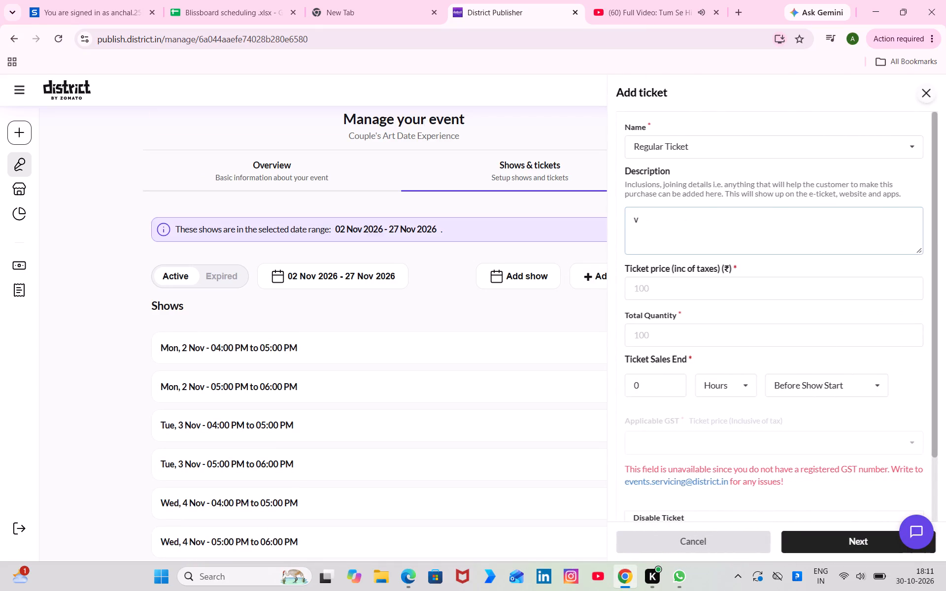
{"action": "key", "text": "BackSpace"}
{"action": "key", "text": "ctrl+v"}
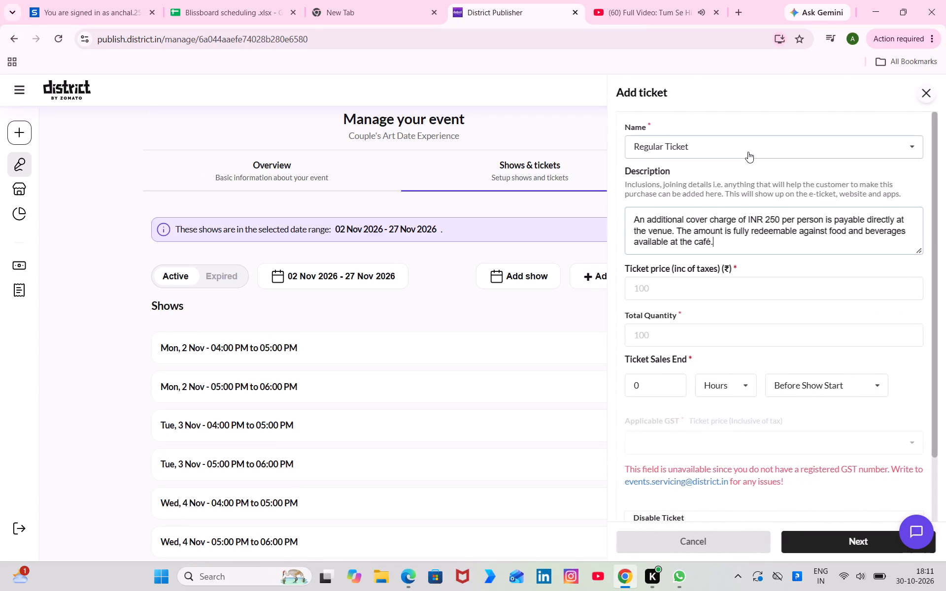
{"action": "left_click", "coordinate": [748, 152]}
{"action": "left_click", "coordinate": [762, 196]}
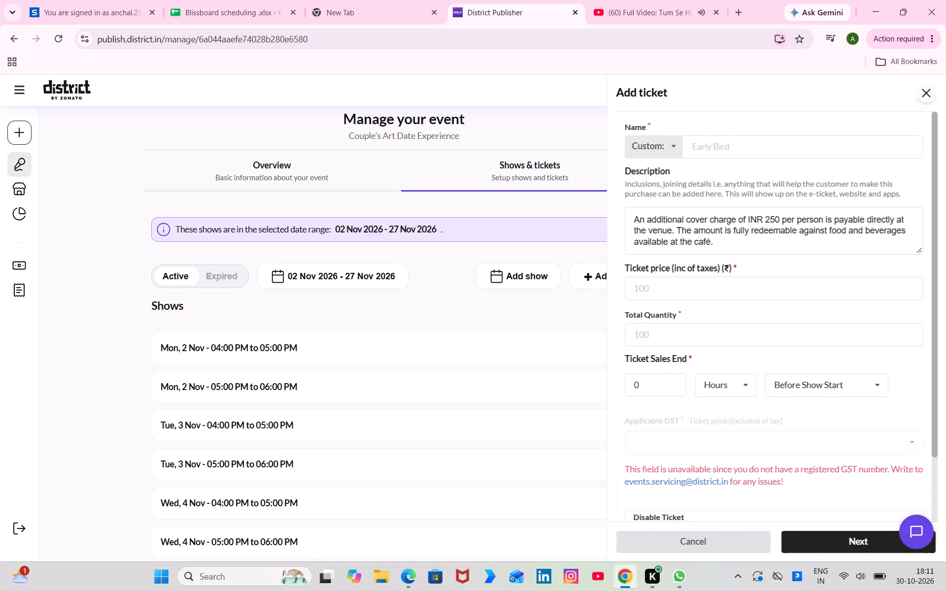
{"action": "left_click", "coordinate": [773, 144]}
{"action": "left_click", "coordinate": [797, 181]}
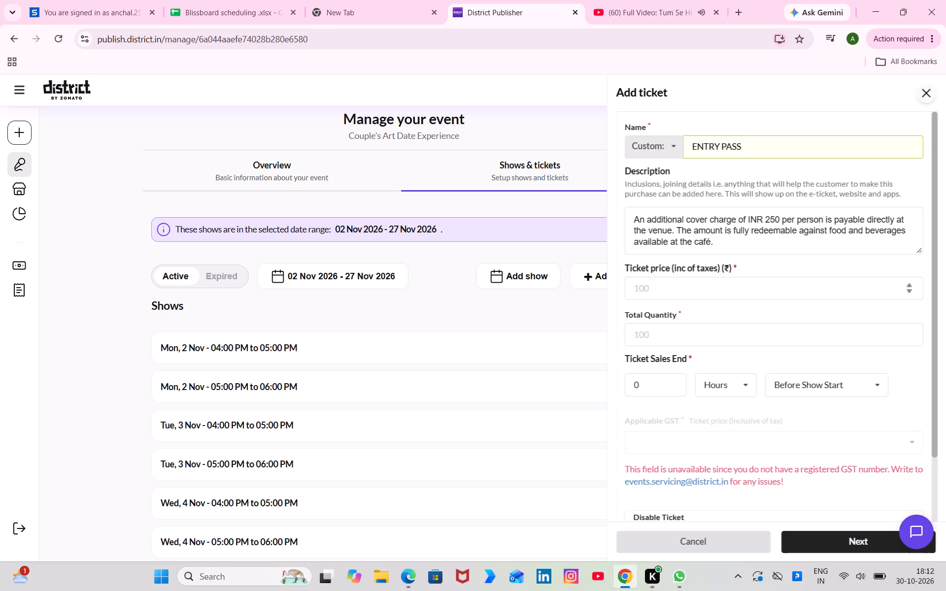
Set the ticket's price to 899, total quantity to 10 and sales end to 30 minutes before show start.
{"action": "left_click", "coordinate": [758, 283]}
{"action": "type", "text": "899"}
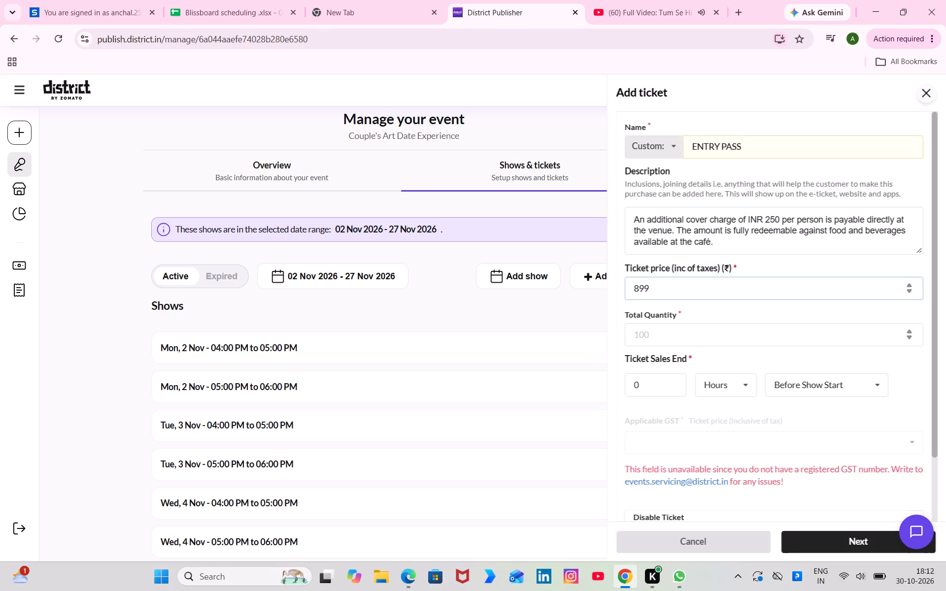
{"action": "left_click", "coordinate": [708, 342]}
{"action": "type", "text": "10"}
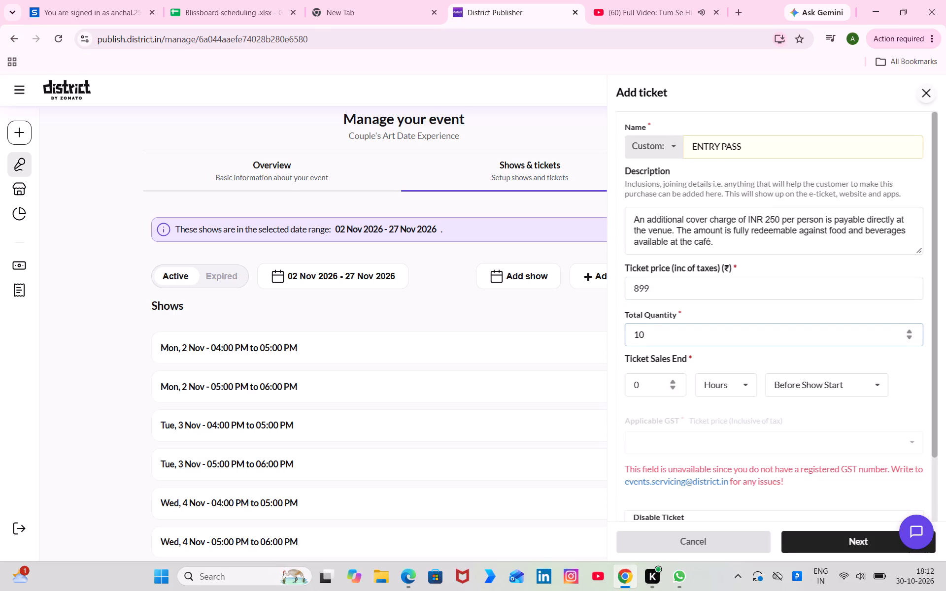
{"action": "left_click", "coordinate": [631, 381]}
{"action": "key", "text": "3"}
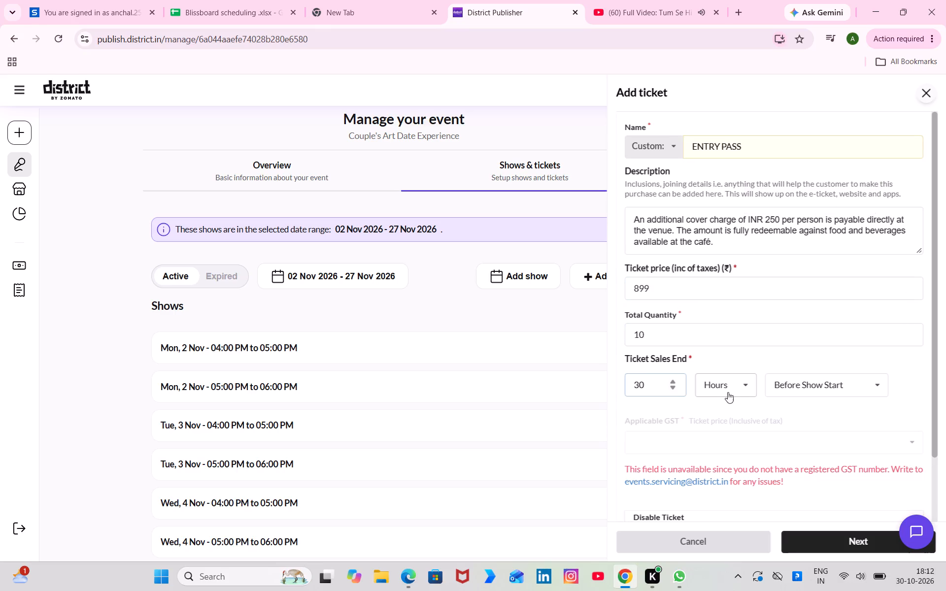
{"action": "left_click", "coordinate": [715, 384]}
{"action": "left_click", "coordinate": [726, 408]}
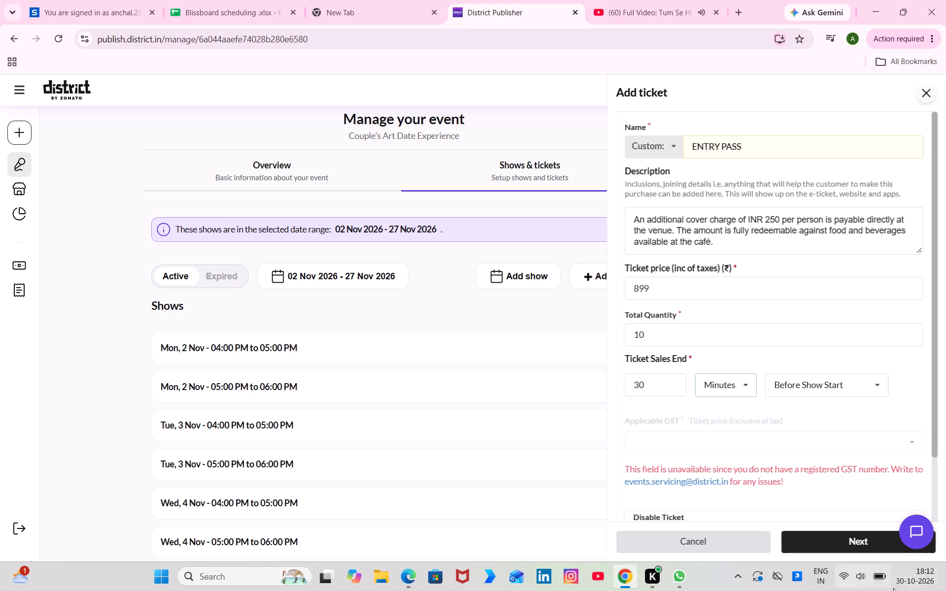
Add the ENTRY PASS ticket to all shows and confirm the changes.
{"action": "left_click", "coordinate": [888, 548]}
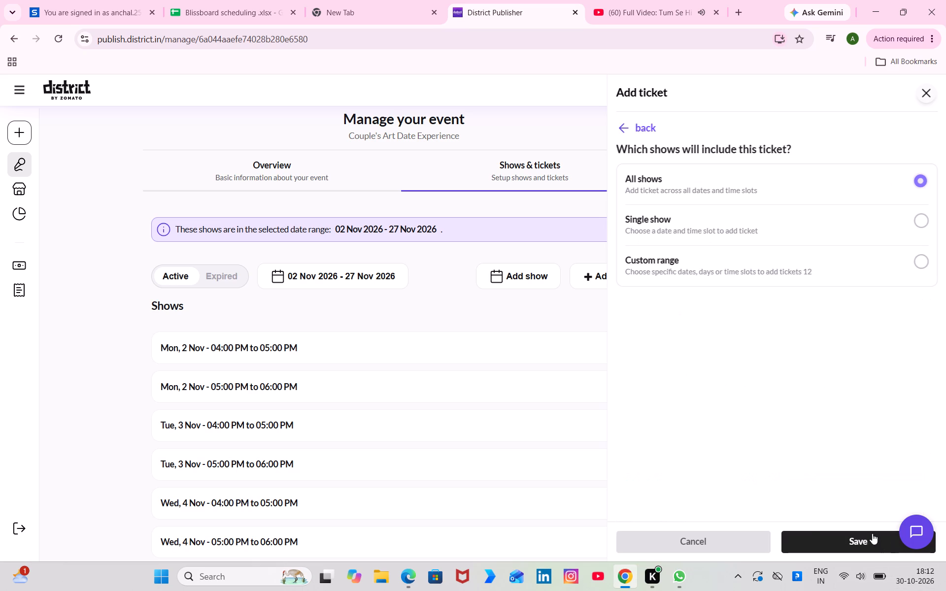
{"action": "left_click", "coordinate": [854, 537]}
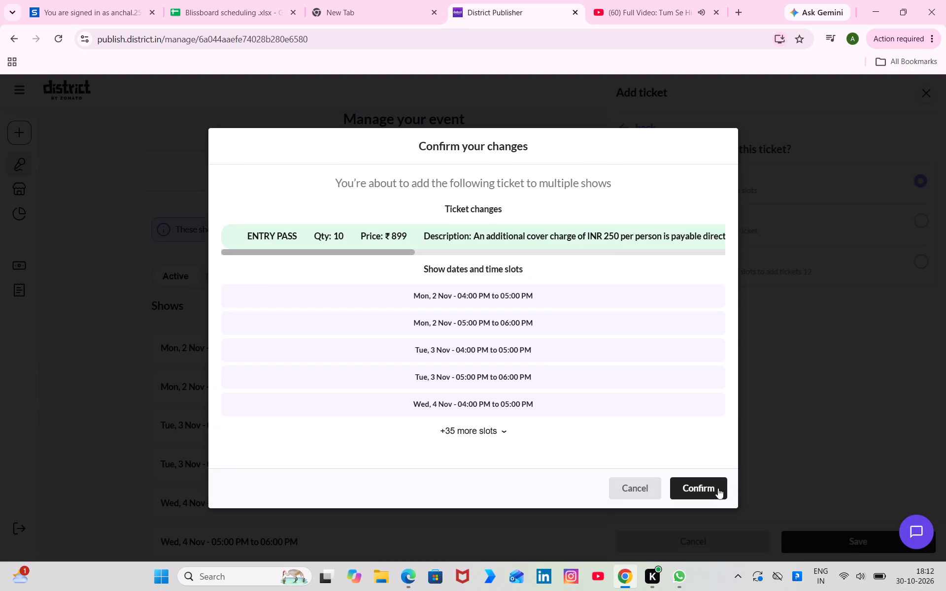
{"action": "left_click", "coordinate": [712, 487]}
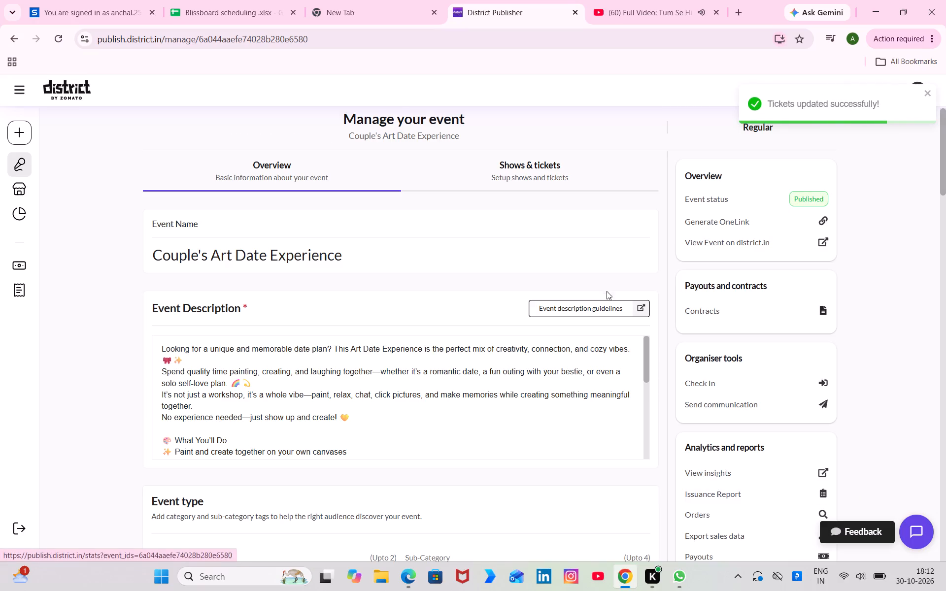
View the event's shows and tickets again, and return to the events overview.
{"action": "left_click", "coordinate": [529, 171]}
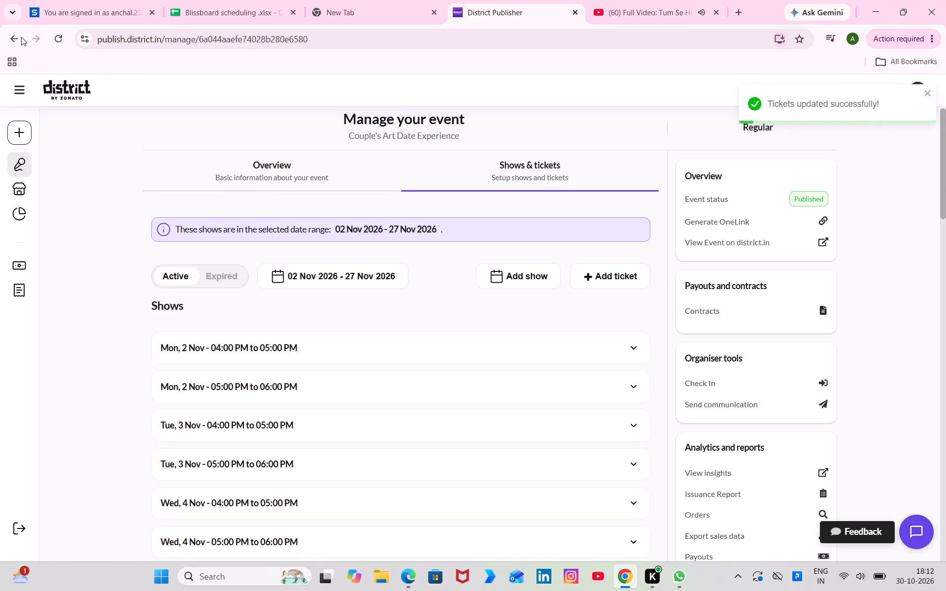
{"action": "left_click", "coordinate": [6, 34]}
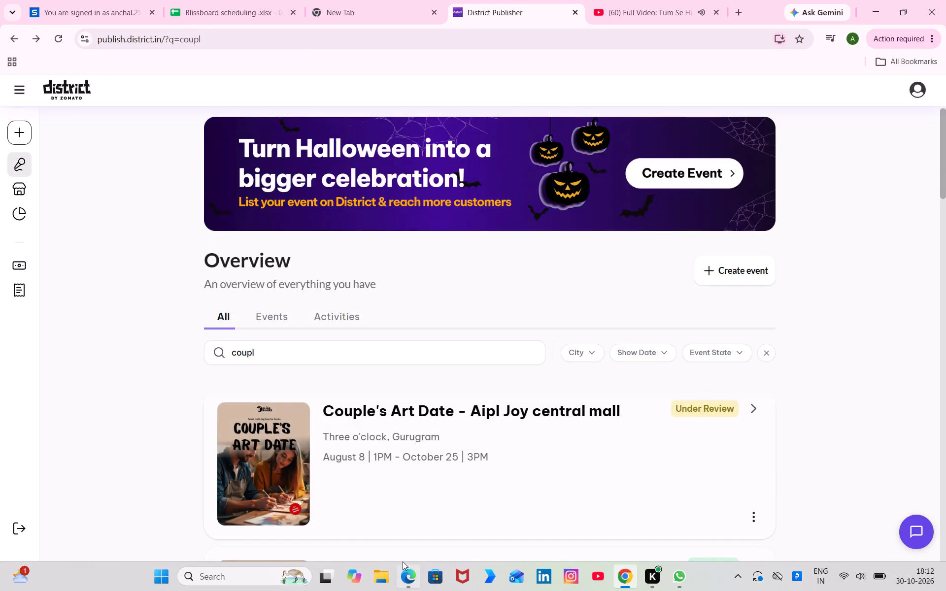
In the Blissboard spreadsheet, mark Clay date- post couple pass as done for breakin brew Ambiance mall.
{"action": "left_click", "coordinate": [403, 561]}
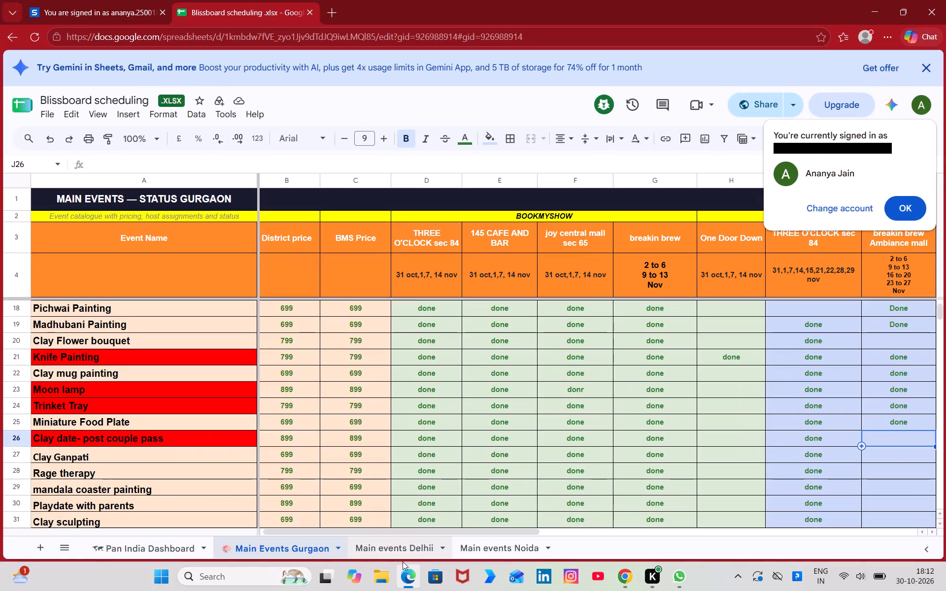
{"action": "key", "text": "d"}
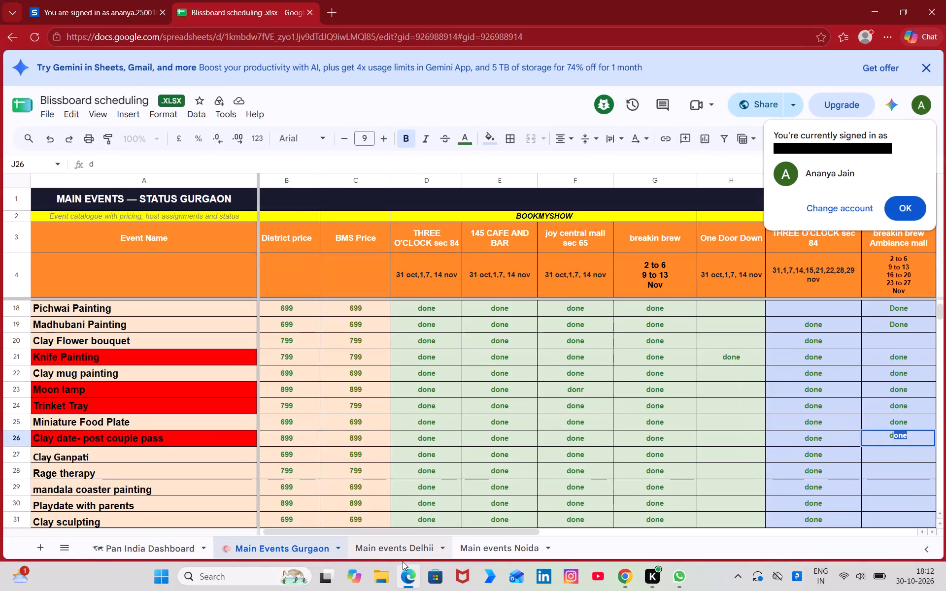
{"action": "key", "text": "Return"}
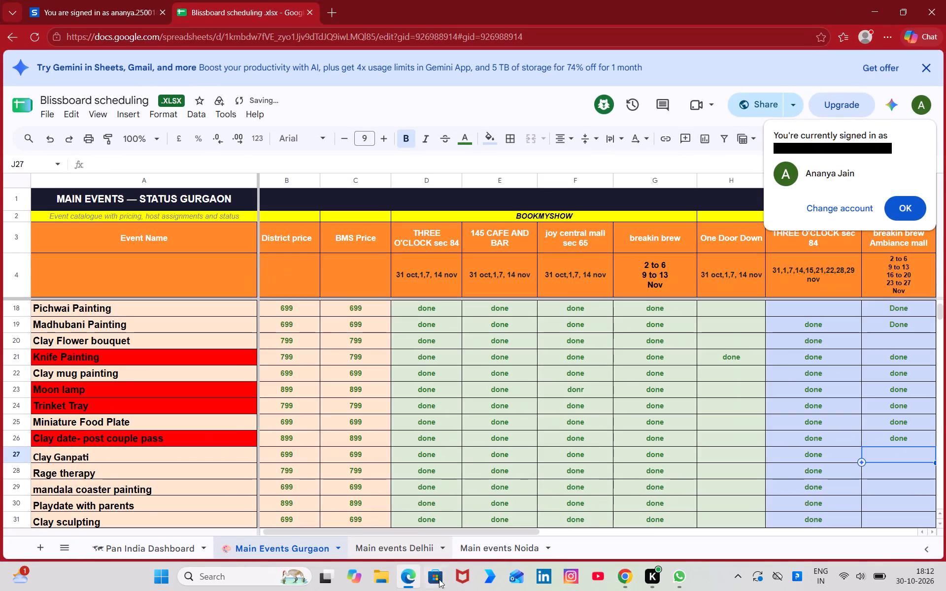
In District Publisher, search events for ganp and open the shows and tickets of the Breakin' Brew Ganpati Idol Sculpting workshop.
{"action": "left_click", "coordinate": [405, 579]}
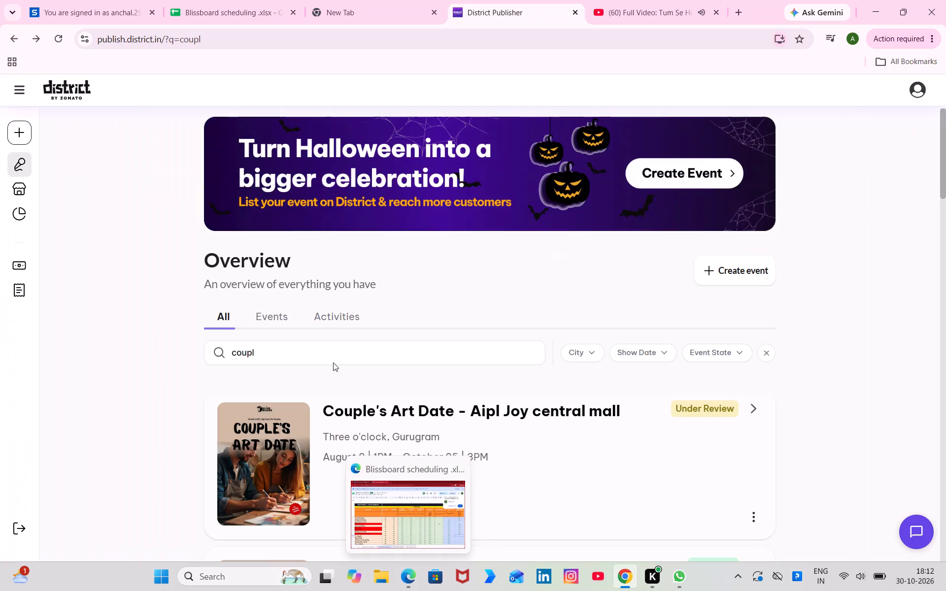
{"action": "left_click_drag", "start_coordinate": [284, 354], "coordinate": [205, 345]}
{"action": "type", "text": "ganp"}
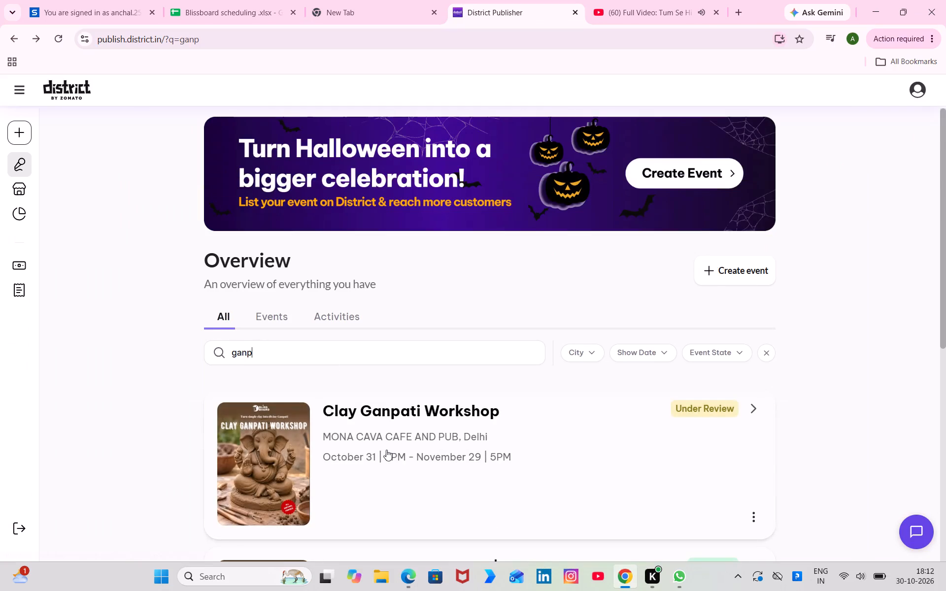
{"action": "scroll", "coordinate": [386, 450], "scroll_direction": "down", "scroll_amount": 6}
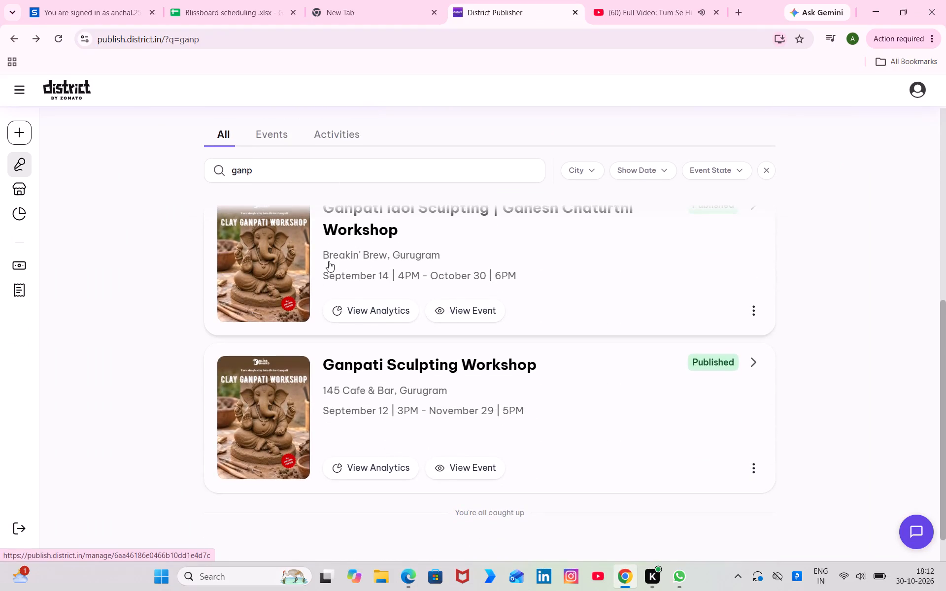
{"action": "left_click", "coordinate": [329, 261]}
{"action": "left_click", "coordinate": [524, 180]}
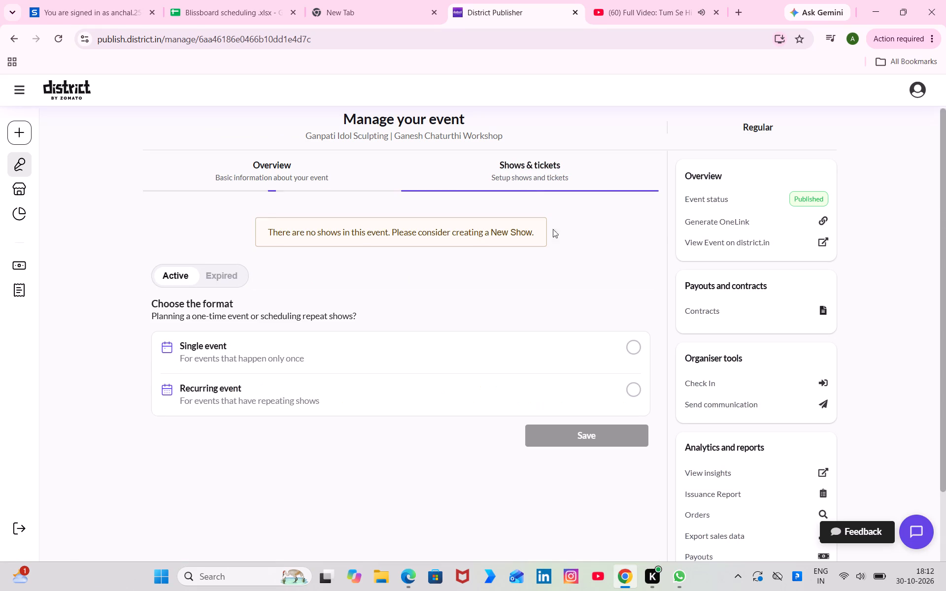
Choose a recurring event repeating weekly, with a date range from Mon, 2 Nov to Fri, 27 Nov.
{"action": "left_click", "coordinate": [561, 384]}
{"action": "scroll", "coordinate": [561, 384], "scroll_direction": "down", "scroll_amount": 3}
{"action": "left_click", "coordinate": [534, 315]}
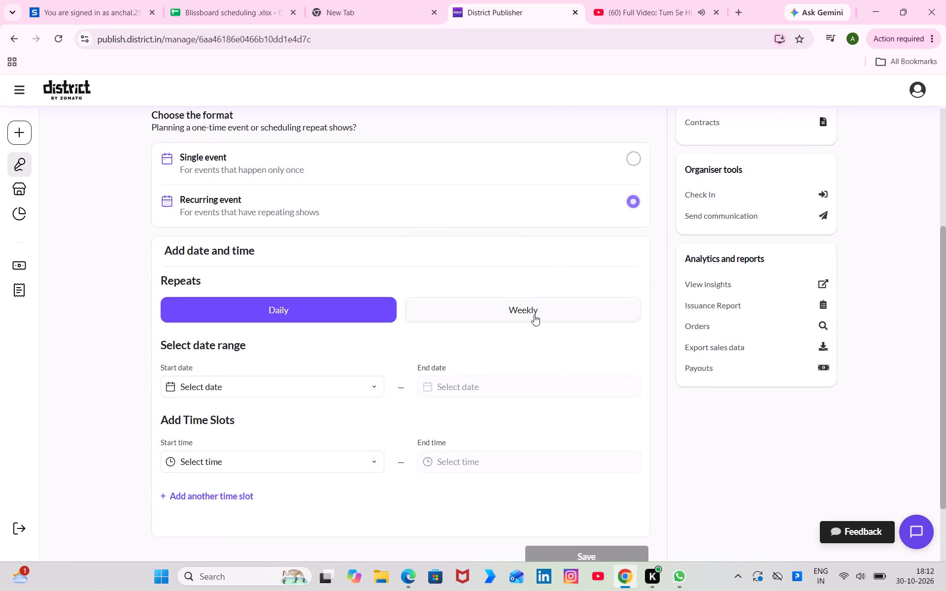
{"action": "left_click", "coordinate": [345, 390]}
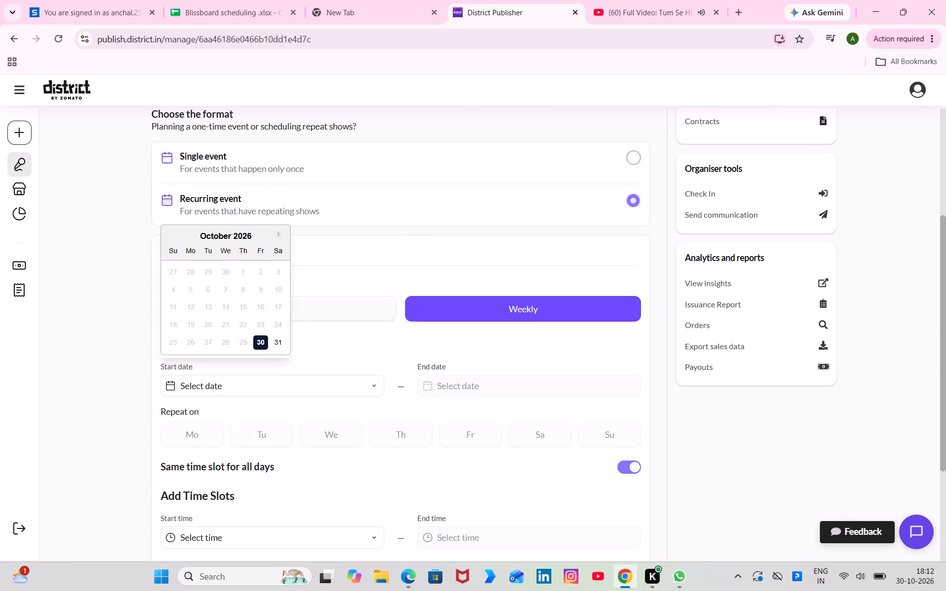
{"action": "left_click", "coordinate": [278, 235]}
{"action": "left_click", "coordinate": [188, 278]}
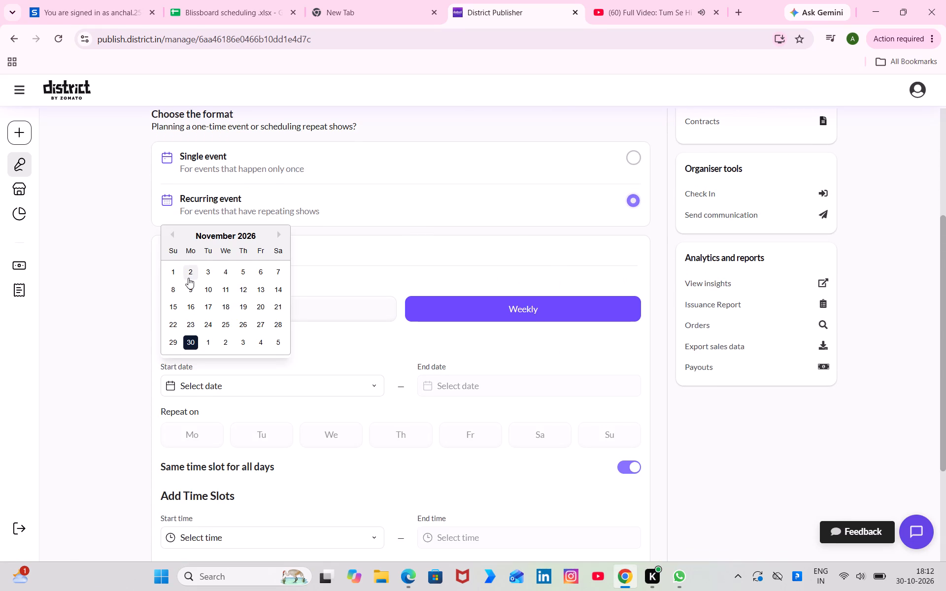
{"action": "left_click", "coordinate": [482, 385]}
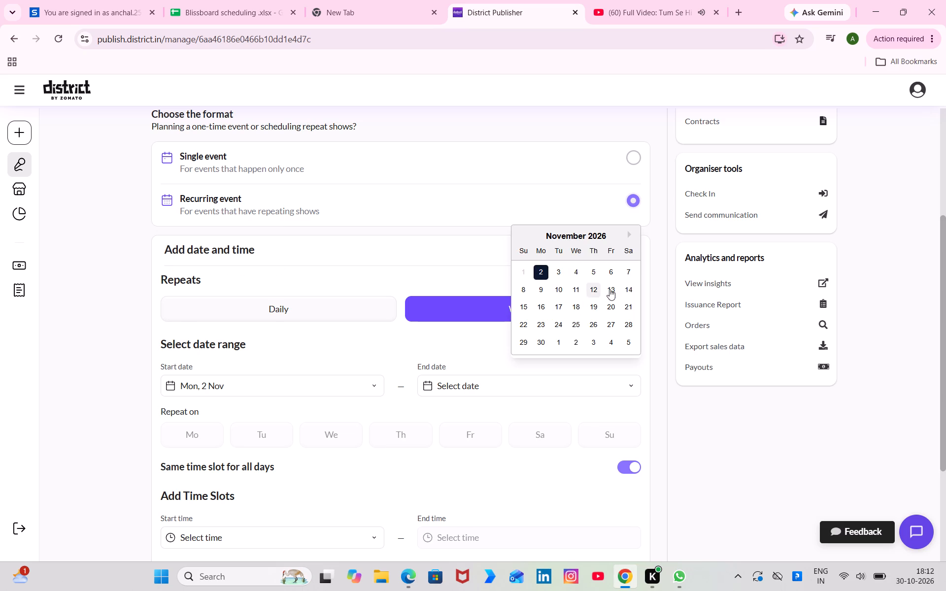
{"action": "left_click", "coordinate": [609, 325]}
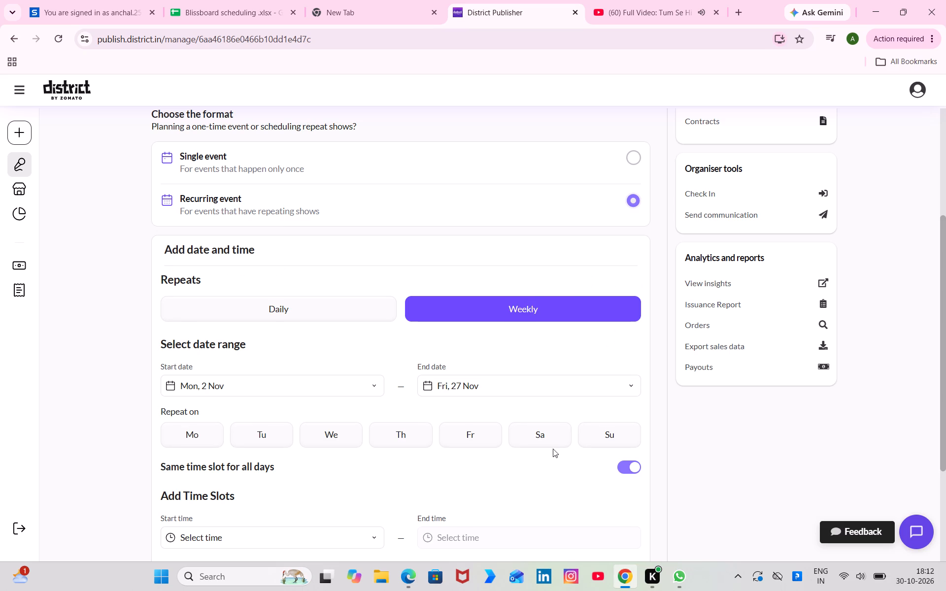
Set the weekly shows to repeat on Monday through Friday, leaving the weekend days unselected.
{"action": "left_click", "coordinate": [551, 438]}
{"action": "left_click_drag", "start_coordinate": [478, 437], "coordinate": [526, 438]}
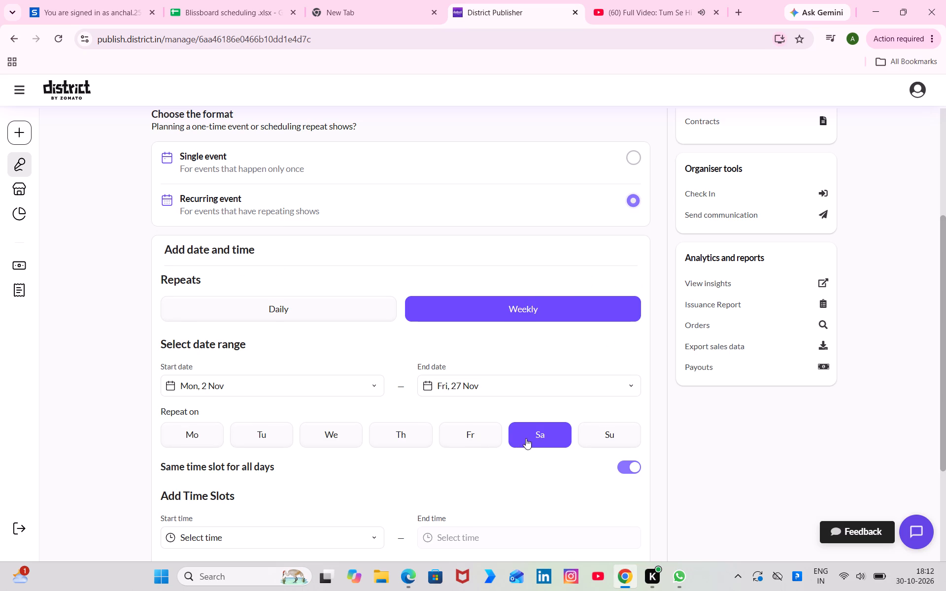
{"action": "left_click", "coordinate": [526, 438]}
{"action": "left_click", "coordinate": [185, 440]}
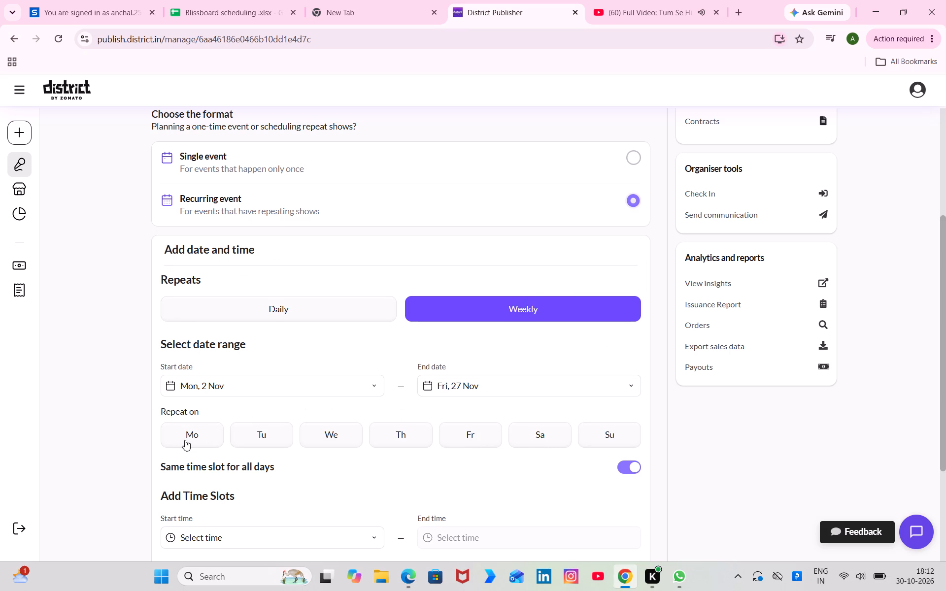
{"action": "left_click", "coordinate": [238, 428]}
{"action": "left_click", "coordinate": [337, 439]}
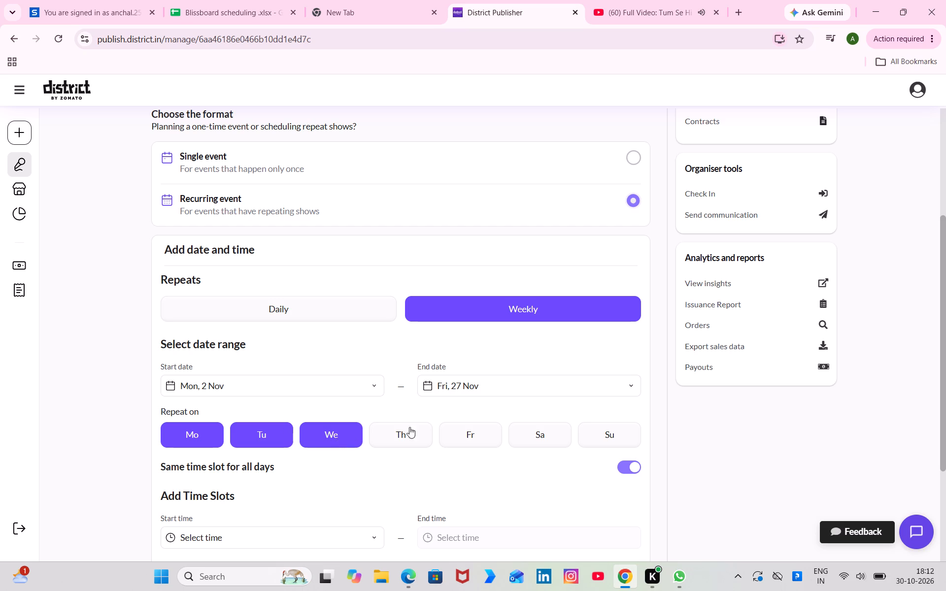
{"action": "left_click", "coordinate": [424, 434]}
{"action": "left_click", "coordinate": [476, 438]}
Set up two daily time slots with start times of 04:00 PM and 05:00 PM.
{"action": "scroll", "coordinate": [476, 438], "scroll_direction": "down", "scroll_amount": 2}
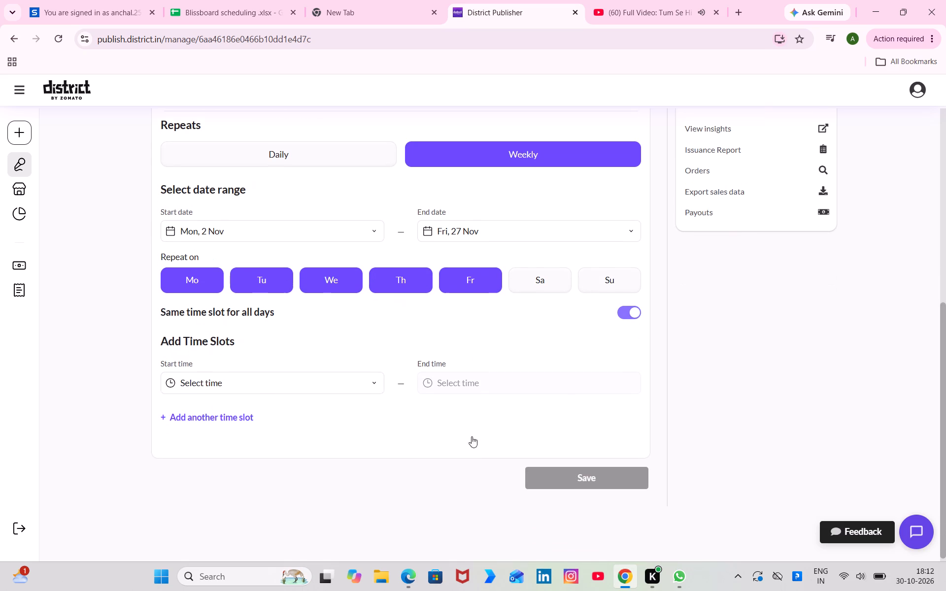
{"action": "left_click", "coordinate": [350, 380]}
{"action": "scroll", "coordinate": [327, 271], "scroll_direction": "down", "scroll_amount": 8}
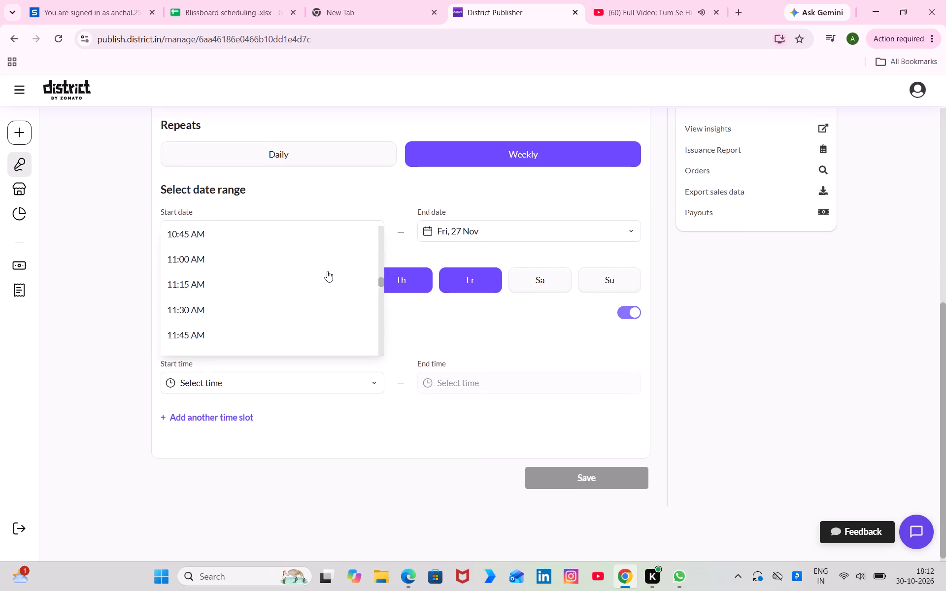
{"action": "scroll", "coordinate": [327, 271], "scroll_direction": "up", "scroll_amount": 5}
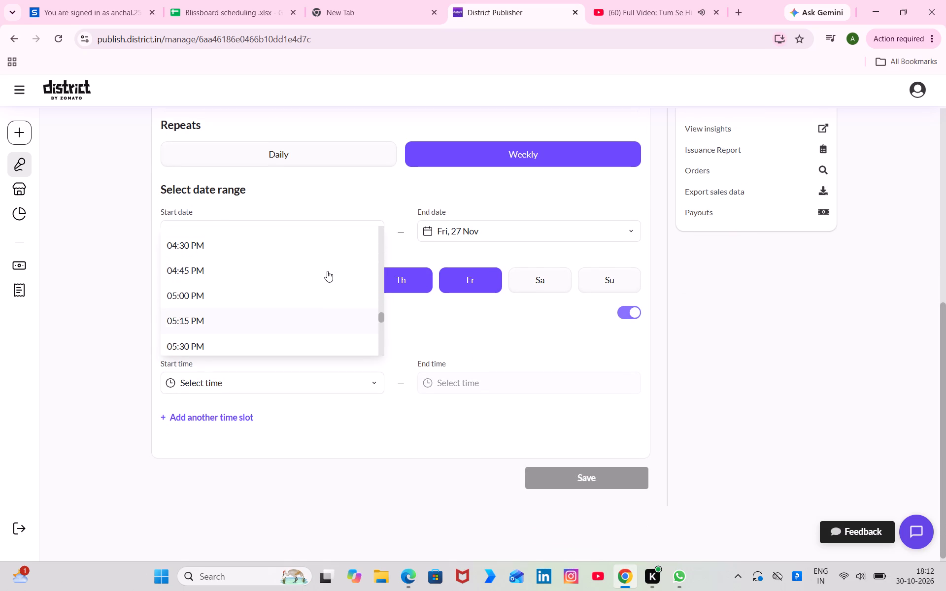
{"action": "scroll", "coordinate": [327, 271], "scroll_direction": "up", "scroll_amount": 2}
{"action": "left_click", "coordinate": [246, 251]}
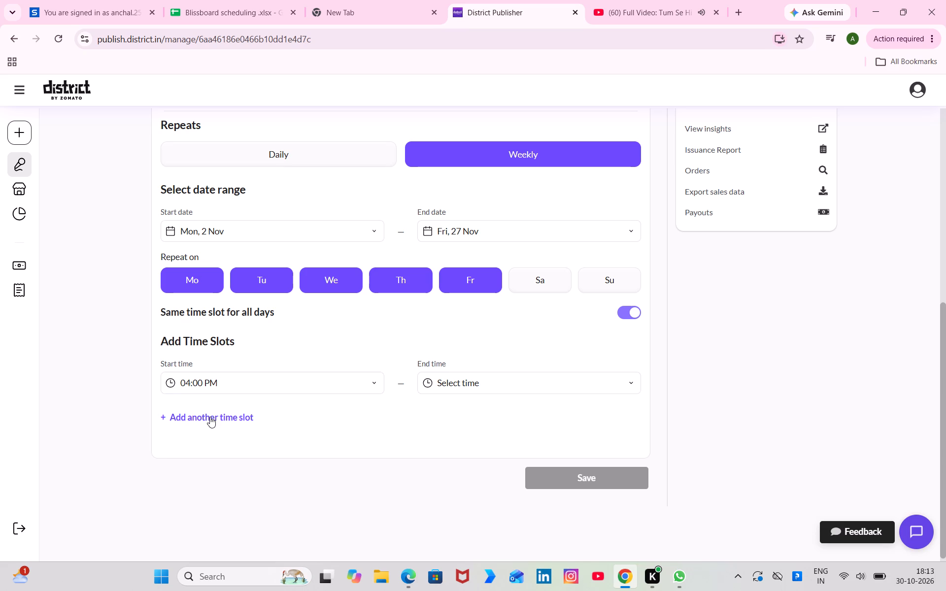
{"action": "left_click", "coordinate": [210, 417]}
{"action": "left_click", "coordinate": [213, 428]}
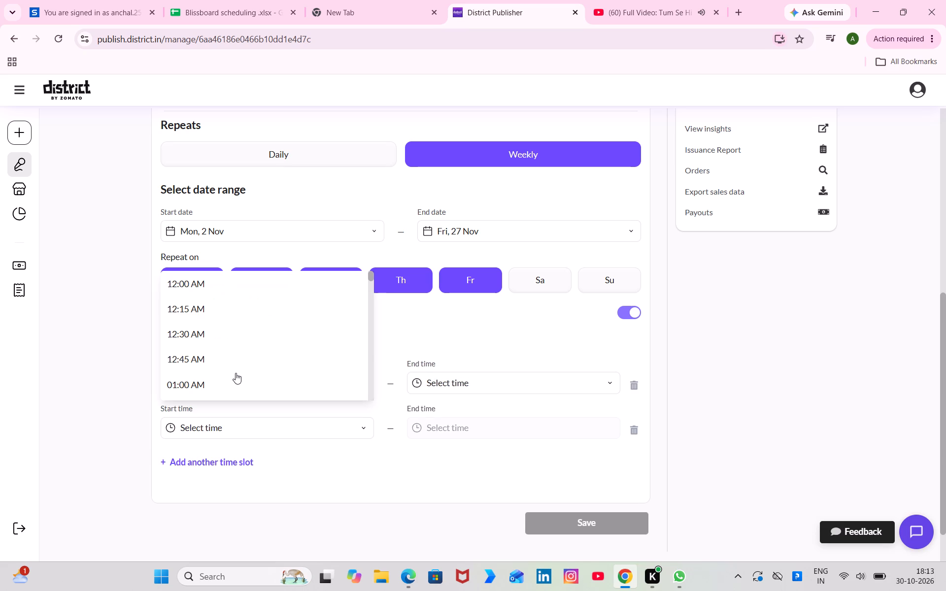
{"action": "scroll", "coordinate": [236, 373], "scroll_direction": "down", "scroll_amount": 9}
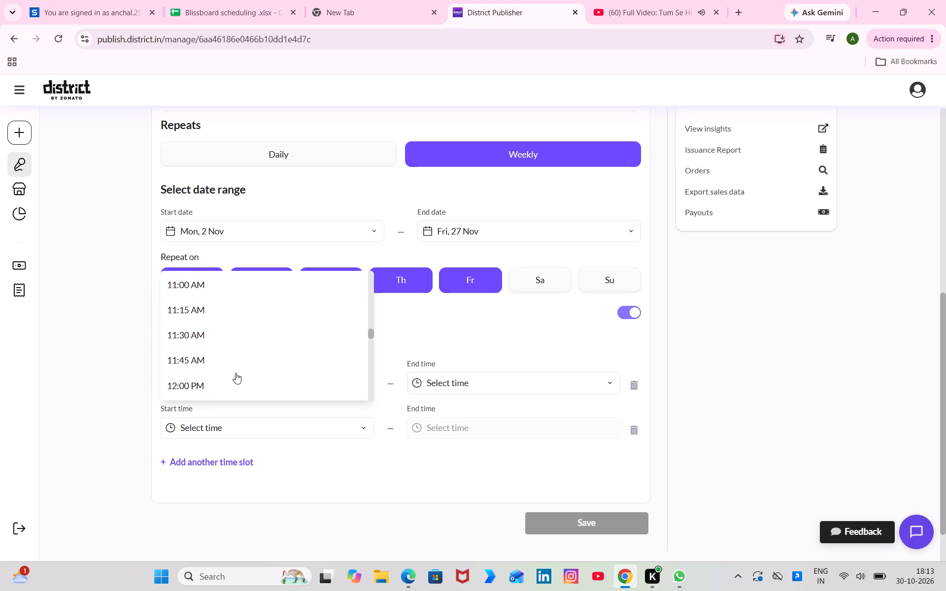
{"action": "scroll", "coordinate": [236, 373], "scroll_direction": "down", "scroll_amount": 3}
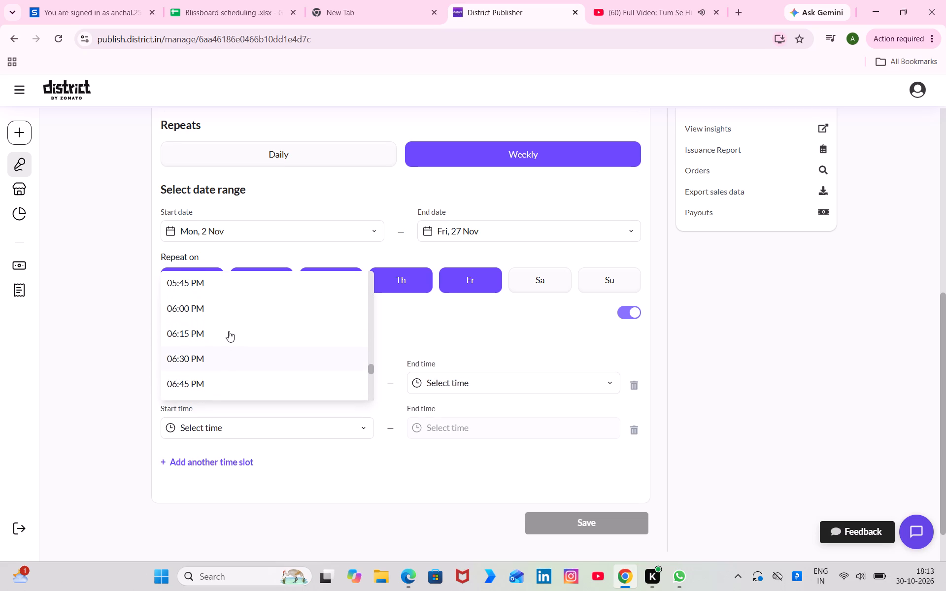
{"action": "scroll", "coordinate": [229, 331], "scroll_direction": "up", "scroll_amount": 2}
{"action": "left_click", "coordinate": [223, 322]}
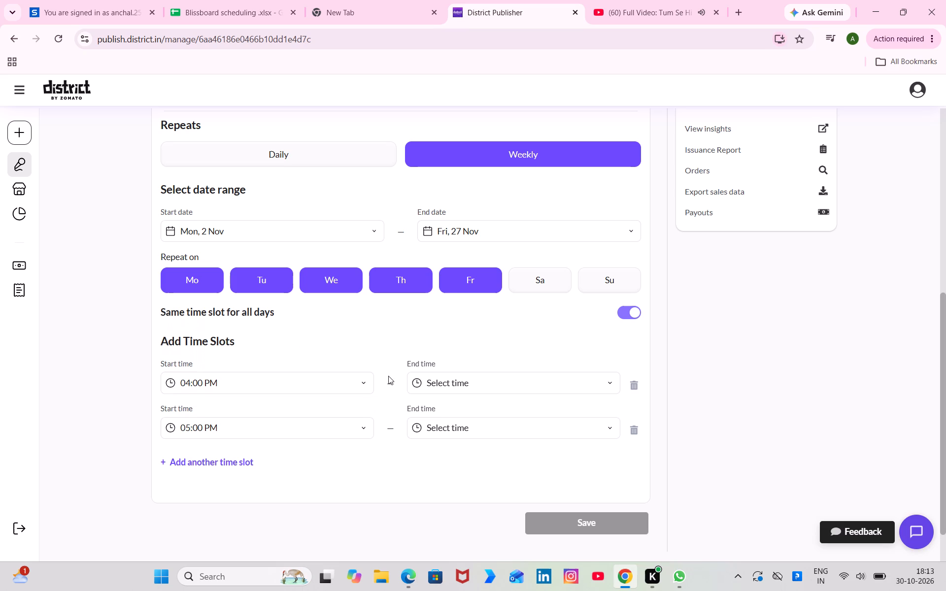
Set the slots' end times to 05:00 PM and 06:00 PM respectively, and save the shows.
{"action": "left_click", "coordinate": [461, 384]}
{"action": "left_click", "coordinate": [471, 319]}
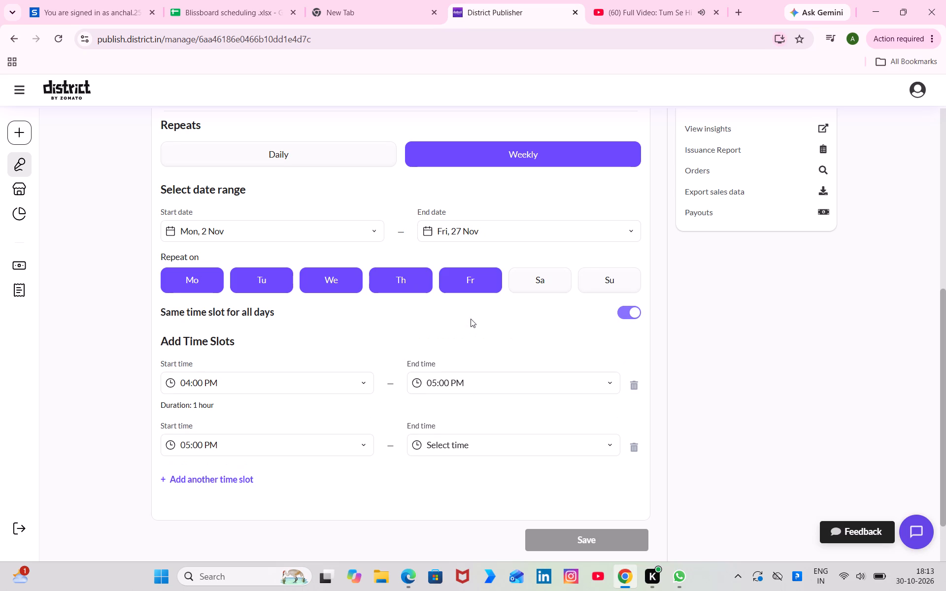
{"action": "left_click", "coordinate": [470, 450]}
{"action": "left_click", "coordinate": [462, 390]}
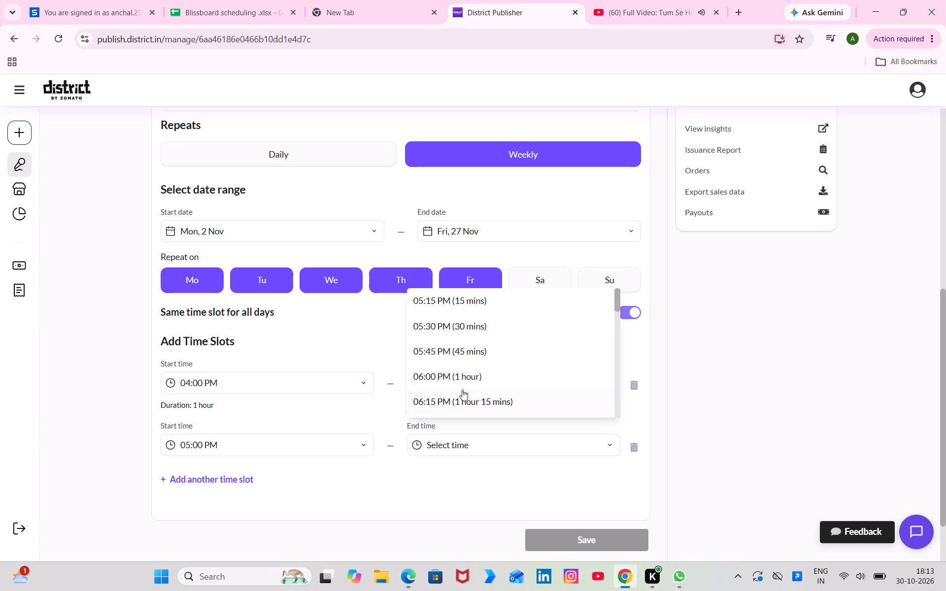
{"action": "left_click", "coordinate": [466, 442]}
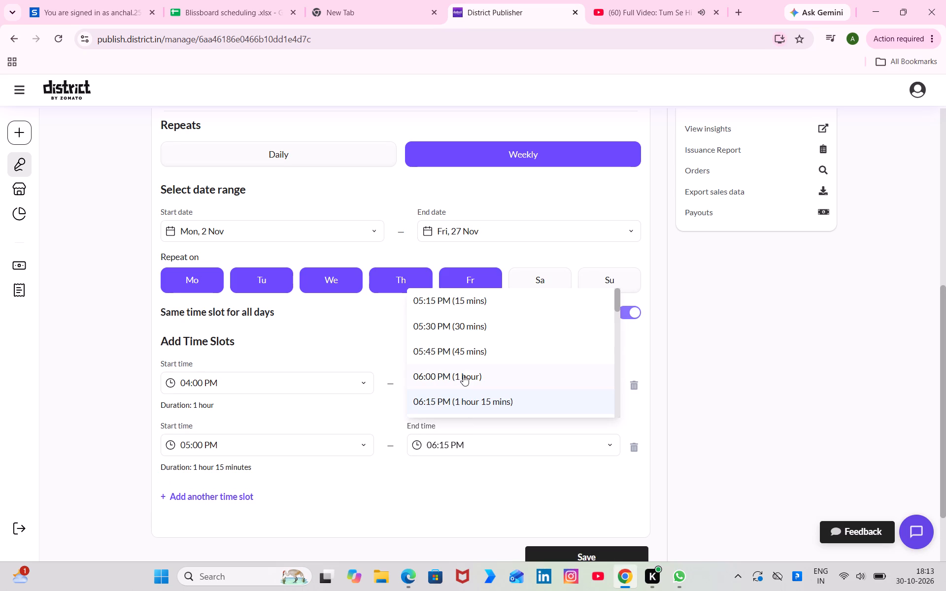
{"action": "left_click", "coordinate": [462, 370]}
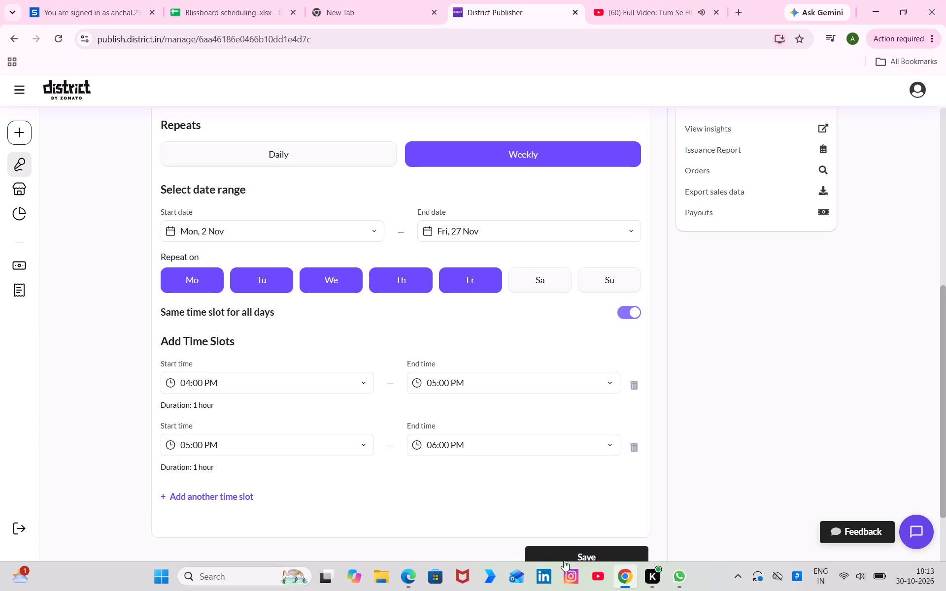
{"action": "left_click", "coordinate": [574, 552]}
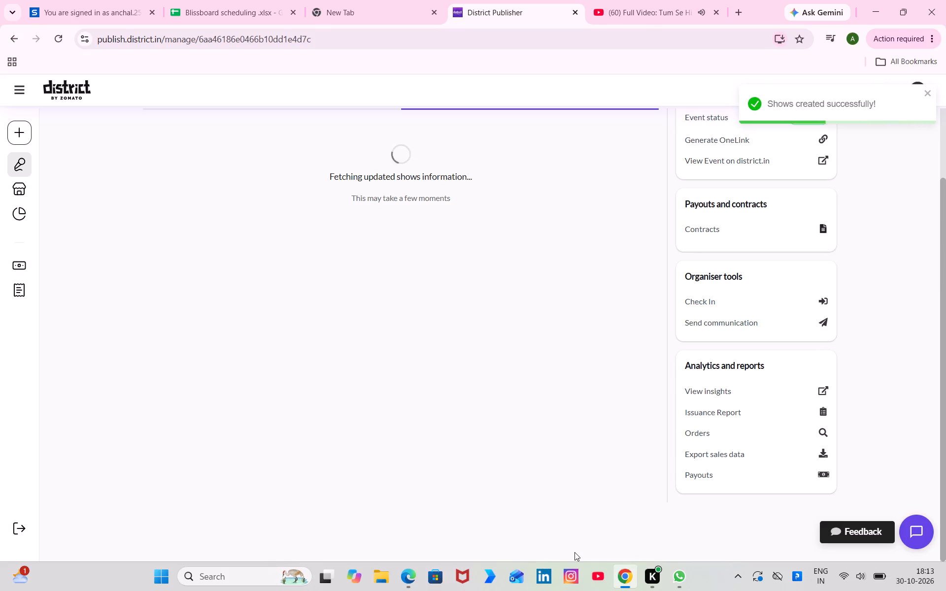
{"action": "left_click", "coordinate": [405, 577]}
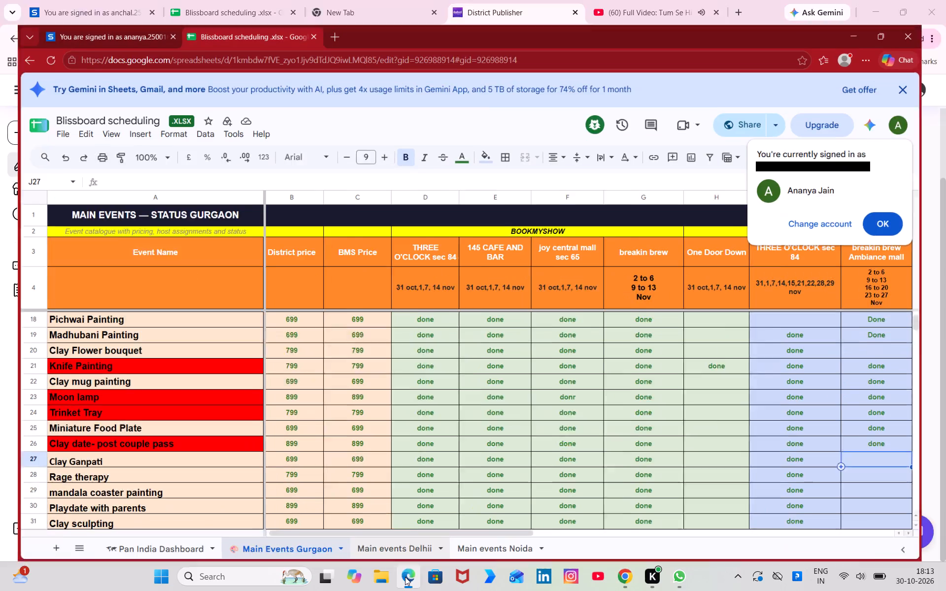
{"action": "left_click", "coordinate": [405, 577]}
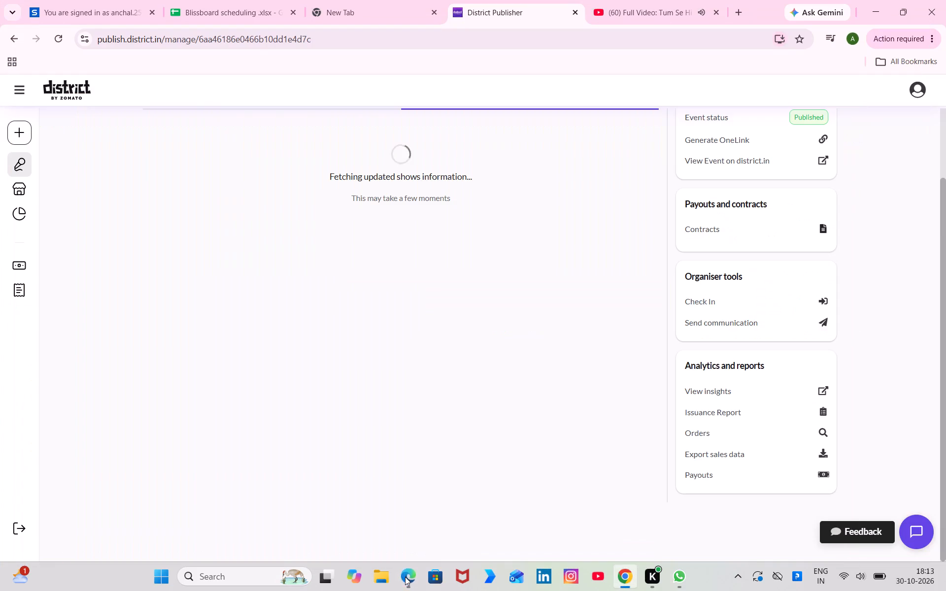
Switch to YouTube and play Dekha Hazaro Dafaa from the My Mix playlist.
{"action": "left_click", "coordinate": [619, 23]}
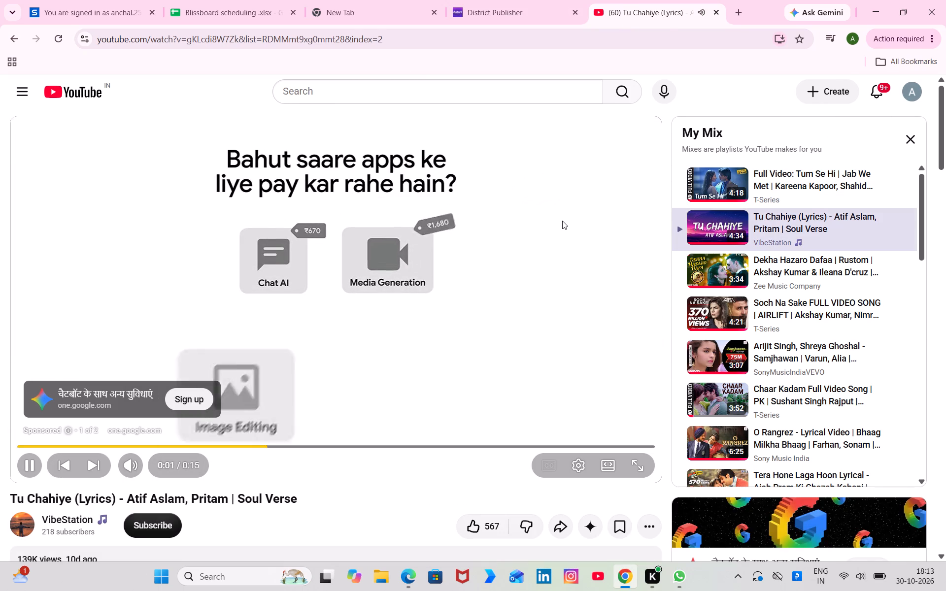
{"action": "left_click", "coordinate": [696, 265]}
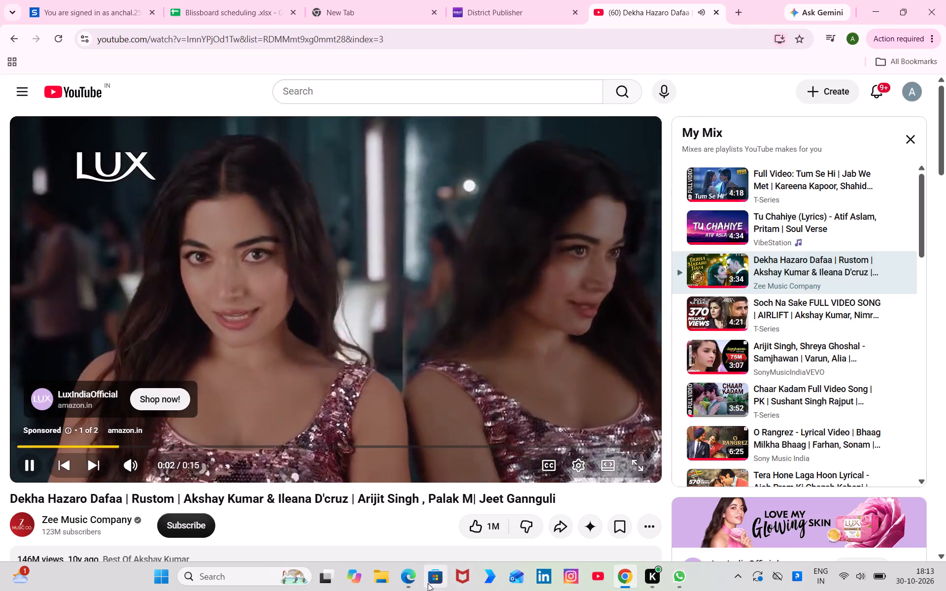
In the Blissboard spreadsheet, mark Clay Ganpati as done for breakin brew Ambiance mall.
{"action": "left_click", "coordinate": [415, 580]}
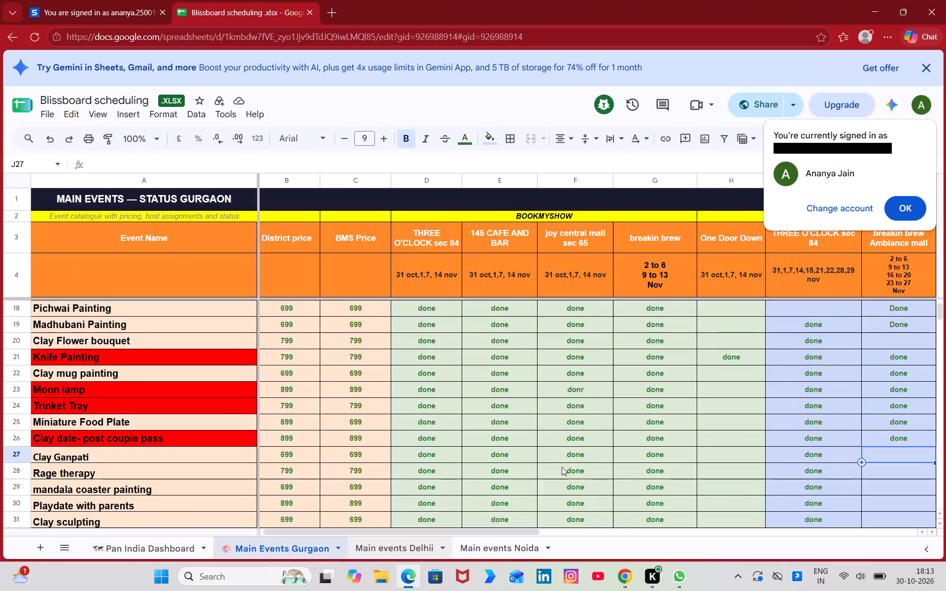
{"action": "type", "text": "done"}
{"action": "key", "text": "Return"}
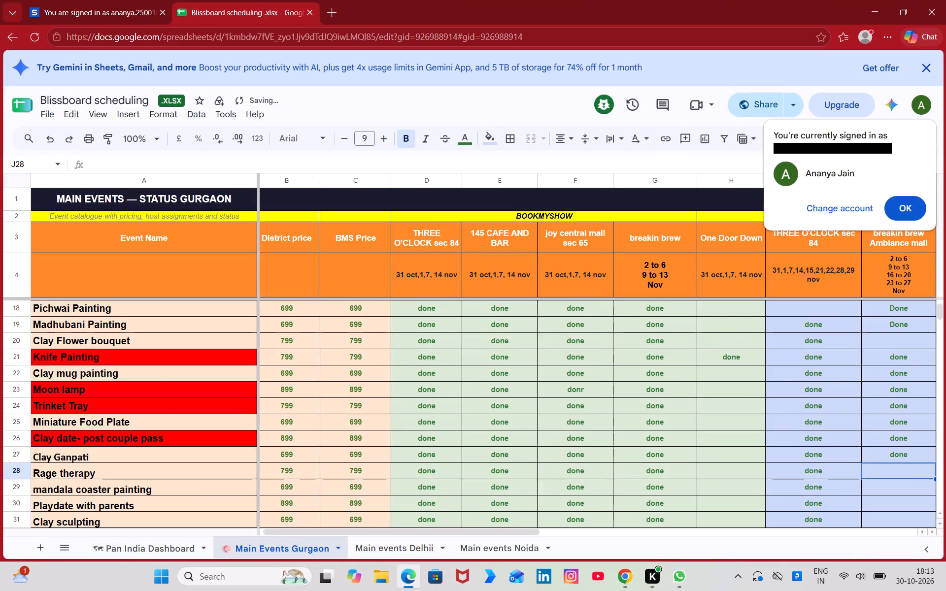
In District Publisher, add a ticket to the Ganpati Idol Sculpting workshop: price 699, quantity 10, sales ending 30 minutes before show start.
{"action": "left_click", "coordinate": [413, 584]}
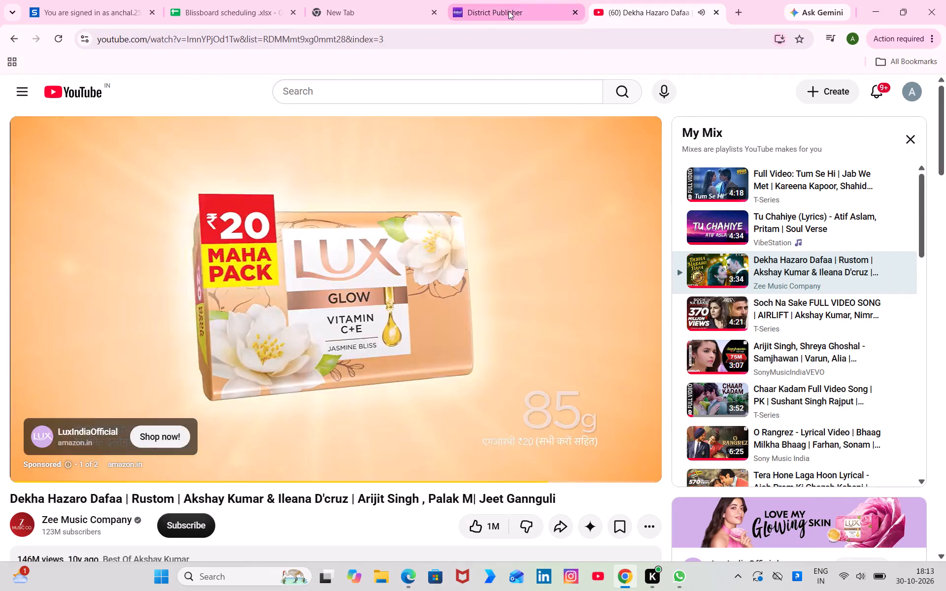
{"action": "left_click", "coordinate": [508, 11]}
{"action": "scroll", "coordinate": [578, 206], "scroll_direction": "up", "scroll_amount": 6}
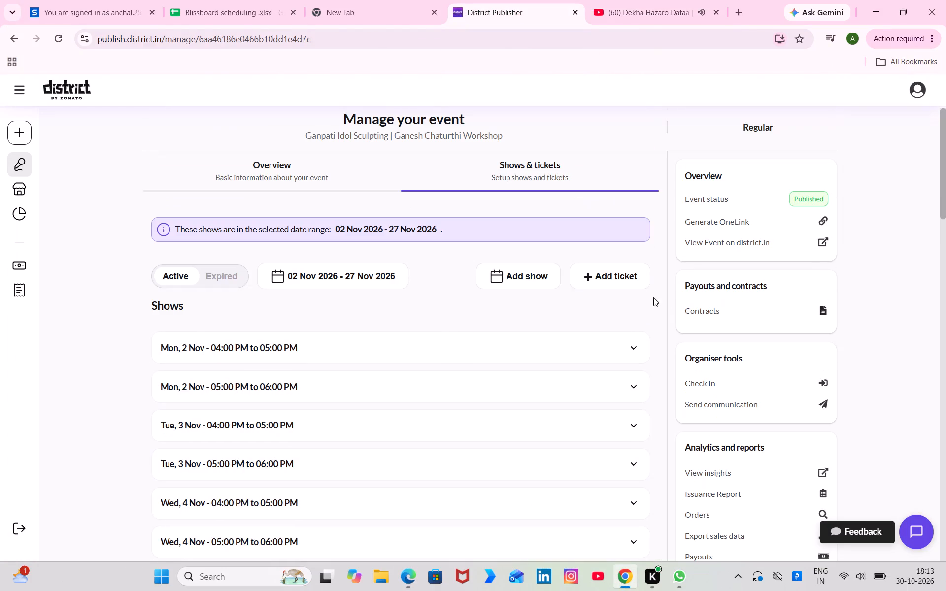
{"action": "left_click", "coordinate": [631, 283]}
{"action": "left_click", "coordinate": [735, 281]}
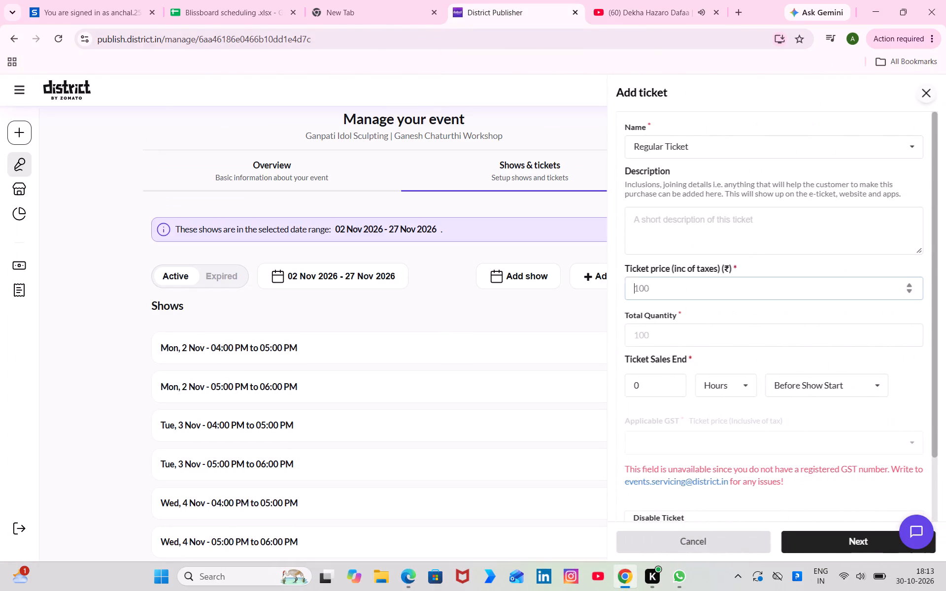
{"action": "type", "text": "699"}
{"action": "left_click", "coordinate": [723, 330]}
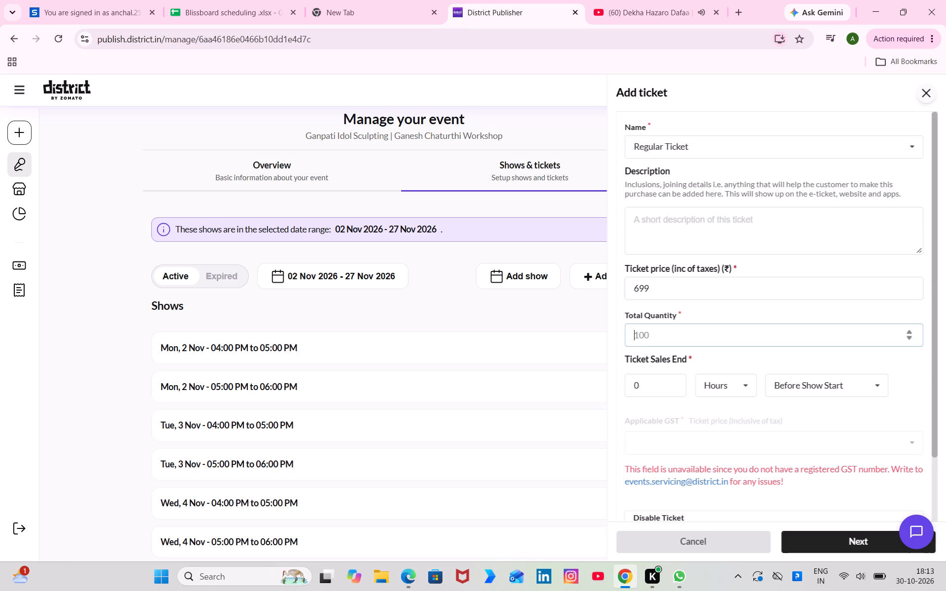
{"action": "type", "text": "10"}
{"action": "left_click", "coordinate": [625, 392]}
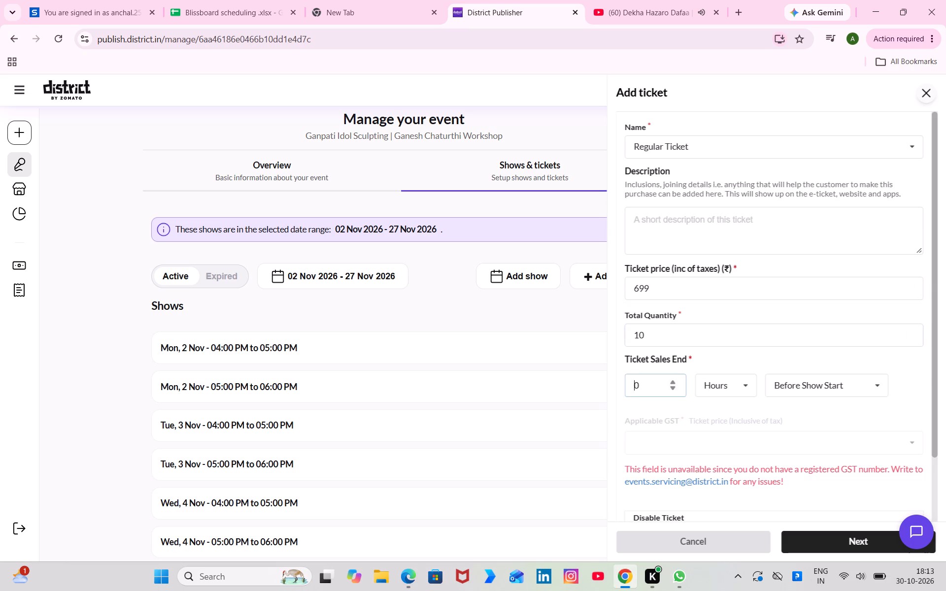
{"action": "key", "text": "3"}
{"action": "left_click", "coordinate": [721, 387]}
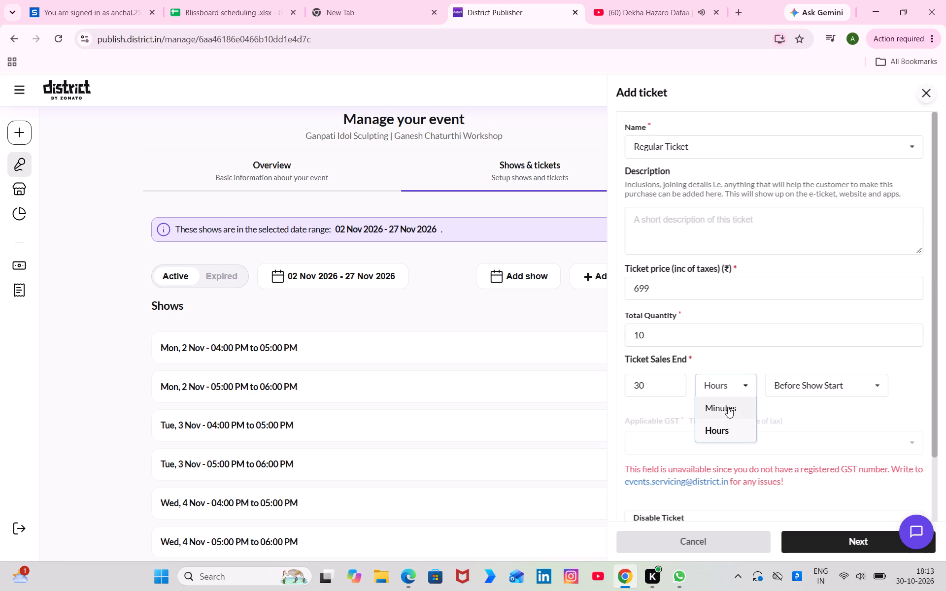
{"action": "left_click", "coordinate": [729, 412]}
Paste the INR 250 redeemable cover charge description, give the ticket the custom name ENTRY PASS, and save it to all listed shows.
{"action": "left_click", "coordinate": [707, 235]}
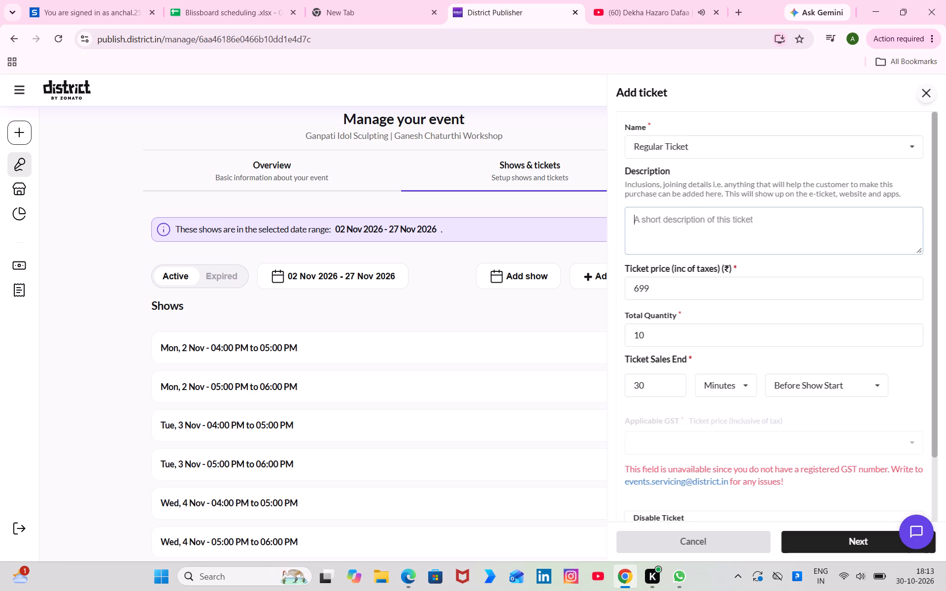
{"action": "key", "text": "ctrl+v"}
{"action": "left_click", "coordinate": [691, 143]}
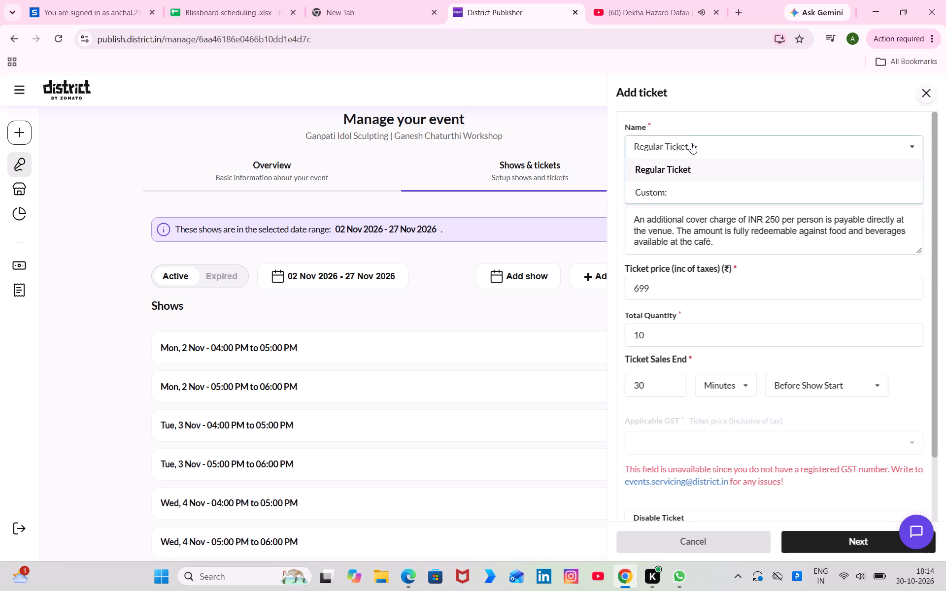
{"action": "left_click", "coordinate": [709, 194]}
{"action": "left_click", "coordinate": [722, 147]}
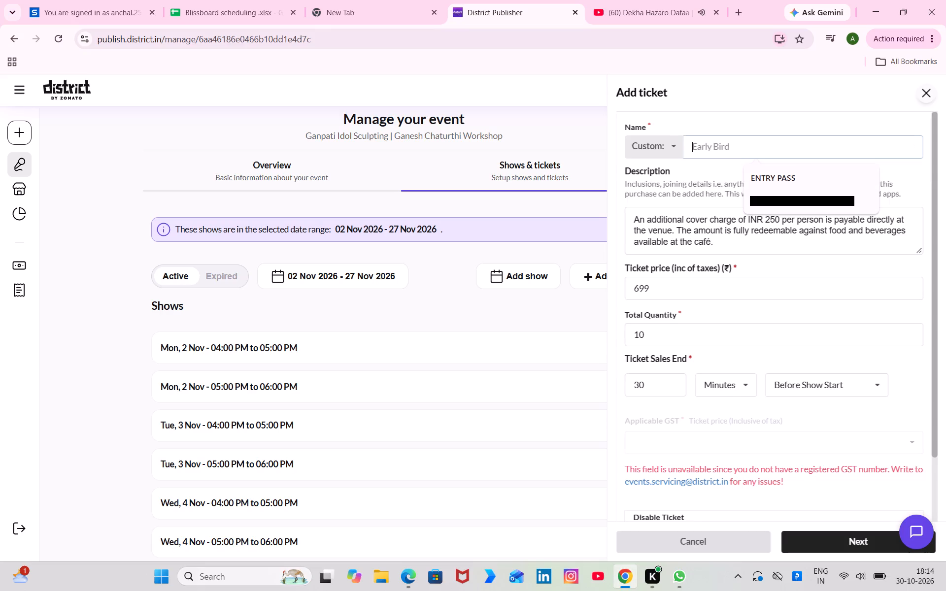
{"action": "left_click", "coordinate": [770, 175]}
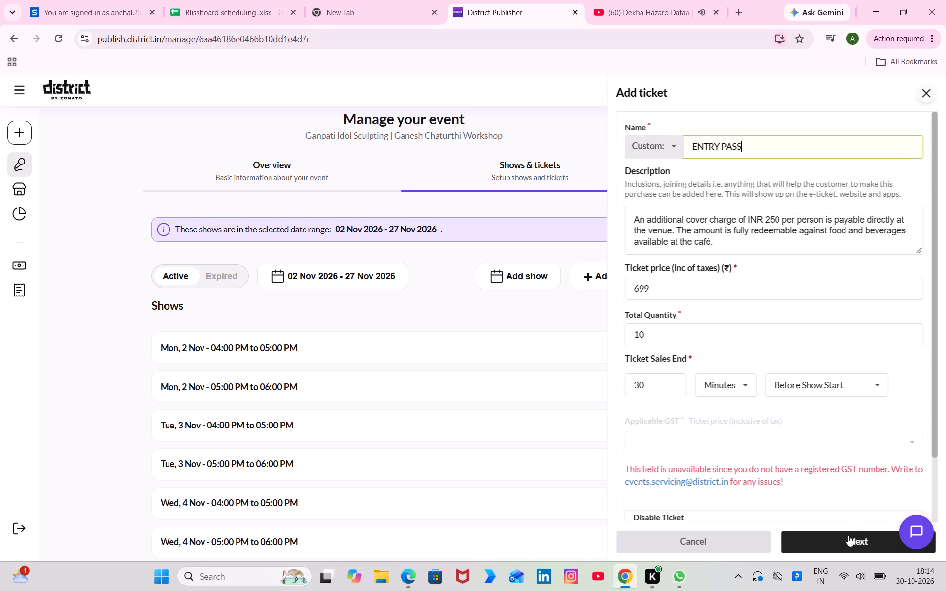
{"action": "double_click", "coordinate": [848, 536]}
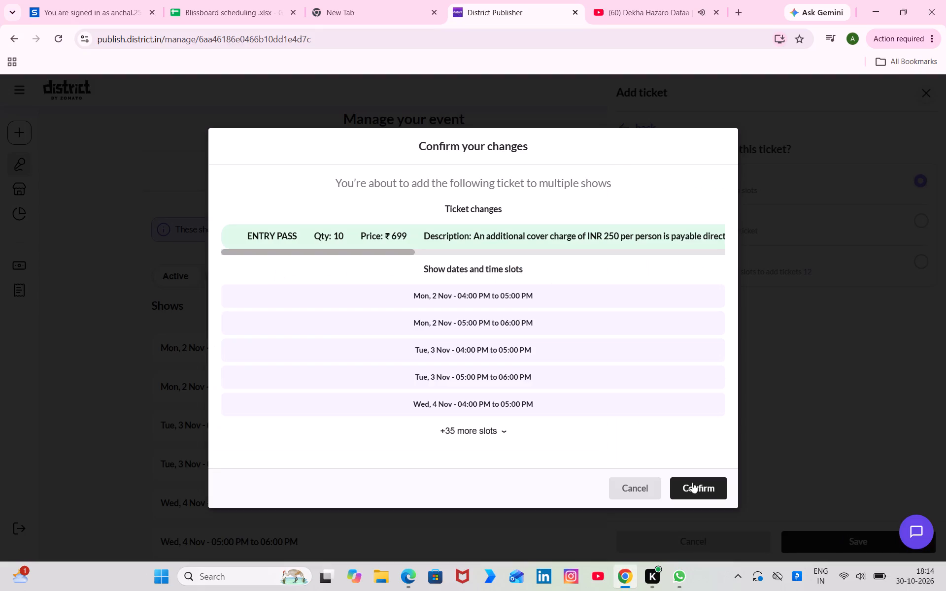
{"action": "left_click", "coordinate": [704, 486]}
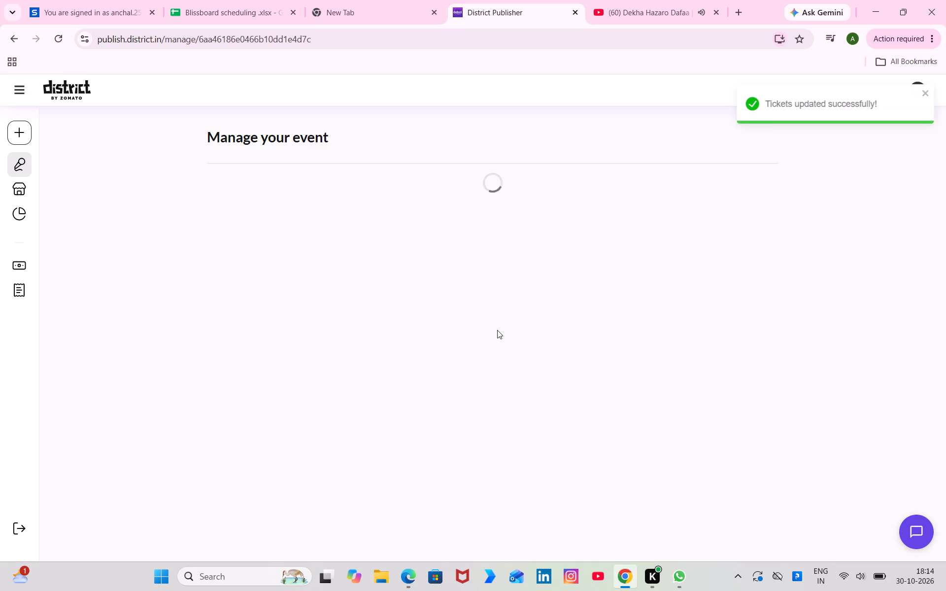
Switch to YouTube and skip the ad playing before Dekha Hazaro Dafaa.
{"action": "left_click", "coordinate": [640, 15]}
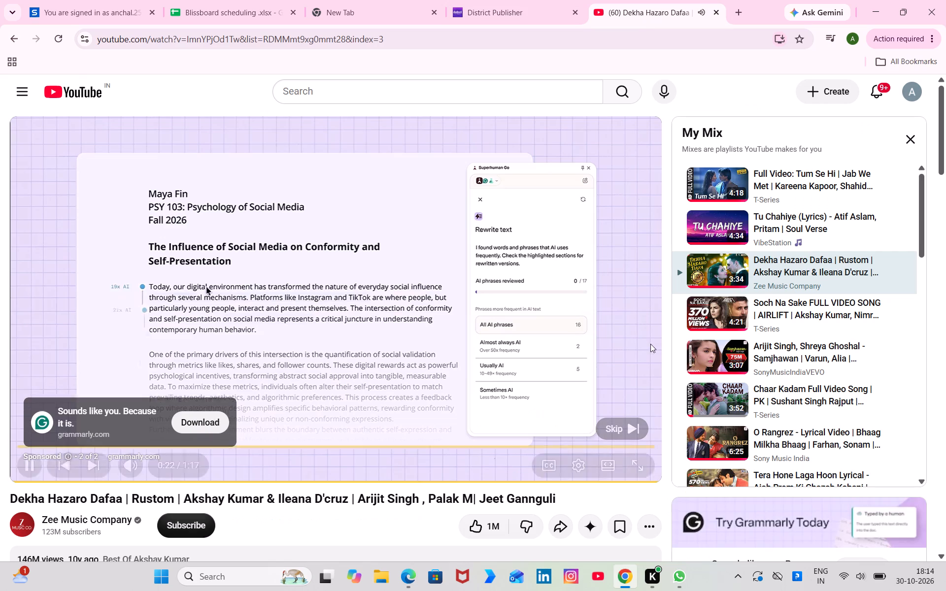
{"action": "left_click", "coordinate": [621, 430]}
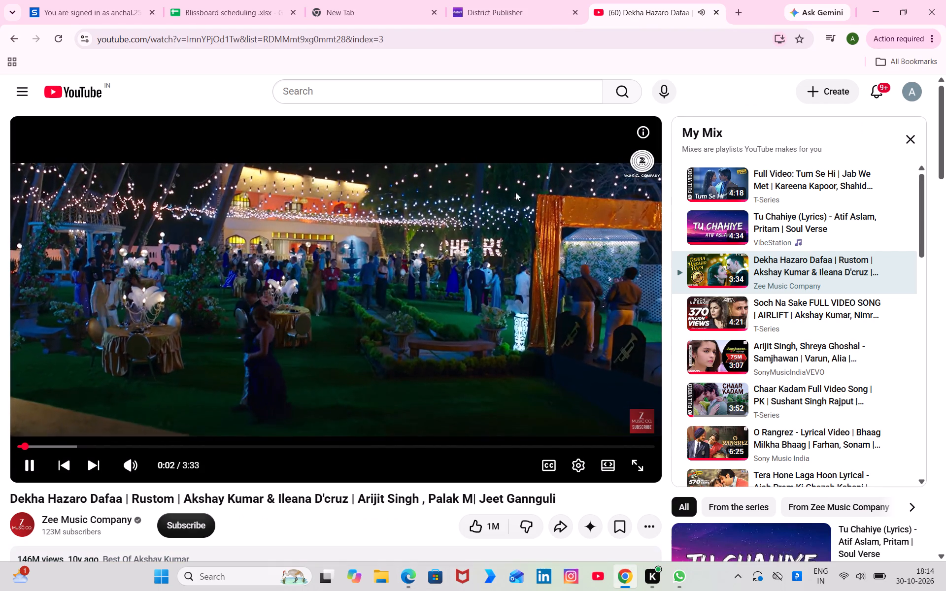
Return District Publisher to the events overview and switch to the Blissboard spreadsheet to check the next pending Gurgaon event.
{"action": "left_click", "coordinate": [527, 19]}
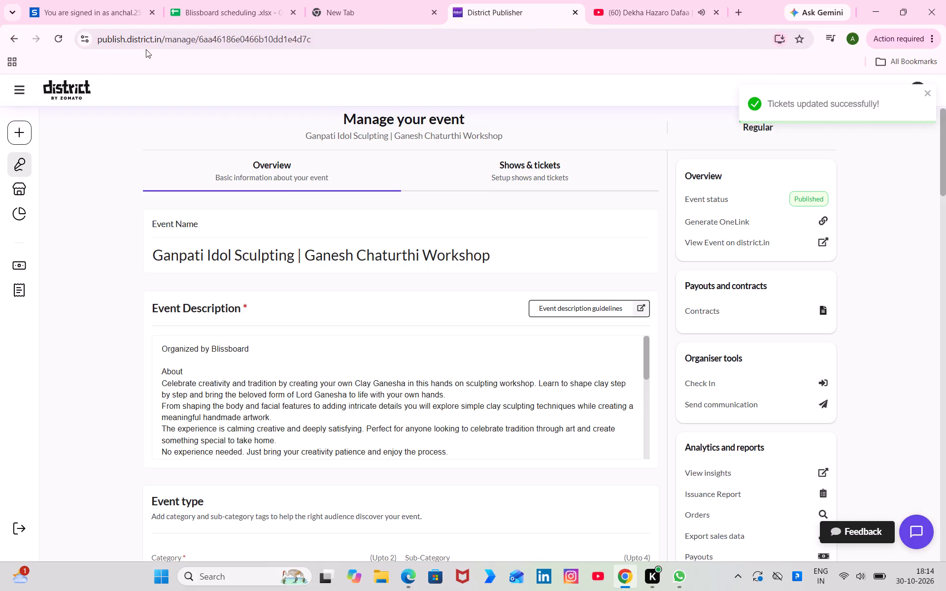
{"action": "left_click", "coordinate": [13, 33]}
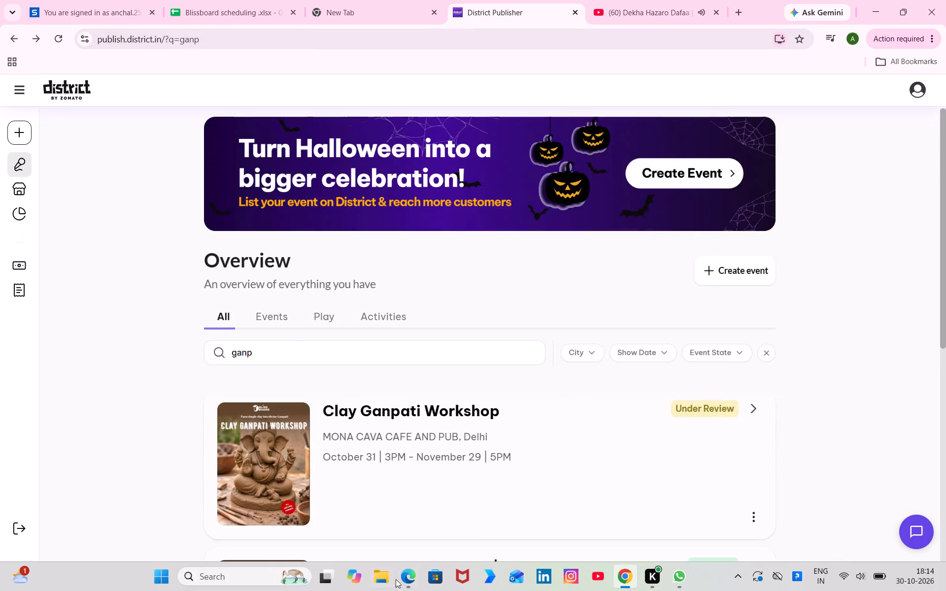
{"action": "left_click", "coordinate": [398, 580]}
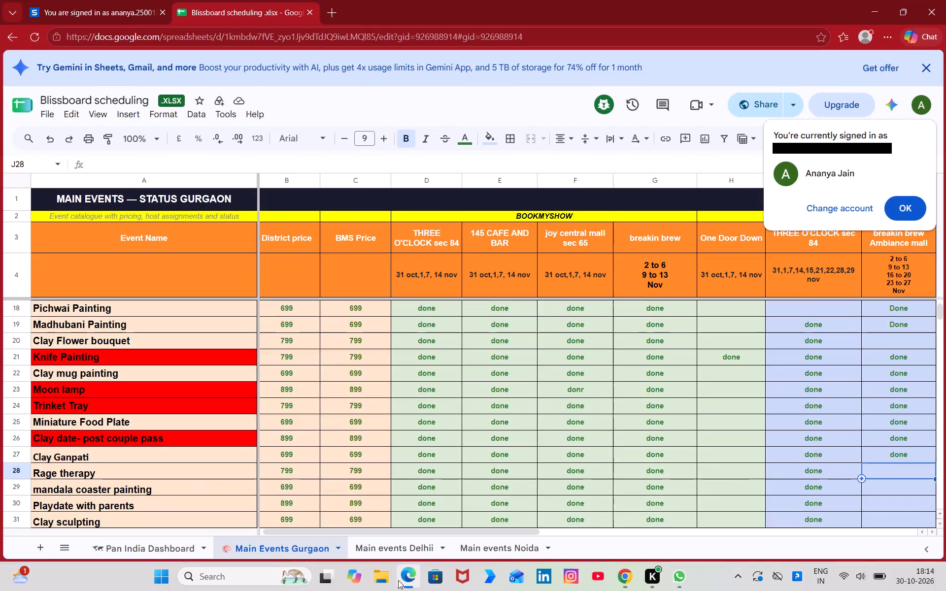
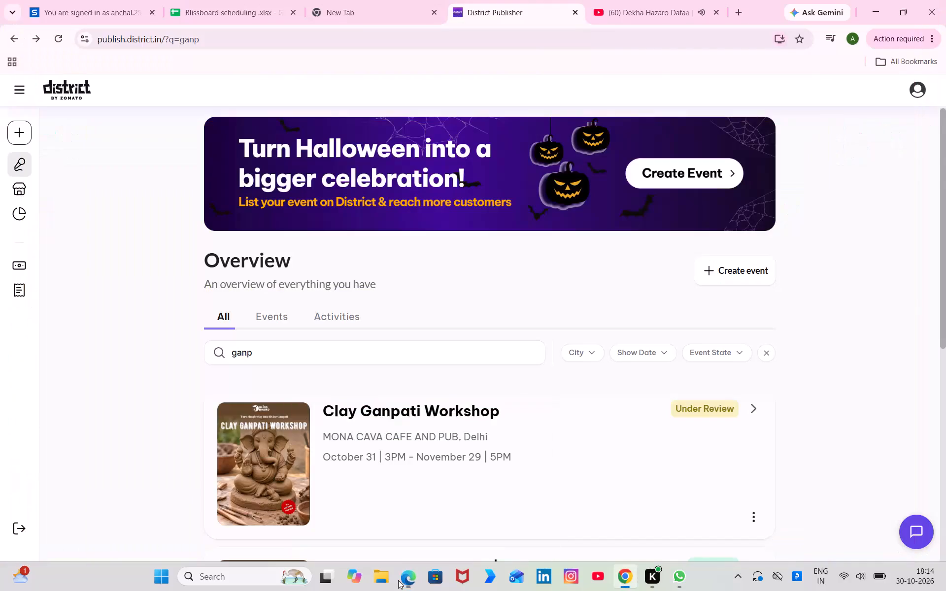
In District Publisher, search the events for "rage" and open the shows and tickets of Rage therapy at Breakin' Brew, Gurugram.
{"action": "left_click_drag", "start_coordinate": [254, 355], "coordinate": [167, 350]}
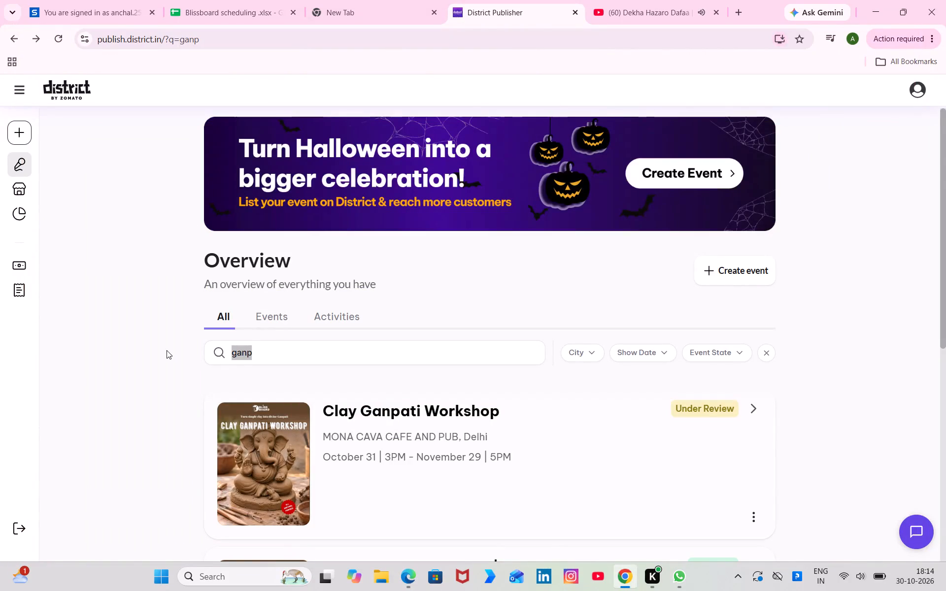
{"action": "key", "text": "r"}
{"action": "type", "text": "age"}
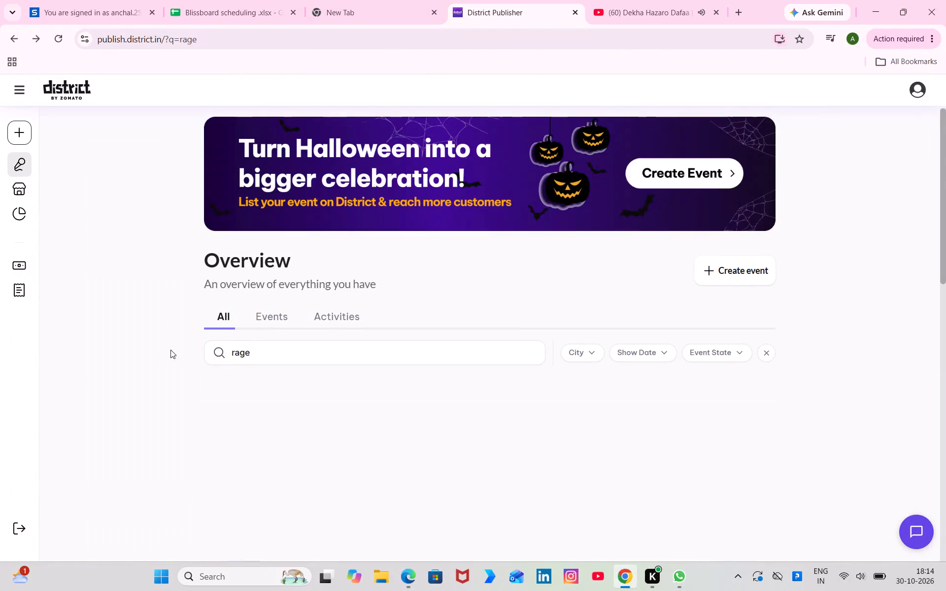
{"action": "scroll", "coordinate": [355, 366], "scroll_direction": "down", "scroll_amount": 7}
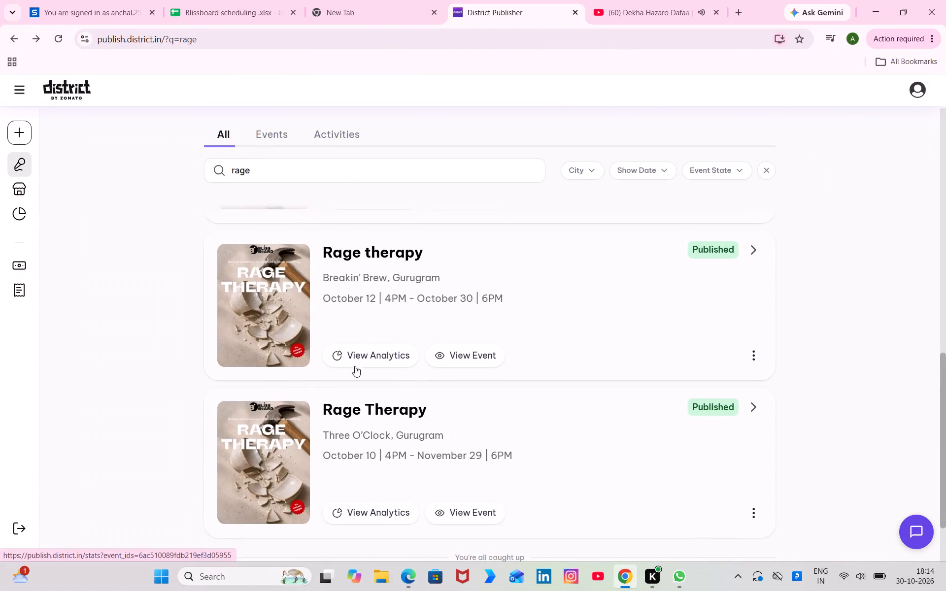
{"action": "scroll", "coordinate": [355, 366], "scroll_direction": "down", "scroll_amount": 2}
{"action": "left_click", "coordinate": [325, 287]}
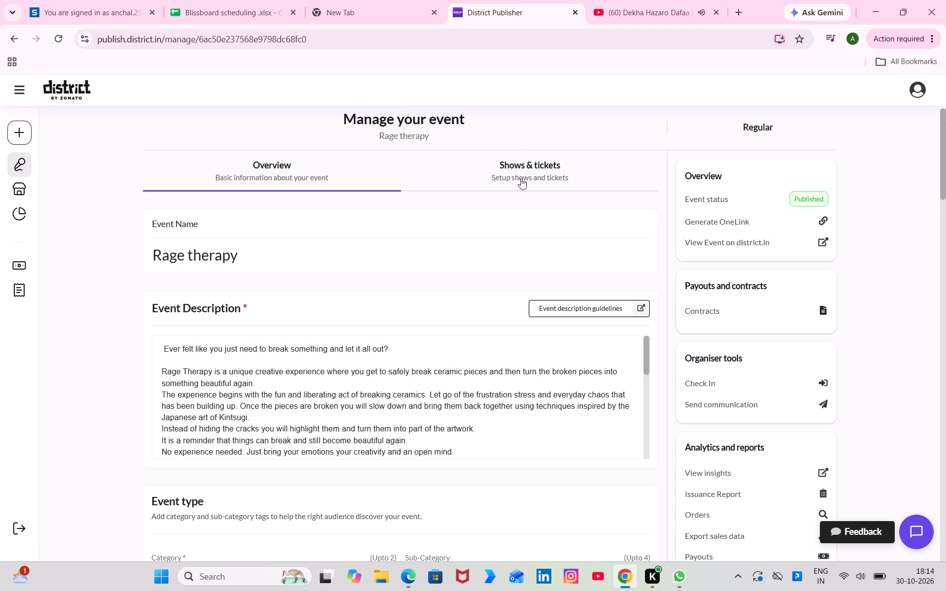
{"action": "left_click", "coordinate": [519, 163]}
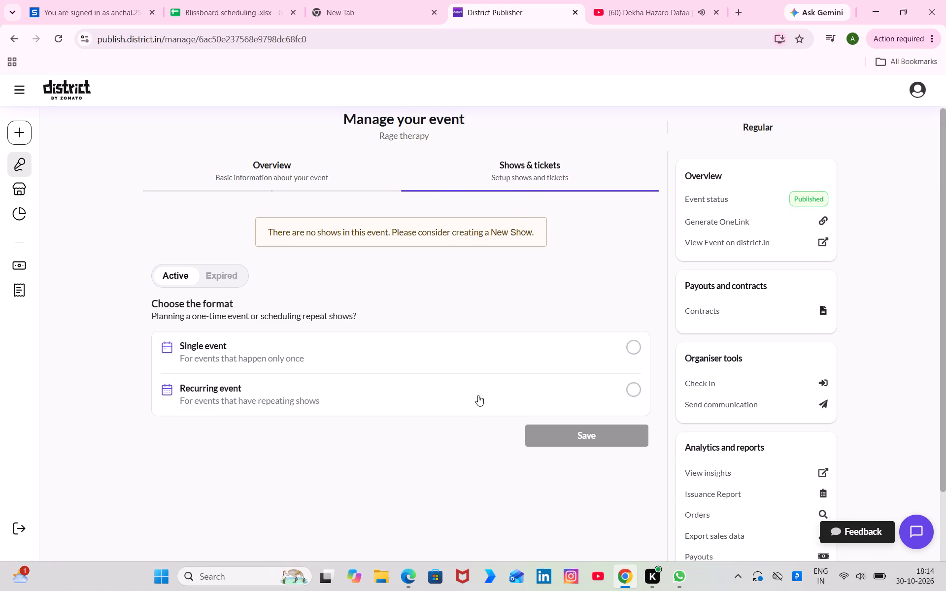
Make it a recurring event repeating weekly from Mon, 2 Nov to Fri, 27 Nov, on Monday through Friday.
{"action": "left_click", "coordinate": [499, 392]}
{"action": "left_click", "coordinate": [527, 491]}
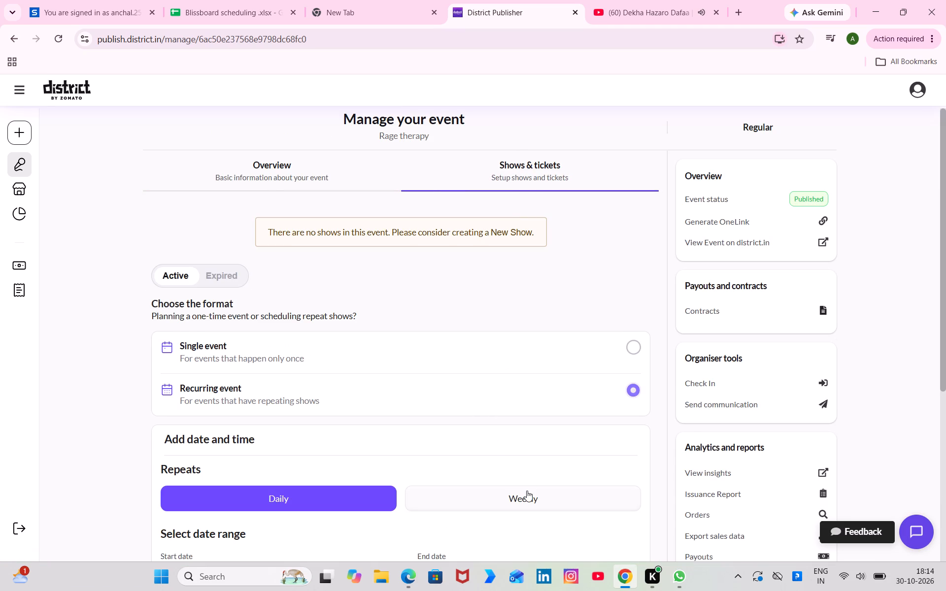
{"action": "scroll", "coordinate": [527, 491], "scroll_direction": "down", "scroll_amount": 6}
{"action": "left_click", "coordinate": [309, 246]}
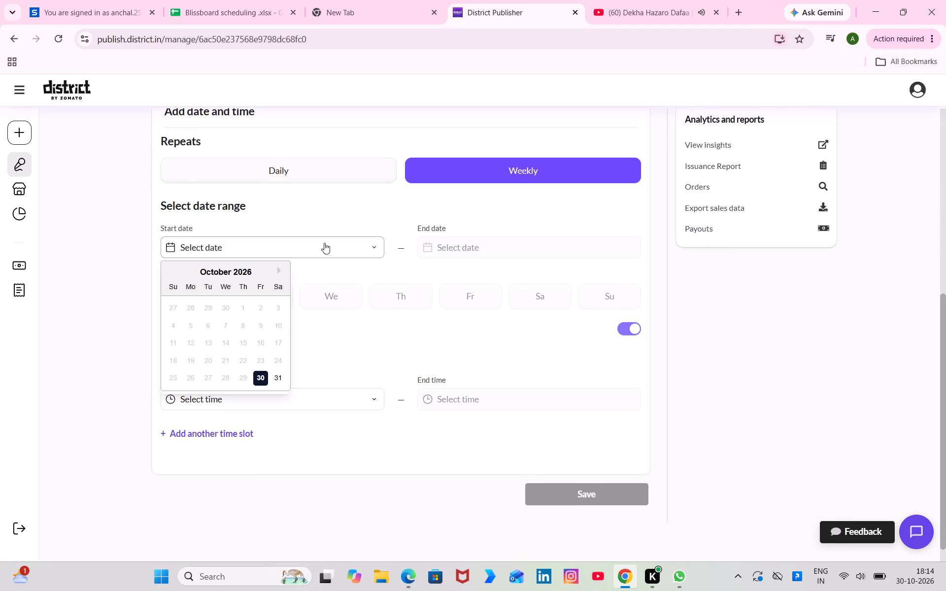
{"action": "left_click", "coordinate": [279, 271]}
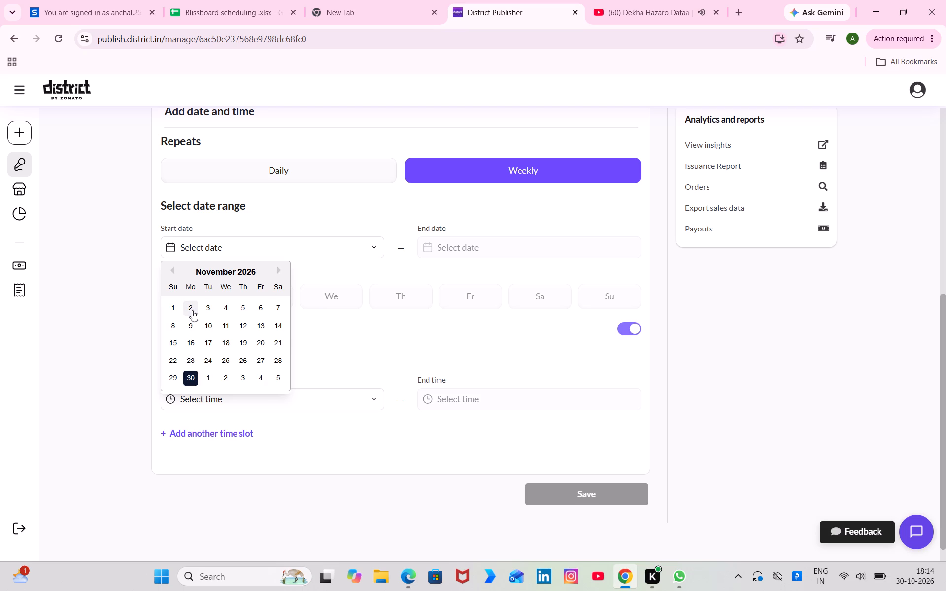
{"action": "left_click", "coordinate": [191, 304]}
{"action": "left_click", "coordinate": [492, 252]}
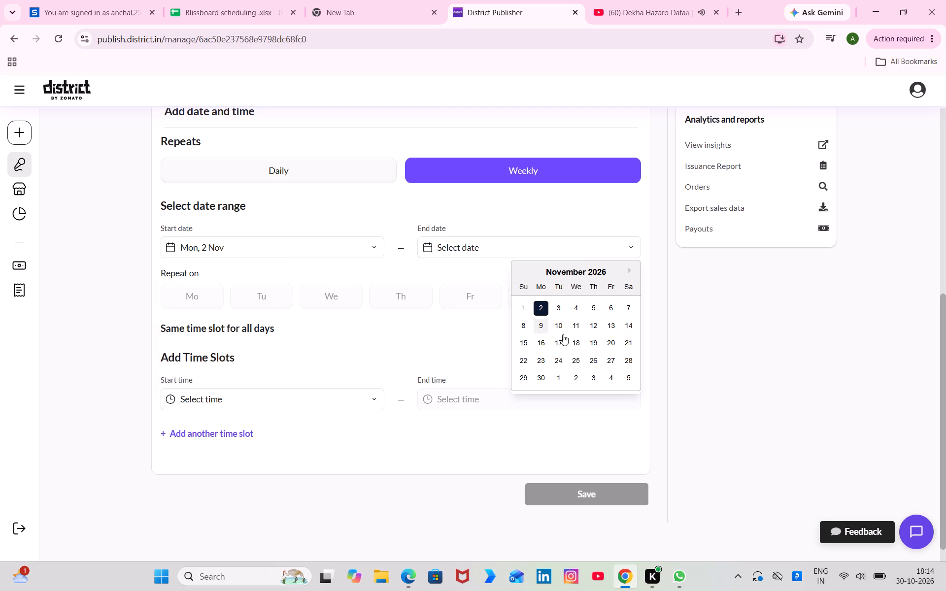
{"action": "left_click", "coordinate": [610, 367]}
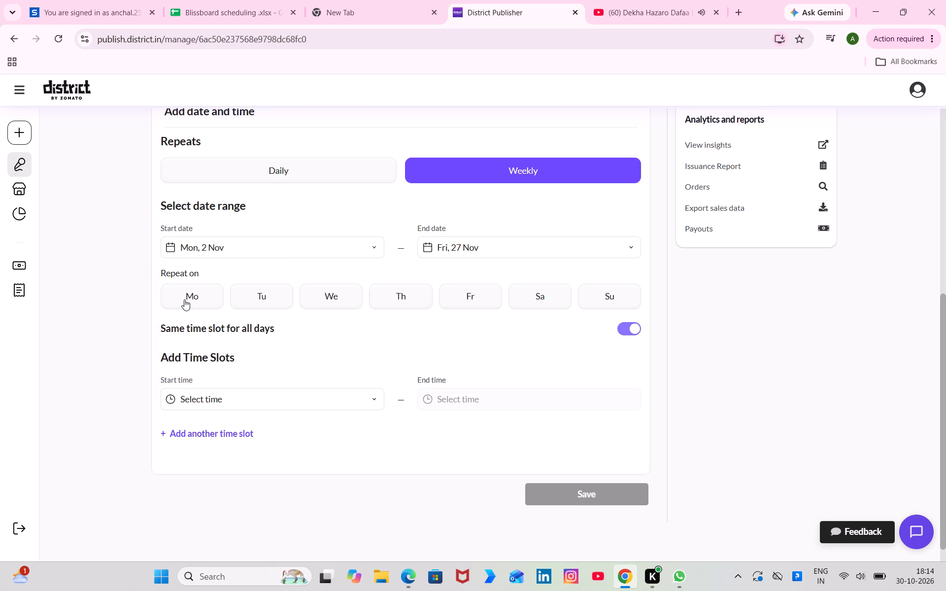
{"action": "left_click", "coordinate": [184, 299]}
{"action": "left_click", "coordinate": [277, 291]}
{"action": "left_click", "coordinate": [360, 284]}
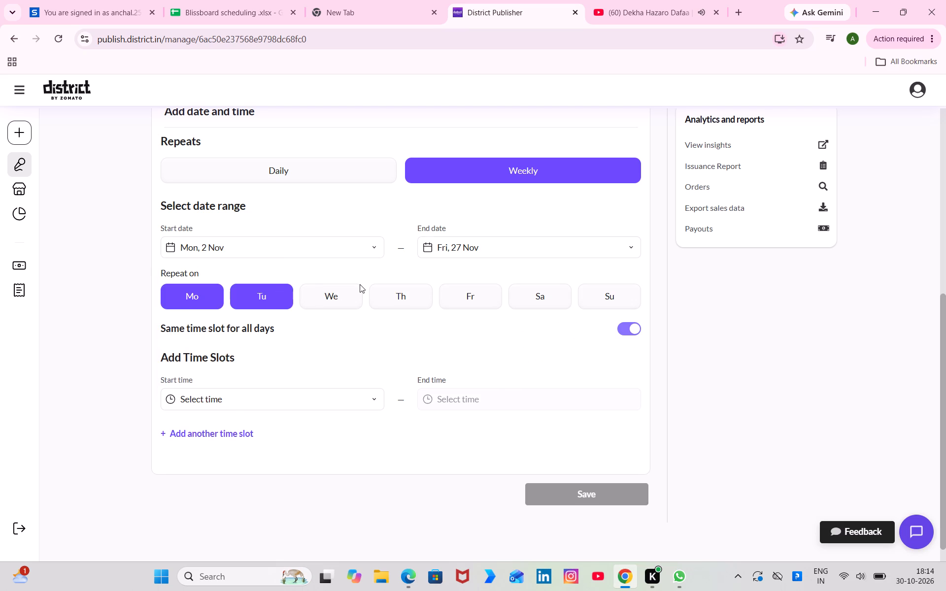
{"action": "left_click", "coordinate": [355, 289]}
{"action": "left_click", "coordinate": [419, 298]}
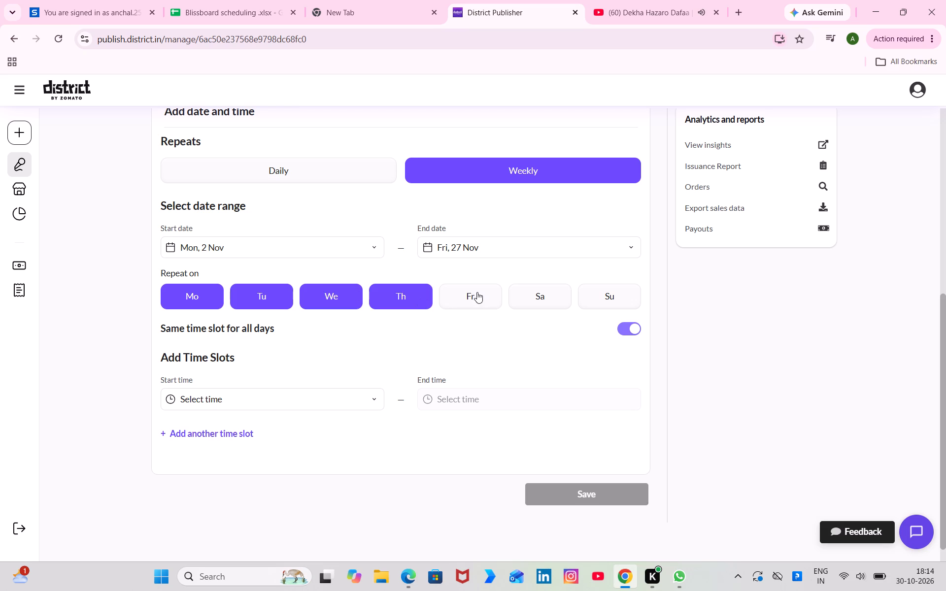
{"action": "left_click", "coordinate": [477, 292]}
Add two time slots for all selected days, starting at 04:00 PM and 05:00 PM.
{"action": "left_click", "coordinate": [363, 409]}
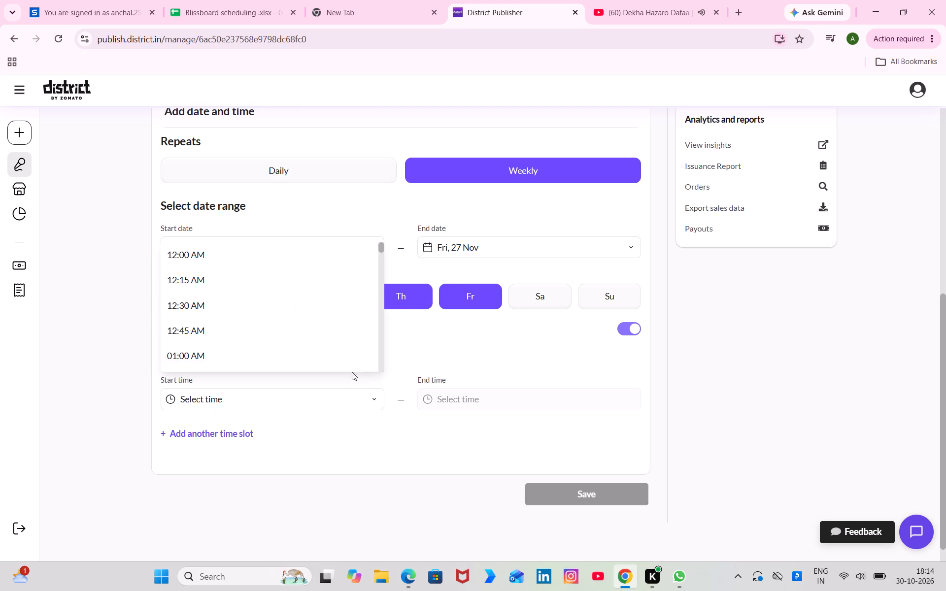
{"action": "scroll", "coordinate": [349, 365], "scroll_direction": "down", "scroll_amount": 10}
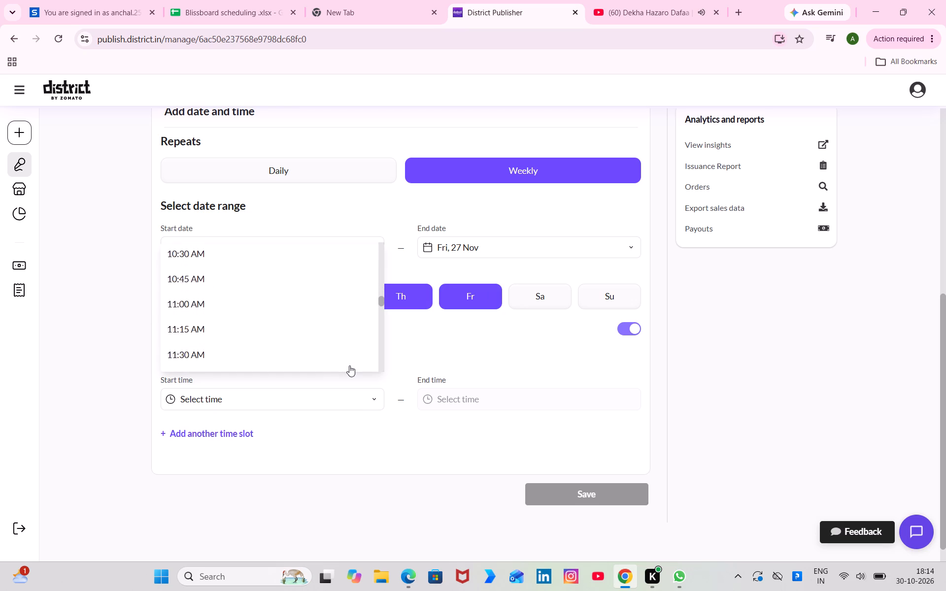
{"action": "scroll", "coordinate": [349, 365], "scroll_direction": "down", "scroll_amount": 5}
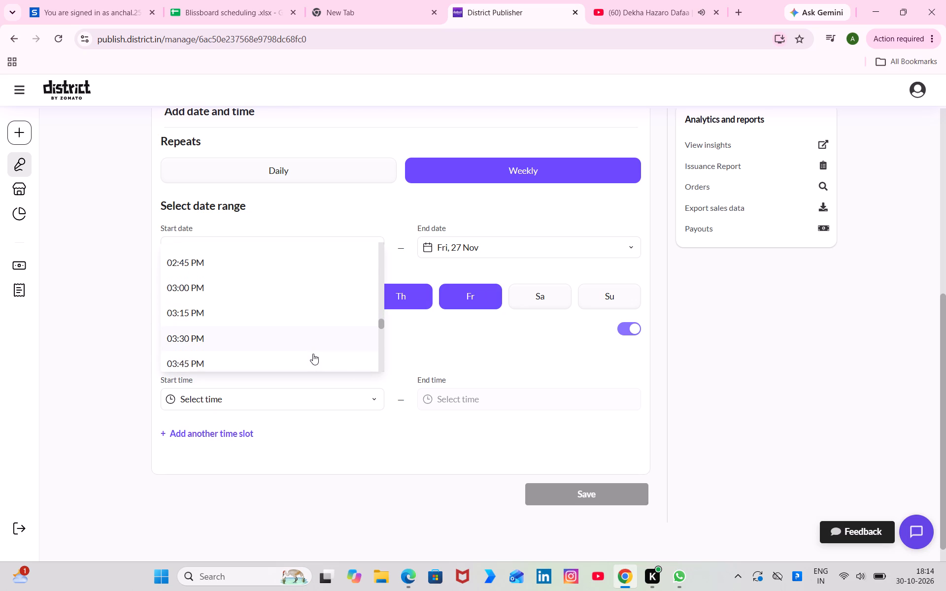
{"action": "scroll", "coordinate": [313, 354], "scroll_direction": "down", "scroll_amount": 1}
{"action": "left_click", "coordinate": [280, 345]}
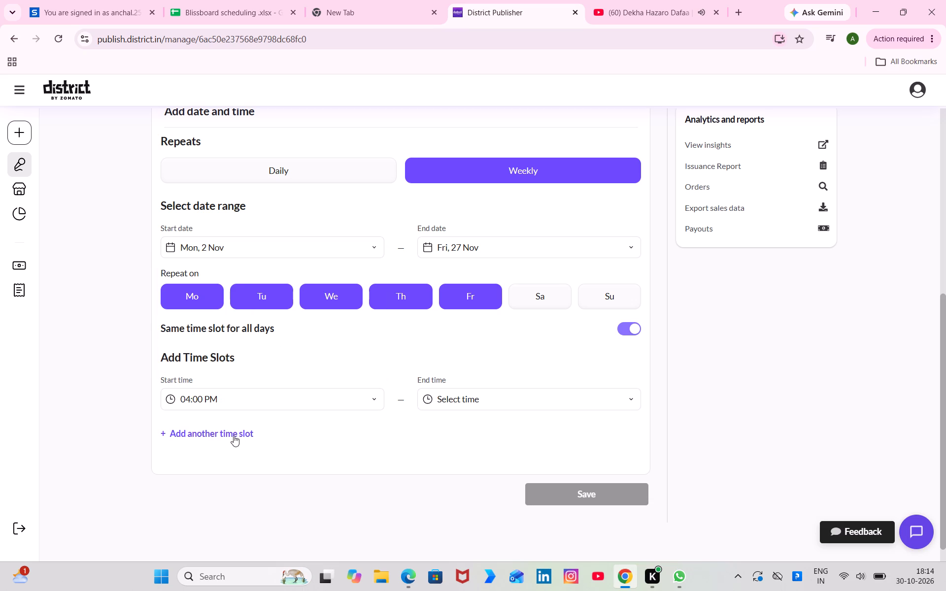
{"action": "left_click", "coordinate": [232, 433]}
{"action": "left_click", "coordinate": [296, 447]}
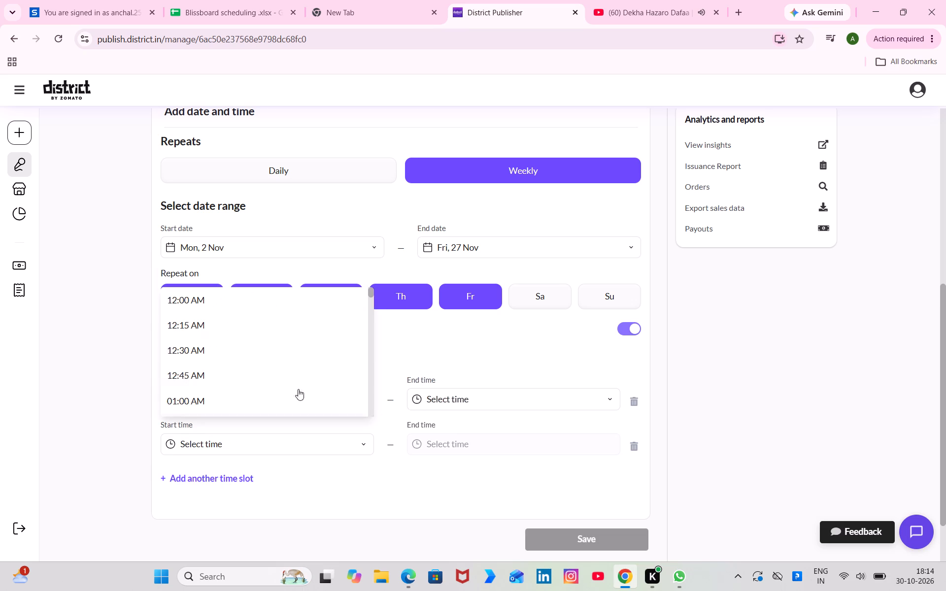
{"action": "scroll", "coordinate": [293, 362], "scroll_direction": "down", "scroll_amount": 7}
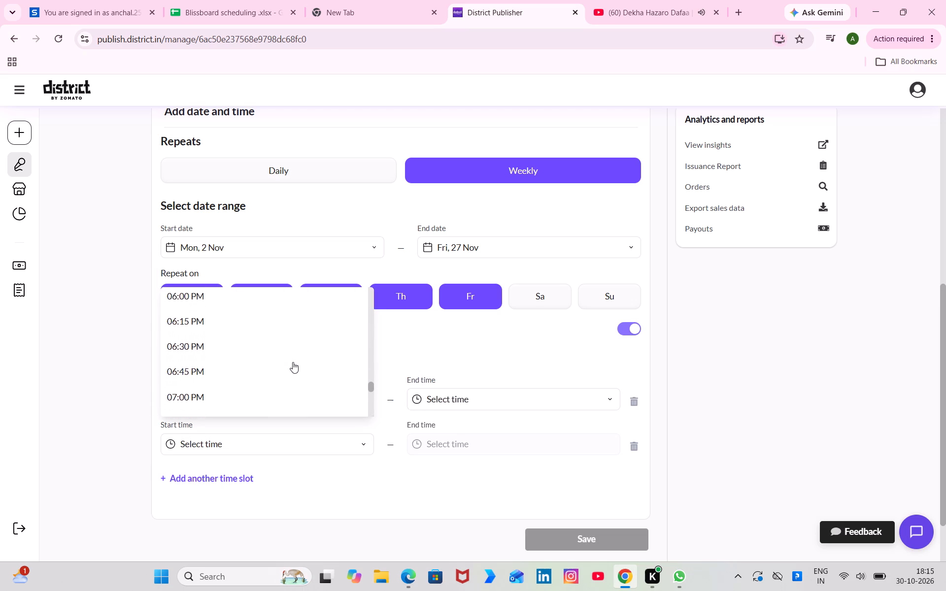
{"action": "scroll", "coordinate": [293, 362], "scroll_direction": "down", "scroll_amount": 1}
{"action": "left_click", "coordinate": [259, 334]}
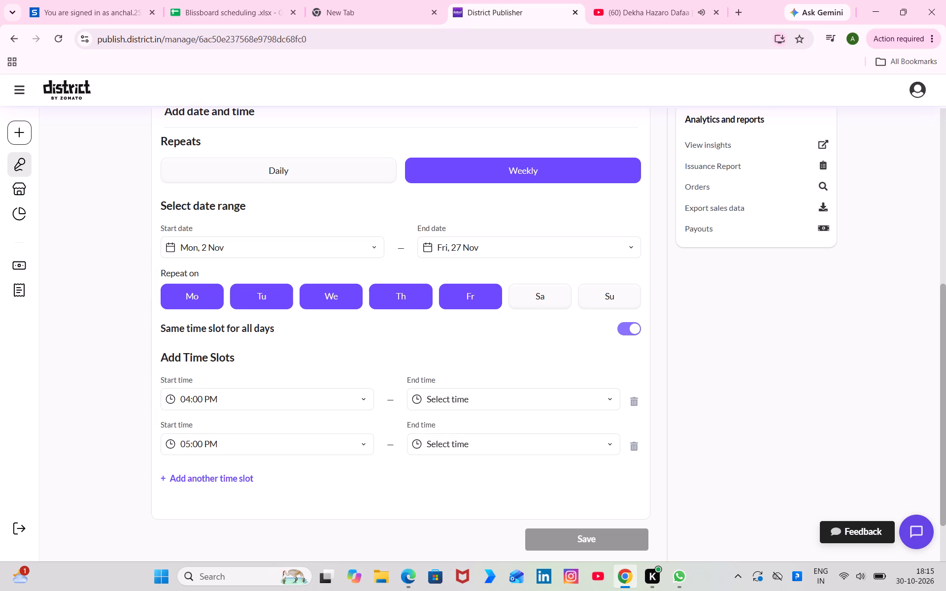
Set the slots' end times to 05:00 PM and 06:00 PM respectively, and save the shows.
{"action": "left_click", "coordinate": [500, 394]}
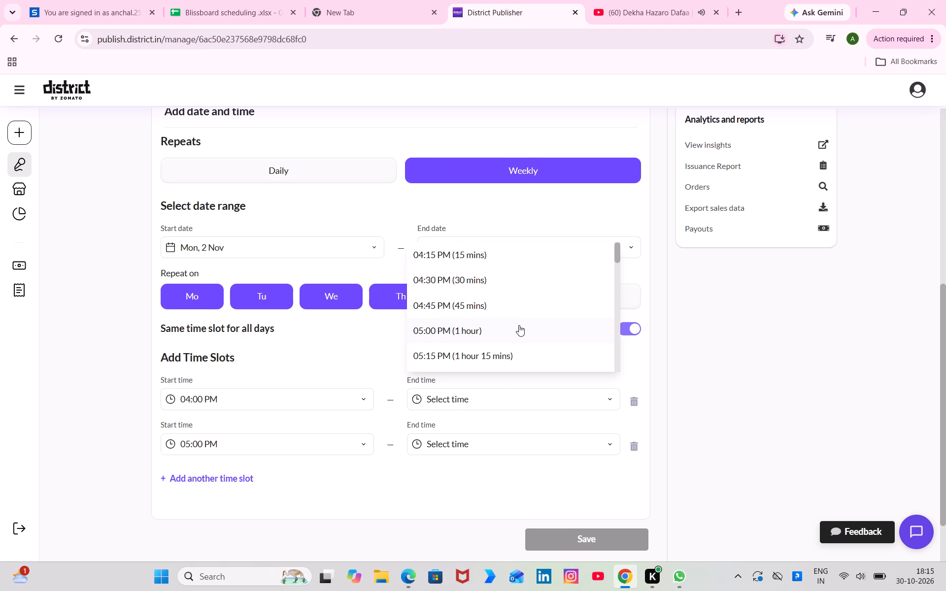
{"action": "left_click", "coordinate": [519, 325]}
{"action": "left_click", "coordinate": [517, 456]}
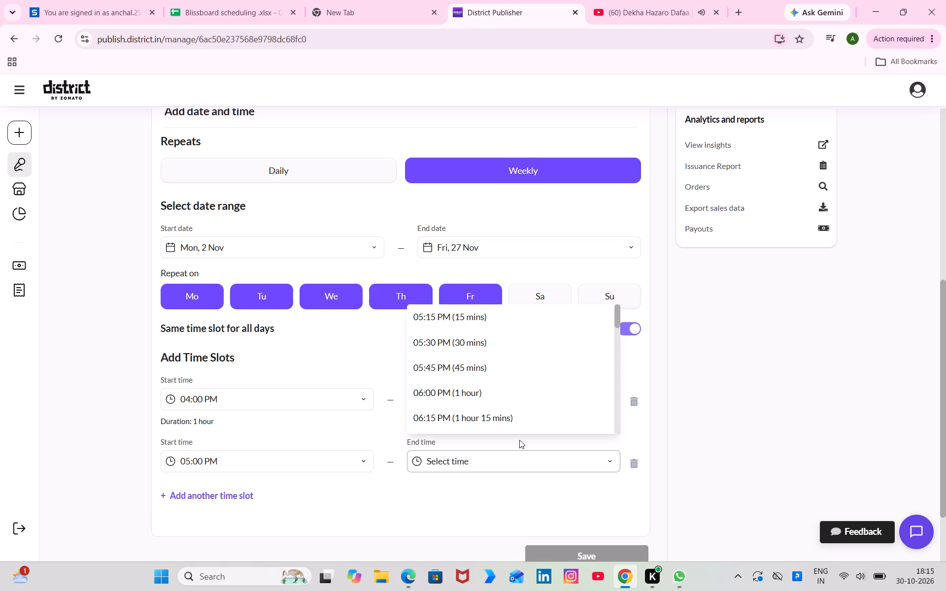
{"action": "left_click", "coordinate": [510, 407]}
{"action": "left_click", "coordinate": [495, 452]}
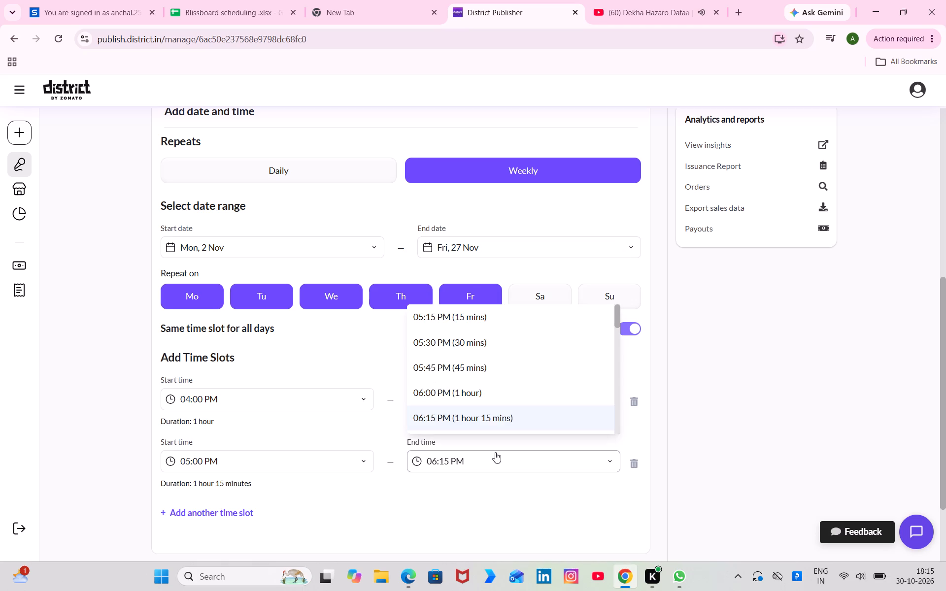
{"action": "left_click", "coordinate": [489, 399]}
{"action": "scroll", "coordinate": [520, 490], "scroll_direction": "down", "scroll_amount": 3}
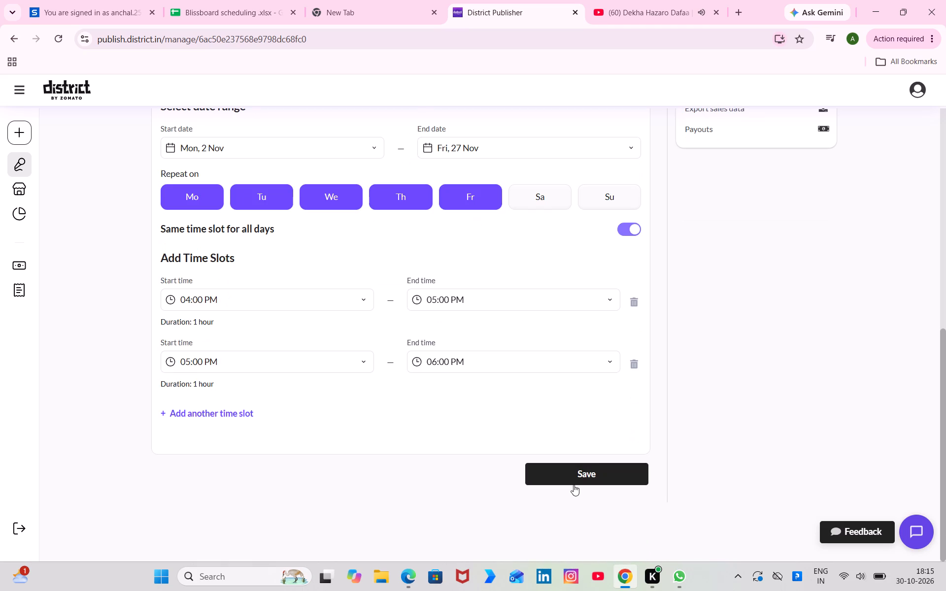
{"action": "left_click", "coordinate": [574, 485]}
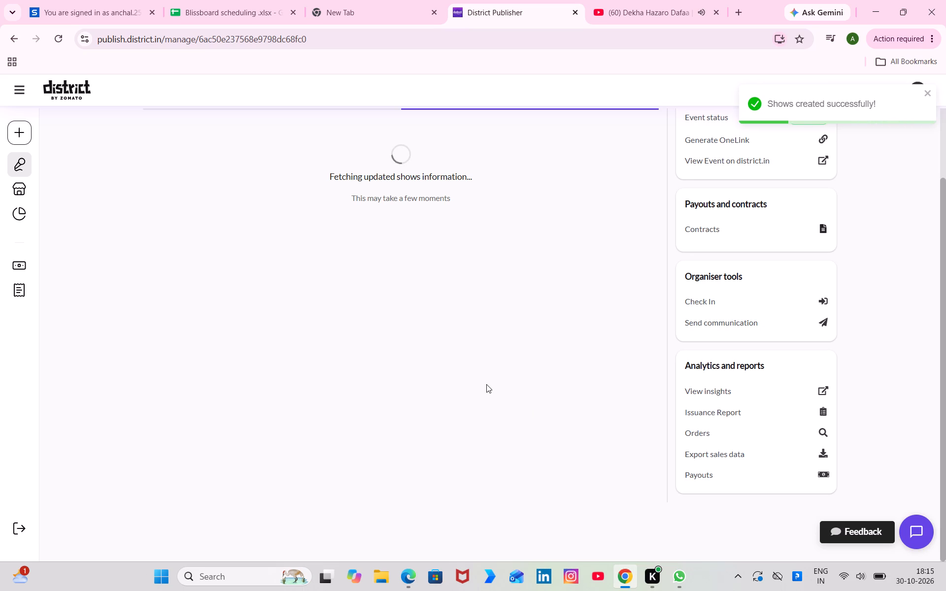
Switch to the Blissboard spreadsheet and mark Rage therapy as done in the District column for Breakin Brew Ambiance mall.
{"action": "left_click", "coordinate": [408, 578]}
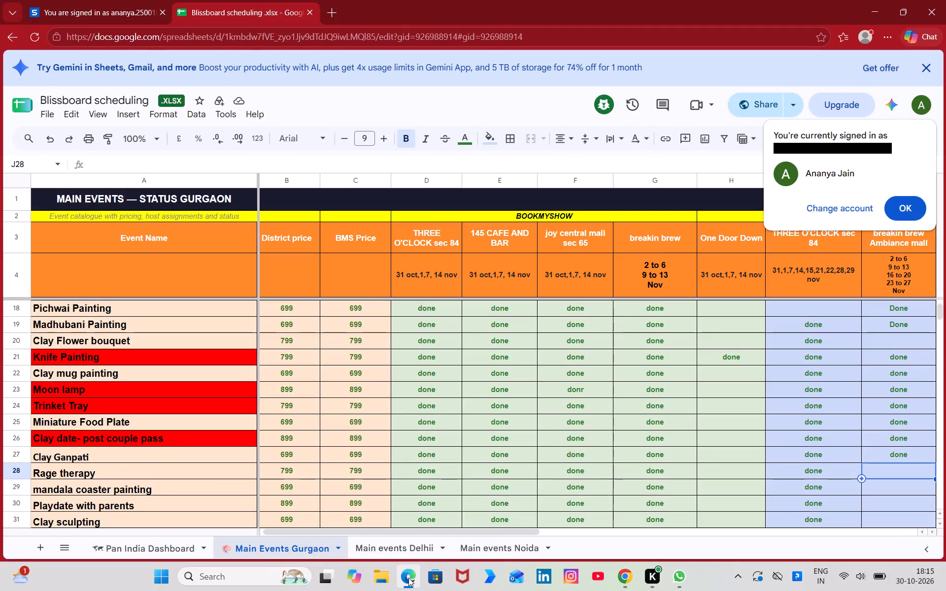
{"action": "key", "text": "d"}
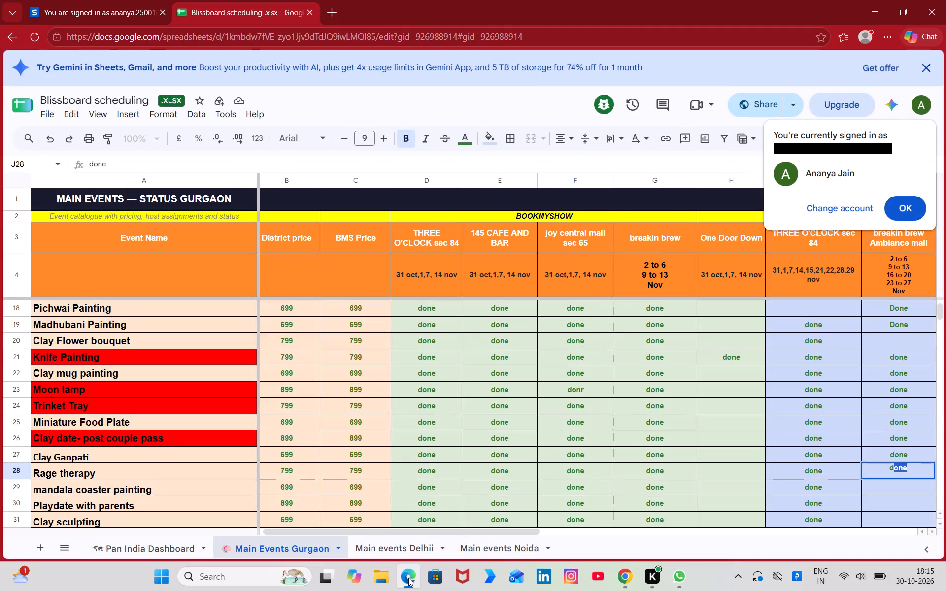
{"action": "key", "text": "Return"}
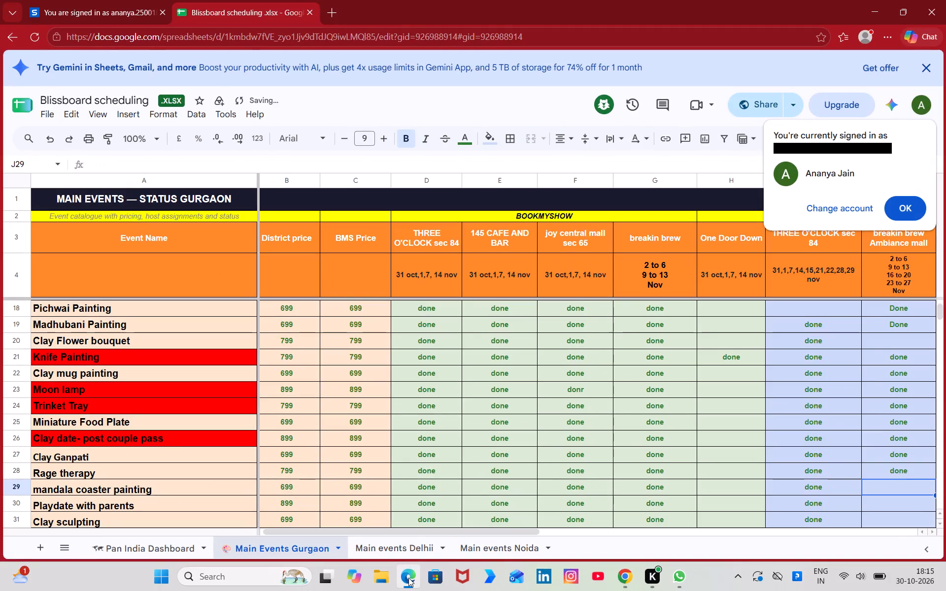
Back in District Publisher, add a Rage therapy ticket: price 799, quantity 10, sales ending 30 minutes before show start.
{"action": "left_click", "coordinate": [408, 578]}
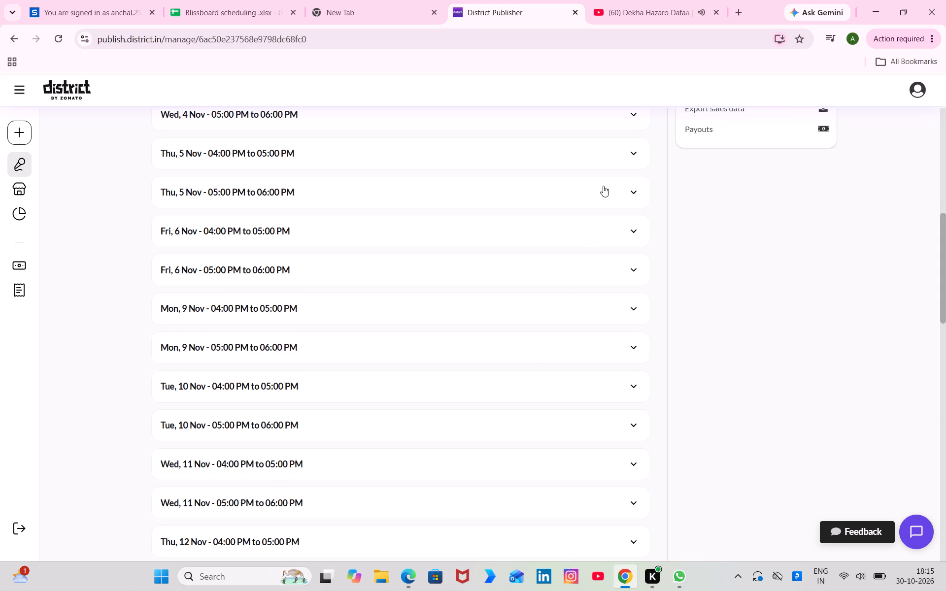
{"action": "left_click", "coordinate": [617, 275]}
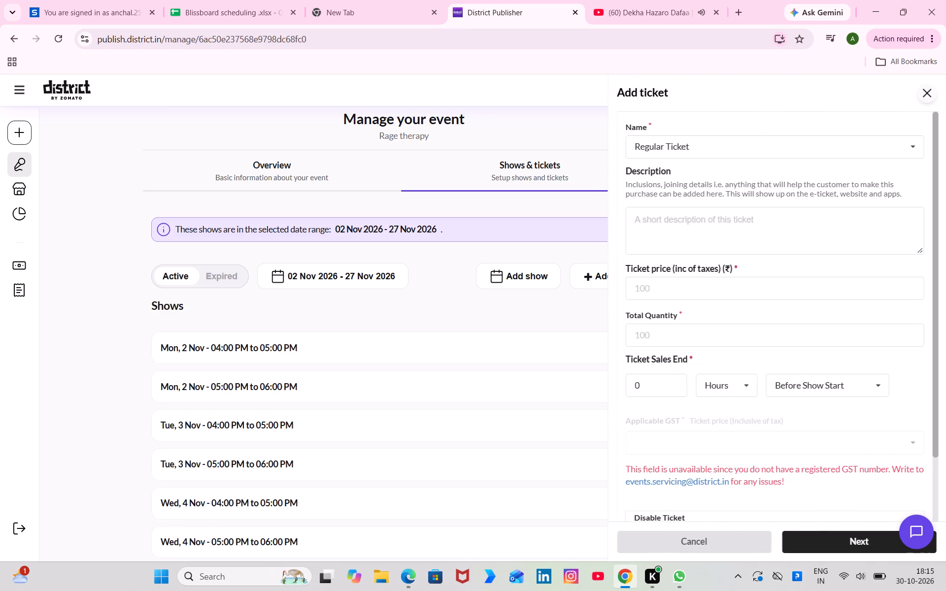
{"action": "left_click", "coordinate": [678, 296]}
{"action": "type", "text": "799"}
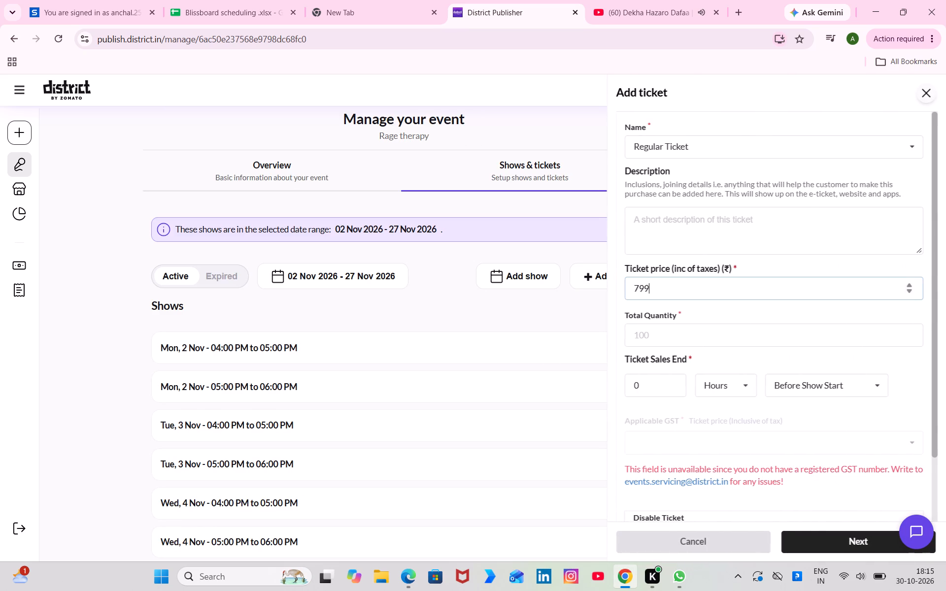
{"action": "left_click", "coordinate": [652, 333]}
{"action": "type", "text": "10"}
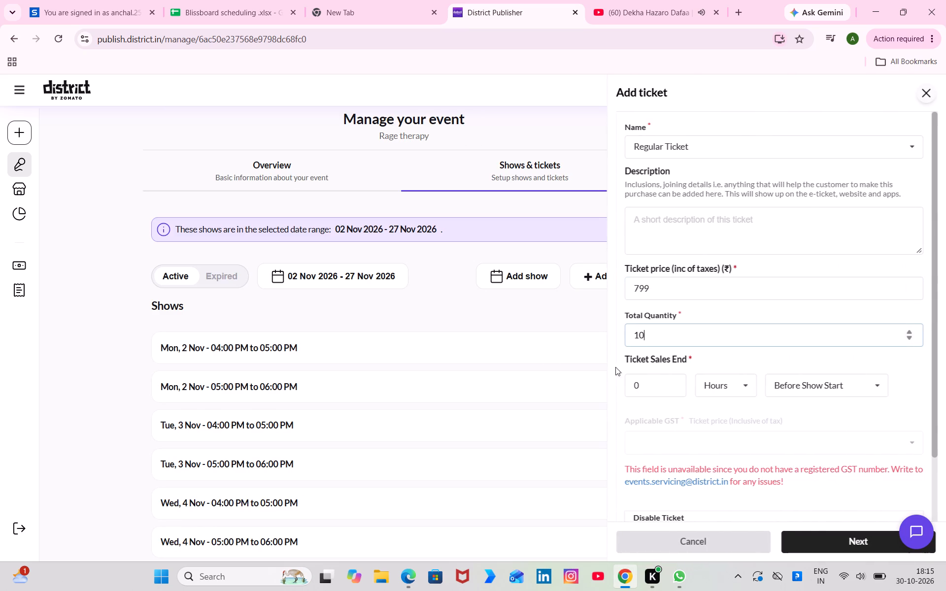
{"action": "left_click", "coordinate": [629, 387]}
{"action": "key", "text": "3"}
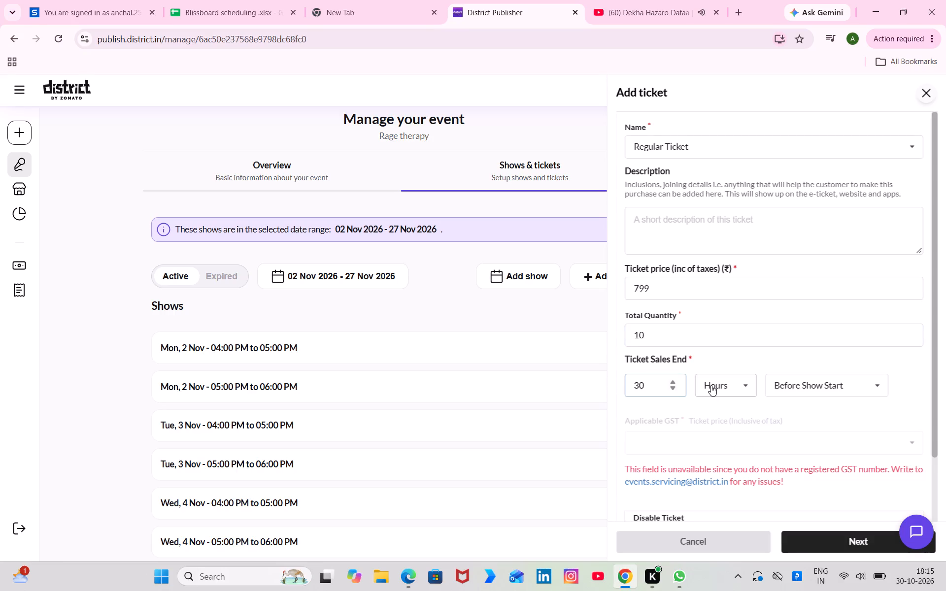
{"action": "left_click", "coordinate": [711, 385]}
{"action": "left_click", "coordinate": [722, 409]}
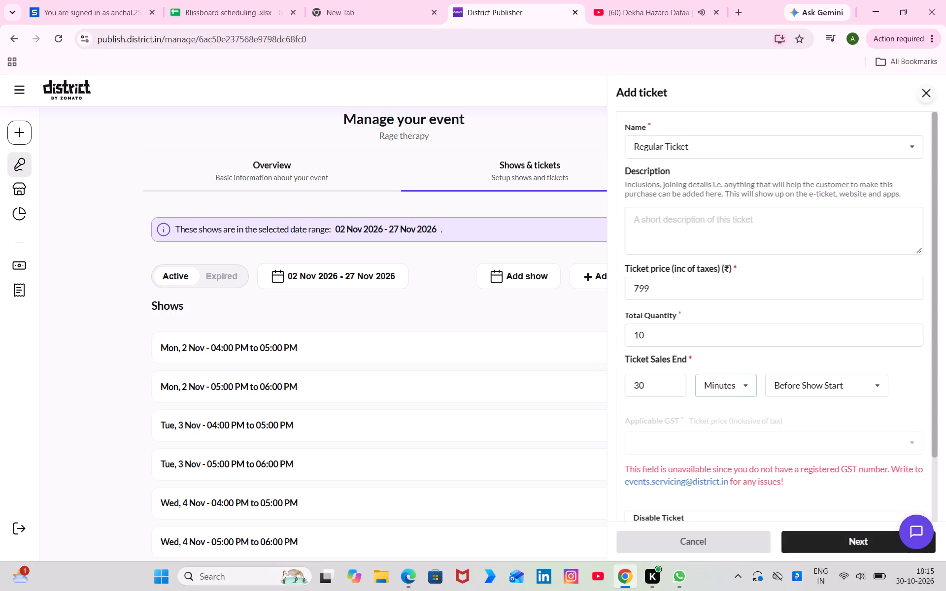
Paste the description about the redeemable INR 250 per person cover charge and give the ticket the custom name ENTRY PASS.
{"action": "left_click", "coordinate": [715, 221]}
{"action": "key", "text": "ctrl+v"}
{"action": "left_click", "coordinate": [715, 221], "text": "ctrl"}
{"action": "left_click", "coordinate": [700, 148]}
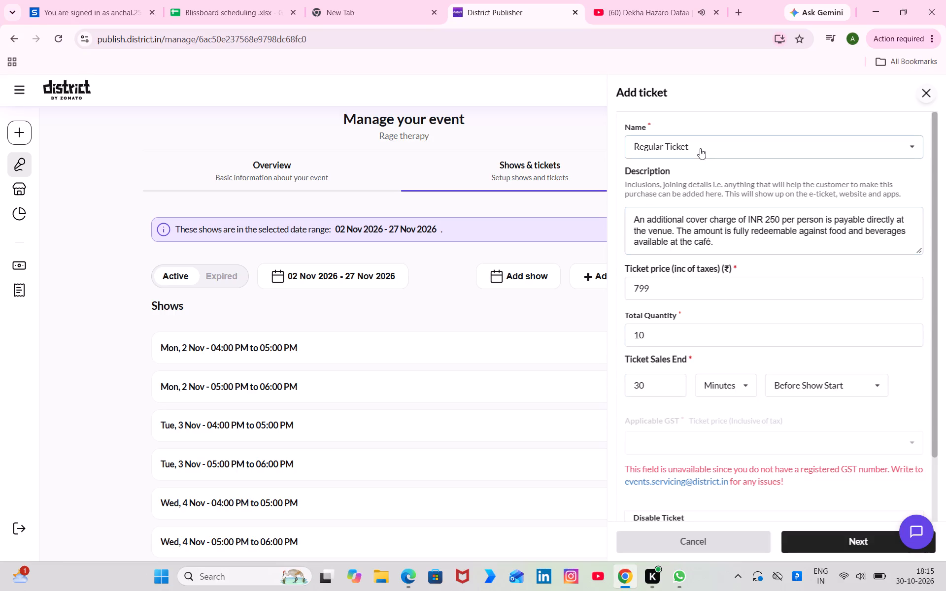
{"action": "left_click", "coordinate": [715, 187]}
{"action": "left_click", "coordinate": [739, 135]}
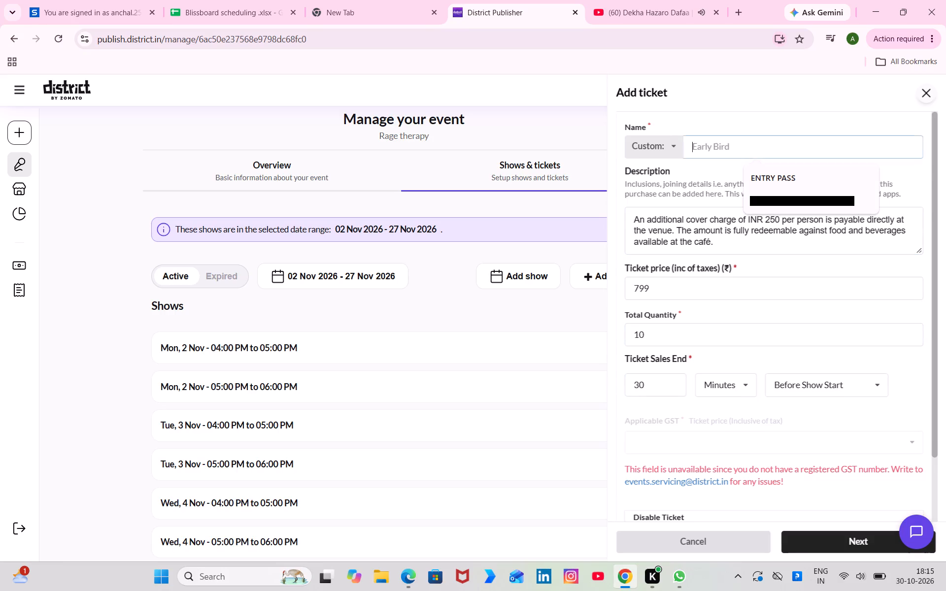
{"action": "left_click", "coordinate": [778, 174]}
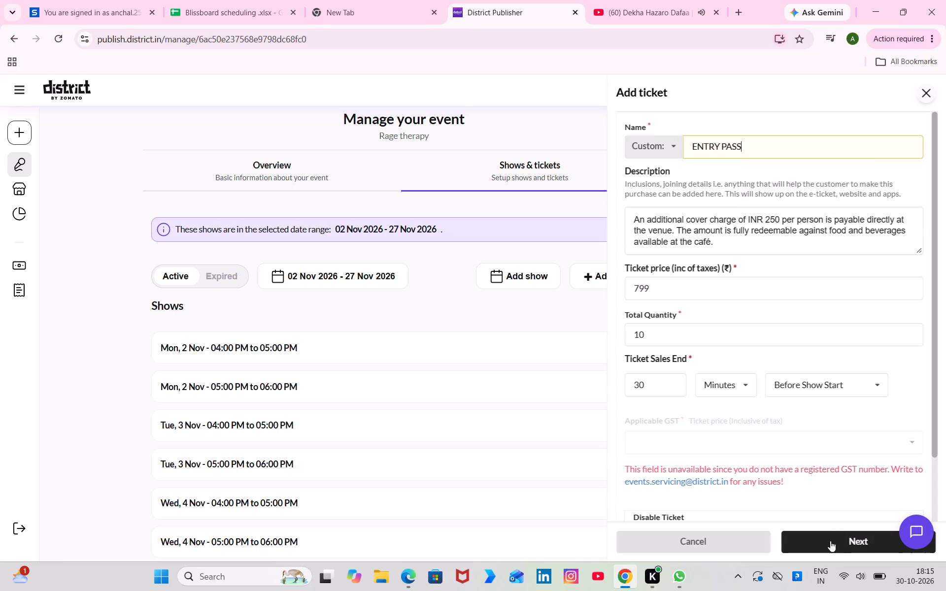
Apply the ENTRY PASS ticket to all the Rage therapy shows and confirm the changes.
{"action": "left_click", "coordinate": [831, 535]}
{"action": "left_click", "coordinate": [831, 535]}
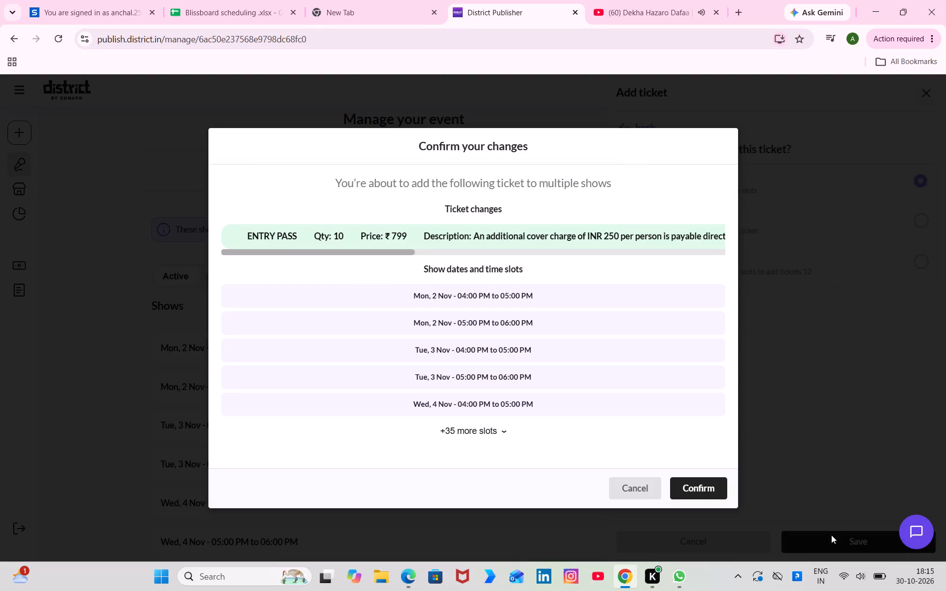
{"action": "left_click", "coordinate": [703, 483]}
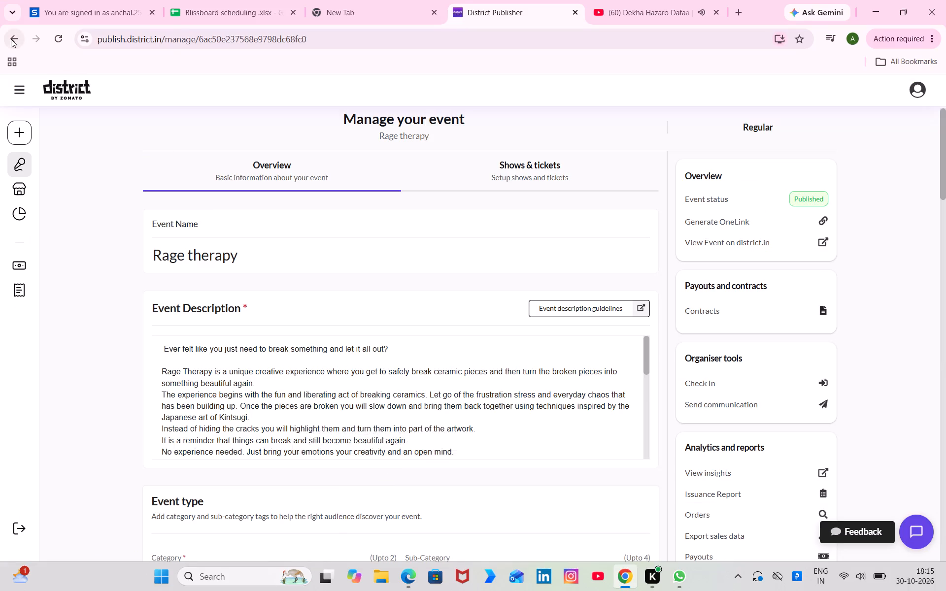
Return to the events overview and clear the previous search text.
{"action": "left_click", "coordinate": [11, 39]}
{"action": "left_click_drag", "start_coordinate": [281, 349], "coordinate": [197, 360]}
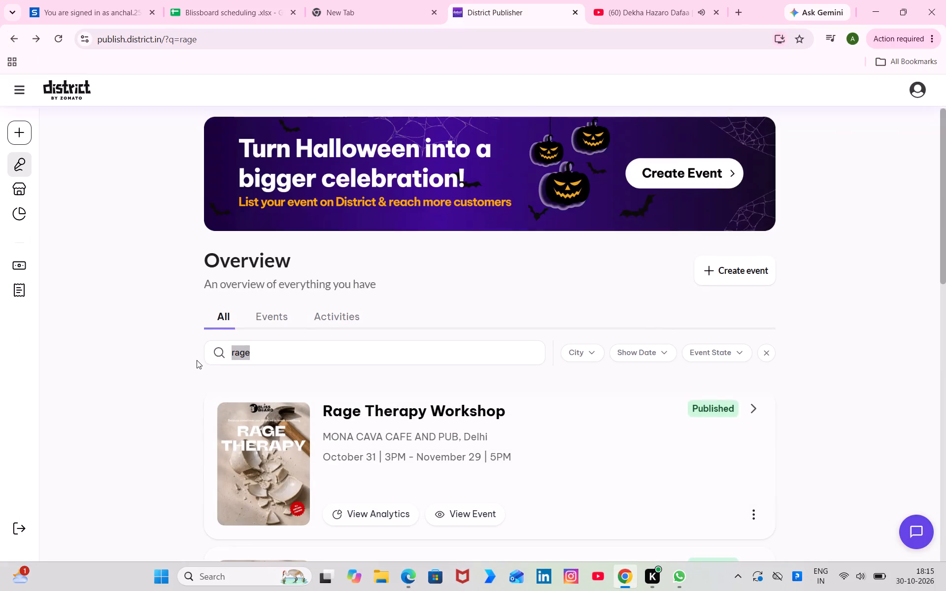
{"action": "type", "text": "coat"}
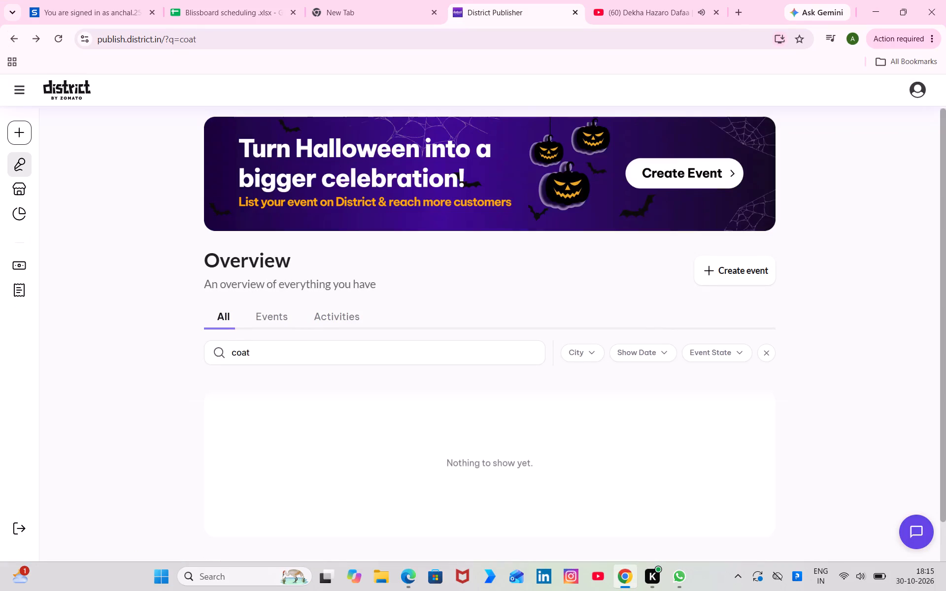
{"action": "key", "text": "BackSpace"}
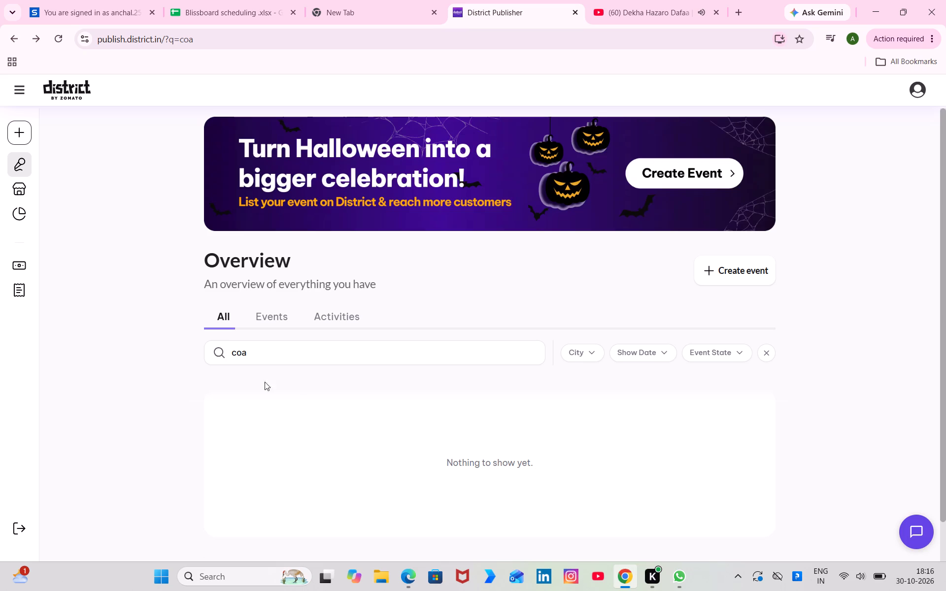
{"action": "key", "text": "BackSpace"}
{"action": "key", "text": "BackSpace"}
{"action": "key", "text": "BackSpace"}
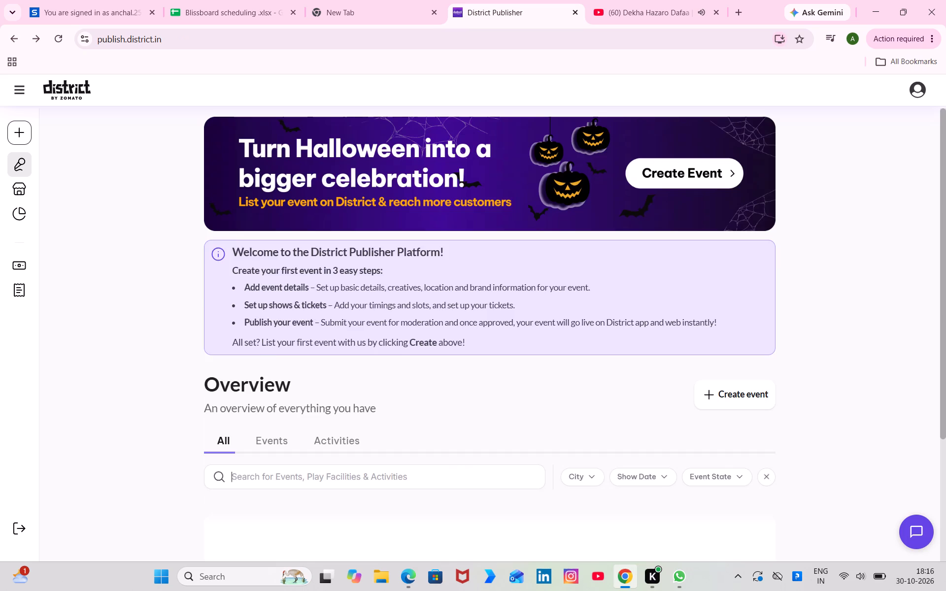
{"action": "key", "text": "BackSpace"}
{"action": "key", "text": "s"}
{"action": "key", "text": "BackSpace"}
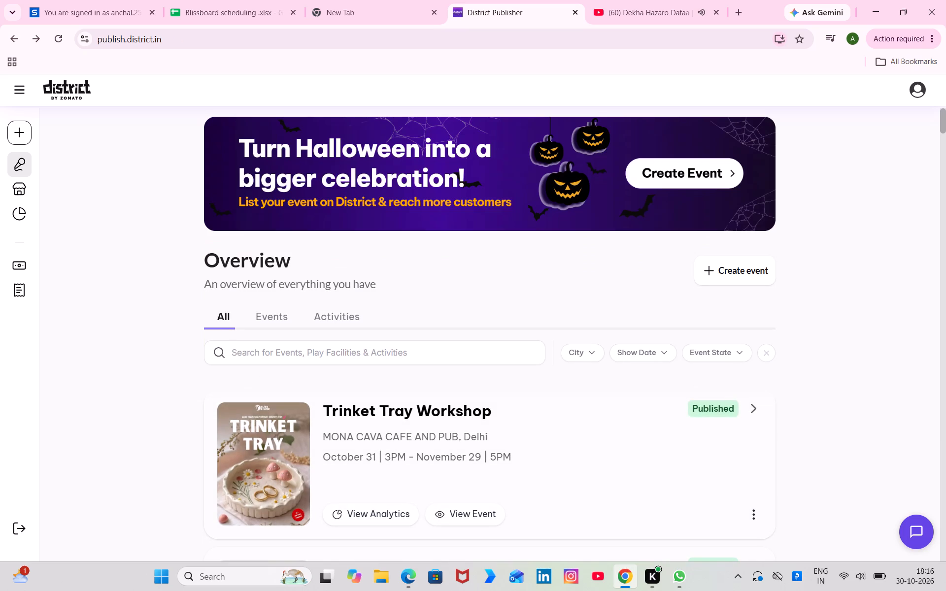
Search the events for "coas" and open the Coaster Painting event at Breakin' Brew, Gurugram.
{"action": "type", "text": "co"}
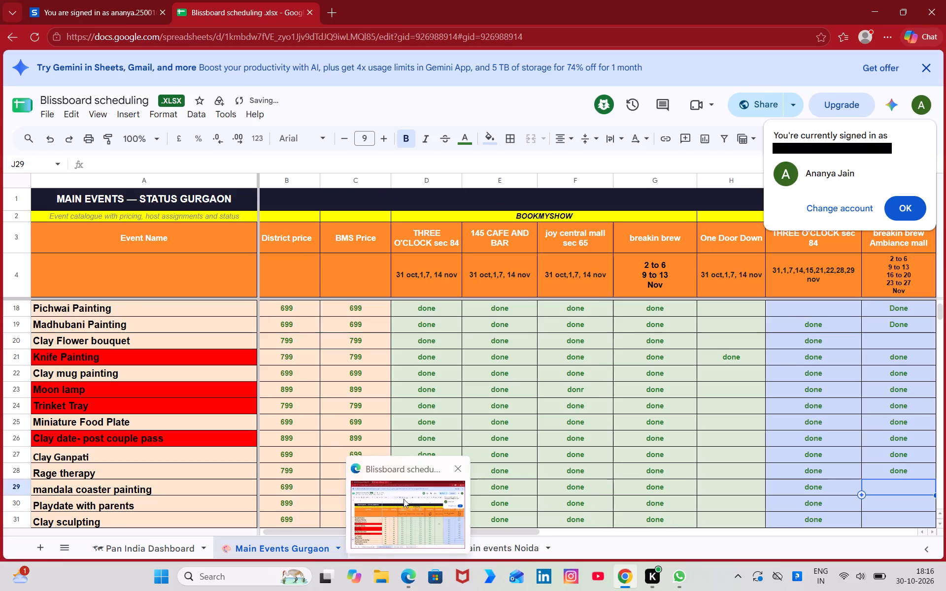
{"action": "key", "text": "a"}
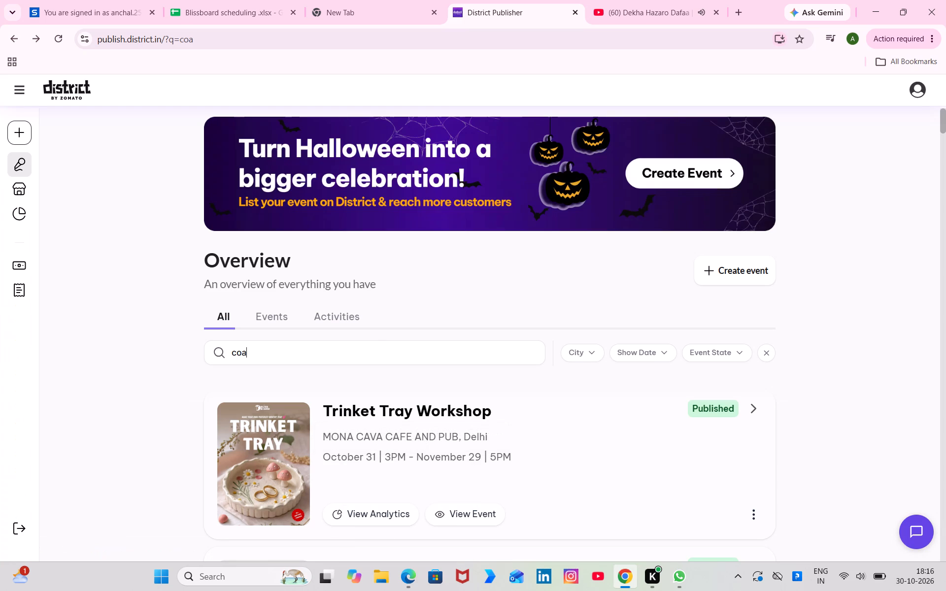
{"action": "key", "text": "s"}
{"action": "scroll", "coordinate": [349, 457], "scroll_direction": "down", "scroll_amount": 1}
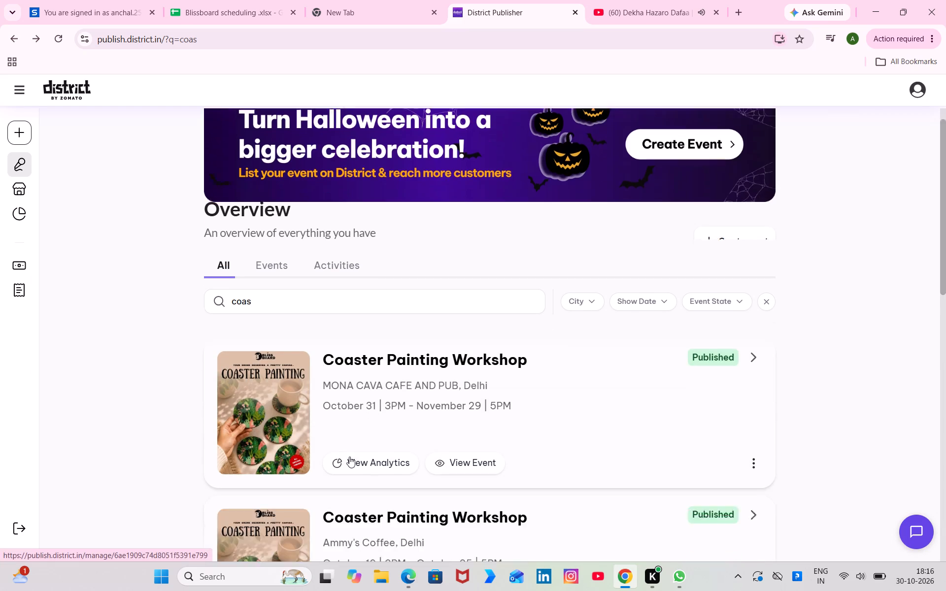
{"action": "scroll", "coordinate": [349, 457], "scroll_direction": "down", "scroll_amount": 5}
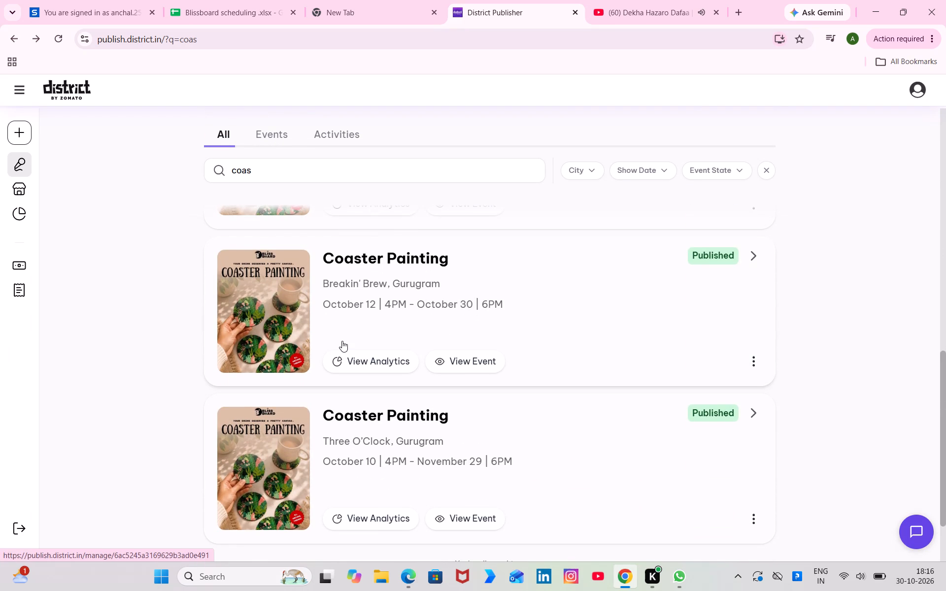
{"action": "left_click", "coordinate": [314, 333]}
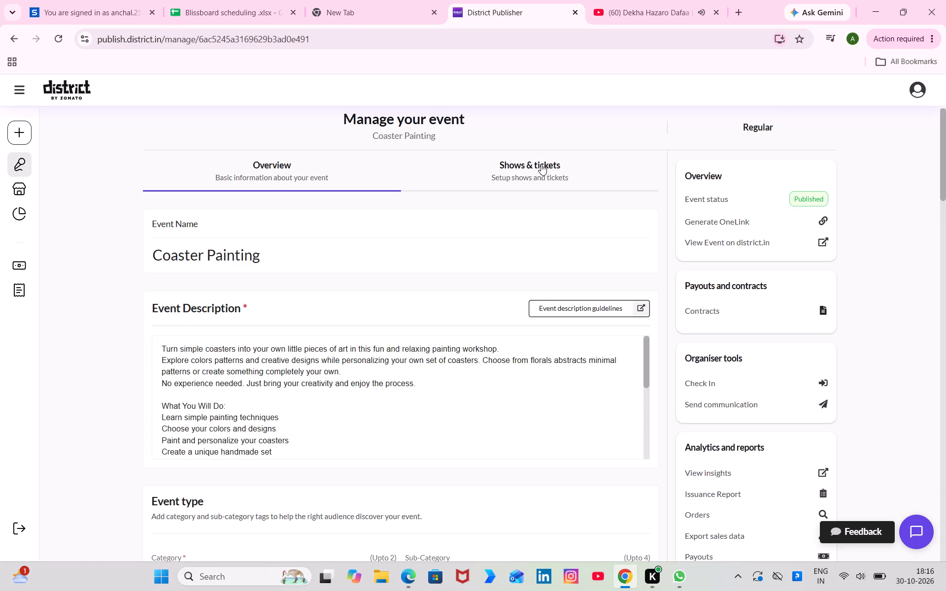
Set up Coaster Painting as a recurring event that repeats weekly from Mon, 2 Nov to Fri, 27 Nov.
{"action": "left_click", "coordinate": [541, 164]}
{"action": "left_click", "coordinate": [542, 402]}
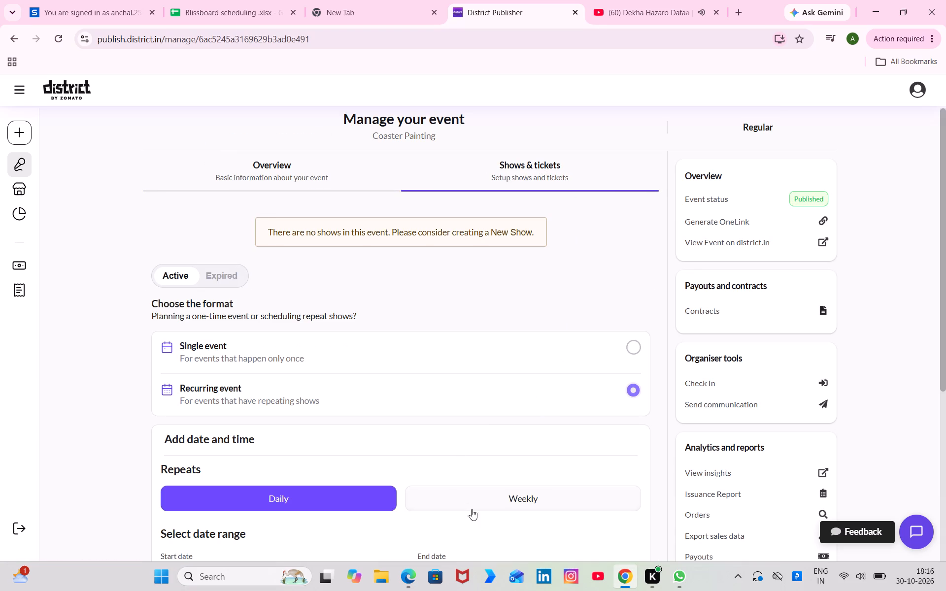
{"action": "left_click", "coordinate": [506, 509]}
{"action": "scroll", "coordinate": [506, 509], "scroll_direction": "down", "scroll_amount": 5}
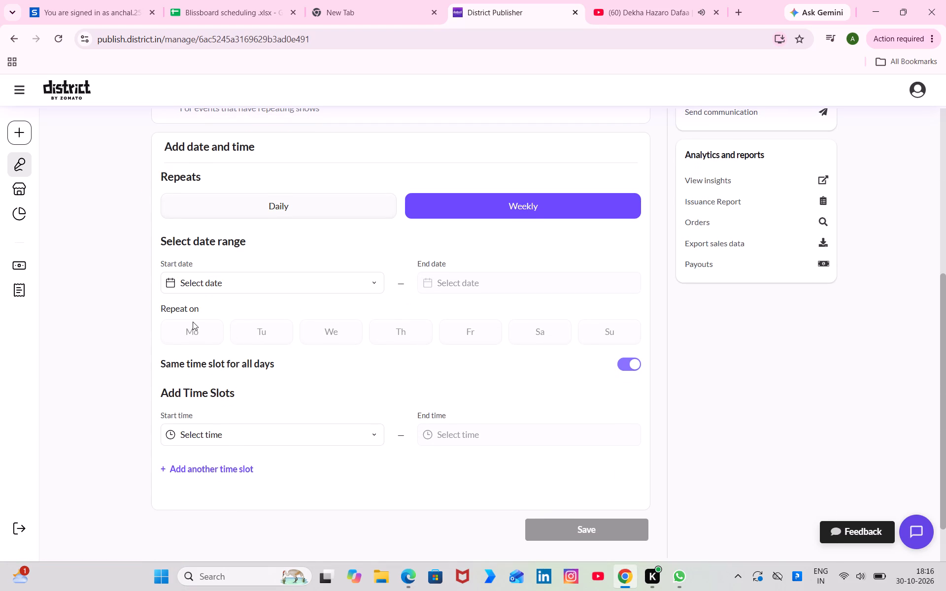
{"action": "left_click", "coordinate": [193, 322]}
{"action": "left_click", "coordinate": [214, 288]}
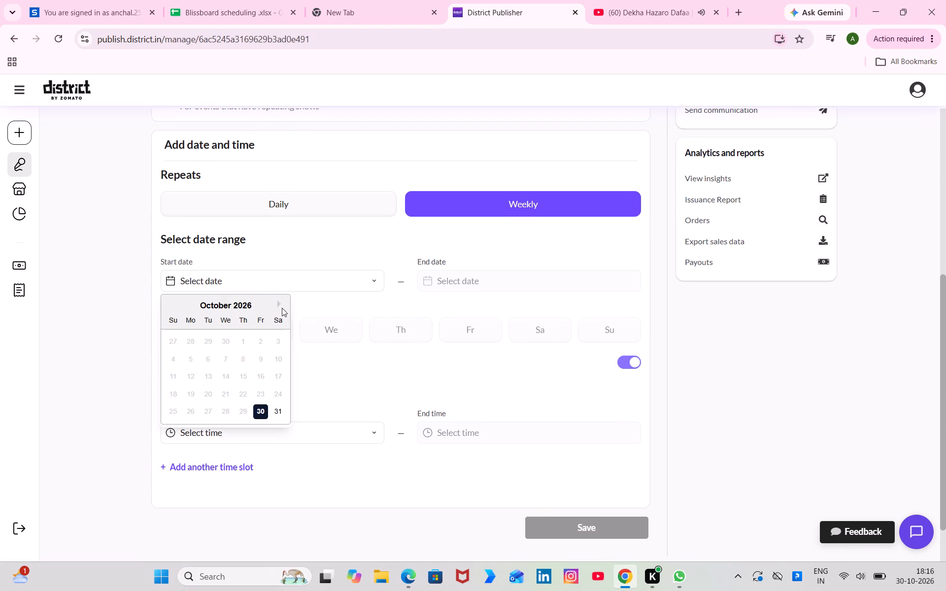
{"action": "left_click", "coordinate": [280, 303]}
{"action": "left_click", "coordinate": [186, 341]}
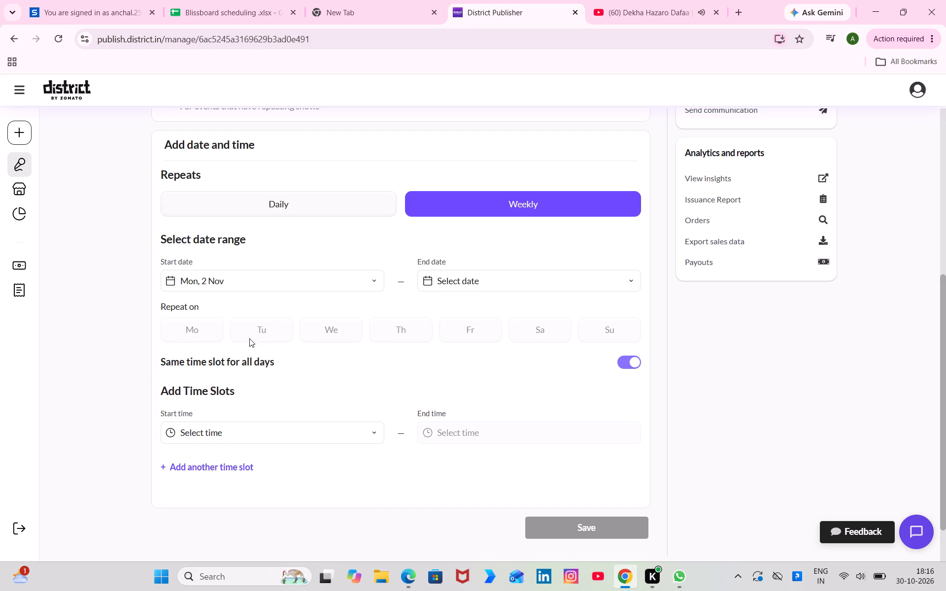
{"action": "left_click", "coordinate": [466, 282]}
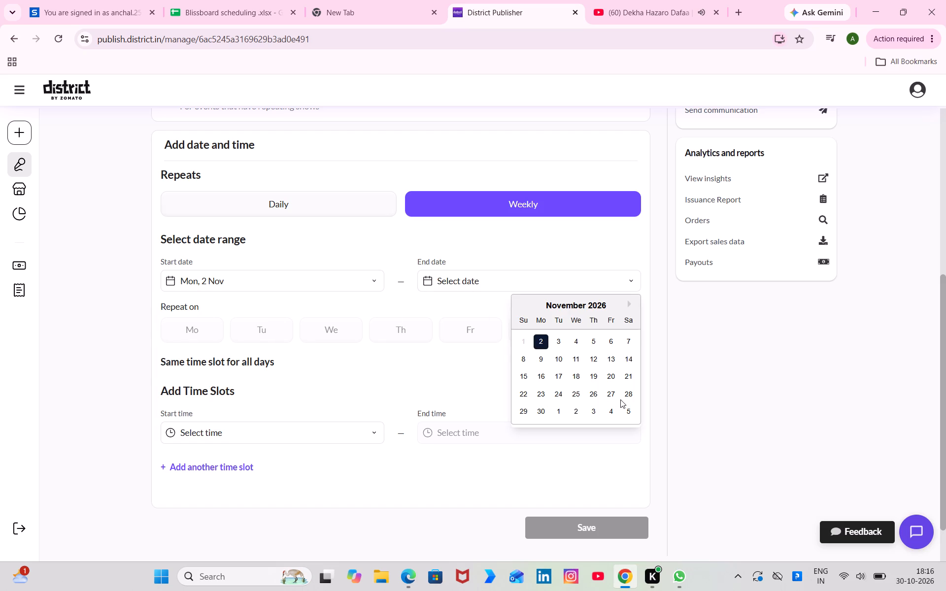
{"action": "left_click", "coordinate": [609, 395]}
Set the weekly shows to repeat on Monday, Tuesday, Wednesday, Thursday and Friday.
{"action": "left_click", "coordinate": [195, 321]}
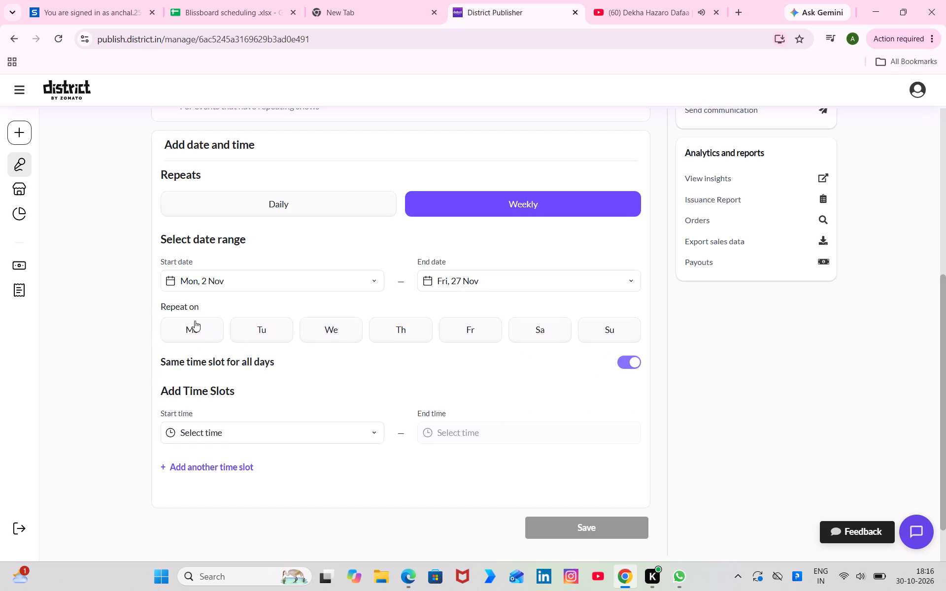
{"action": "left_click", "coordinate": [266, 332]}
{"action": "left_click", "coordinate": [307, 332]}
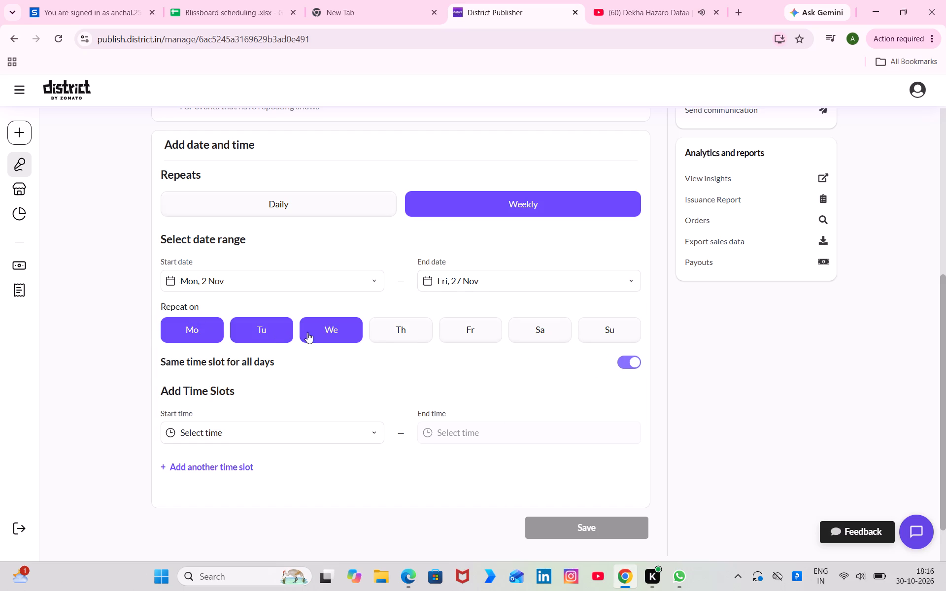
{"action": "left_click", "coordinate": [412, 329]}
{"action": "left_click", "coordinate": [476, 330]}
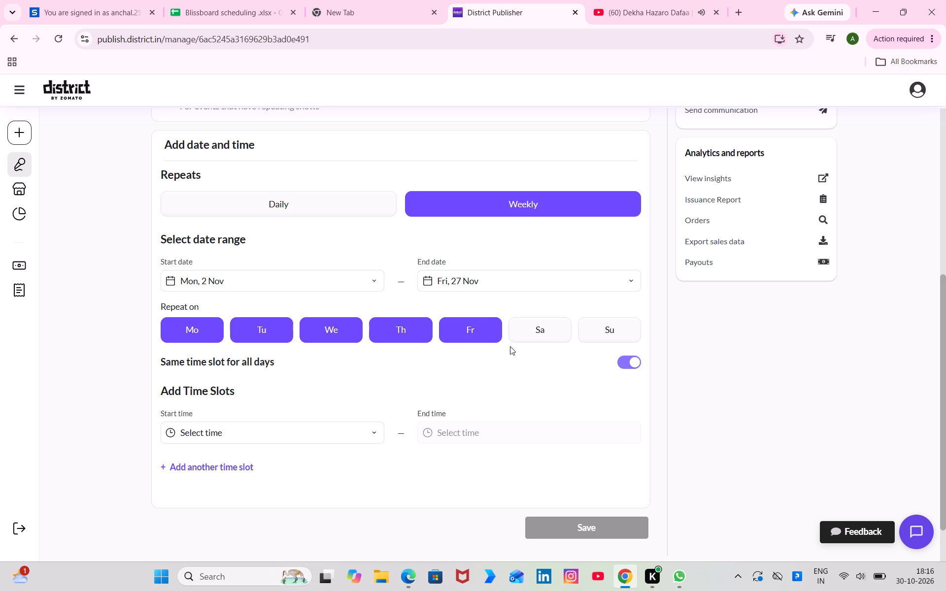
Add two time slots for all selected days, starting at 04:00 PM and 05:00 PM.
{"action": "left_click", "coordinate": [372, 432]}
{"action": "scroll", "coordinate": [347, 361], "scroll_direction": "down", "scroll_amount": 2}
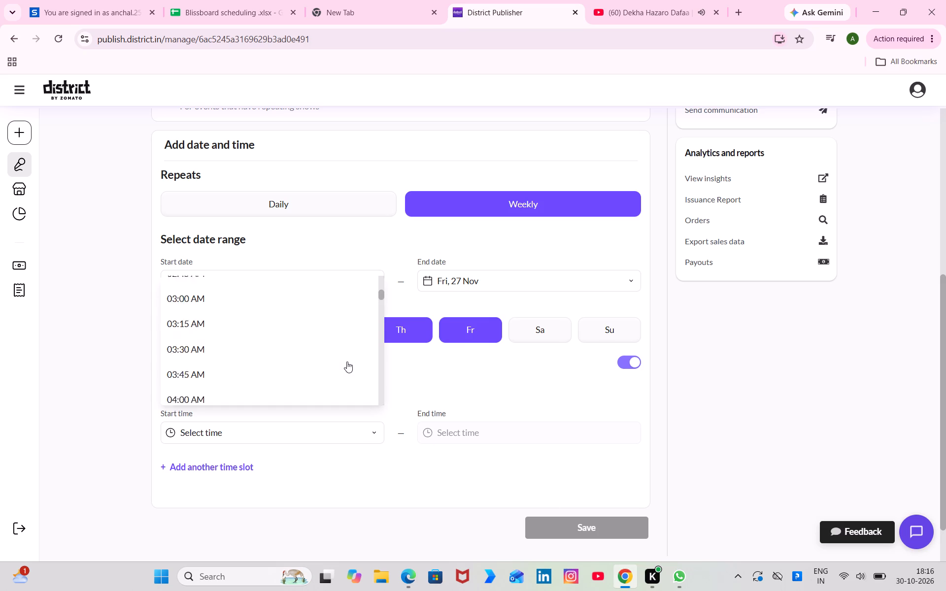
{"action": "scroll", "coordinate": [347, 361], "scroll_direction": "down", "scroll_amount": 5}
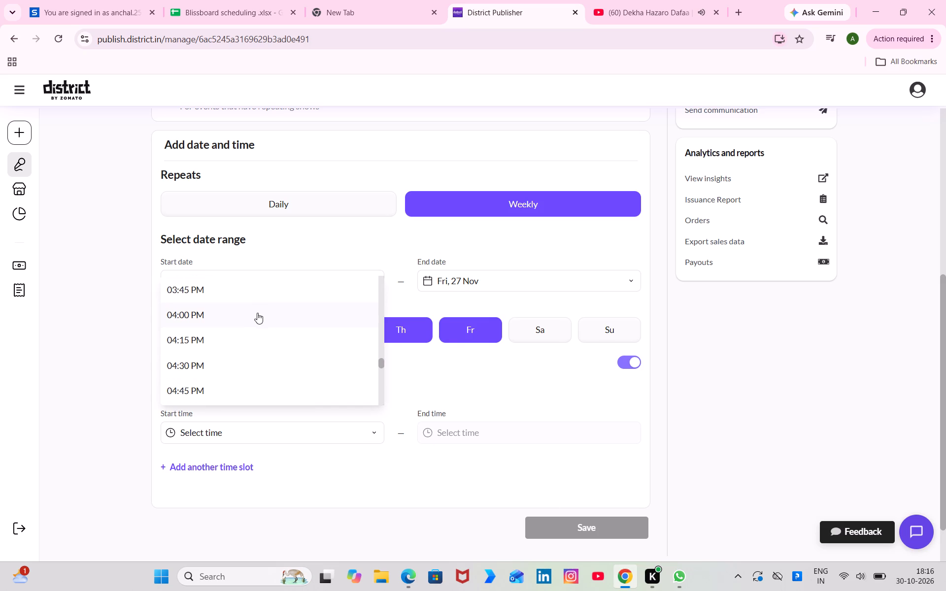
{"action": "left_click", "coordinate": [254, 312]}
{"action": "left_click", "coordinate": [215, 460]}
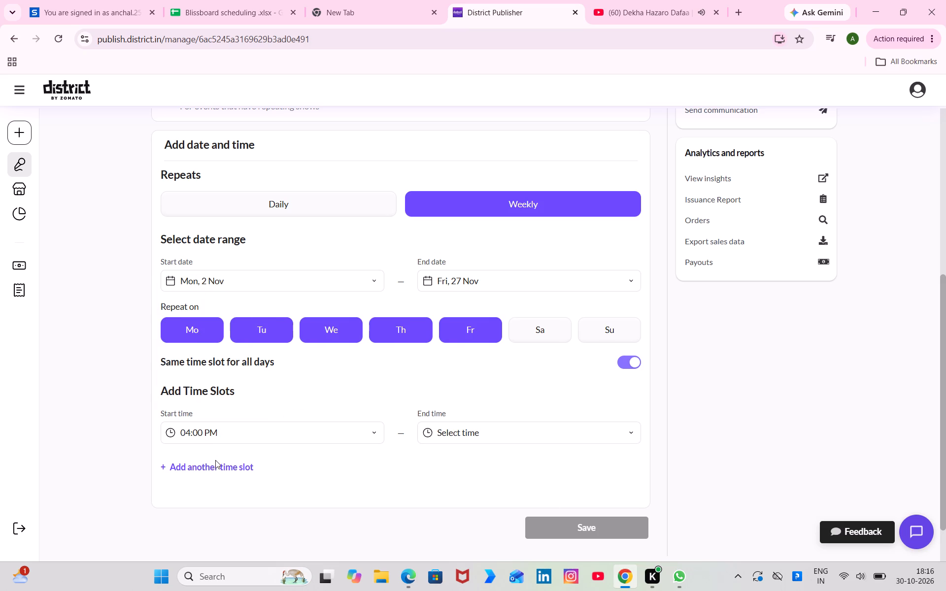
{"action": "left_click", "coordinate": [215, 465]}
{"action": "left_click", "coordinate": [245, 472]}
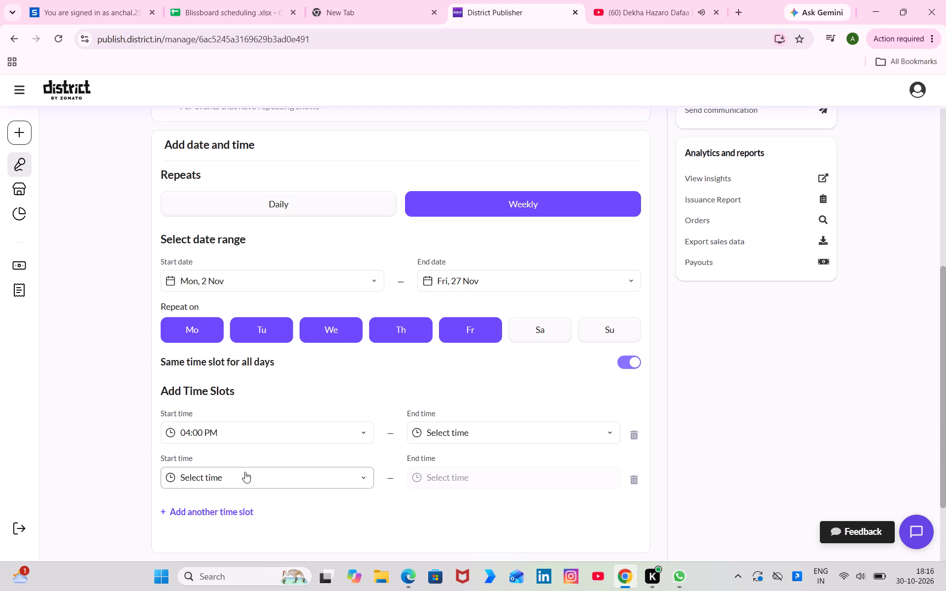
{"action": "scroll", "coordinate": [267, 384], "scroll_direction": "down", "scroll_amount": 11}
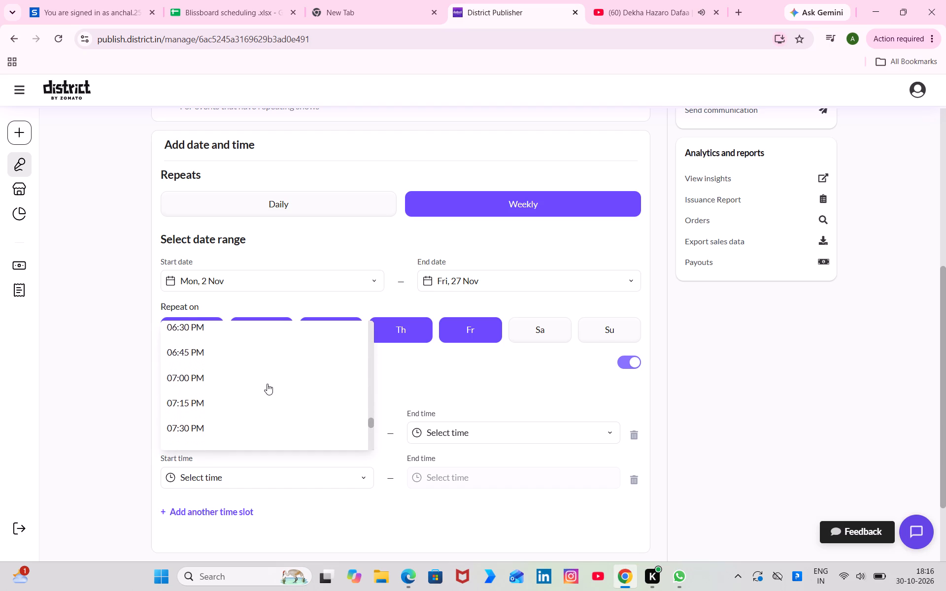
{"action": "scroll", "coordinate": [267, 384], "scroll_direction": "up", "scroll_amount": 3}
{"action": "scroll", "coordinate": [233, 359], "scroll_direction": "up", "scroll_amount": 1}
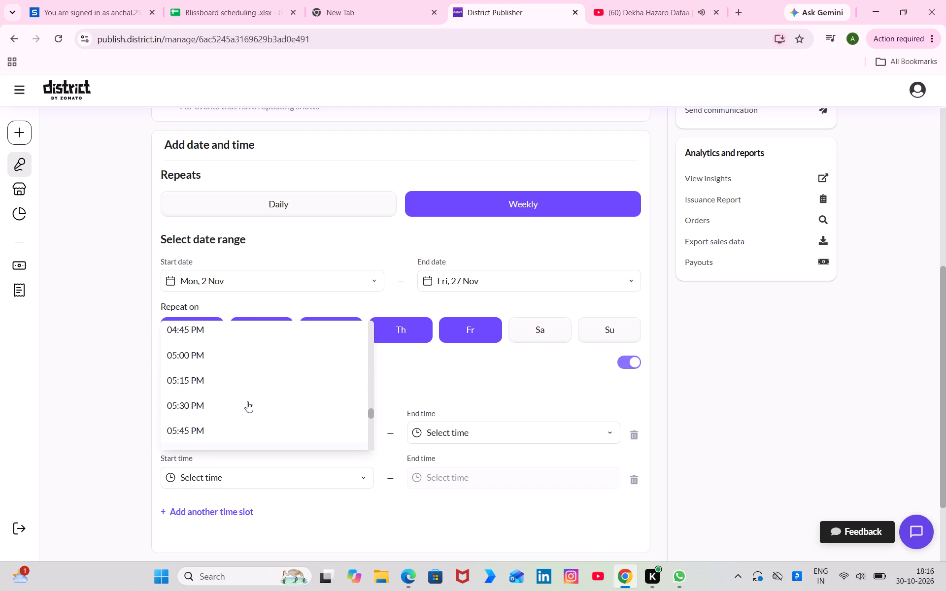
{"action": "scroll", "coordinate": [247, 401], "scroll_direction": "up", "scroll_amount": 1}
{"action": "left_click", "coordinate": [223, 369]}
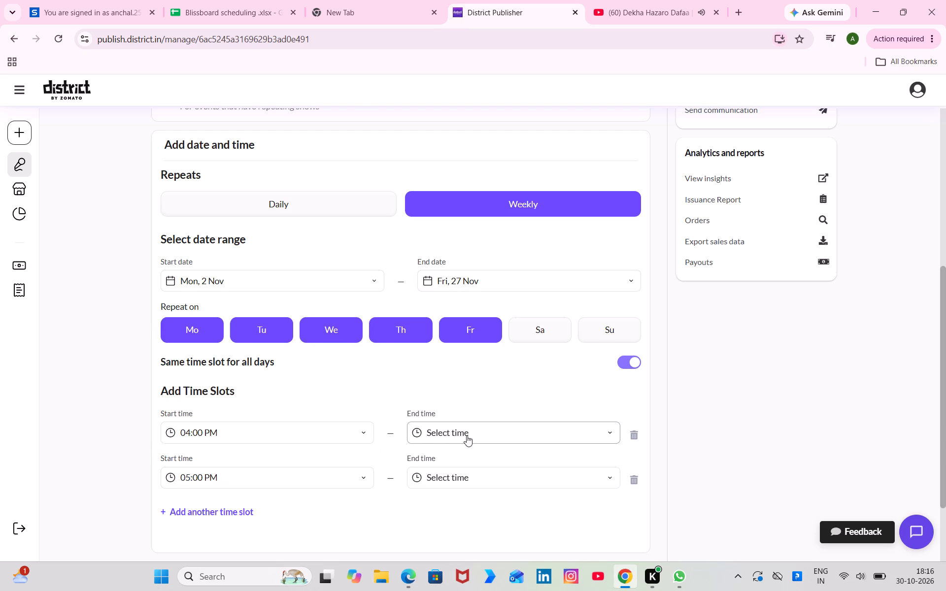
Set the slots' end times to 05:00 PM and 06:00 PM respectively, and save the shows.
{"action": "left_click", "coordinate": [467, 435]}
{"action": "left_click", "coordinate": [490, 360]}
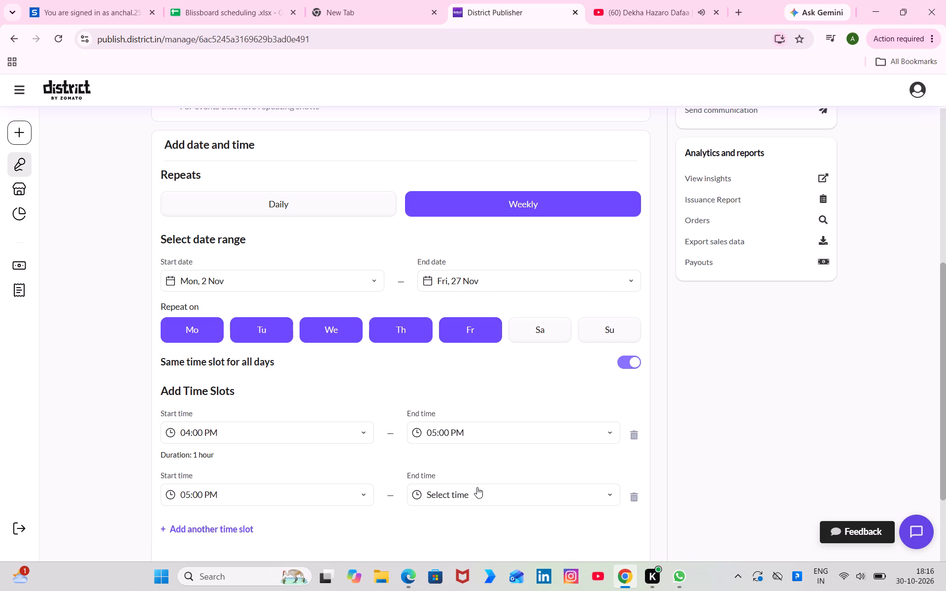
{"action": "left_click", "coordinate": [477, 495]}
{"action": "left_click", "coordinate": [482, 426]}
{"action": "scroll", "coordinate": [482, 426], "scroll_direction": "down", "scroll_amount": 2}
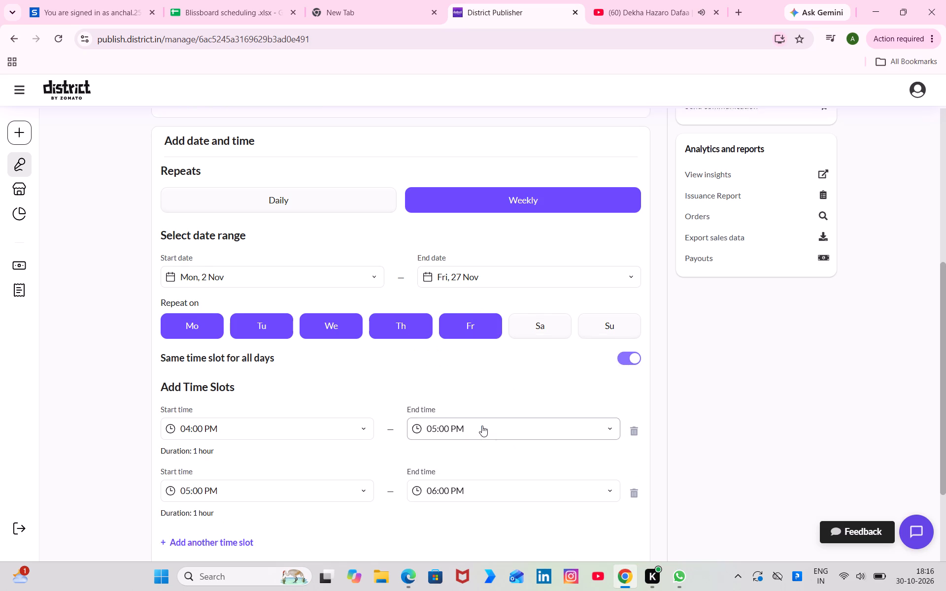
{"action": "scroll", "coordinate": [482, 426], "scroll_direction": "down", "scroll_amount": 3}
{"action": "left_click", "coordinate": [597, 471]}
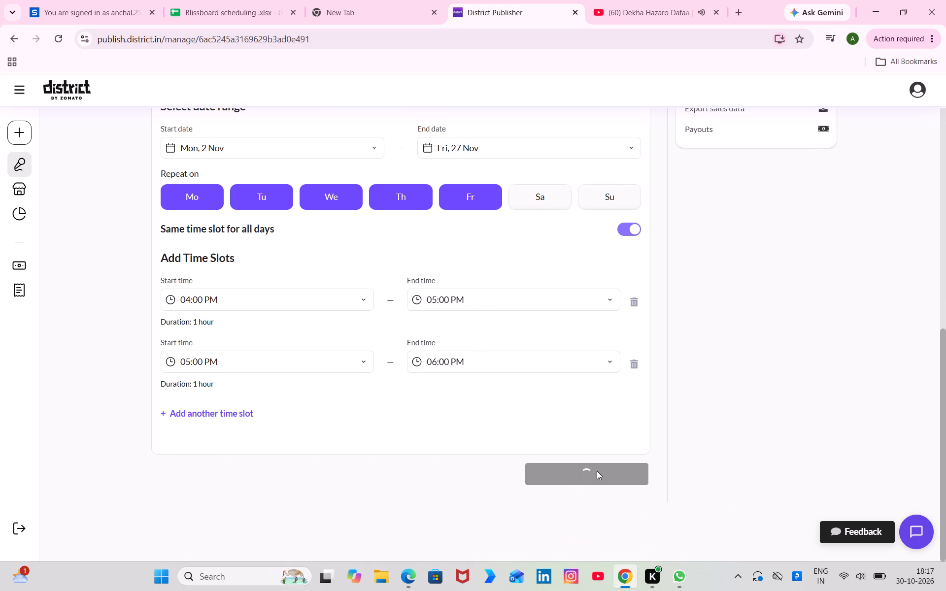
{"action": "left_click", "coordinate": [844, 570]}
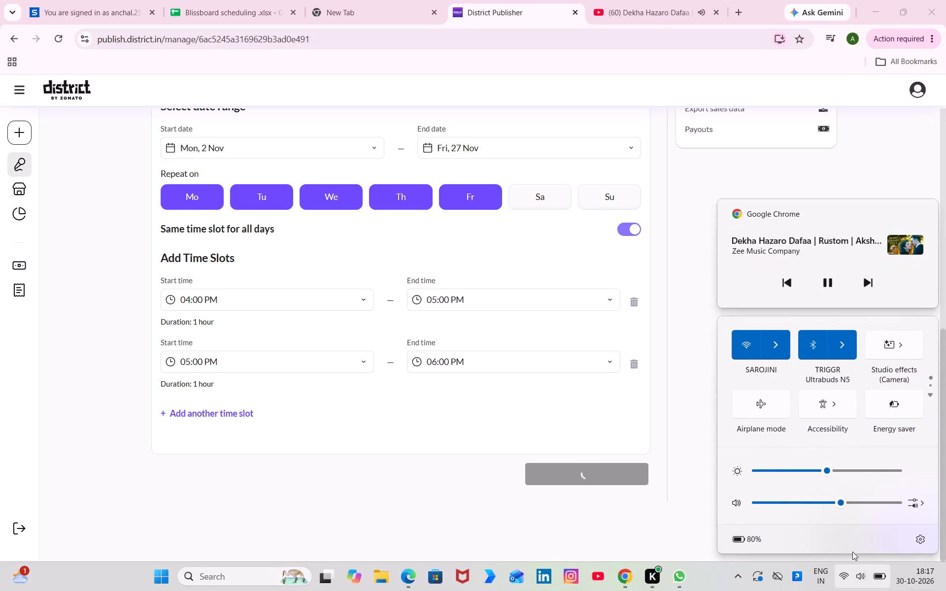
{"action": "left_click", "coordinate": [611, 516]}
Start a ticket for the Coaster Painting shows priced at ₹699, quantity 10, with sales ending 30 minutes before show start.
{"action": "left_click", "coordinate": [410, 579]}
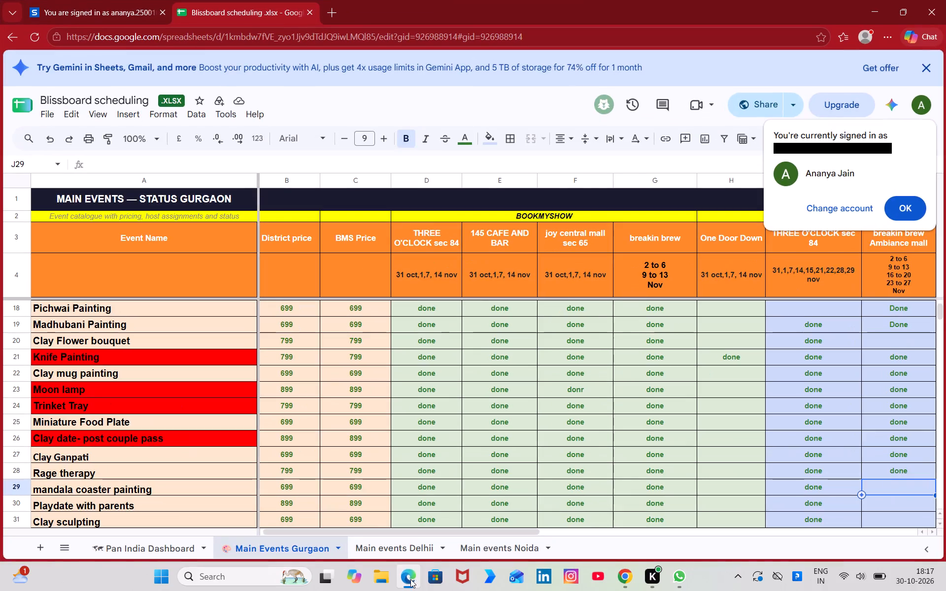
{"action": "left_click", "coordinate": [410, 579]}
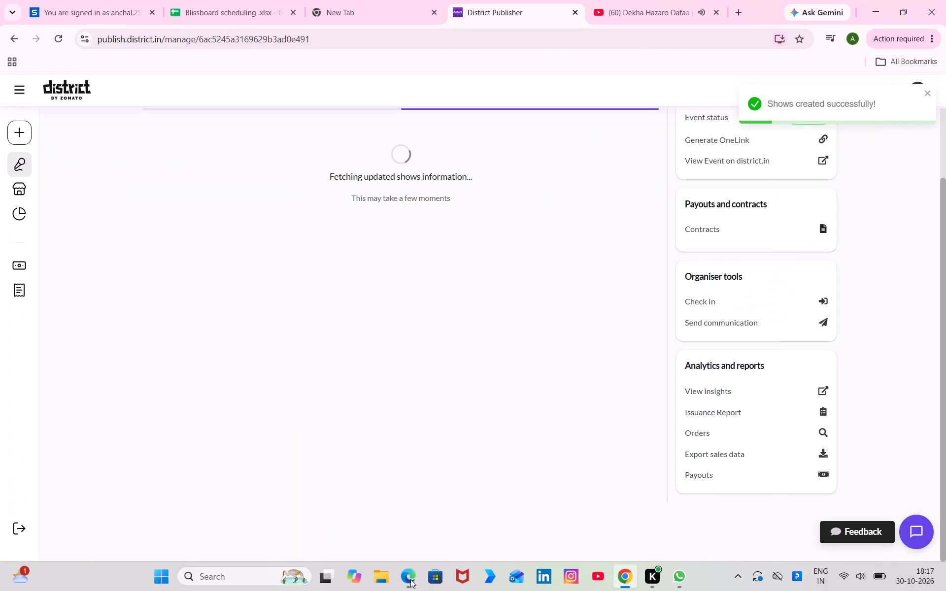
{"action": "scroll", "coordinate": [435, 295], "scroll_direction": "up", "scroll_amount": 7}
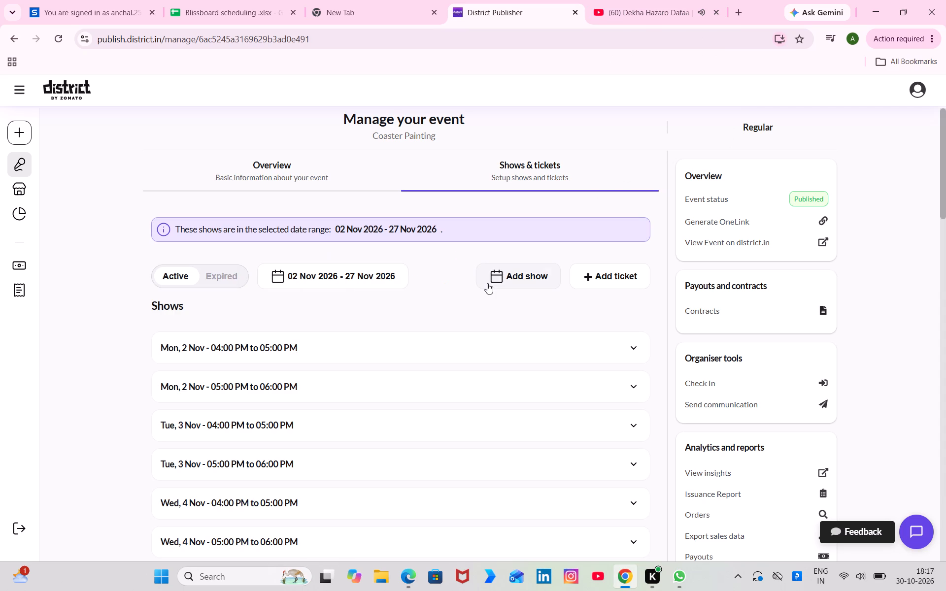
{"action": "left_click", "coordinate": [613, 279]}
{"action": "left_click", "coordinate": [686, 295]}
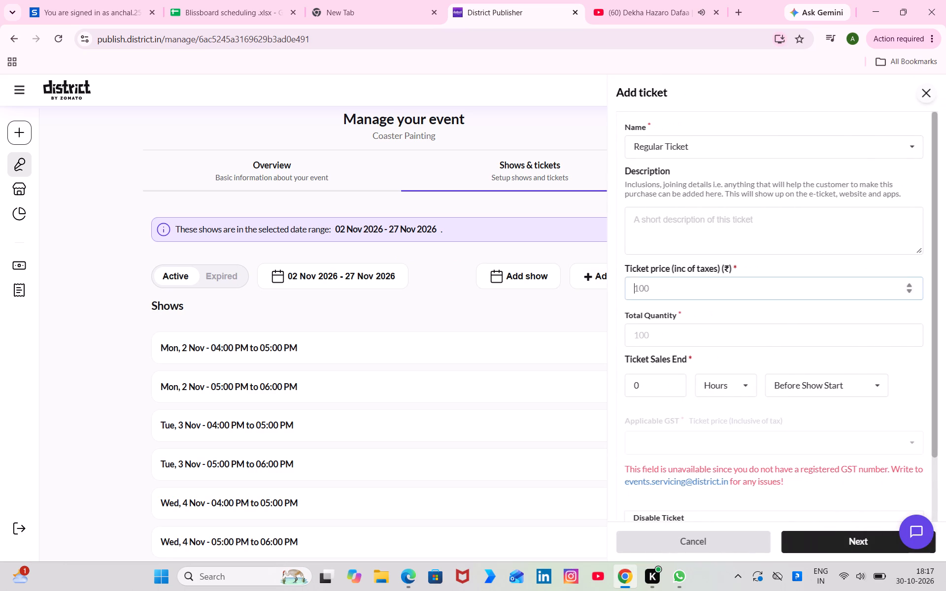
{"action": "type", "text": "699"}
{"action": "left_click", "coordinate": [691, 329]}
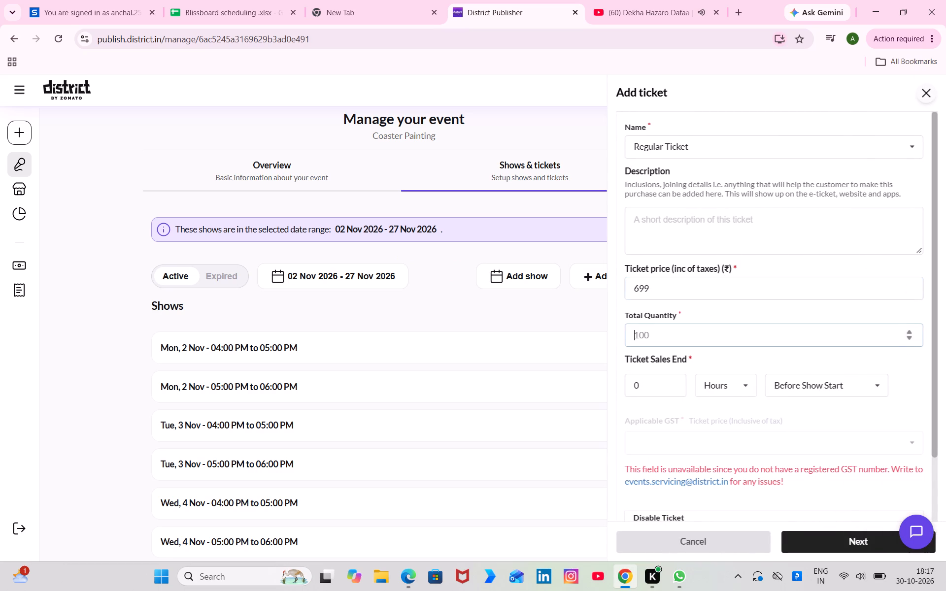
{"action": "type", "text": "10"}
{"action": "left_click", "coordinate": [632, 388]}
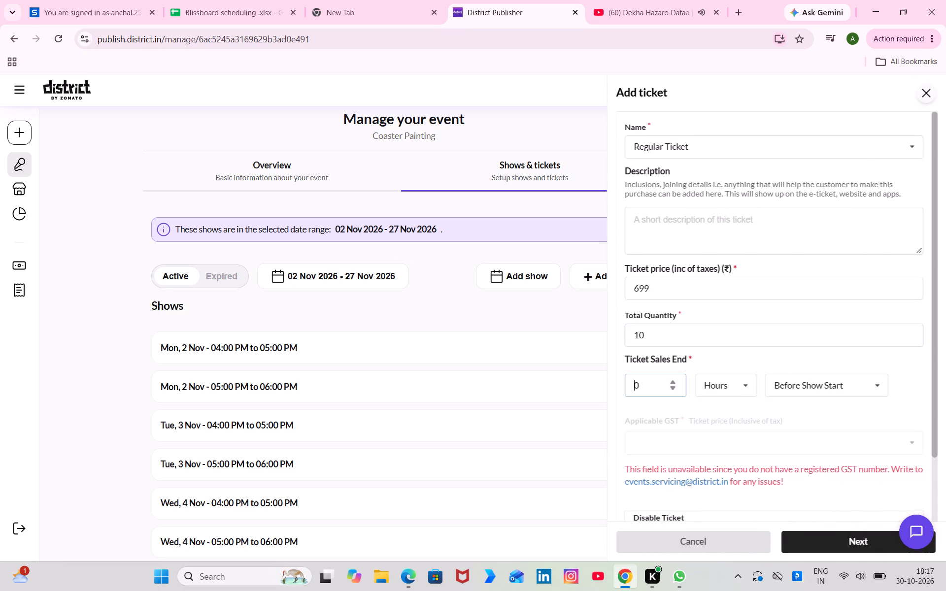
{"action": "key", "text": "3"}
{"action": "left_click", "coordinate": [709, 382]}
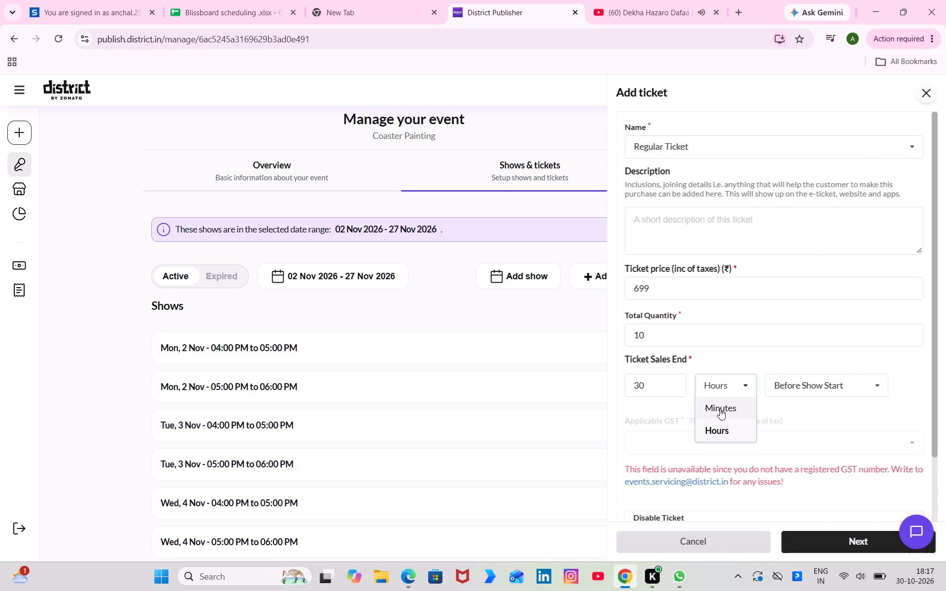
{"action": "left_click", "coordinate": [720, 409]}
Paste the INR 250 cover charge description, give the ticket the custom name ENTRY PASS, and save it to all the shows.
{"action": "left_click", "coordinate": [719, 246]}
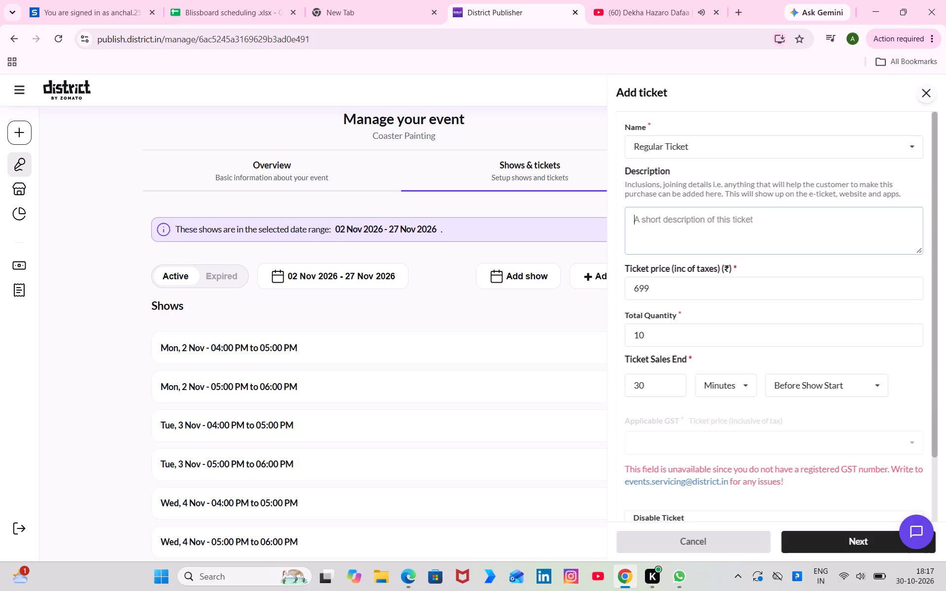
{"action": "key", "text": "ctrl+v"}
{"action": "left_click", "coordinate": [727, 144]}
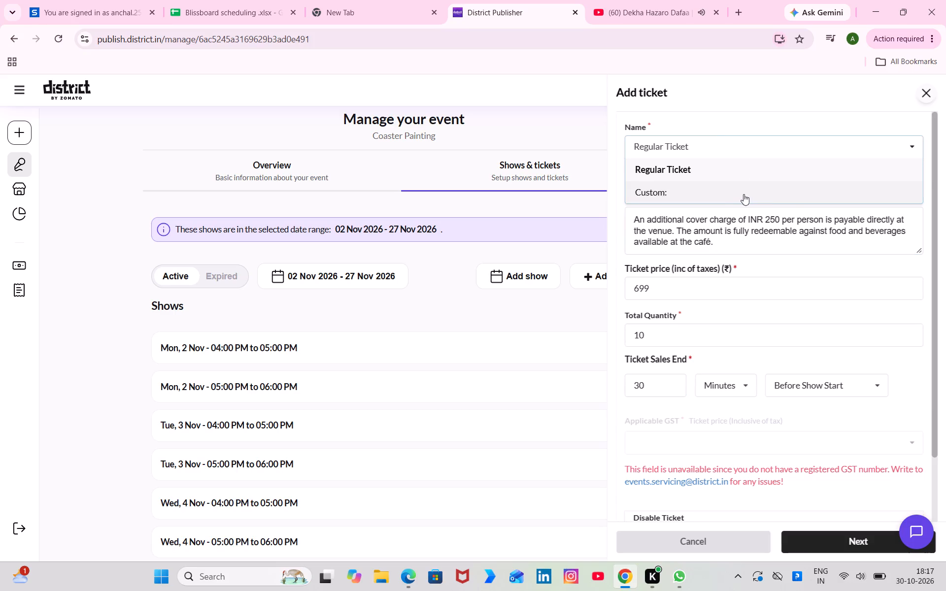
{"action": "left_click", "coordinate": [743, 194]}
{"action": "left_click", "coordinate": [769, 148]}
{"action": "left_click", "coordinate": [790, 180]}
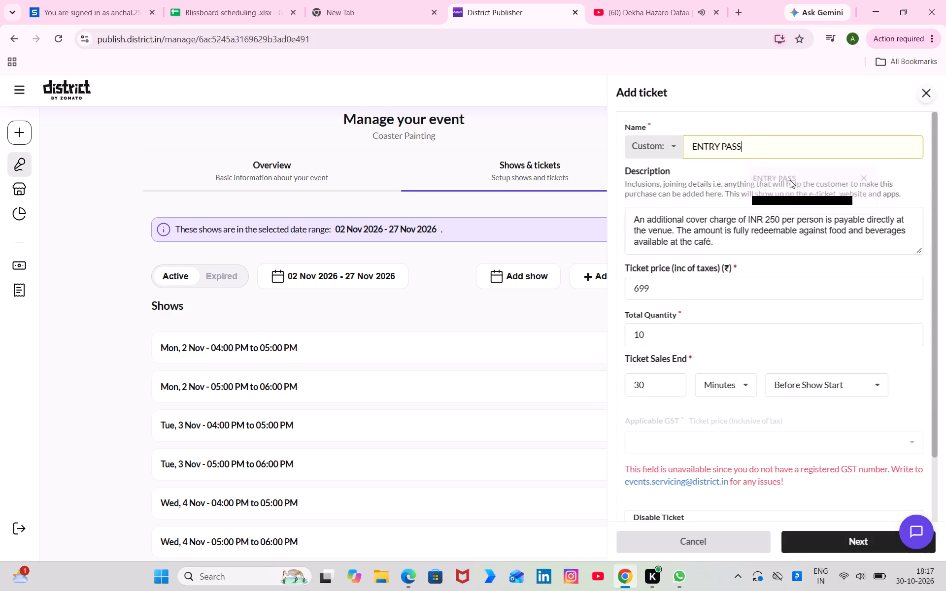
{"action": "left_click", "coordinate": [863, 539]}
{"action": "left_click", "coordinate": [863, 539]}
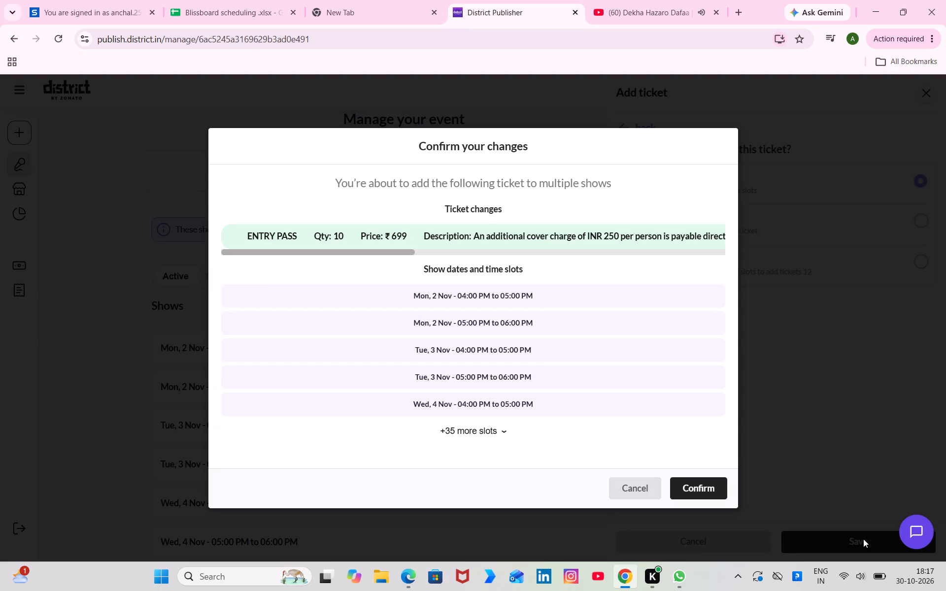
{"action": "left_click", "coordinate": [706, 495]}
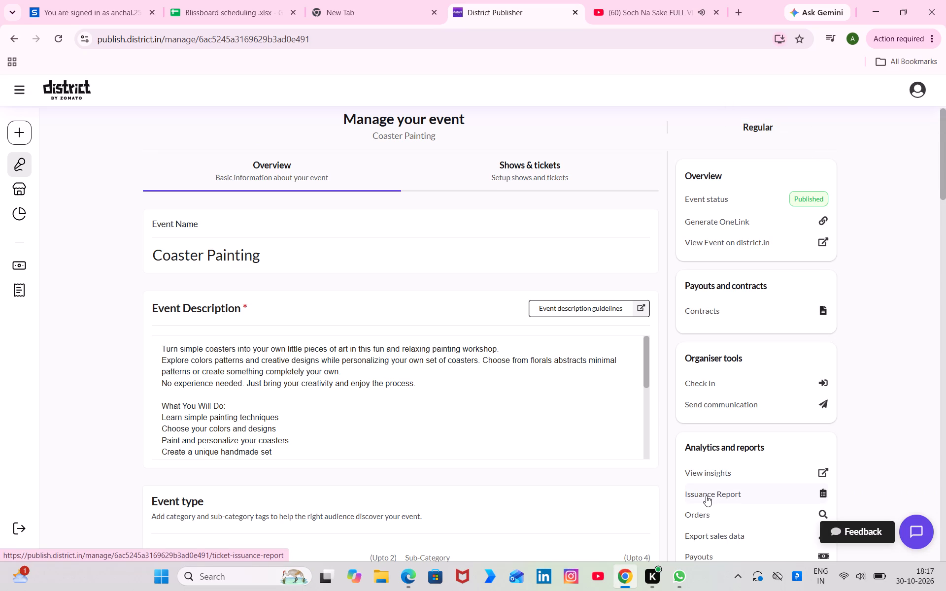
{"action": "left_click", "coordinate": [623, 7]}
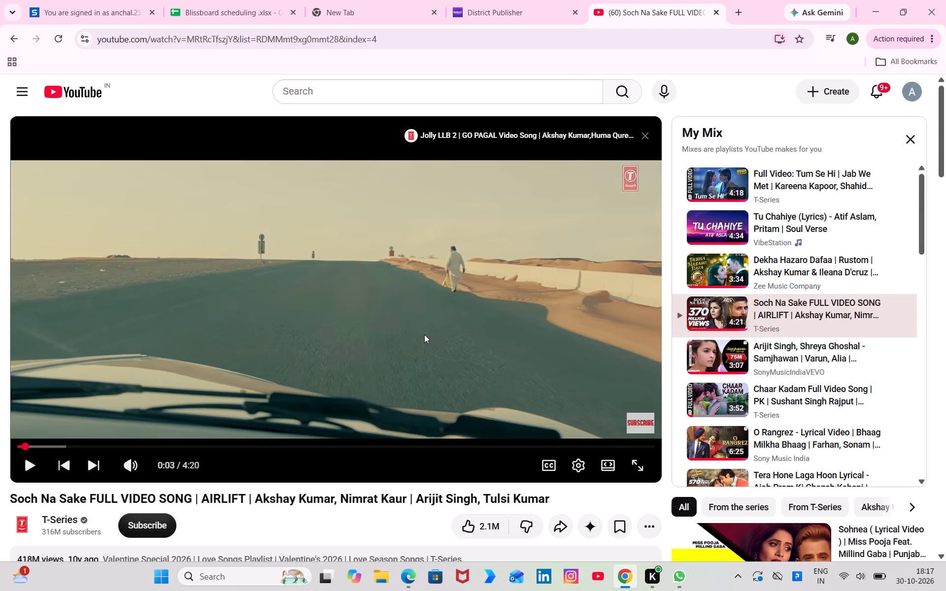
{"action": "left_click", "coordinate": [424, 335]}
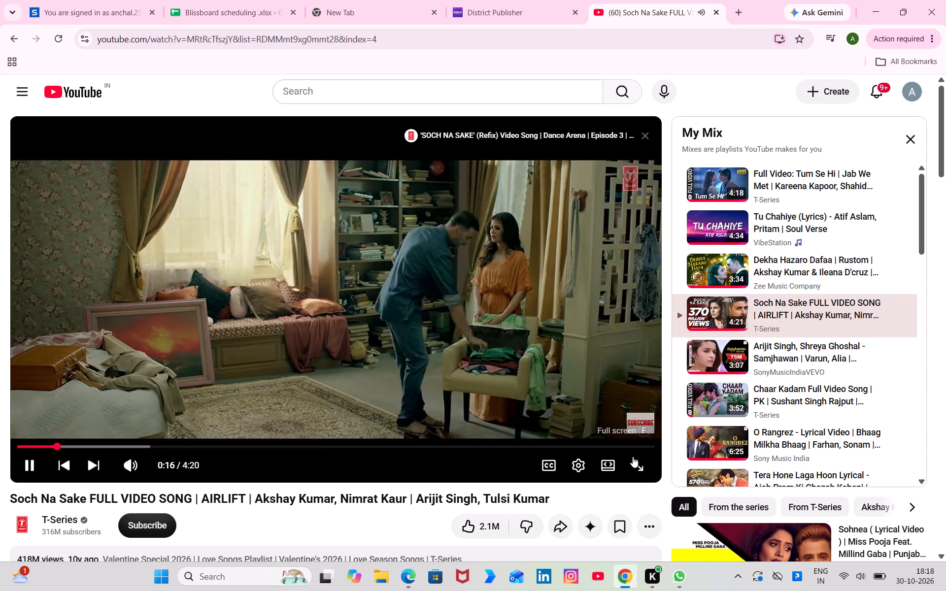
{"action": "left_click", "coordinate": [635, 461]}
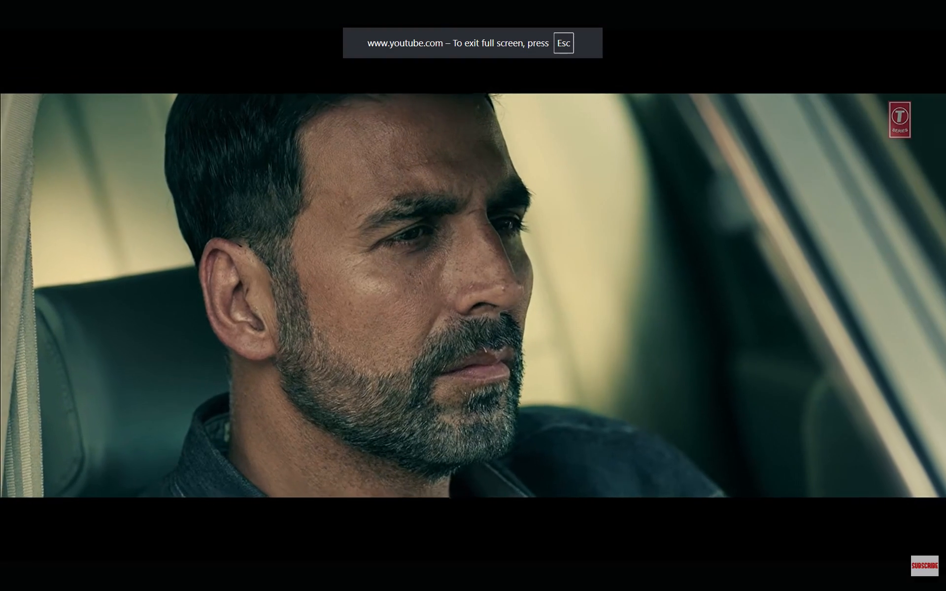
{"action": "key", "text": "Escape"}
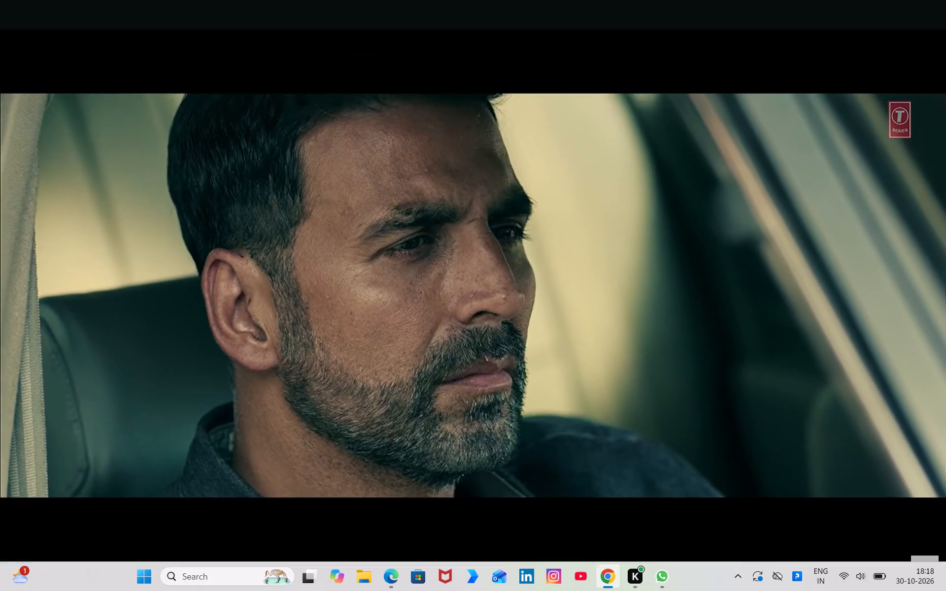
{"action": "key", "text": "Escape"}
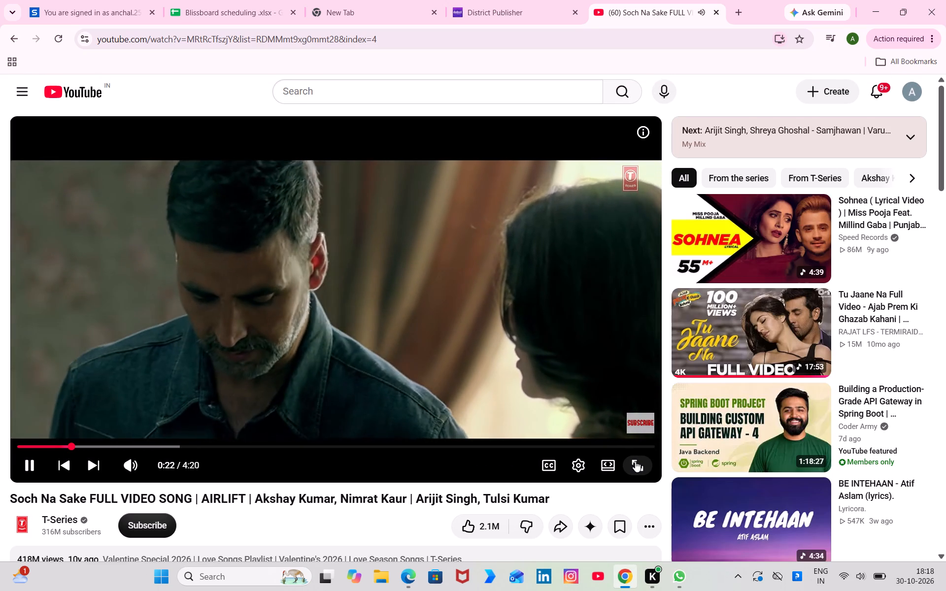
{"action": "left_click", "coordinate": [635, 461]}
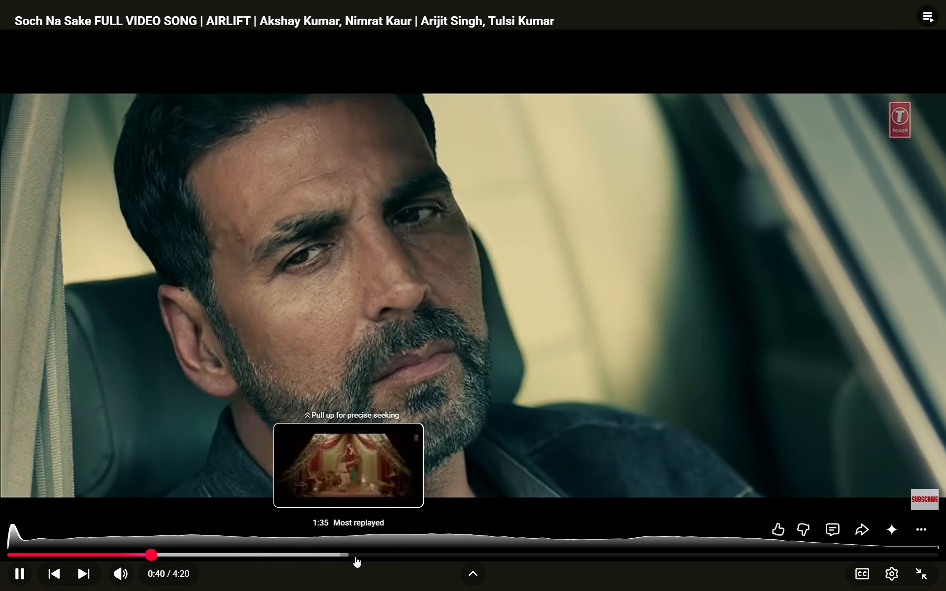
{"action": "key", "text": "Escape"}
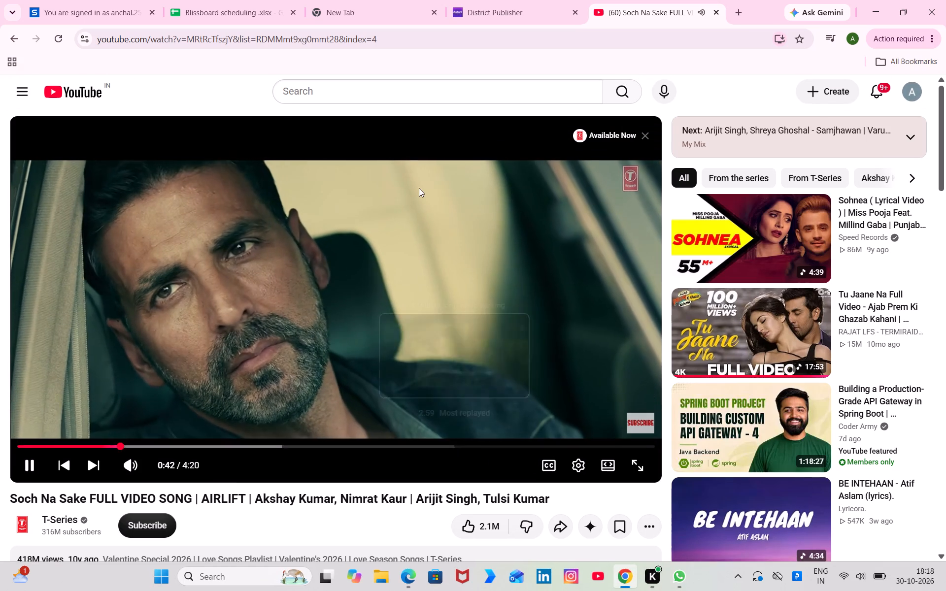
Check the first Coaster Painting show's ticket, and enter done for mandala coaster painting under breakin brew Ambiance mall in the Blissboard spreadsheet.
{"action": "left_click", "coordinate": [513, 12]}
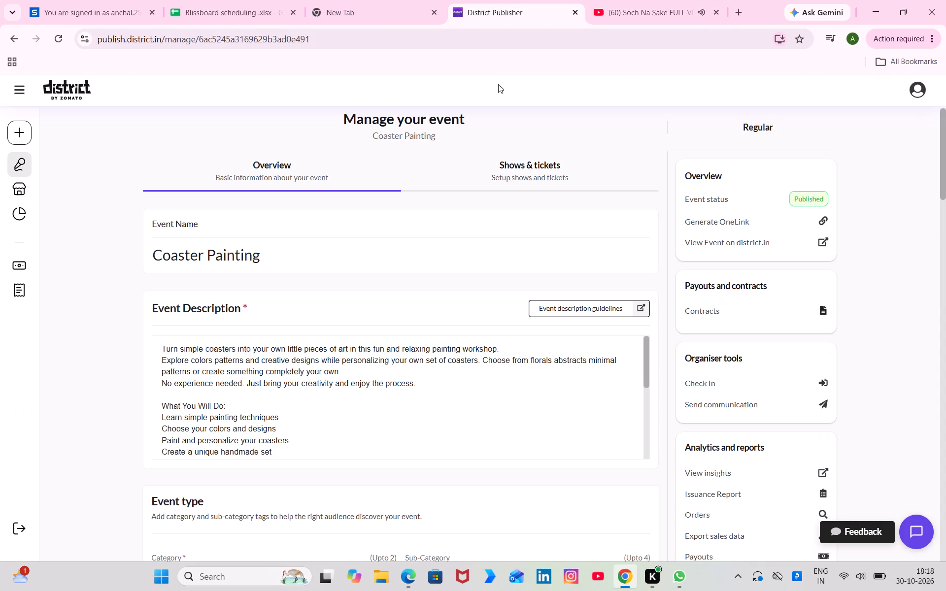
{"action": "left_click", "coordinate": [541, 179]}
{"action": "left_click", "coordinate": [559, 338]}
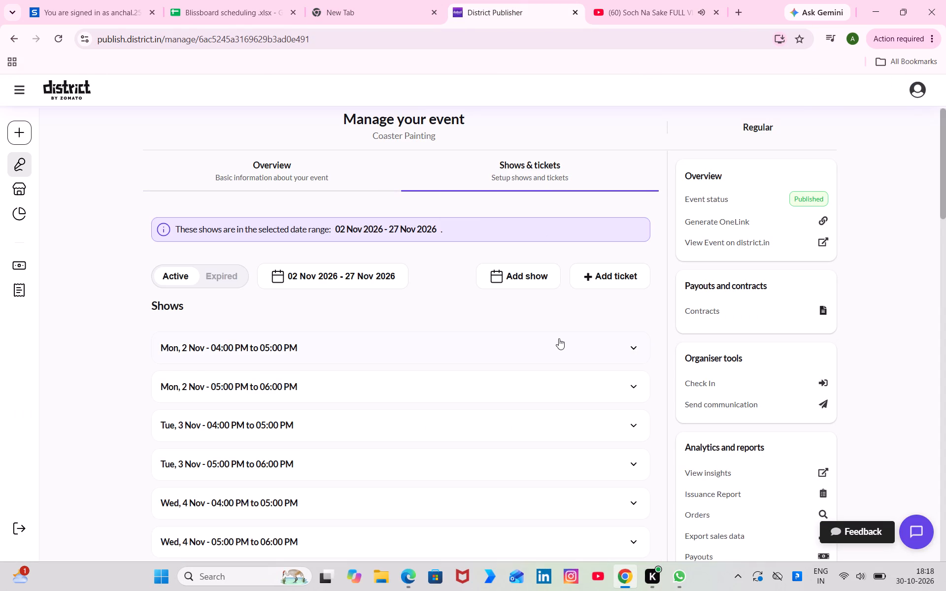
{"action": "left_click", "coordinate": [17, 33]}
{"action": "left_click", "coordinate": [417, 579]}
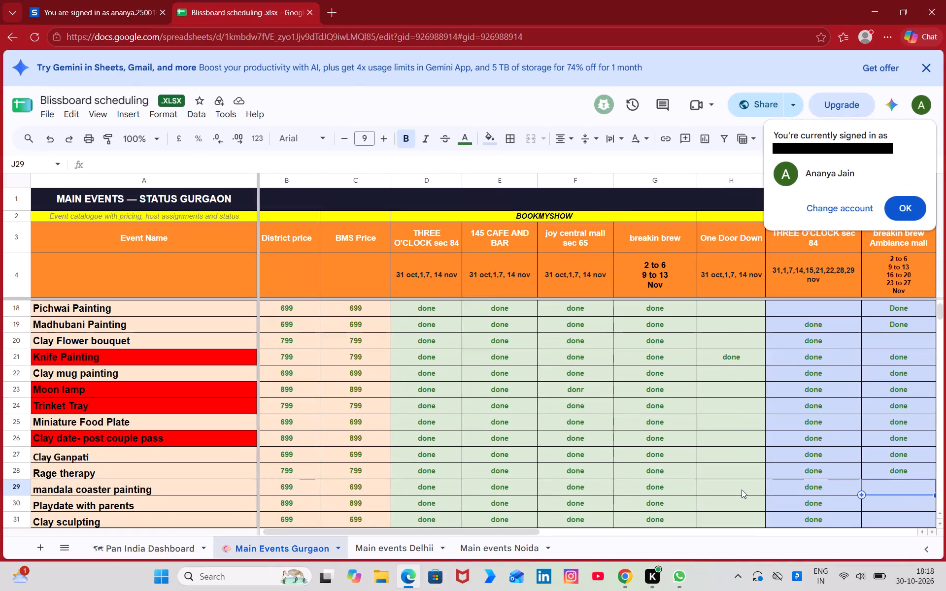
{"action": "key", "text": "d"}
{"action": "key", "text": "Return"}
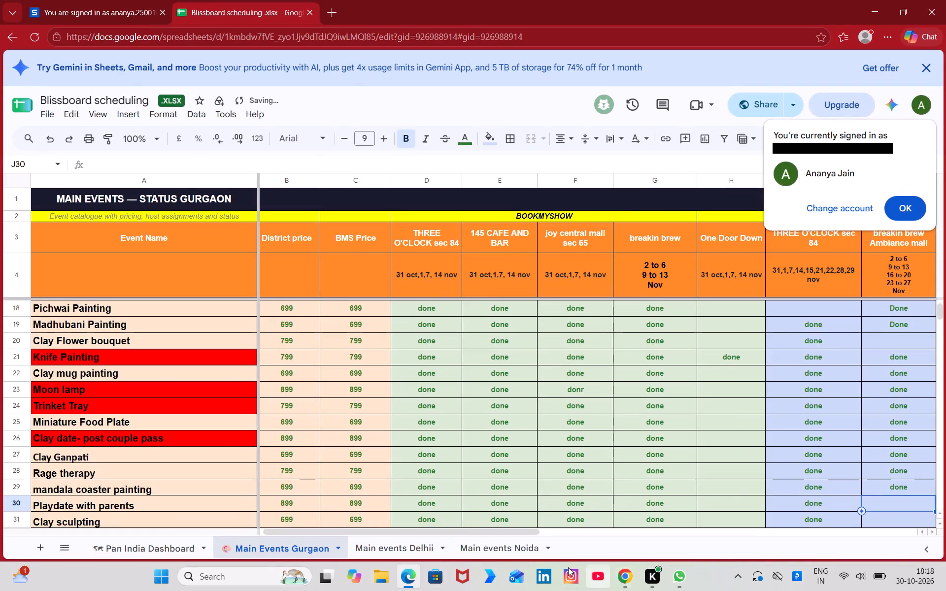
In District Publisher, search the events for "pare" and open Playdate with Parents at Breakin' Brew, Gurugram.
{"action": "left_click", "coordinate": [415, 582]}
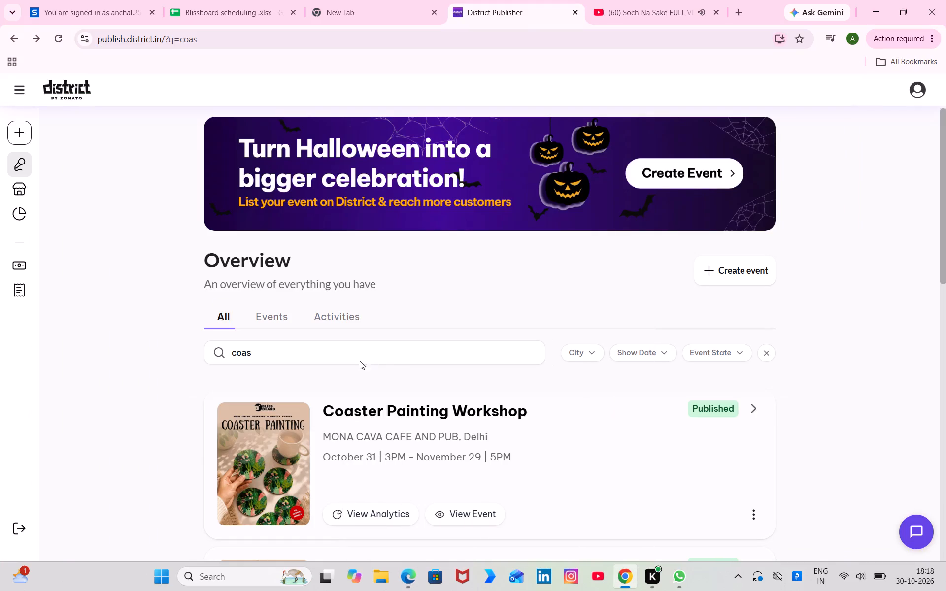
{"action": "left_click_drag", "start_coordinate": [324, 355], "coordinate": [155, 372]}
{"action": "type", "text": "pare"}
{"action": "scroll", "coordinate": [295, 442], "scroll_direction": "down", "scroll_amount": 5}
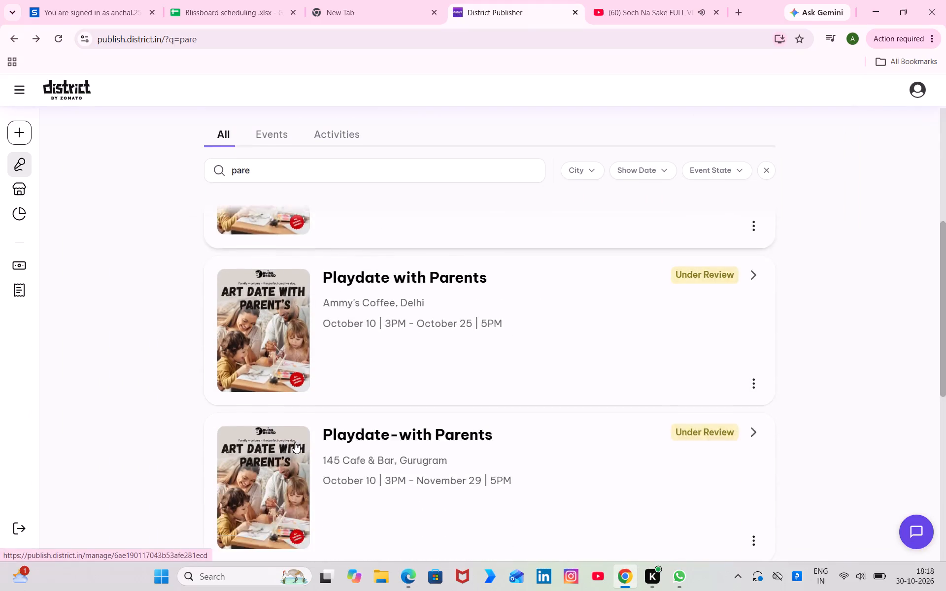
{"action": "scroll", "coordinate": [295, 442], "scroll_direction": "down", "scroll_amount": 4}
{"action": "left_click", "coordinate": [291, 361]}
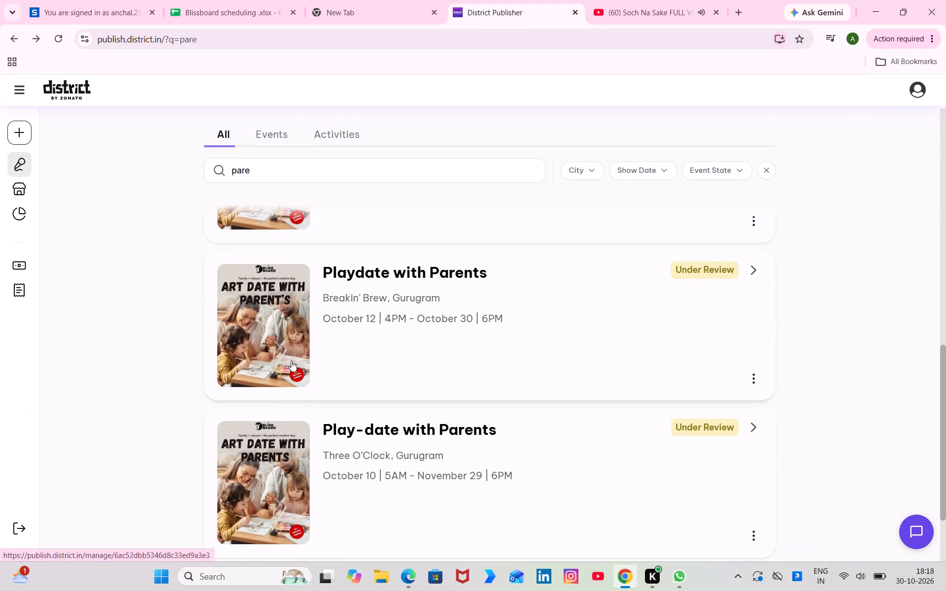
Set up Playdate with Parents as a recurring event that repeats weekly from Mon, 2 Nov to Fri, 27 Nov.
{"action": "left_click", "coordinate": [519, 160]}
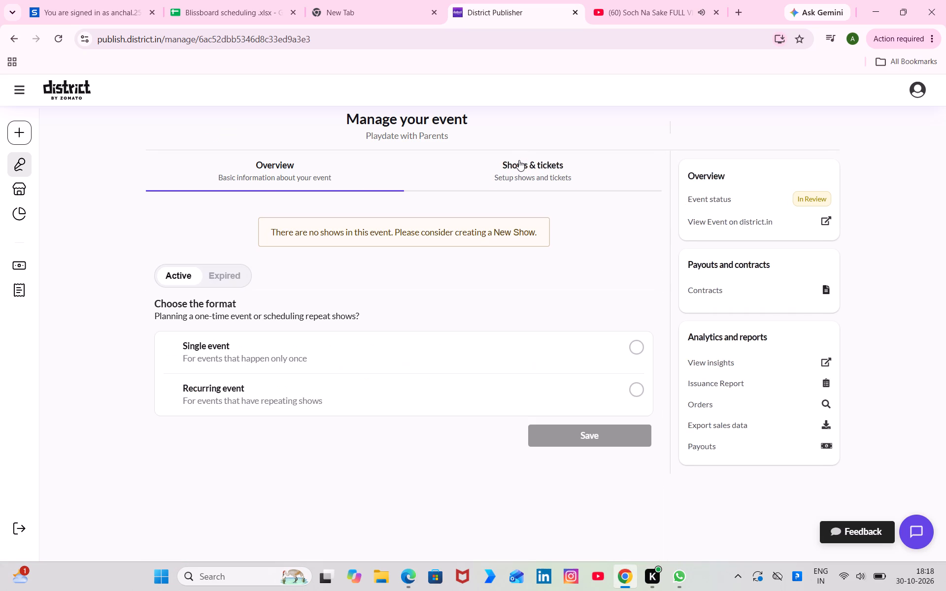
{"action": "left_click", "coordinate": [437, 407]}
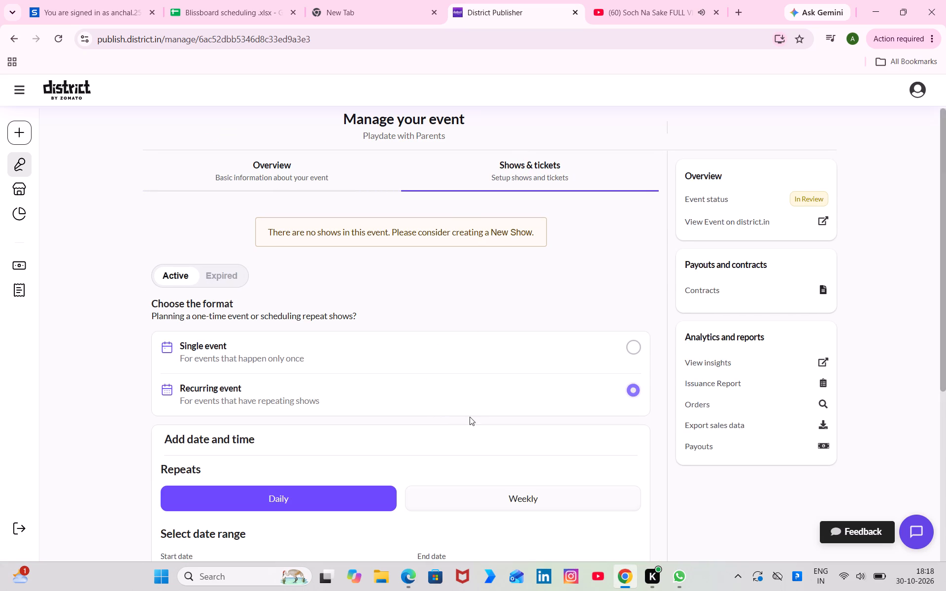
{"action": "left_click", "coordinate": [522, 503]}
{"action": "scroll", "coordinate": [522, 503], "scroll_direction": "down", "scroll_amount": 4}
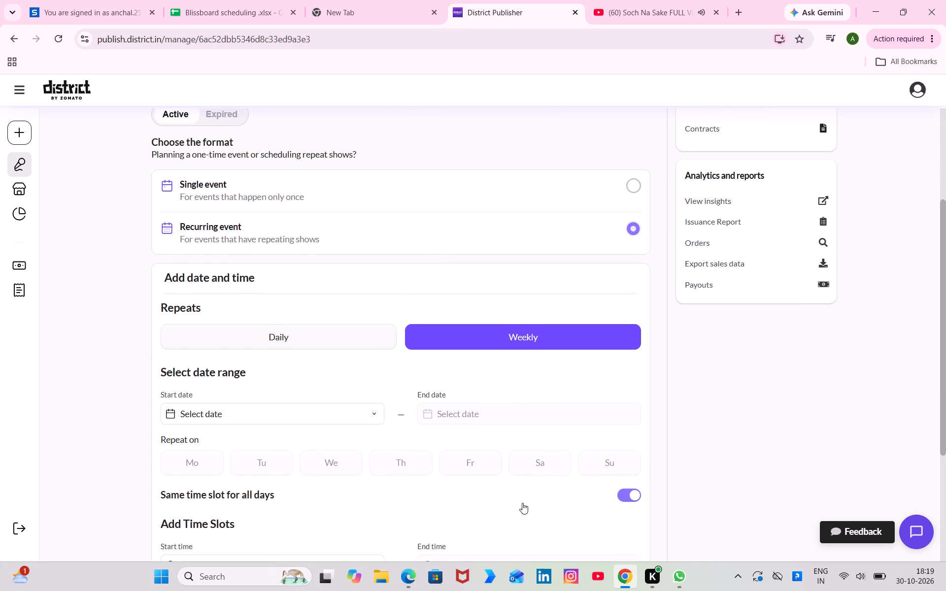
{"action": "left_click", "coordinate": [348, 413]}
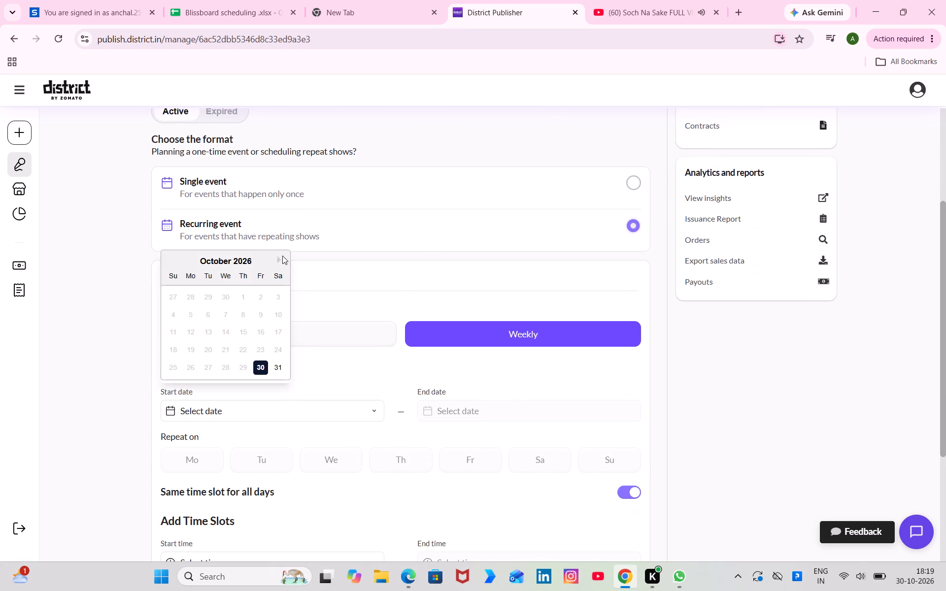
{"action": "left_click", "coordinate": [276, 260]}
{"action": "left_click", "coordinate": [278, 258]}
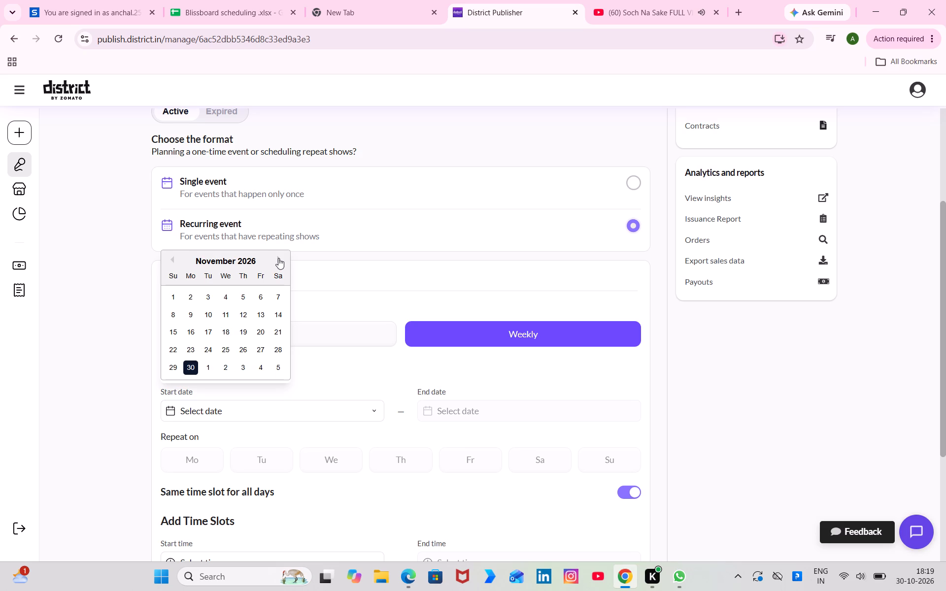
{"action": "left_click", "coordinate": [196, 295]}
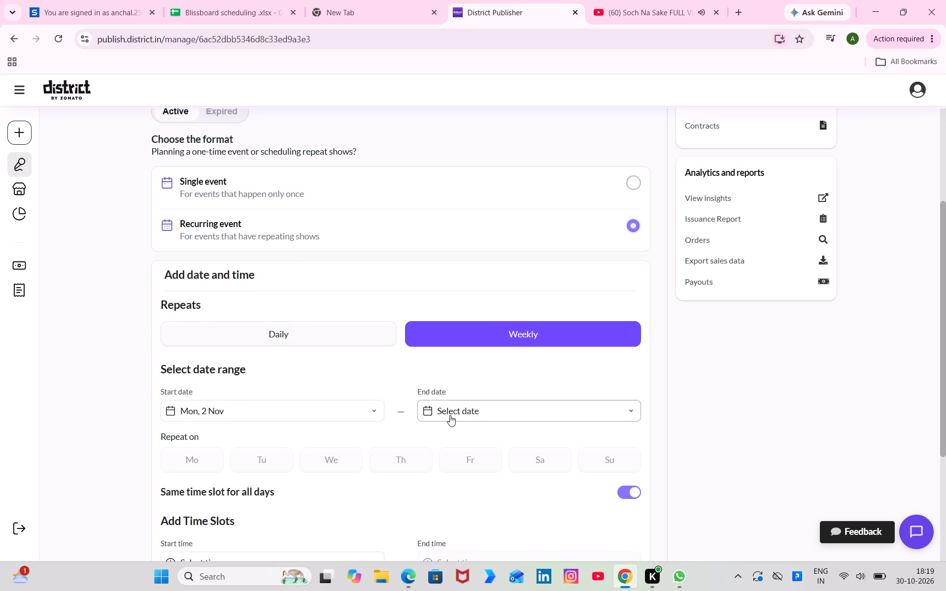
{"action": "left_click", "coordinate": [450, 415]}
{"action": "left_click", "coordinate": [606, 347]}
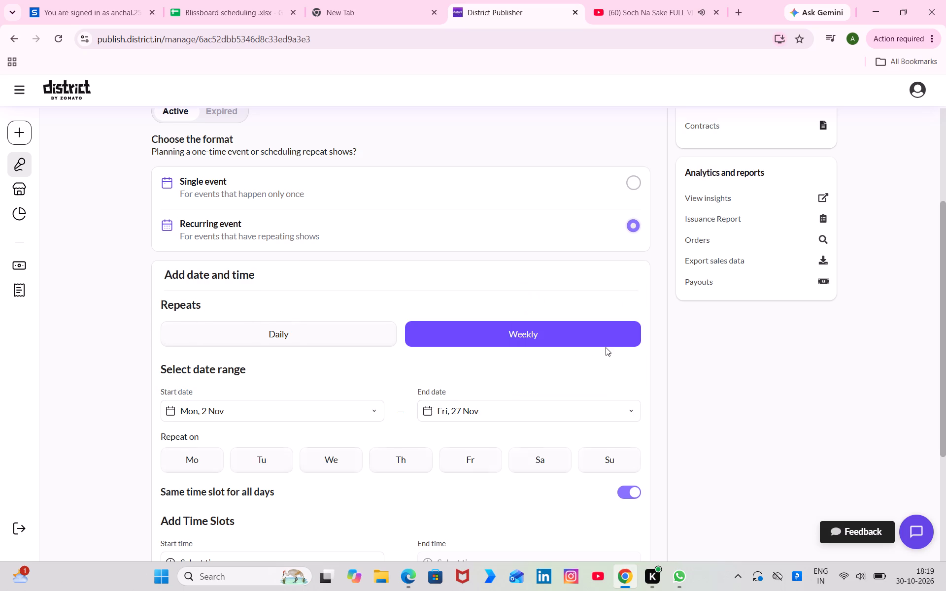
Set the Playdate with Parents shows to repeat on Mo, Tu, We, Th and Fr.
{"action": "left_click", "coordinate": [193, 467]}
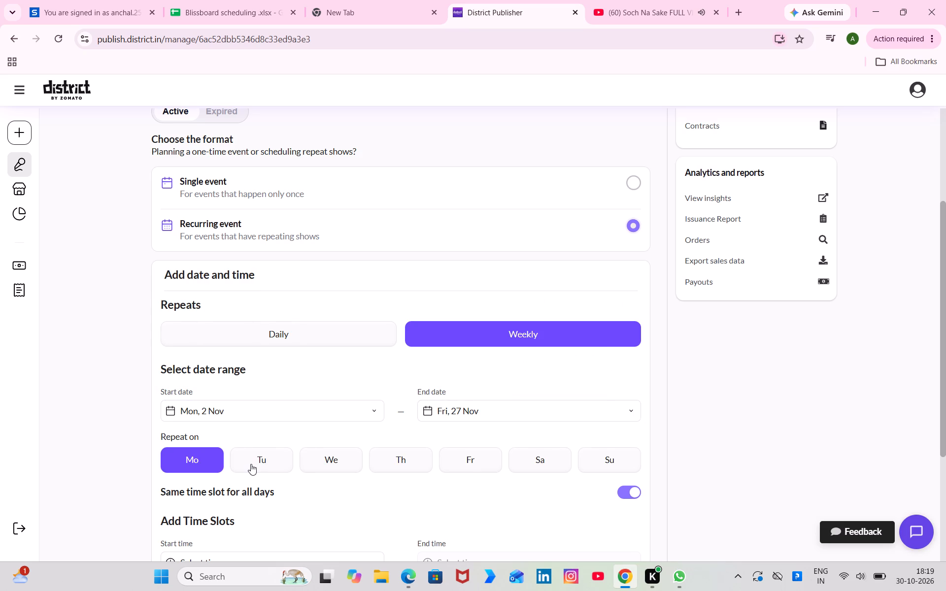
{"action": "left_click", "coordinate": [251, 464]}
{"action": "left_click", "coordinate": [306, 459]}
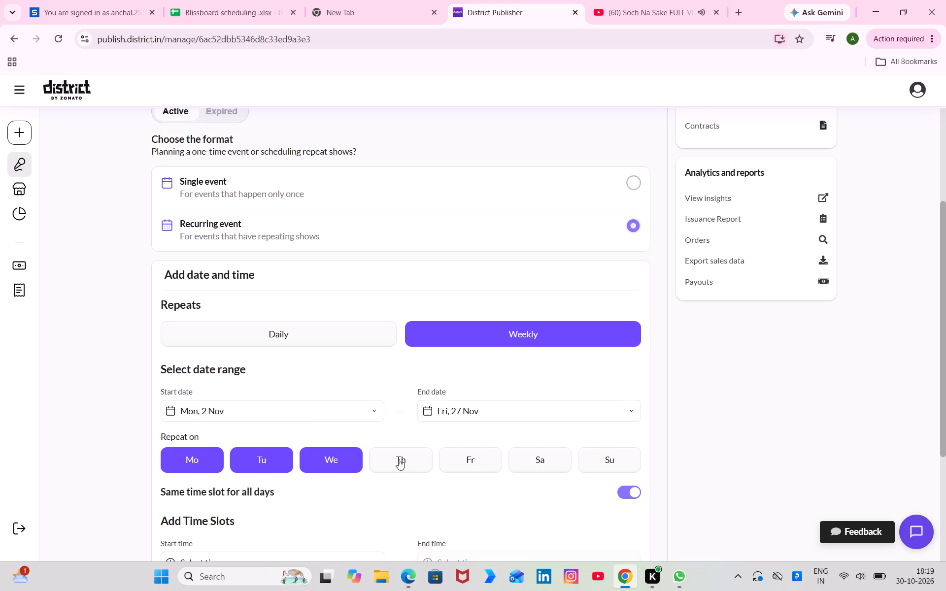
{"action": "left_click", "coordinate": [399, 459]}
{"action": "left_click", "coordinate": [464, 467]}
Set the first time slot to run from 04:00 PM to 05:00 PM.
{"action": "scroll", "coordinate": [464, 467], "scroll_direction": "down", "scroll_amount": 1}
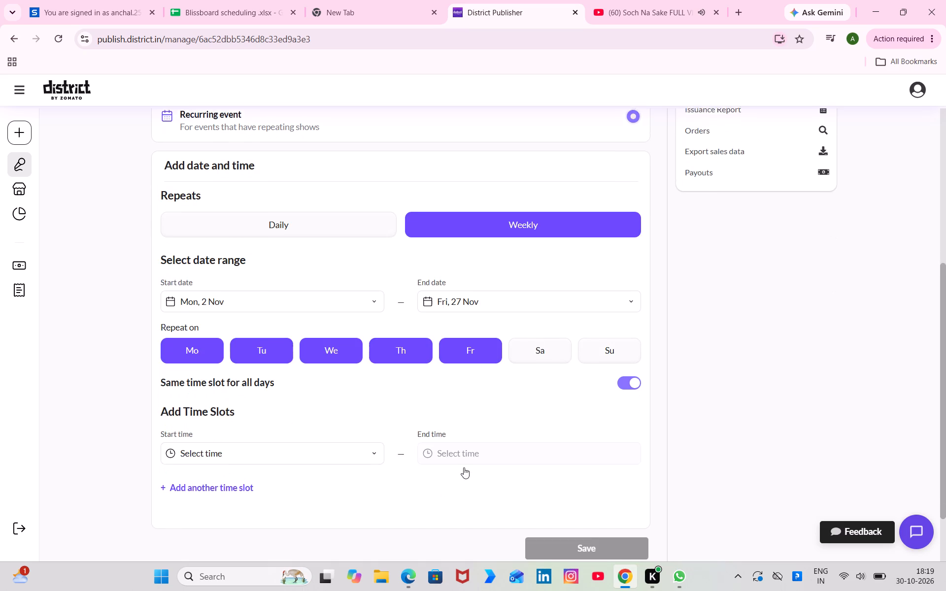
{"action": "scroll", "coordinate": [464, 467], "scroll_direction": "down", "scroll_amount": 1}
{"action": "left_click", "coordinate": [352, 450]}
{"action": "scroll", "coordinate": [330, 386], "scroll_direction": "down", "scroll_amount": 4}
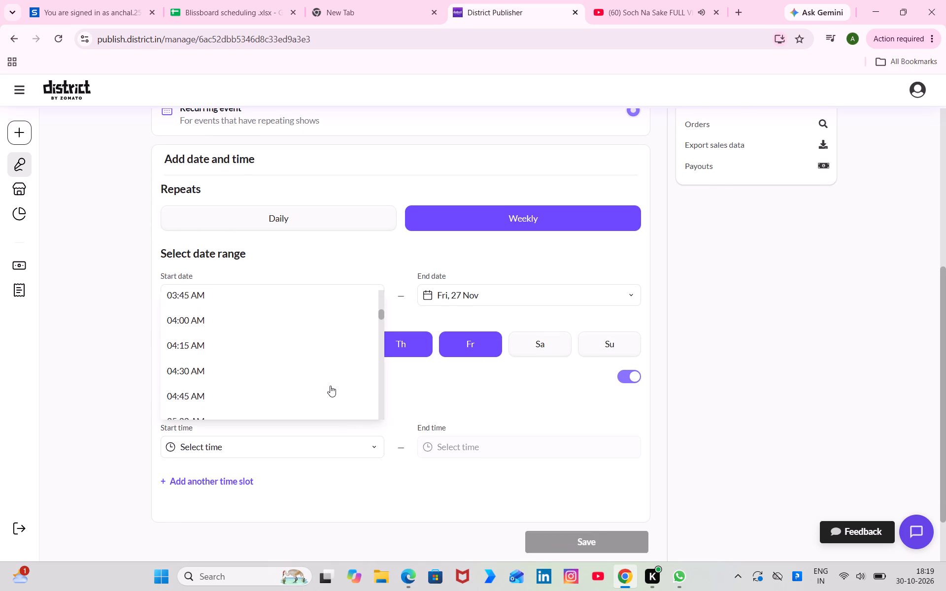
{"action": "scroll", "coordinate": [330, 386], "scroll_direction": "down", "scroll_amount": 7}
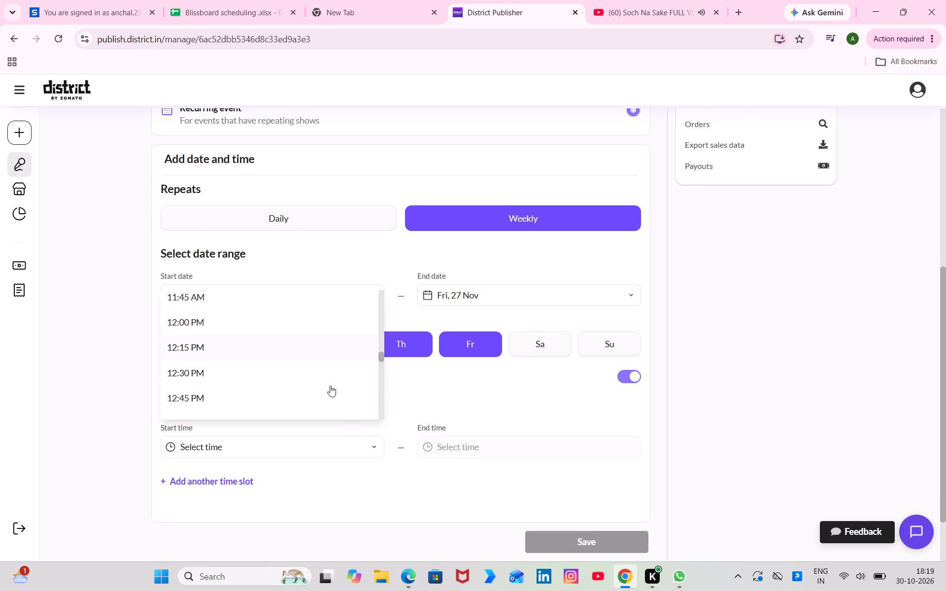
{"action": "scroll", "coordinate": [330, 386], "scroll_direction": "down", "scroll_amount": 5}
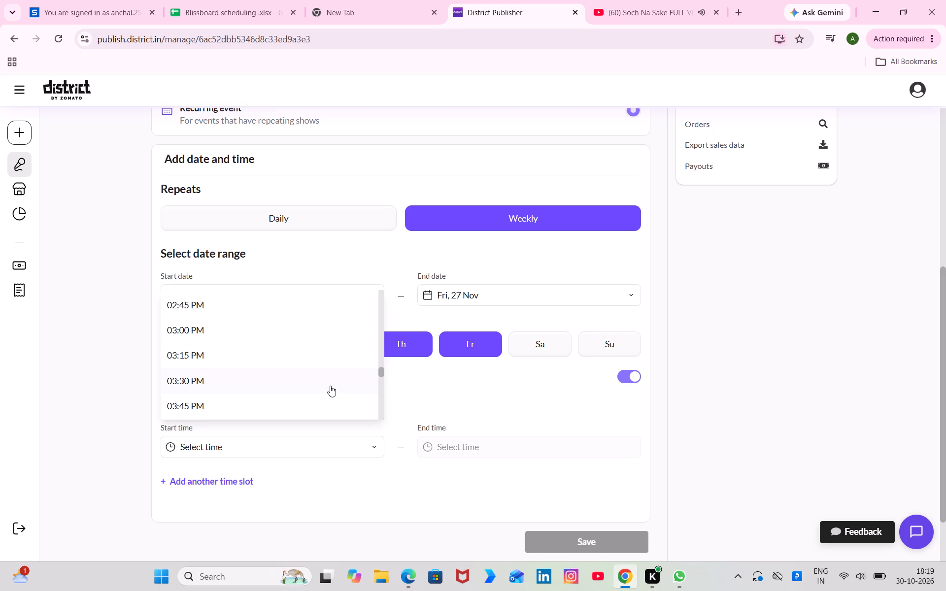
{"action": "scroll", "coordinate": [330, 386], "scroll_direction": "down", "scroll_amount": 1}
{"action": "left_click", "coordinate": [278, 394]}
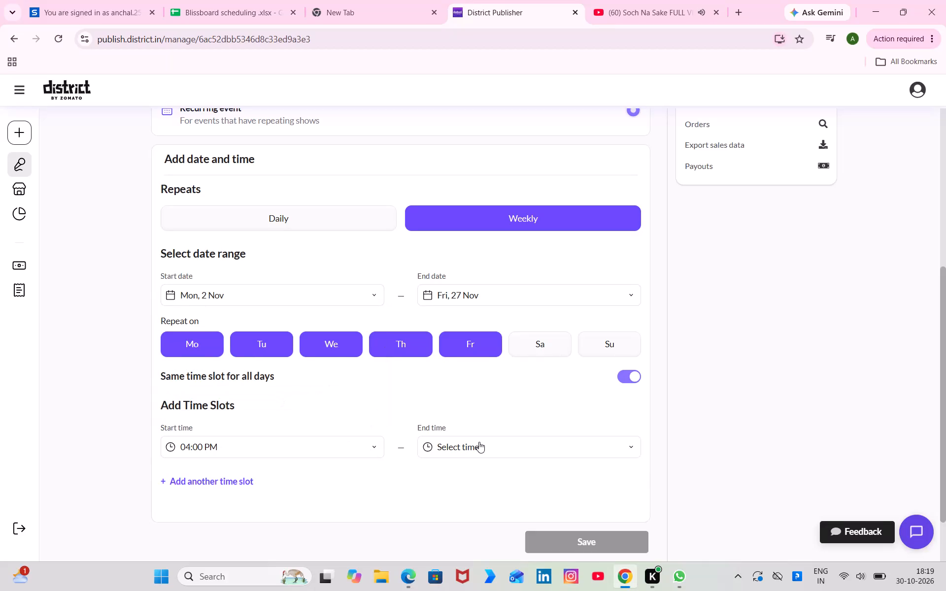
{"action": "left_click", "coordinate": [479, 442]}
{"action": "left_click", "coordinate": [469, 375]}
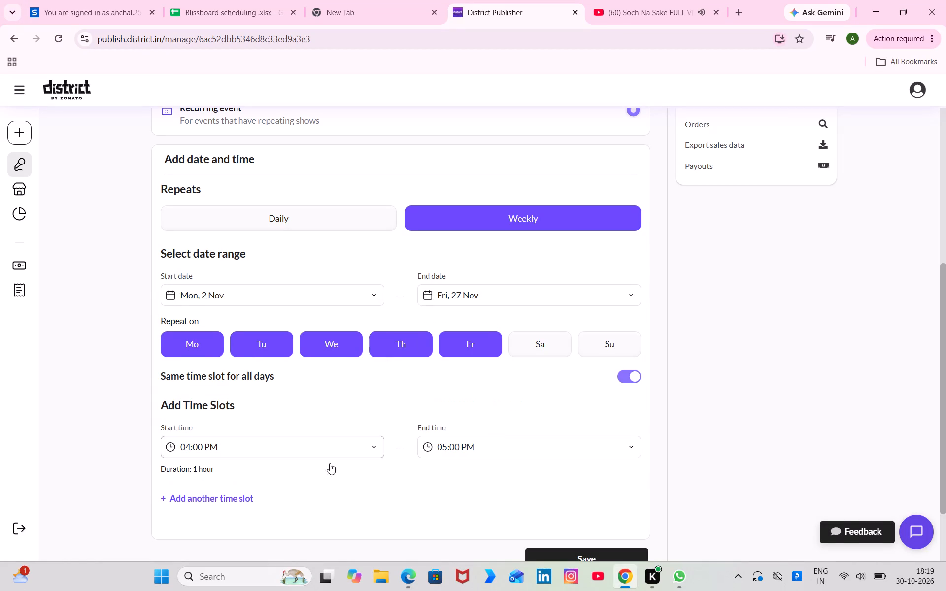
Add a second time slot from 05:00 PM to 06:00 PM and save the recurring shows.
{"action": "left_click", "coordinate": [224, 500]}
{"action": "left_click", "coordinate": [229, 504]}
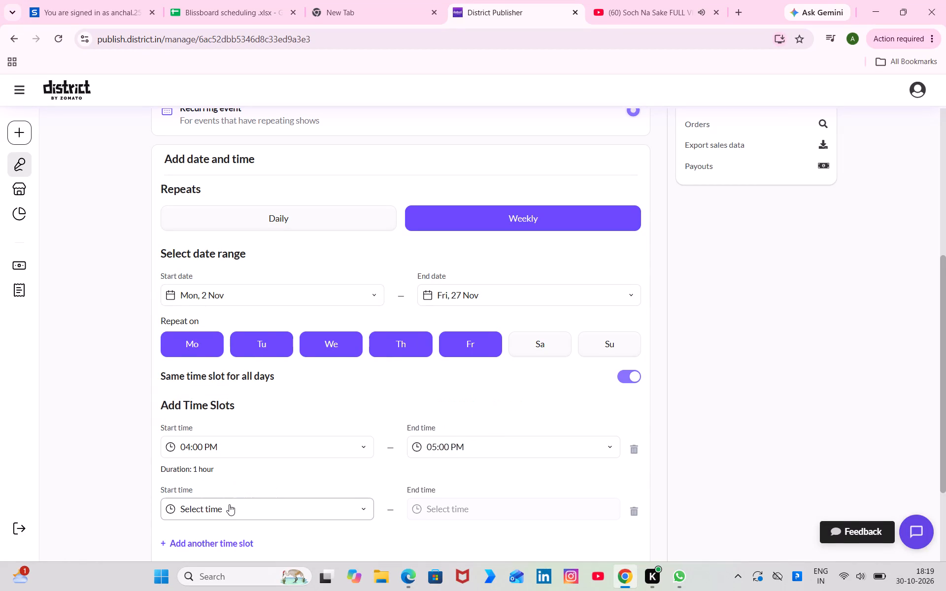
{"action": "scroll", "coordinate": [252, 437], "scroll_direction": "down", "scroll_amount": 8}
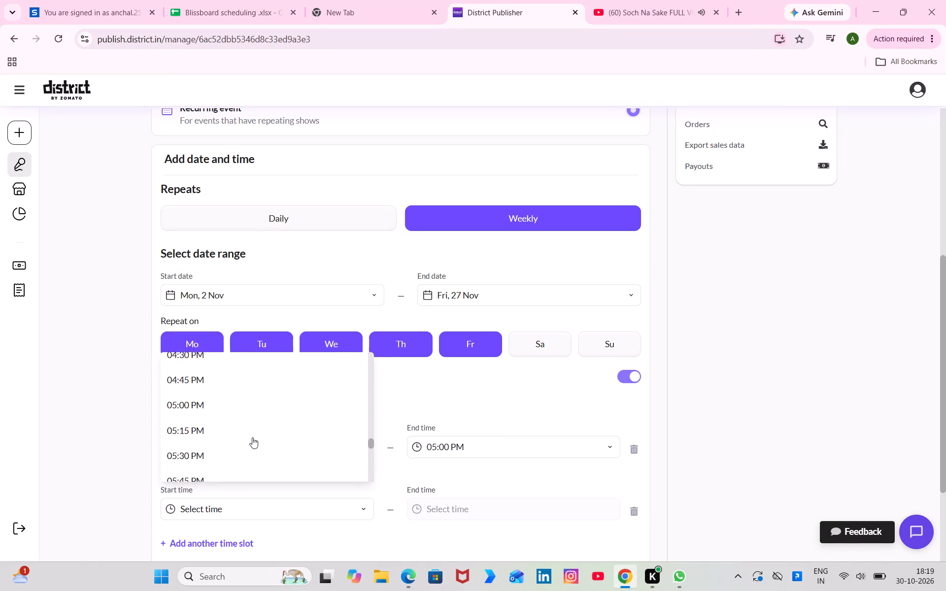
{"action": "scroll", "coordinate": [252, 437], "scroll_direction": "down", "scroll_amount": 1}
{"action": "scroll", "coordinate": [249, 434], "scroll_direction": "up", "scroll_amount": 1}
{"action": "left_click", "coordinate": [236, 401]}
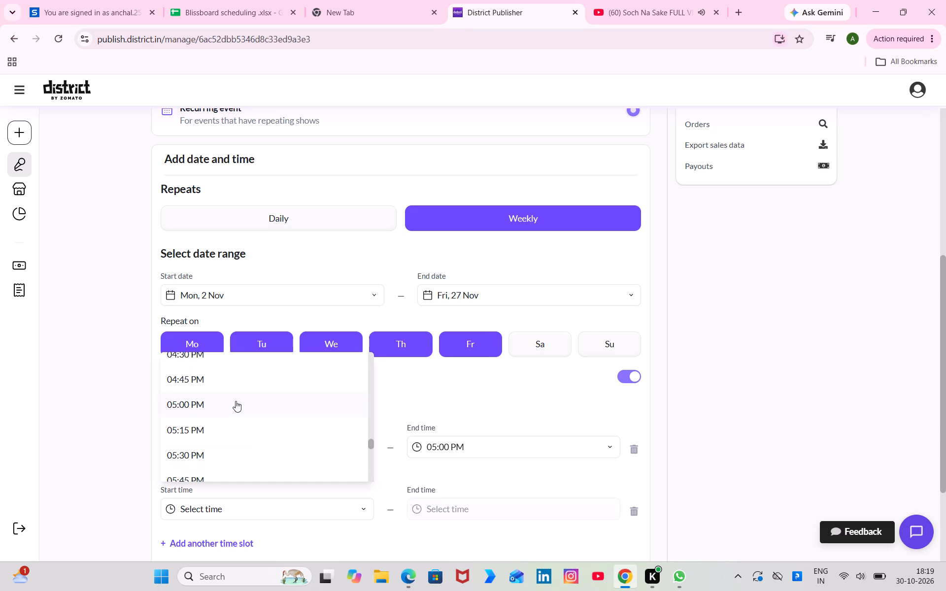
{"action": "left_click", "coordinate": [481, 503]}
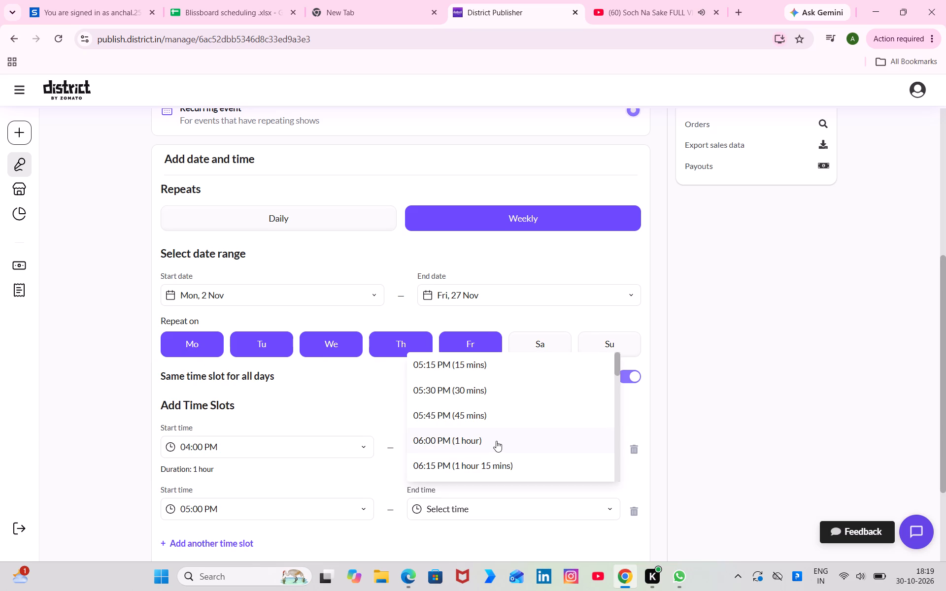
{"action": "left_click", "coordinate": [496, 441]}
{"action": "scroll", "coordinate": [496, 441], "scroll_direction": "down", "scroll_amount": 3}
{"action": "left_click", "coordinate": [564, 468]}
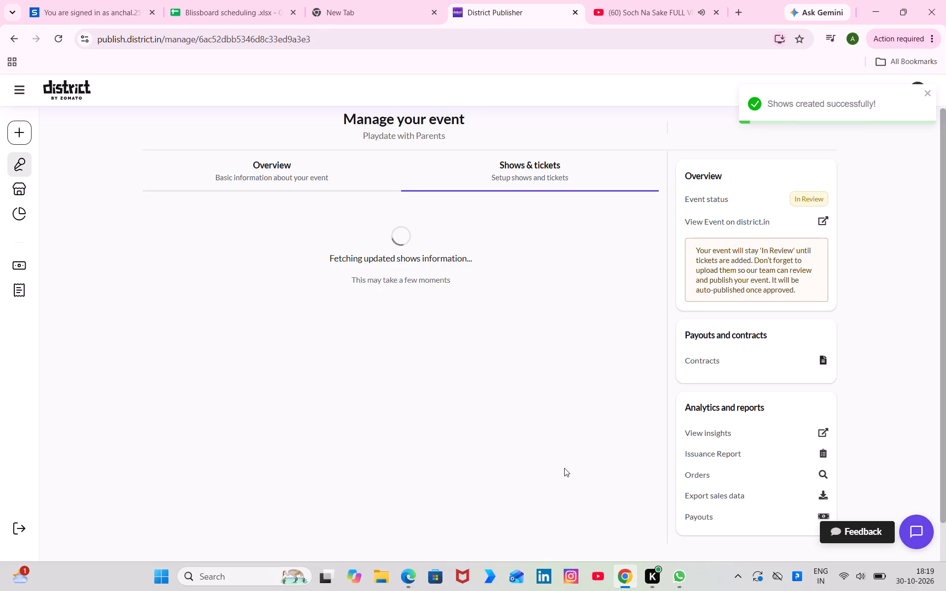
Start a new ticket with the pasted INR 250 cover charge description and the custom name ENTRY PASS.
{"action": "left_click", "coordinate": [607, 273]}
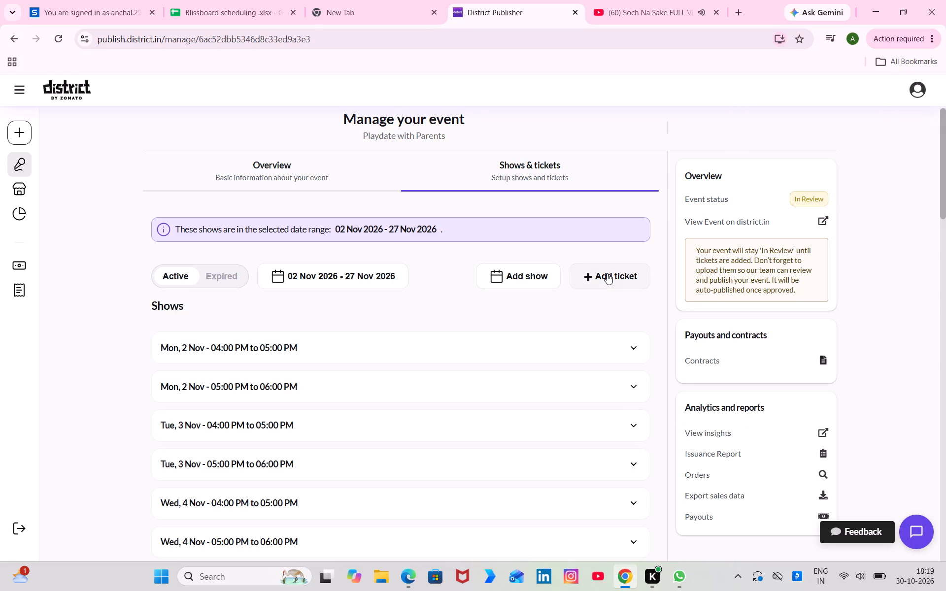
{"action": "left_click", "coordinate": [724, 239]}
{"action": "key", "text": "ctrl+v"}
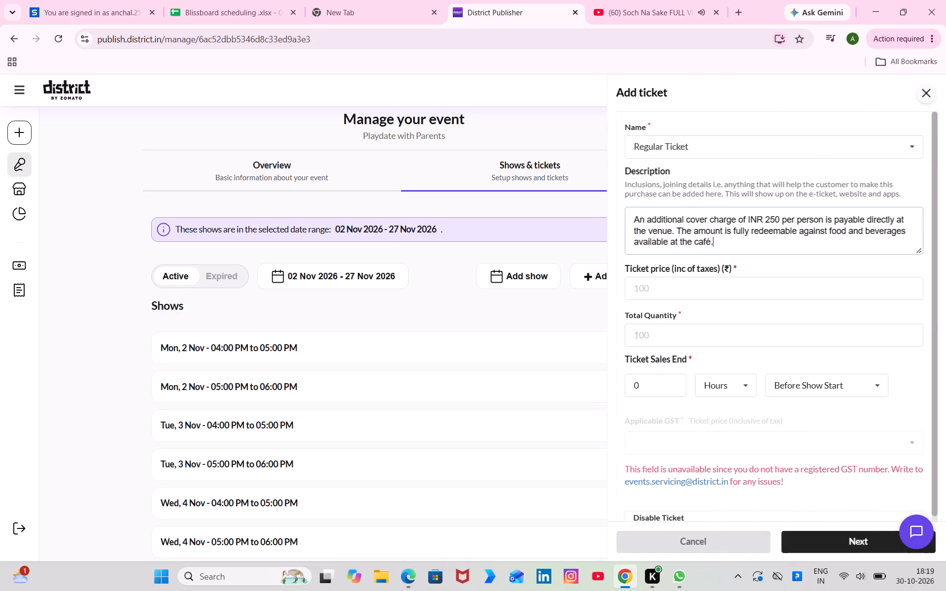
{"action": "left_click", "coordinate": [711, 151]}
{"action": "left_click", "coordinate": [737, 184]}
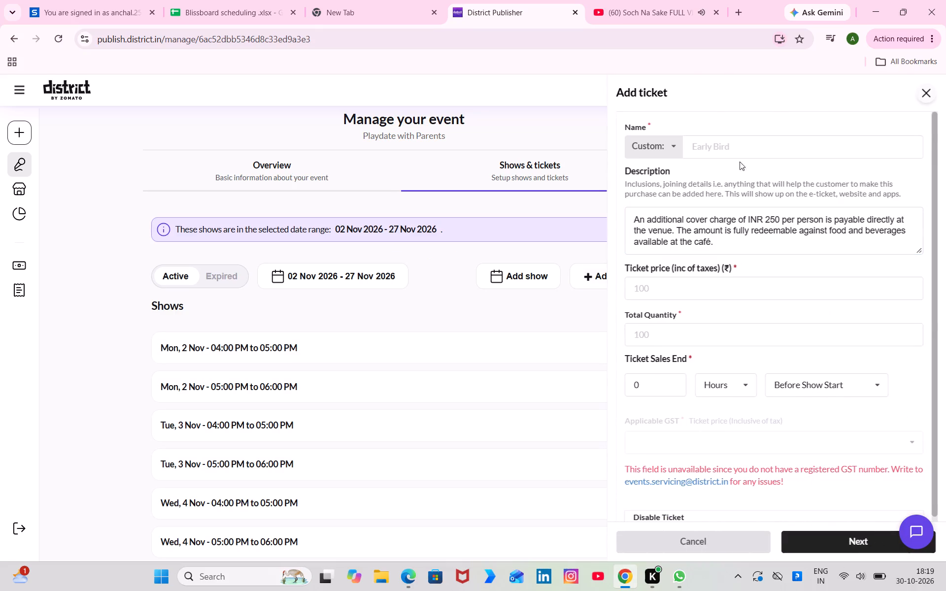
{"action": "left_click", "coordinate": [741, 148]}
{"action": "left_click", "coordinate": [774, 172]}
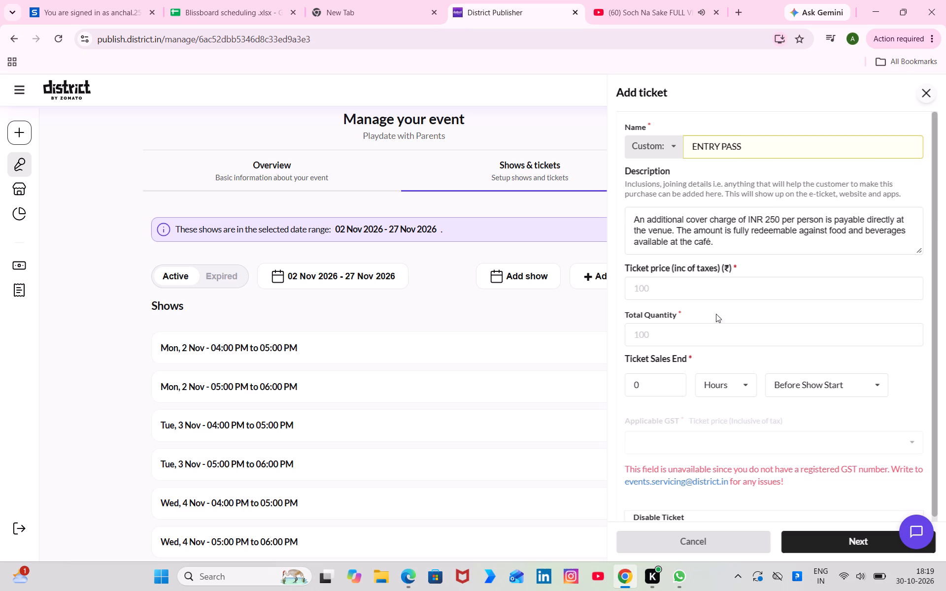
Set the ticket to quantity 10, sales ending 30 minutes before show start and price ₹899, and save it to all shows.
{"action": "left_click", "coordinate": [703, 334]}
{"action": "type", "text": "10"}
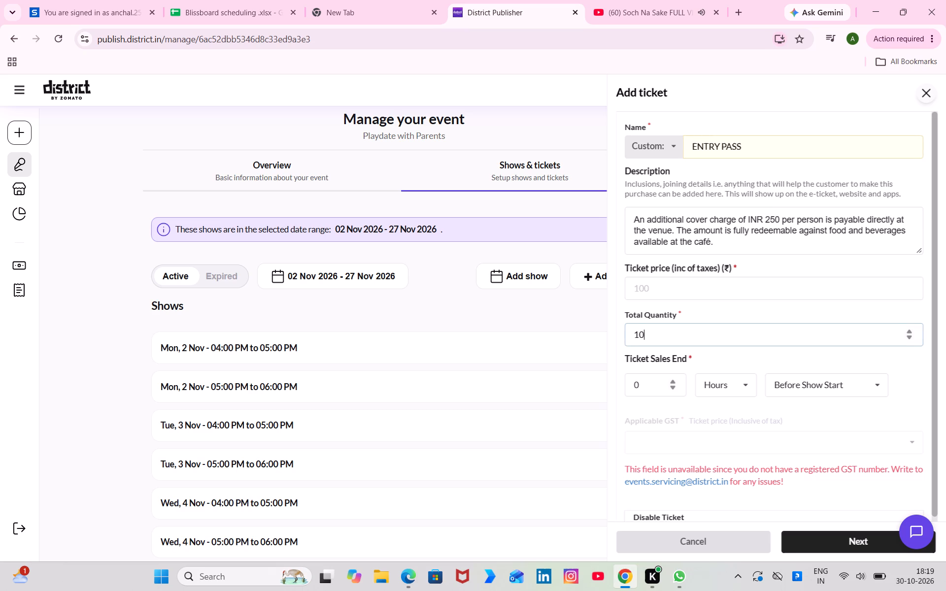
{"action": "left_click", "coordinate": [630, 389]}
{"action": "key", "text": "3"}
{"action": "left_click", "coordinate": [709, 392]}
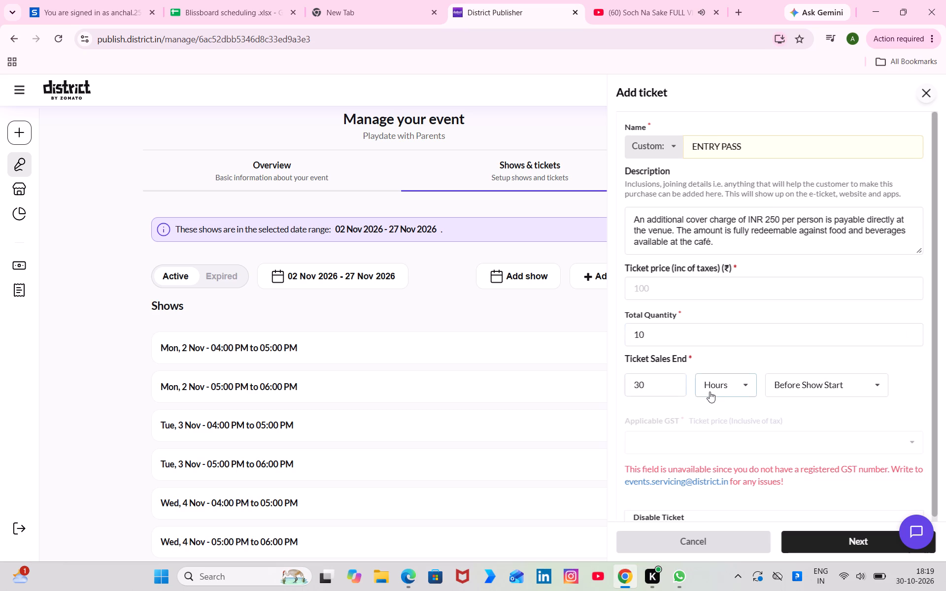
{"action": "left_click", "coordinate": [717, 406]}
{"action": "left_click", "coordinate": [714, 293]}
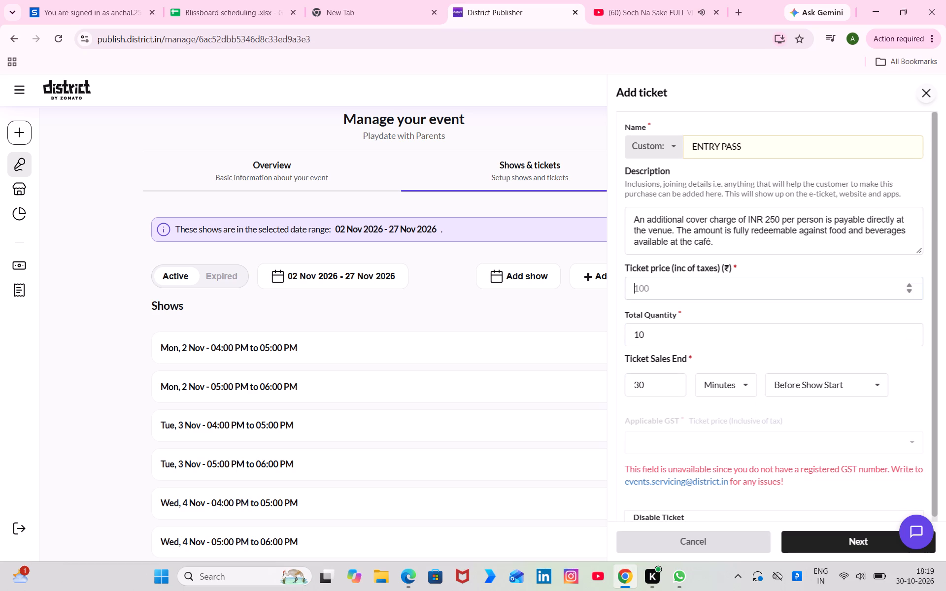
{"action": "type", "text": "899"}
{"action": "left_click", "coordinate": [861, 543]}
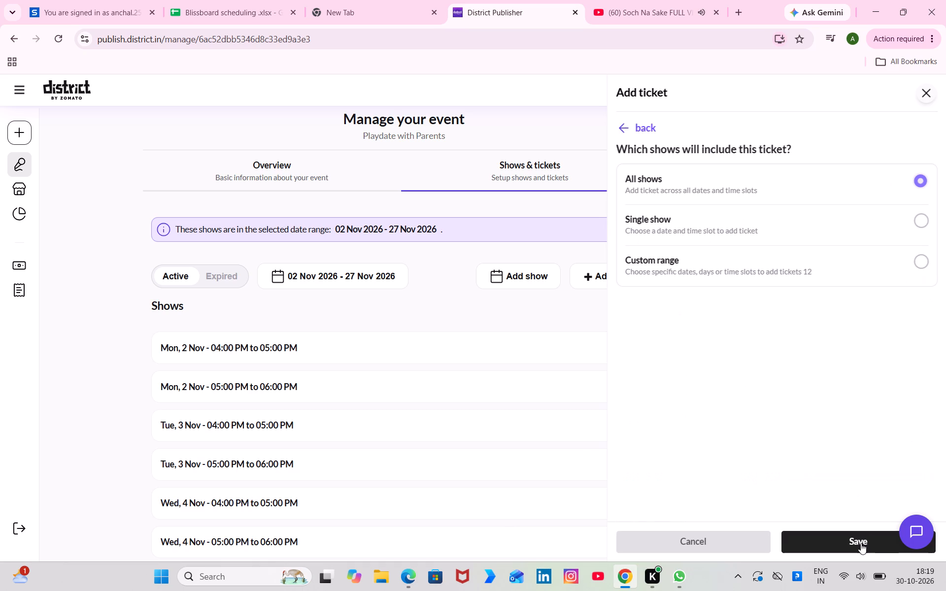
{"action": "left_click", "coordinate": [861, 543]}
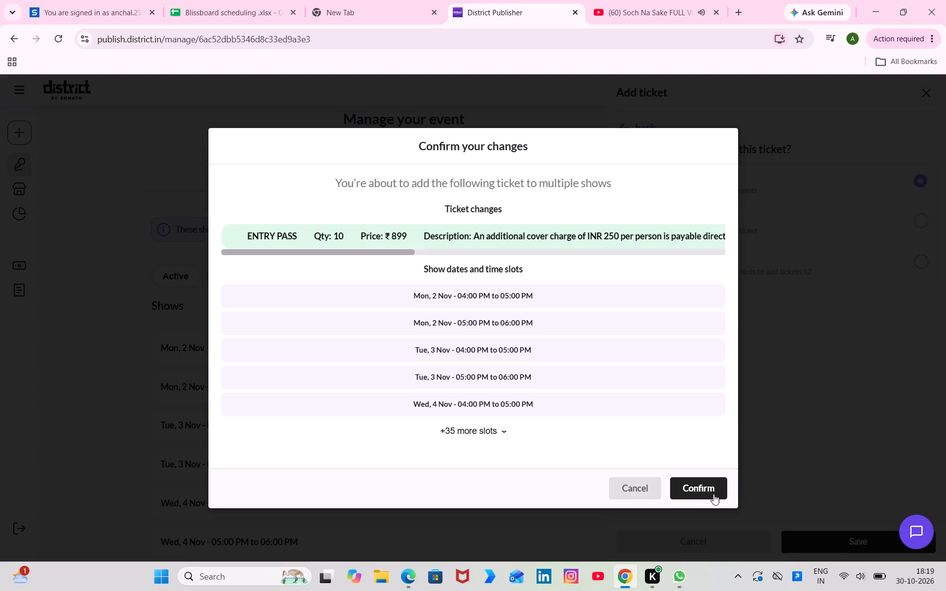
{"action": "left_click", "coordinate": [709, 494]}
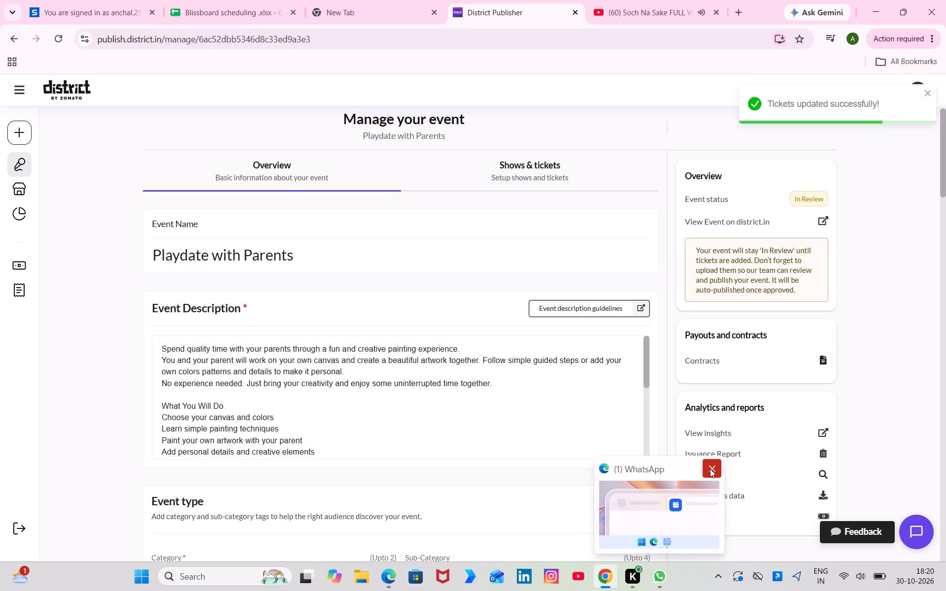
Close the WhatsApp window.
{"action": "left_click", "coordinate": [710, 469]}
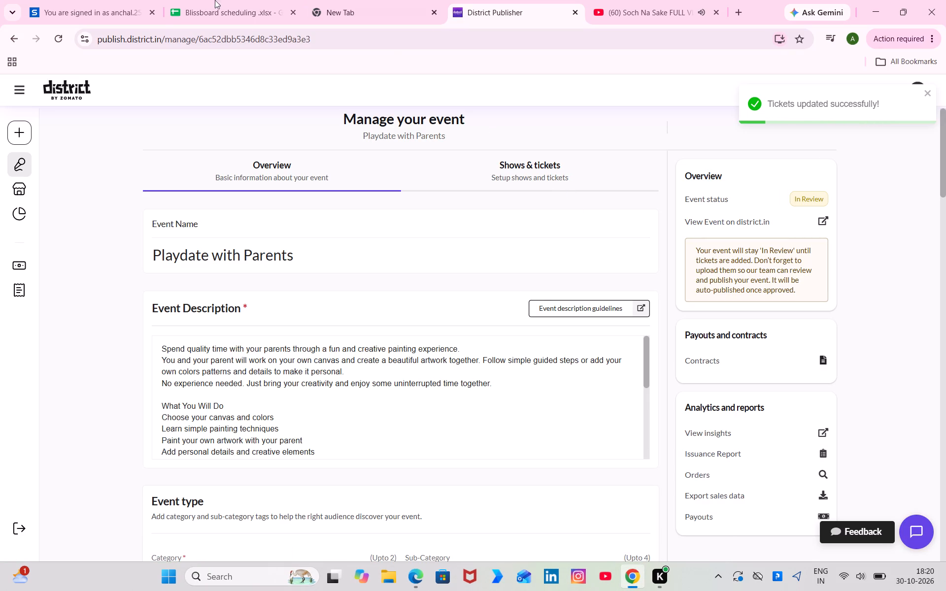
Return to the event search results, and enter done for Playdate with parents under District's breakin brew Ambiance mall in the Blissboard spreadsheet.
{"action": "left_click", "coordinate": [11, 41]}
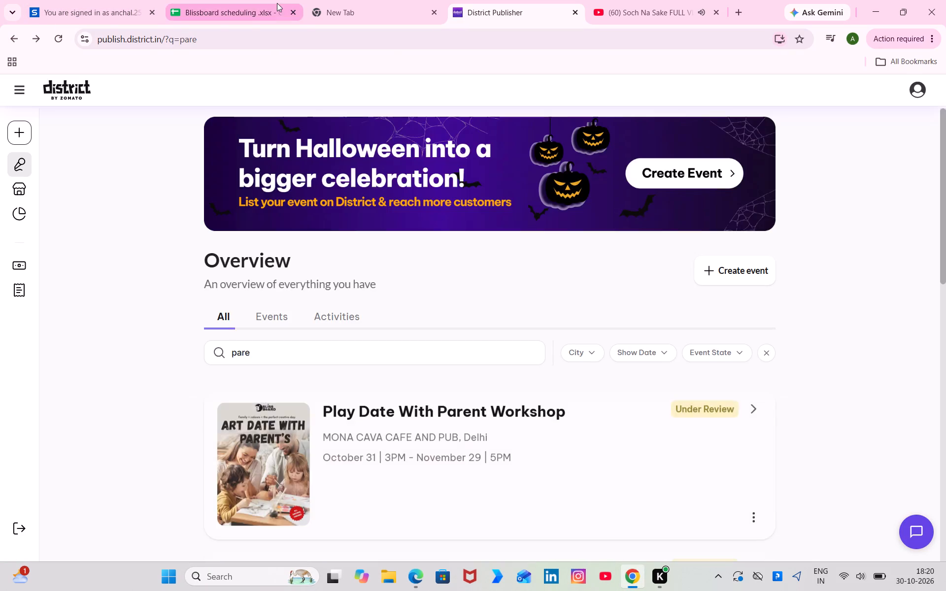
{"action": "left_click", "coordinate": [277, 3]}
{"action": "key", "text": "d"}
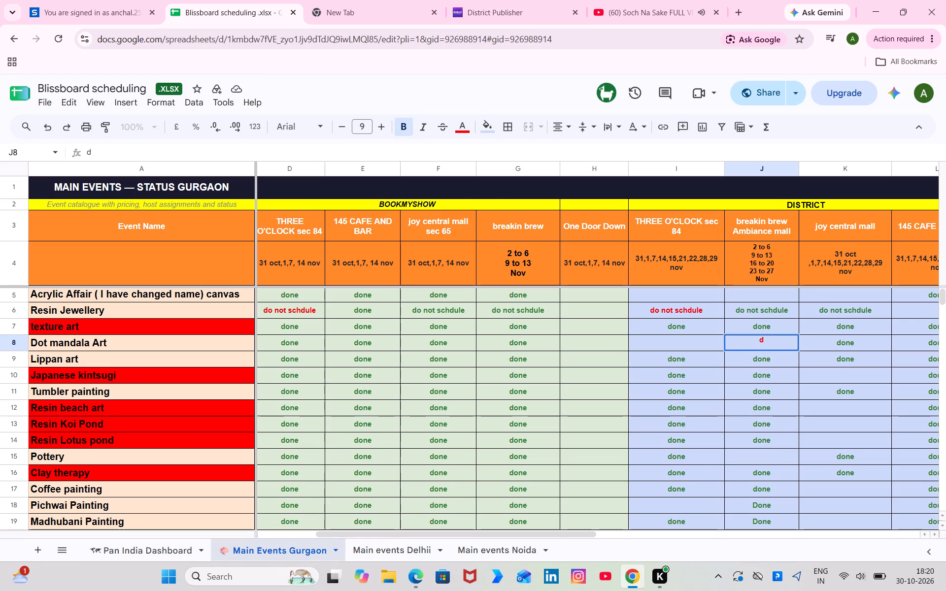
{"action": "key", "text": "BackSpace"}
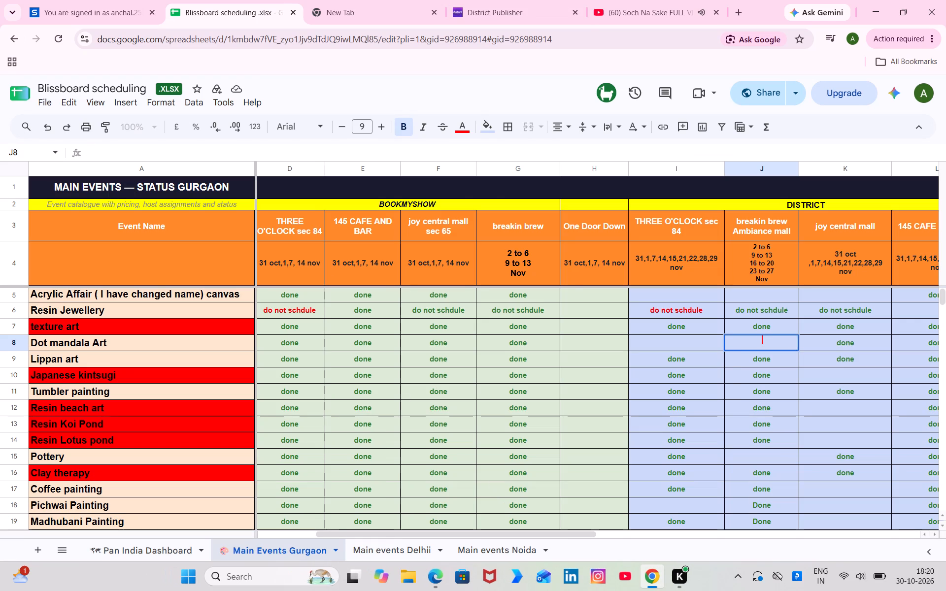
{"action": "scroll", "coordinate": [712, 443], "scroll_direction": "down", "scroll_amount": 5}
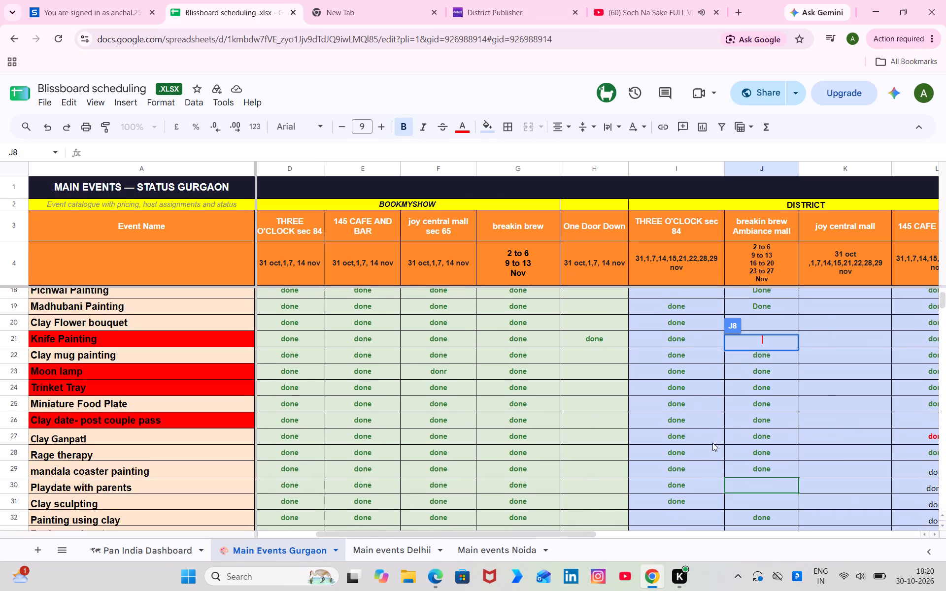
{"action": "scroll", "coordinate": [712, 443], "scroll_direction": "down", "scroll_amount": 1}
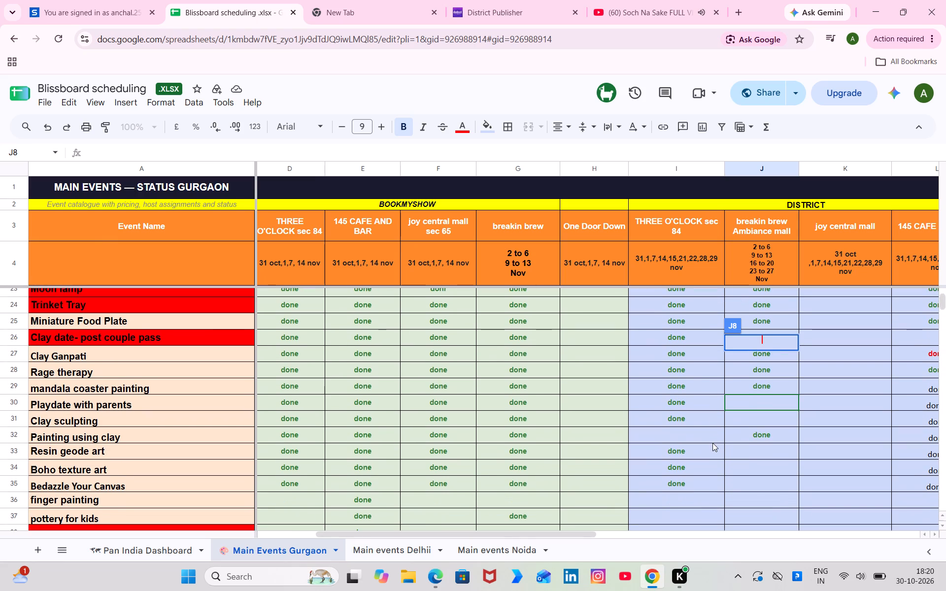
{"action": "scroll", "coordinate": [712, 443], "scroll_direction": "down", "scroll_amount": 1}
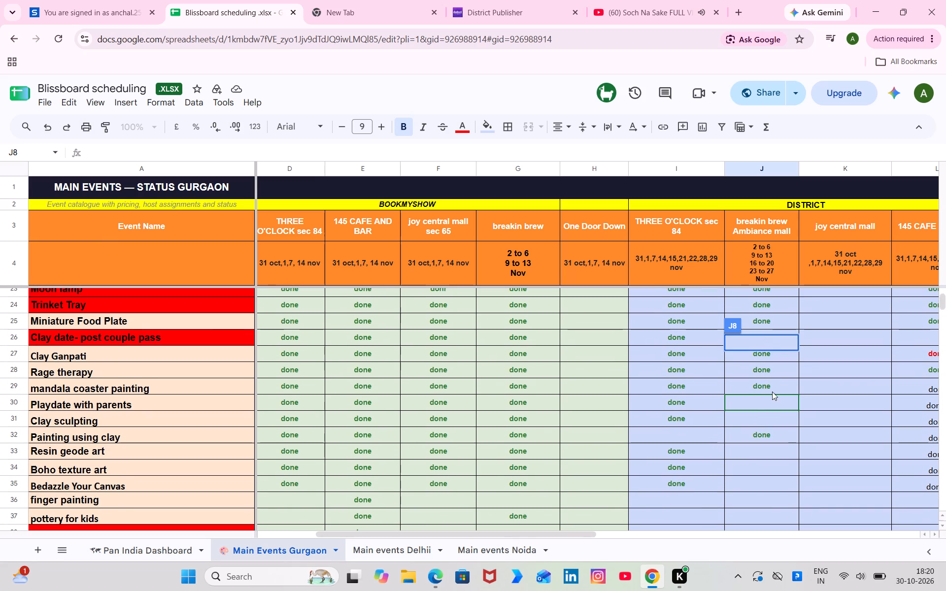
{"action": "left_click", "coordinate": [754, 404]}
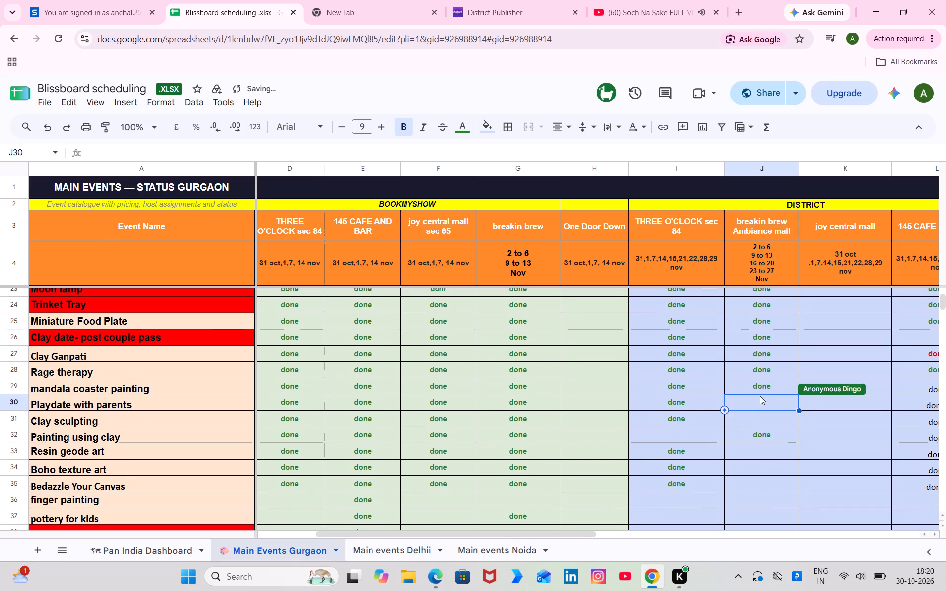
{"action": "key", "text": "d"}
{"action": "key", "text": "Return"}
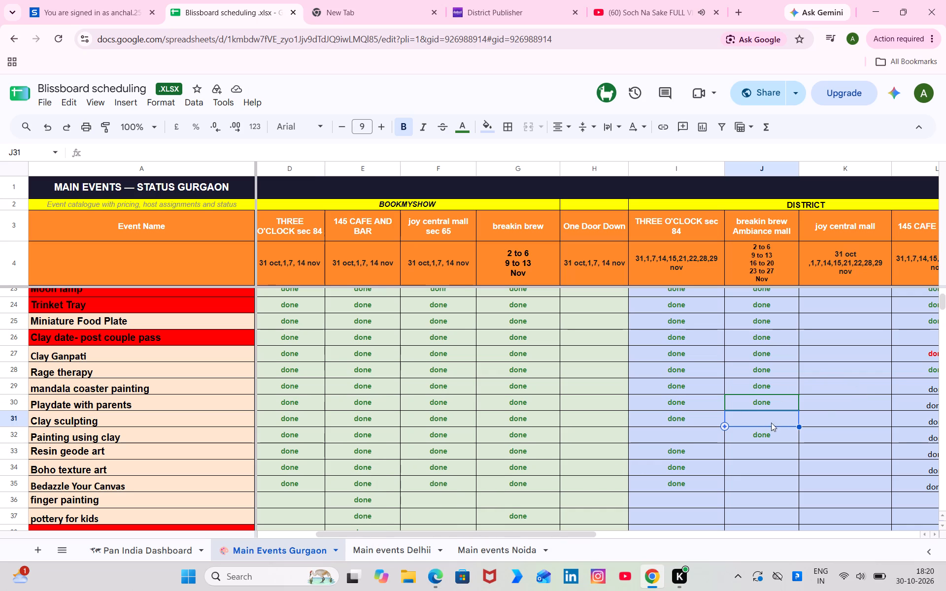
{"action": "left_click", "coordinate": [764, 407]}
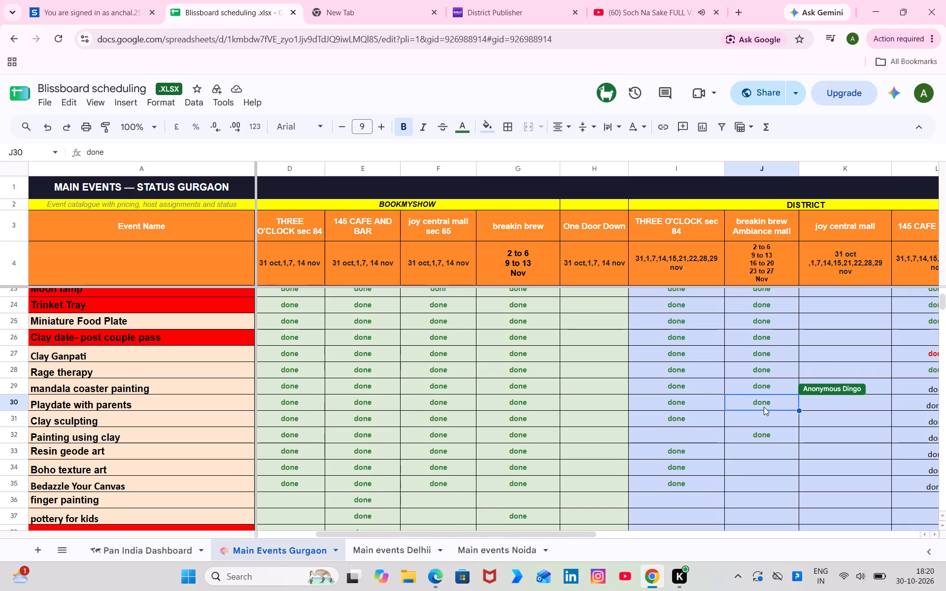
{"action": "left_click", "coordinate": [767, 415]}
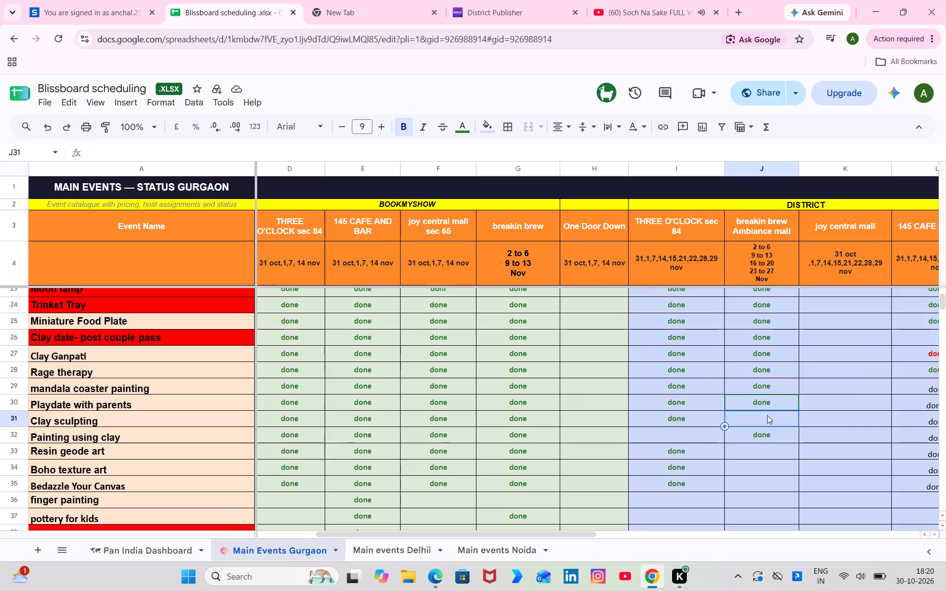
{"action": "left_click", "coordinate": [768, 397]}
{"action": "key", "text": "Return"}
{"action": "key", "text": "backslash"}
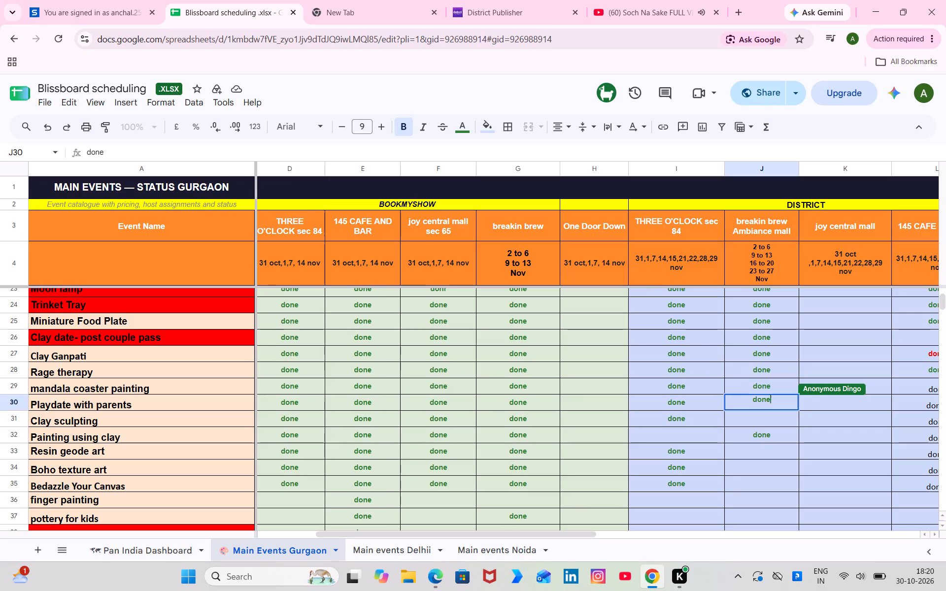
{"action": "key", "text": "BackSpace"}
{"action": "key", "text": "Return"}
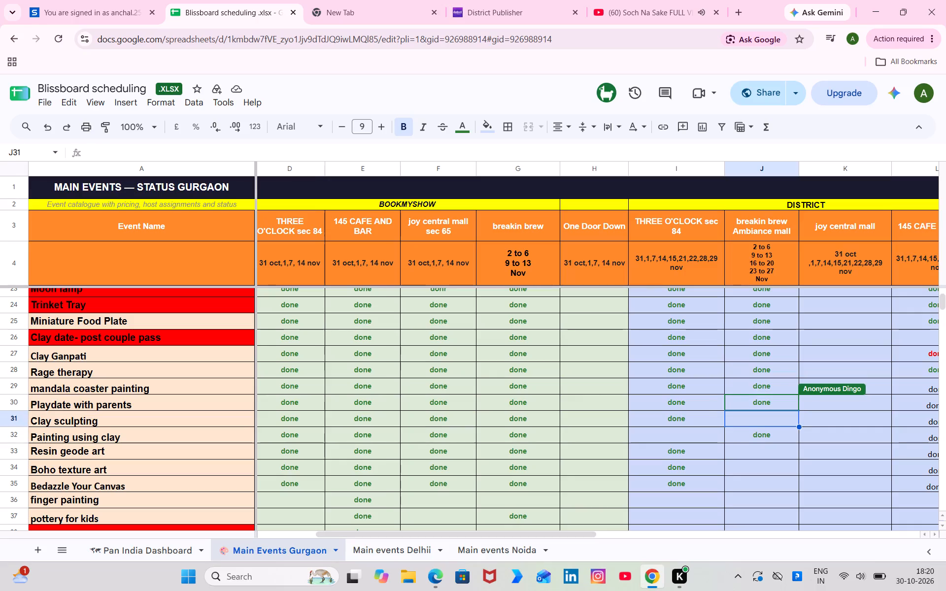
Check the Playdate with parents and Clay sculpting rows under District's breakin brew Ambiance mall in the Microsoft Edge copy of the spreadsheet.
{"action": "left_click", "coordinate": [438, 586]}
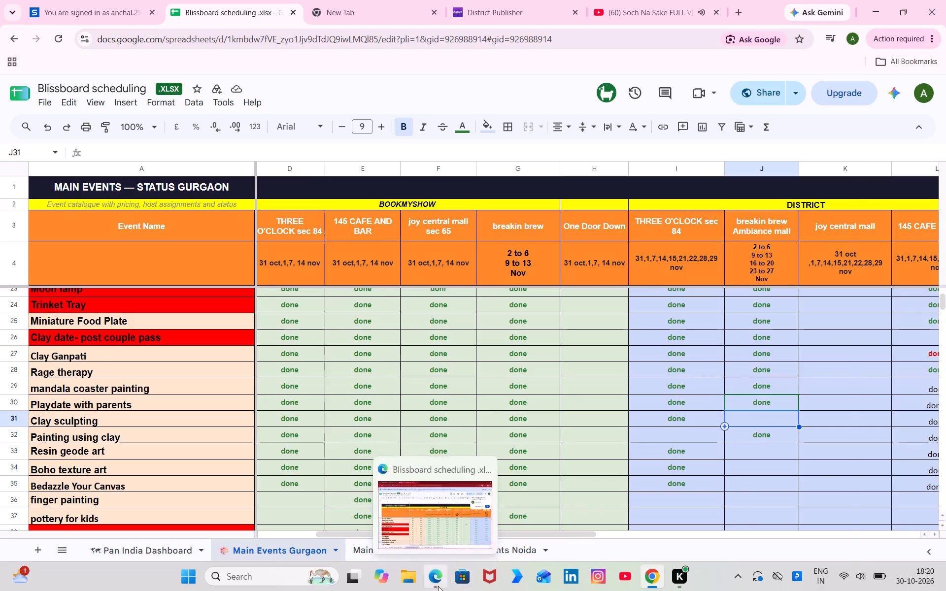
{"action": "left_click", "coordinate": [438, 586]}
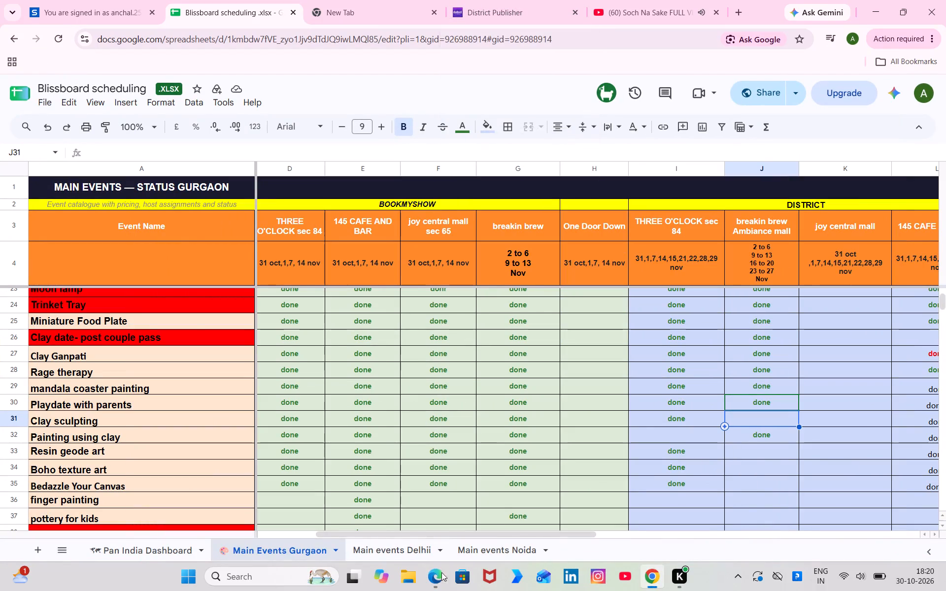
{"action": "left_click", "coordinate": [428, 580]}
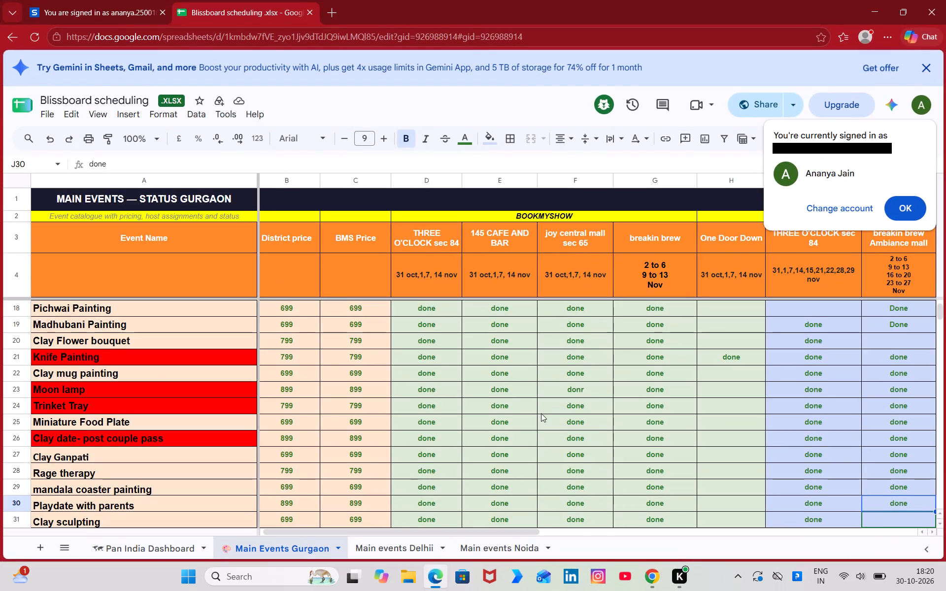
{"action": "scroll", "coordinate": [541, 413], "scroll_direction": "down", "scroll_amount": 2}
{"action": "scroll", "coordinate": [541, 413], "scroll_direction": "left", "scroll_amount": 2}
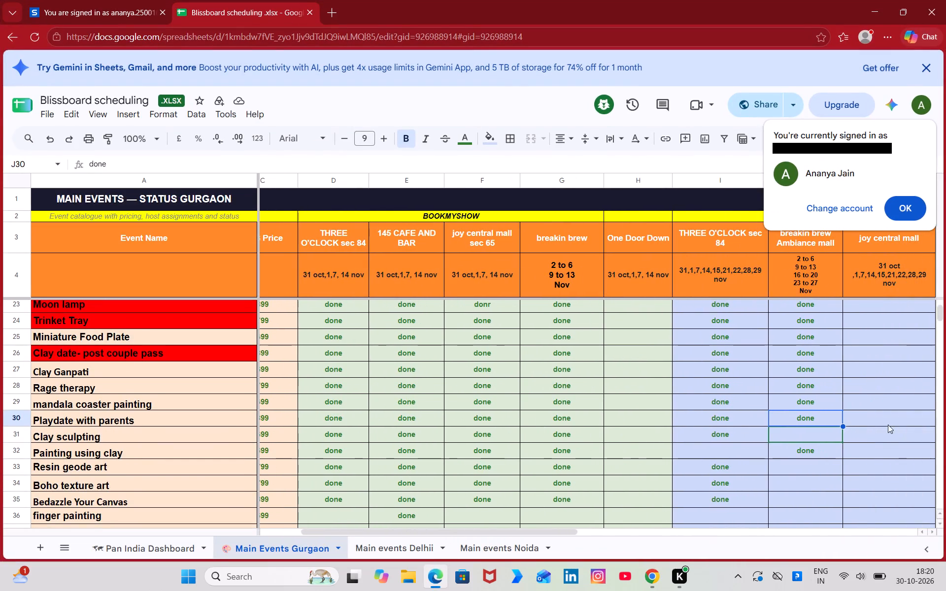
{"action": "left_click", "coordinate": [829, 432]}
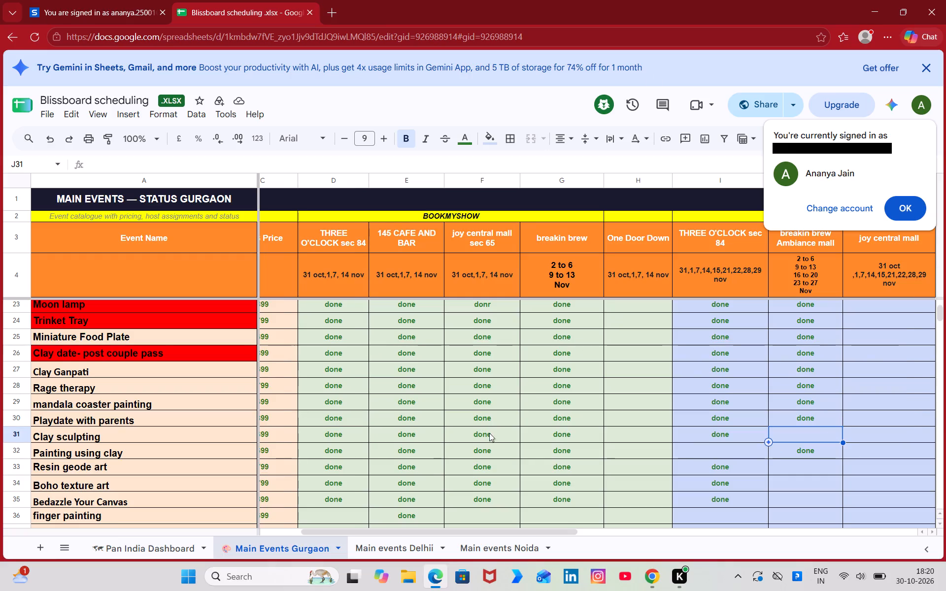
{"action": "left_click", "coordinate": [432, 571]}
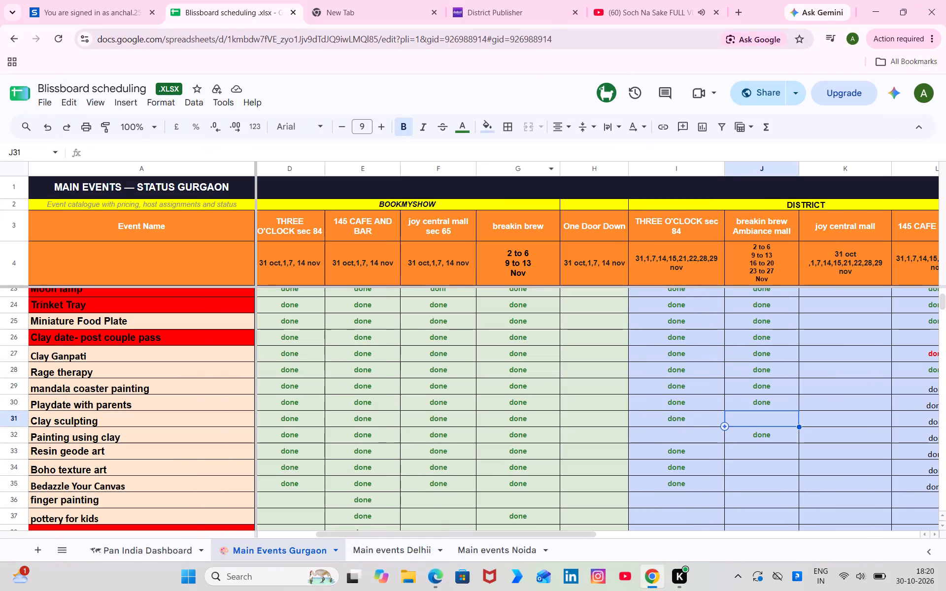
Switch to District Publisher, search the events for scul, and open the Clay Sculpting event for the Gurgaon venue.
{"action": "left_click", "coordinate": [628, 1]}
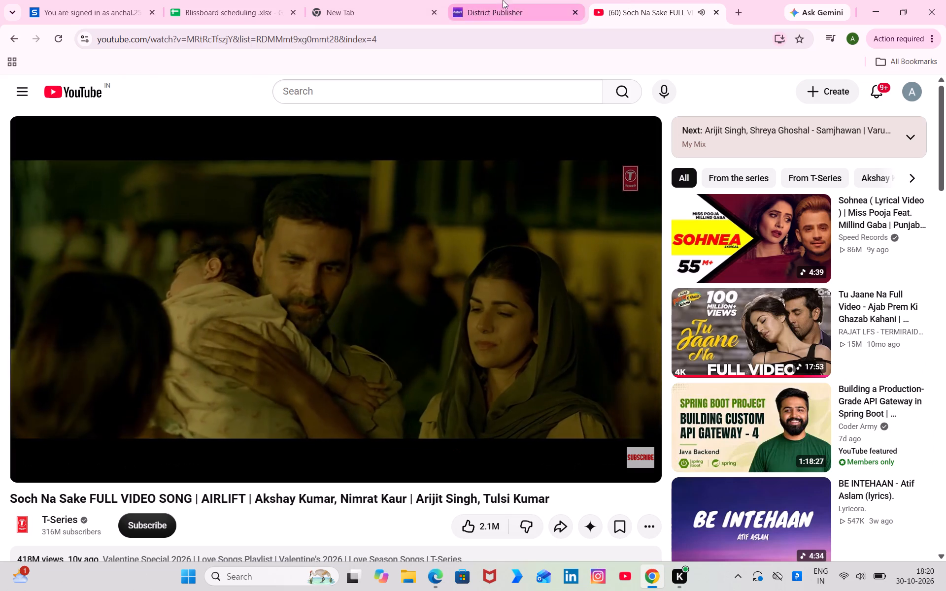
{"action": "left_click", "coordinate": [503, 19]}
{"action": "left_click_drag", "start_coordinate": [276, 353], "coordinate": [205, 350]}
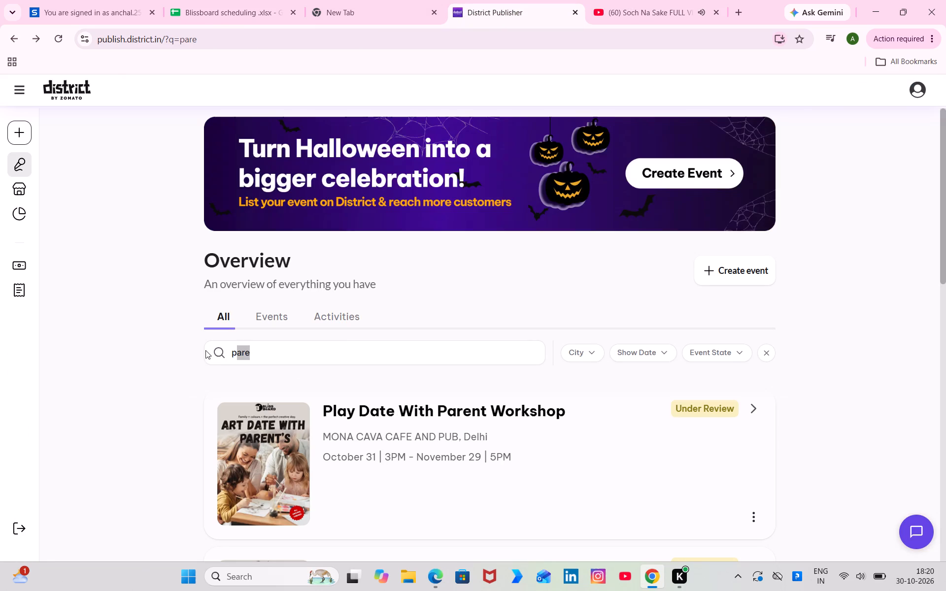
{"action": "type", "text": "sc"}
{"action": "type", "text": "ul"}
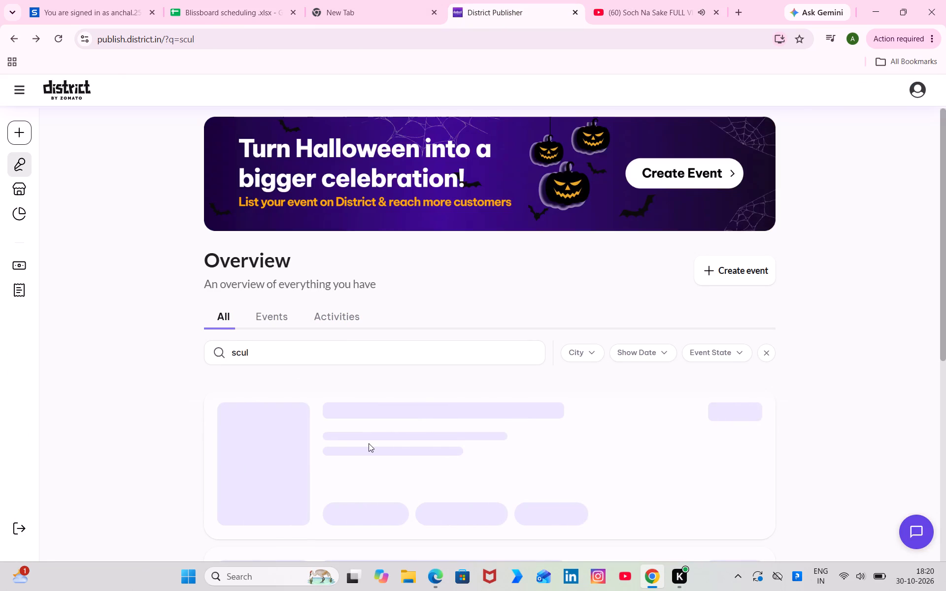
{"action": "scroll", "coordinate": [369, 443], "scroll_direction": "down", "scroll_amount": 3}
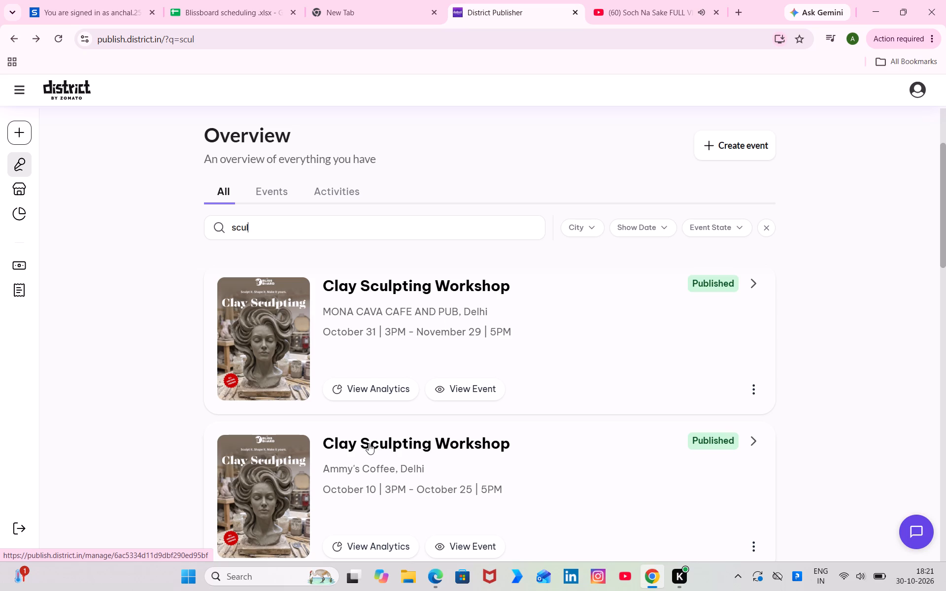
{"action": "scroll", "coordinate": [499, 446], "scroll_direction": "down", "scroll_amount": 3}
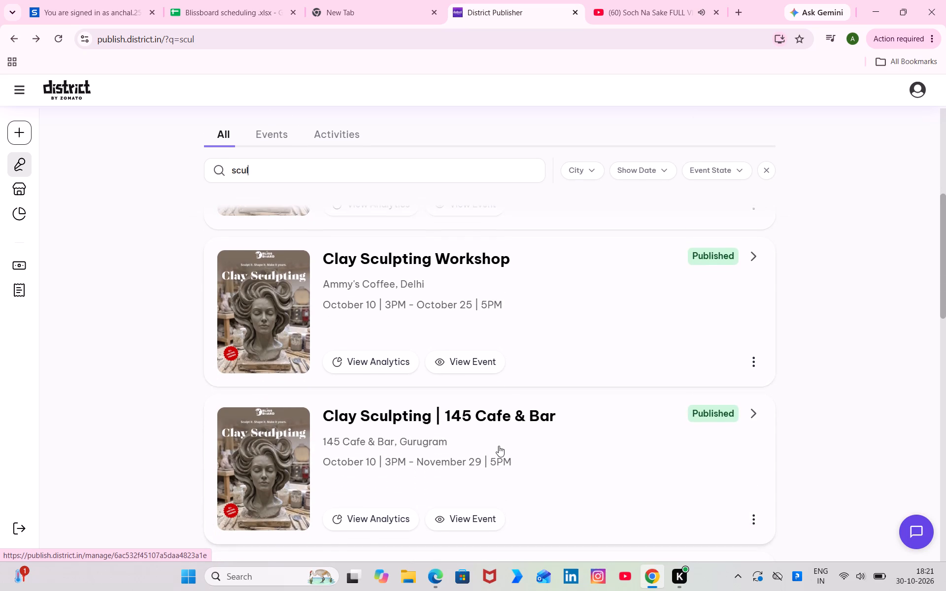
{"action": "scroll", "coordinate": [499, 446], "scroll_direction": "down", "scroll_amount": 4}
{"action": "left_click", "coordinate": [432, 441]}
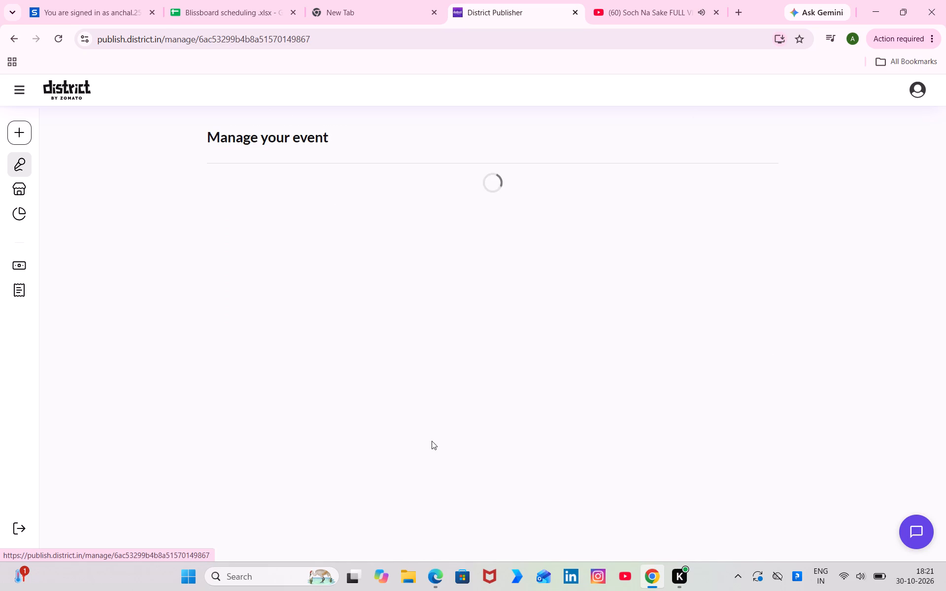
Set up the Clay Sculpting shows as a recurring weekly event running from Mon, 2 Nov to Fri, 27 Nov.
{"action": "left_click", "coordinate": [551, 170]}
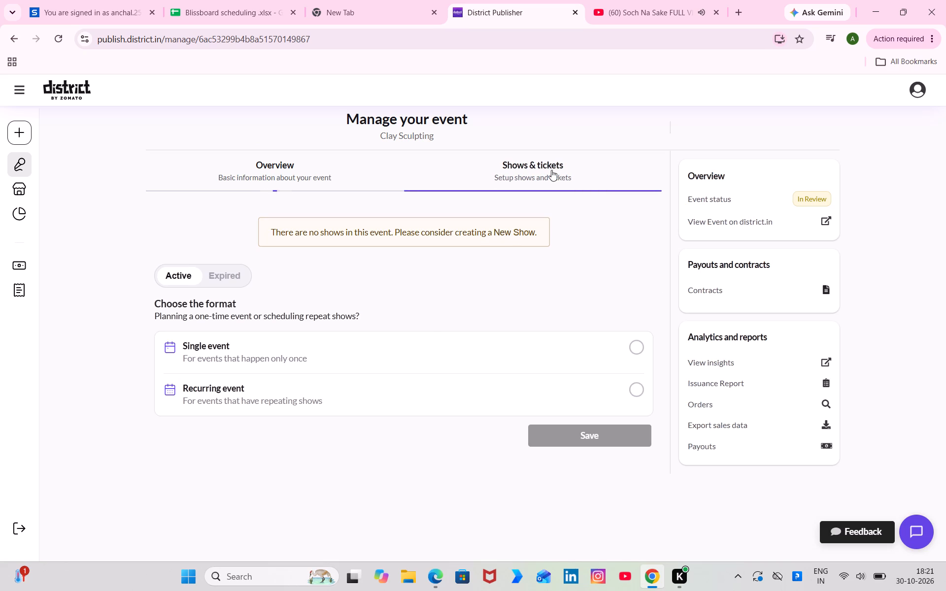
{"action": "left_click", "coordinate": [441, 386]}
{"action": "scroll", "coordinate": [465, 353], "scroll_direction": "down", "scroll_amount": 2}
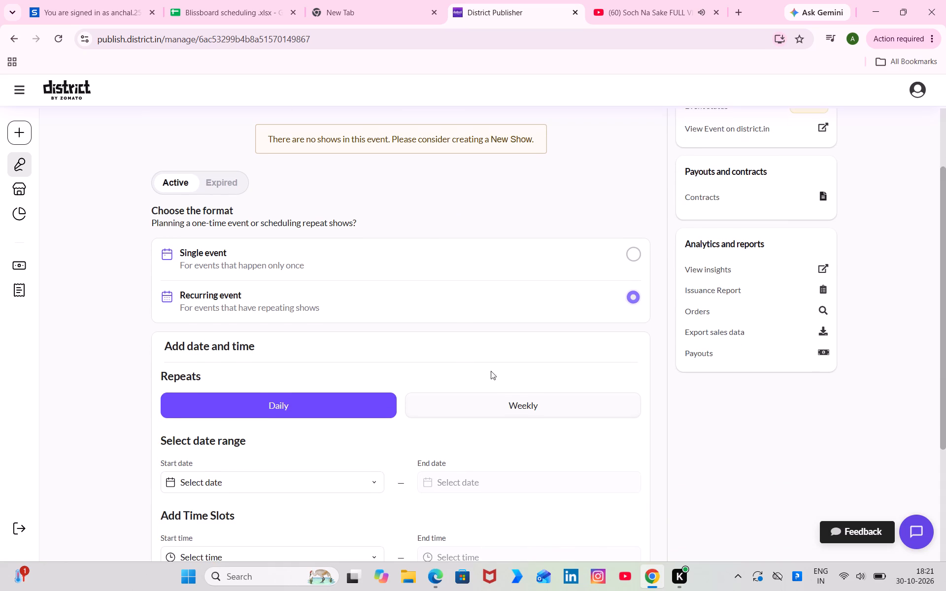
{"action": "left_click", "coordinate": [506, 406]}
{"action": "scroll", "coordinate": [506, 406], "scroll_direction": "down", "scroll_amount": 2}
{"action": "left_click", "coordinate": [360, 355]}
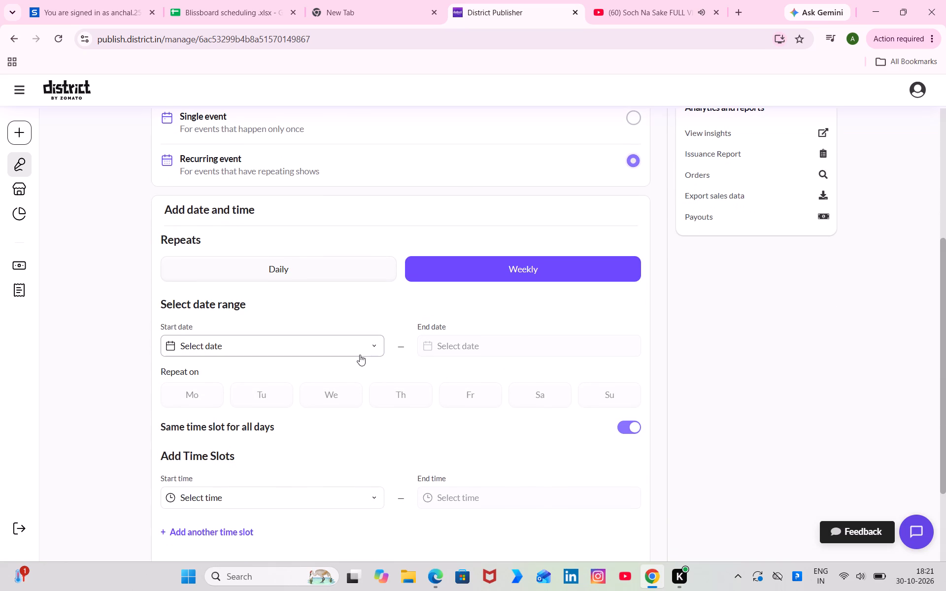
{"action": "left_click_drag", "start_coordinate": [275, 364], "coordinate": [277, 368]}
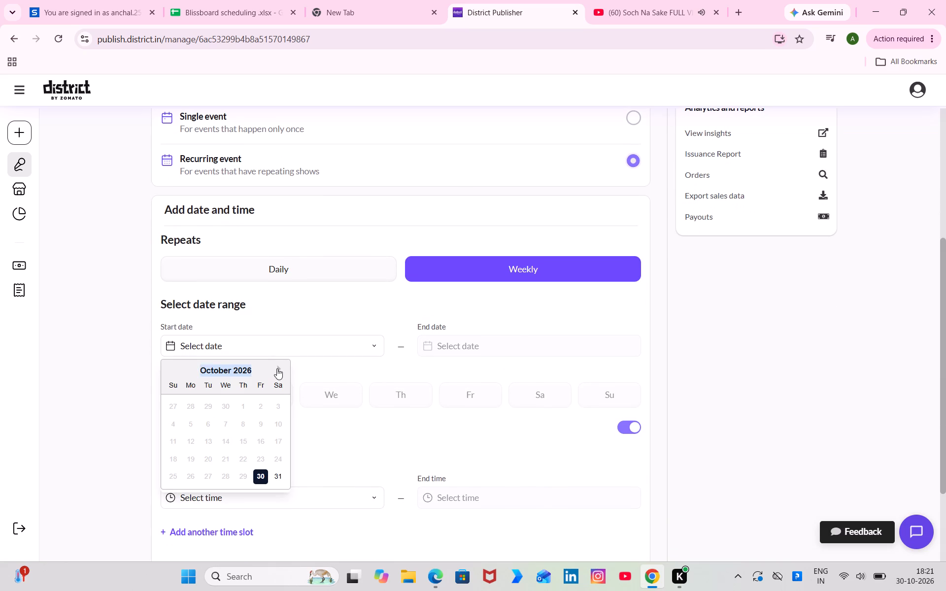
{"action": "left_click", "coordinate": [277, 368]}
{"action": "left_click", "coordinate": [191, 401]}
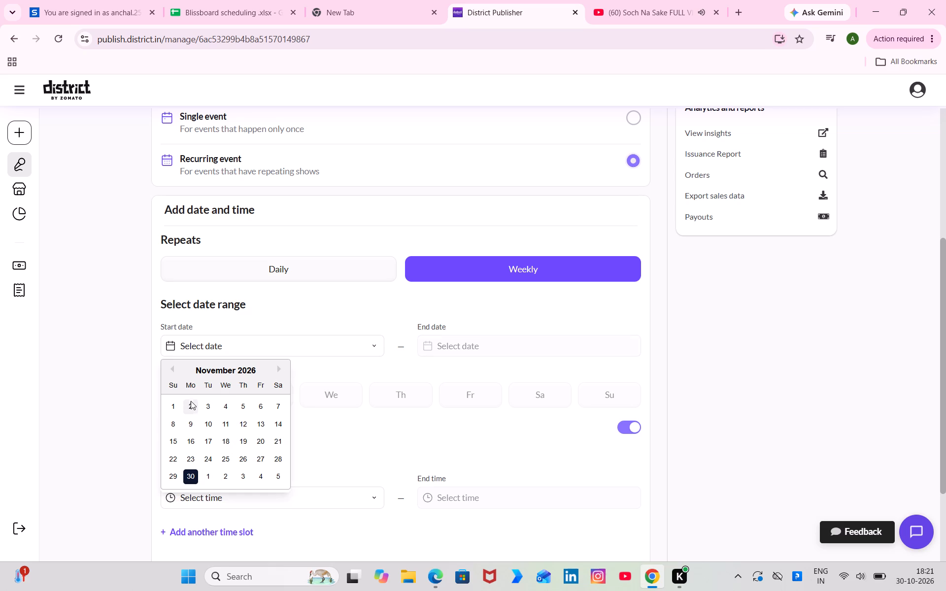
{"action": "left_click", "coordinate": [447, 353]}
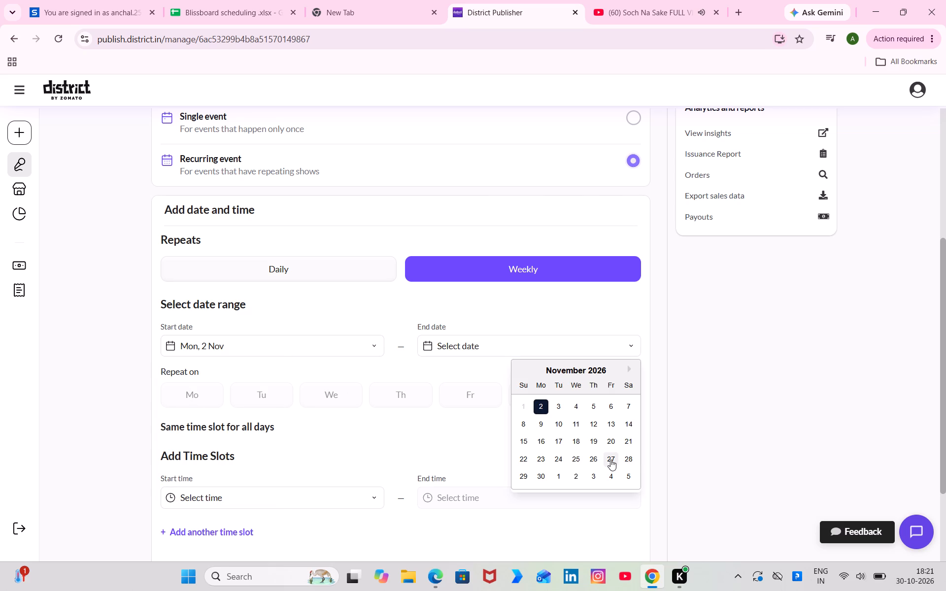
{"action": "left_click", "coordinate": [610, 460]}
Repeat the shows on every weekday, Monday through Friday.
{"action": "left_click_drag", "start_coordinate": [184, 396], "coordinate": [255, 404]}
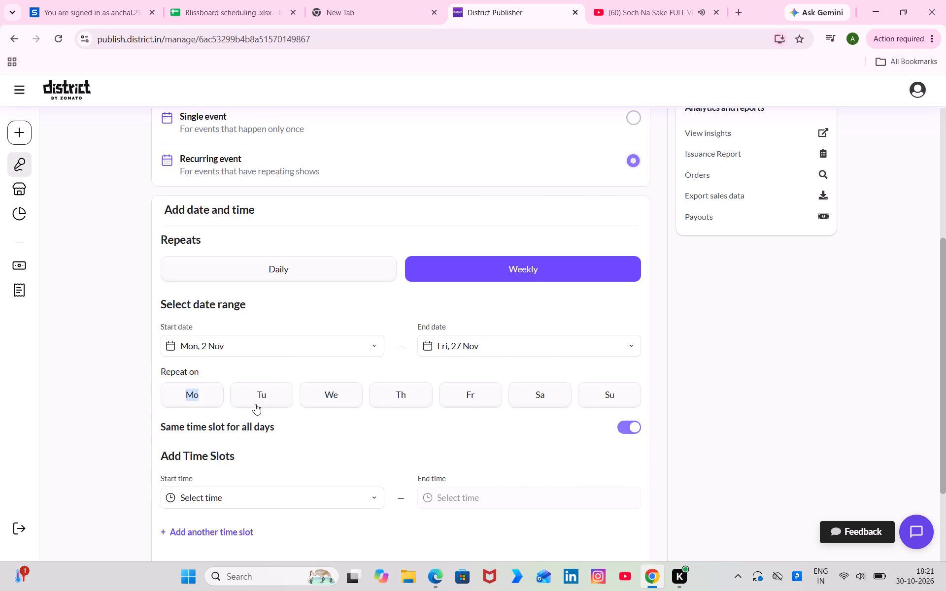
{"action": "left_click", "coordinate": [255, 404]}
{"action": "left_click", "coordinate": [208, 405]}
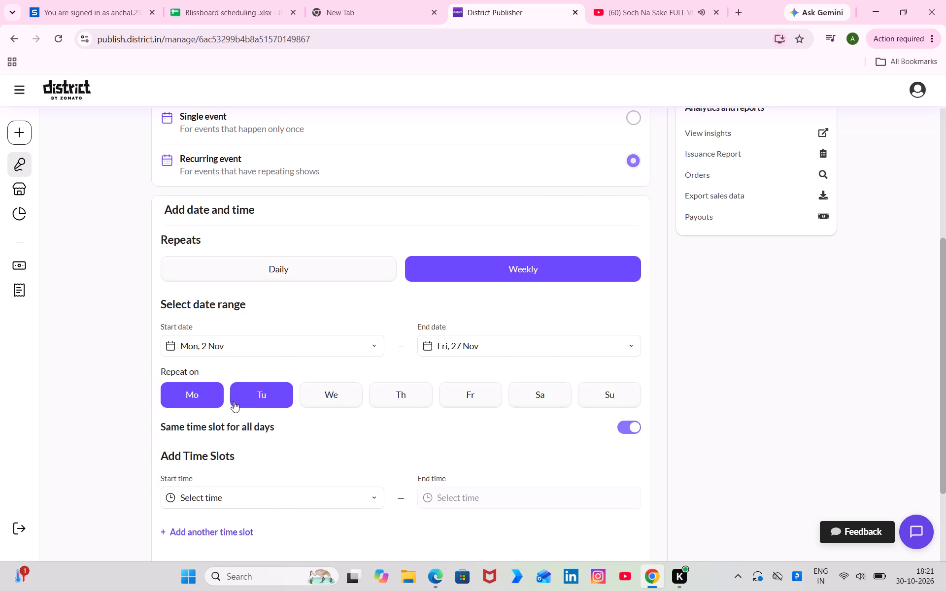
{"action": "left_click", "coordinate": [331, 400]}
{"action": "left_click", "coordinate": [425, 395]}
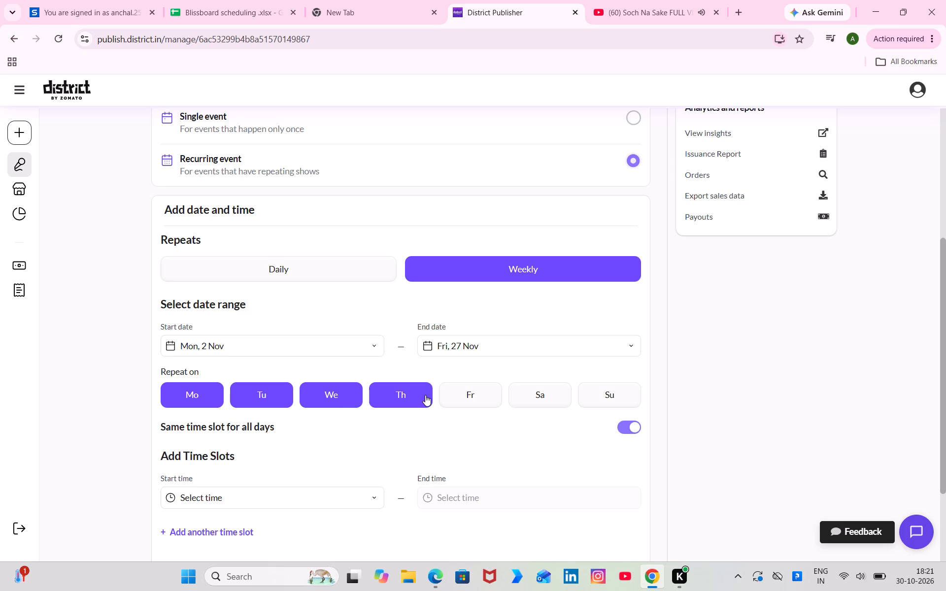
{"action": "left_click", "coordinate": [491, 402]}
Start the first time slot at 04:00 PM and add a second time slot starting at 05:00 PM.
{"action": "left_click", "coordinate": [318, 498]}
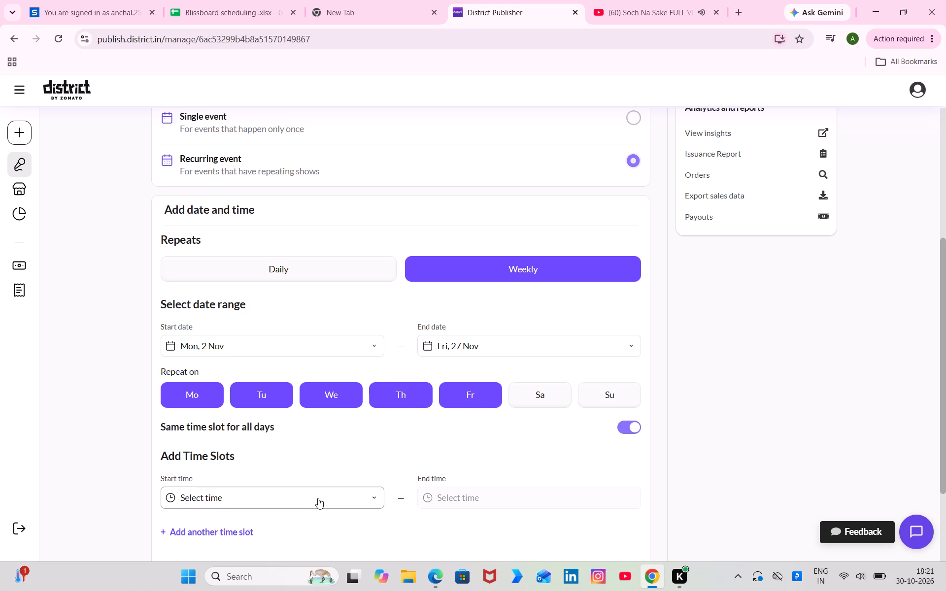
{"action": "scroll", "coordinate": [318, 498], "scroll_direction": "down", "scroll_amount": 1}
{"action": "scroll", "coordinate": [310, 418], "scroll_direction": "down", "scroll_amount": 5}
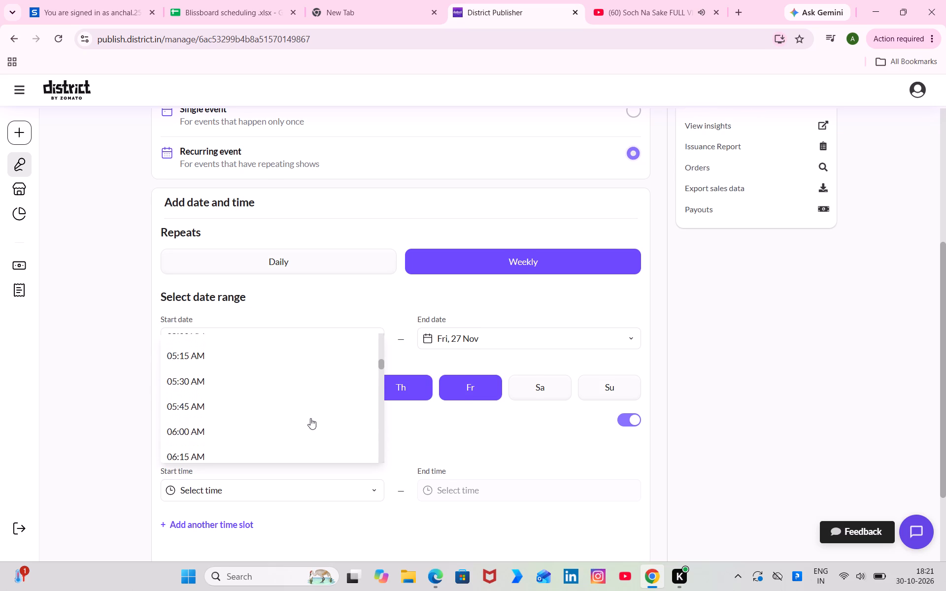
{"action": "scroll", "coordinate": [310, 418], "scroll_direction": "down", "scroll_amount": 8}
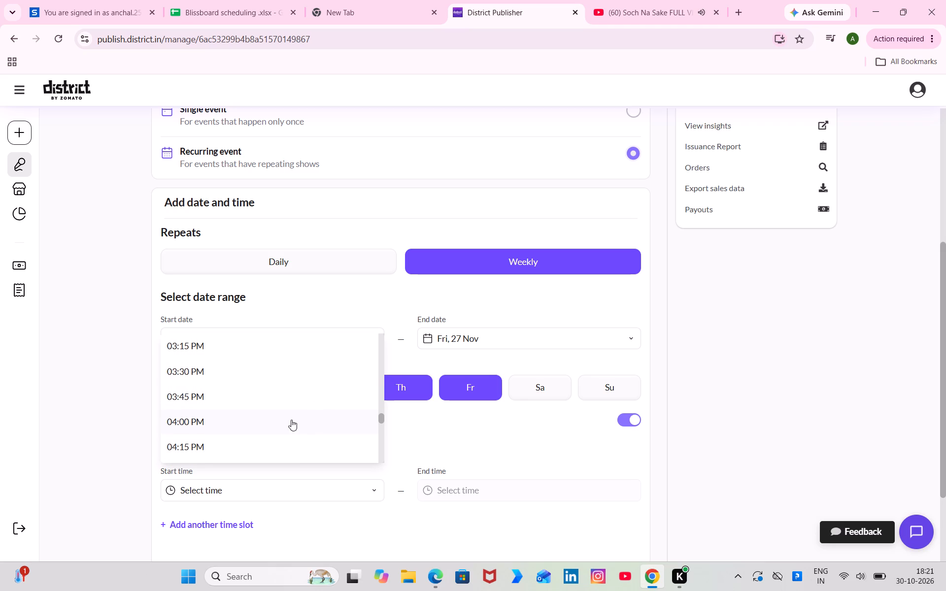
{"action": "left_click", "coordinate": [273, 417]}
{"action": "left_click", "coordinate": [221, 522]}
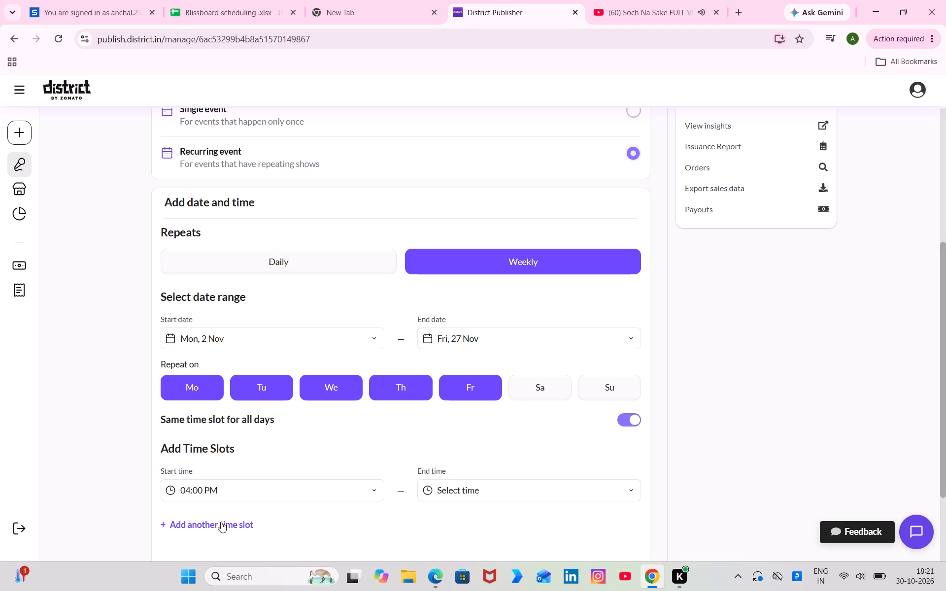
{"action": "left_click", "coordinate": [222, 535]}
{"action": "scroll", "coordinate": [230, 443], "scroll_direction": "down", "scroll_amount": 3}
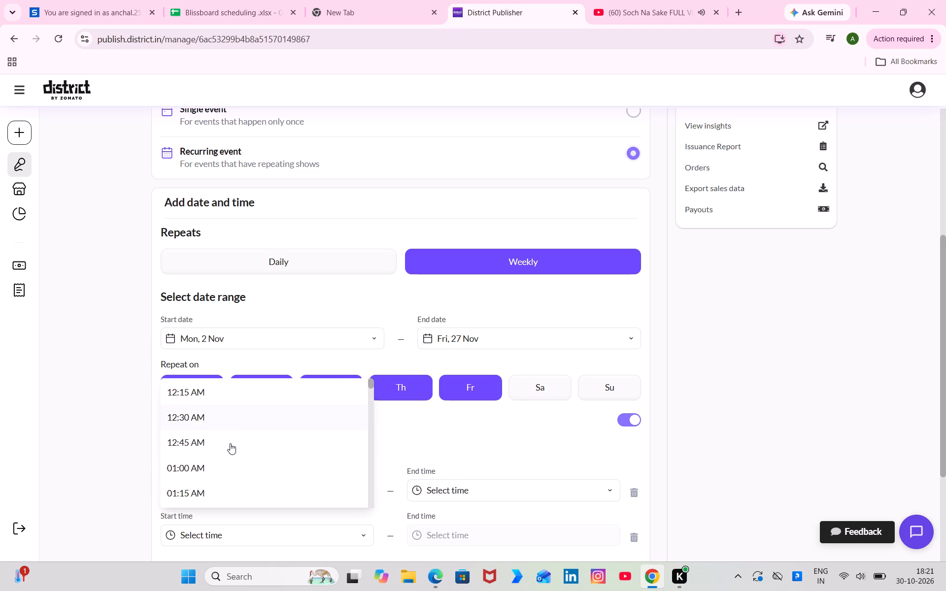
{"action": "scroll", "coordinate": [230, 443], "scroll_direction": "down", "scroll_amount": 7}
{"action": "scroll", "coordinate": [230, 443], "scroll_direction": "up", "scroll_amount": 1}
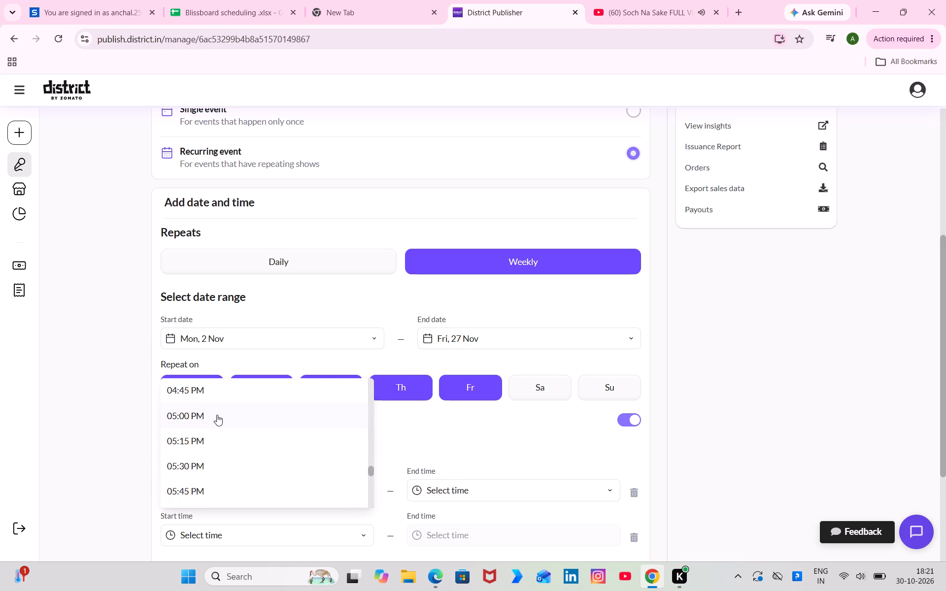
{"action": "left_click", "coordinate": [217, 415]}
End the first time slot at 05:00 PM and the second at 06:00 PM, and save the shows.
{"action": "left_click", "coordinate": [439, 494]}
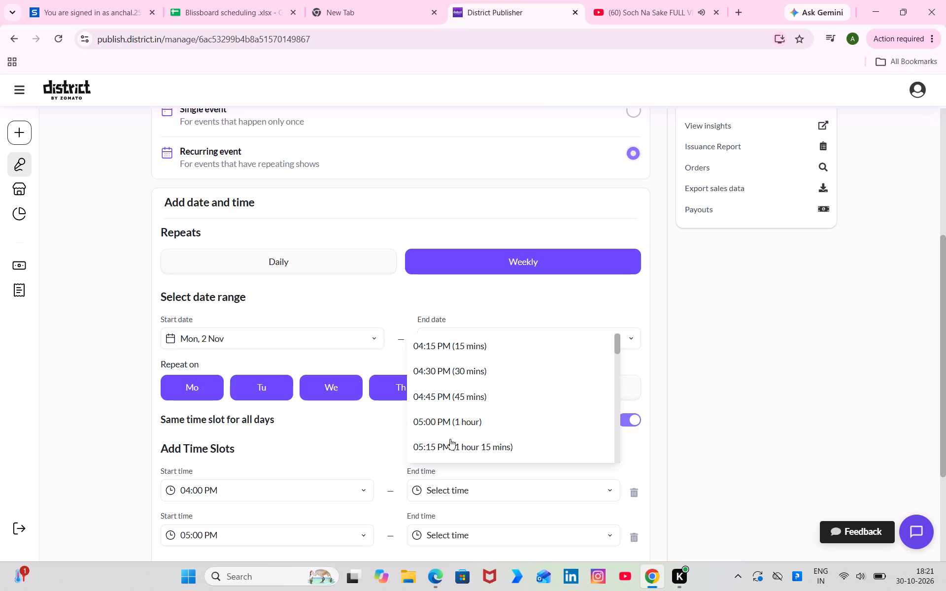
{"action": "left_click", "coordinate": [451, 421]}
{"action": "left_click", "coordinate": [454, 549]}
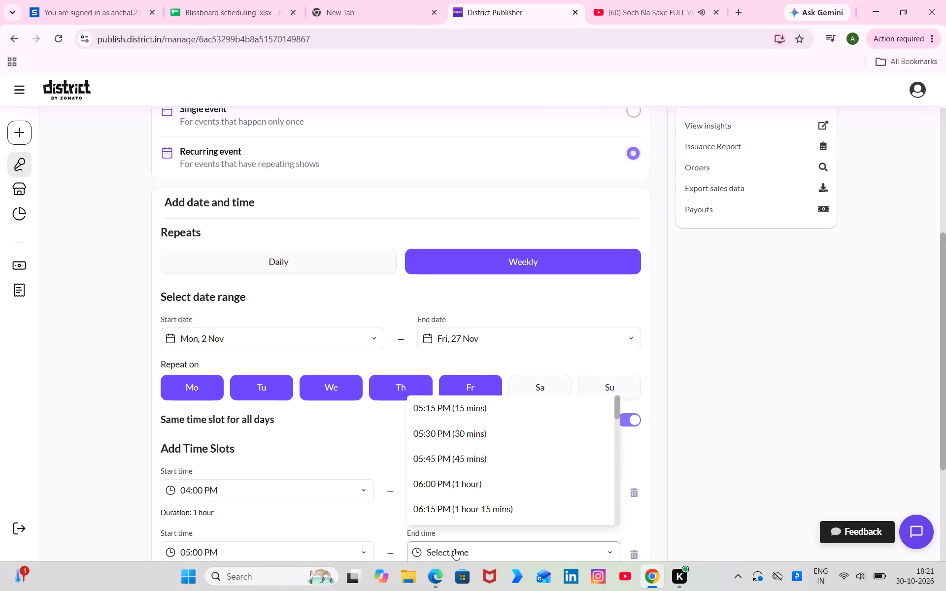
{"action": "left_click", "coordinate": [457, 476]}
{"action": "scroll", "coordinate": [457, 476], "scroll_direction": "down", "scroll_amount": 4}
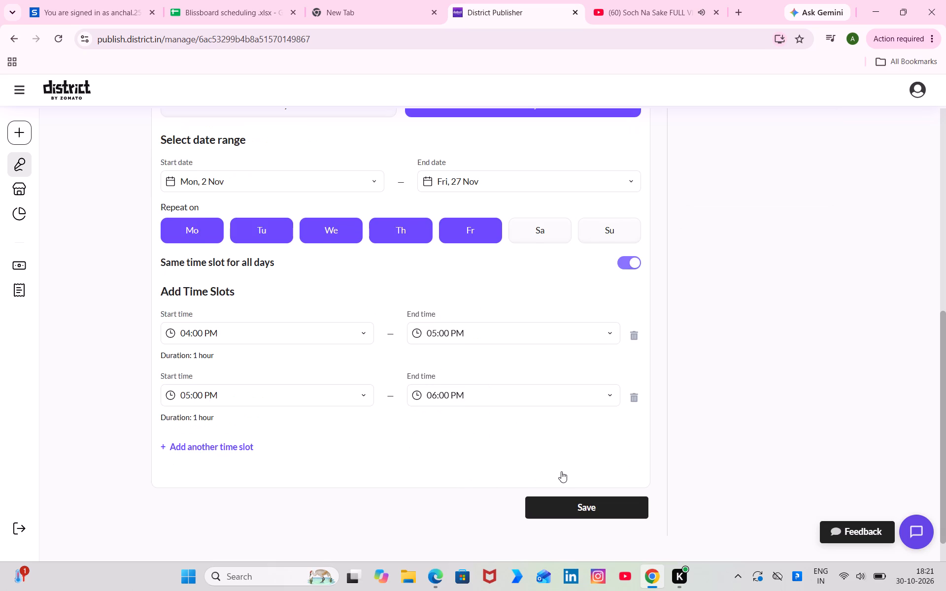
{"action": "left_click", "coordinate": [561, 471]}
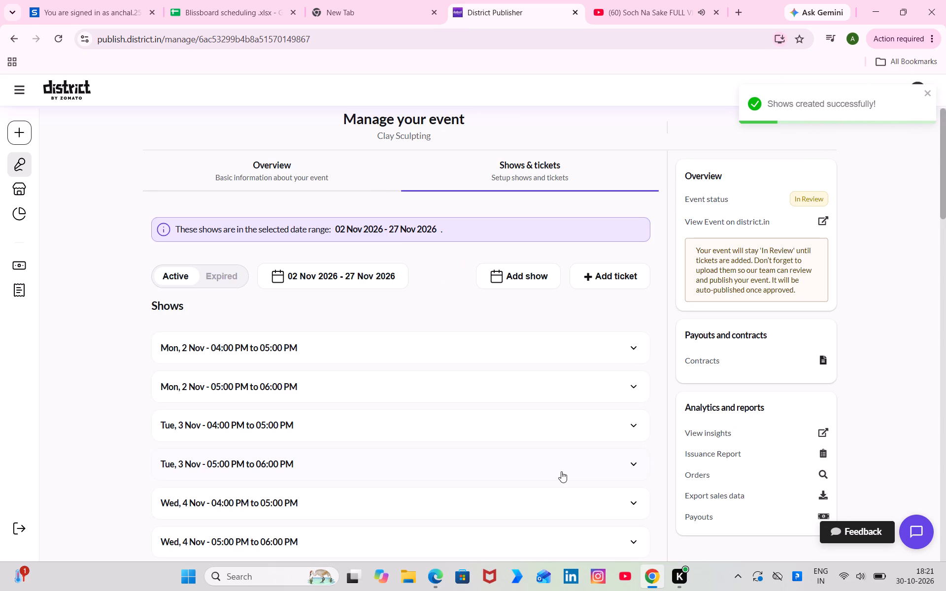
Start a new Clay Sculpting ticket with the copied INR 250 cover charge description and the custom name ENTRY PASS.
{"action": "left_click", "coordinate": [631, 279]}
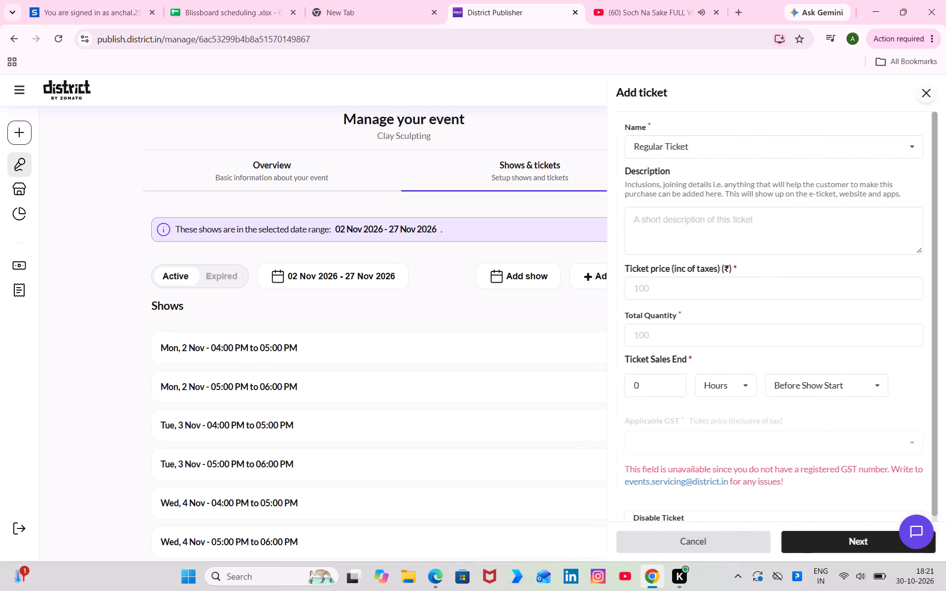
{"action": "left_click", "coordinate": [693, 241]}
{"action": "key", "text": "ctrl+v"}
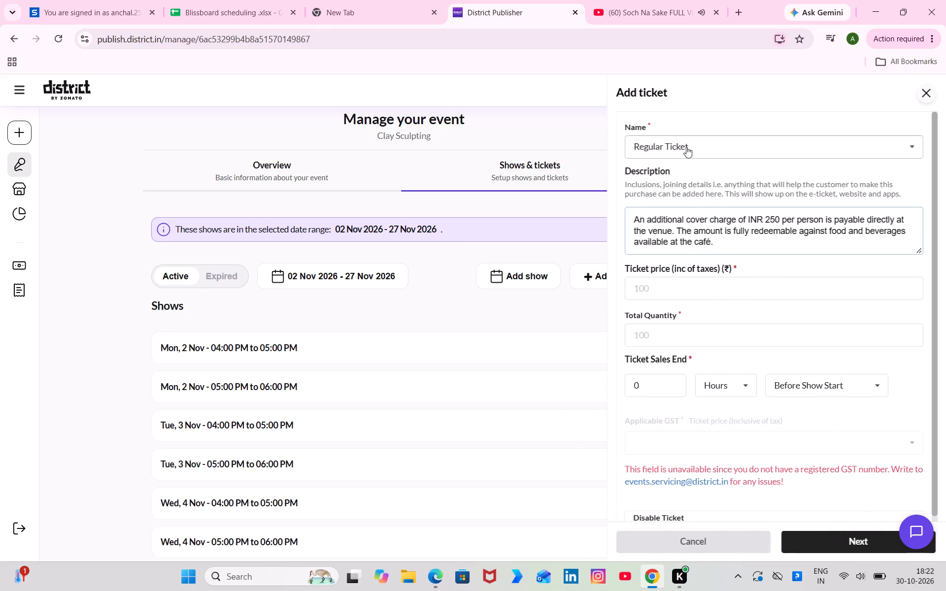
{"action": "left_click", "coordinate": [686, 147]}
{"action": "left_click", "coordinate": [706, 184]}
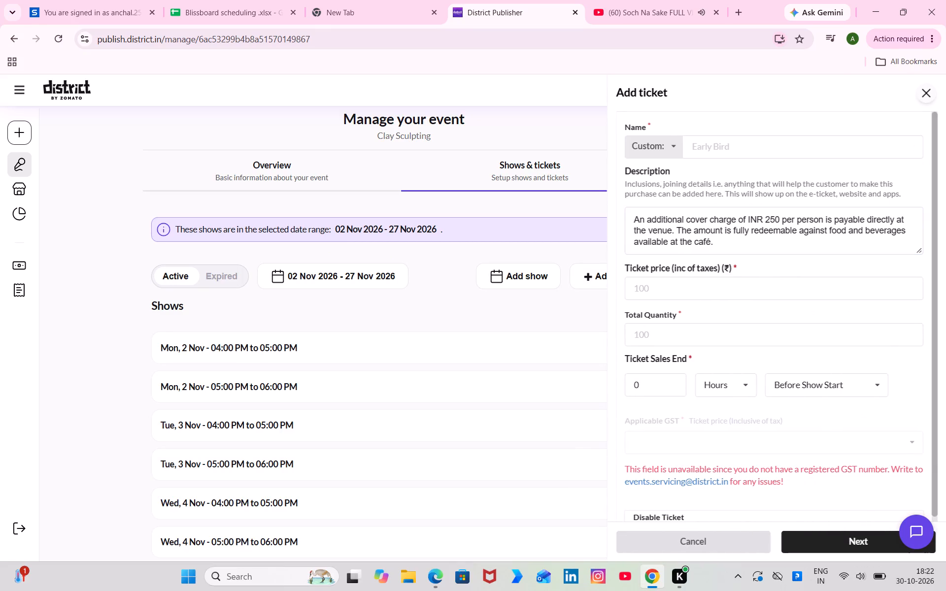
{"action": "left_click", "coordinate": [725, 152]}
{"action": "left_click", "coordinate": [796, 191]}
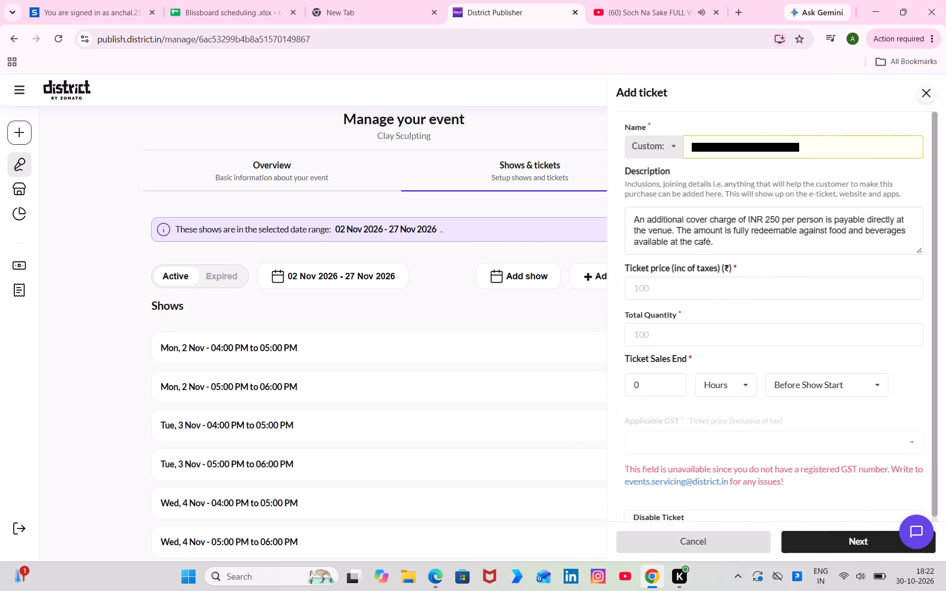
{"action": "left_click", "coordinate": [804, 140]}
{"action": "left_click_drag", "start_coordinate": [795, 148], "coordinate": [675, 131]}
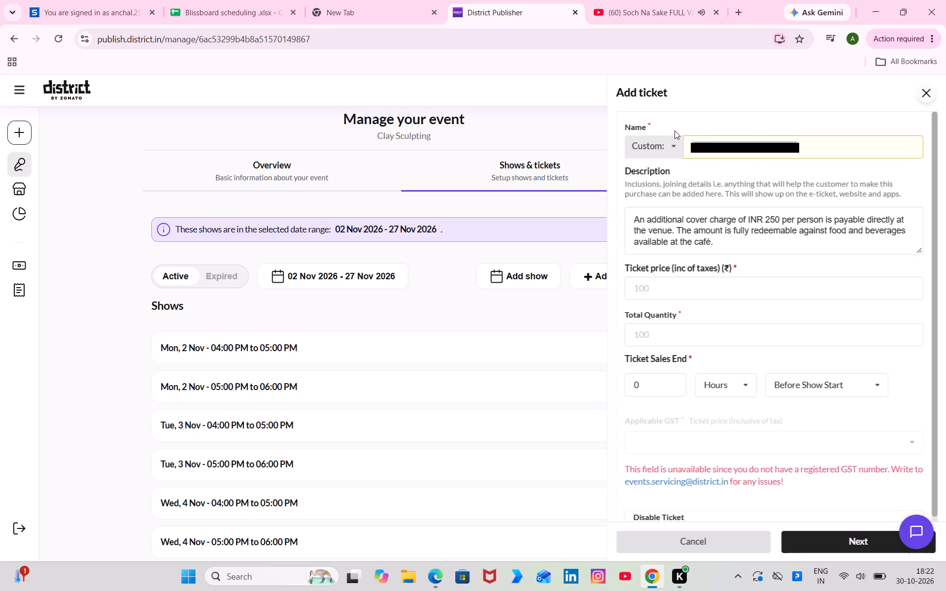
{"action": "key", "text": "BackSpace"}
{"action": "left_click_drag", "start_coordinate": [732, 144], "coordinate": [771, 172]}
{"action": "left_click", "coordinate": [771, 172]}
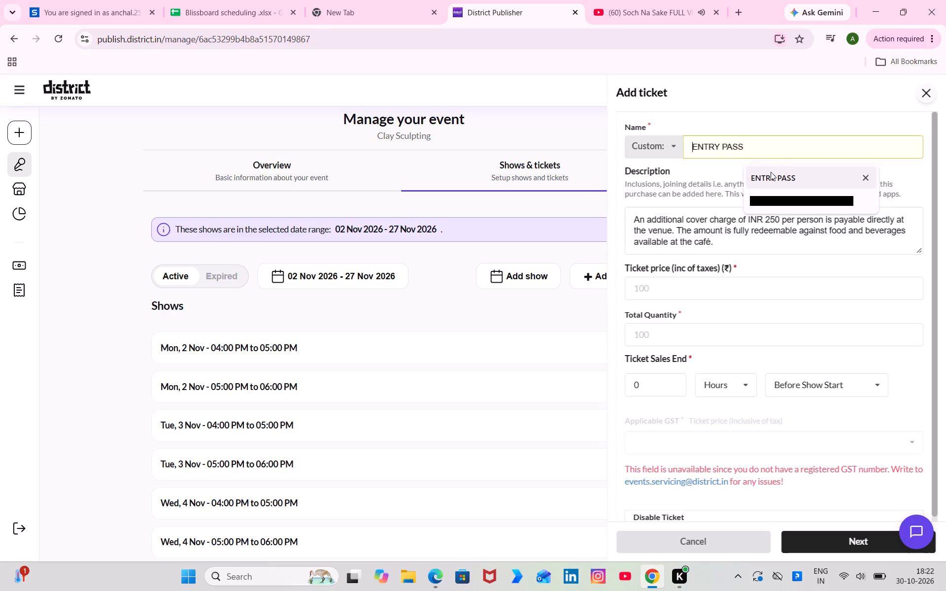
Set the ticket's total quantity to 10 and its sales end value to 30 before show start.
{"action": "left_click", "coordinate": [696, 343]}
{"action": "type", "text": "10"}
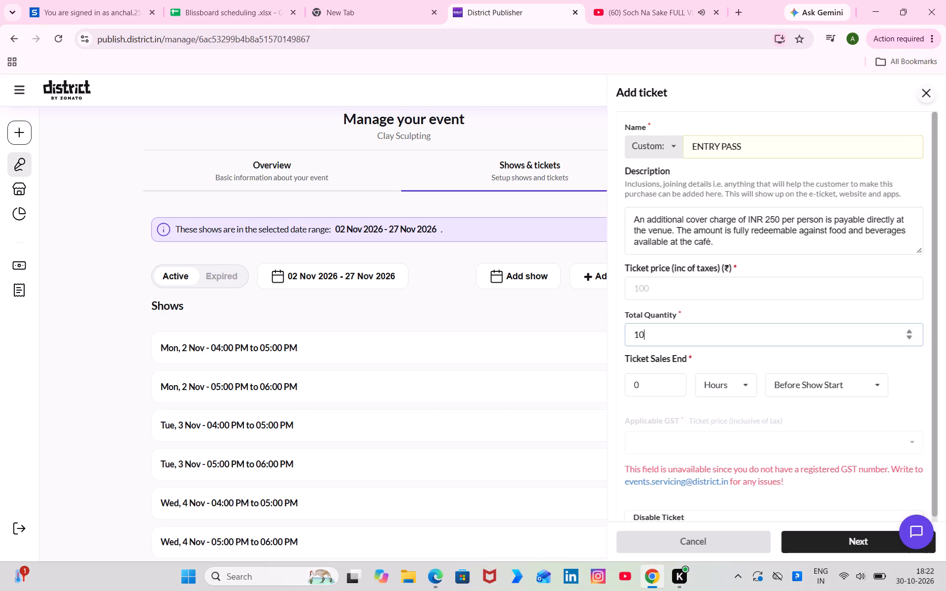
{"action": "left_click", "coordinate": [631, 384]}
{"action": "key", "text": "3"}
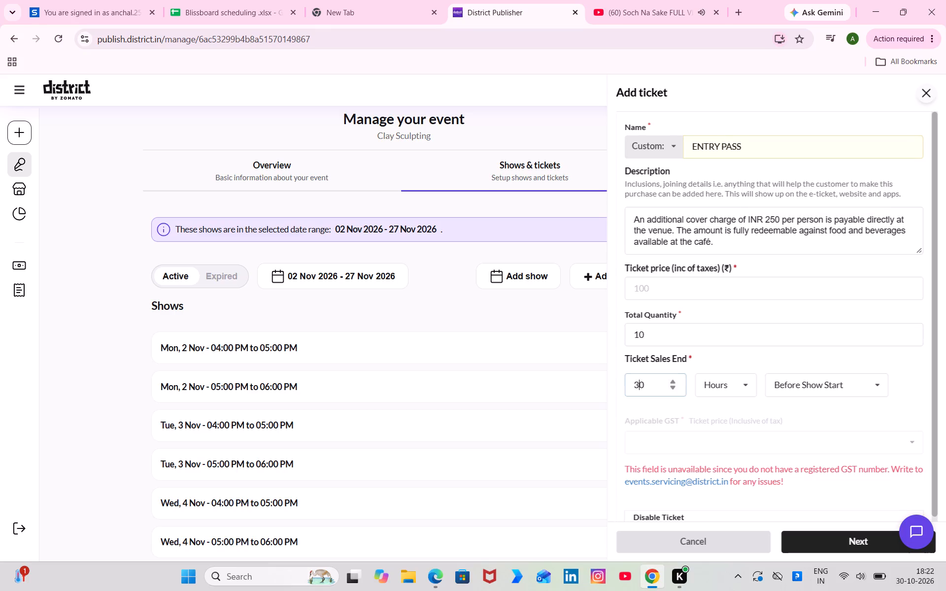
{"action": "left_click", "coordinate": [723, 291]}
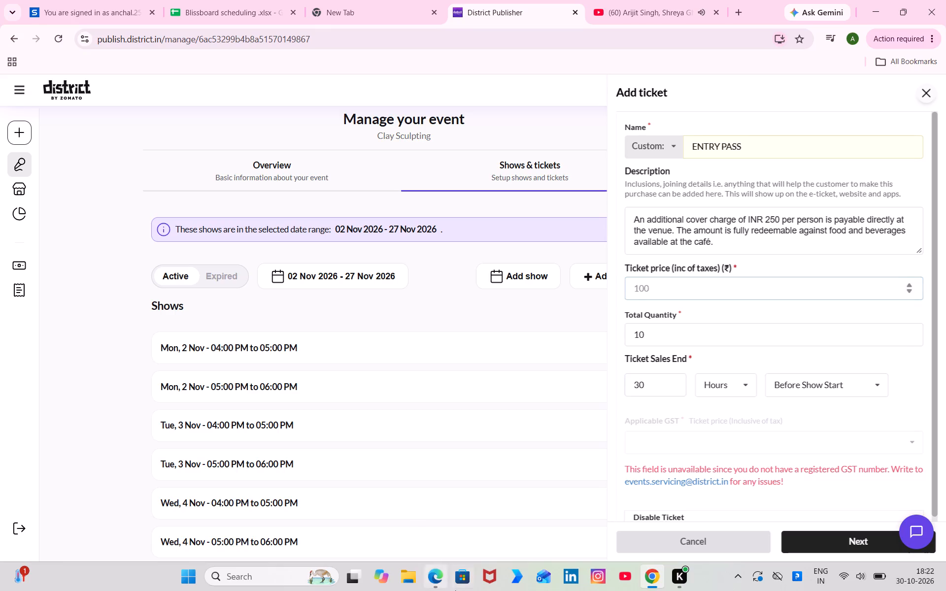
Switch to the Blissboard spreadsheet in Edge, check Clay sculpting's District price, and mark the event done under breakin brew Ambiance mall.
{"action": "left_click", "coordinate": [433, 585]}
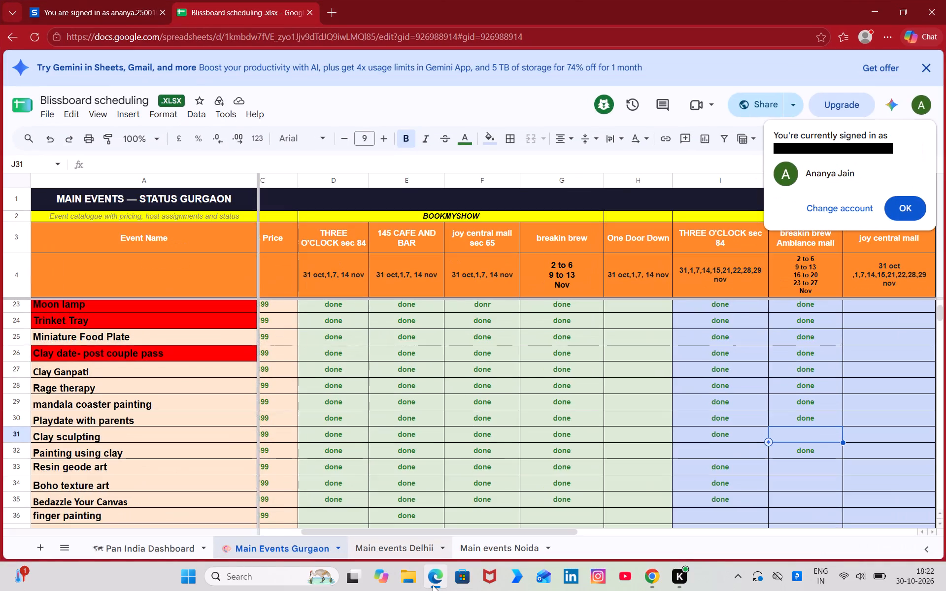
{"action": "scroll", "coordinate": [436, 394], "scroll_direction": "right", "scroll_amount": 1}
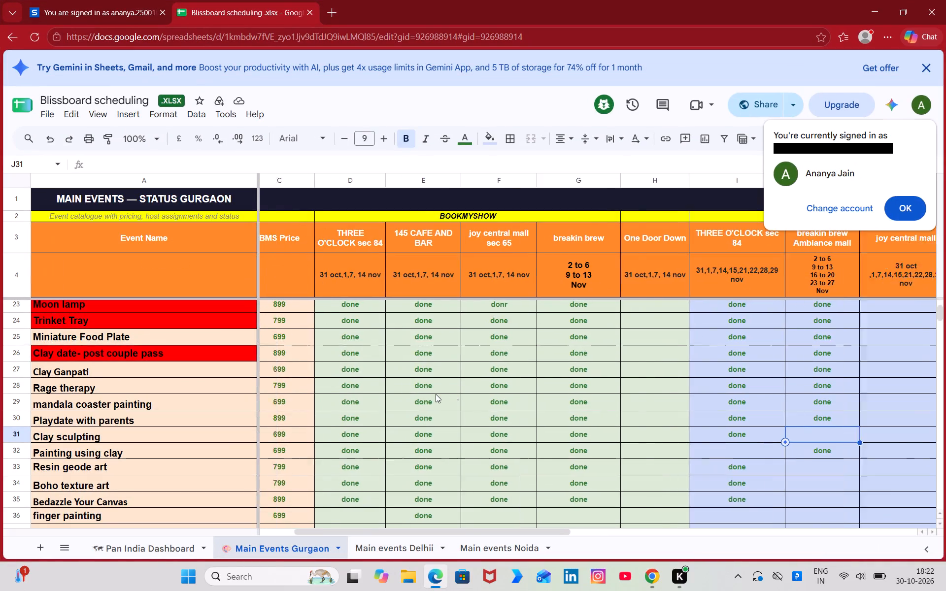
{"action": "scroll", "coordinate": [436, 394], "scroll_direction": "right", "scroll_amount": 2}
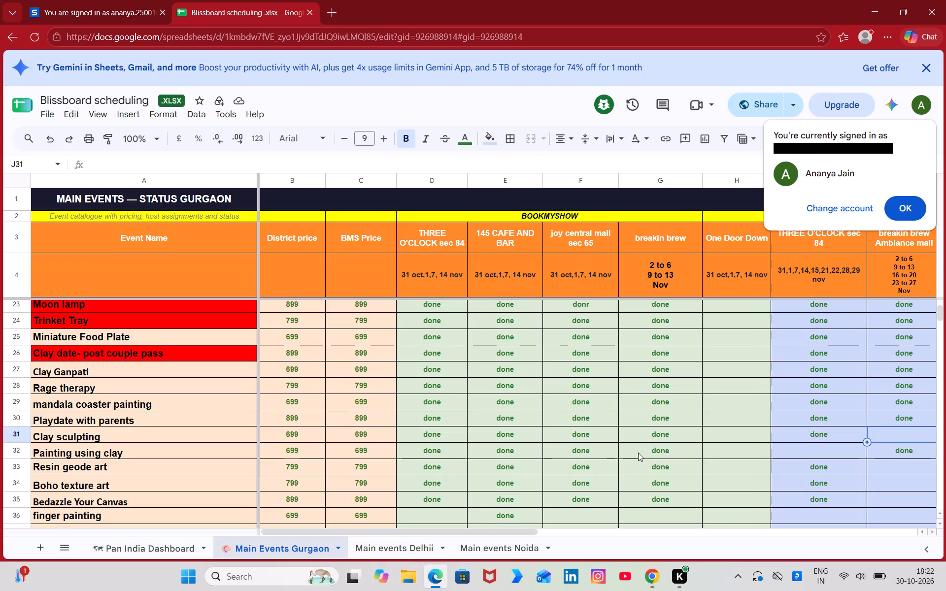
{"action": "key", "text": "d"}
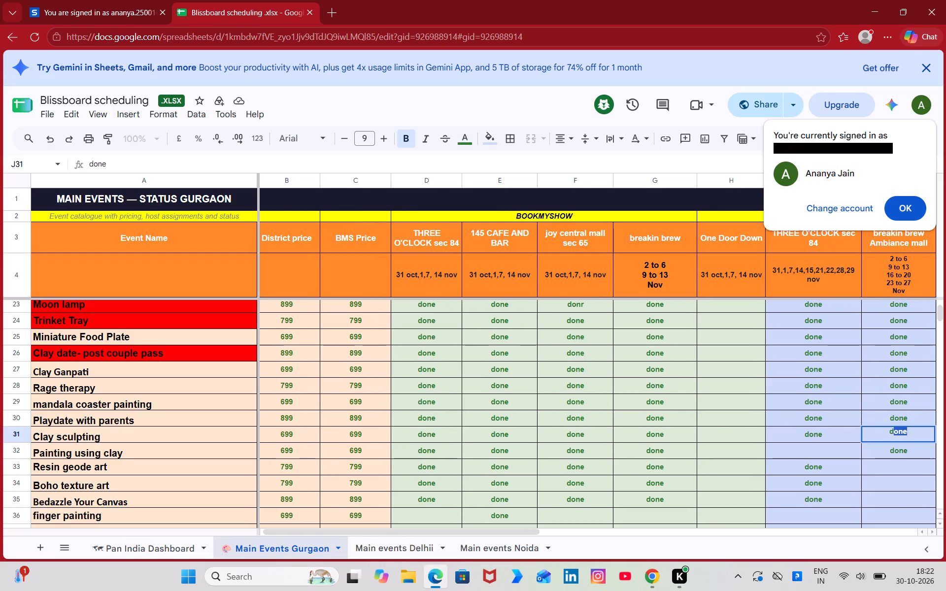
{"action": "key", "text": "Return"}
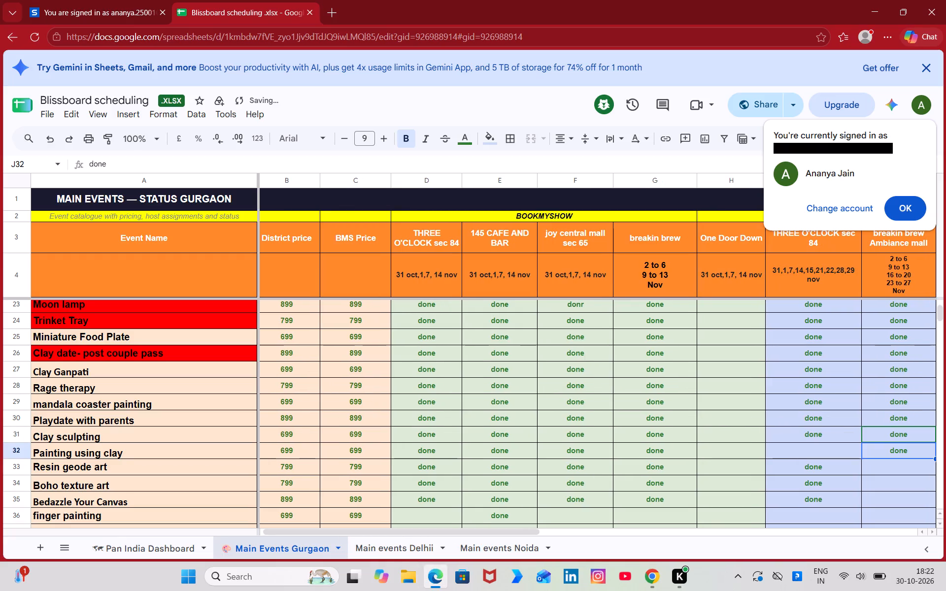
{"action": "key", "text": "Return"}
{"action": "key", "text": "Return"}
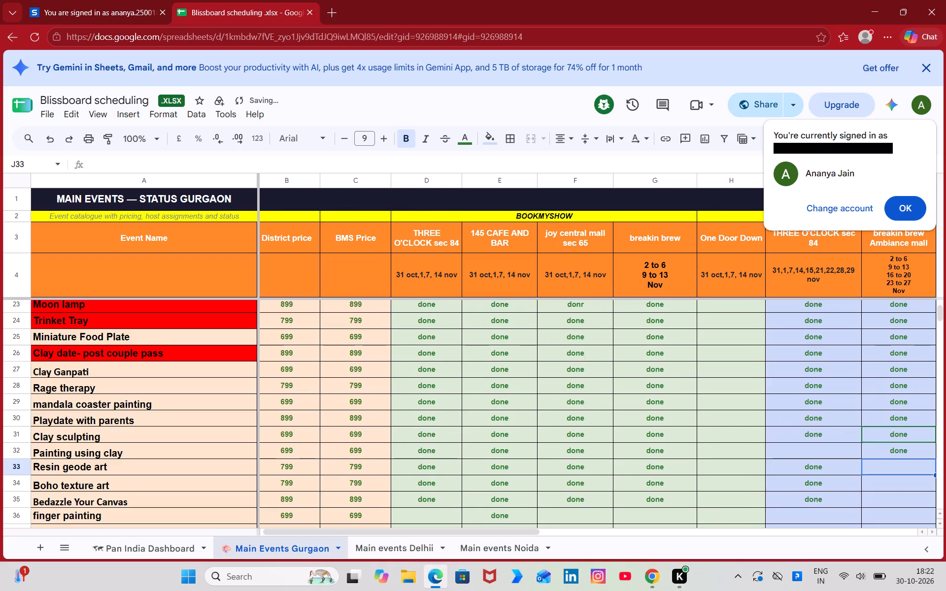
Back in District Publisher, set the ticket price to 699 and the sales end unit to Minutes, and save the ticket for all shows.
{"action": "left_click", "coordinate": [439, 585]}
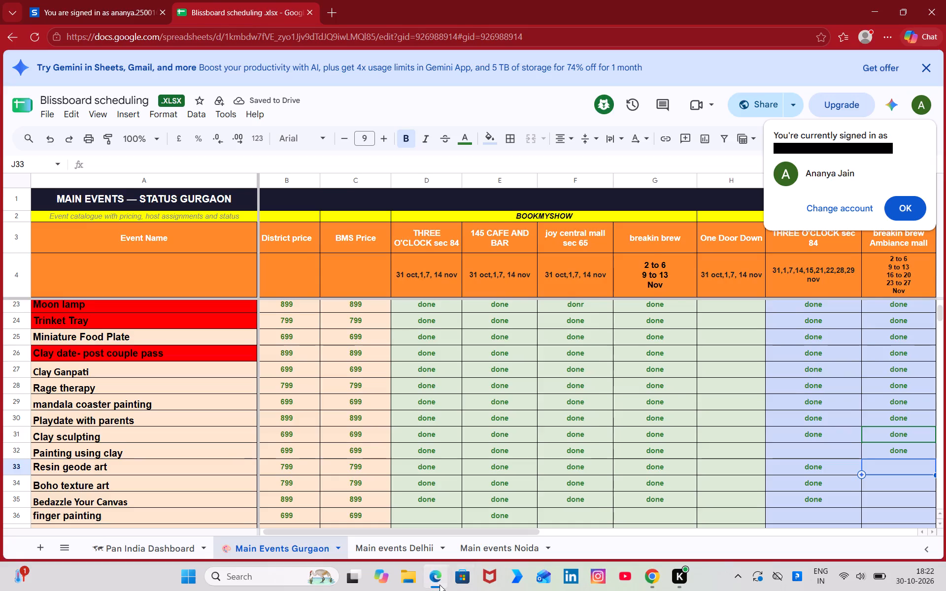
{"action": "type", "text": "699"}
{"action": "left_click", "coordinate": [827, 544]}
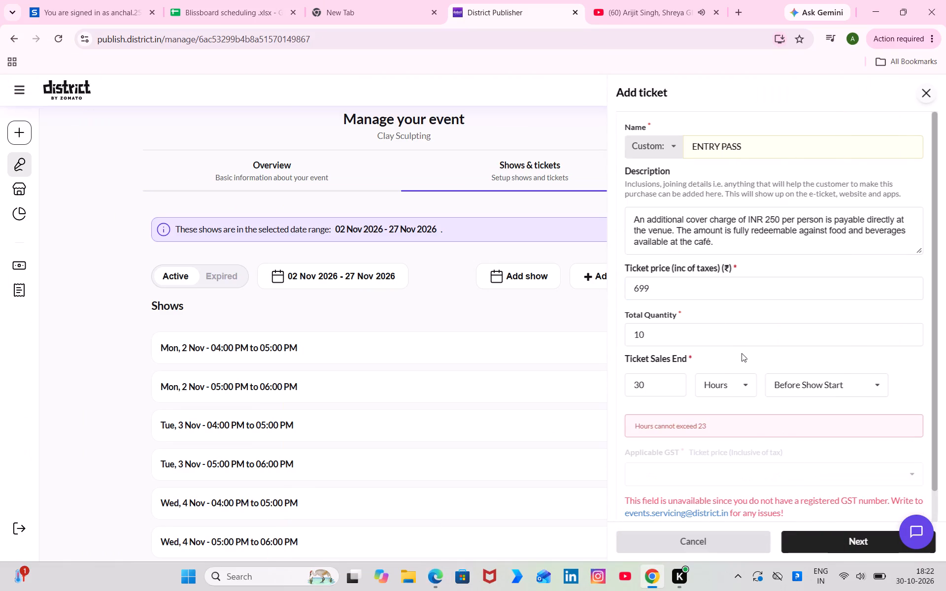
{"action": "left_click", "coordinate": [736, 386]}
{"action": "left_click", "coordinate": [730, 408]}
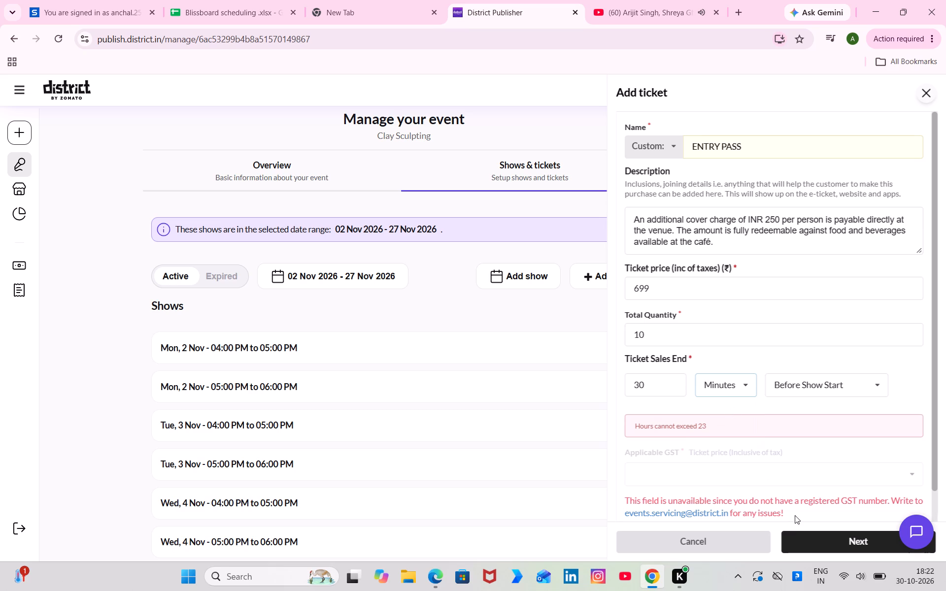
{"action": "left_click", "coordinate": [813, 549]}
{"action": "left_click", "coordinate": [813, 549]}
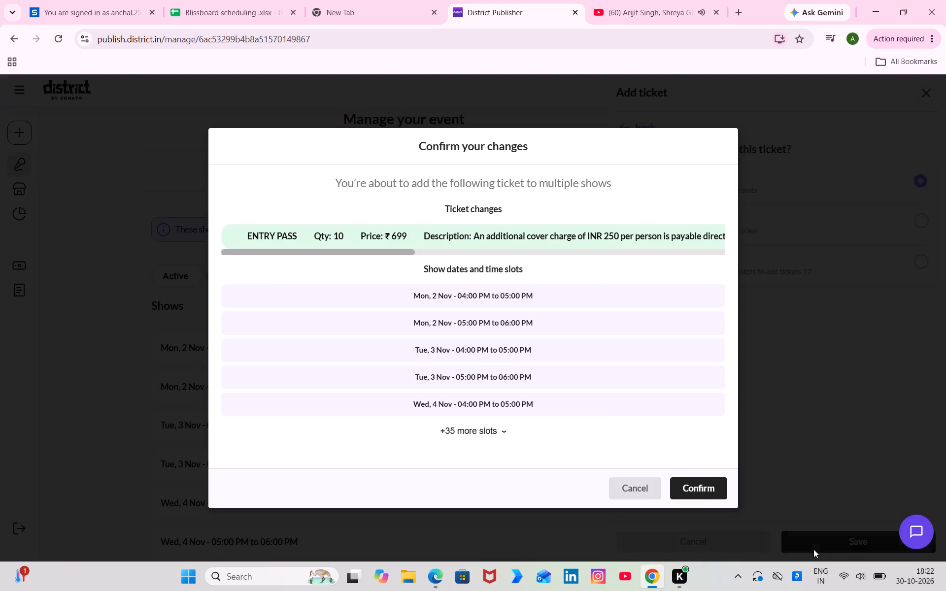
{"action": "left_click", "coordinate": [704, 489]}
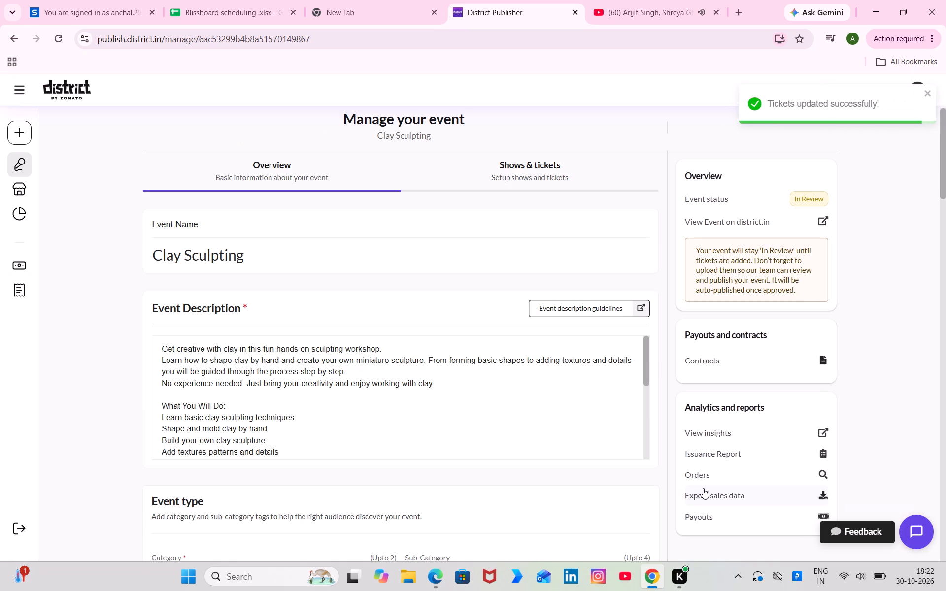
Return to the events overview and search for "geo".
{"action": "left_click", "coordinate": [14, 39]}
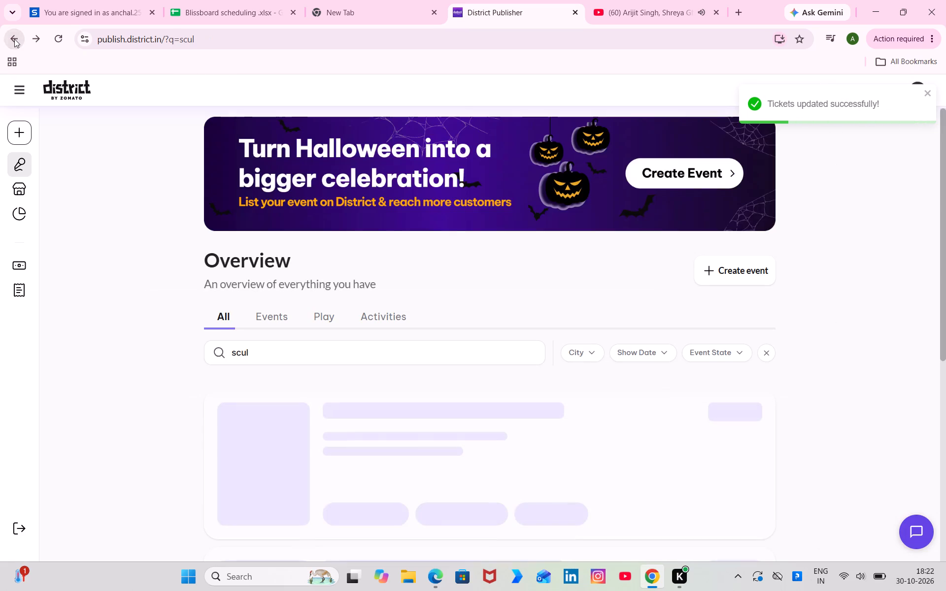
{"action": "left_click_drag", "start_coordinate": [259, 357], "coordinate": [209, 355]}
{"action": "type", "text": "geo"}
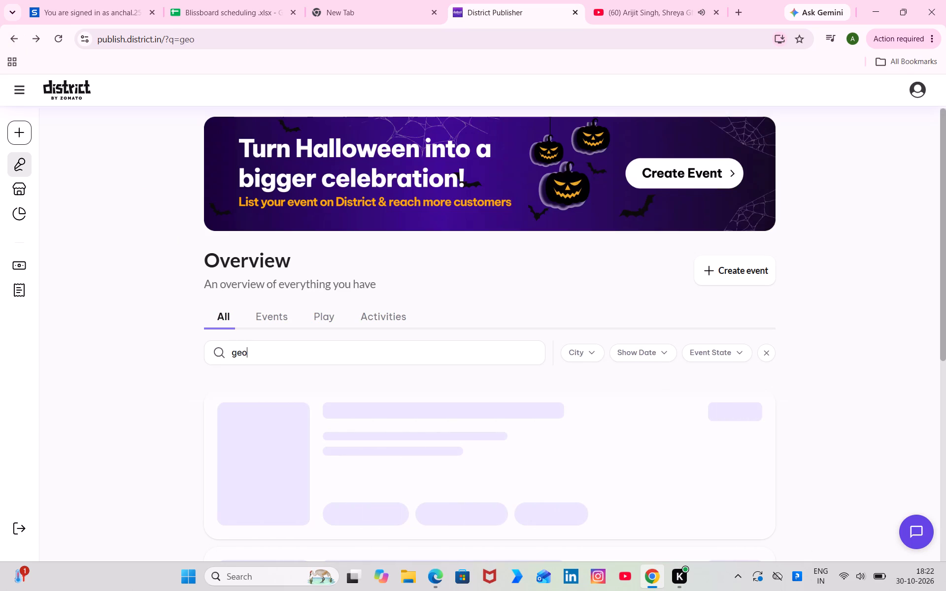
{"action": "scroll", "coordinate": [482, 414], "scroll_direction": "down", "scroll_amount": 3}
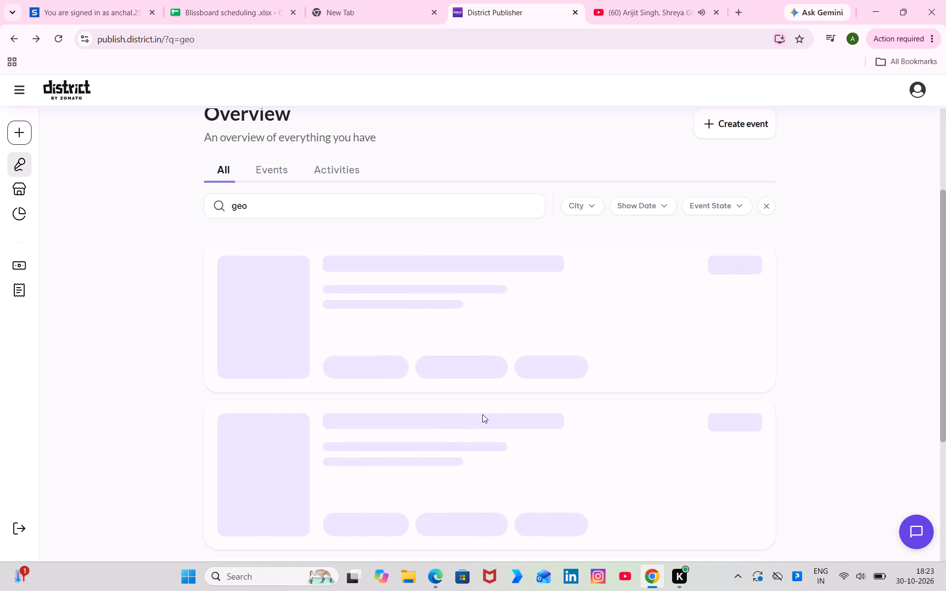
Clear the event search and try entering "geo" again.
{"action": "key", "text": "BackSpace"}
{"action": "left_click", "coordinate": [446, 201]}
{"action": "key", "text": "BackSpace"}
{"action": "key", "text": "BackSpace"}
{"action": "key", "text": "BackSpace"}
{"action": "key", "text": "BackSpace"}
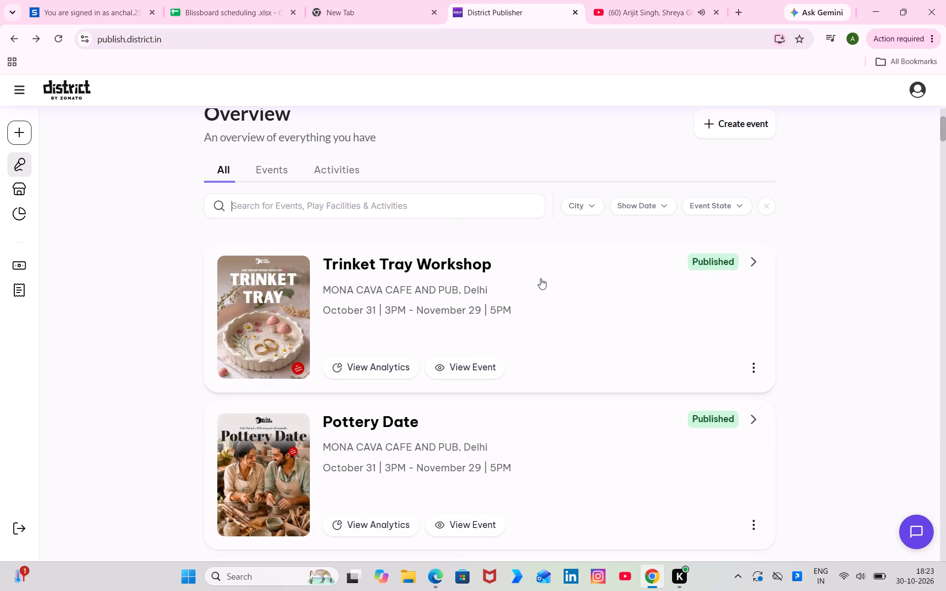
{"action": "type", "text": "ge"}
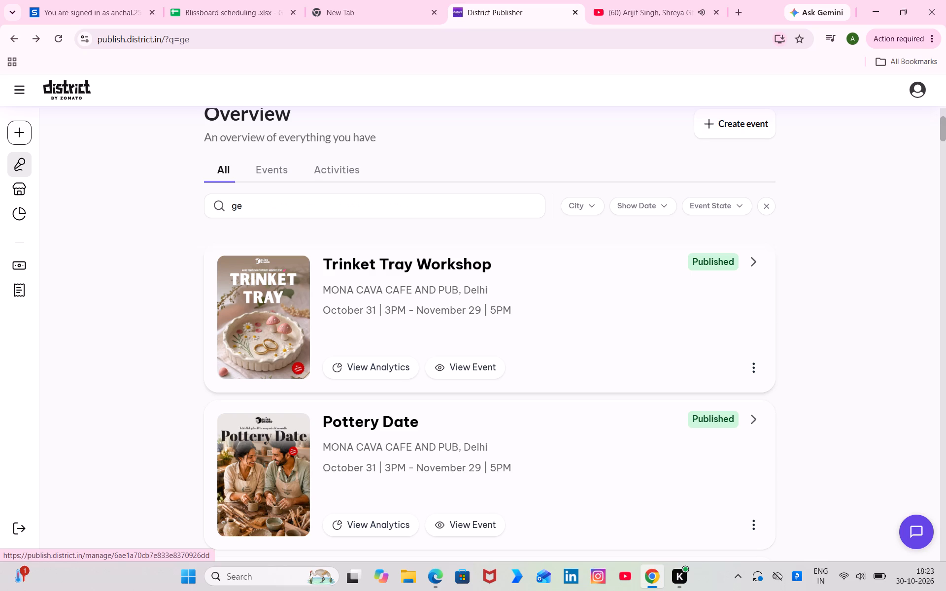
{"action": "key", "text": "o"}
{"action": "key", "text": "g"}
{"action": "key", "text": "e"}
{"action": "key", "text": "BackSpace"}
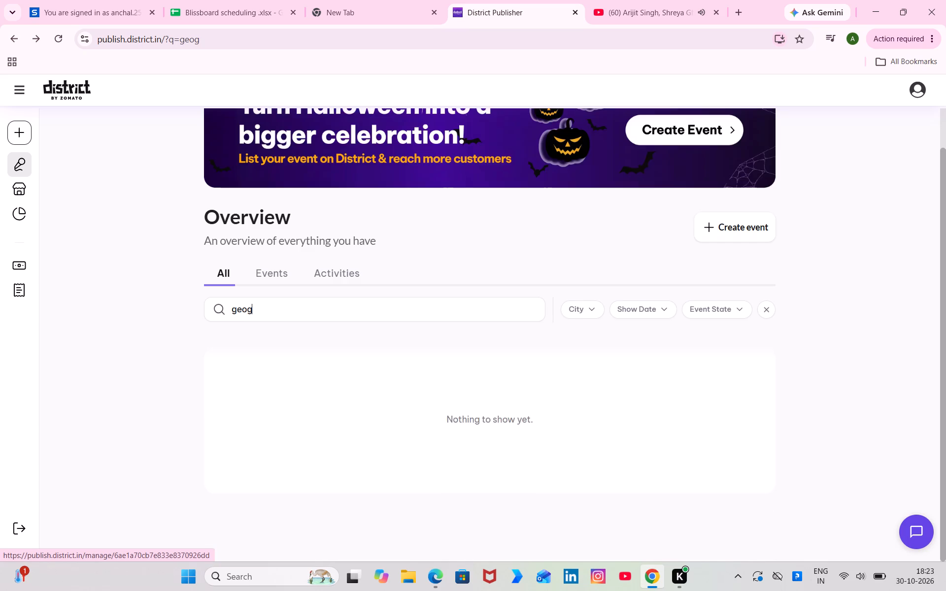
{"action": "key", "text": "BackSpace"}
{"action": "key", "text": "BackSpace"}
Check the next pending event's name under breakin brew Ambiance mall in the Edge Blissboard spreadsheet, and return to District Publisher.
{"action": "left_click", "coordinate": [430, 581]}
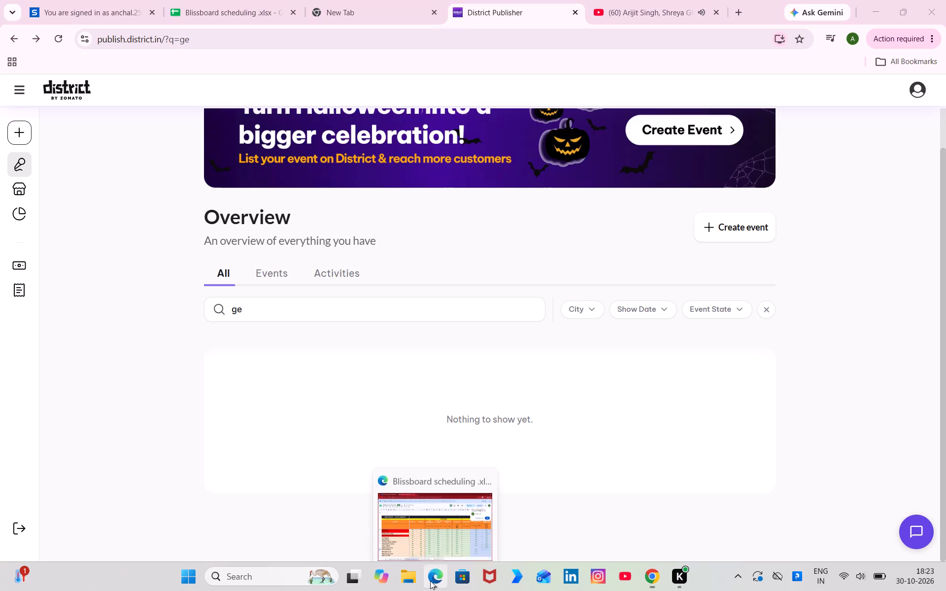
{"action": "left_click", "coordinate": [430, 579]}
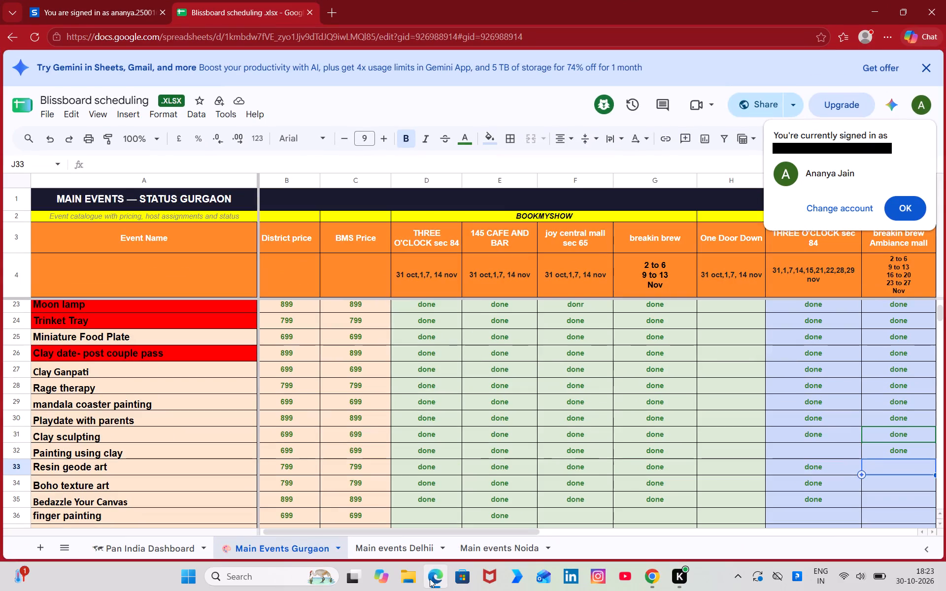
{"action": "left_click", "coordinate": [430, 579]}
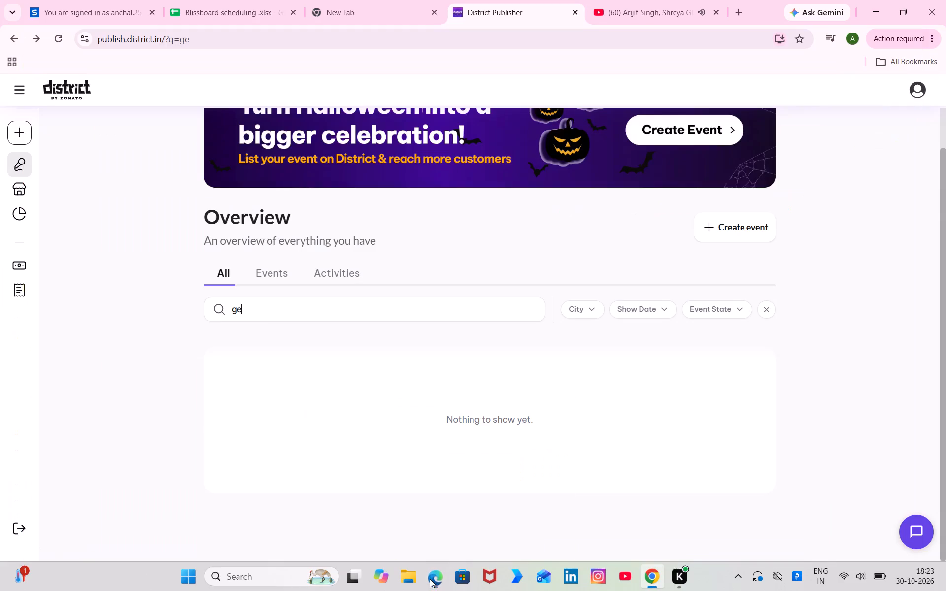
Search the events overview for "geode" and open the Resin Geode Art event at Breakin' Brew, Gurugram.
{"action": "type", "text": "ode"}
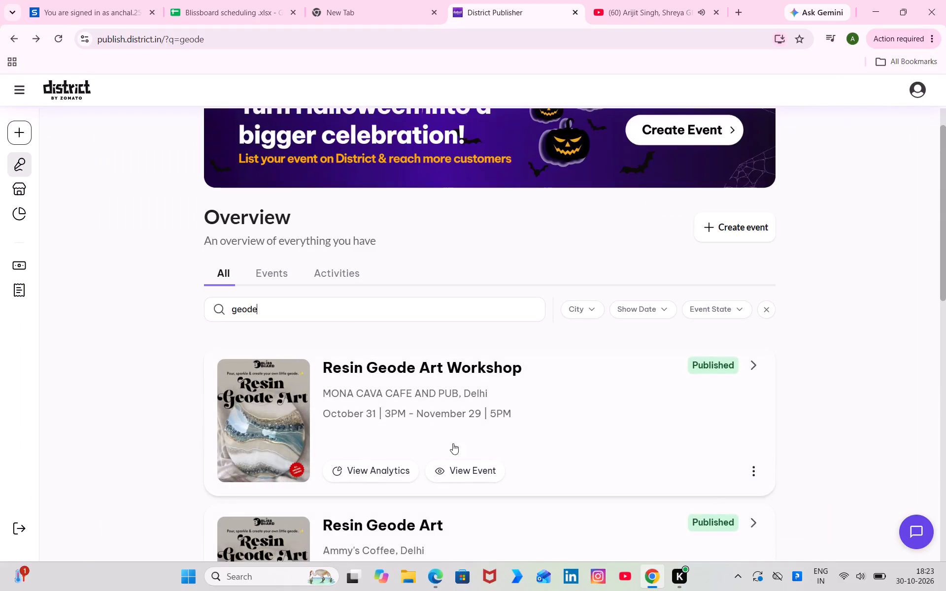
{"action": "scroll", "coordinate": [456, 450], "scroll_direction": "down", "scroll_amount": 3}
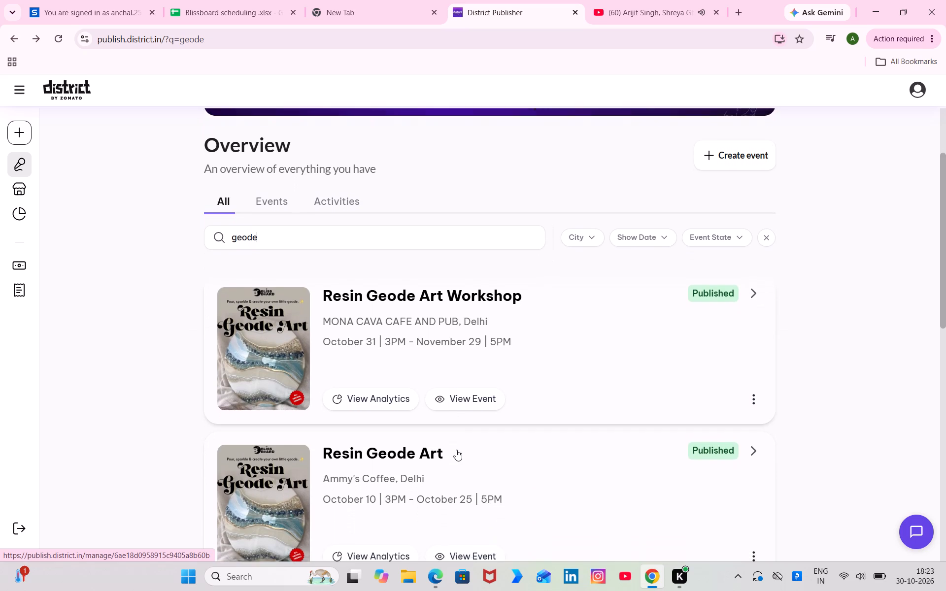
{"action": "scroll", "coordinate": [456, 450], "scroll_direction": "down", "scroll_amount": 5}
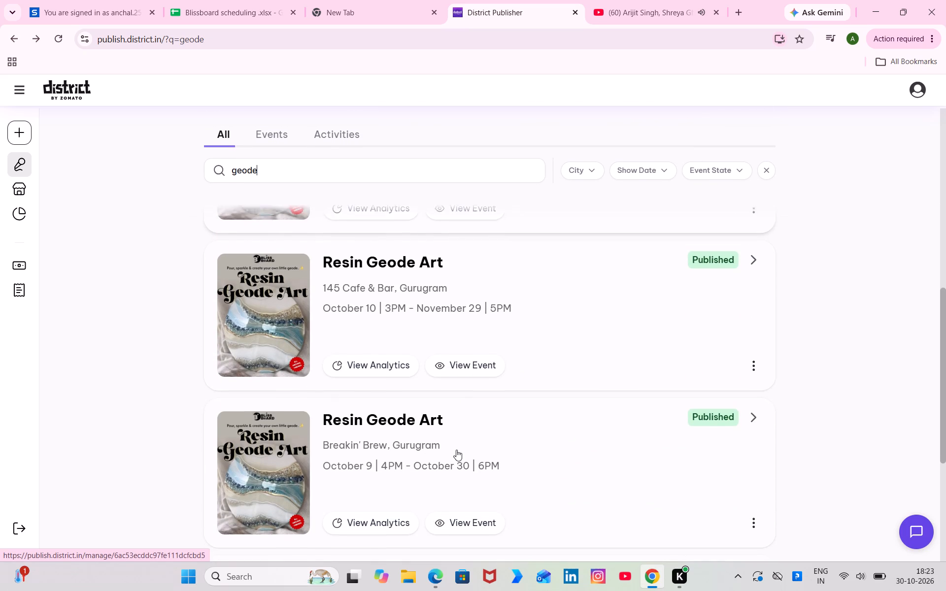
{"action": "scroll", "coordinate": [456, 450], "scroll_direction": "down", "scroll_amount": 1}
{"action": "left_click", "coordinate": [351, 399]}
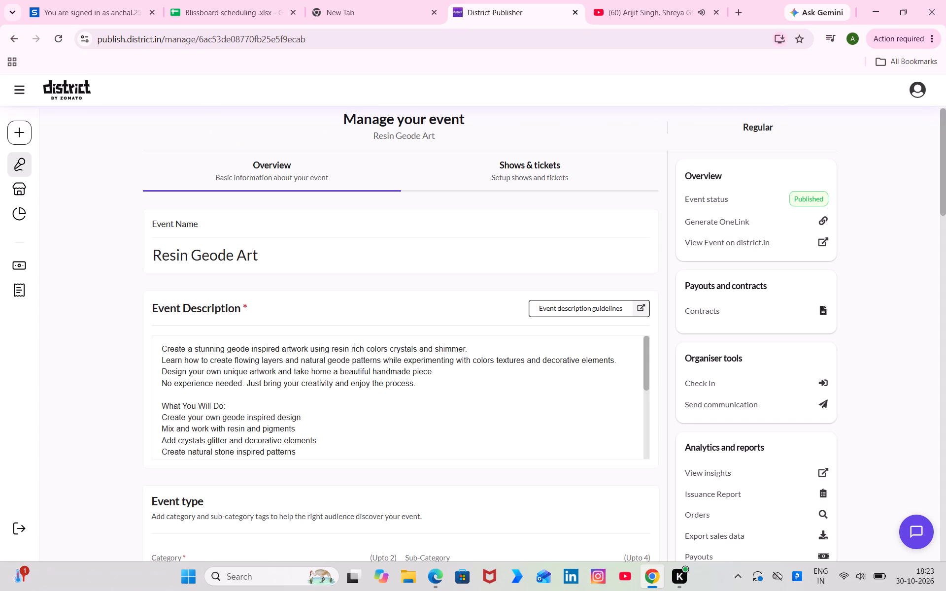
In the event's shows setup, choose a weekly recurring format running from Mon, 2 Nov to Fri, 27 Nov.
{"action": "left_click", "coordinate": [525, 168]}
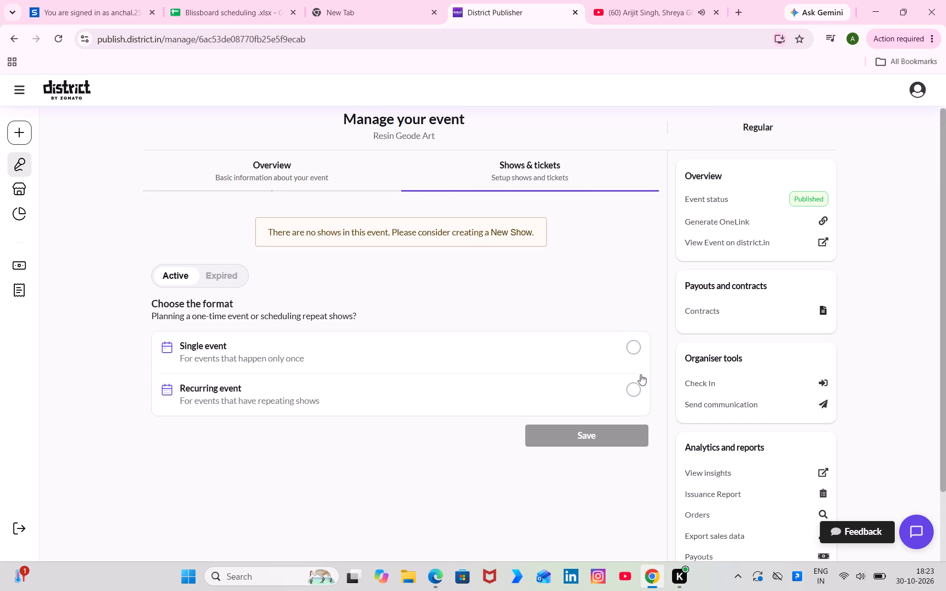
{"action": "left_click", "coordinate": [632, 389]}
{"action": "left_click", "coordinate": [515, 495]}
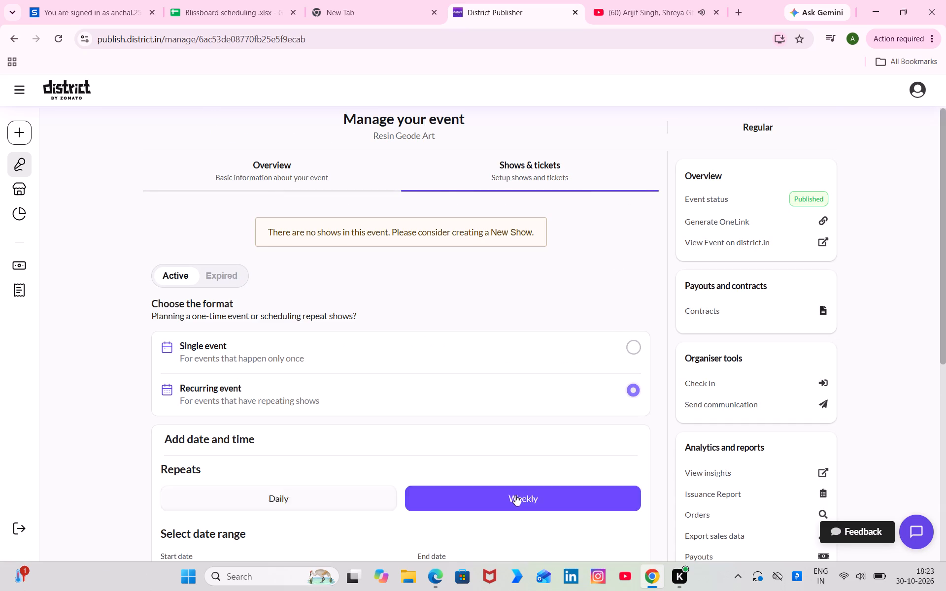
{"action": "scroll", "coordinate": [515, 495], "scroll_direction": "down", "scroll_amount": 4}
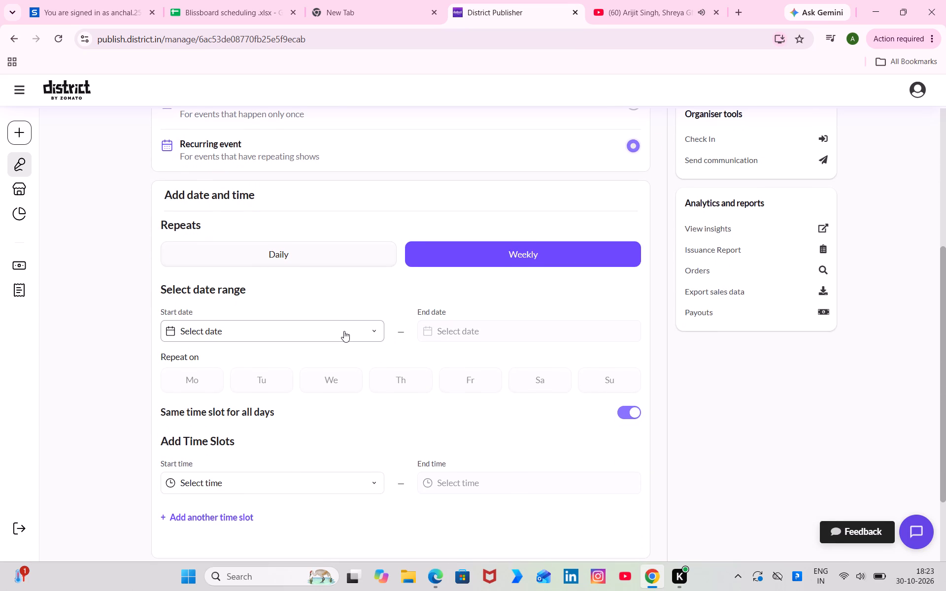
{"action": "left_click", "coordinate": [344, 331]}
{"action": "left_click", "coordinate": [279, 353]}
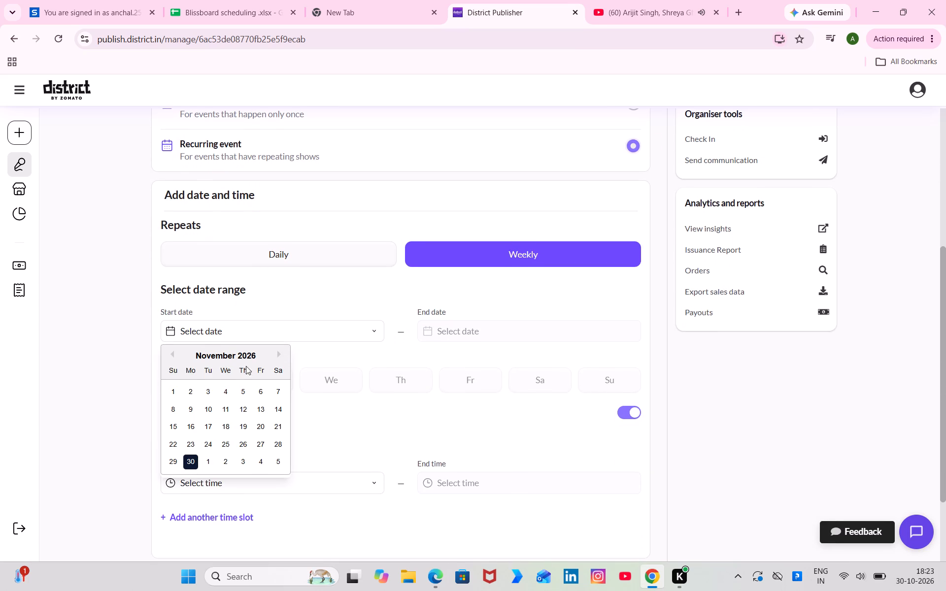
{"action": "left_click", "coordinate": [189, 392]}
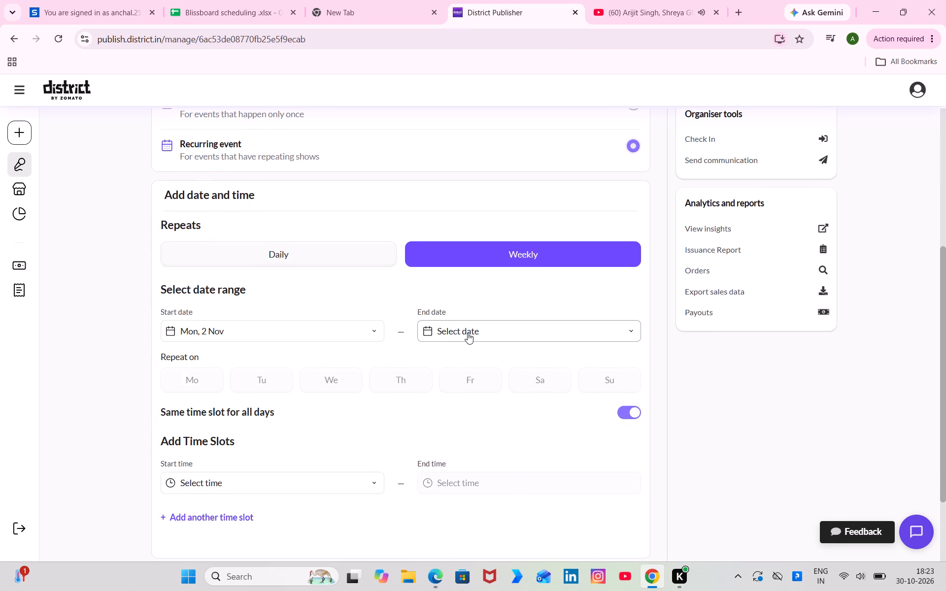
{"action": "left_click", "coordinate": [468, 333]}
{"action": "left_click", "coordinate": [612, 447]}
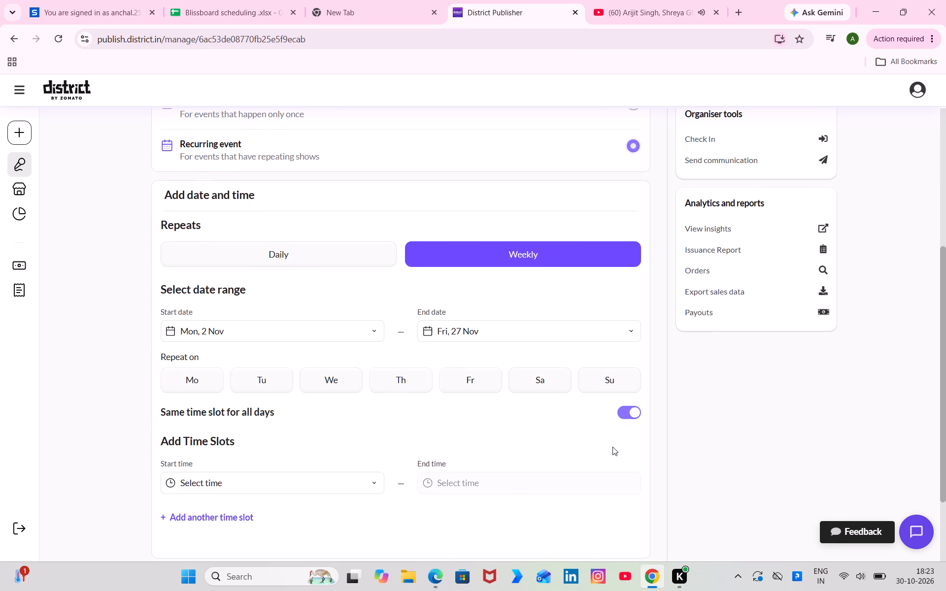
Set the weekly shows to repeat on Monday, Tuesday, Wednesday, Thursday and Friday.
{"action": "left_click_drag", "start_coordinate": [209, 375], "coordinate": [203, 381]}
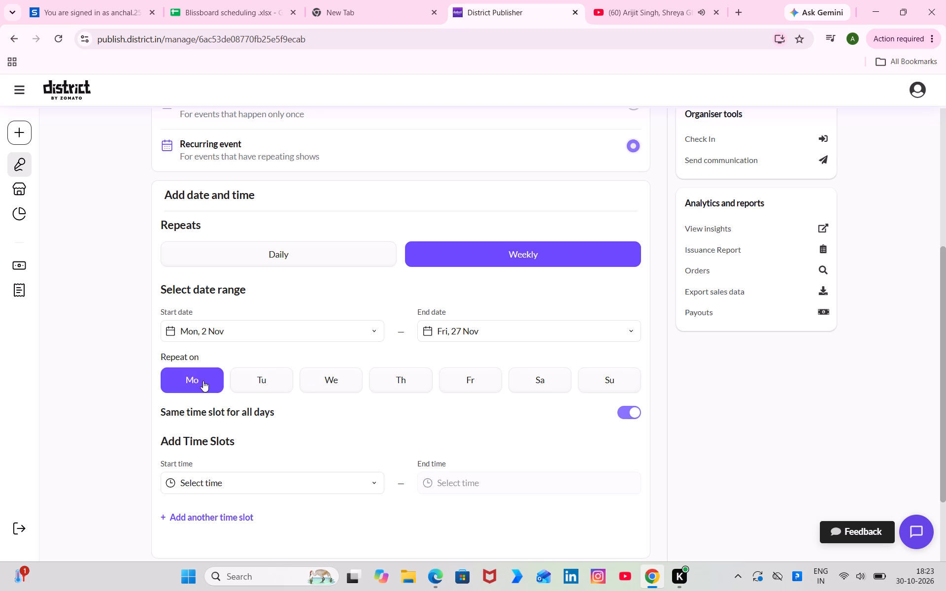
{"action": "left_click", "coordinate": [203, 381]}
{"action": "left_click", "coordinate": [203, 381]}
{"action": "left_click", "coordinate": [248, 382]}
{"action": "left_click", "coordinate": [343, 379]}
{"action": "left_click", "coordinate": [389, 377]}
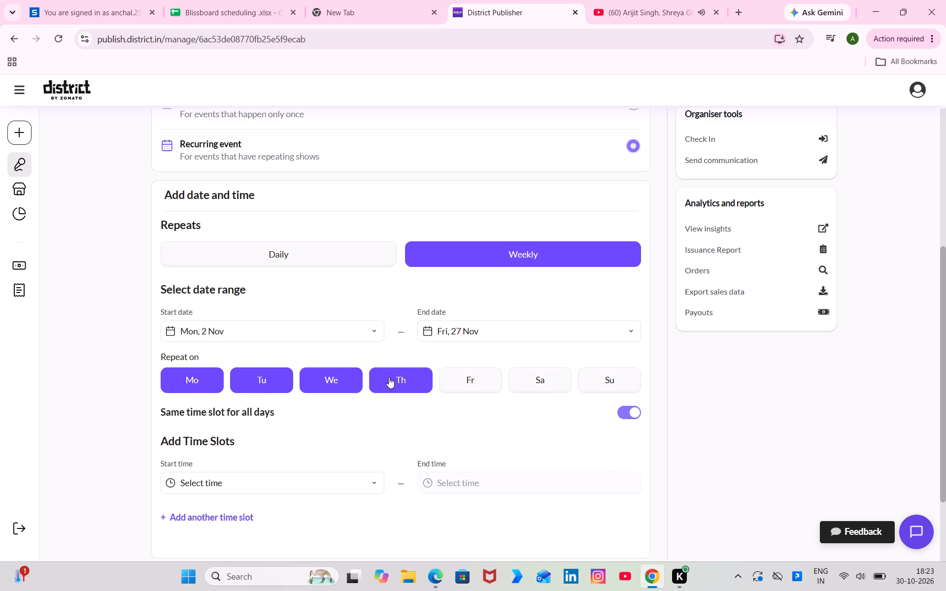
{"action": "left_click", "coordinate": [488, 374]}
Set the first time slot's start to 04:00 PM and add a second slot starting at 05:00 PM.
{"action": "left_click", "coordinate": [337, 487]}
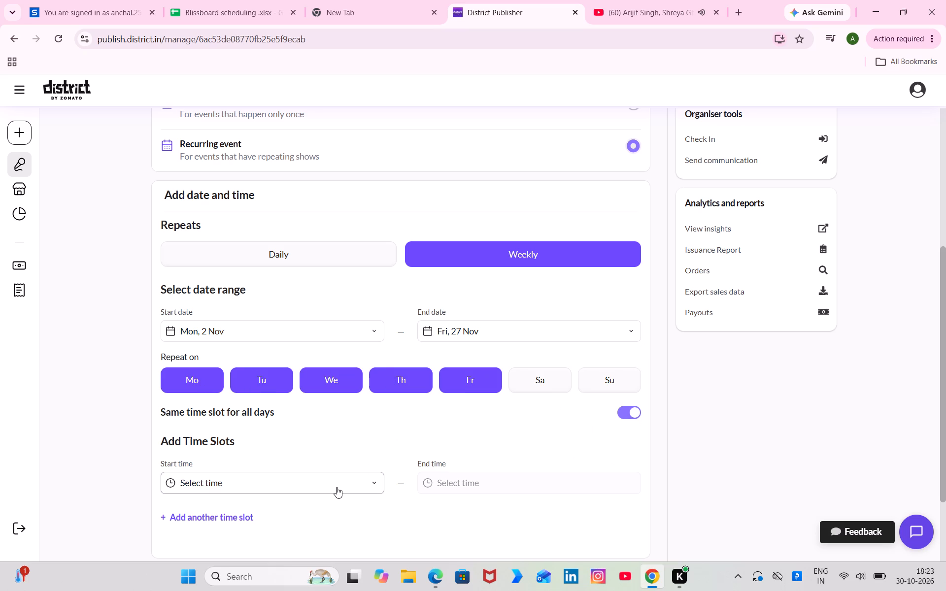
{"action": "scroll", "coordinate": [309, 426], "scroll_direction": "down", "scroll_amount": 9}
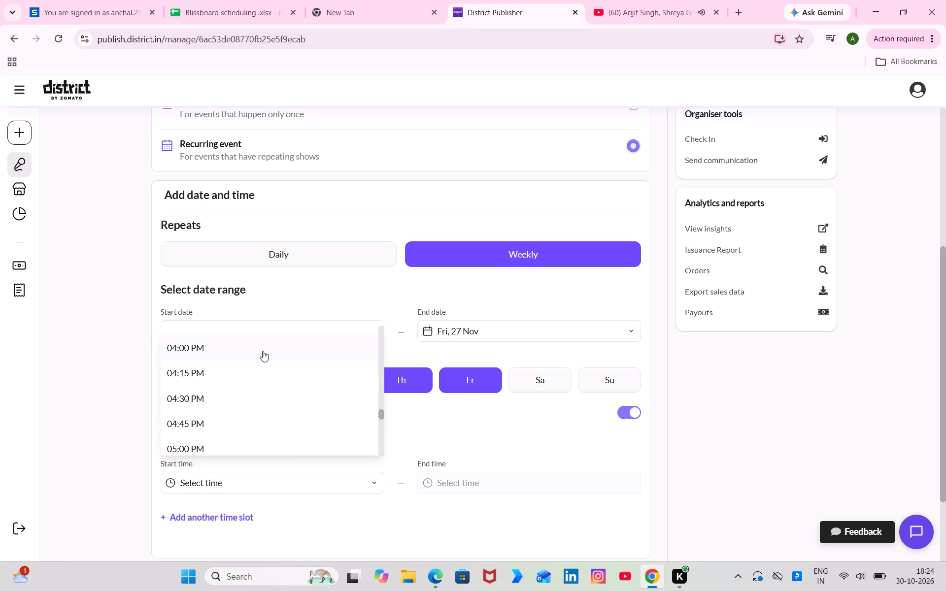
{"action": "left_click", "coordinate": [263, 351]}
{"action": "left_click", "coordinate": [217, 513]}
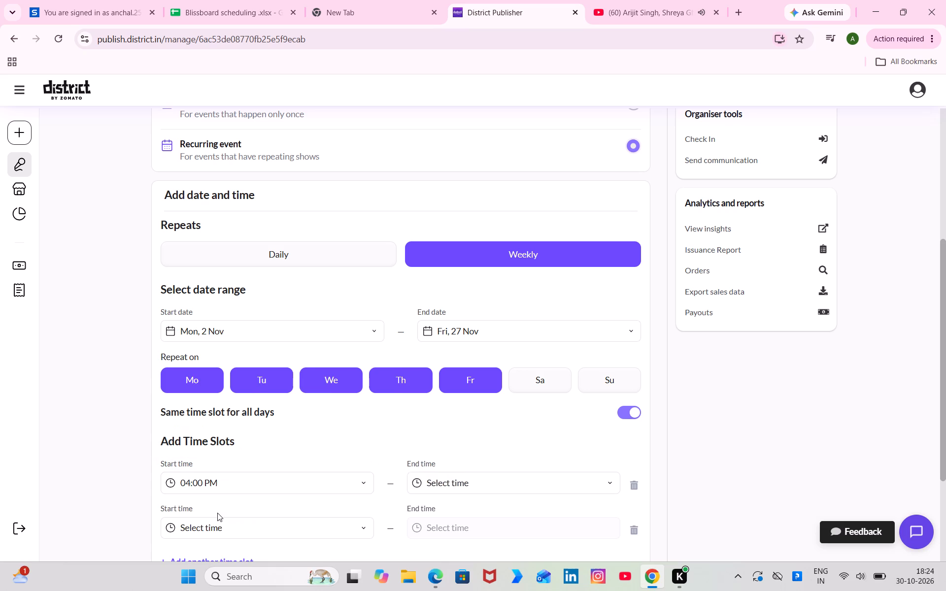
{"action": "left_click", "coordinate": [218, 523]}
{"action": "scroll", "coordinate": [239, 435], "scroll_direction": "down", "scroll_amount": 2}
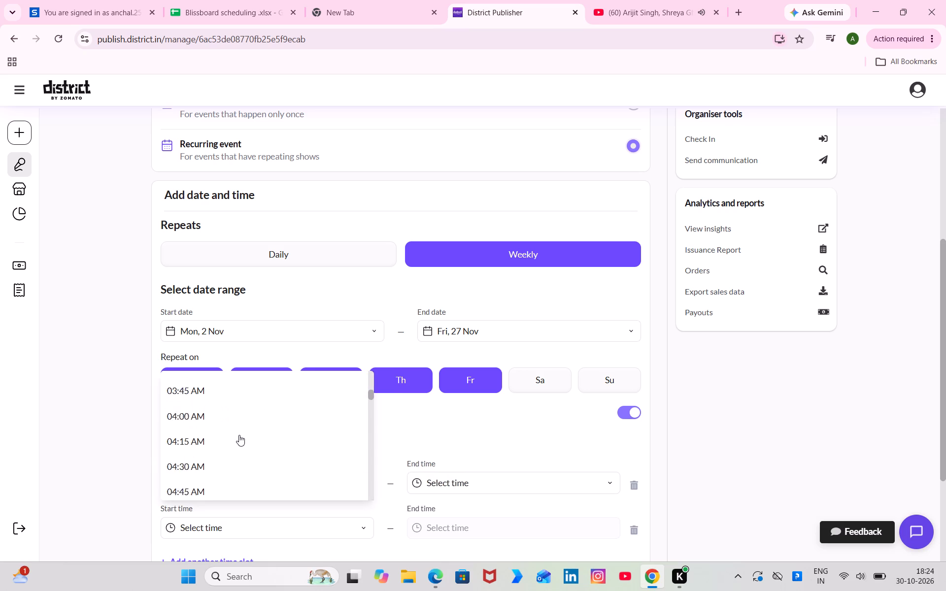
{"action": "scroll", "coordinate": [239, 435], "scroll_direction": "down", "scroll_amount": 6}
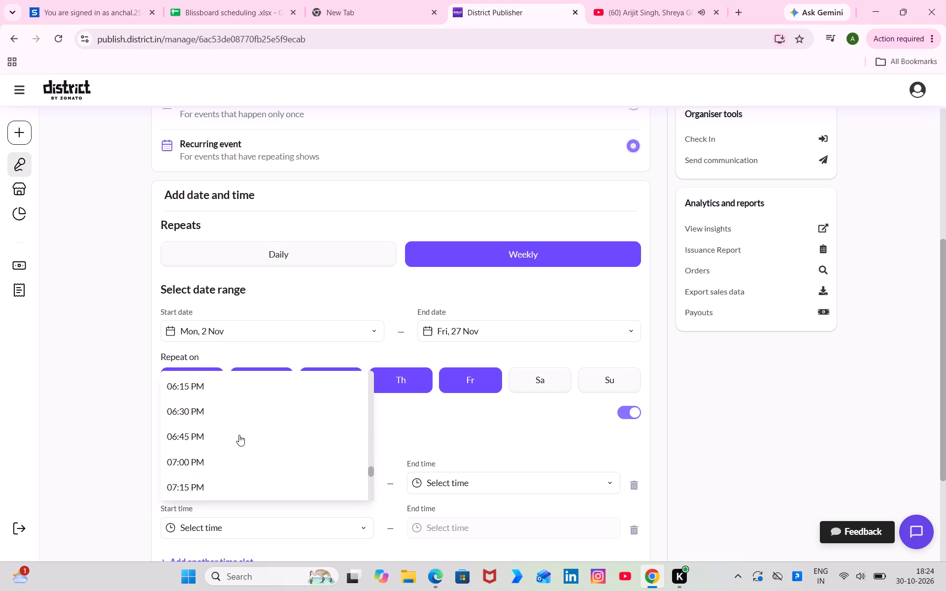
{"action": "scroll", "coordinate": [239, 435], "scroll_direction": "down", "scroll_amount": 1}
{"action": "left_click", "coordinate": [222, 445]}
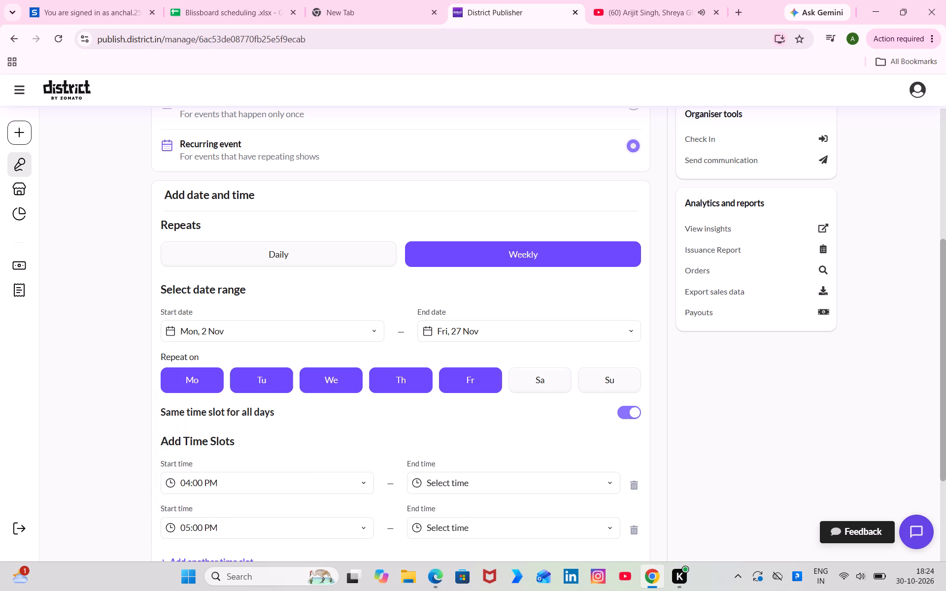
Set the two slots' end times to 05:00 PM and 06:00 PM, and save the shows.
{"action": "left_click", "coordinate": [450, 474]}
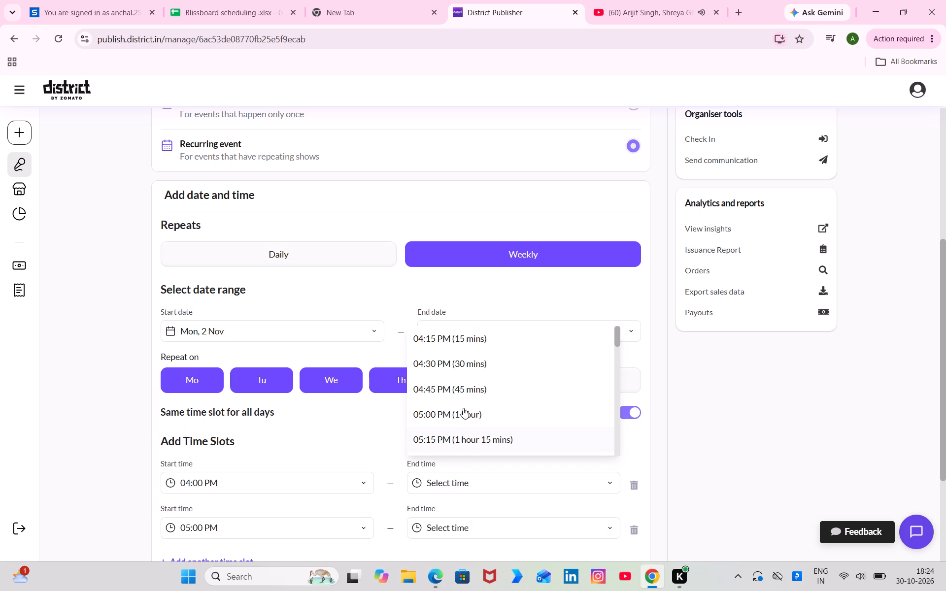
{"action": "left_click", "coordinate": [463, 408]}
{"action": "left_click", "coordinate": [485, 548]}
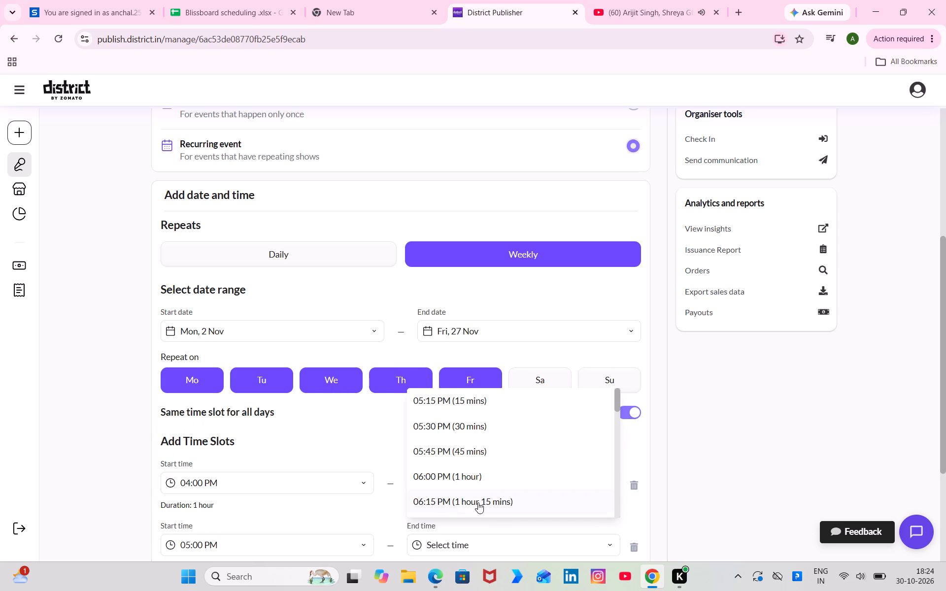
{"action": "left_click", "coordinate": [461, 477]}
{"action": "scroll", "coordinate": [461, 477], "scroll_direction": "down", "scroll_amount": 3}
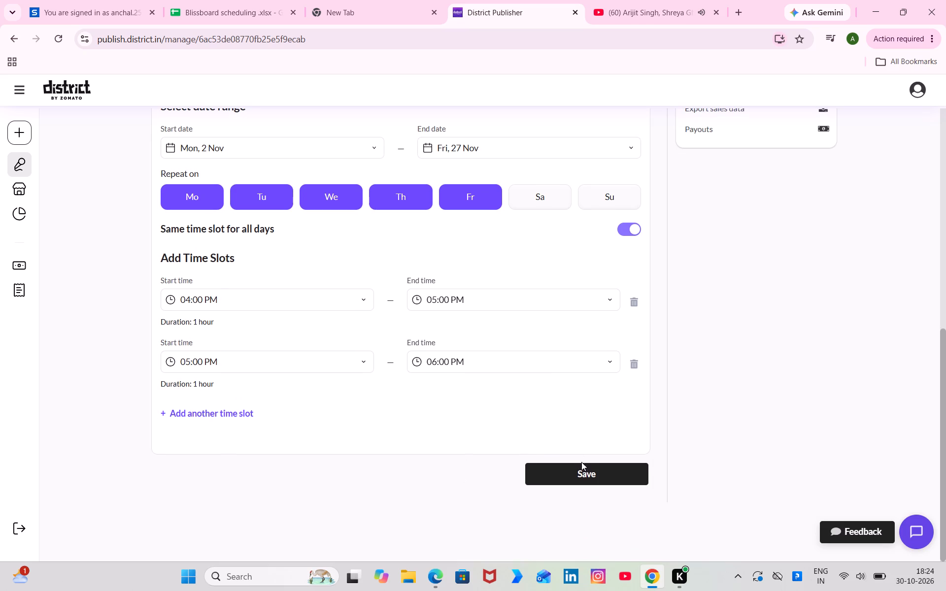
{"action": "left_click", "coordinate": [583, 468]}
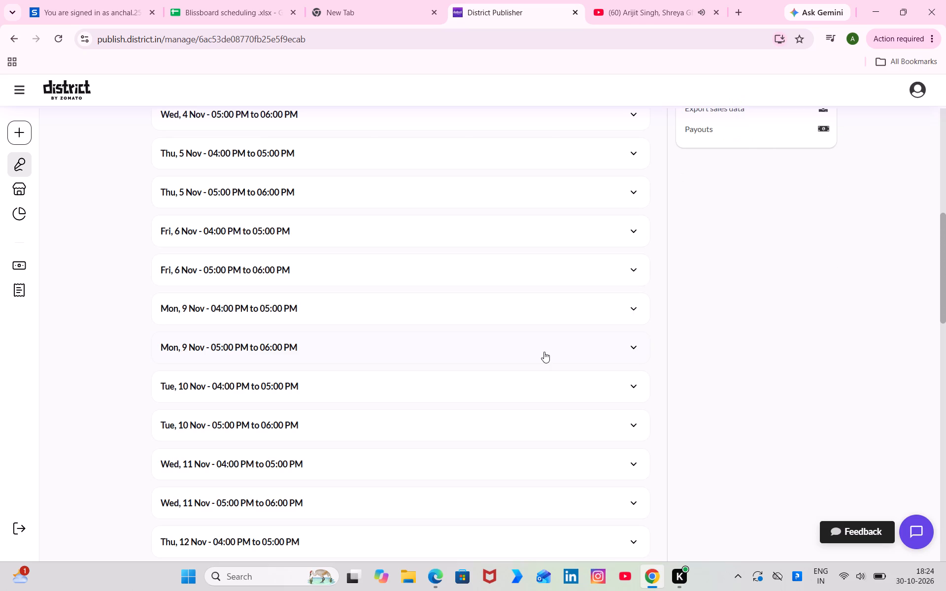
Add a ticket with the custom name ENTRY PASS and the copied INR 250 per-person cover charge description.
{"action": "scroll", "coordinate": [526, 284], "scroll_direction": "up", "scroll_amount": 6}
{"action": "left_click", "coordinate": [623, 275]}
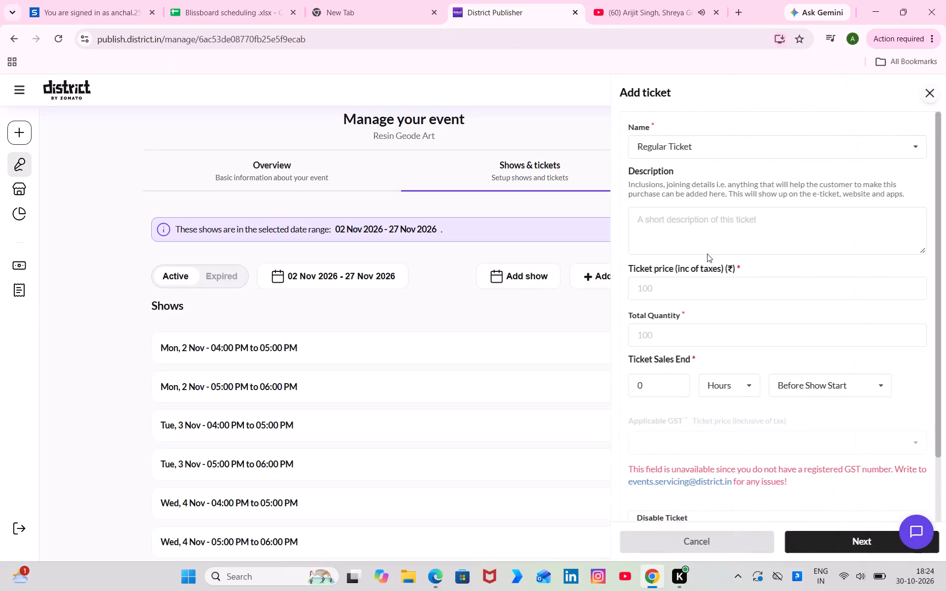
{"action": "left_click", "coordinate": [698, 214]}
{"action": "key", "text": "ctrl+v"}
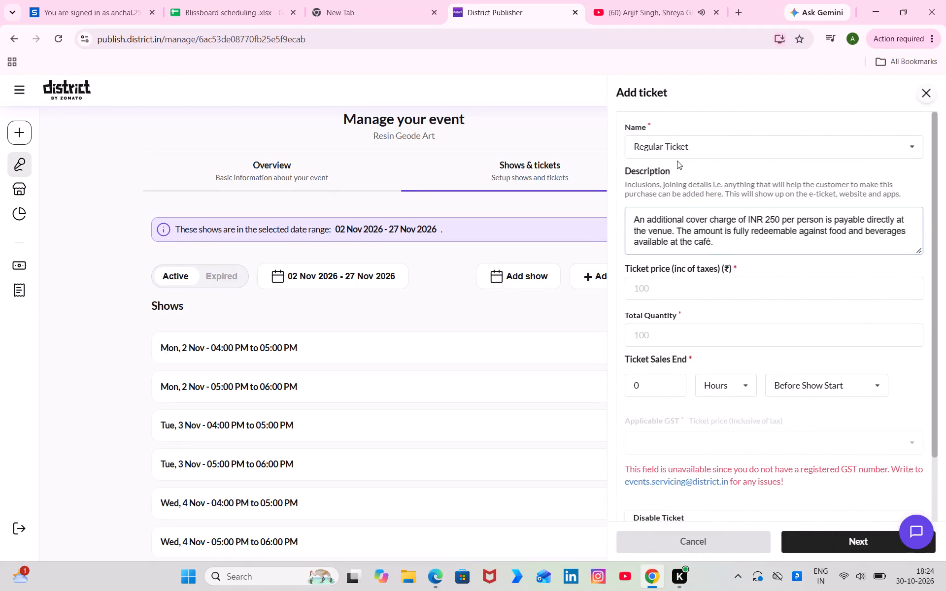
{"action": "left_click", "coordinate": [675, 153]}
{"action": "left_click", "coordinate": [705, 185]}
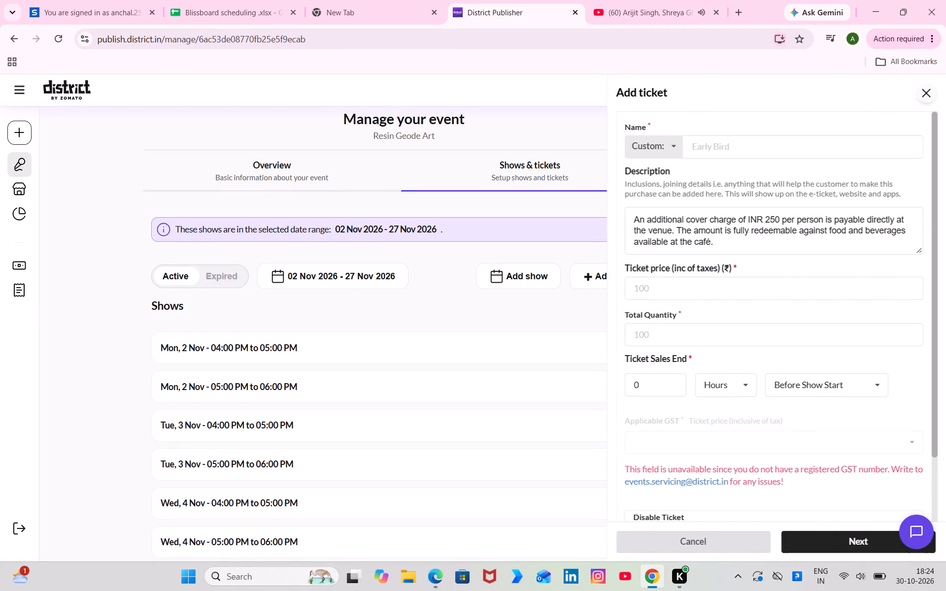
{"action": "left_click", "coordinate": [728, 145]}
{"action": "left_click", "coordinate": [798, 177]}
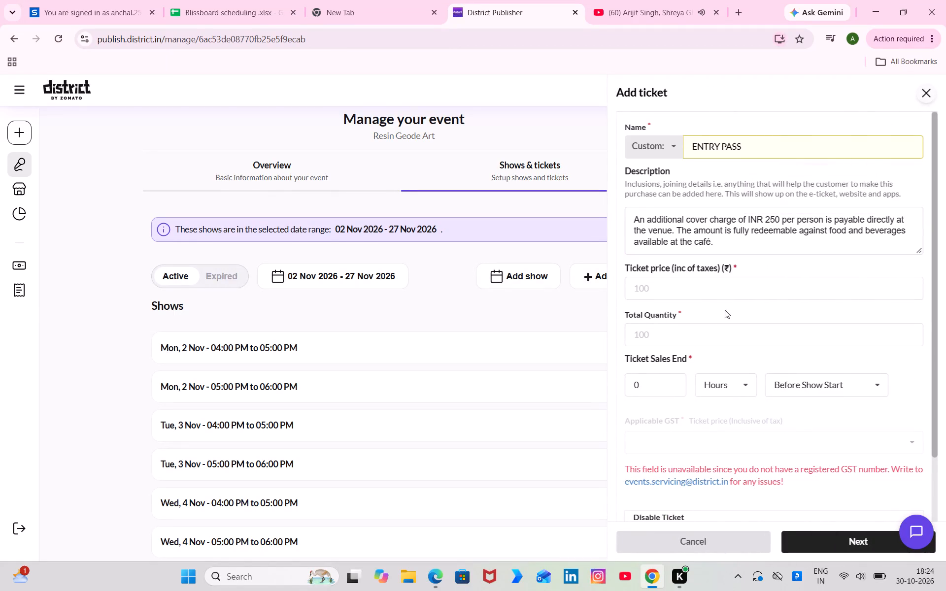
Set the ticket's total quantity to 10 and its sales end to 30 minutes before show start.
{"action": "left_click", "coordinate": [703, 340]}
{"action": "type", "text": "10"}
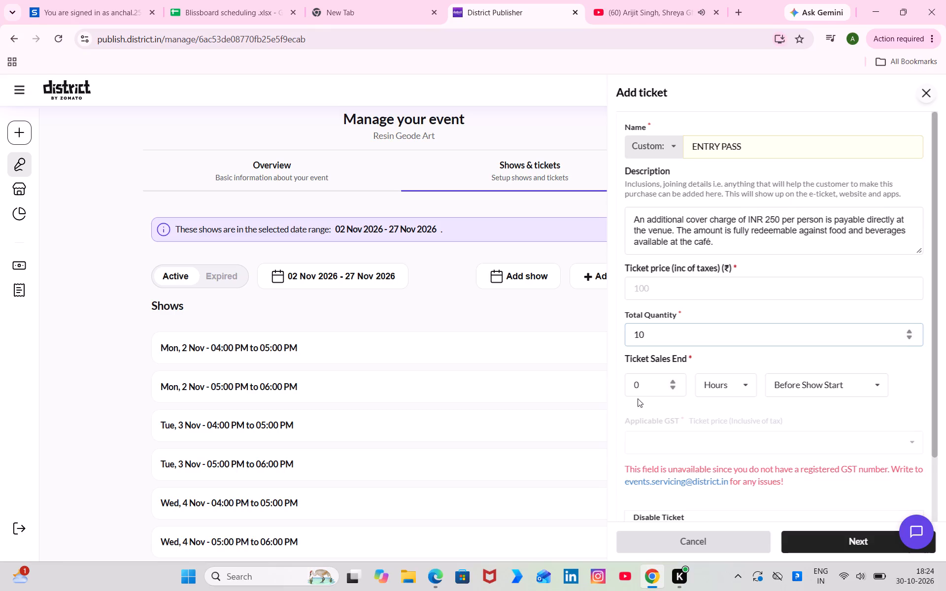
{"action": "left_click", "coordinate": [631, 386]}
{"action": "key", "text": "3"}
{"action": "left_click", "coordinate": [741, 393]}
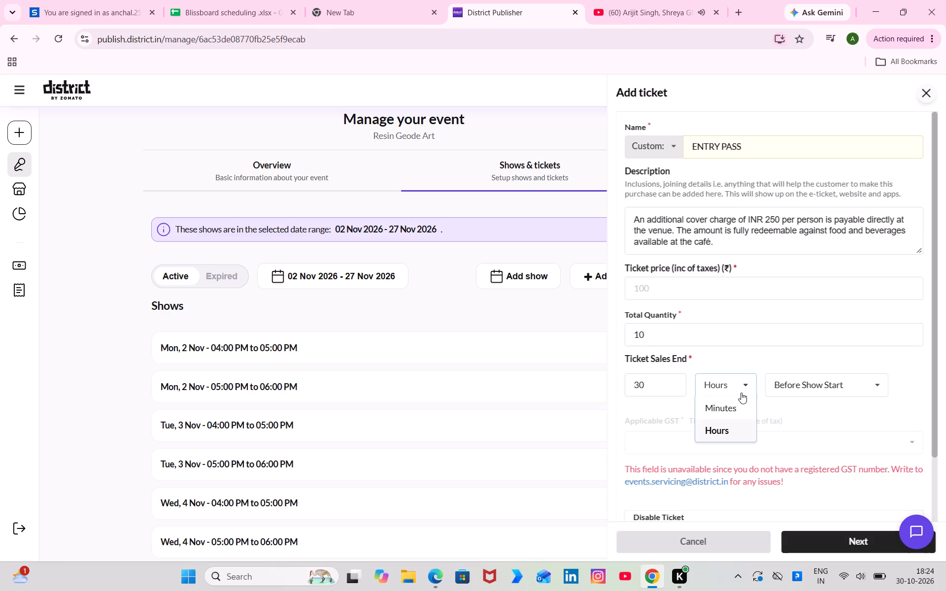
{"action": "left_click", "coordinate": [729, 409]}
Set the ENTRY PASS ticket price to 799, using the spreadsheet's Resin geode art District price, and submit it for all shows.
{"action": "left_click", "coordinate": [736, 291]}
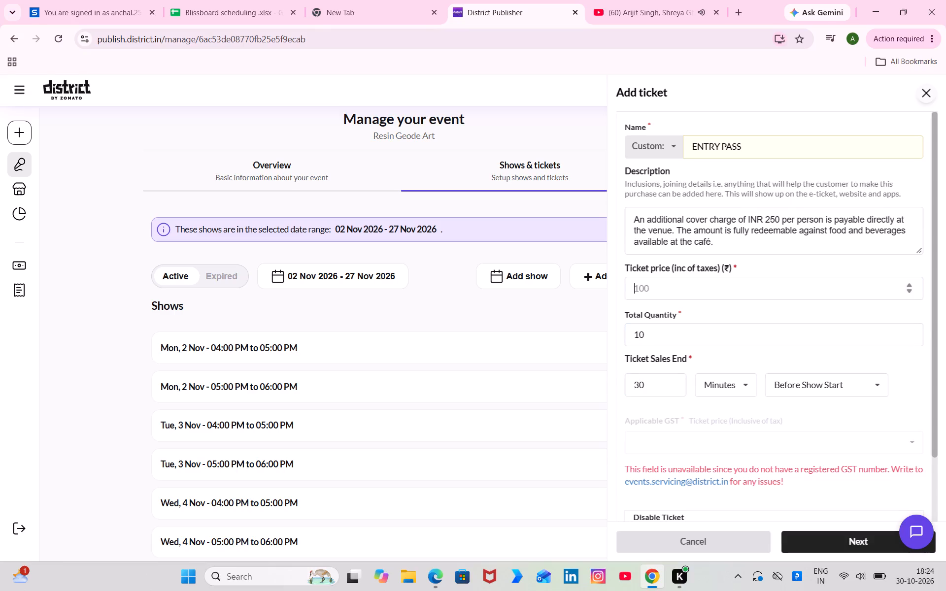
{"action": "left_click", "coordinate": [434, 578]}
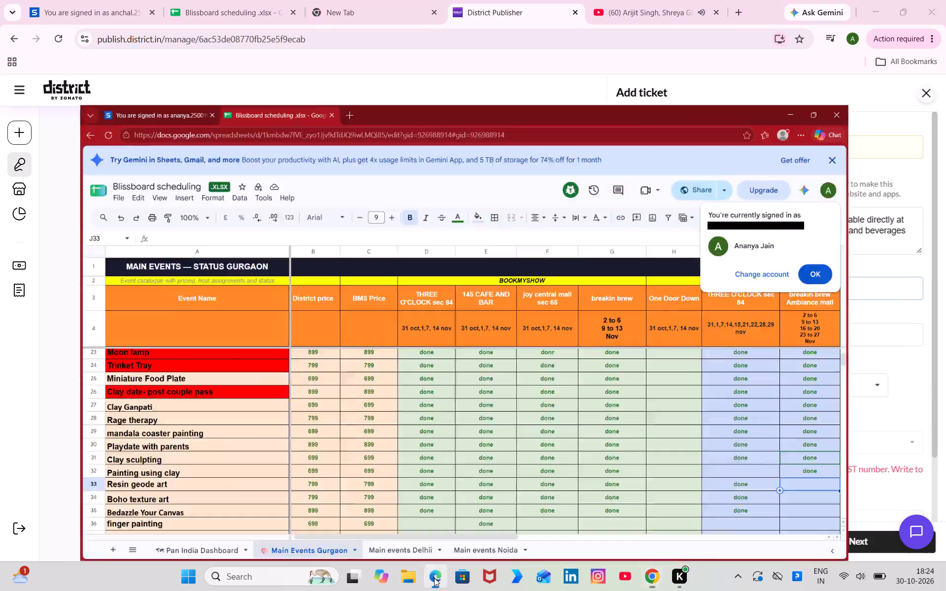
{"action": "left_click", "coordinate": [434, 578]}
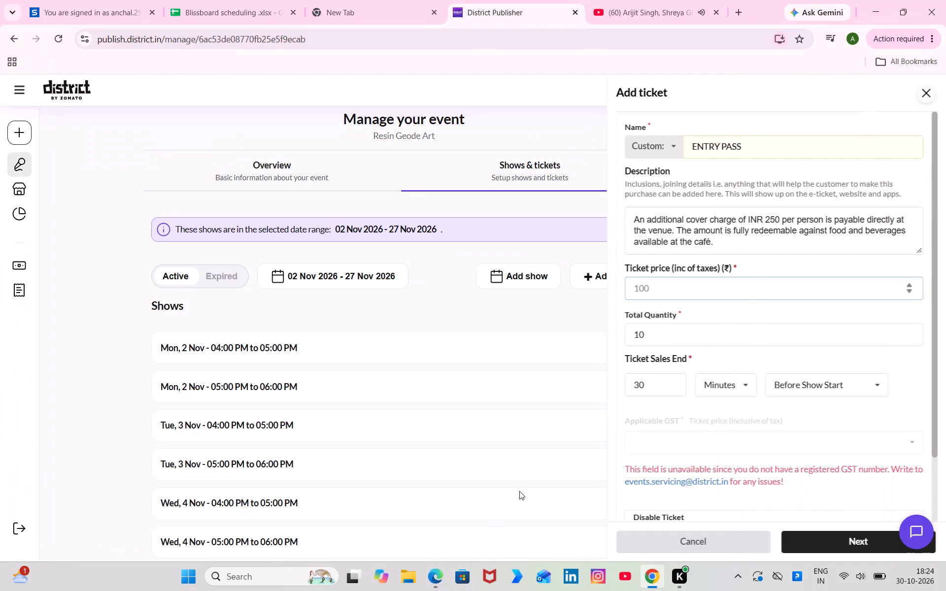
{"action": "type", "text": "799"}
{"action": "left_click", "coordinate": [798, 534]}
{"action": "left_click", "coordinate": [798, 534]}
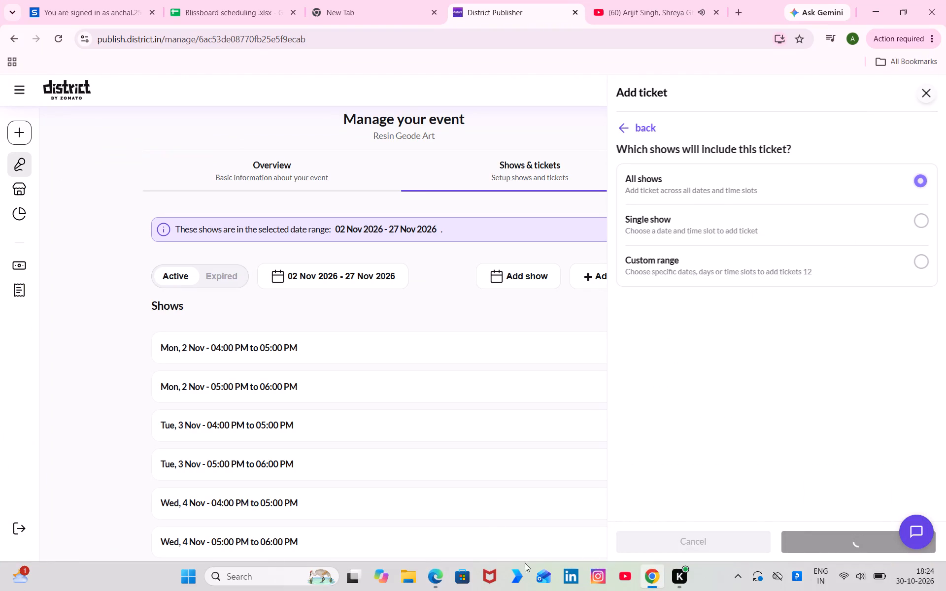
In the Blissboard scheduling spreadsheet, mark Resin geode art as done in the breakin brew Ambiance mall column.
{"action": "left_click", "coordinate": [430, 579]}
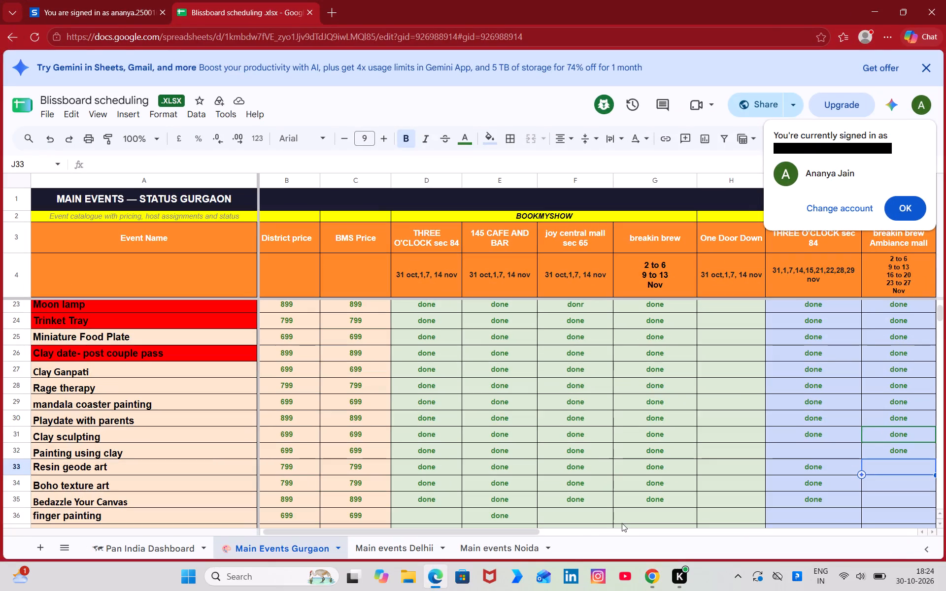
{"action": "key", "text": "d"}
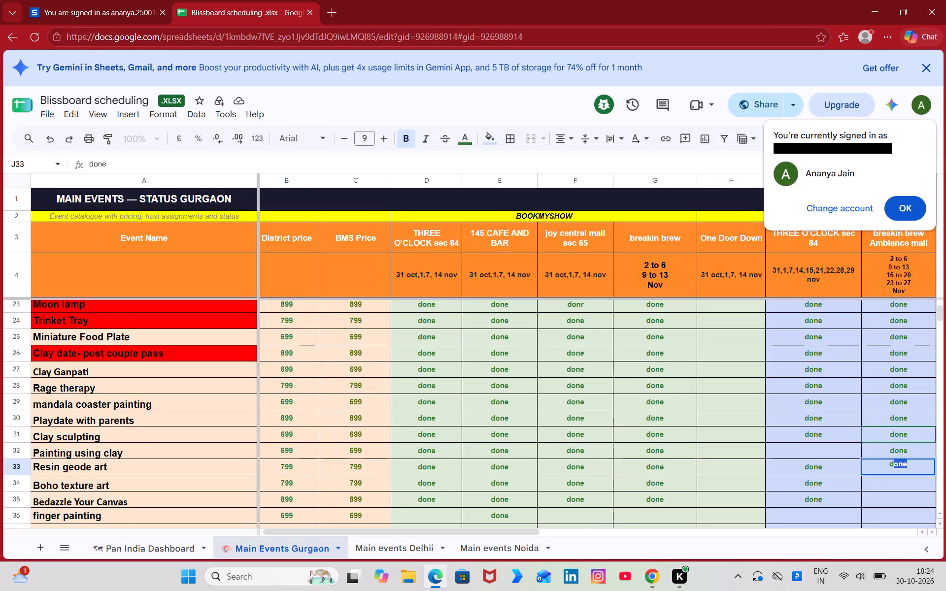
{"action": "key", "text": "Return"}
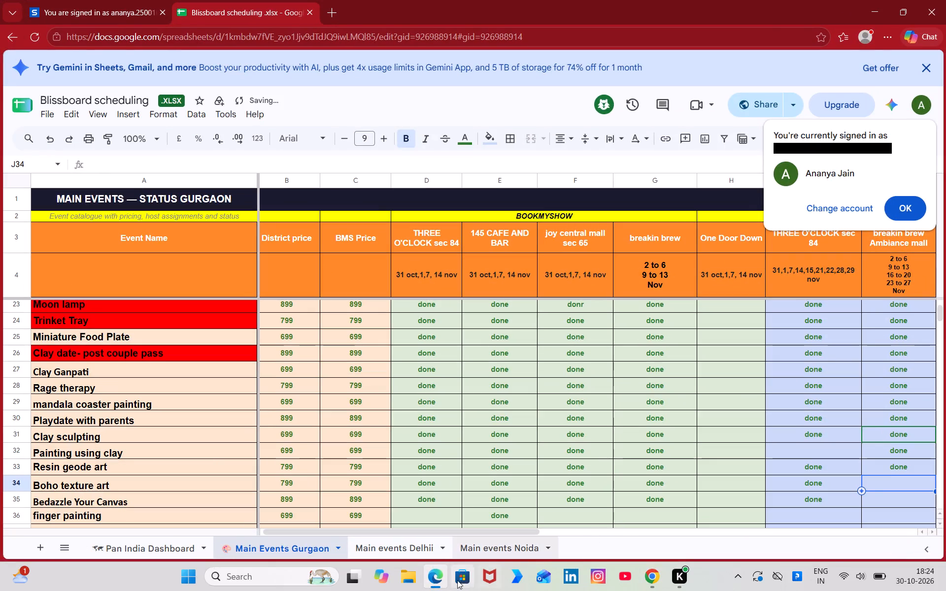
{"action": "left_click", "coordinate": [437, 581]}
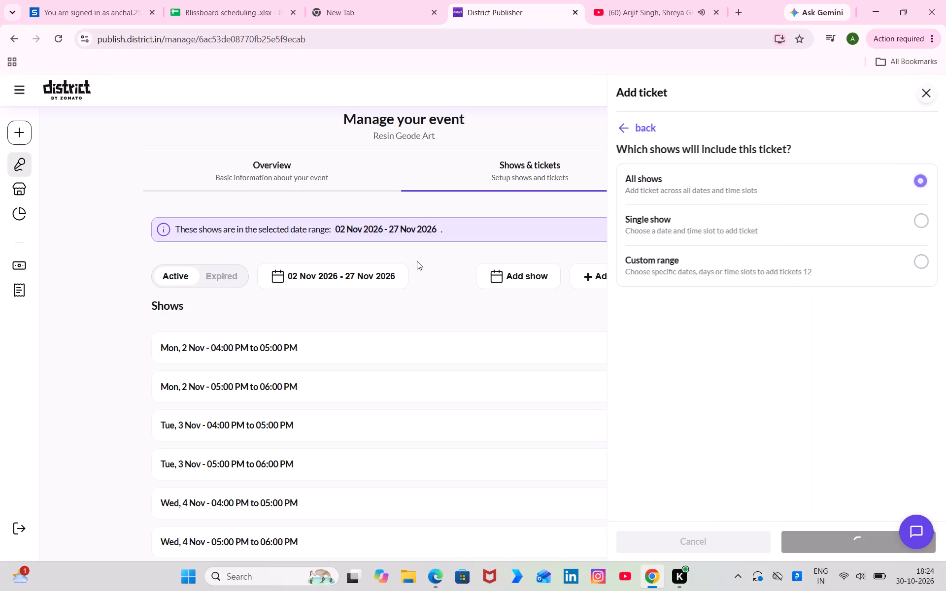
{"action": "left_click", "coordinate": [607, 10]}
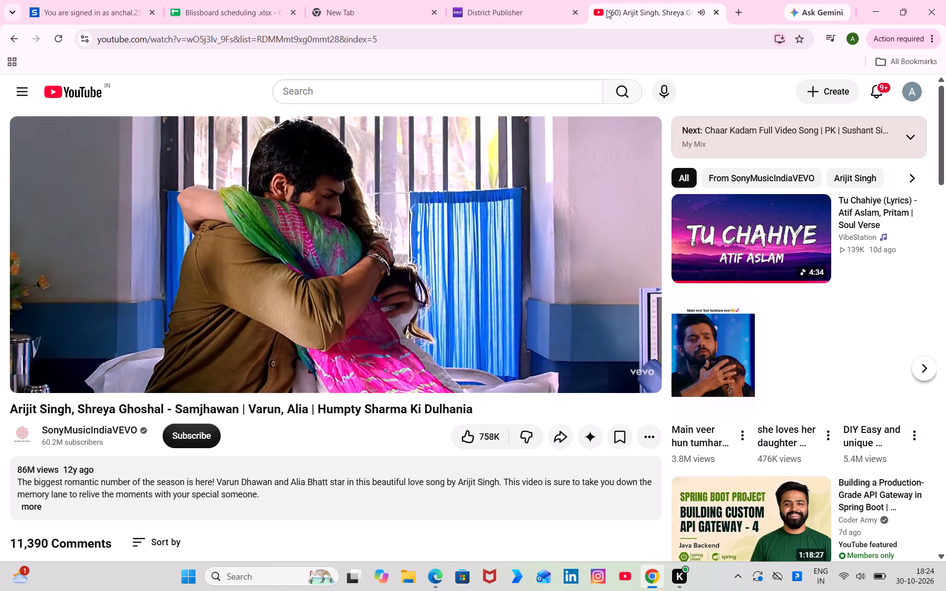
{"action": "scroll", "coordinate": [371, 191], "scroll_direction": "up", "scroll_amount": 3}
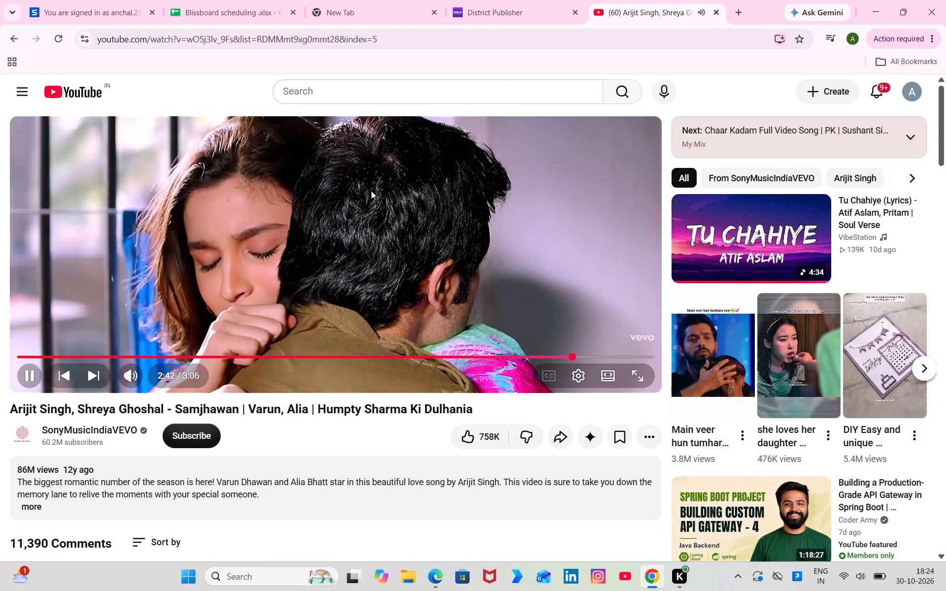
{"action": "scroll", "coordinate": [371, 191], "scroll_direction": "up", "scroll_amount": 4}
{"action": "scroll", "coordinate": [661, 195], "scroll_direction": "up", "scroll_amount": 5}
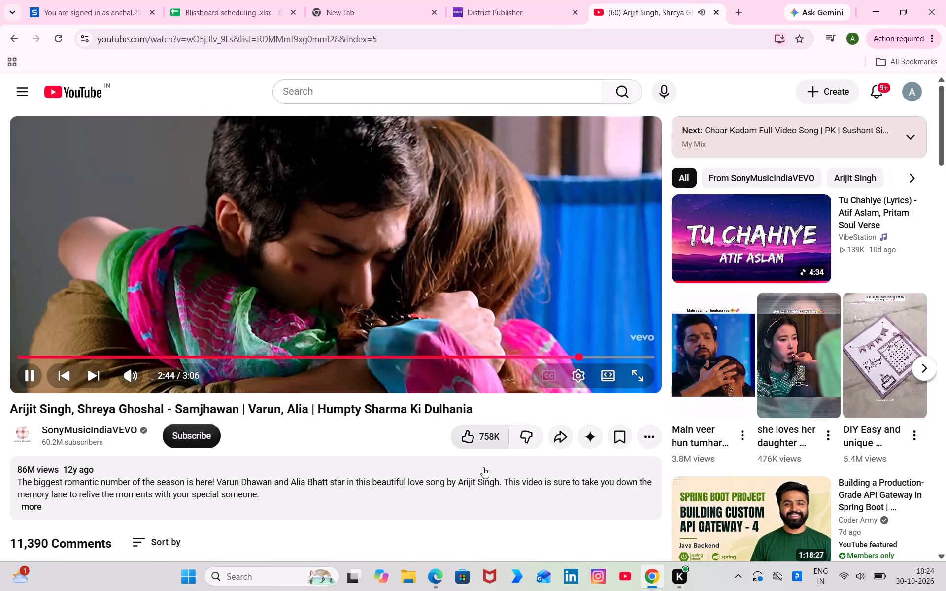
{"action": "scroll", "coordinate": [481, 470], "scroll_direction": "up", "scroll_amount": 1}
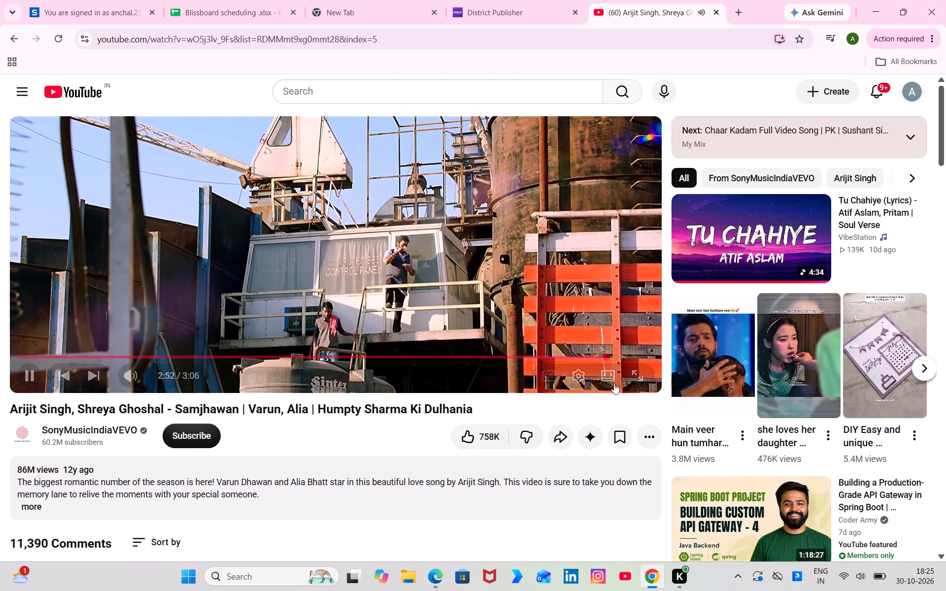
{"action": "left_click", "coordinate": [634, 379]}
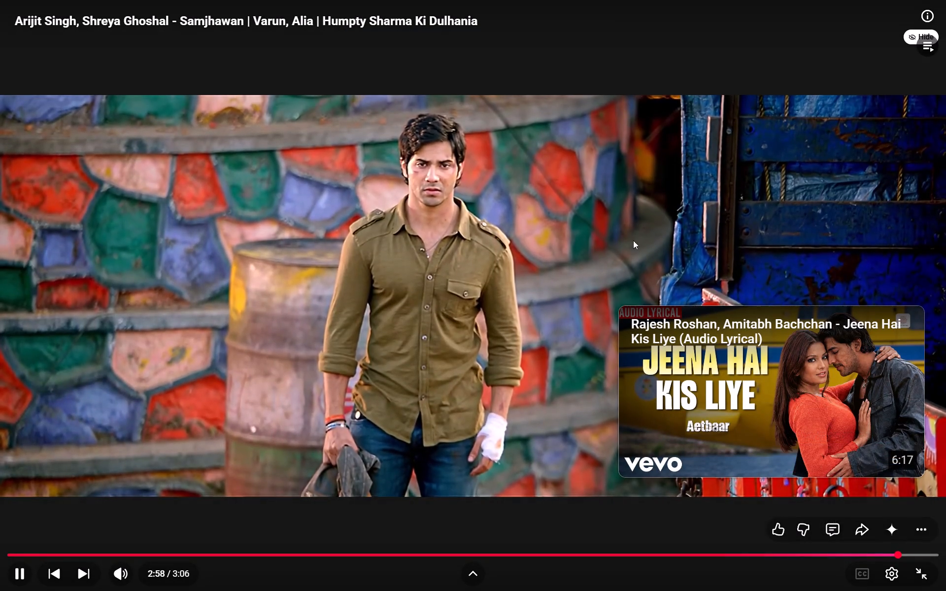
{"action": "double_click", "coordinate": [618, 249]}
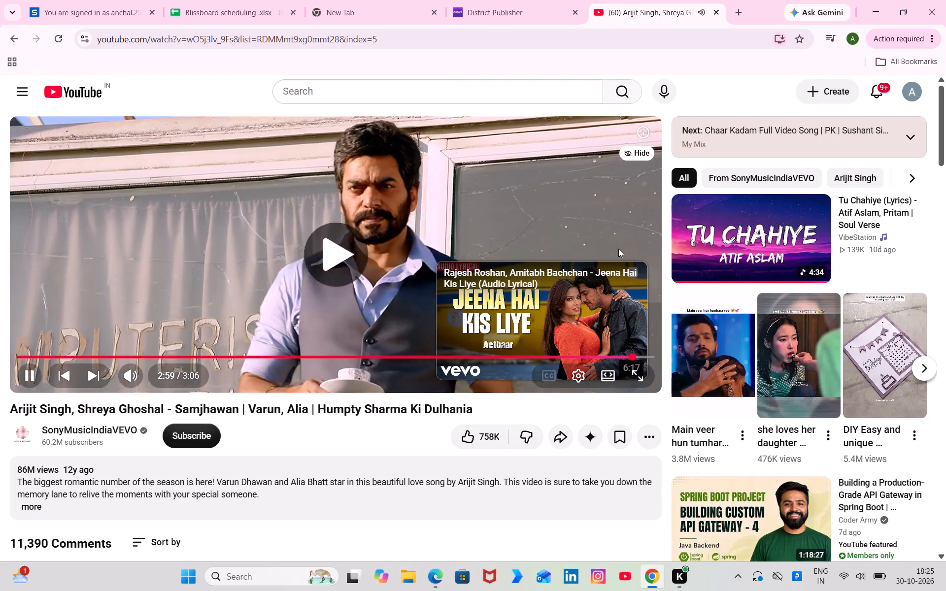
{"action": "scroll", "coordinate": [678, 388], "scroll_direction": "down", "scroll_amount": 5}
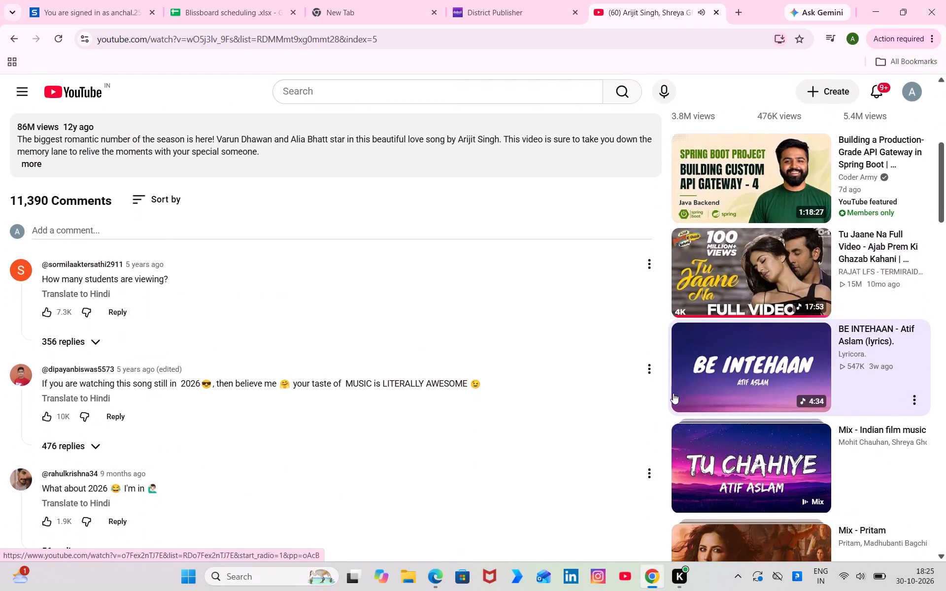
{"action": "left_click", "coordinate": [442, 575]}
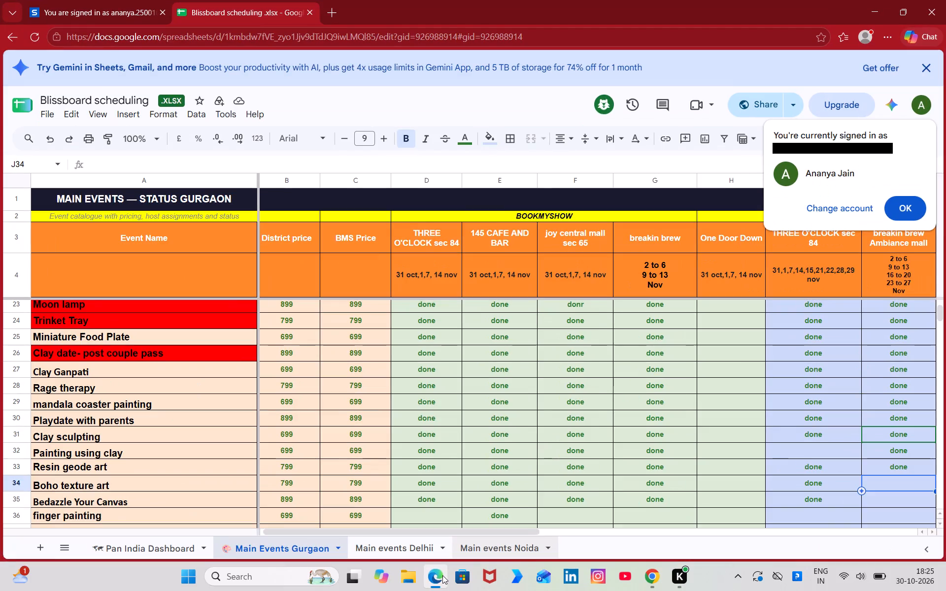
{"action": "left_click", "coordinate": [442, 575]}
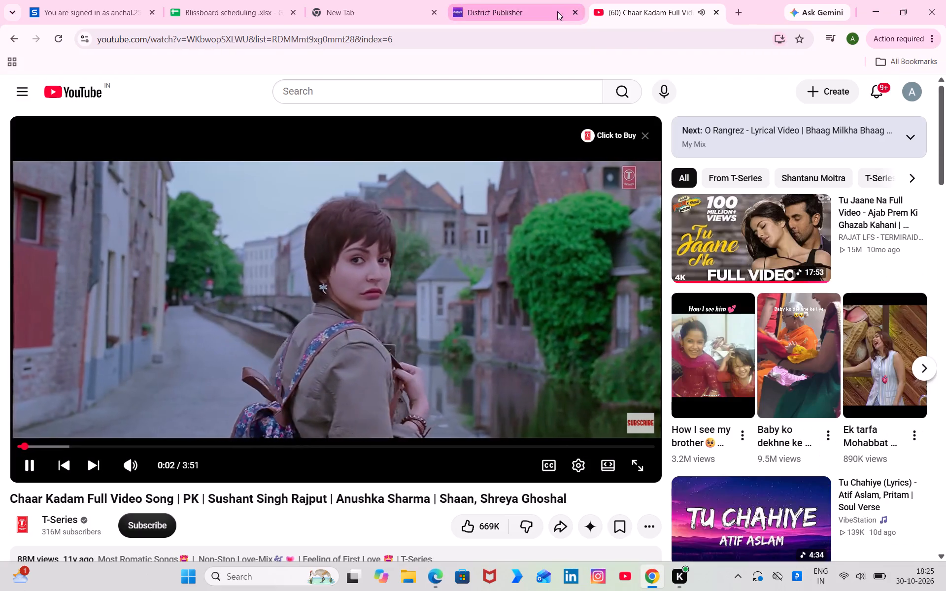
Back in District Publisher, confirm adding the ENTRY PASS ticket to the Resin Geode Art shows.
{"action": "left_click", "coordinate": [543, 13]}
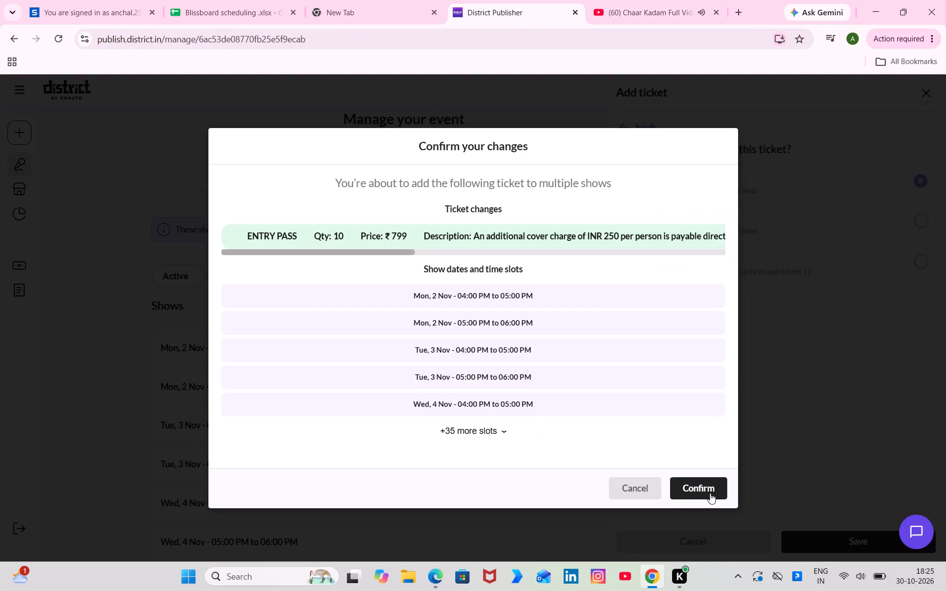
{"action": "left_click", "coordinate": [710, 493]}
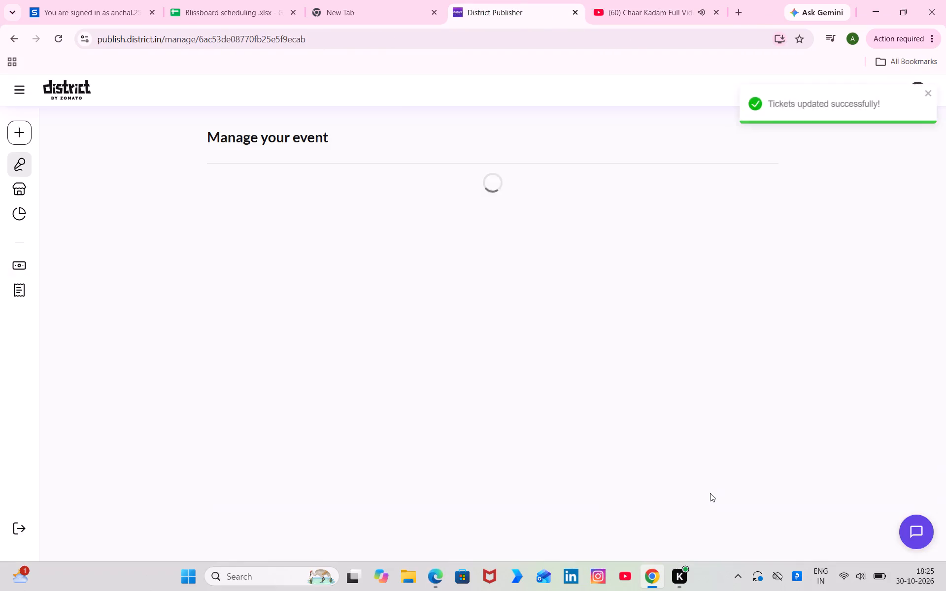
Return to the event overview, search for boho, and open the Boho Texture Art event at Breakin' Brew, Gurugram.
{"action": "left_click", "coordinate": [19, 44]}
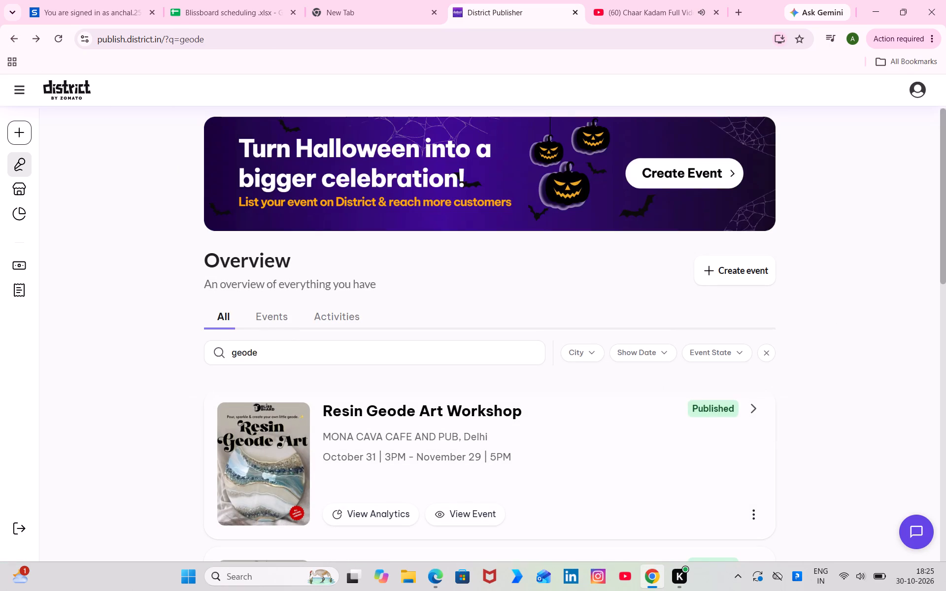
{"action": "left_click_drag", "start_coordinate": [270, 351], "coordinate": [156, 352]}
{"action": "type", "text": "boho"}
{"action": "scroll", "coordinate": [329, 507], "scroll_direction": "down", "scroll_amount": 1}
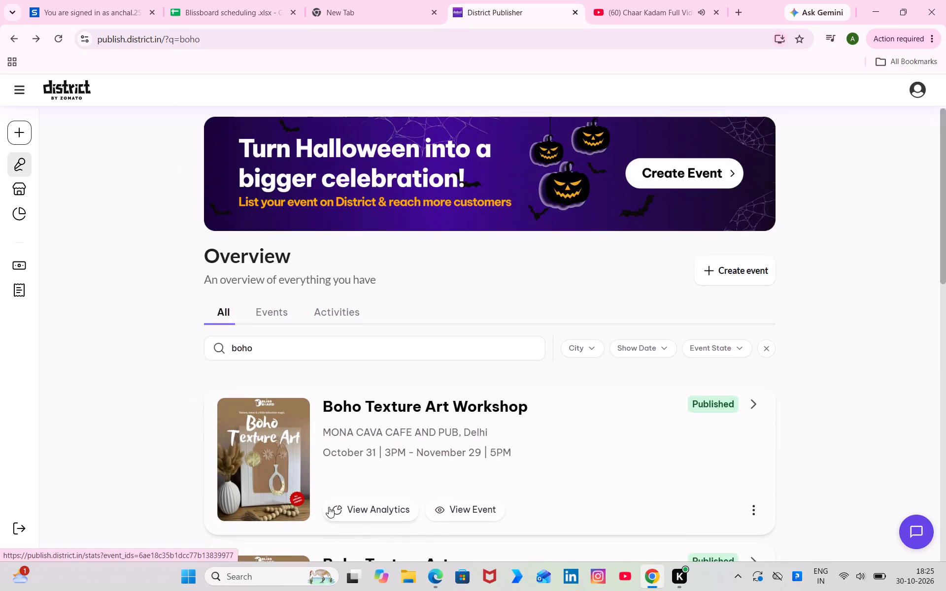
{"action": "scroll", "coordinate": [329, 507], "scroll_direction": "down", "scroll_amount": 5}
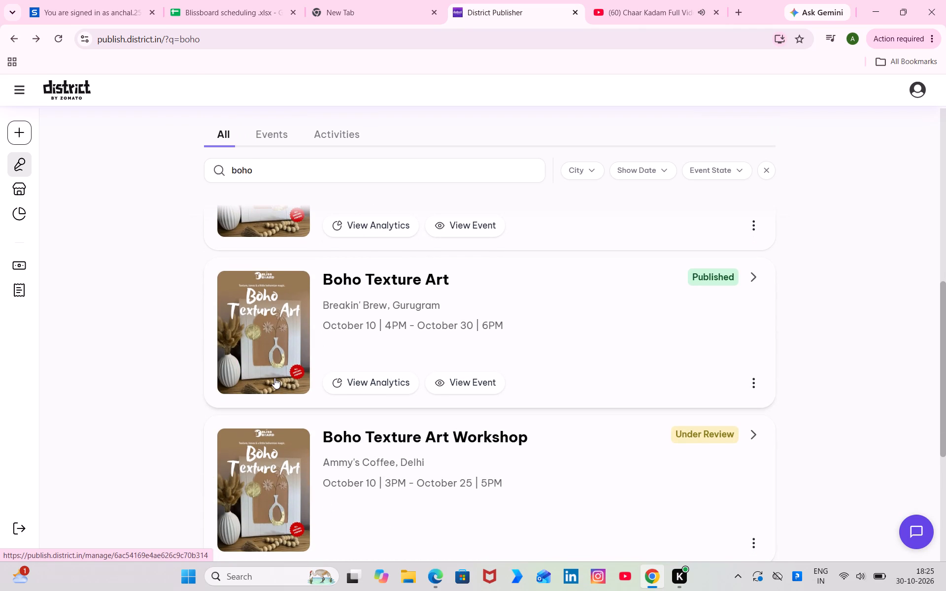
{"action": "left_click", "coordinate": [274, 378]}
Set up Boho Texture Art's shows as a weekly recurring event running from Mon, 2 Nov to Fri, 27 Nov.
{"action": "left_click", "coordinate": [551, 172]}
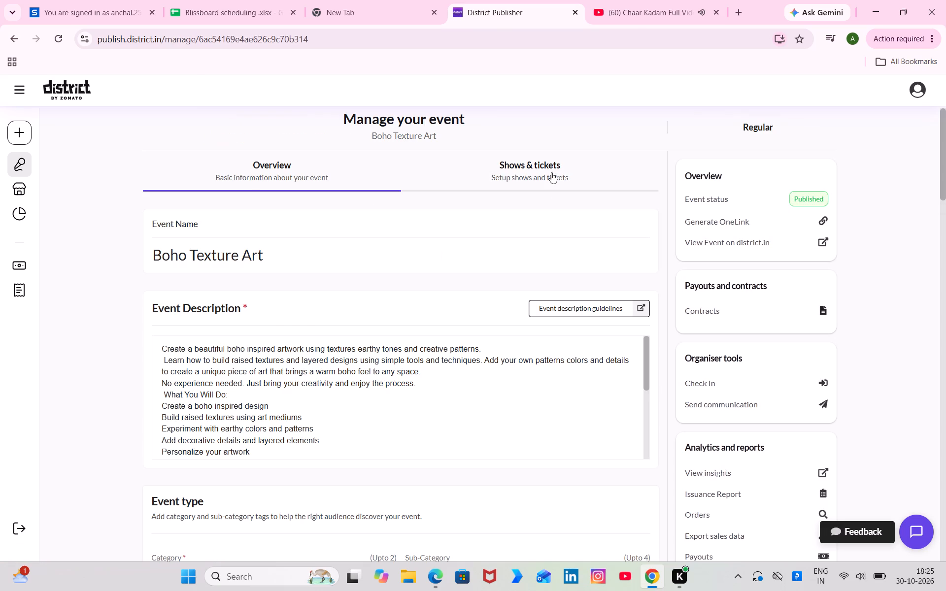
{"action": "left_click", "coordinate": [377, 399]}
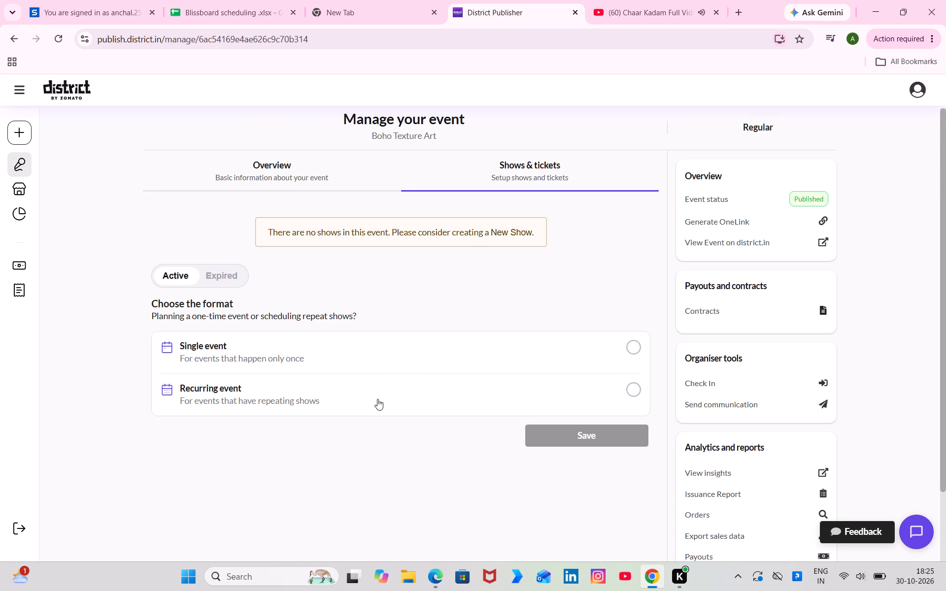
{"action": "left_click", "coordinate": [458, 500]}
{"action": "scroll", "coordinate": [458, 500], "scroll_direction": "down", "scroll_amount": 2}
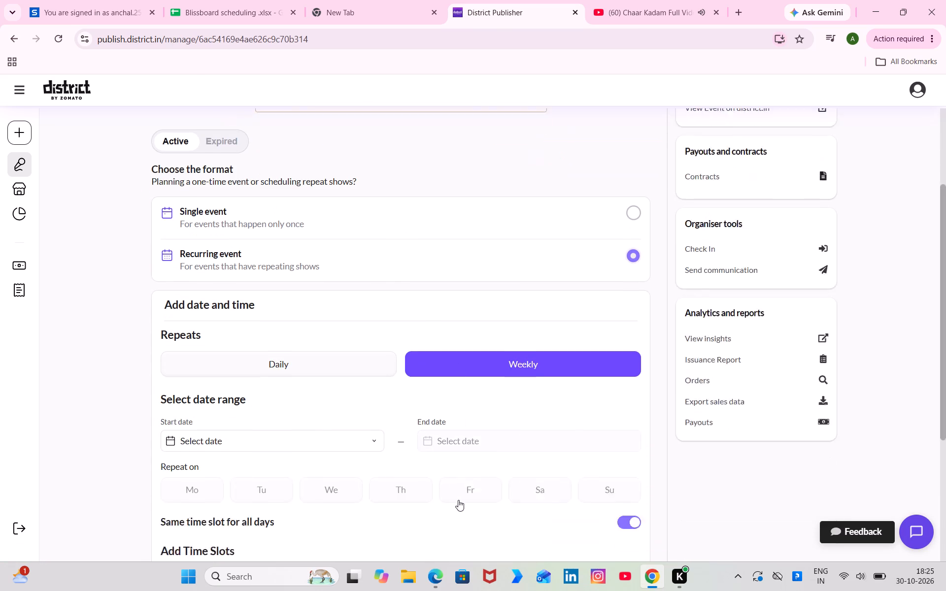
{"action": "scroll", "coordinate": [458, 500], "scroll_direction": "down", "scroll_amount": 2}
{"action": "left_click", "coordinate": [322, 381]}
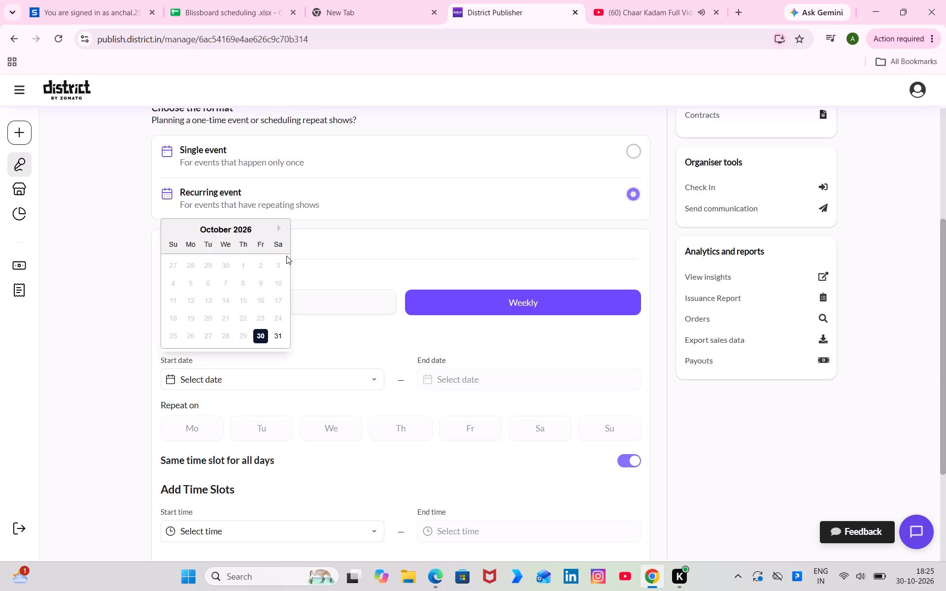
{"action": "left_click", "coordinate": [281, 230]}
{"action": "left_click", "coordinate": [185, 262]}
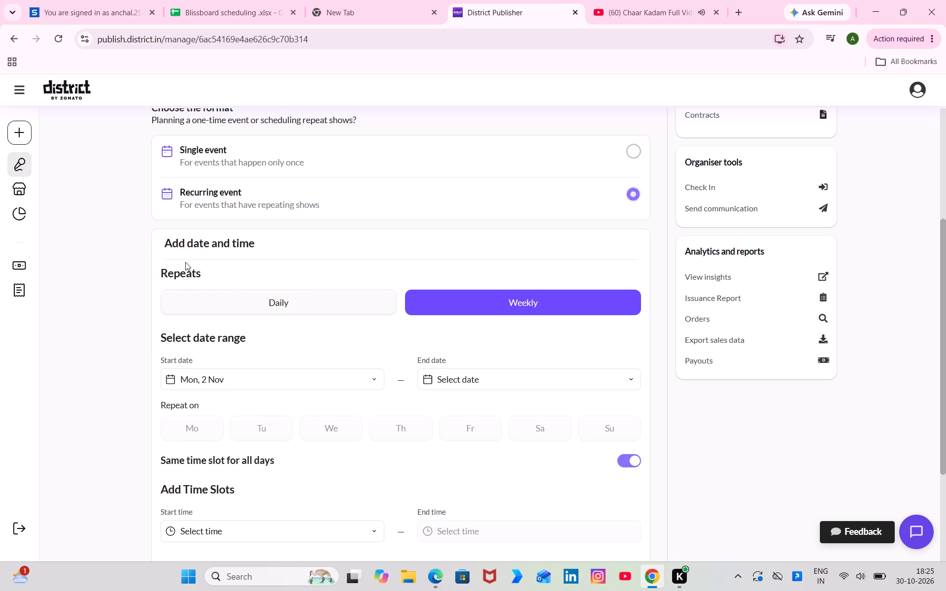
{"action": "left_click", "coordinate": [468, 378]}
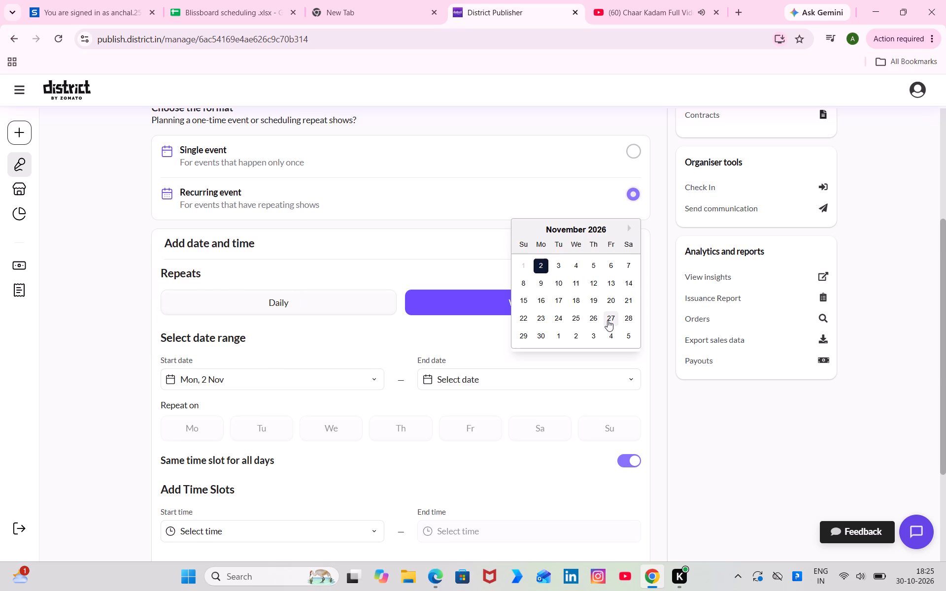
{"action": "left_click", "coordinate": [608, 321]}
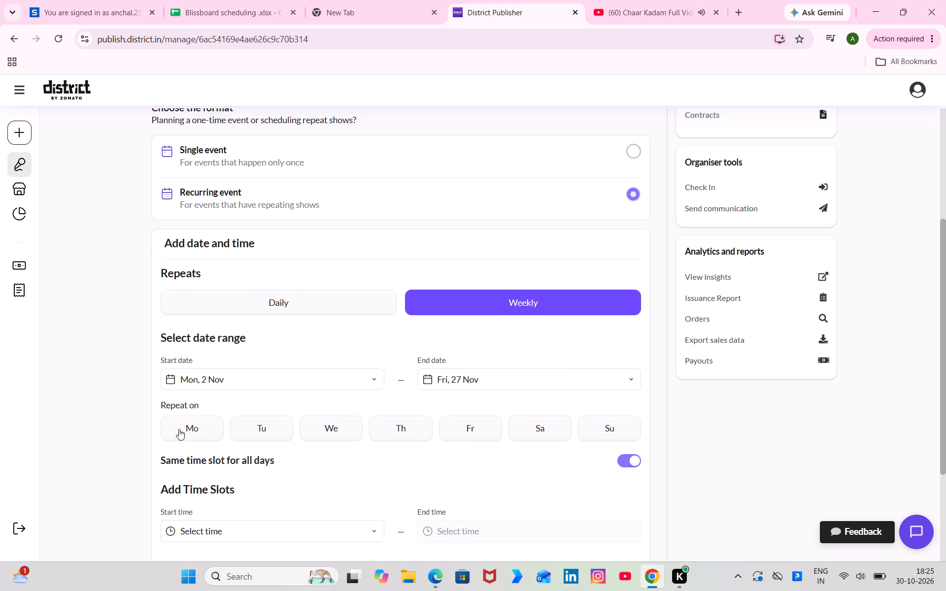
Repeat the shows on every weekday from Monday through Friday.
{"action": "left_click", "coordinate": [179, 429]}
{"action": "left_click", "coordinate": [246, 430]}
{"action": "left_click", "coordinate": [336, 429]}
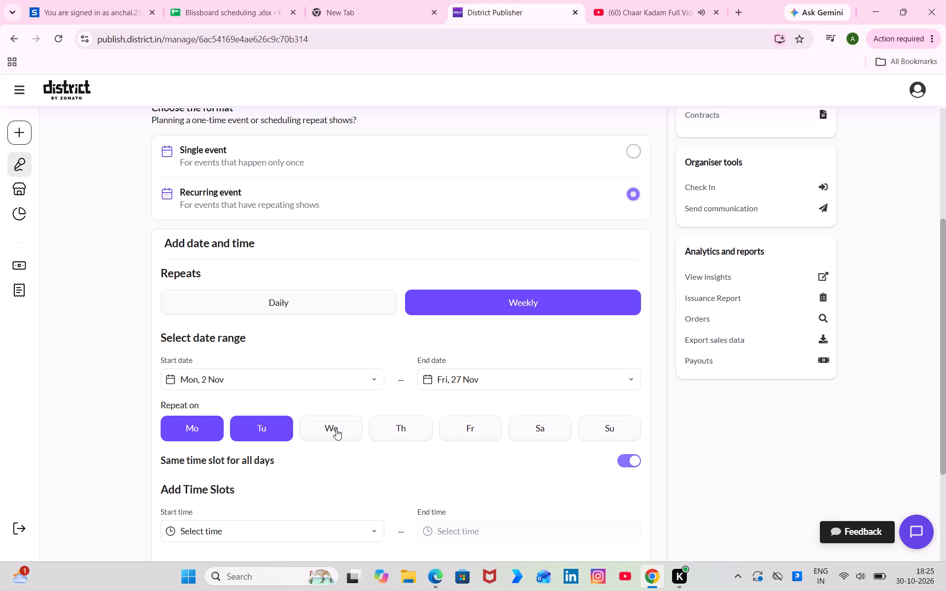
{"action": "left_click", "coordinate": [412, 429]}
{"action": "left_click", "coordinate": [469, 428]}
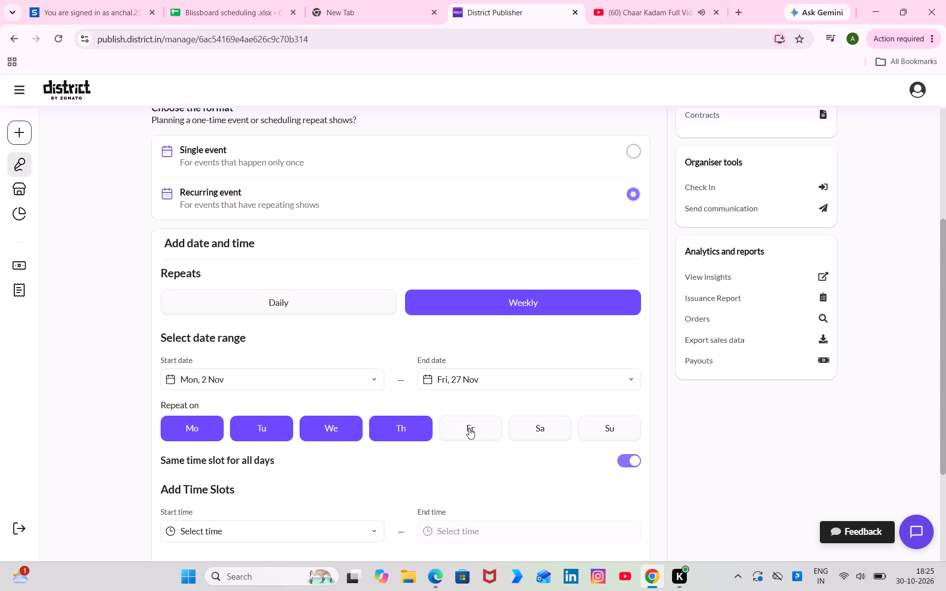
Set the start time of Boho Texture Art's first time slot to 04:00 PM.
{"action": "scroll", "coordinate": [469, 428], "scroll_direction": "down", "scroll_amount": 2}
{"action": "left_click", "coordinate": [352, 411]}
{"action": "scroll", "coordinate": [328, 334], "scroll_direction": "down", "scroll_amount": 2}
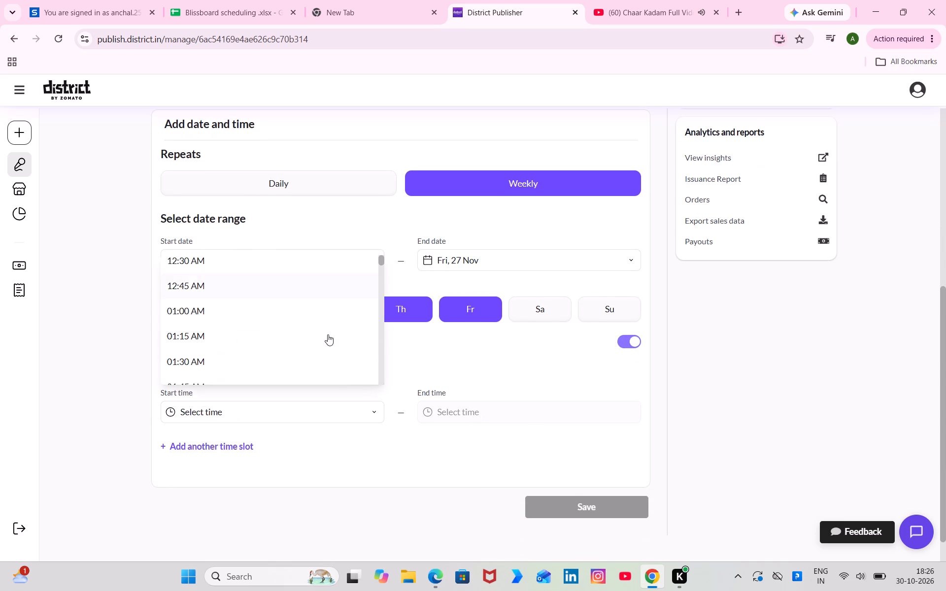
{"action": "scroll", "coordinate": [328, 334], "scroll_direction": "down", "scroll_amount": 6}
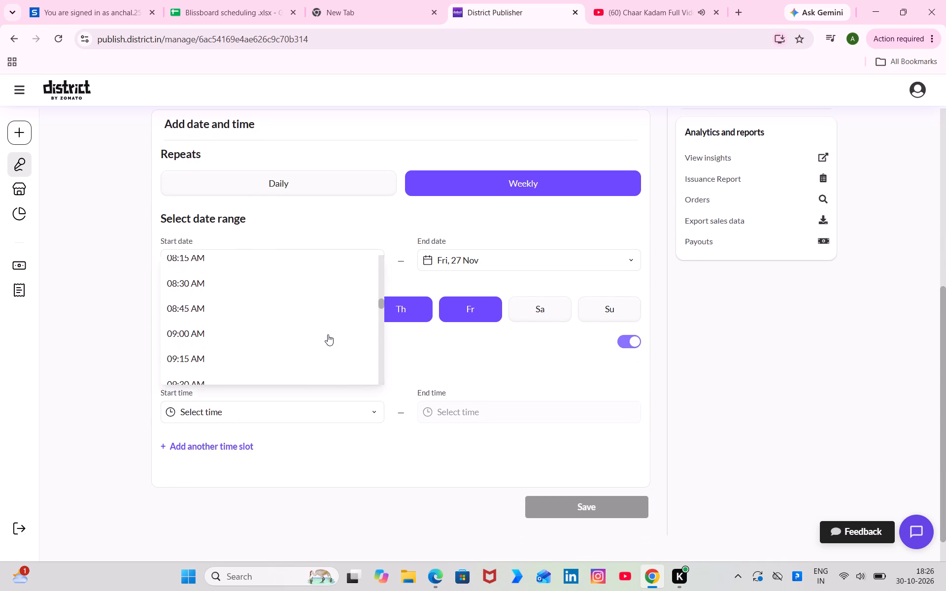
{"action": "scroll", "coordinate": [328, 334], "scroll_direction": "down", "scroll_amount": 2}
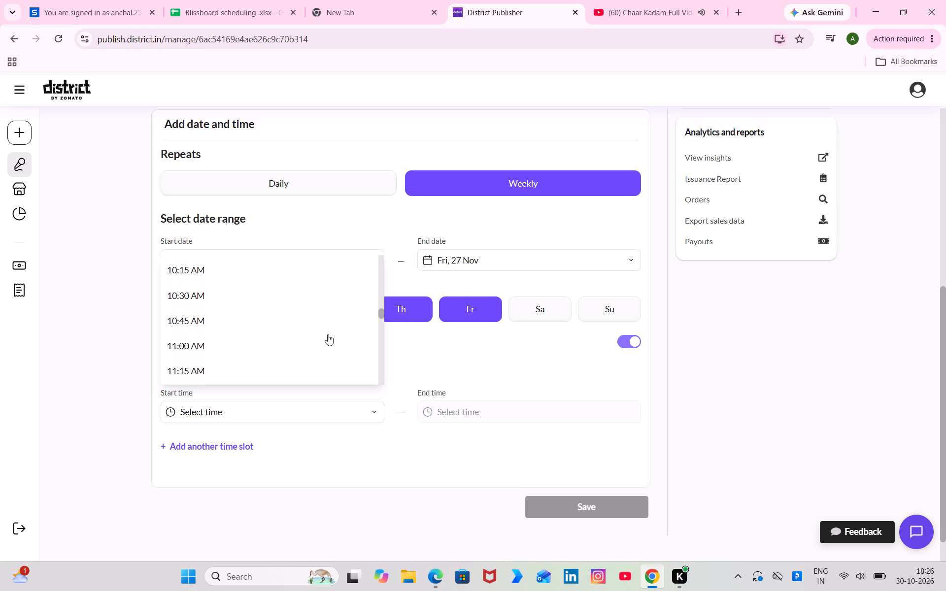
{"action": "scroll", "coordinate": [328, 334], "scroll_direction": "down", "scroll_amount": 3}
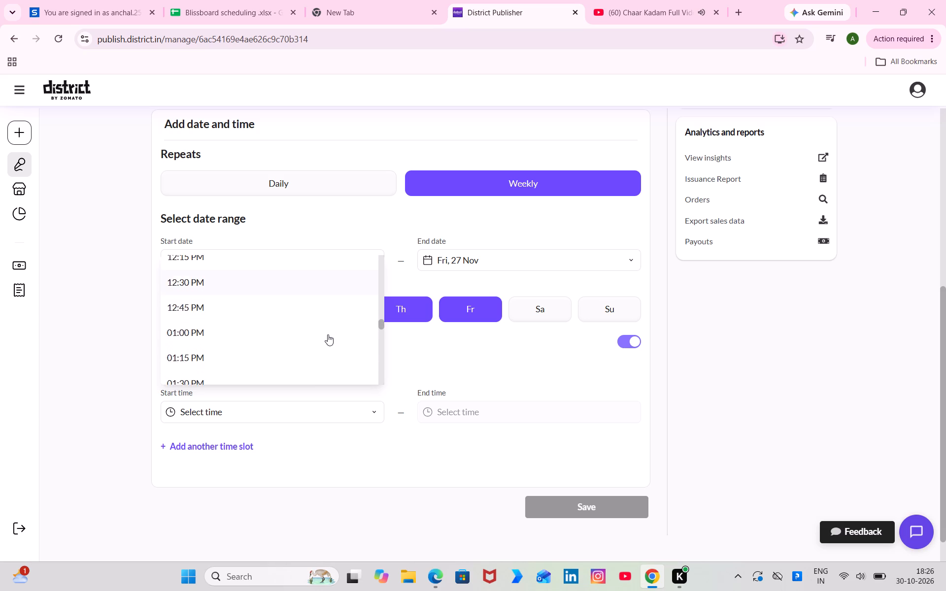
{"action": "scroll", "coordinate": [328, 334], "scroll_direction": "down", "scroll_amount": 4}
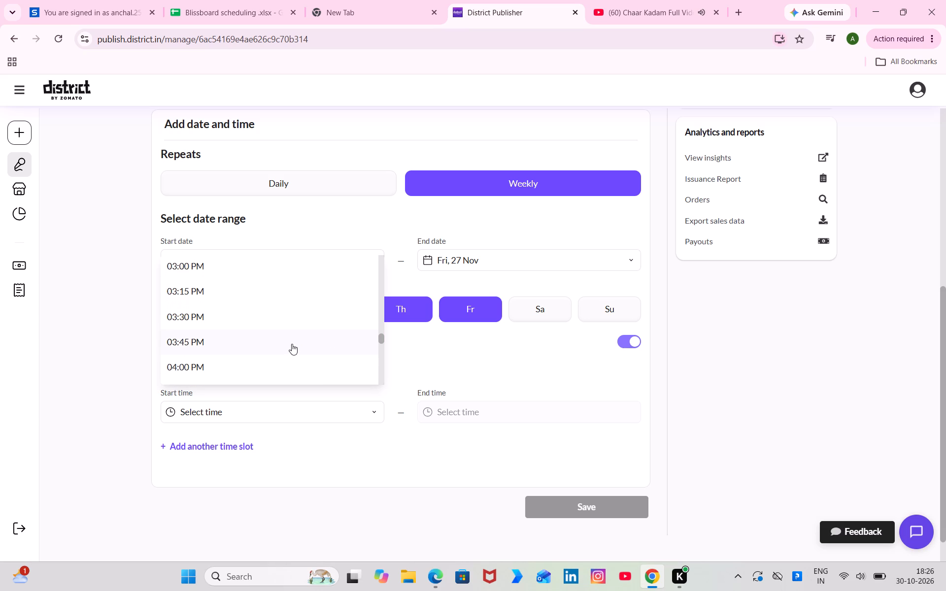
{"action": "scroll", "coordinate": [292, 344], "scroll_direction": "down", "scroll_amount": 1}
{"action": "left_click", "coordinate": [256, 344]}
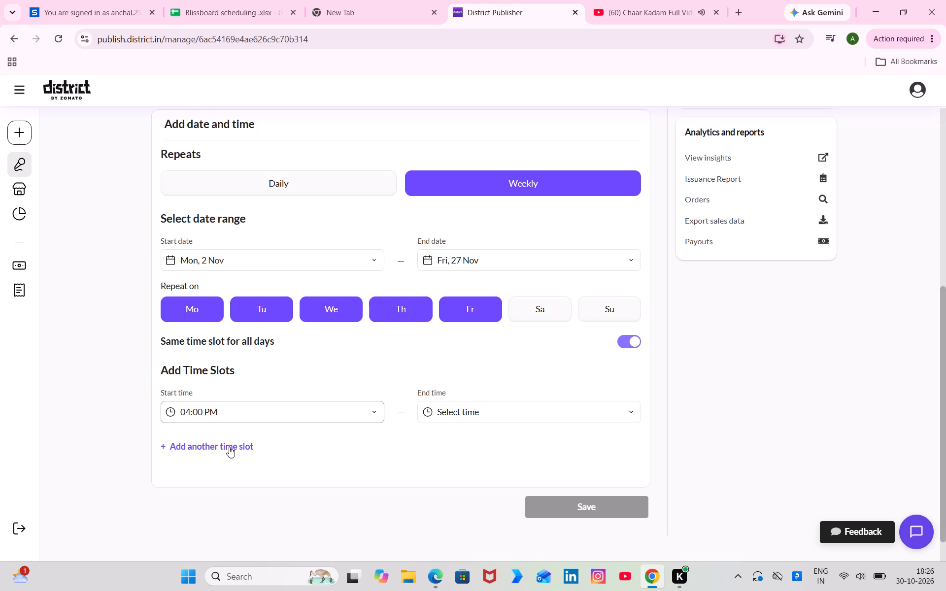
Add a second time slot starting at 05:00 PM.
{"action": "left_click", "coordinate": [229, 447]}
{"action": "left_click", "coordinate": [239, 454]}
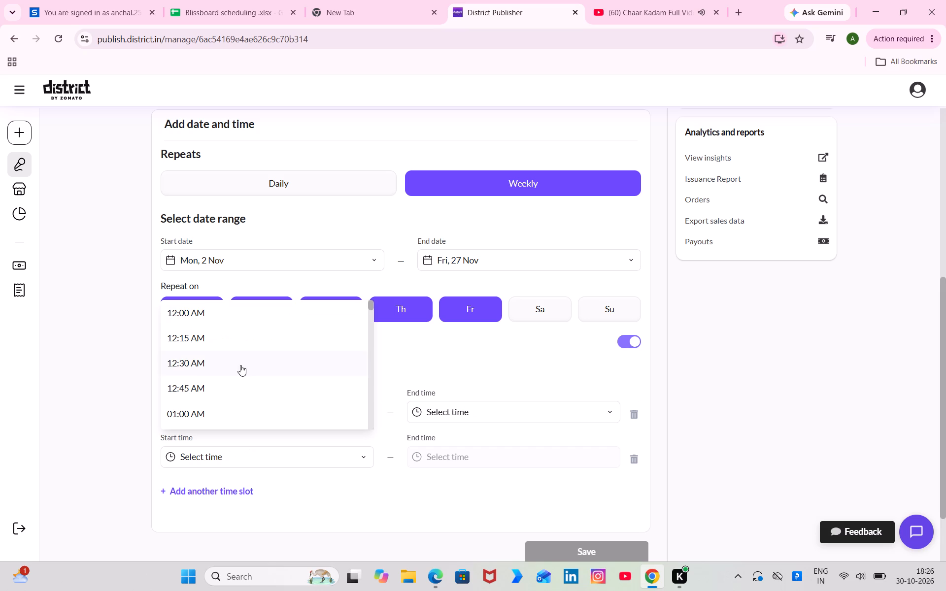
{"action": "scroll", "coordinate": [240, 365], "scroll_direction": "down", "scroll_amount": 8}
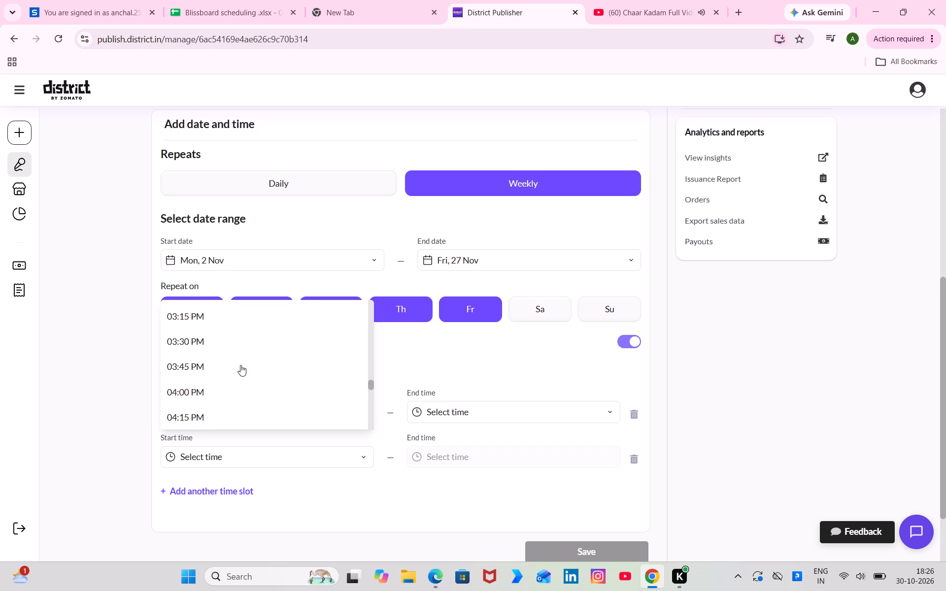
{"action": "scroll", "coordinate": [240, 365], "scroll_direction": "down", "scroll_amount": 1}
{"action": "left_click", "coordinate": [230, 400]}
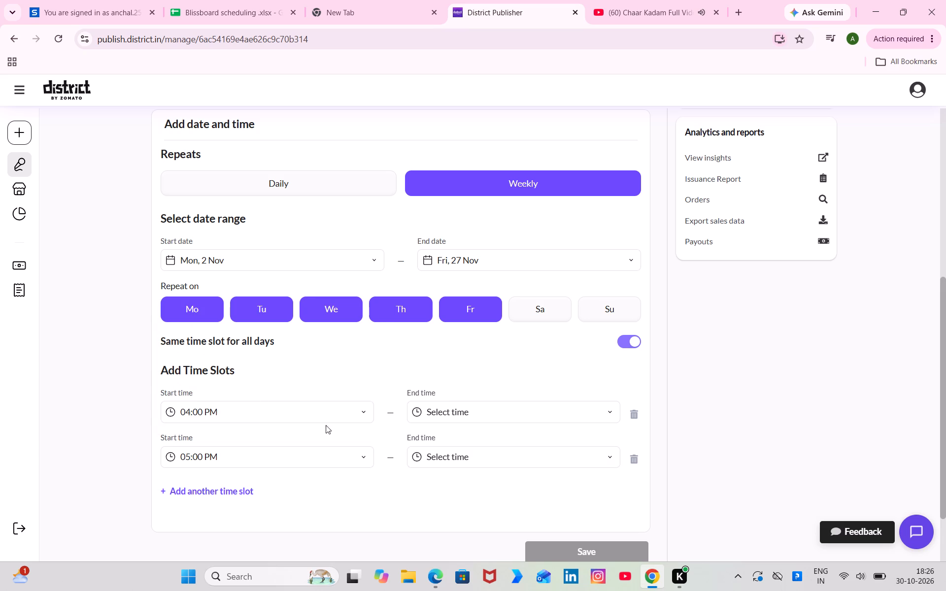
End the first slot at 05:00 PM and the second at 06:00 PM, and save the shows.
{"action": "left_click", "coordinate": [450, 413]}
{"action": "left_click", "coordinate": [473, 347]}
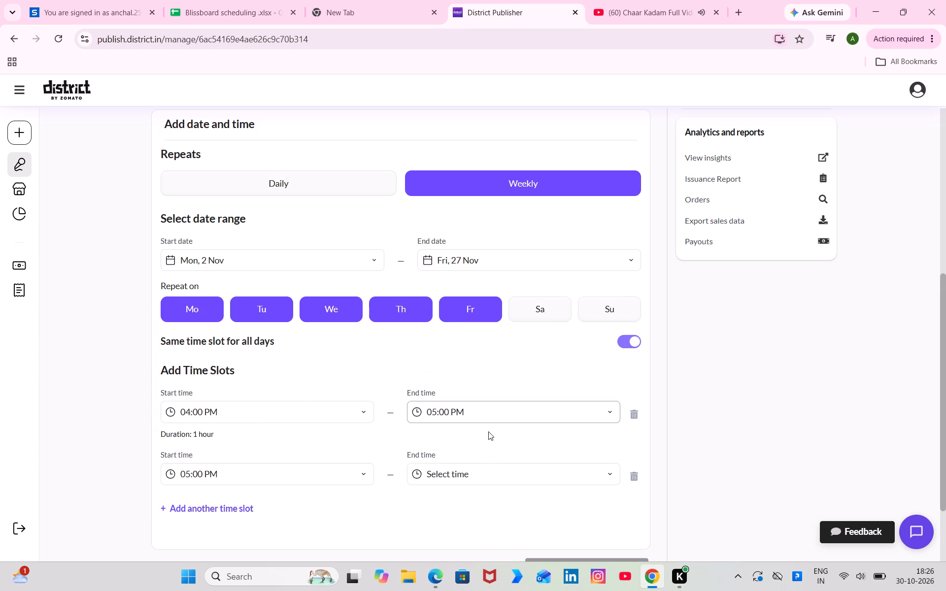
{"action": "left_click", "coordinate": [478, 472]}
{"action": "left_click", "coordinate": [498, 412]}
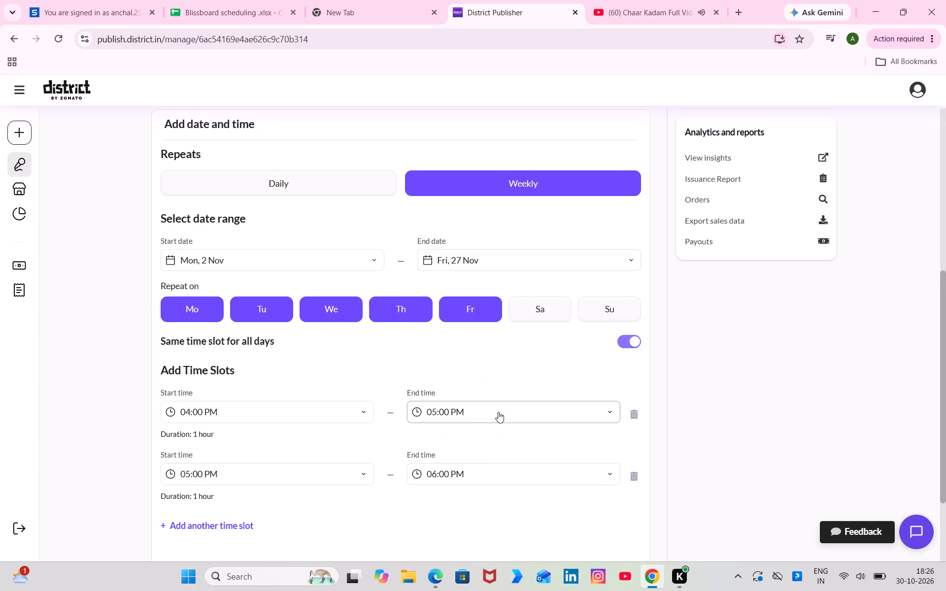
{"action": "scroll", "coordinate": [498, 412], "scroll_direction": "down", "scroll_amount": 4}
{"action": "left_click", "coordinate": [584, 474]}
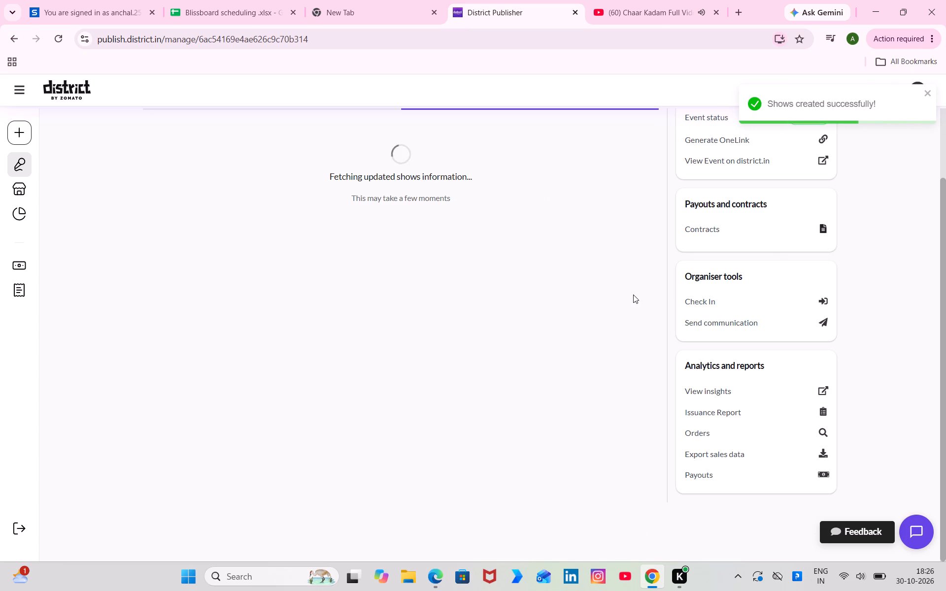
Start a custom-named ticket with the copied description about the redeemable INR 250 per person cover charge payable at the venue.
{"action": "scroll", "coordinate": [609, 208], "scroll_direction": "up", "scroll_amount": 8}
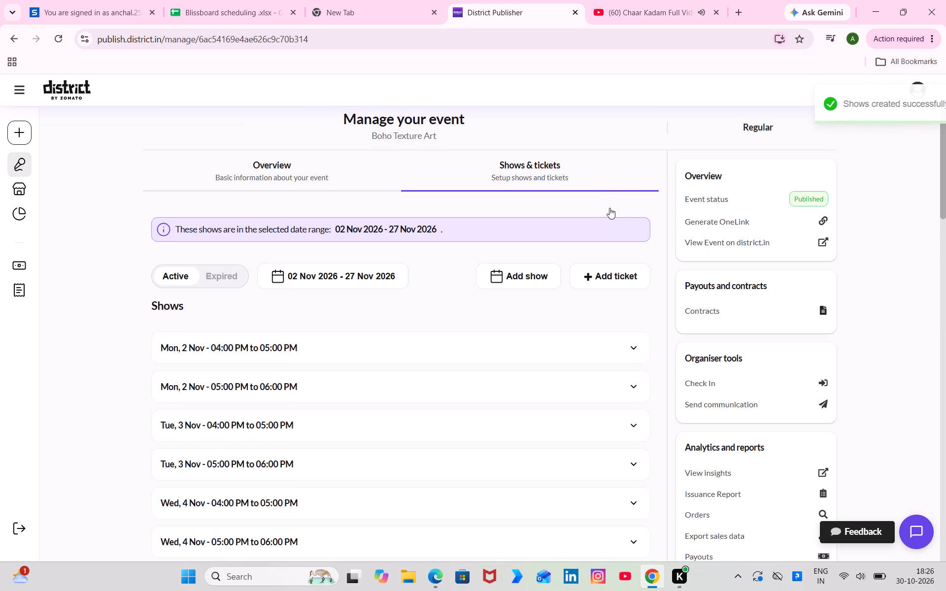
{"action": "left_click", "coordinate": [606, 269]}
{"action": "left_click", "coordinate": [694, 238]}
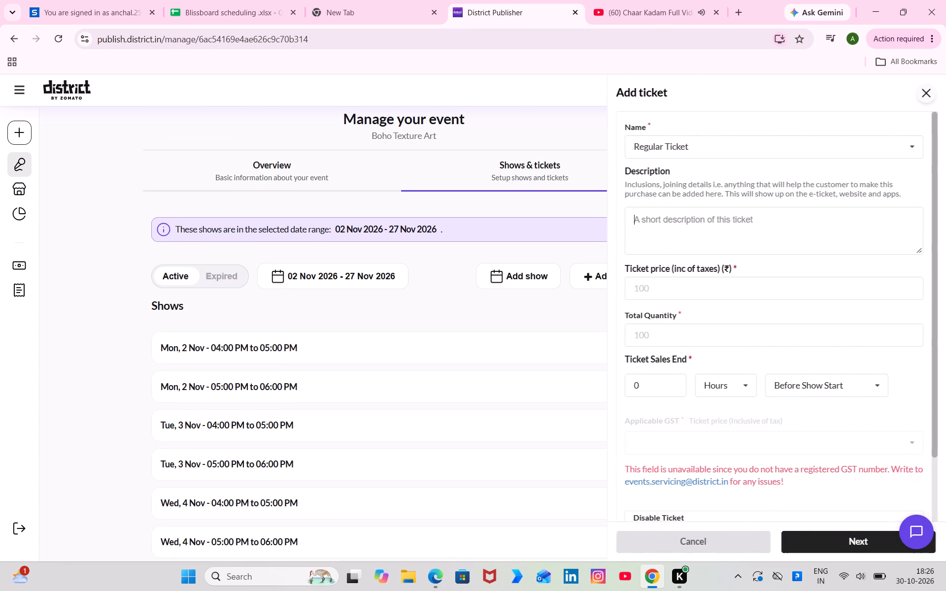
{"action": "key", "text": "ctrl+v"}
{"action": "left_click", "coordinate": [696, 153]}
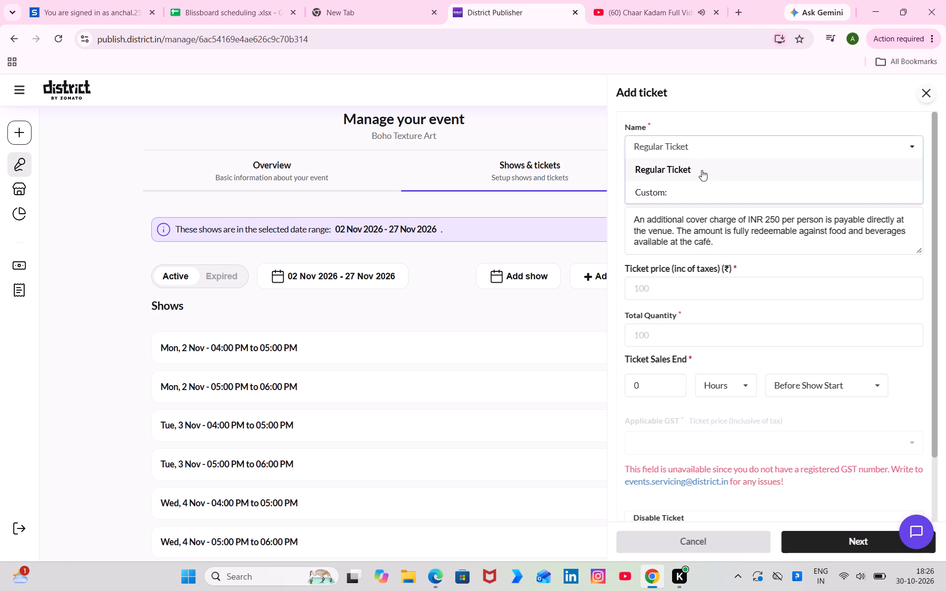
{"action": "left_click", "coordinate": [718, 191]}
Set the ticket's total quantity to 10 and end sales 30 minutes before show start.
{"action": "left_click", "coordinate": [709, 332]}
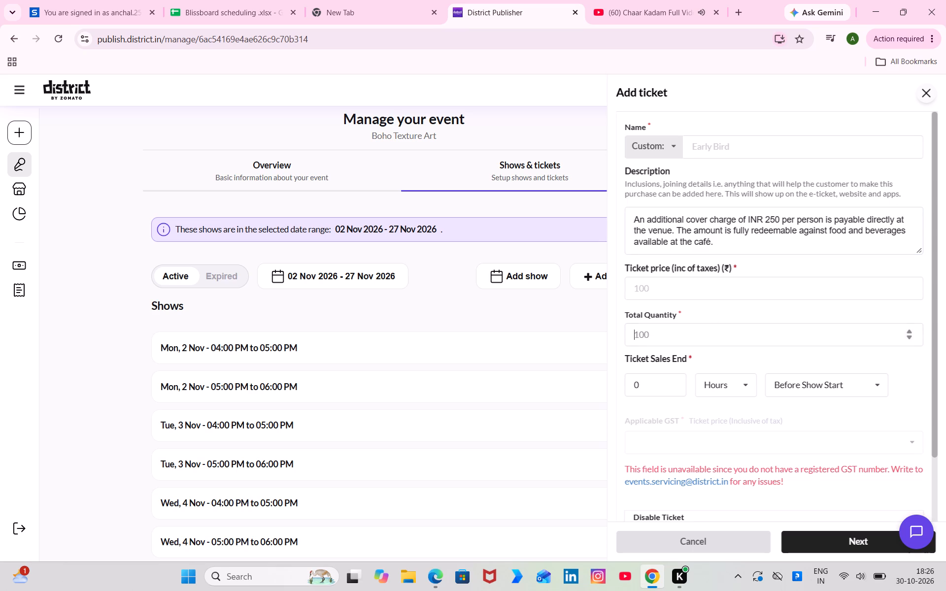
{"action": "type", "text": "10"}
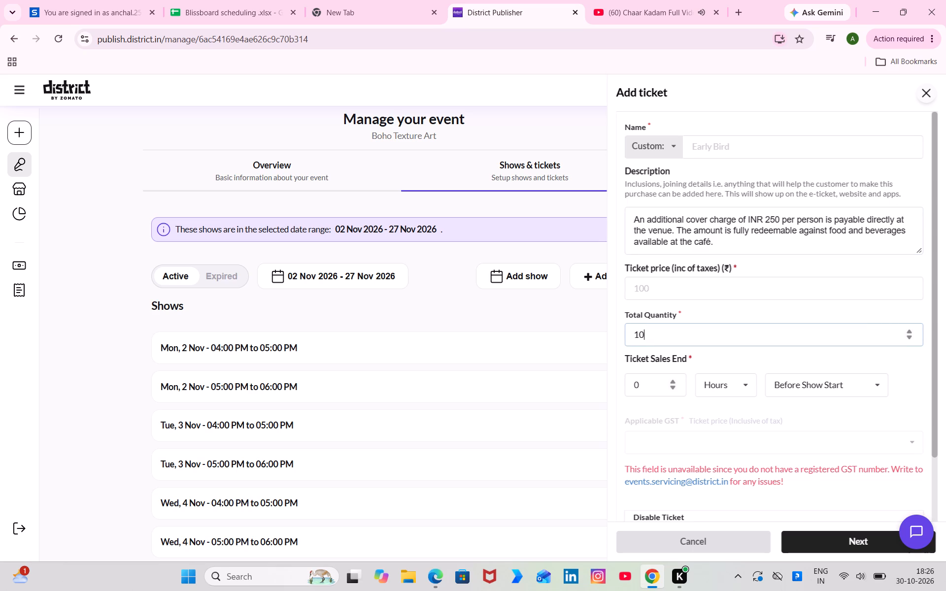
{"action": "left_click", "coordinate": [628, 386]}
{"action": "key", "text": "3"}
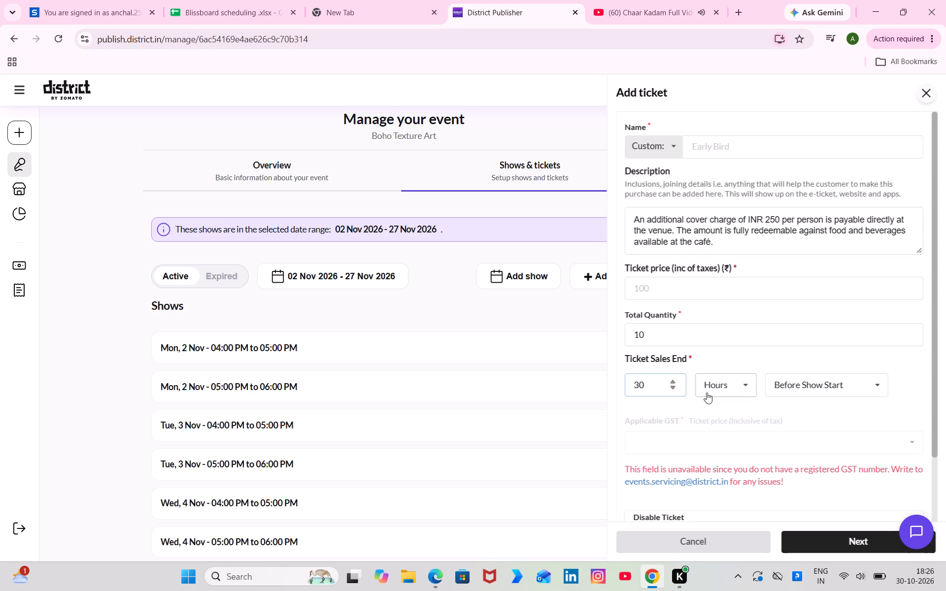
{"action": "left_click", "coordinate": [707, 393]}
{"action": "left_click", "coordinate": [713, 411]}
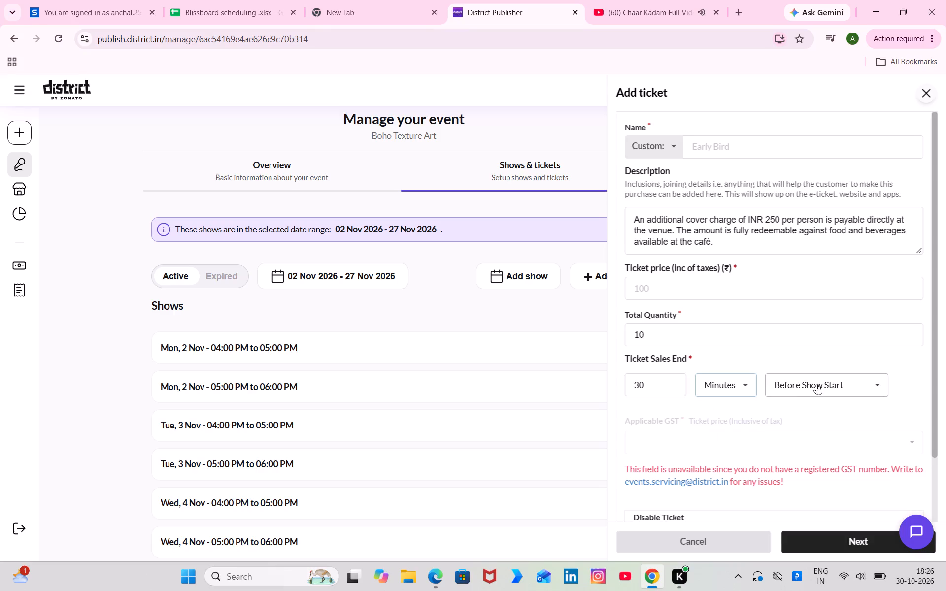
Check Boho texture art's District price in the Blissboard spreadsheet in Edge, and set the ticket price to 799 in District Publisher.
{"action": "left_click", "coordinate": [699, 289]}
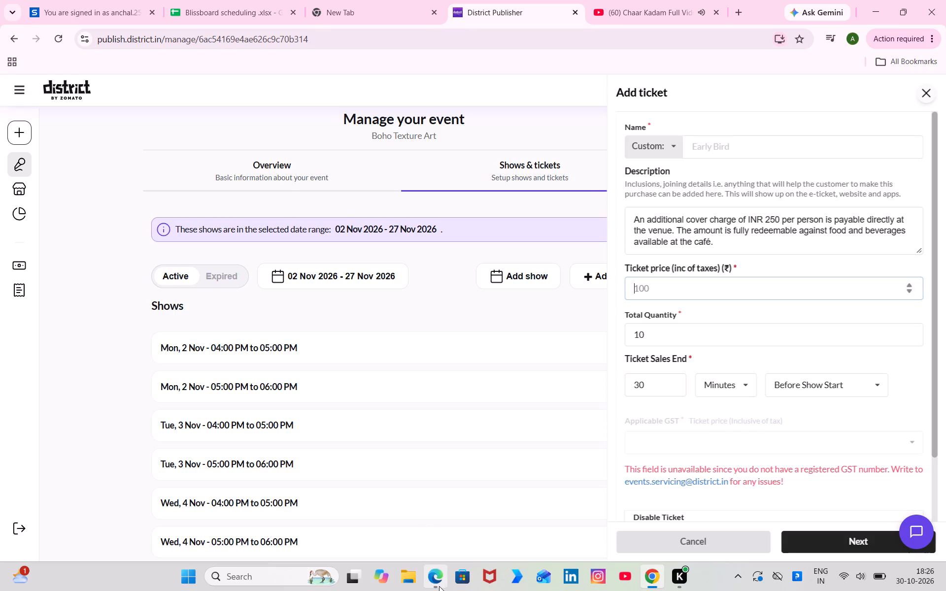
{"action": "left_click", "coordinate": [439, 586]}
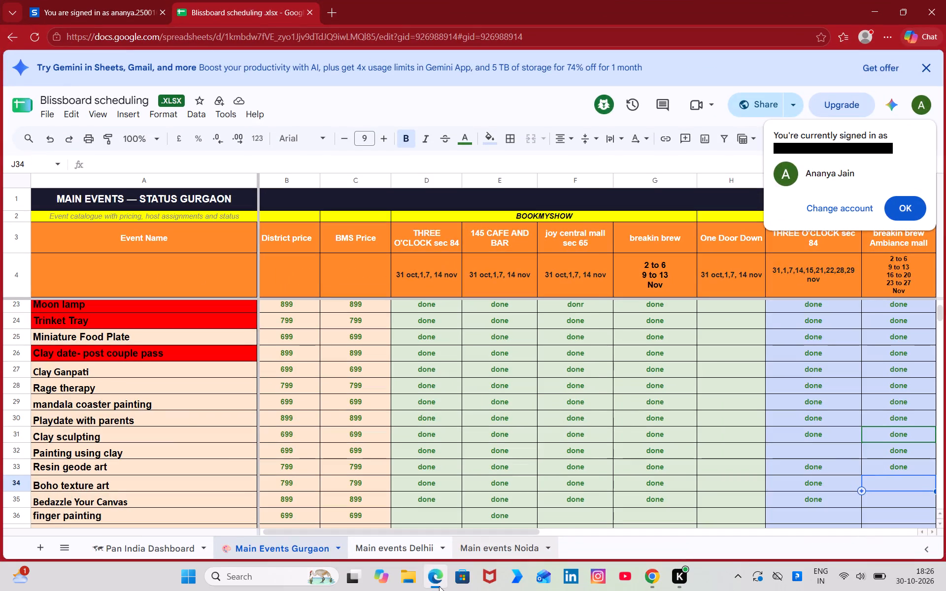
{"action": "left_click", "coordinate": [439, 586]}
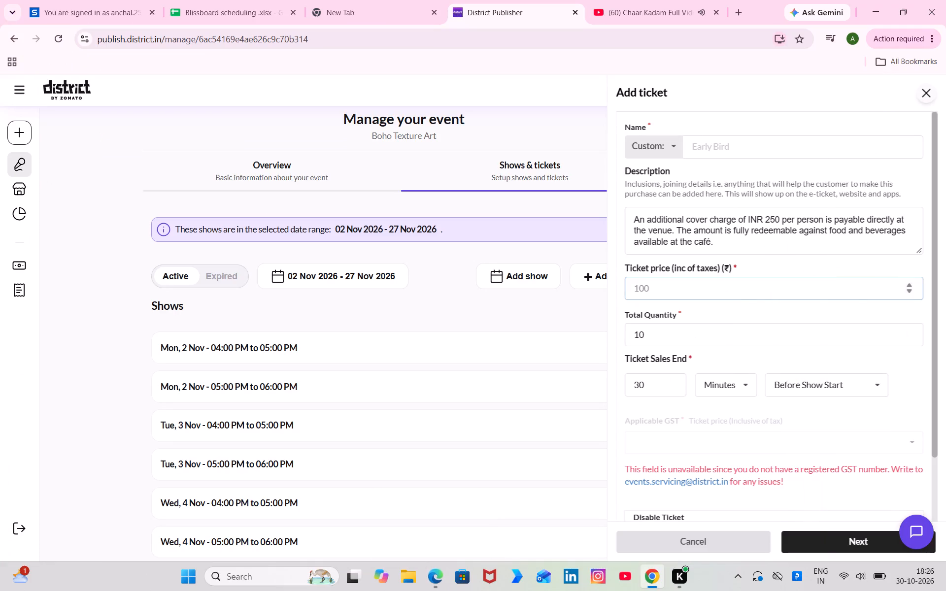
{"action": "type", "text": "799"}
{"action": "left_click", "coordinate": [858, 546]}
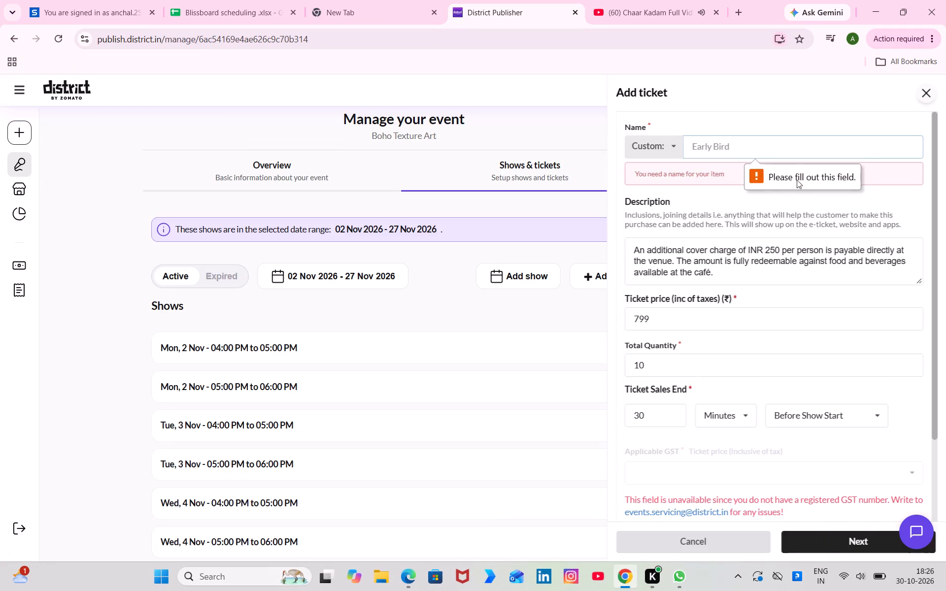
Name the ticket ENTRY PASS, save it for all the Boho Texture Art shows and confirm the changes.
{"action": "left_click", "coordinate": [791, 150]}
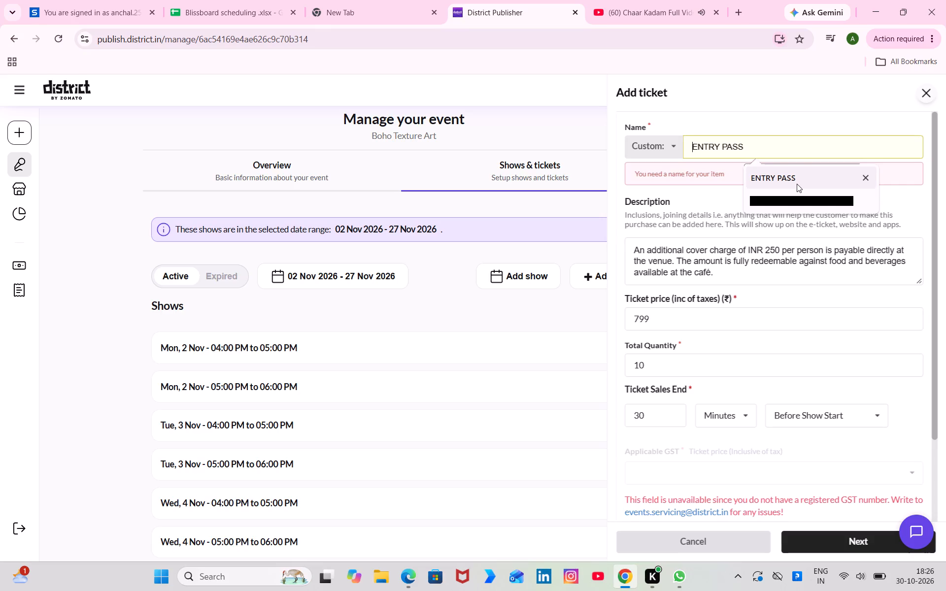
{"action": "left_click", "coordinate": [797, 184]}
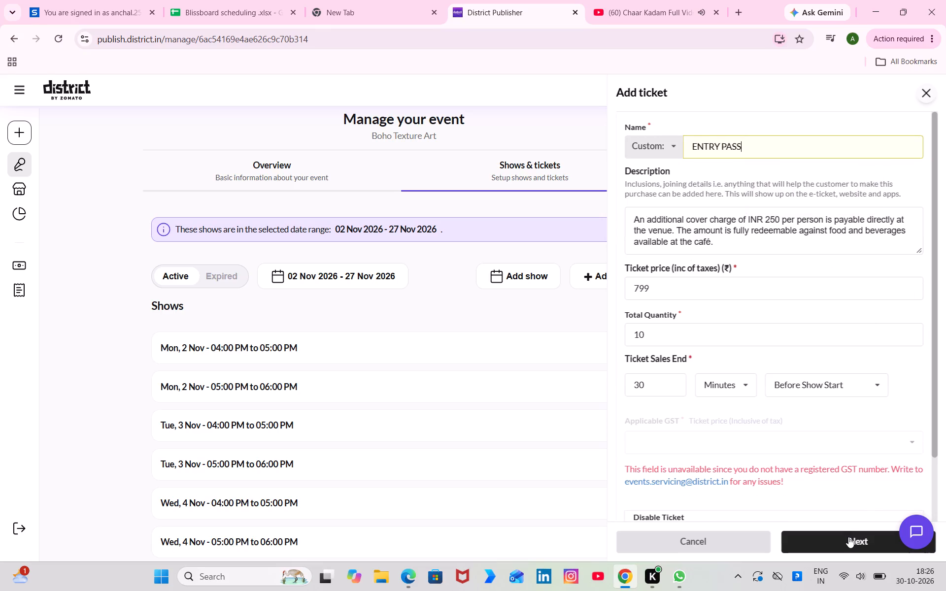
{"action": "left_click", "coordinate": [848, 537]}
{"action": "left_click", "coordinate": [848, 537]}
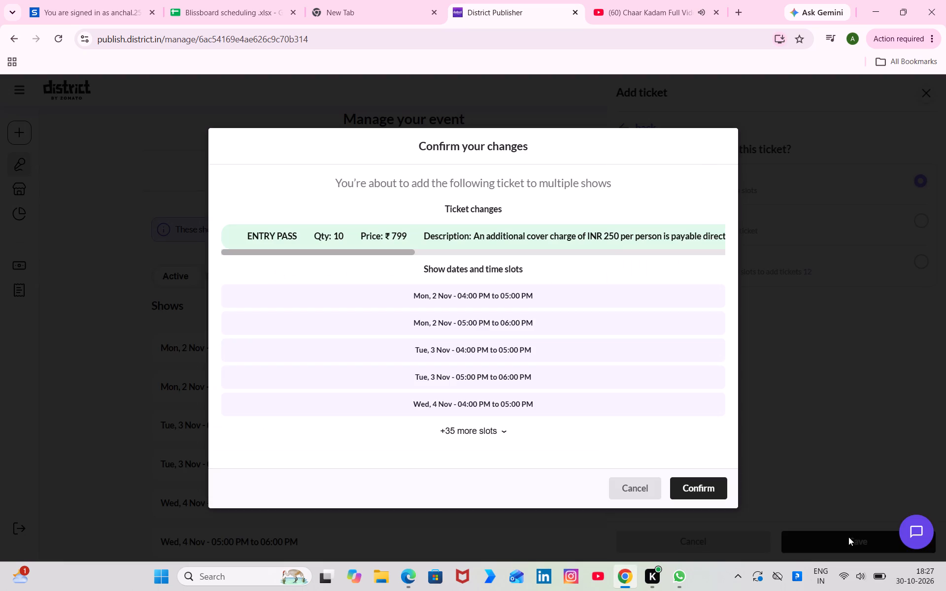
{"action": "left_click", "coordinate": [681, 489]}
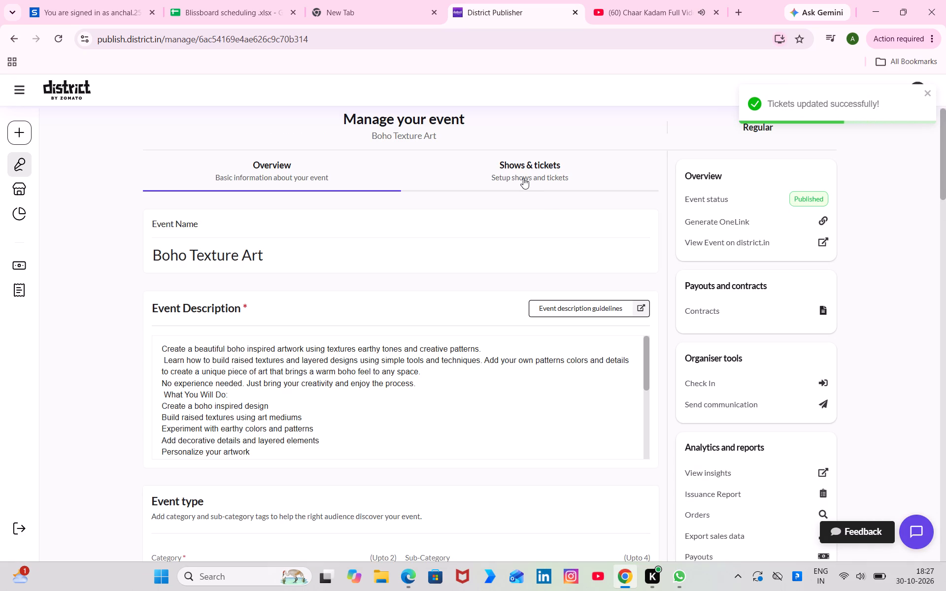
Return to the event overview, search for beda, and open the Bedazzle event for Breakin' Brew.
{"action": "left_click", "coordinate": [17, 38]}
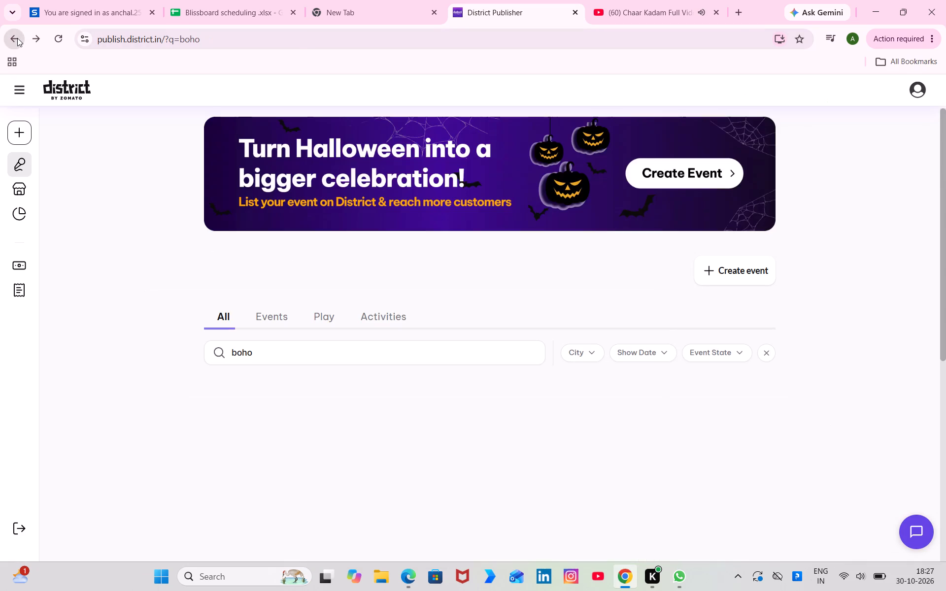
{"action": "left_click_drag", "start_coordinate": [279, 352], "coordinate": [166, 350]}
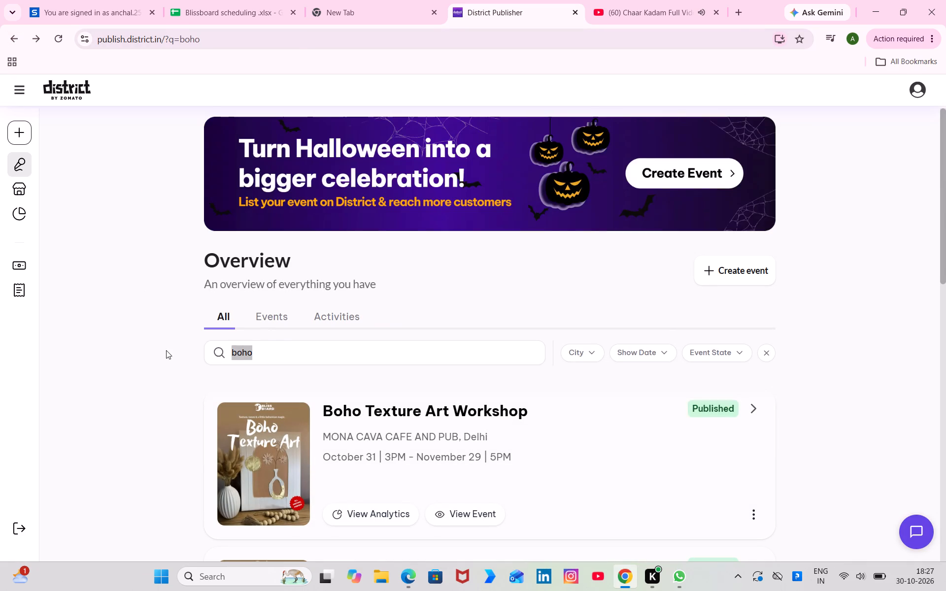
{"action": "key", "text": "v"}
{"action": "key", "text": "BackSpace"}
{"action": "type", "text": "be"}
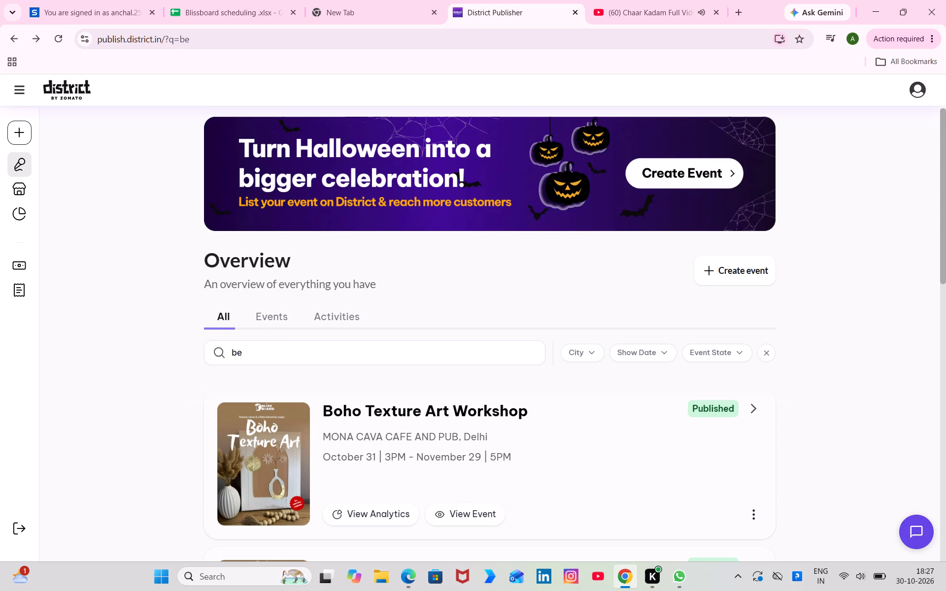
{"action": "key", "text": "d"}
{"action": "key", "text": "a"}
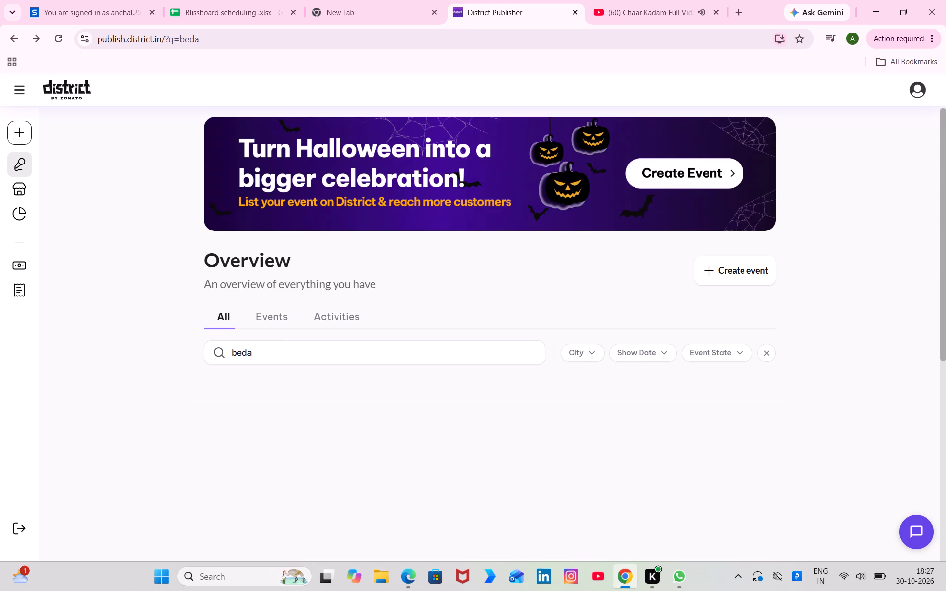
{"action": "scroll", "coordinate": [366, 525], "scroll_direction": "down", "scroll_amount": 4}
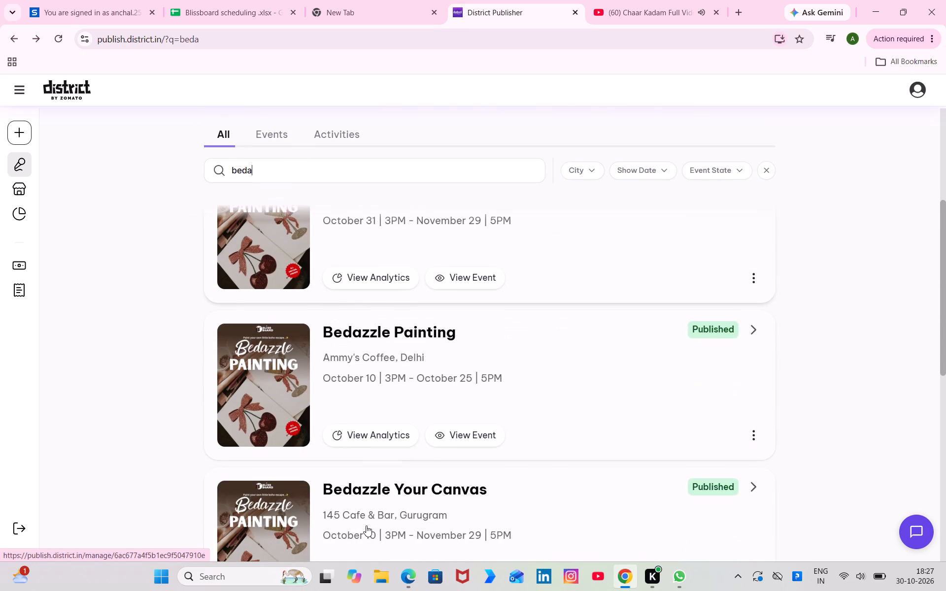
{"action": "scroll", "coordinate": [366, 525], "scroll_direction": "down", "scroll_amount": 4}
{"action": "left_click", "coordinate": [371, 417]}
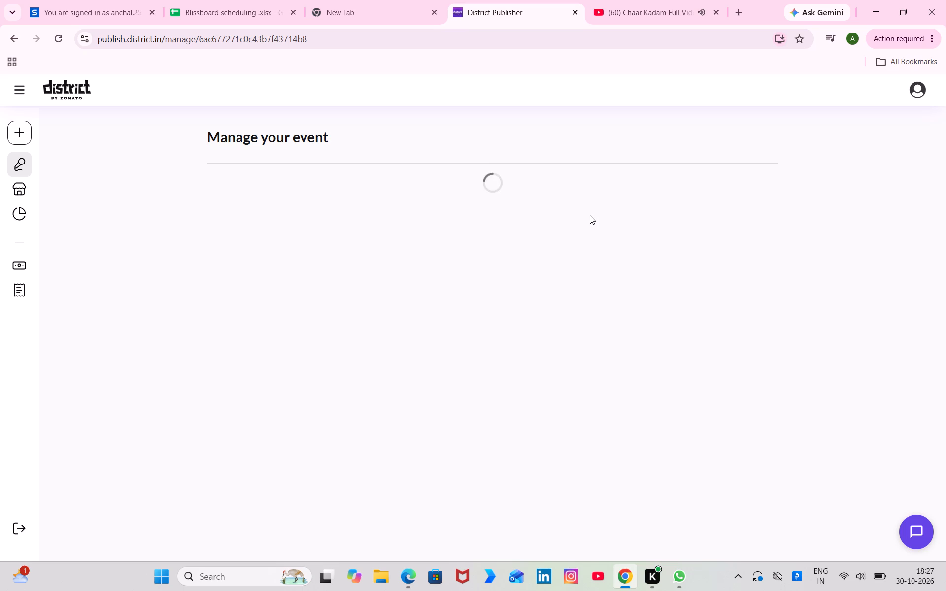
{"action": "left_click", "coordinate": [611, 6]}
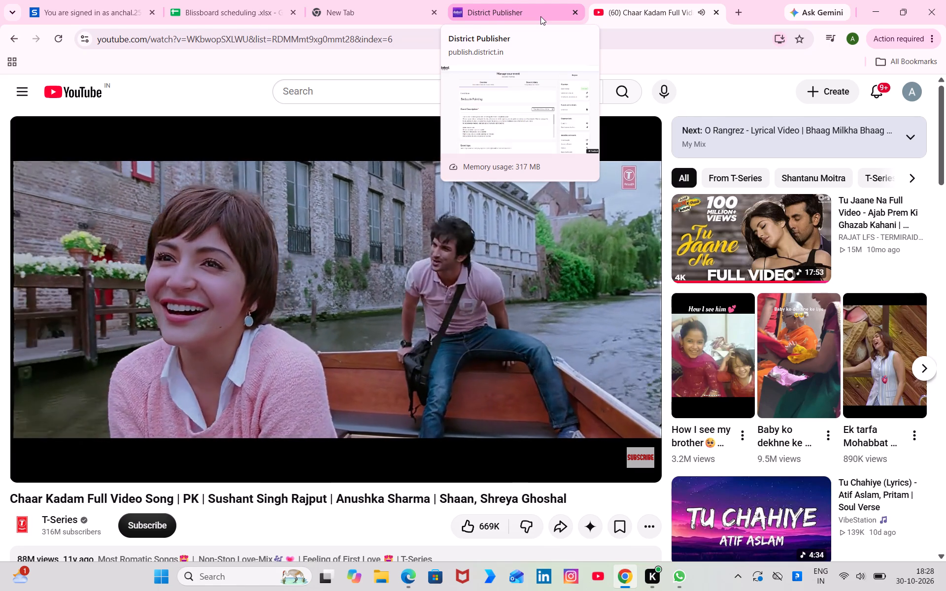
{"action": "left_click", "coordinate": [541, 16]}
Set up Bedazzle Painting's shows as a weekly recurring event running from Mon, 2 Nov to Fri, 27 Nov.
{"action": "left_click", "coordinate": [552, 177]}
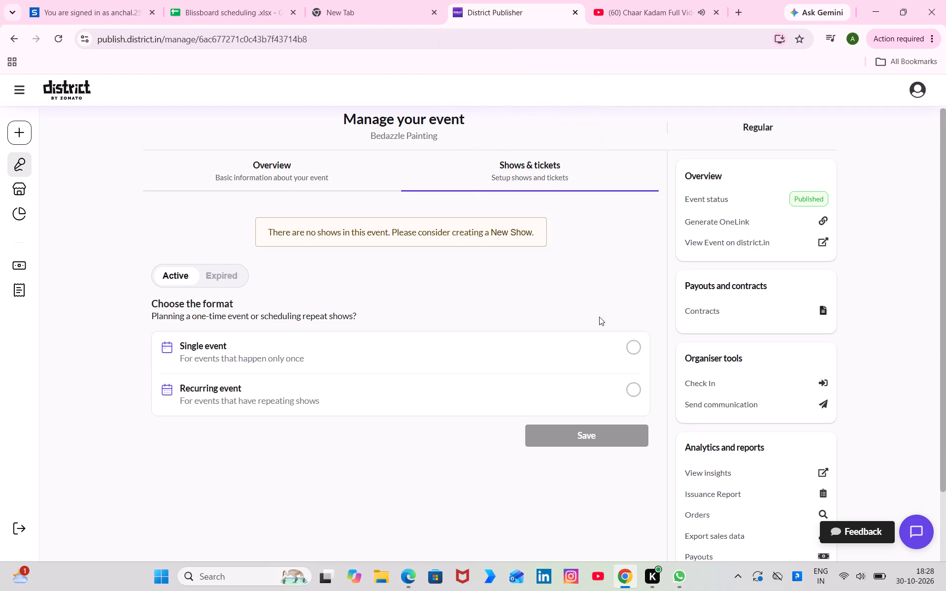
{"action": "left_click", "coordinate": [641, 390]}
{"action": "left_click", "coordinate": [582, 494]}
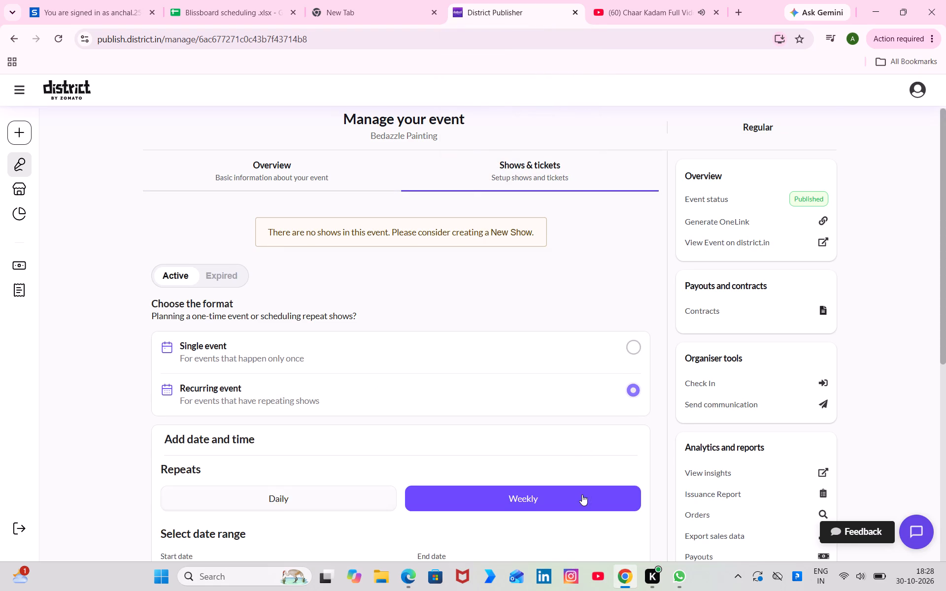
{"action": "scroll", "coordinate": [582, 494], "scroll_direction": "down", "scroll_amount": 4}
{"action": "left_click", "coordinate": [347, 325]}
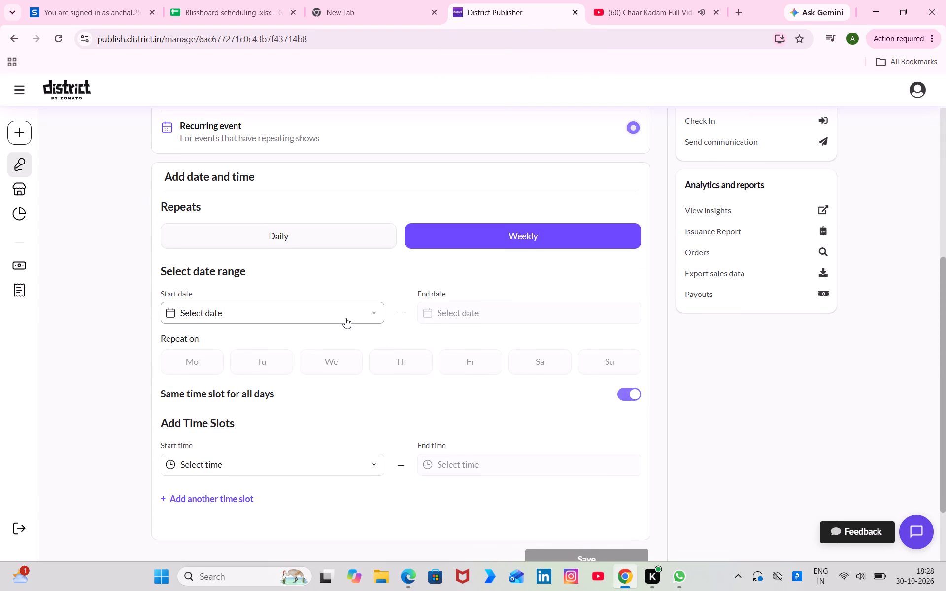
{"action": "left_click", "coordinate": [345, 318]}
{"action": "left_click", "coordinate": [279, 335]}
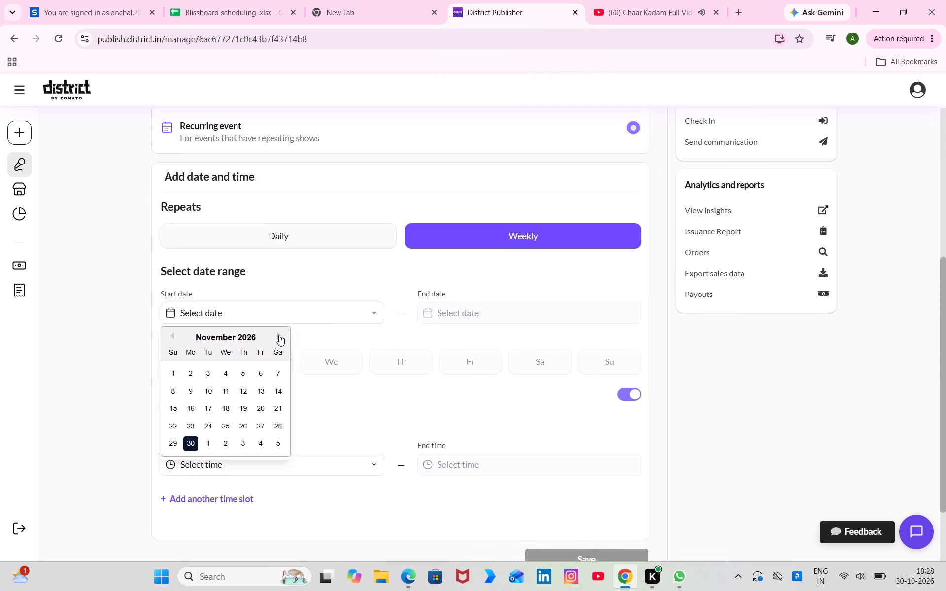
{"action": "left_click", "coordinate": [193, 370]}
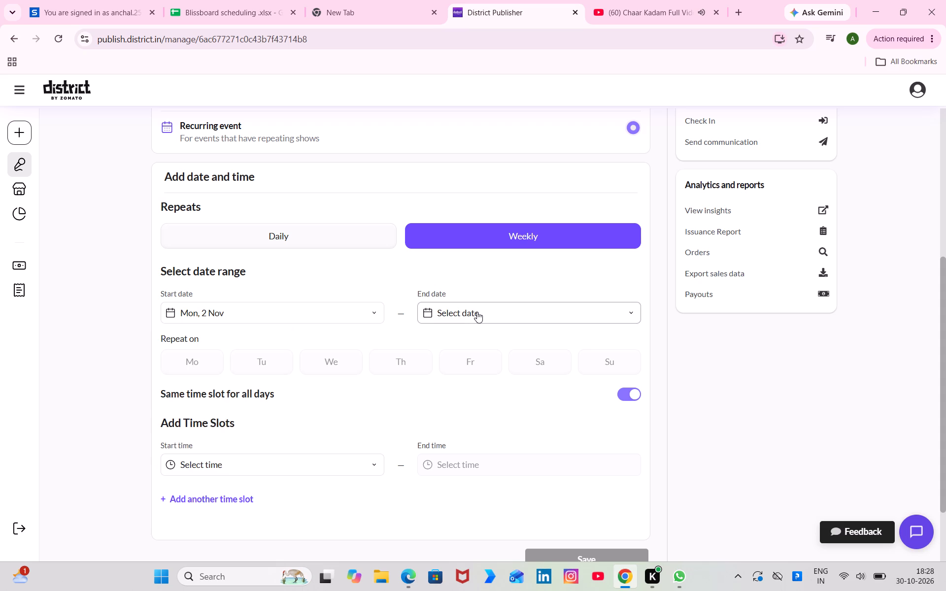
{"action": "left_click", "coordinate": [477, 312]}
{"action": "left_click", "coordinate": [614, 421]}
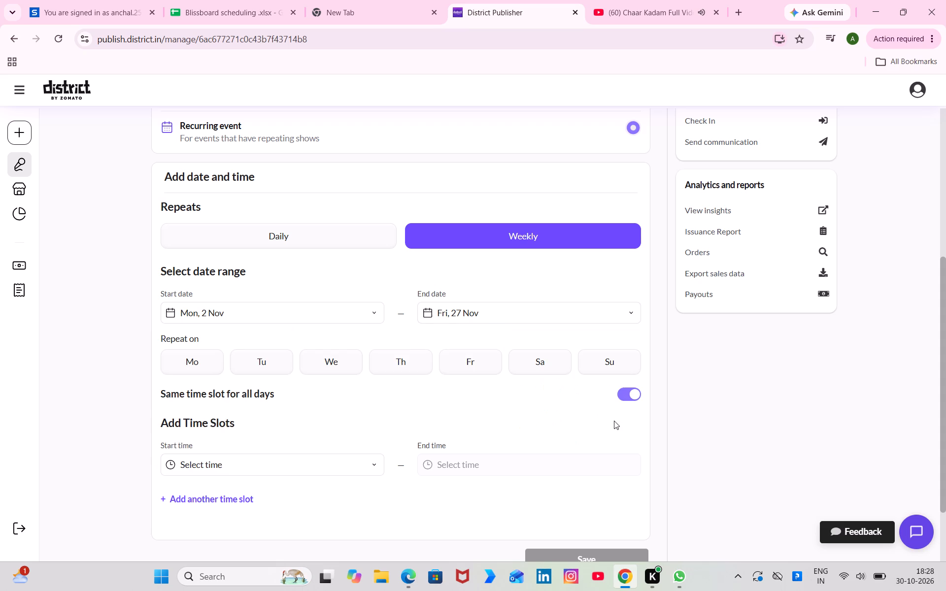
Repeat the shows on Monday, Tuesday, Wednesday, Thursday and Friday.
{"action": "left_click", "coordinate": [185, 368]}
{"action": "left_click", "coordinate": [253, 358]}
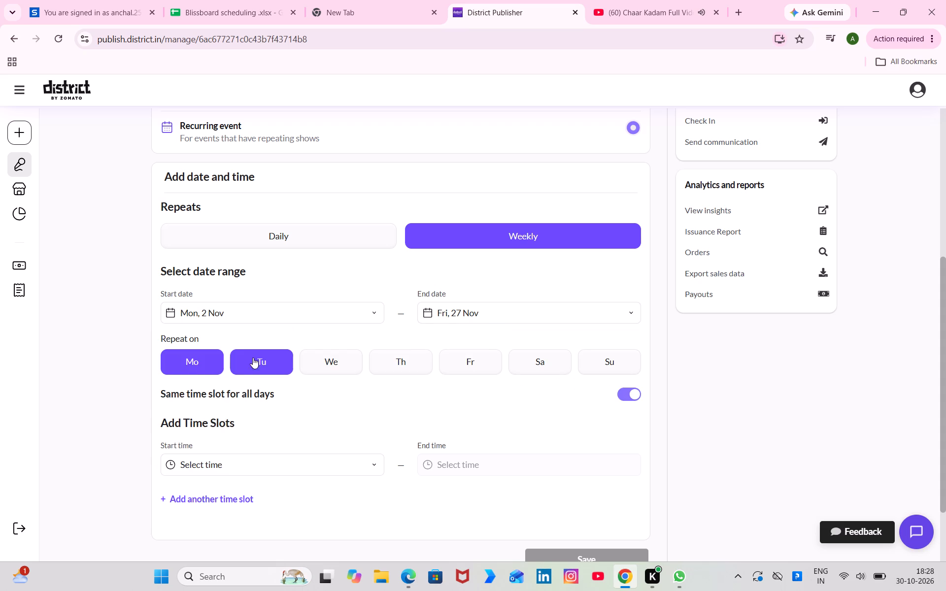
{"action": "left_click", "coordinate": [340, 360]}
{"action": "left_click", "coordinate": [396, 362]}
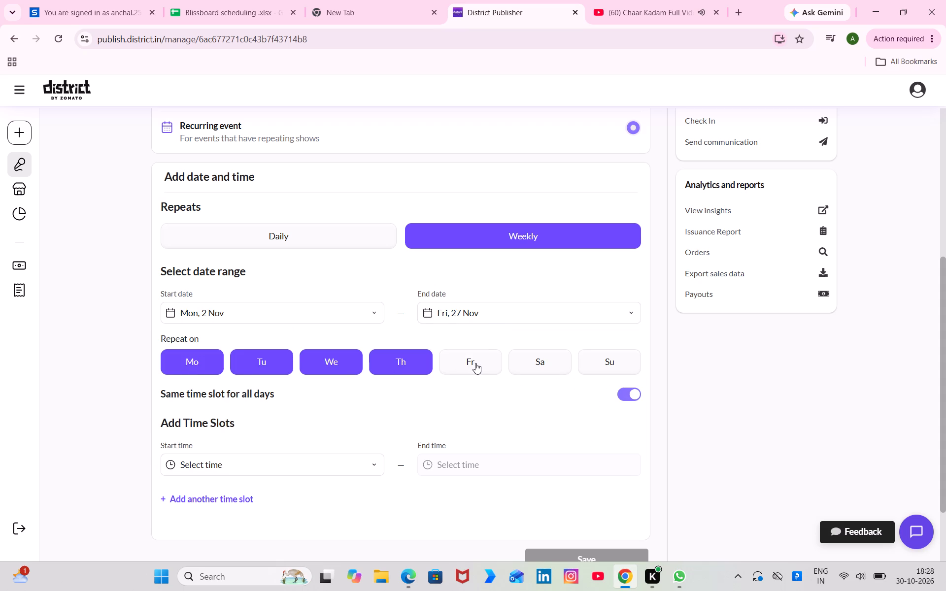
{"action": "left_click", "coordinate": [475, 363]}
Add two time slots for the shows, starting at 04:00 PM and 05:00 PM.
{"action": "left_click", "coordinate": [360, 466]}
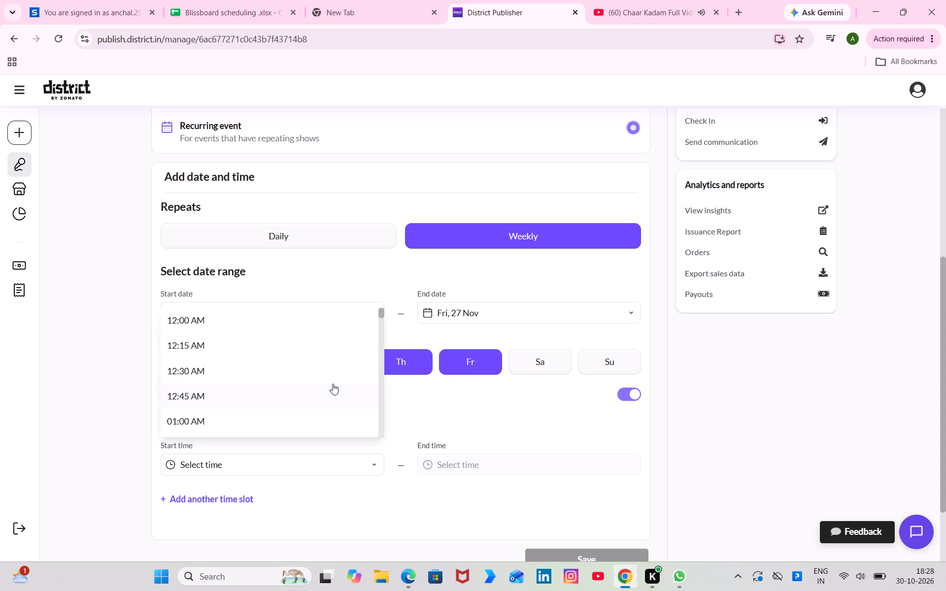
{"action": "scroll", "coordinate": [333, 384], "scroll_direction": "down", "scroll_amount": 6}
{"action": "scroll", "coordinate": [333, 384], "scroll_direction": "up", "scroll_amount": 1}
{"action": "left_click", "coordinate": [333, 384]}
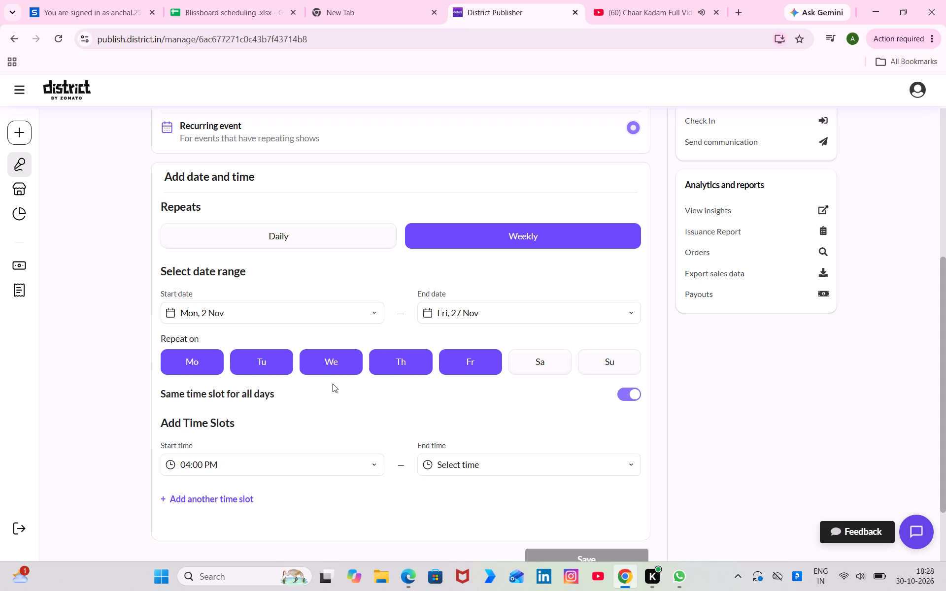
{"action": "left_click", "coordinate": [234, 498]}
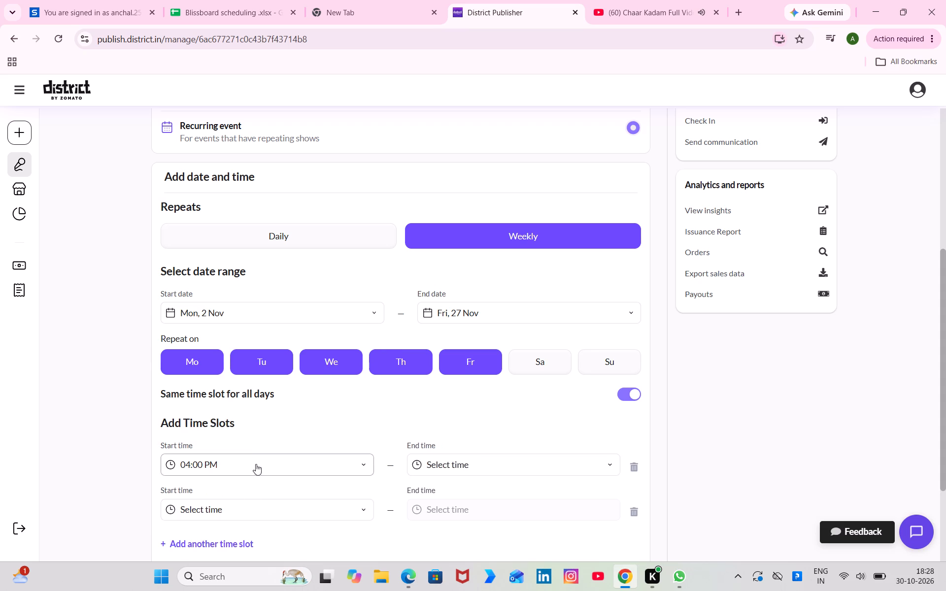
{"action": "left_click", "coordinate": [247, 510]}
{"action": "scroll", "coordinate": [249, 458], "scroll_direction": "down", "scroll_amount": 4}
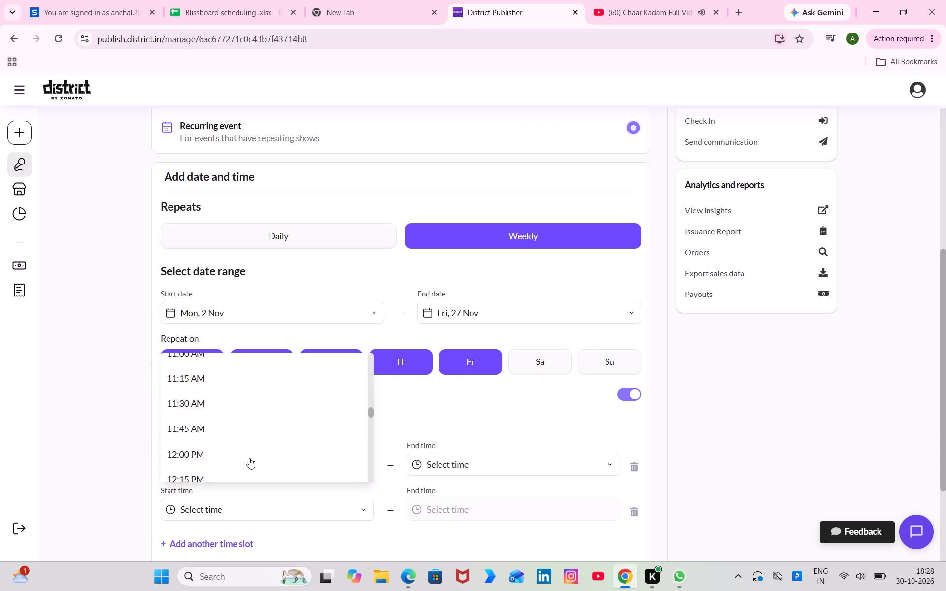
{"action": "scroll", "coordinate": [249, 458], "scroll_direction": "down", "scroll_amount": 3}
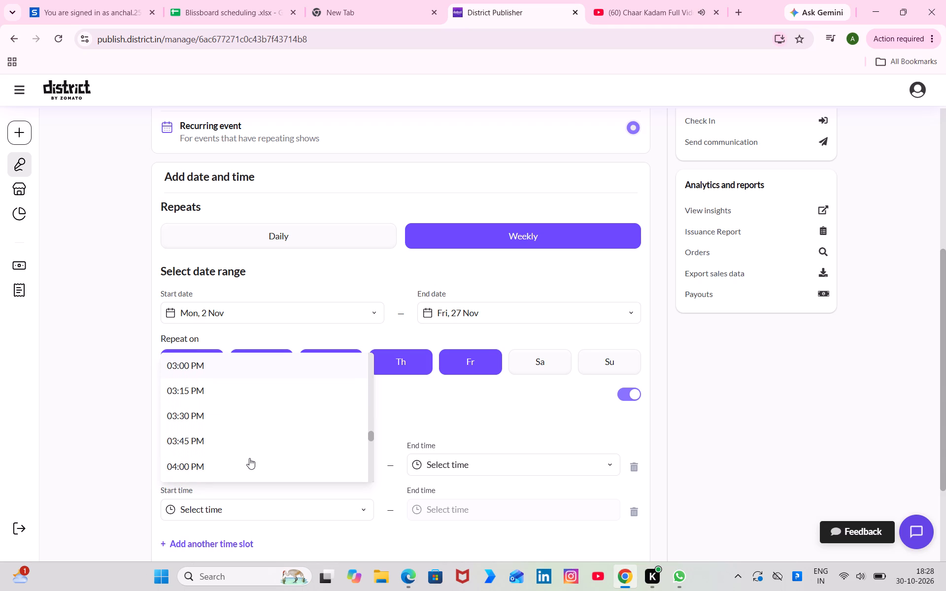
{"action": "scroll", "coordinate": [248, 457], "scroll_direction": "down", "scroll_amount": 2}
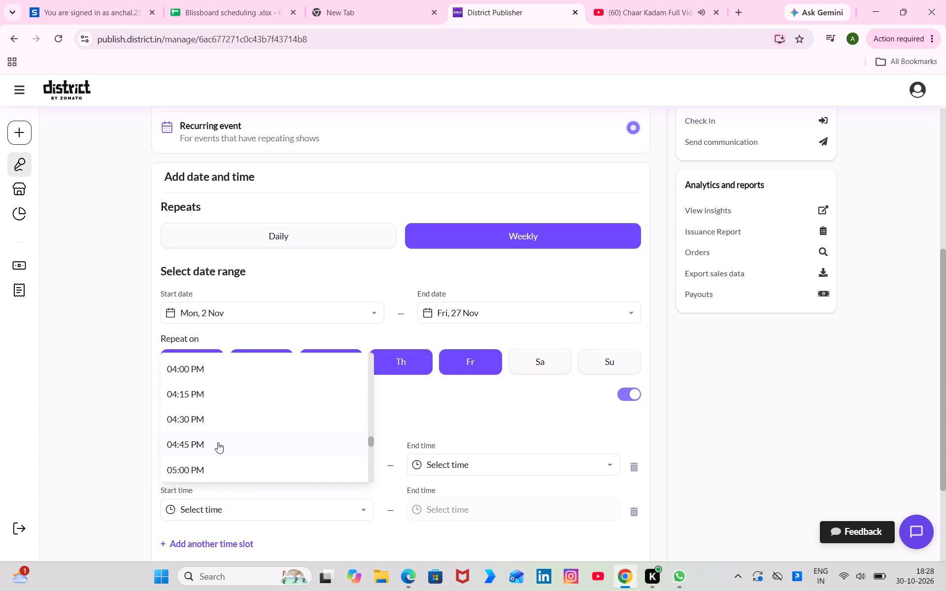
{"action": "scroll", "coordinate": [218, 442], "scroll_direction": "down", "scroll_amount": 1}
{"action": "left_click", "coordinate": [215, 440]}
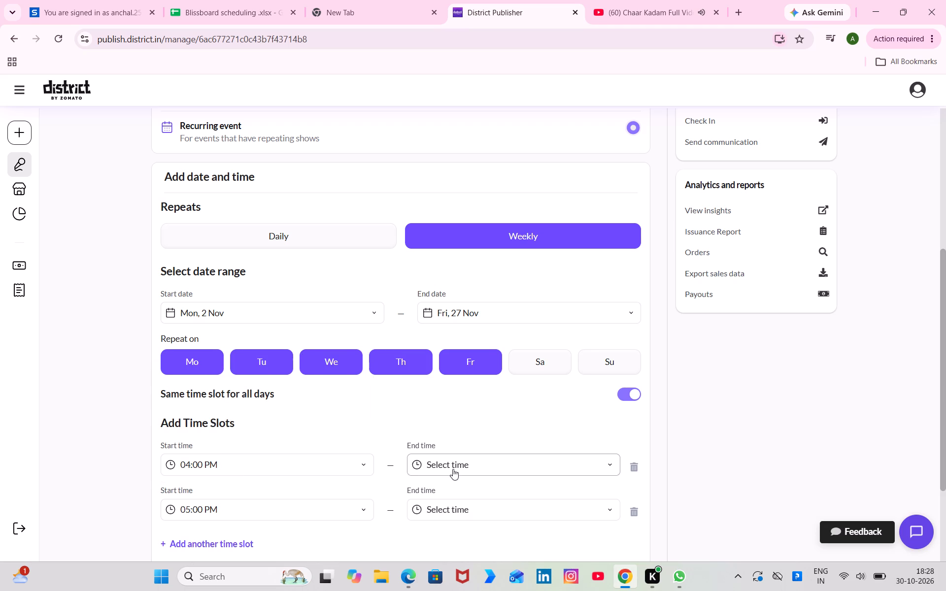
End the first slot at 05:00 PM and the second at 06:00 PM, and save the recurring shows.
{"action": "left_click", "coordinate": [453, 467]}
{"action": "left_click", "coordinate": [485, 397]}
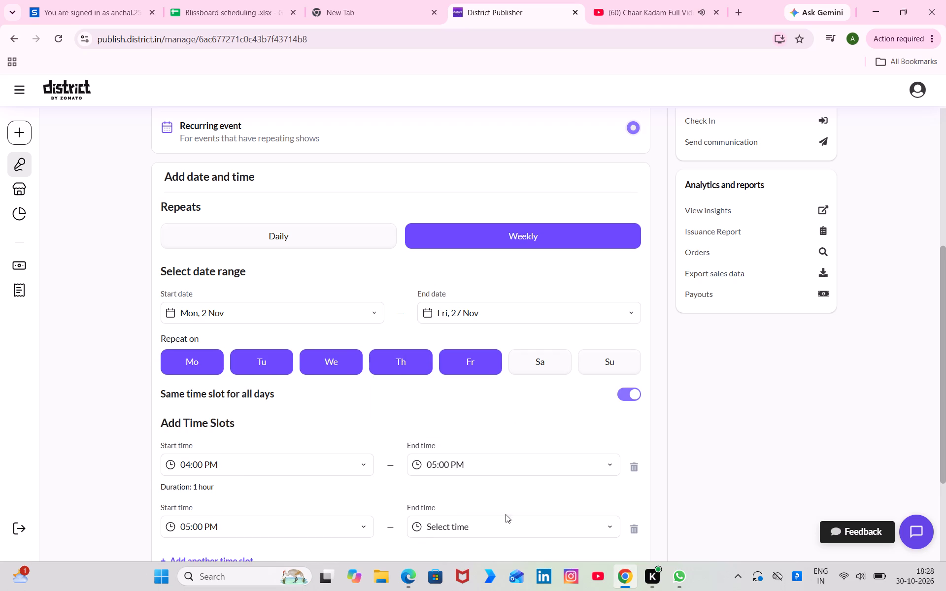
{"action": "left_click", "coordinate": [499, 522]}
{"action": "left_click", "coordinate": [480, 460]}
{"action": "scroll", "coordinate": [480, 460], "scroll_direction": "down", "scroll_amount": 4}
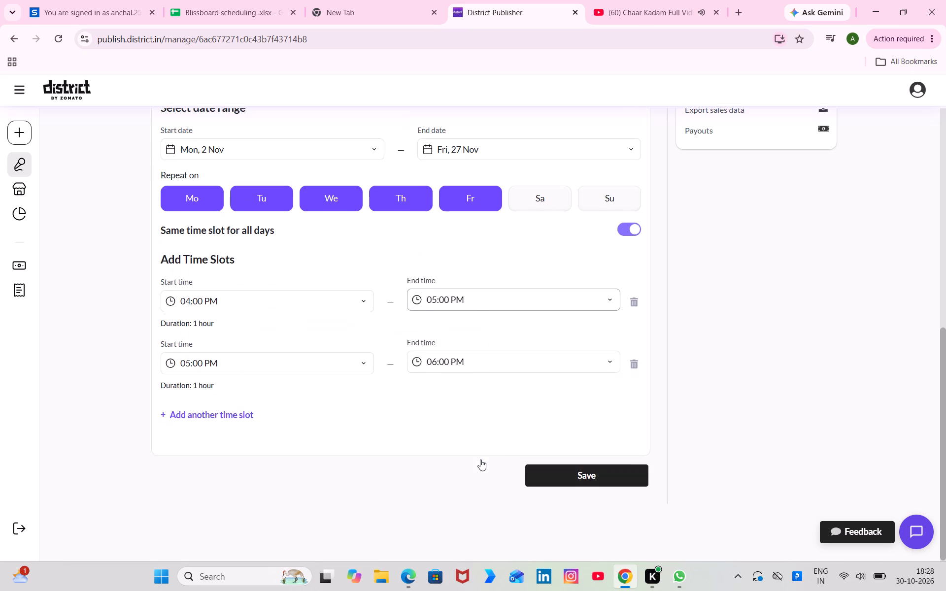
{"action": "left_click", "coordinate": [567, 474]}
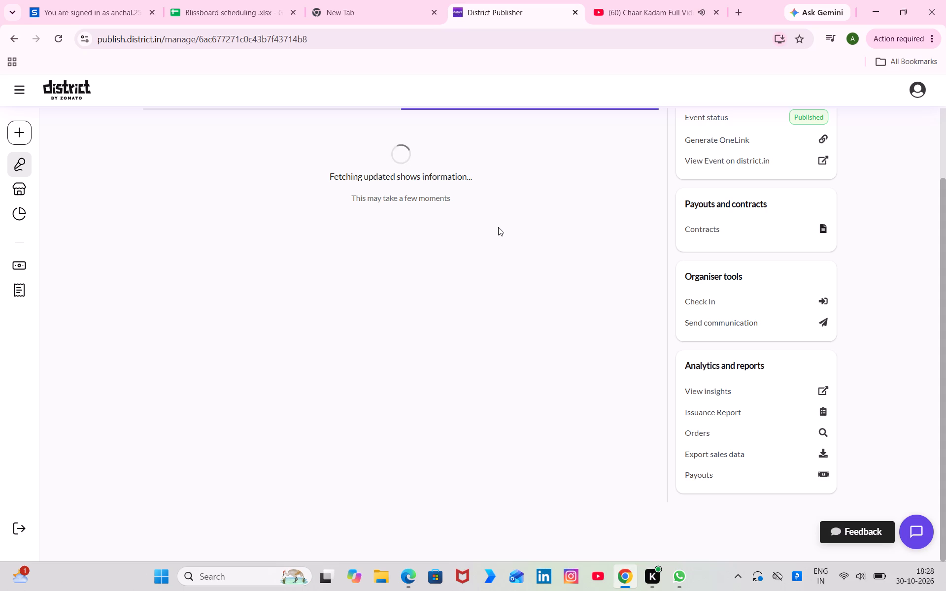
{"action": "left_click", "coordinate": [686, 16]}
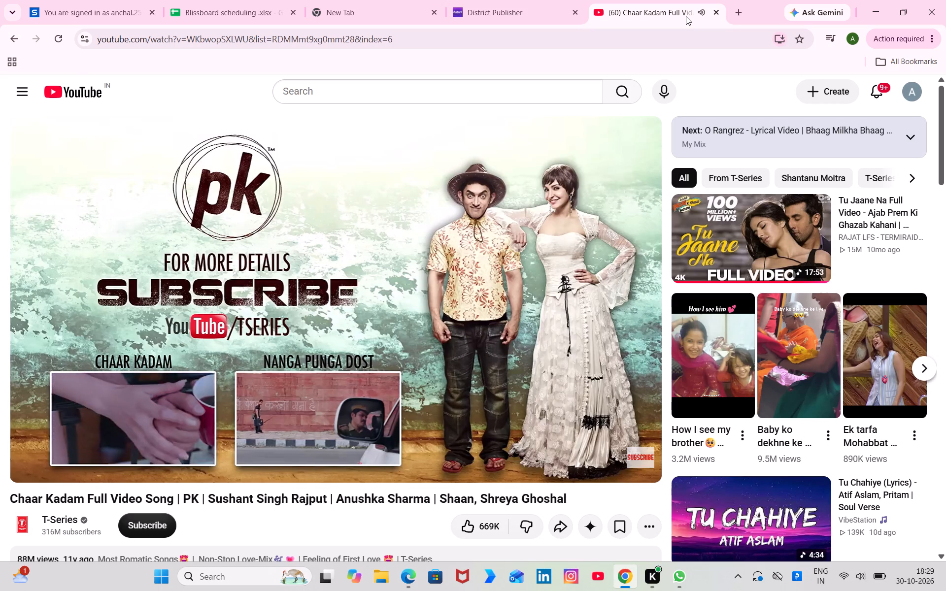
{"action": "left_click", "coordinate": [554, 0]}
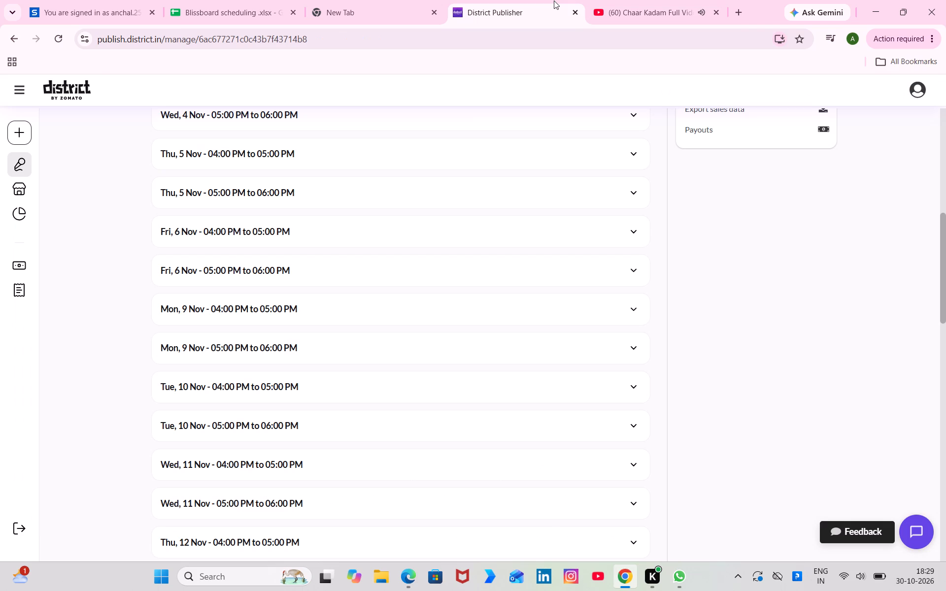
Start a new ticket with the copied INR 250 redeemable cover charge description and the custom name ENTRY PASS.
{"action": "scroll", "coordinate": [472, 139], "scroll_direction": "up", "scroll_amount": 7}
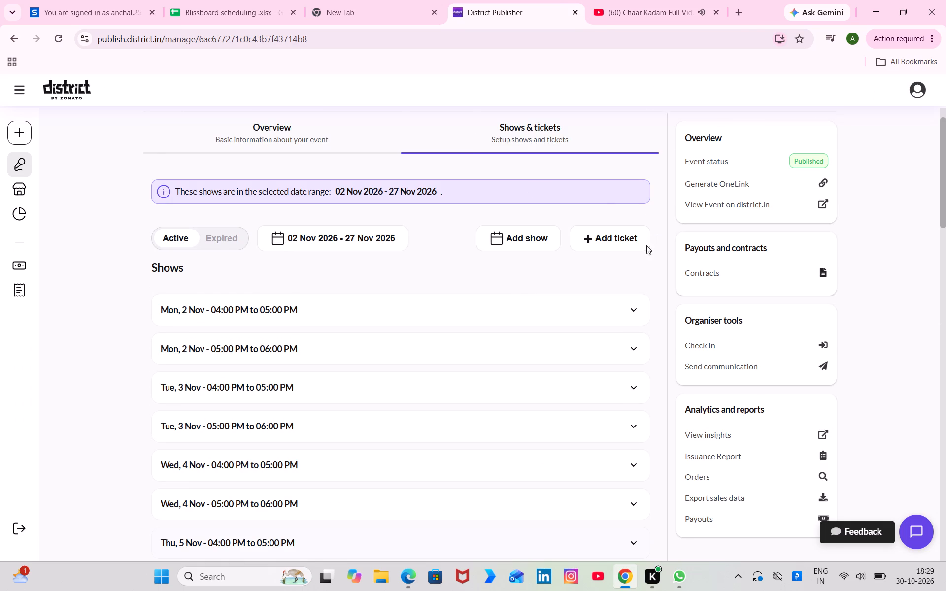
{"action": "left_click", "coordinate": [636, 270]}
{"action": "left_click", "coordinate": [654, 9]}
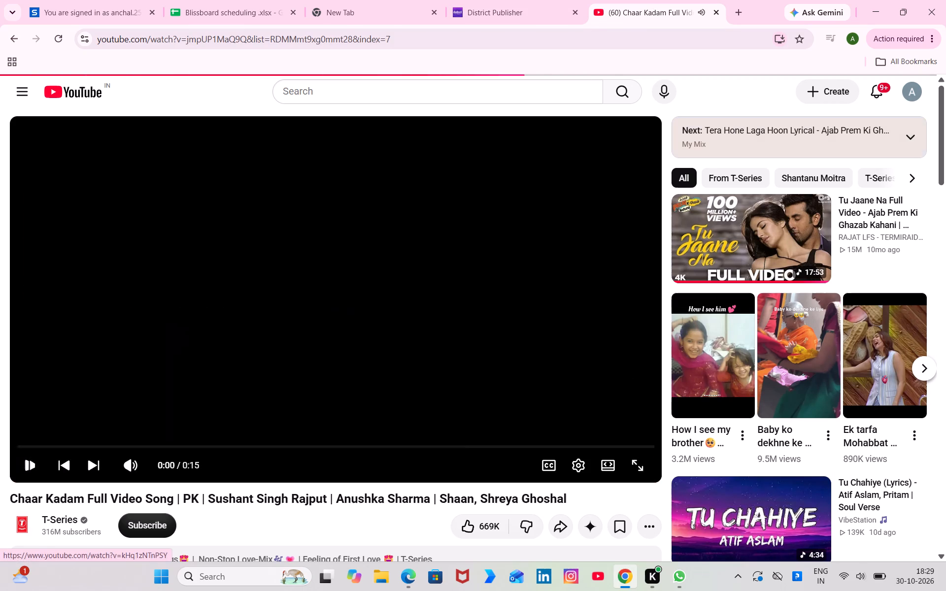
{"action": "left_click", "coordinate": [533, 6]}
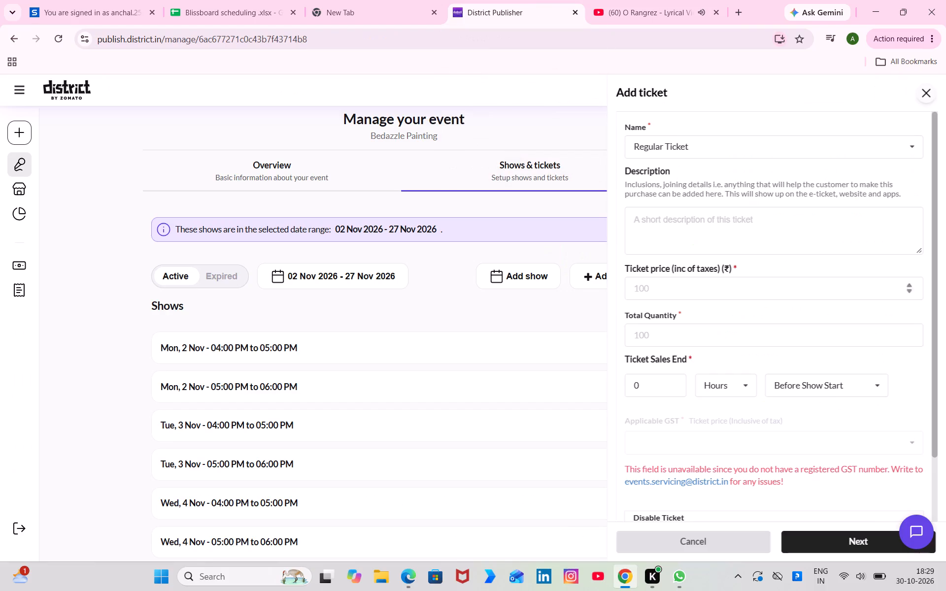
{"action": "left_click", "coordinate": [776, 238]}
{"action": "key", "text": "ctrl+v"}
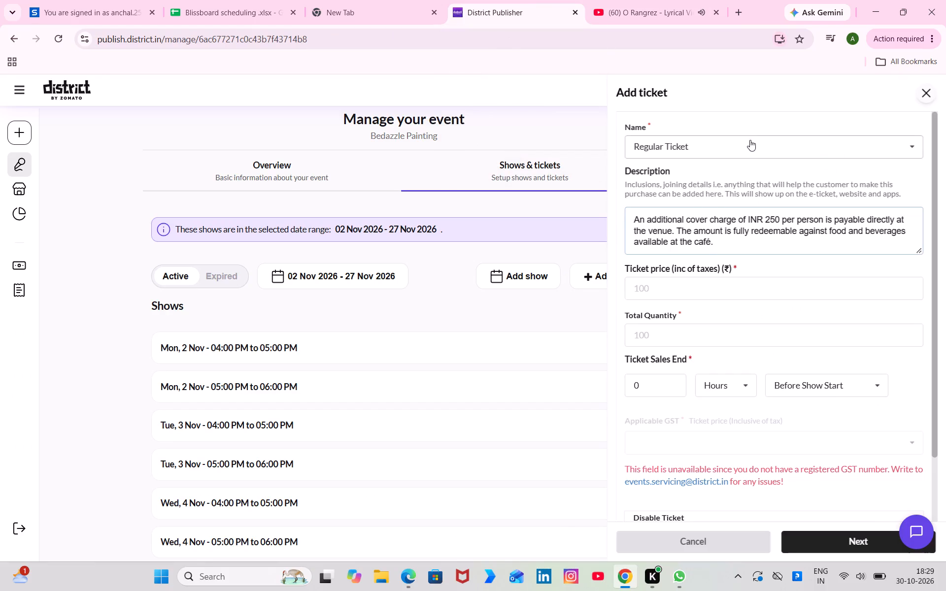
{"action": "left_click", "coordinate": [748, 137]}
{"action": "left_click", "coordinate": [730, 192]}
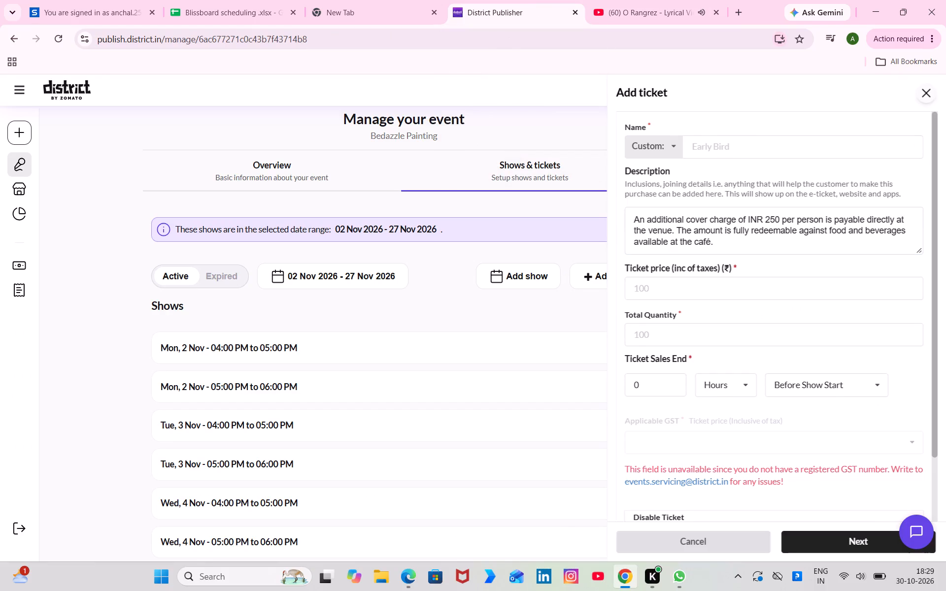
{"action": "left_click", "coordinate": [752, 151]}
{"action": "left_click", "coordinate": [774, 171]}
Set the ticket price to 899, the total quantity to 10, and end sales 30 minutes before show start.
{"action": "left_click", "coordinate": [696, 294]}
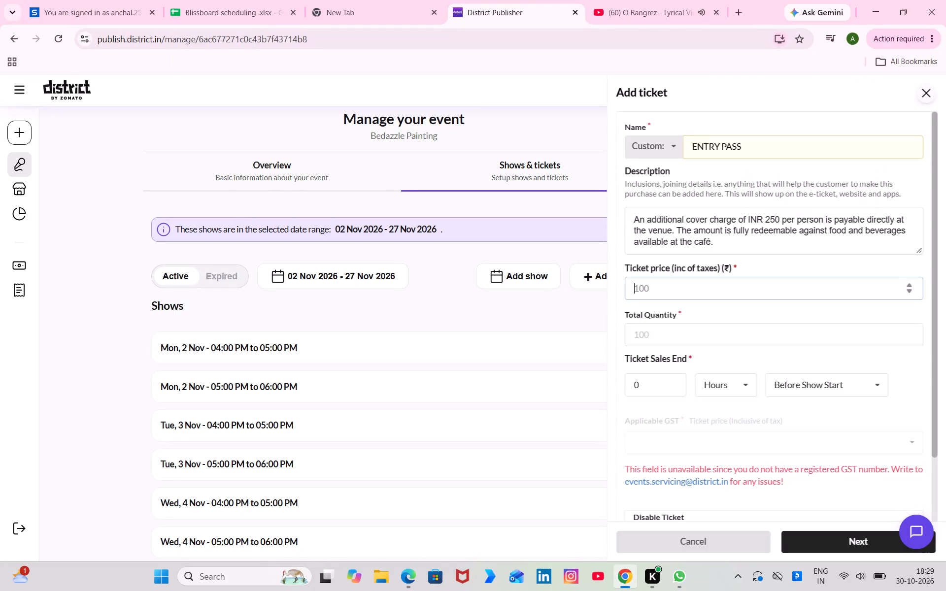
{"action": "type", "text": "899"}
{"action": "left_click", "coordinate": [706, 327]}
{"action": "type", "text": "10"}
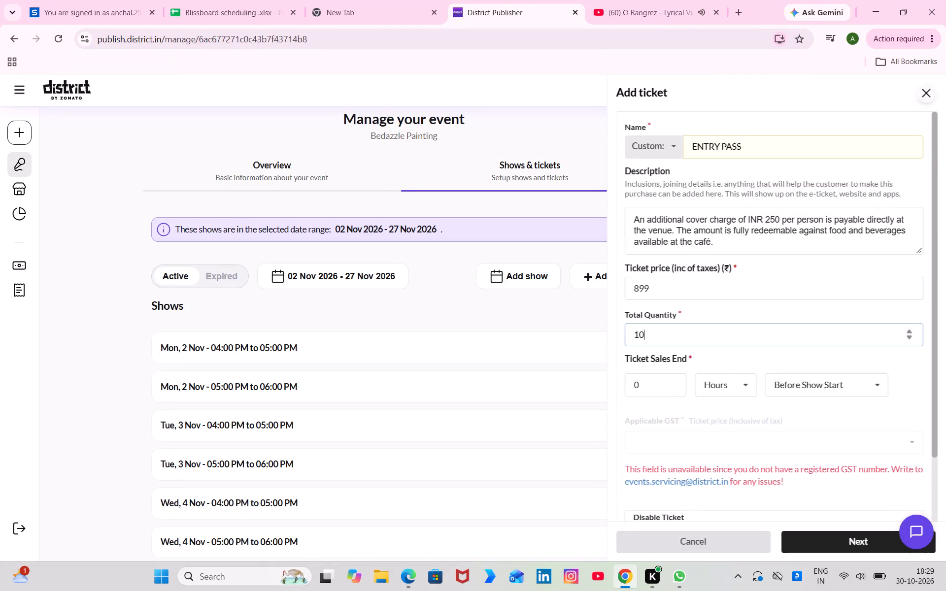
{"action": "left_click", "coordinate": [633, 386]}
{"action": "key", "text": "3"}
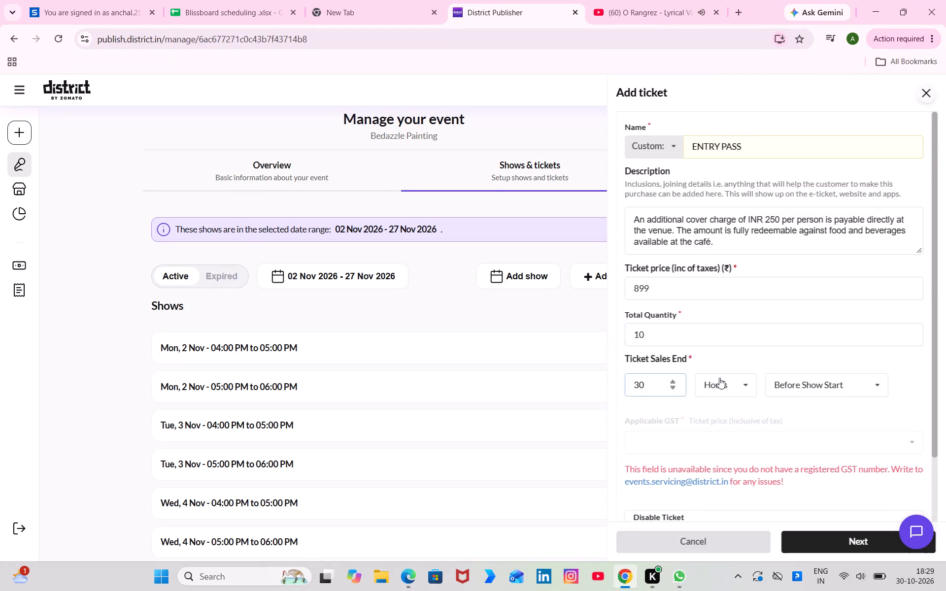
{"action": "left_click", "coordinate": [721, 378]}
{"action": "left_click", "coordinate": [732, 403]}
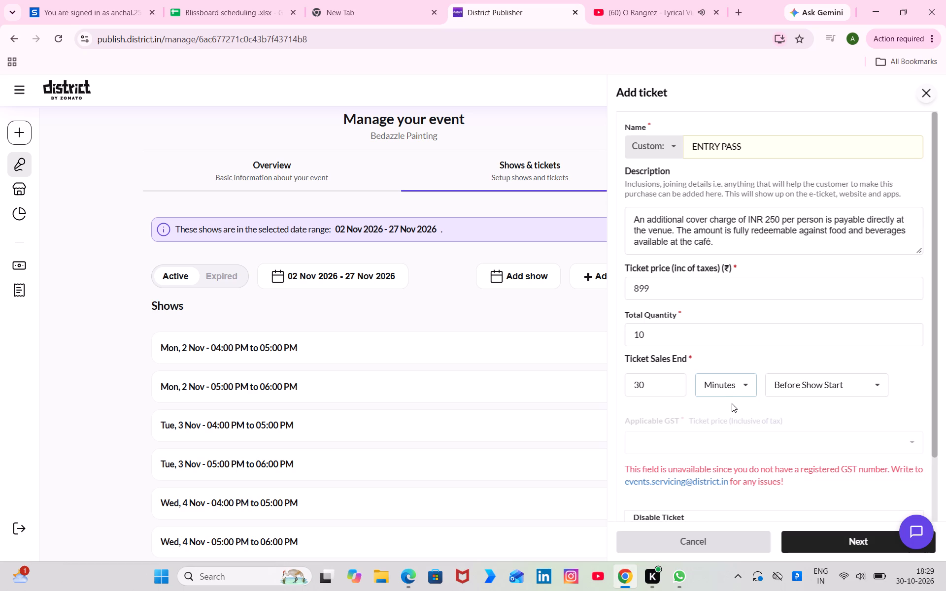
Save the ENTRY PASS ticket for all Bedazzle Painting shows and confirm the changes.
{"action": "left_click", "coordinate": [819, 535]}
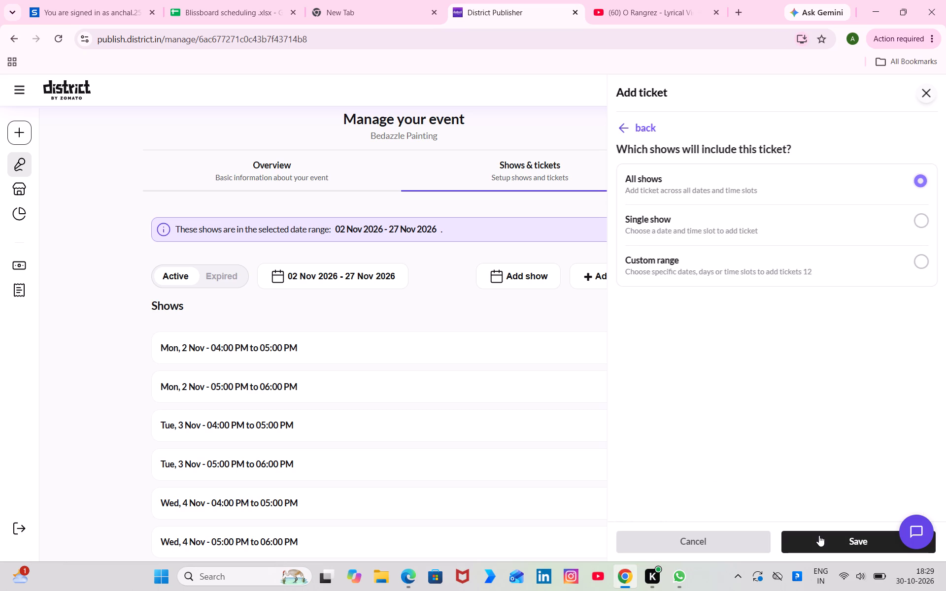
{"action": "left_click", "coordinate": [819, 535]}
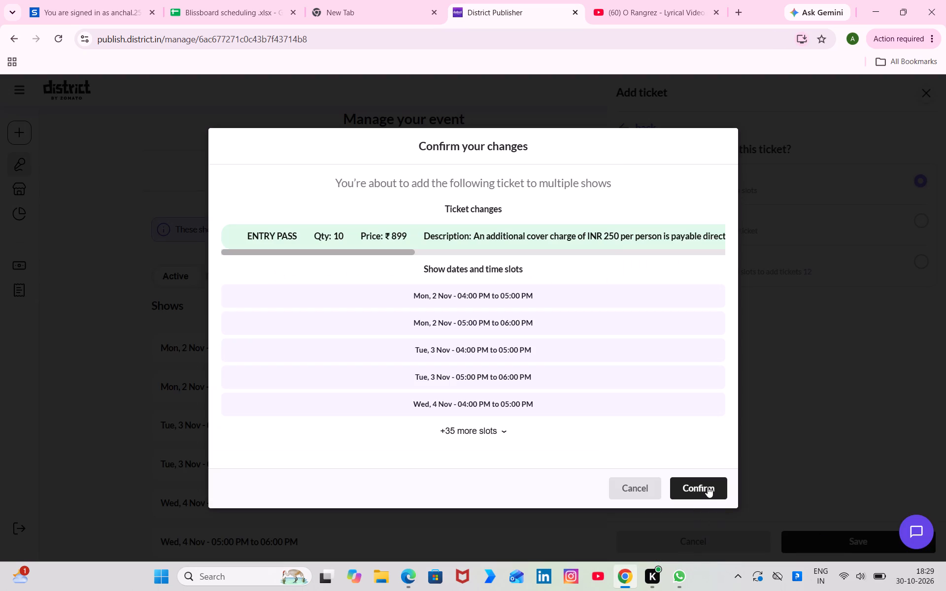
{"action": "left_click", "coordinate": [708, 487]}
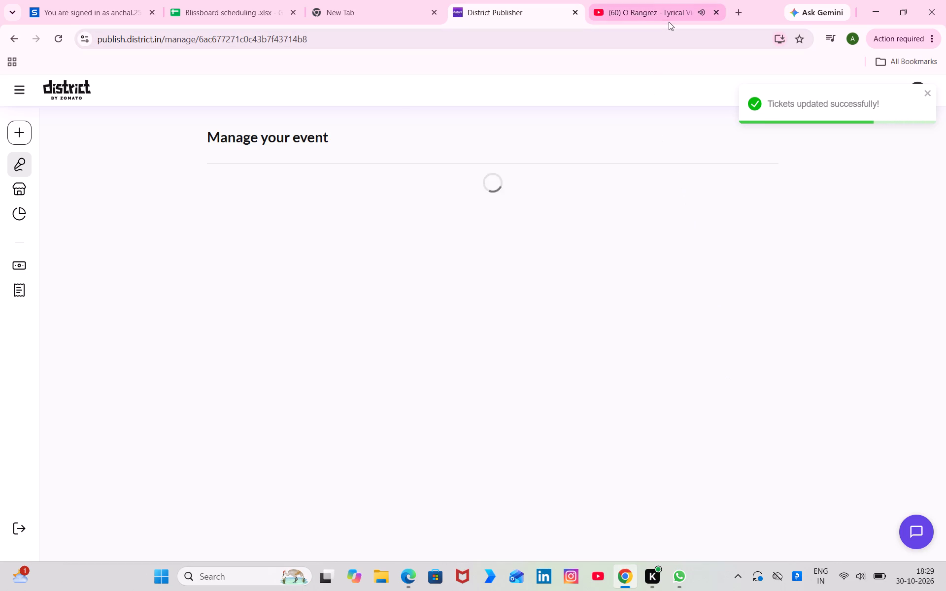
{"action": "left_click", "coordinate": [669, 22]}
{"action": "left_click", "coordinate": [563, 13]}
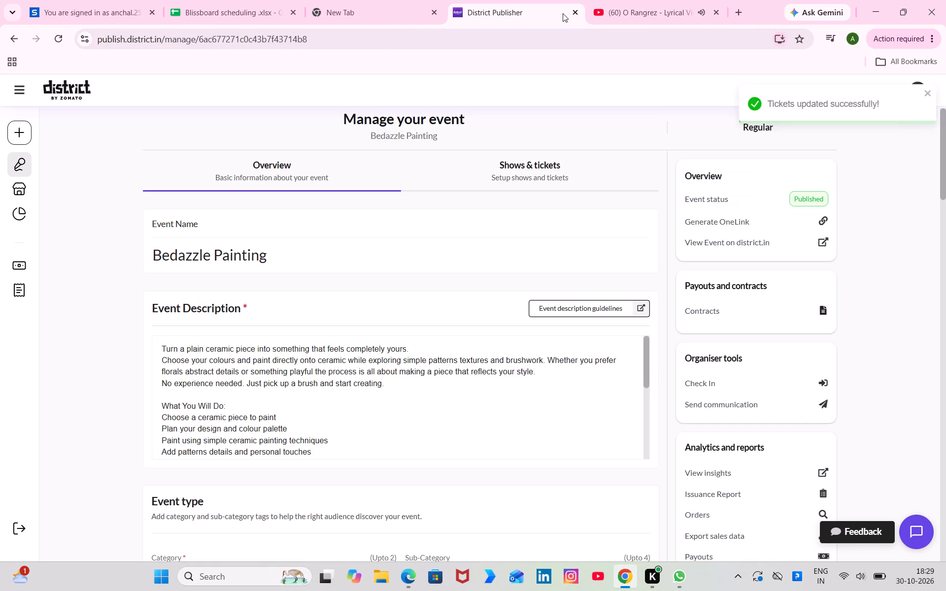
Return from the Bedazzle Painting event to the events overview.
{"action": "left_click", "coordinate": [8, 40]}
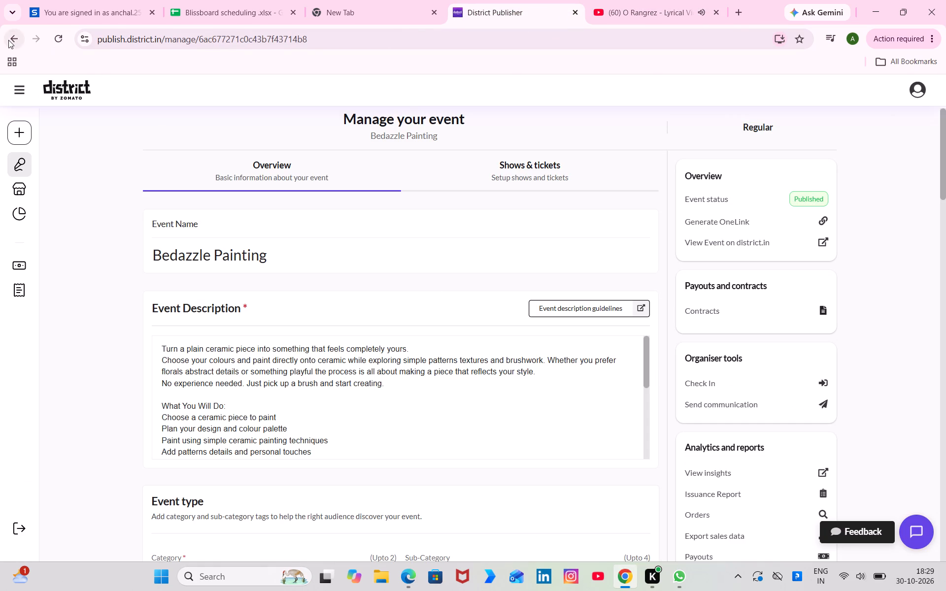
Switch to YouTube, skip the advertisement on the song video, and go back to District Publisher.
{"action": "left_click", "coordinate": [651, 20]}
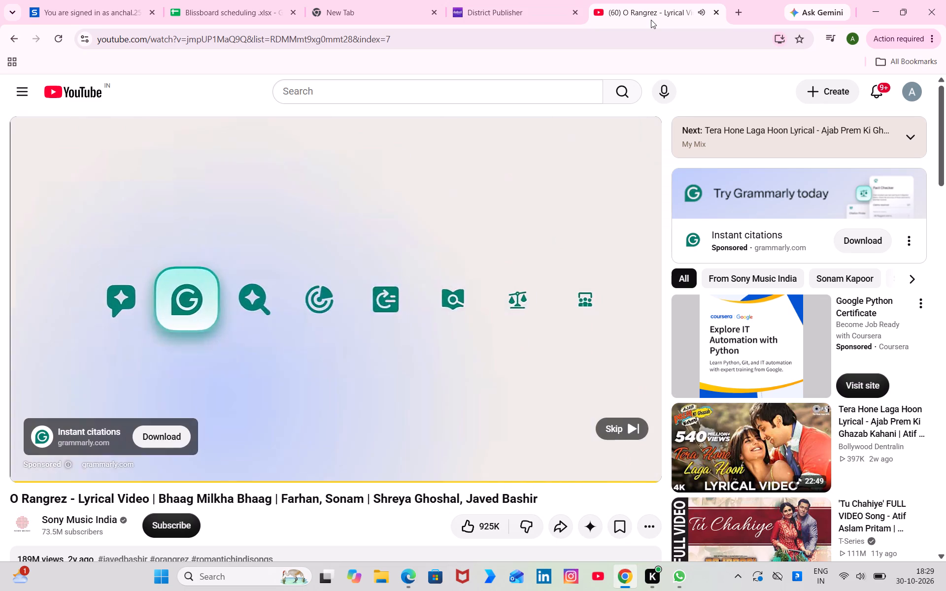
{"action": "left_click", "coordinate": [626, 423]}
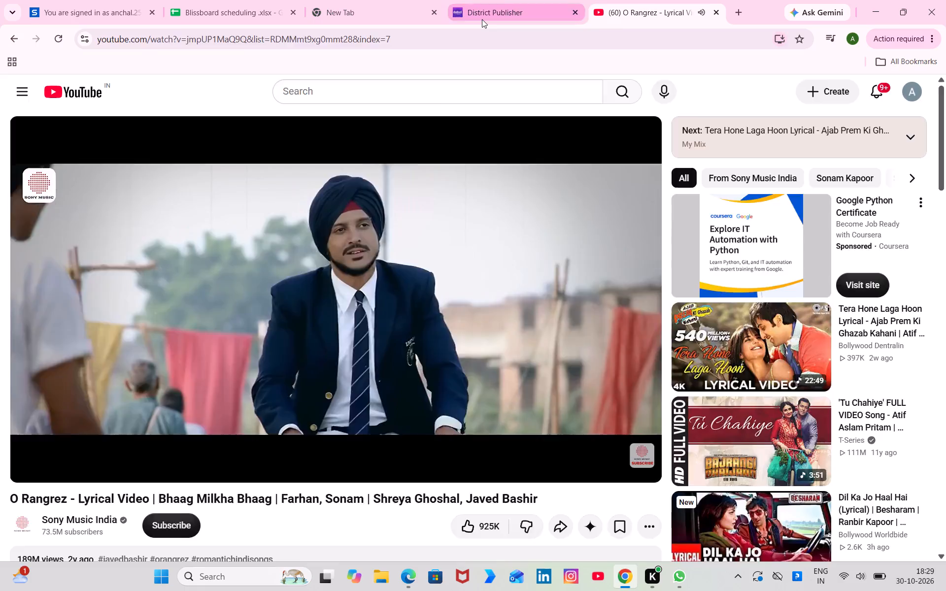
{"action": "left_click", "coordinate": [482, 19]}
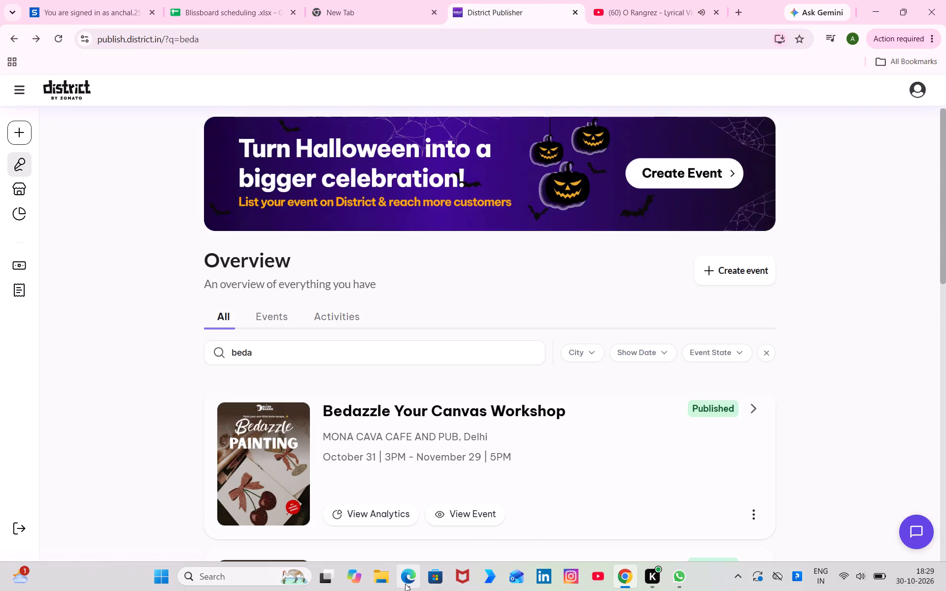
In the Blissboard Gurgaon sheet, mark Boho texture art and Bedazzle Your Canvas done in District's breakin brew Ambiance mall column.
{"action": "left_click", "coordinate": [405, 584]}
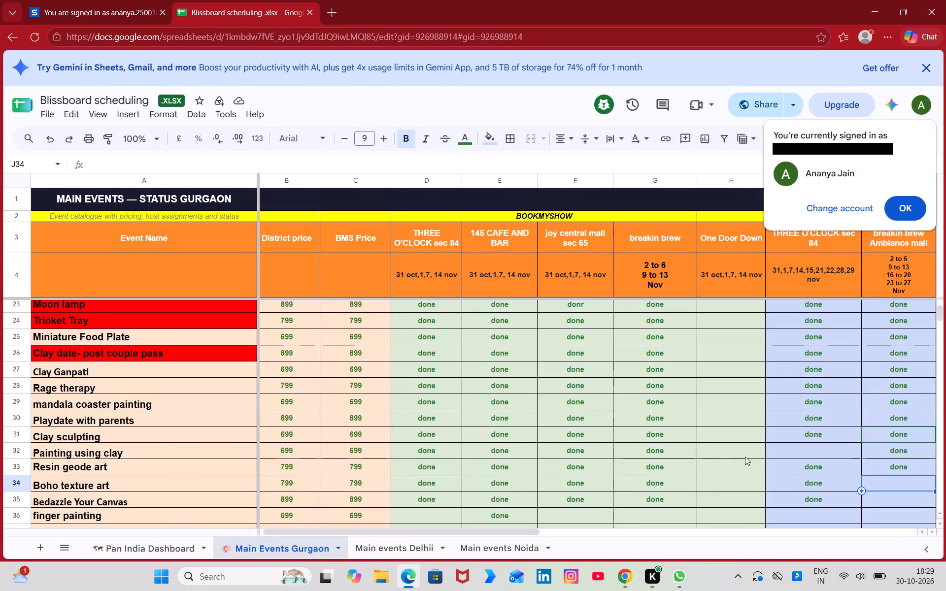
{"action": "type", "text": "do"}
{"action": "key", "text": "Return"}
{"action": "key", "text": "d"}
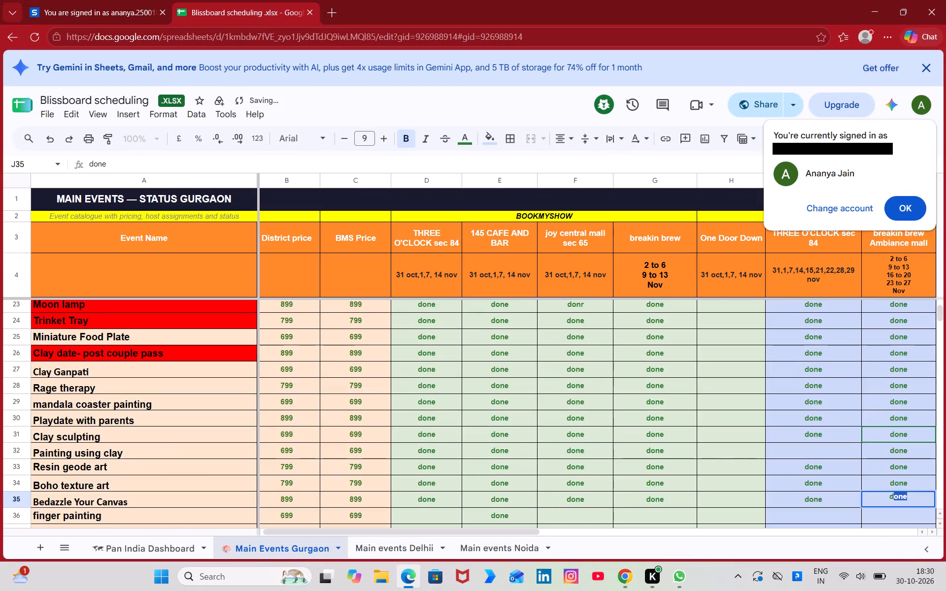
{"action": "key", "text": "o"}
{"action": "key", "text": "Return"}
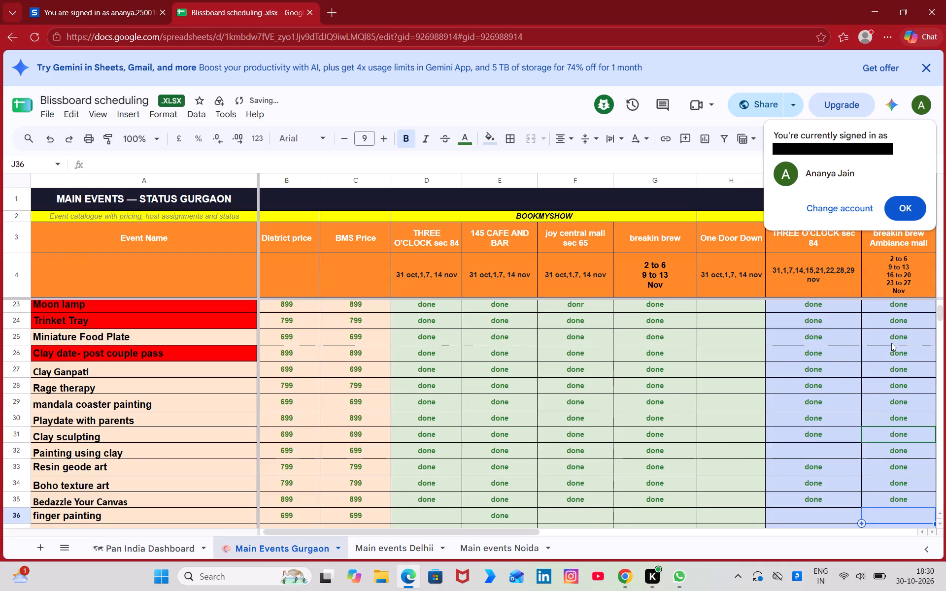
Find the unmarked Dot mandala Art row, search District Publisher for mand, and open the Mandala Art event at Breakin' Brew, Gurugram.
{"action": "scroll", "coordinate": [839, 374], "scroll_direction": "up", "scroll_amount": 8}
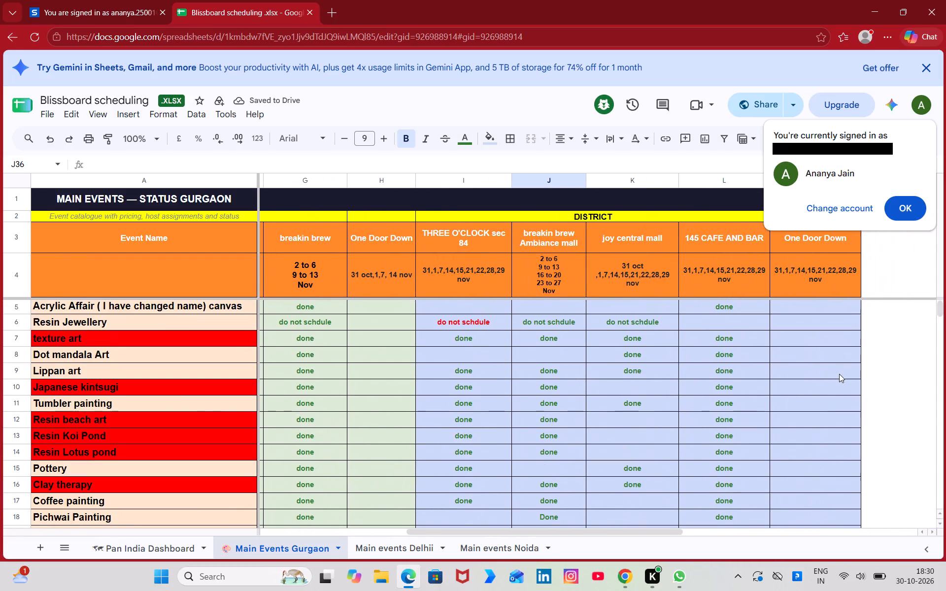
{"action": "scroll", "coordinate": [839, 374], "scroll_direction": "up", "scroll_amount": 1}
{"action": "scroll", "coordinate": [839, 374], "scroll_direction": "right", "scroll_amount": 5}
{"action": "left_click", "coordinate": [825, 360]}
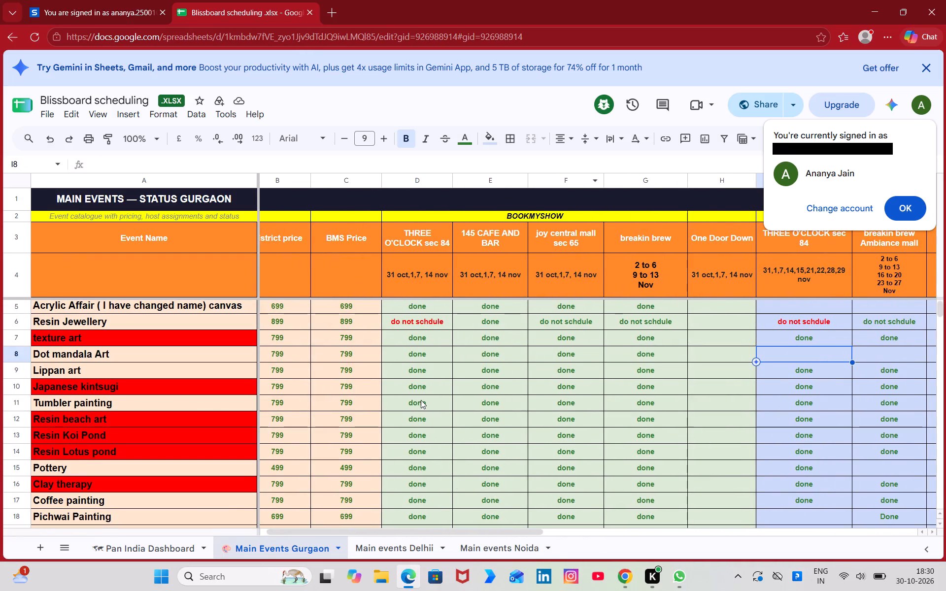
{"action": "left_click", "coordinate": [415, 583]}
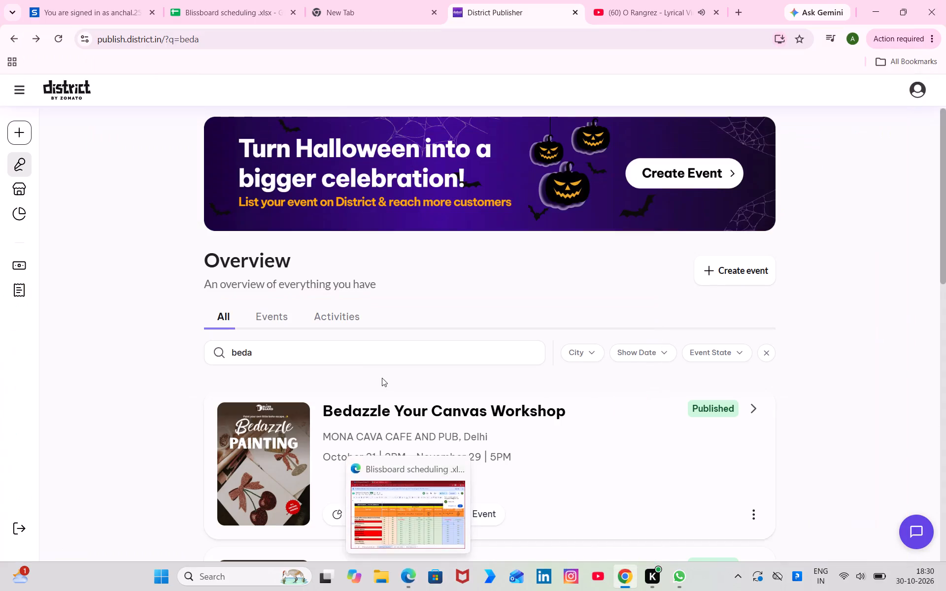
{"action": "left_click_drag", "start_coordinate": [324, 347], "coordinate": [179, 345]}
{"action": "type", "text": "man"}
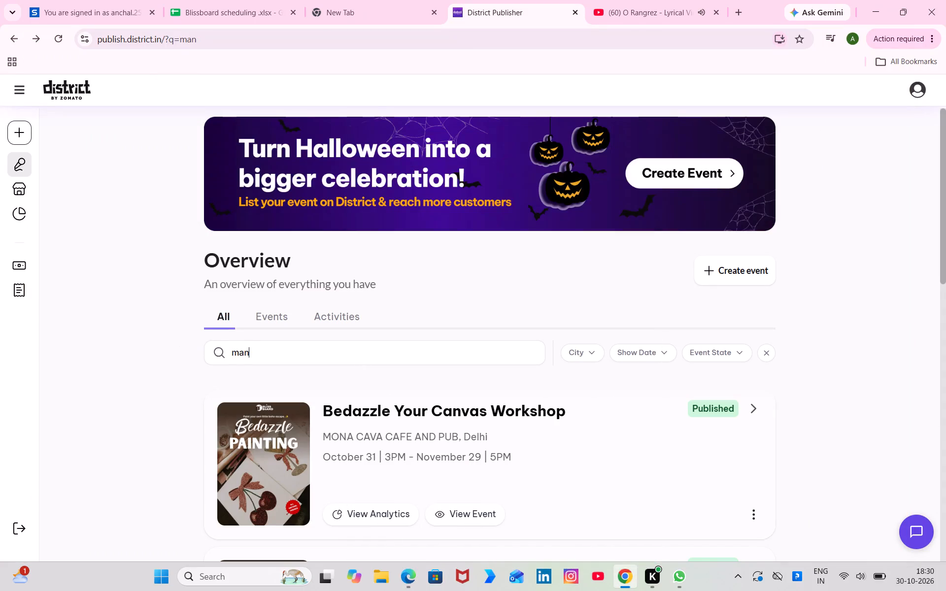
{"action": "key", "text": "d"}
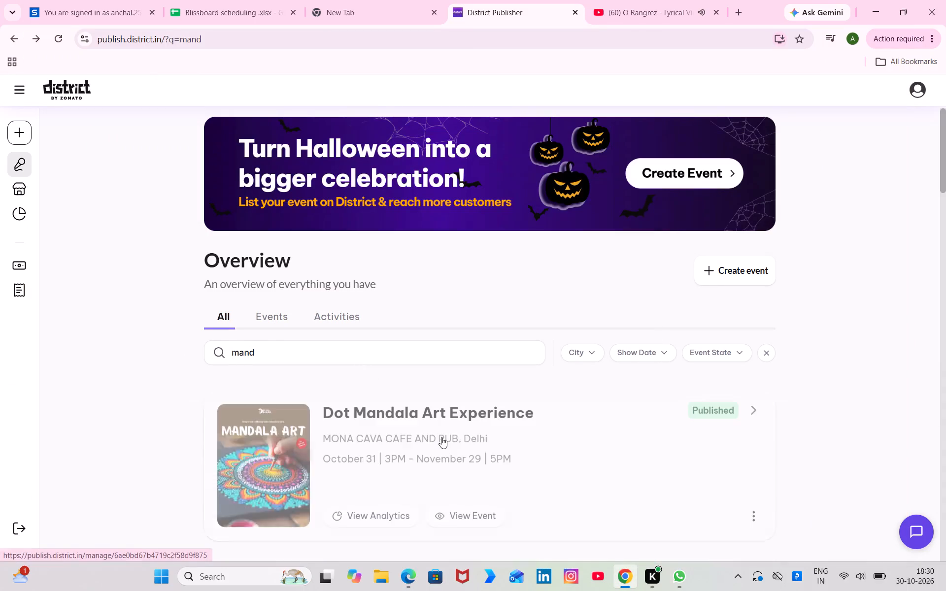
{"action": "scroll", "coordinate": [441, 431], "scroll_direction": "down", "scroll_amount": 4}
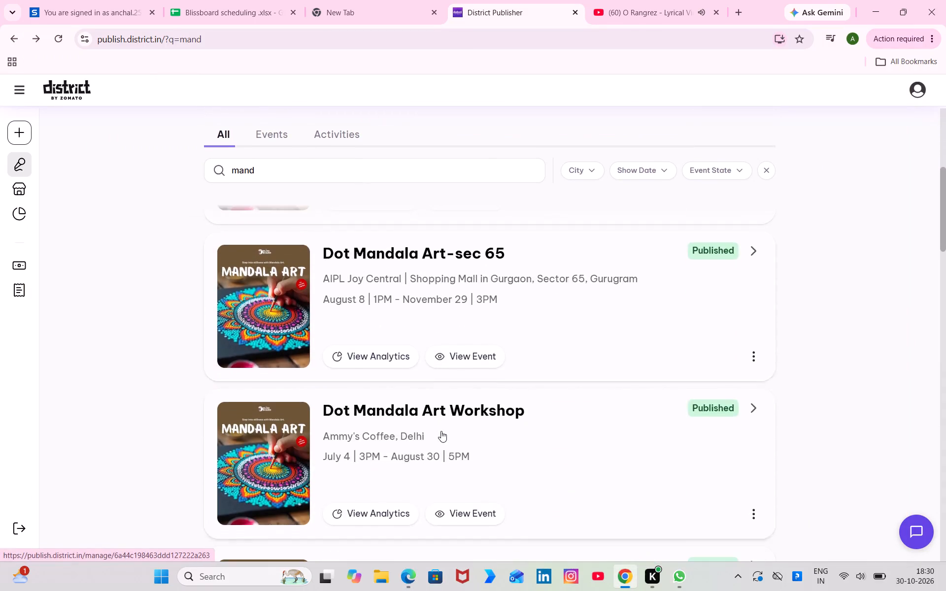
{"action": "scroll", "coordinate": [441, 431], "scroll_direction": "down", "scroll_amount": 8}
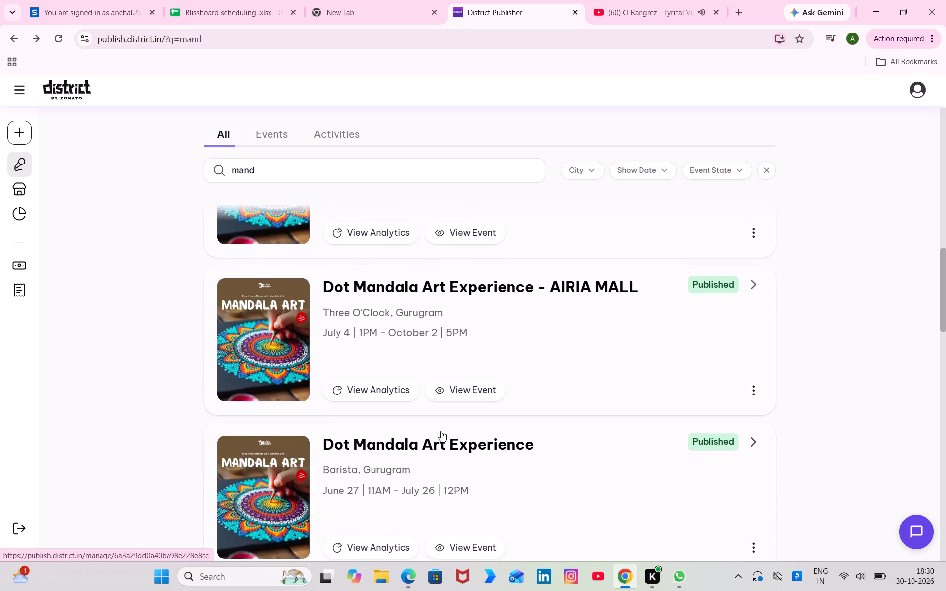
{"action": "scroll", "coordinate": [441, 431], "scroll_direction": "down", "scroll_amount": 4}
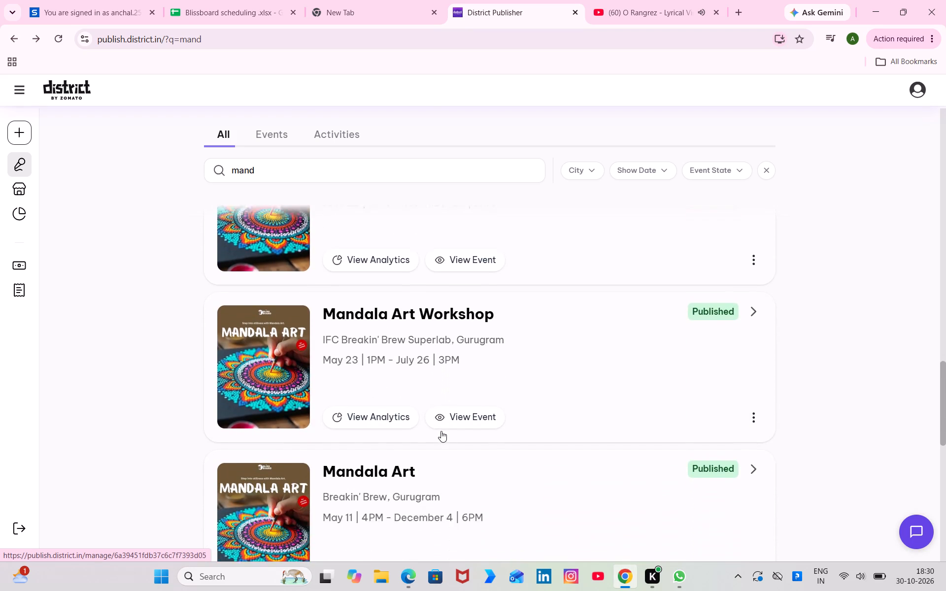
{"action": "scroll", "coordinate": [441, 431], "scroll_direction": "down", "scroll_amount": 2}
{"action": "left_click", "coordinate": [334, 420]}
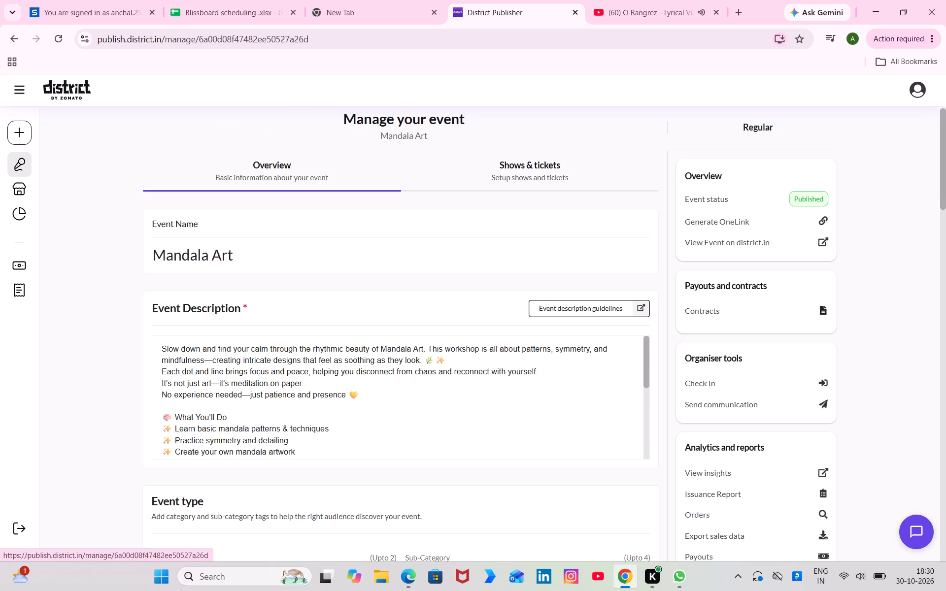
Review the Mandala Art event's scheduled shows and check the tickets on 2 Nov 05:00 PM and 10 Nov 04:00 PM.
{"action": "left_click", "coordinate": [550, 166]}
{"action": "scroll", "coordinate": [486, 381], "scroll_direction": "down", "scroll_amount": 1}
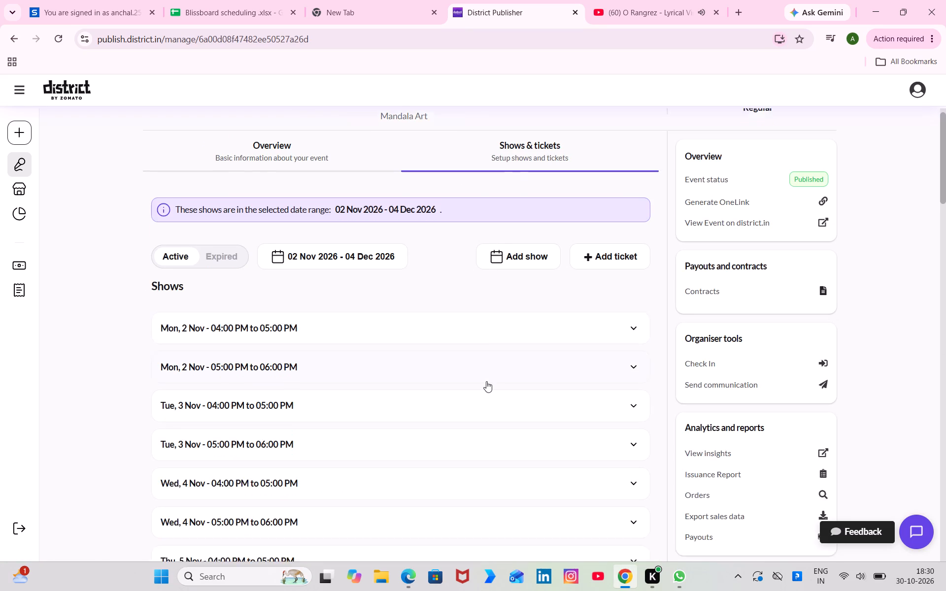
{"action": "scroll", "coordinate": [486, 381], "scroll_direction": "down", "scroll_amount": 5}
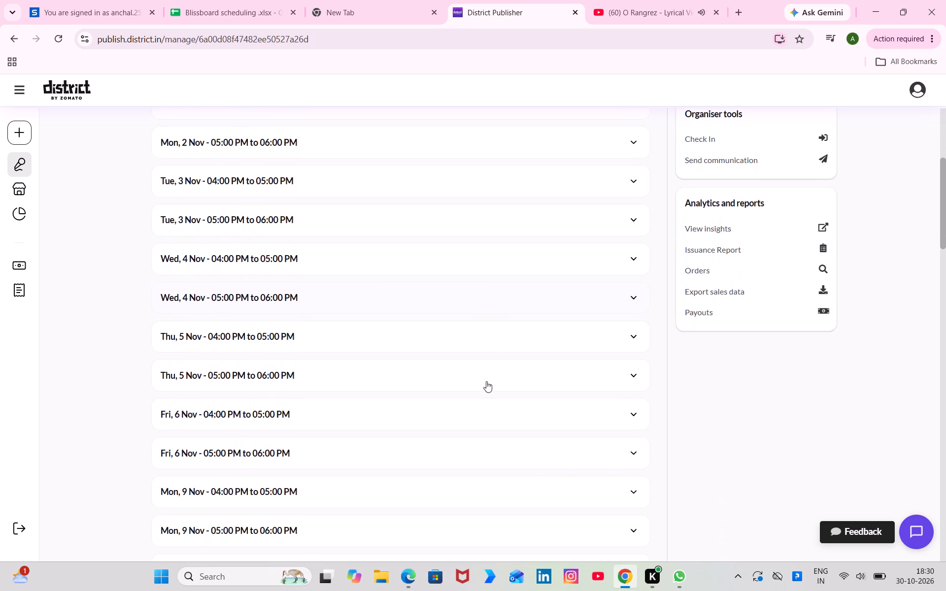
{"action": "scroll", "coordinate": [486, 381], "scroll_direction": "down", "scroll_amount": 13}
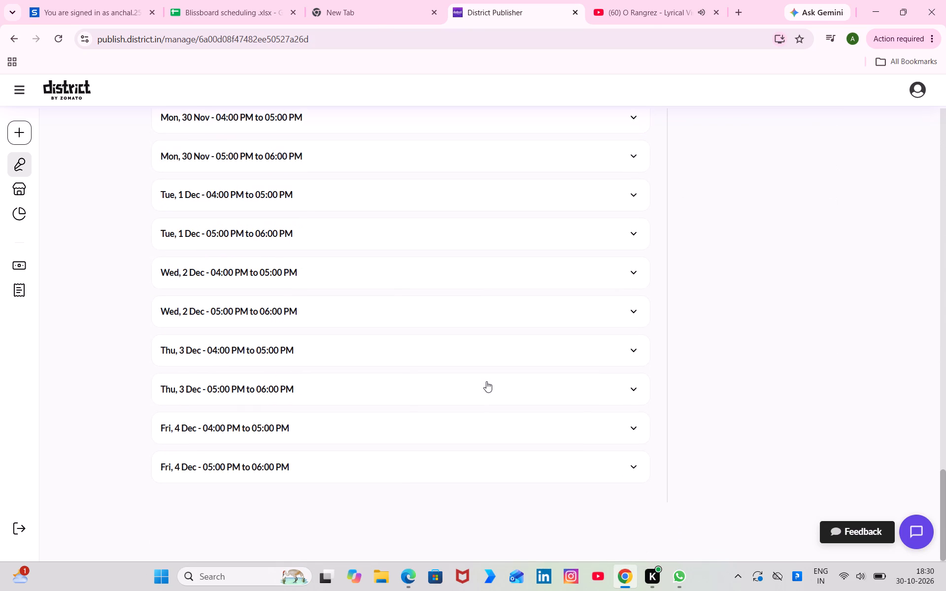
{"action": "scroll", "coordinate": [486, 381], "scroll_direction": "up", "scroll_amount": 2}
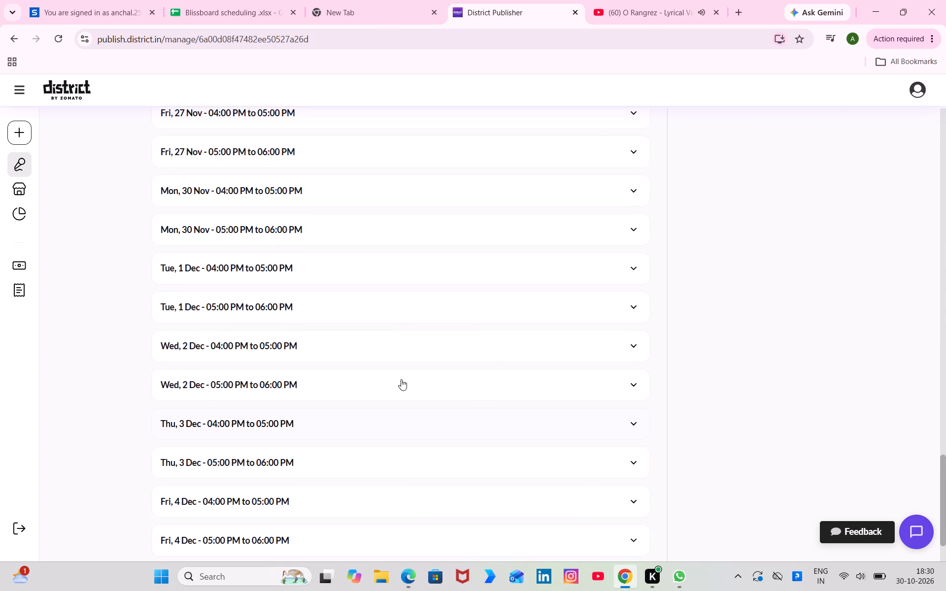
{"action": "scroll", "coordinate": [401, 379], "scroll_direction": "up", "scroll_amount": 14}
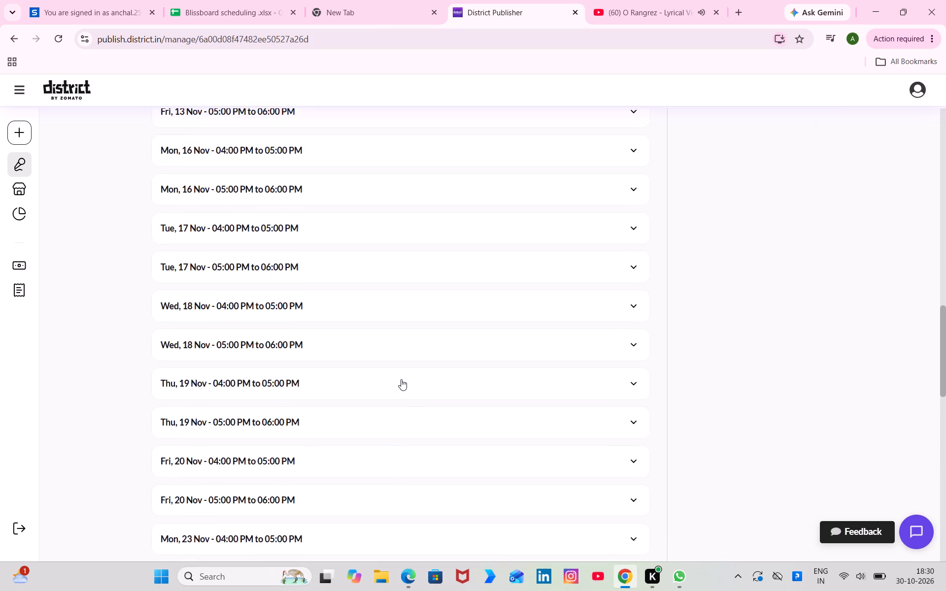
{"action": "scroll", "coordinate": [401, 379], "scroll_direction": "up", "scroll_amount": 4}
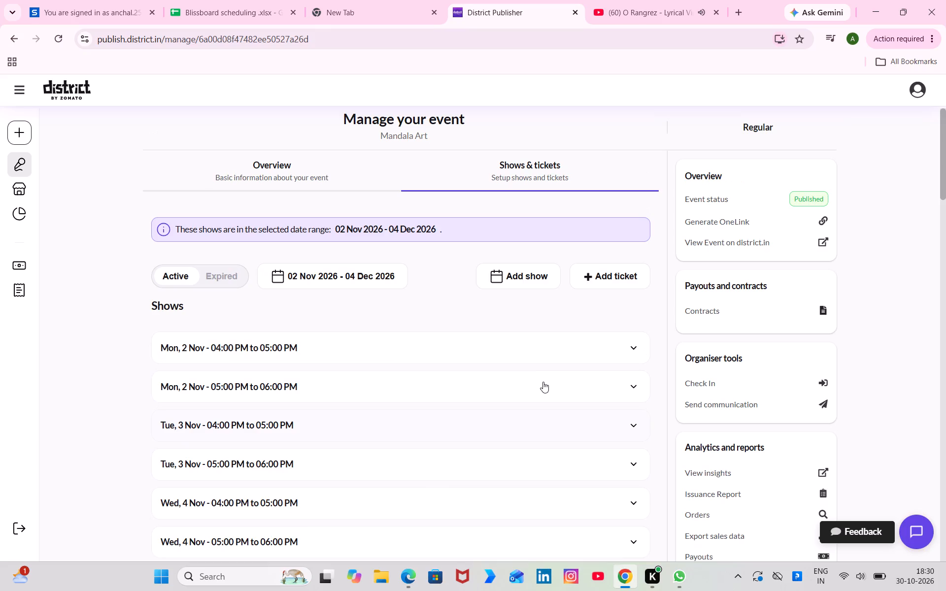
{"action": "left_click", "coordinate": [543, 382]}
{"action": "scroll", "coordinate": [536, 491], "scroll_direction": "down", "scroll_amount": 6}
{"action": "left_click", "coordinate": [563, 425]}
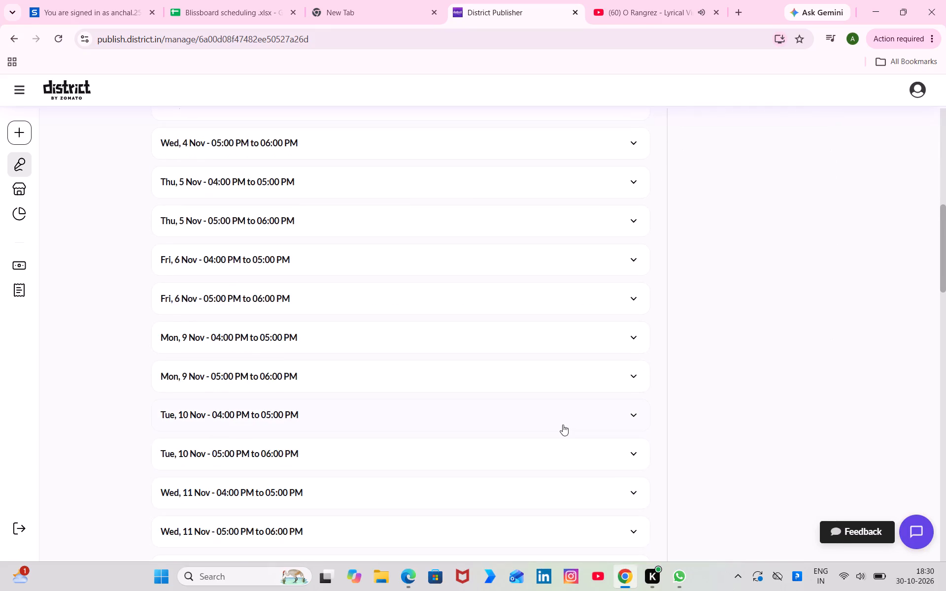
In the Blissboard Gurgaon sheet, mark Dot mandala Art done in District's breakin brew Ambiance mall column.
{"action": "left_click", "coordinate": [410, 577]}
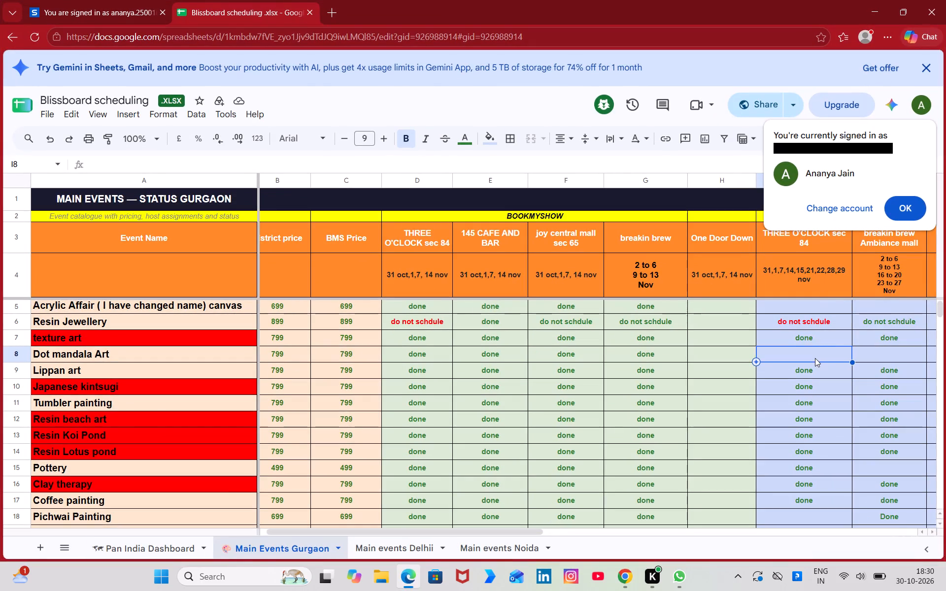
{"action": "left_click", "coordinate": [877, 361]}
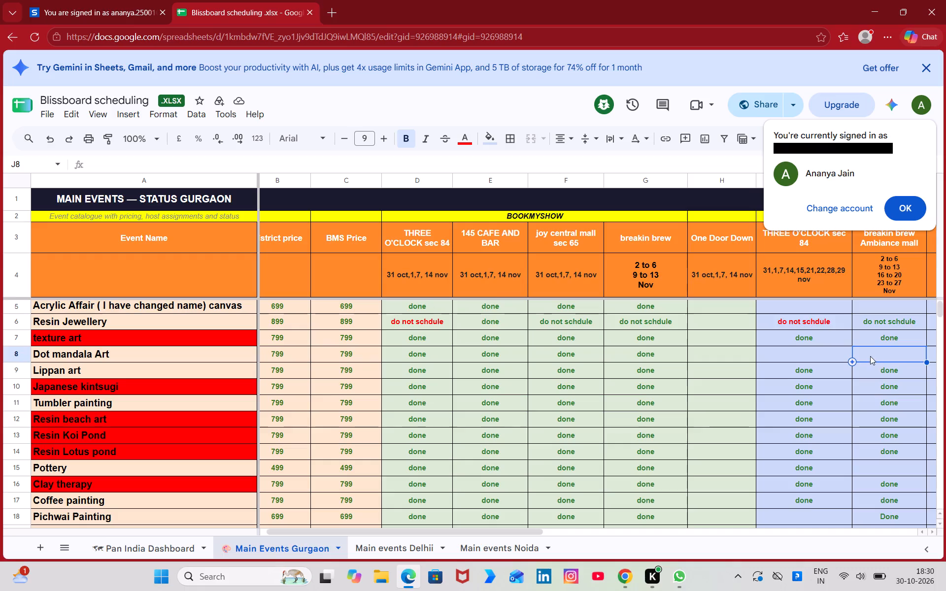
{"action": "key", "text": "d"}
{"action": "type", "text": "one"}
{"action": "scroll", "coordinate": [818, 336], "scroll_direction": "up", "scroll_amount": 2}
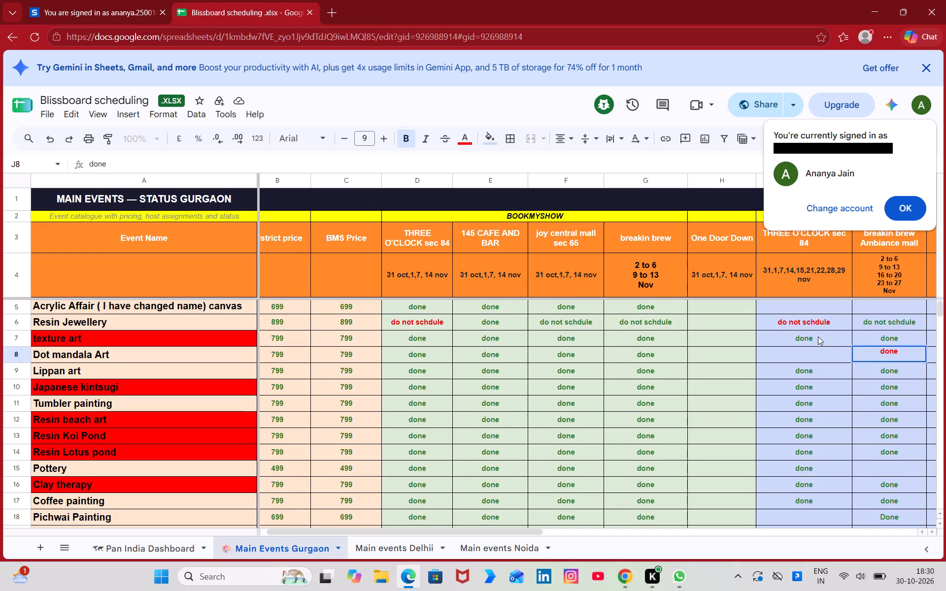
{"action": "scroll", "coordinate": [818, 336], "scroll_direction": "down", "scroll_amount": 2}
{"action": "scroll", "coordinate": [818, 336], "scroll_direction": "up", "scroll_amount": 3}
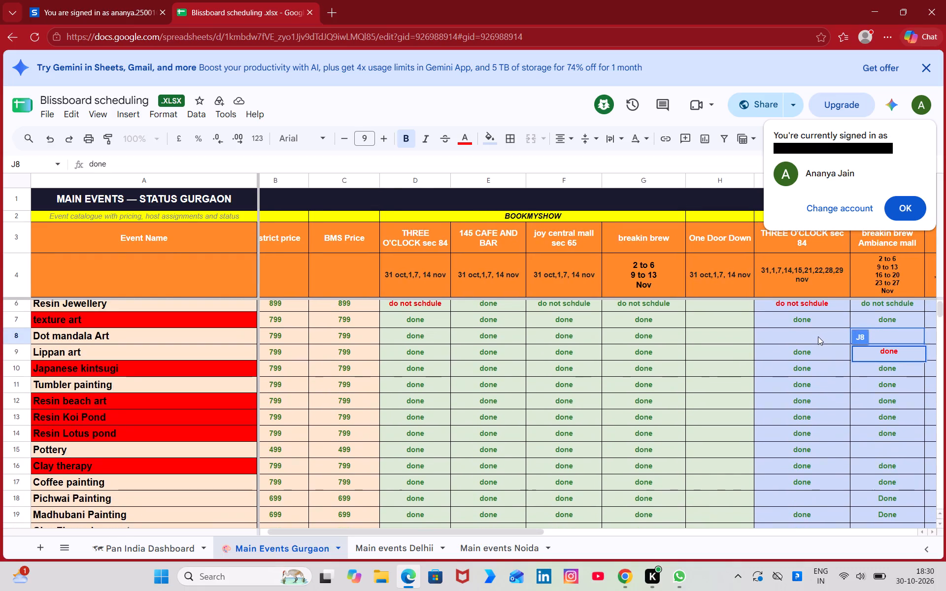
{"action": "left_click", "coordinate": [905, 455]}
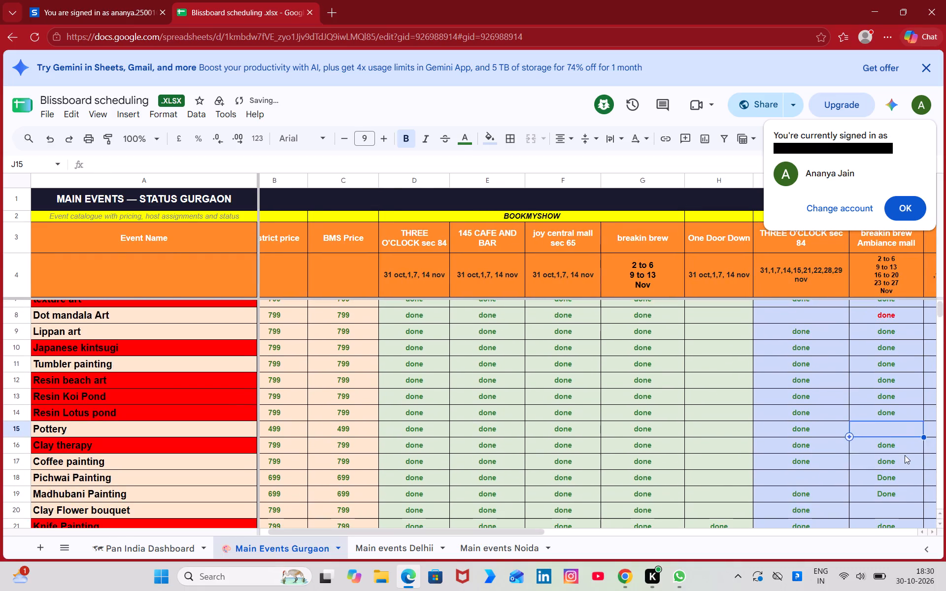
Find the unmarked Clay Flower bouquet row in the Blissboard Gurgaon sheet and search District Publisher for clay flo.
{"action": "scroll", "coordinate": [905, 455], "scroll_direction": "down", "scroll_amount": 1}
{"action": "left_click", "coordinate": [890, 453]}
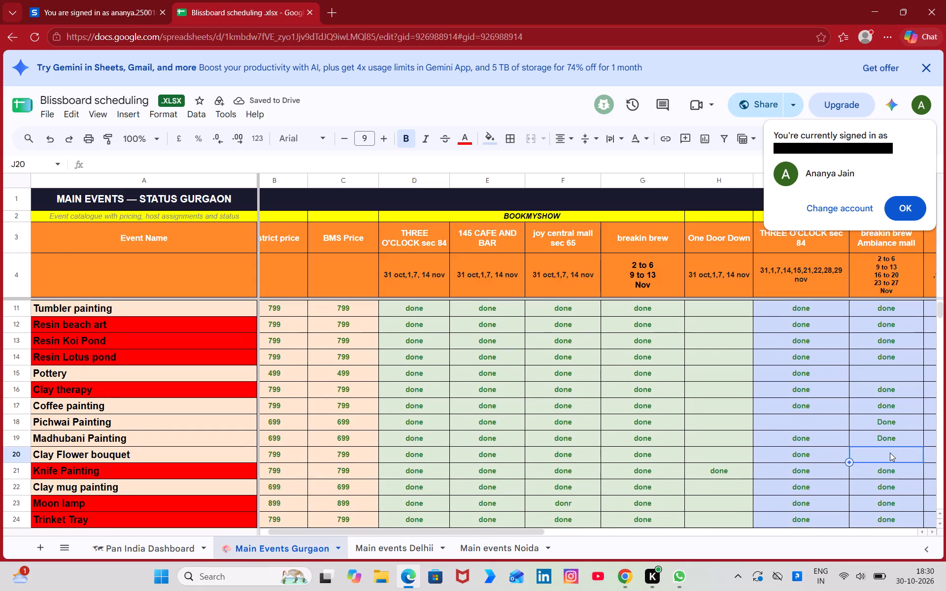
{"action": "scroll", "coordinate": [890, 453], "scroll_direction": "down", "scroll_amount": 5}
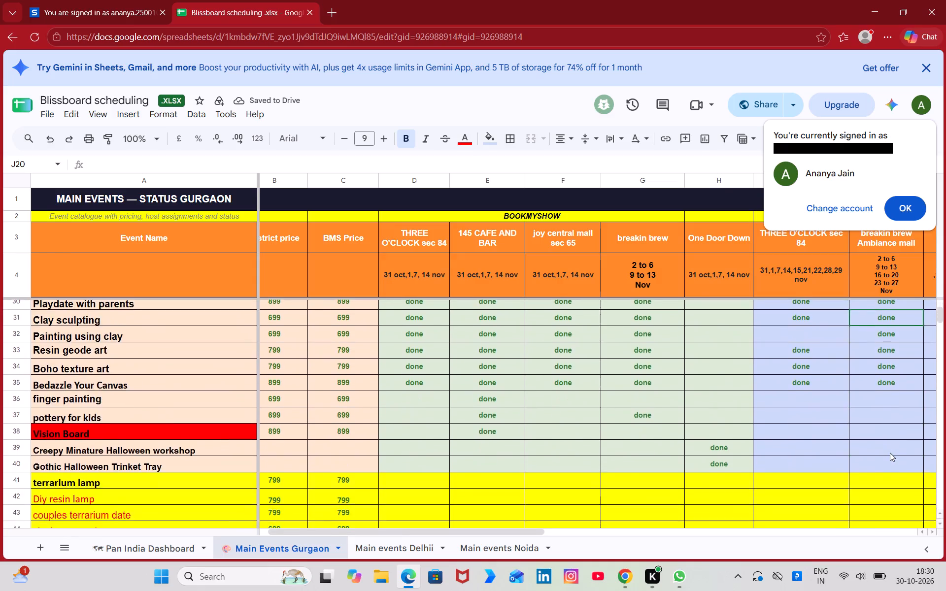
{"action": "scroll", "coordinate": [890, 453], "scroll_direction": "up", "scroll_amount": 4}
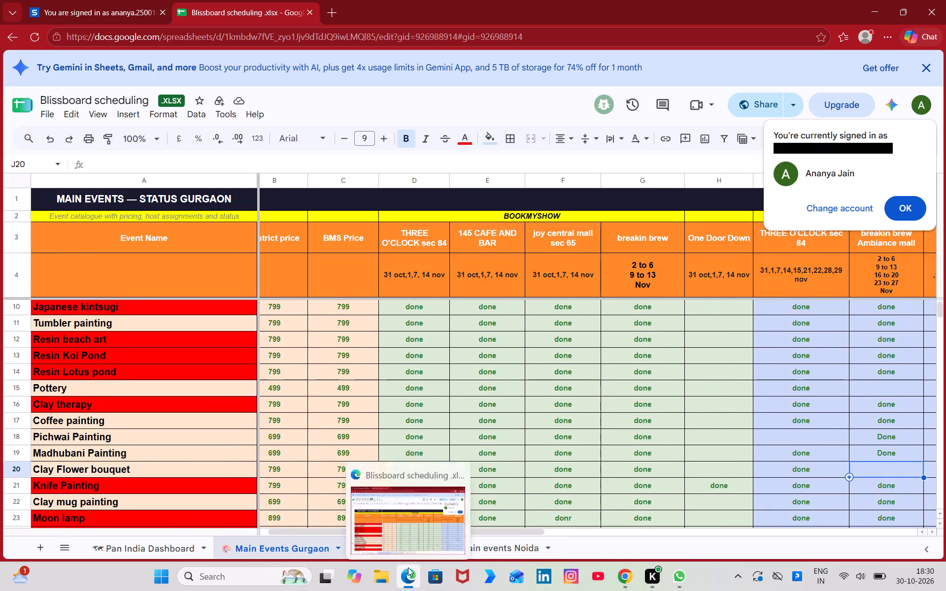
{"action": "left_click", "coordinate": [405, 582]}
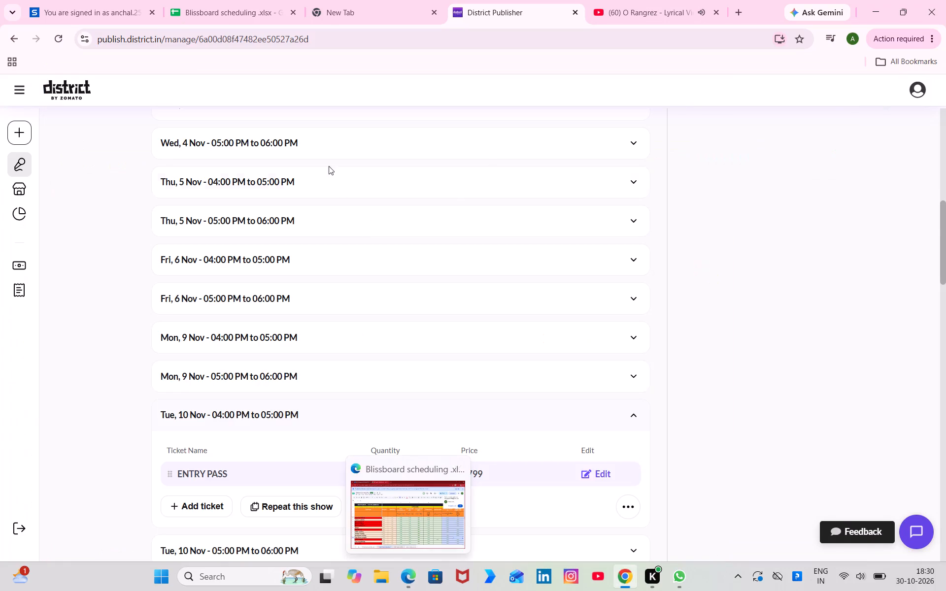
{"action": "scroll", "coordinate": [329, 166], "scroll_direction": "up", "scroll_amount": 6}
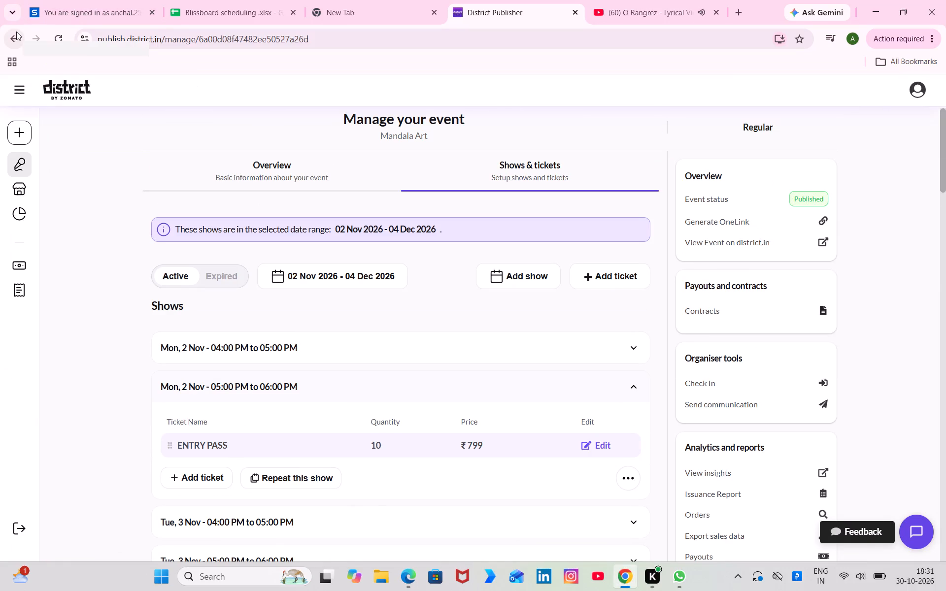
{"action": "left_click", "coordinate": [0, 42]}
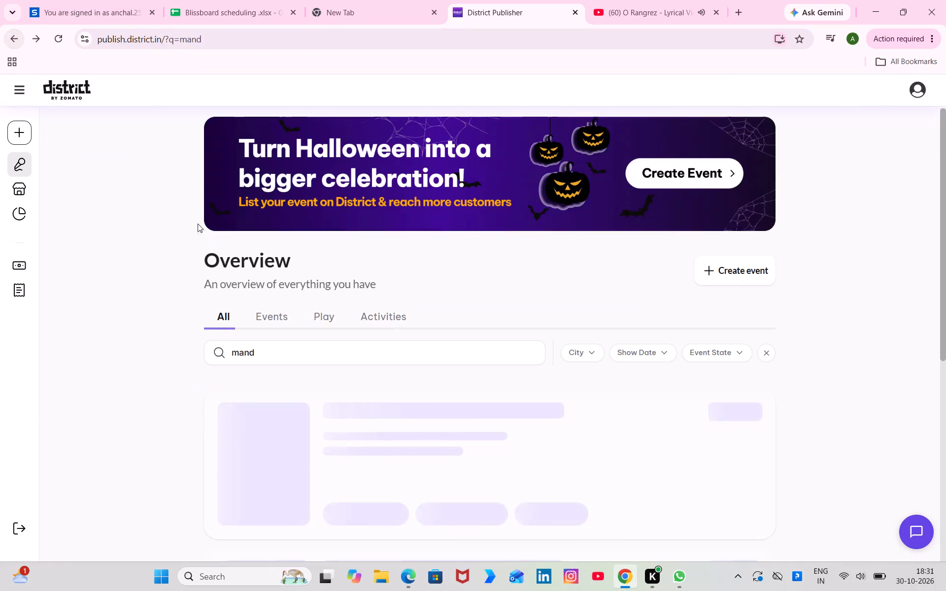
{"action": "left_click_drag", "start_coordinate": [259, 352], "coordinate": [223, 351]}
{"action": "type", "text": "clay flo"}
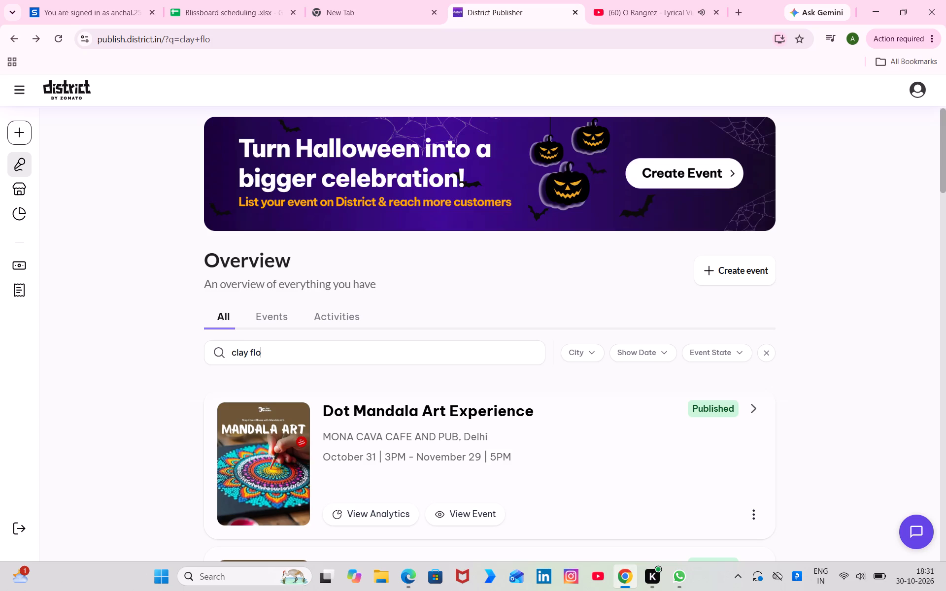
Look through the clay flo results for a Clay Flower Bouquet event at Breakin' Brew, Gurugram, rechecking the row in the Blissboard sheet.
{"action": "scroll", "coordinate": [417, 427], "scroll_direction": "down", "scroll_amount": 6}
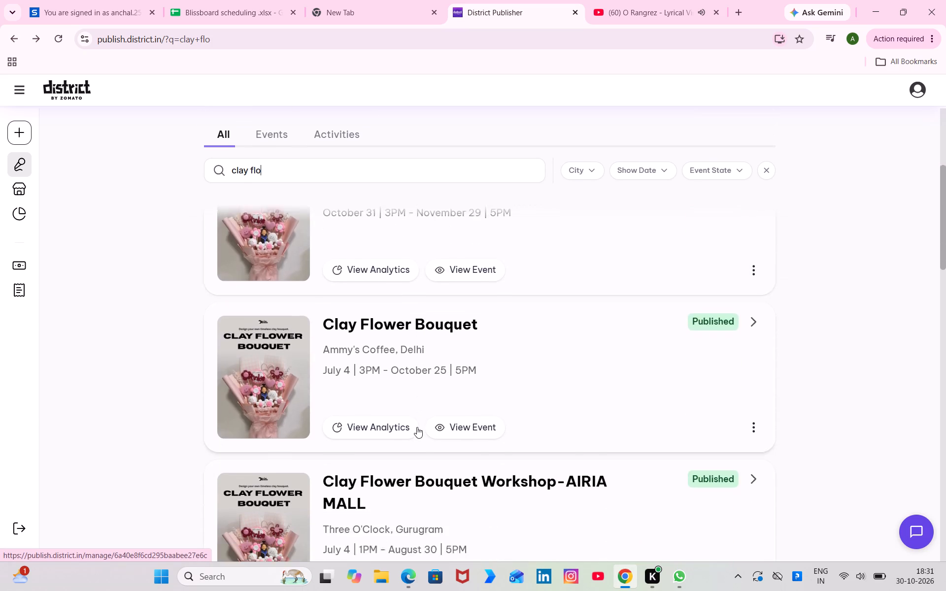
{"action": "scroll", "coordinate": [417, 427], "scroll_direction": "down", "scroll_amount": 8}
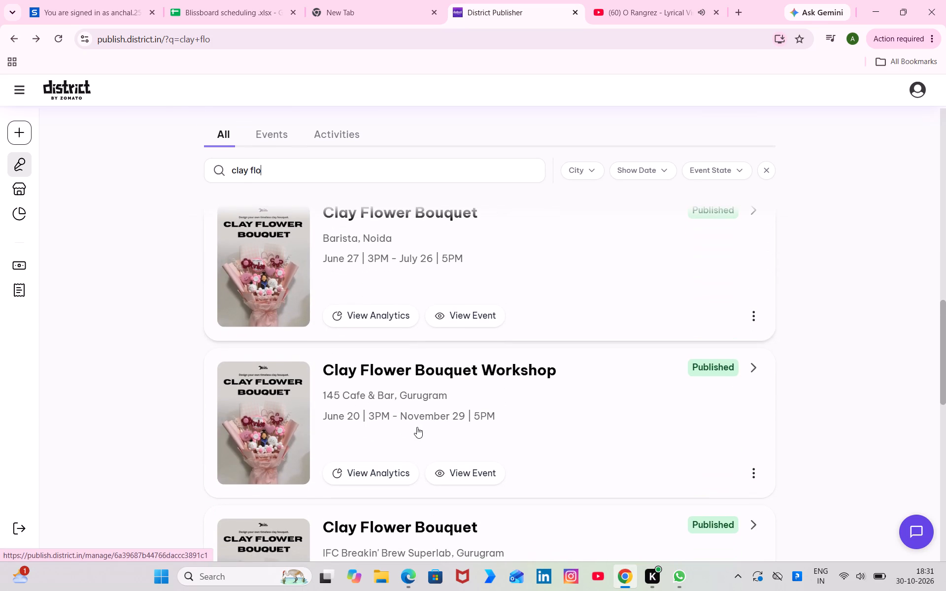
{"action": "scroll", "coordinate": [417, 427], "scroll_direction": "down", "scroll_amount": 7}
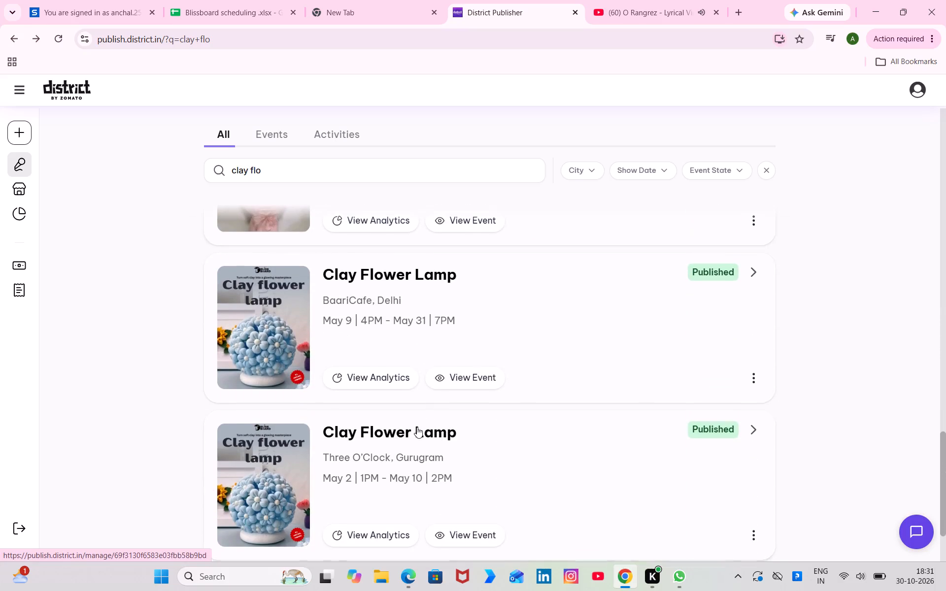
{"action": "scroll", "coordinate": [417, 427], "scroll_direction": "down", "scroll_amount": 3}
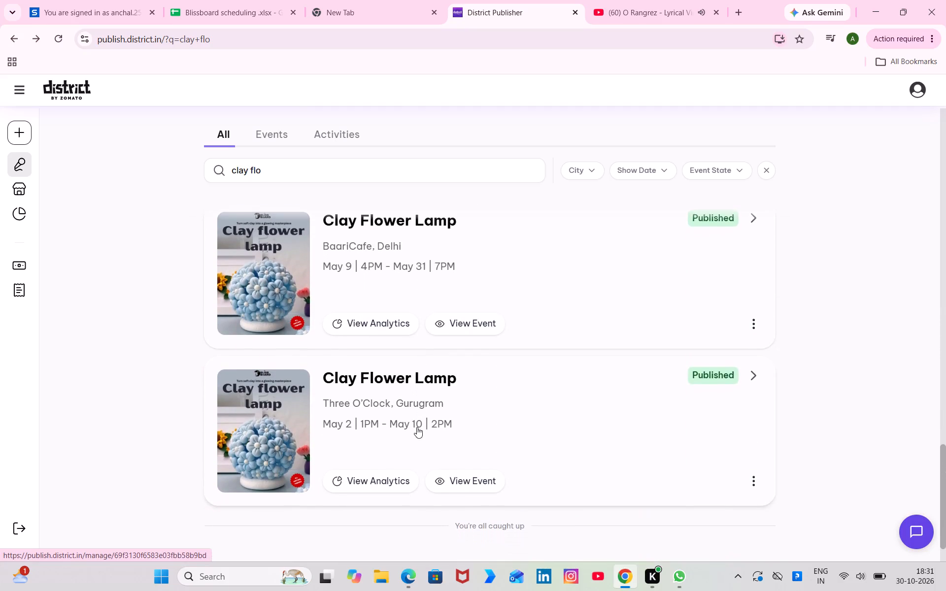
{"action": "scroll", "coordinate": [417, 427], "scroll_direction": "down", "scroll_amount": 4}
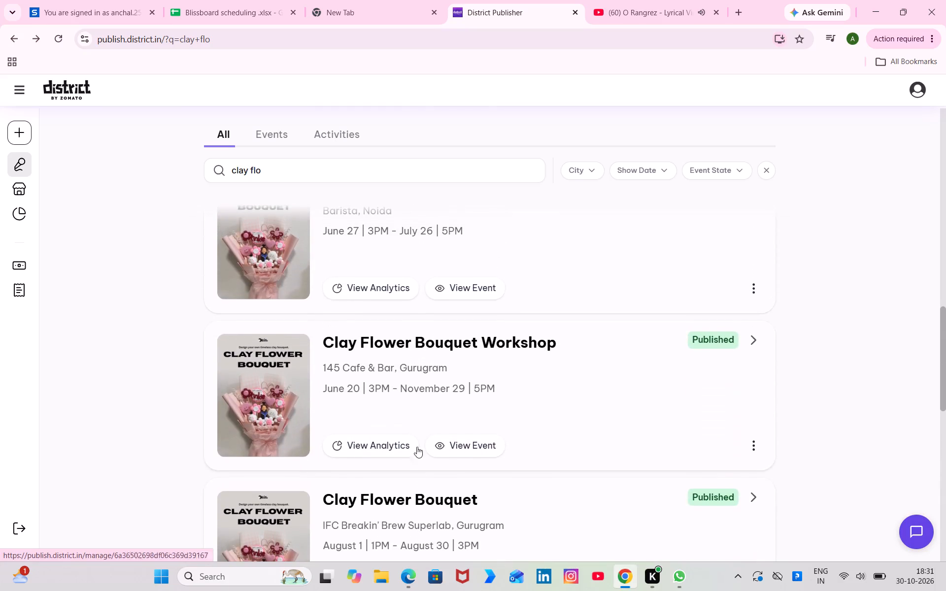
{"action": "left_click", "coordinate": [416, 578]}
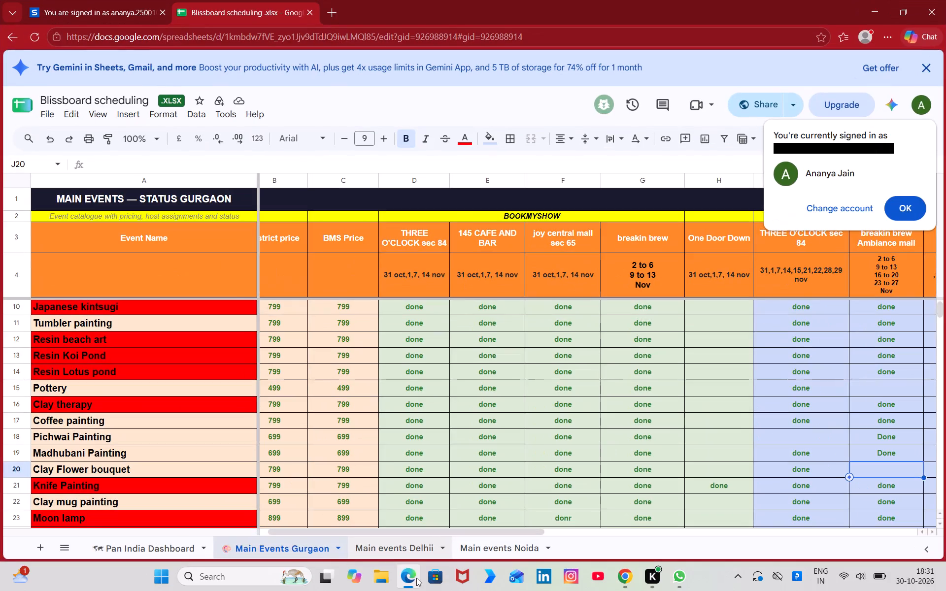
{"action": "left_click", "coordinate": [416, 578]}
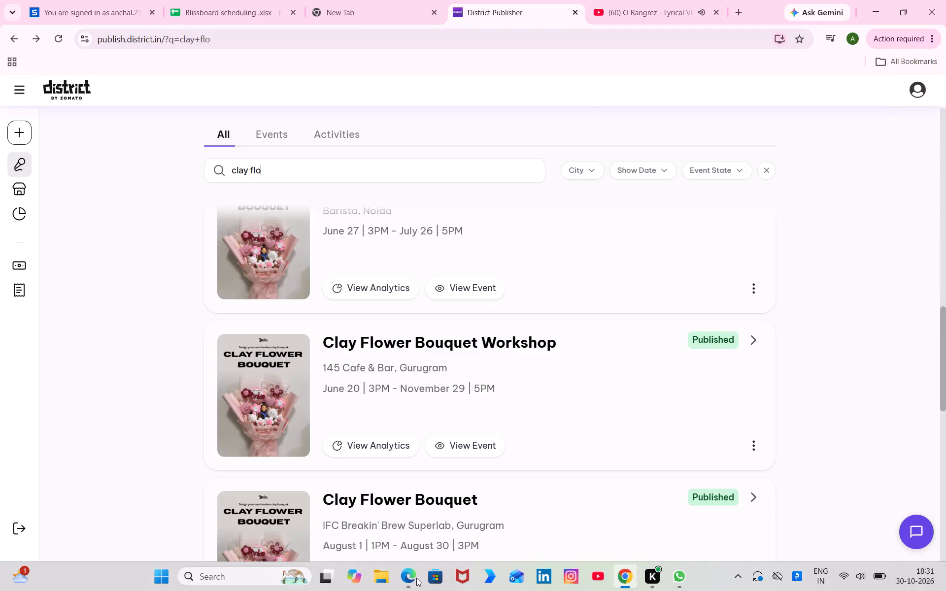
Search District Publisher for clay- and look over the hyphenated clay event listings.
{"action": "key", "text": "BackSpace"}
{"action": "key", "text": "BackSpace"}
{"action": "key", "text": "BackSpace"}
{"action": "key", "text": "BackSpace"}
{"action": "key", "text": "minus"}
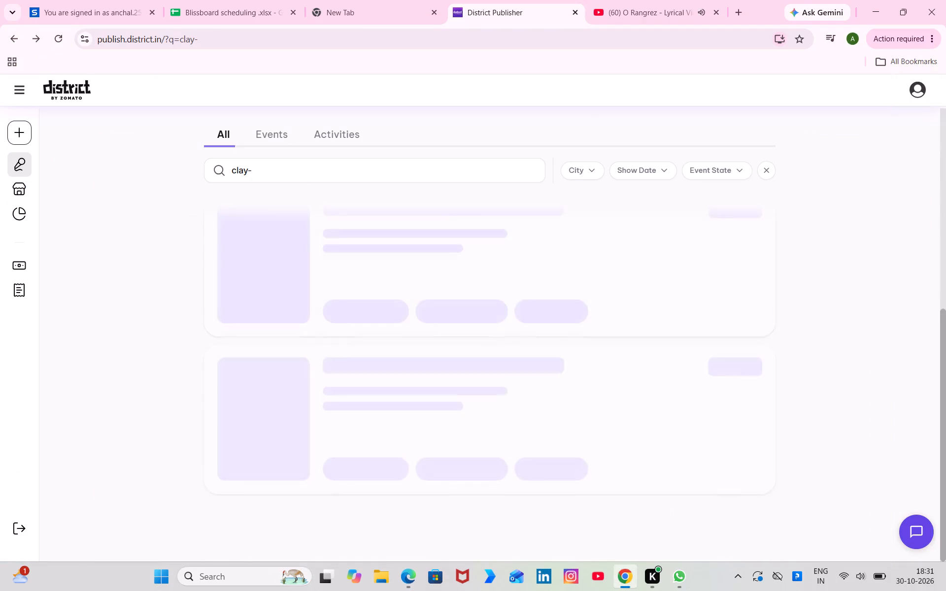
{"action": "scroll", "coordinate": [373, 283], "scroll_direction": "up", "scroll_amount": 4}
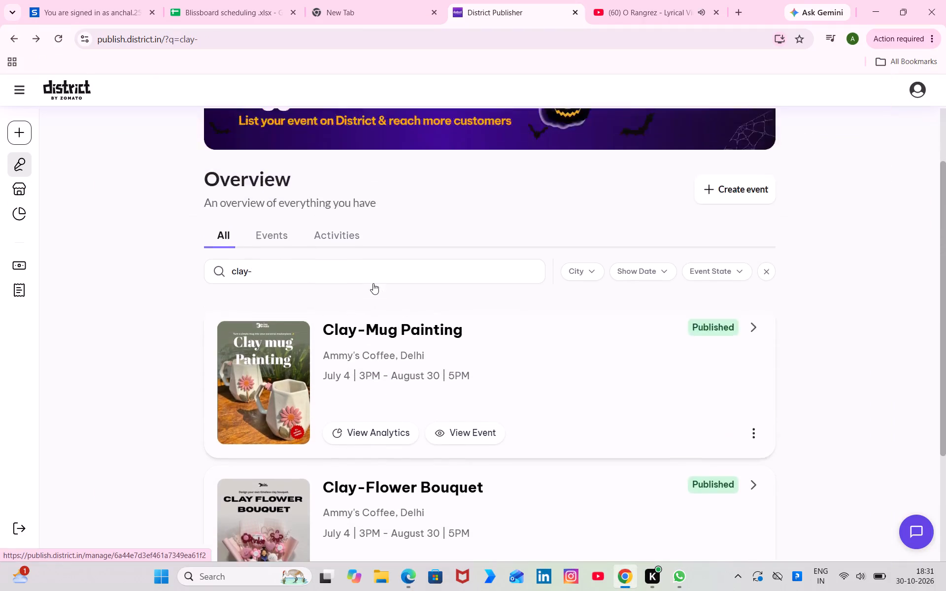
{"action": "scroll", "coordinate": [373, 283], "scroll_direction": "up", "scroll_amount": 1}
Replace the District Publisher event search with flower.
{"action": "key", "text": "BackSpace"}
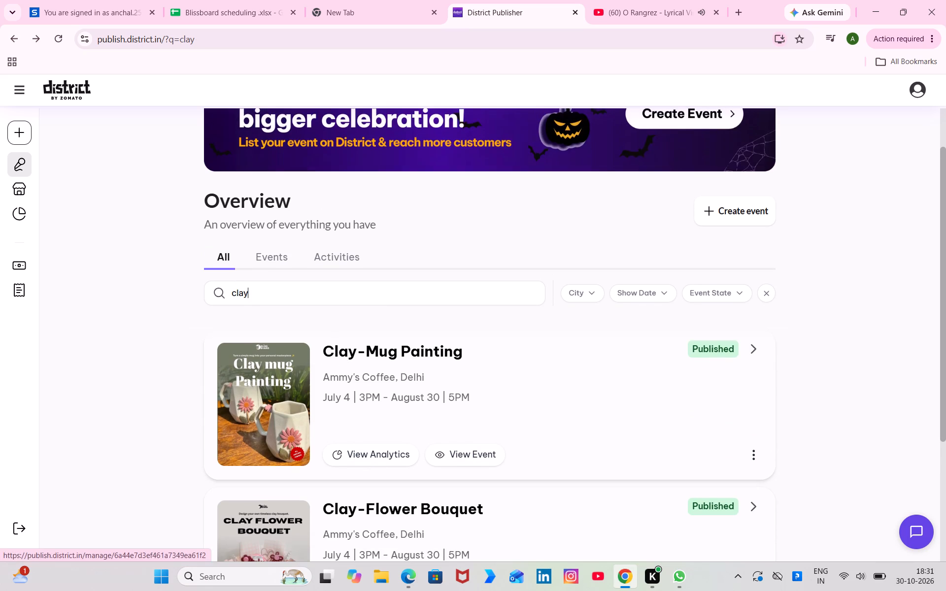
{"action": "key", "text": "BackSpace"}
{"action": "key", "text": "BackSpace"}
{"action": "key", "text": "BackSpace"}
{"action": "key", "text": "BackSpace"}
{"action": "type", "text": "flowerr"}
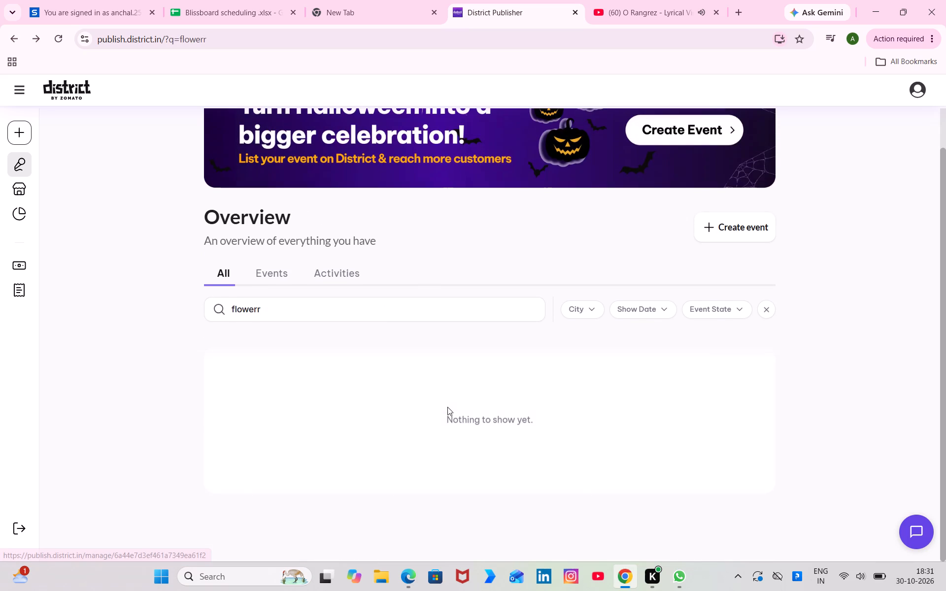
{"action": "key", "text": "BackSpace"}
Examine the whole list of flower results for a Clay Flower Bouquet event at Breakin' Brew, Gurugram.
{"action": "scroll", "coordinate": [447, 407], "scroll_direction": "down", "scroll_amount": 1}
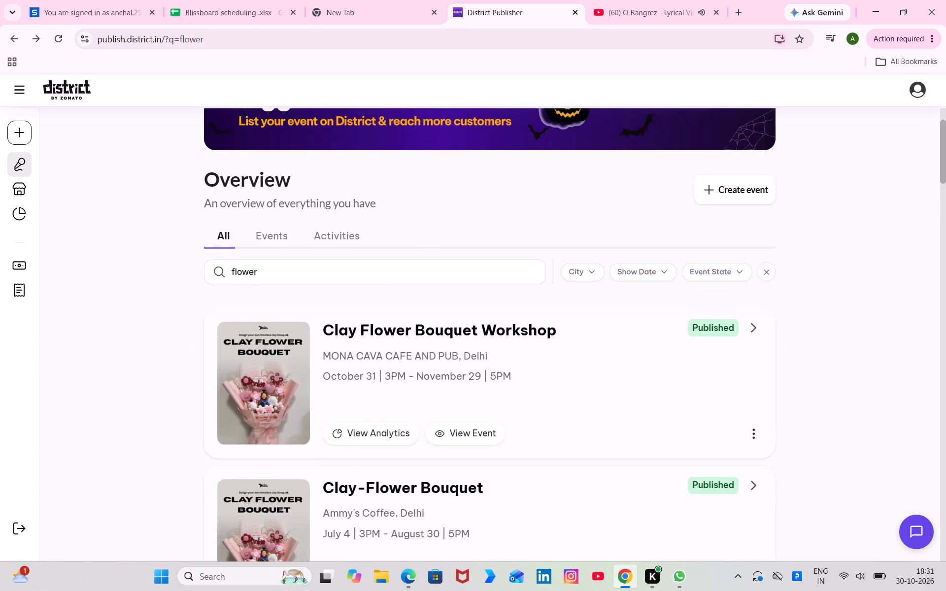
{"action": "scroll", "coordinate": [447, 407], "scroll_direction": "down", "scroll_amount": 9}
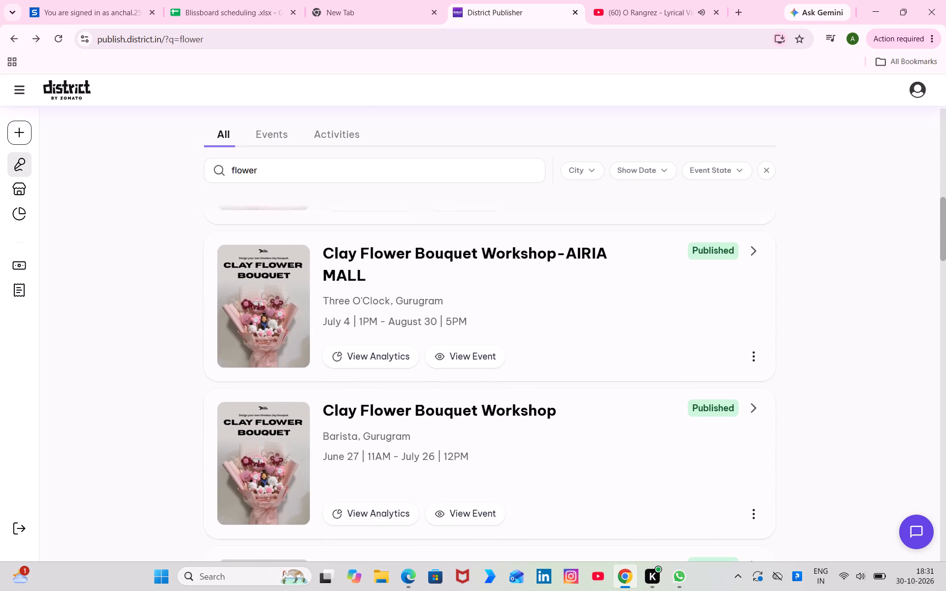
{"action": "scroll", "coordinate": [447, 407], "scroll_direction": "down", "scroll_amount": 6}
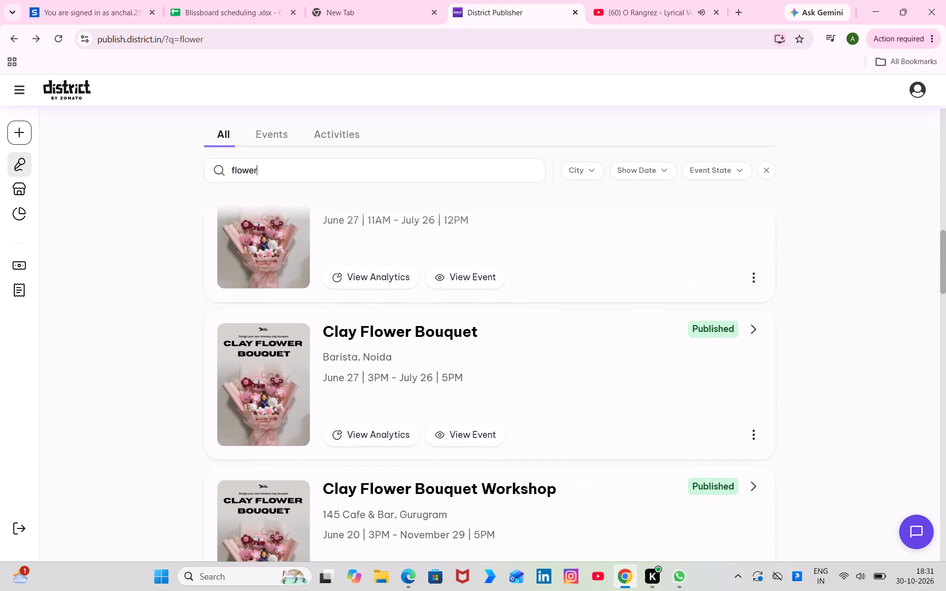
{"action": "scroll", "coordinate": [447, 407], "scroll_direction": "down", "scroll_amount": 6}
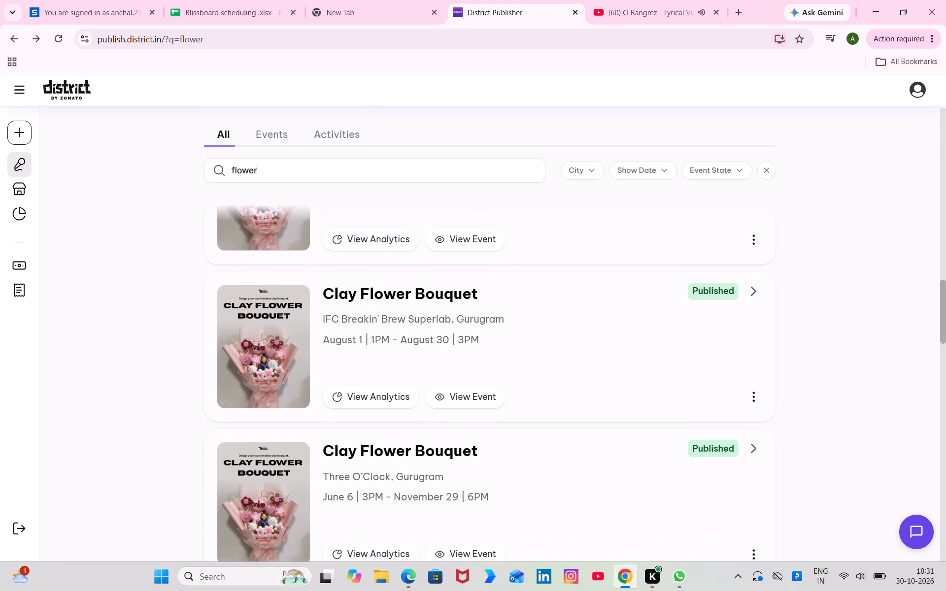
{"action": "scroll", "coordinate": [447, 407], "scroll_direction": "down", "scroll_amount": 7}
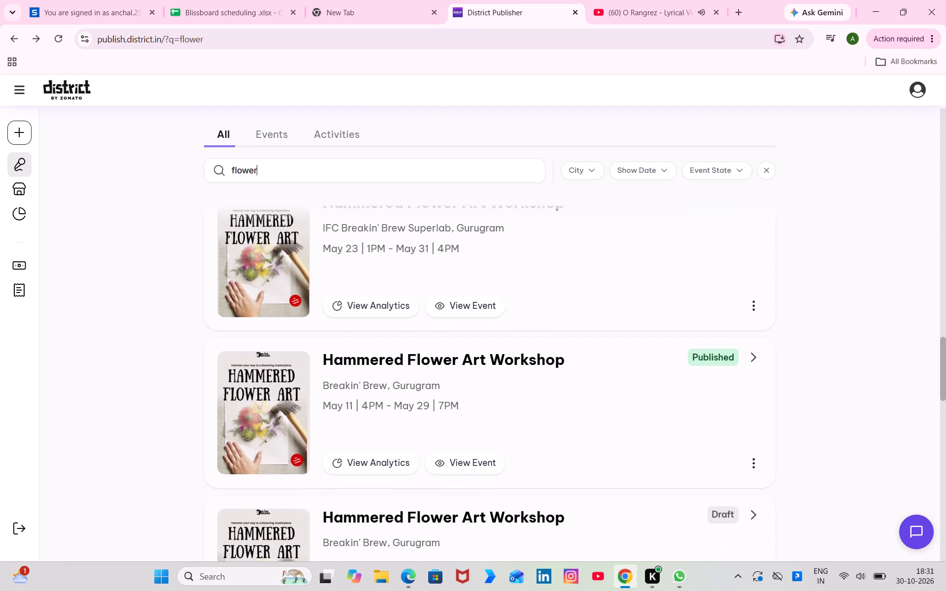
{"action": "scroll", "coordinate": [447, 407], "scroll_direction": "down", "scroll_amount": 1}
{"action": "scroll", "coordinate": [399, 370], "scroll_direction": "down", "scroll_amount": 1}
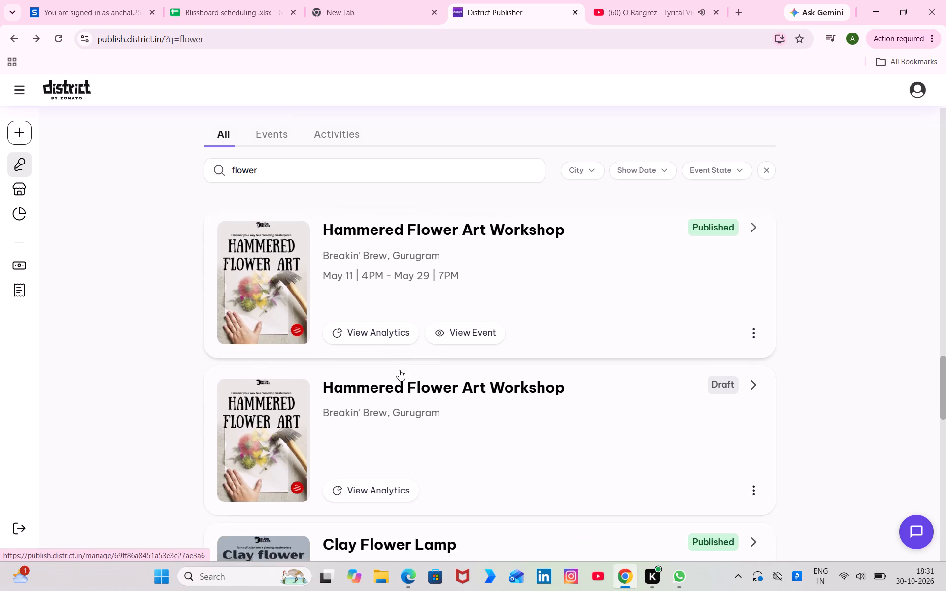
{"action": "scroll", "coordinate": [399, 370], "scroll_direction": "down", "scroll_amount": 4}
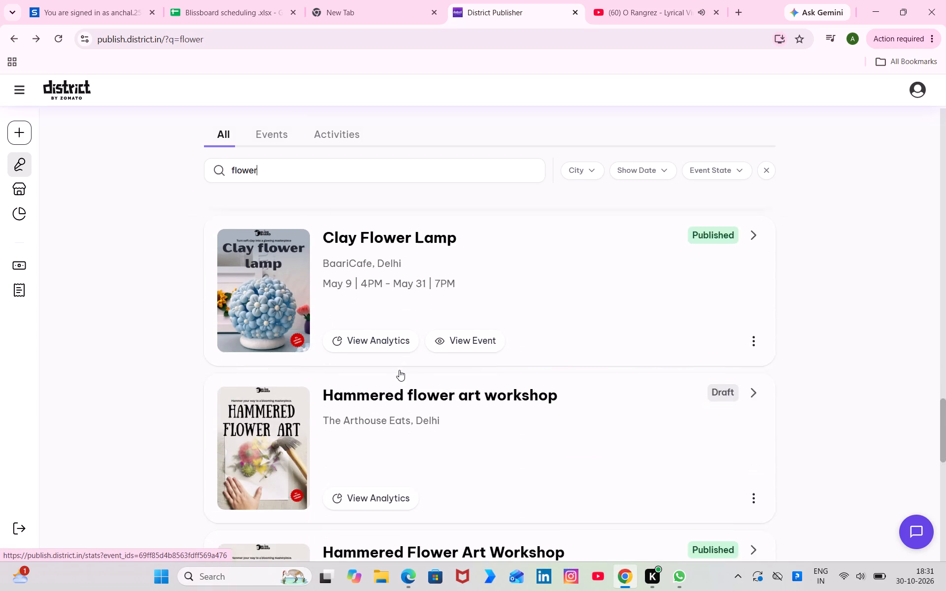
{"action": "scroll", "coordinate": [399, 370], "scroll_direction": "down", "scroll_amount": 4}
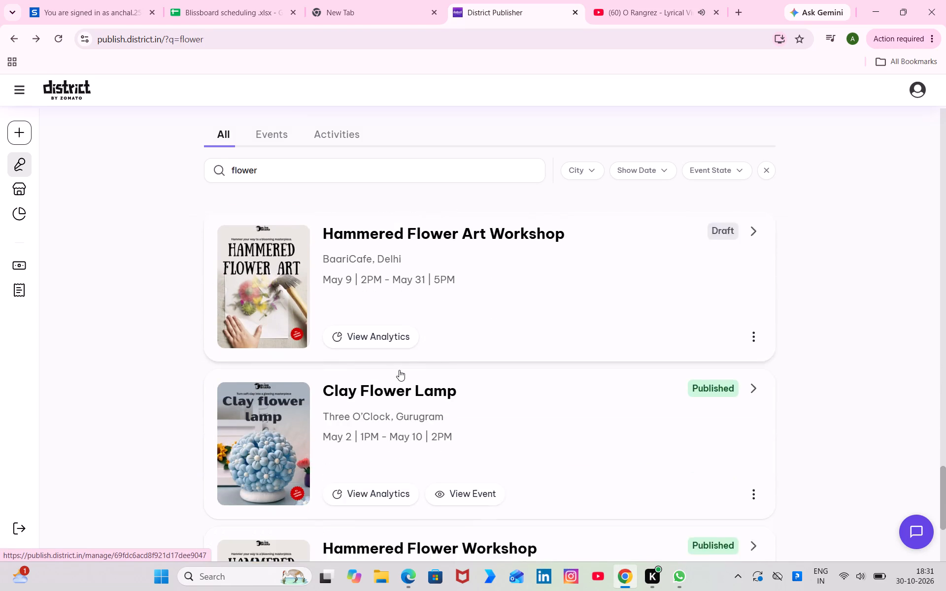
{"action": "scroll", "coordinate": [399, 370], "scroll_direction": "down", "scroll_amount": 5}
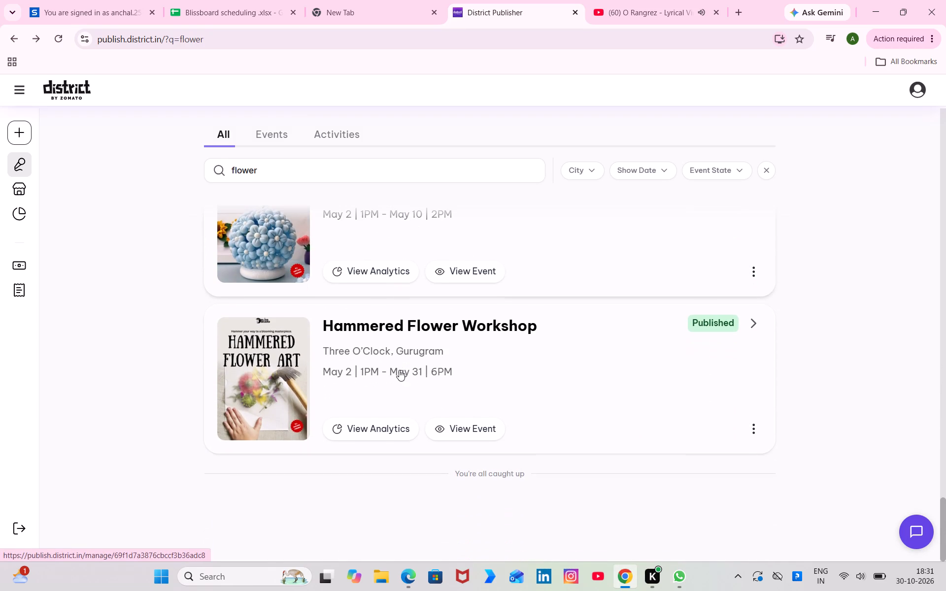
Select the finger painting row's Breakin' Brew Ambiance mall cell in the Blissboard sheet and search District Publisher for finger, clearing the search after checking.
{"action": "left_click", "coordinate": [405, 586]}
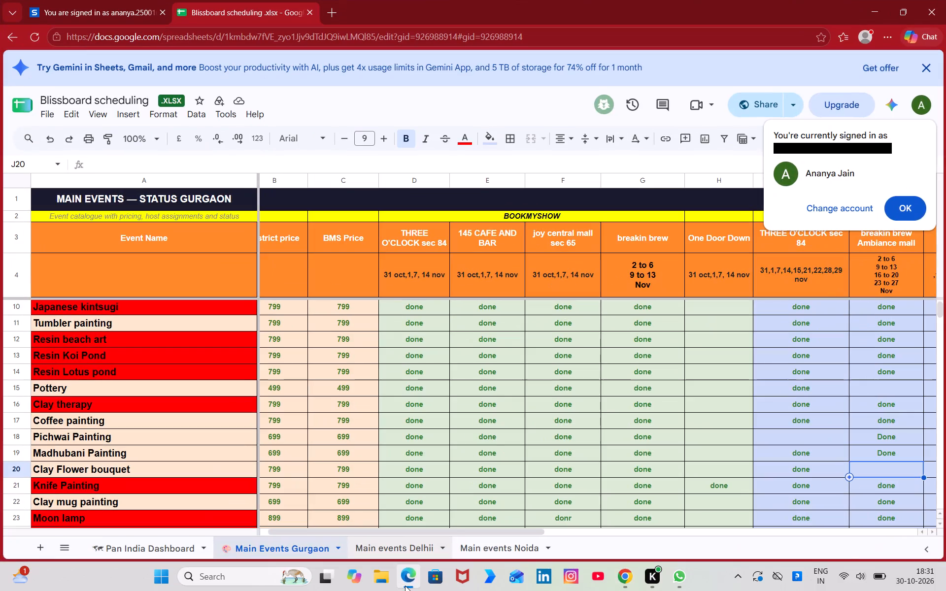
{"action": "scroll", "coordinate": [394, 477], "scroll_direction": "down", "scroll_amount": 4}
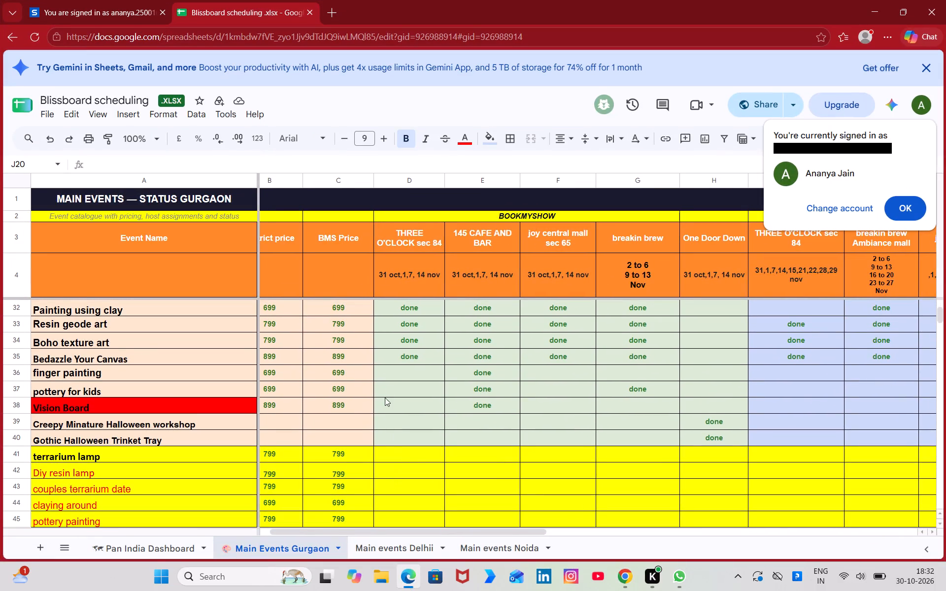
{"action": "left_click", "coordinate": [879, 375]}
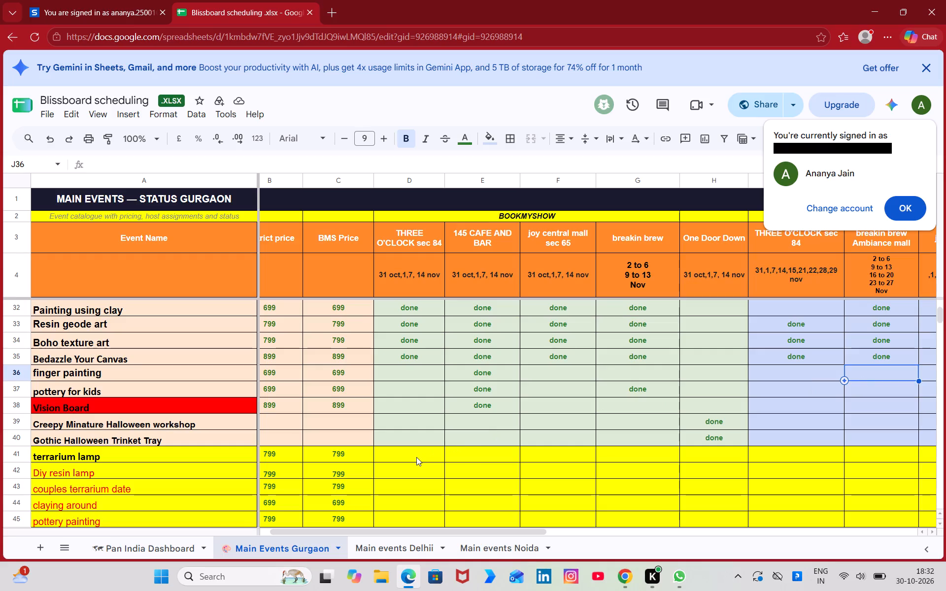
{"action": "scroll", "coordinate": [519, 418], "scroll_direction": "right", "scroll_amount": 1}
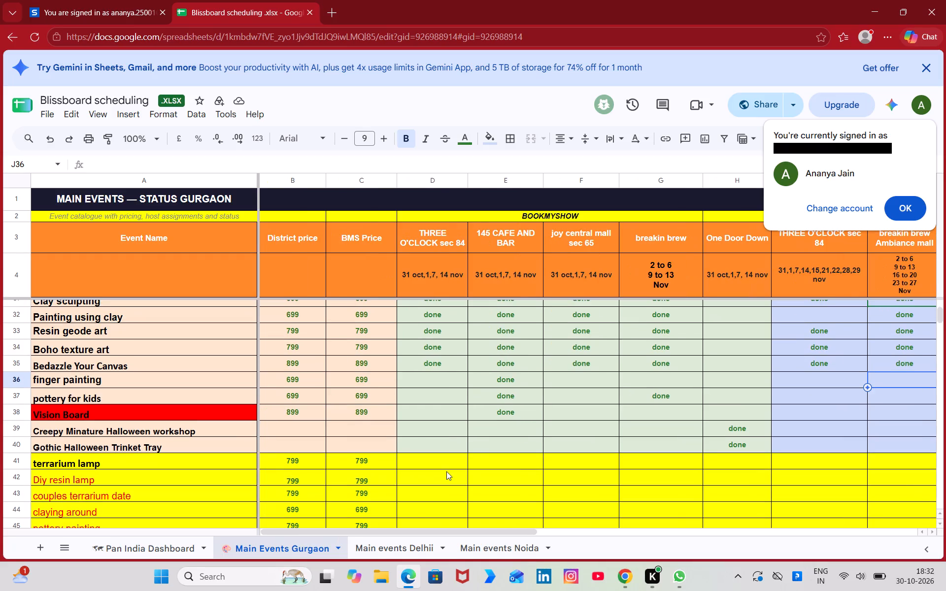
{"action": "left_click", "coordinate": [411, 580]}
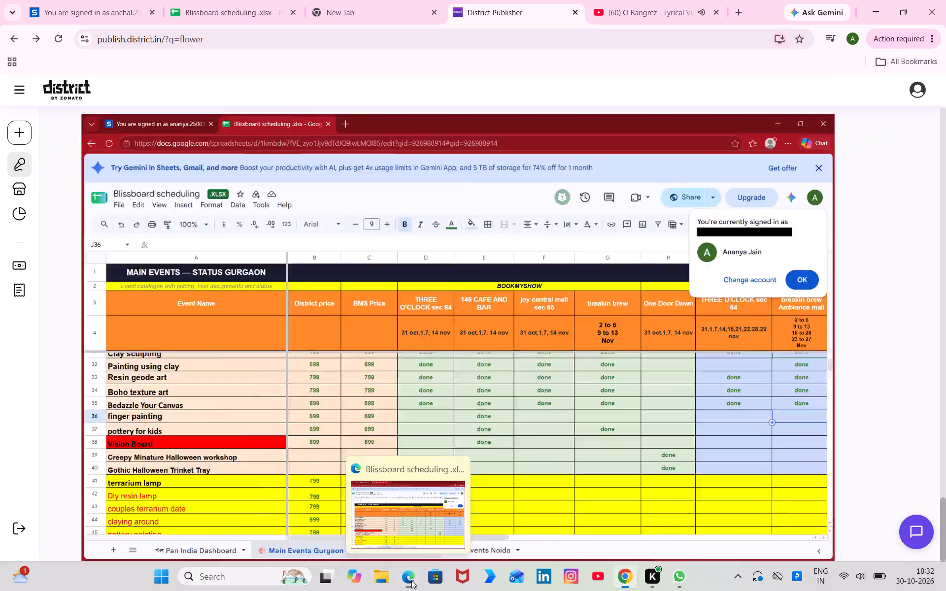
{"action": "left_click_drag", "start_coordinate": [273, 172], "coordinate": [167, 190]}
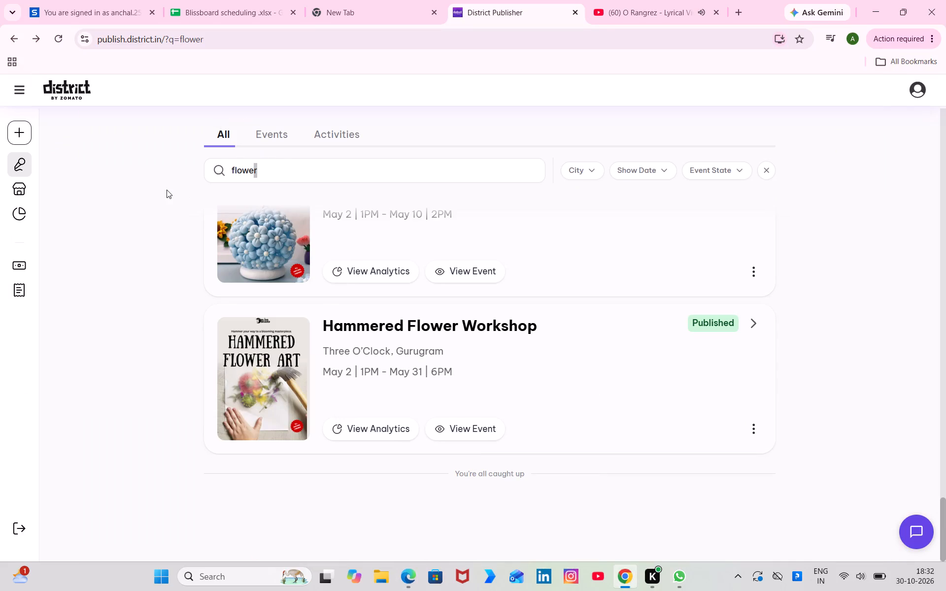
{"action": "type", "text": "finger"}
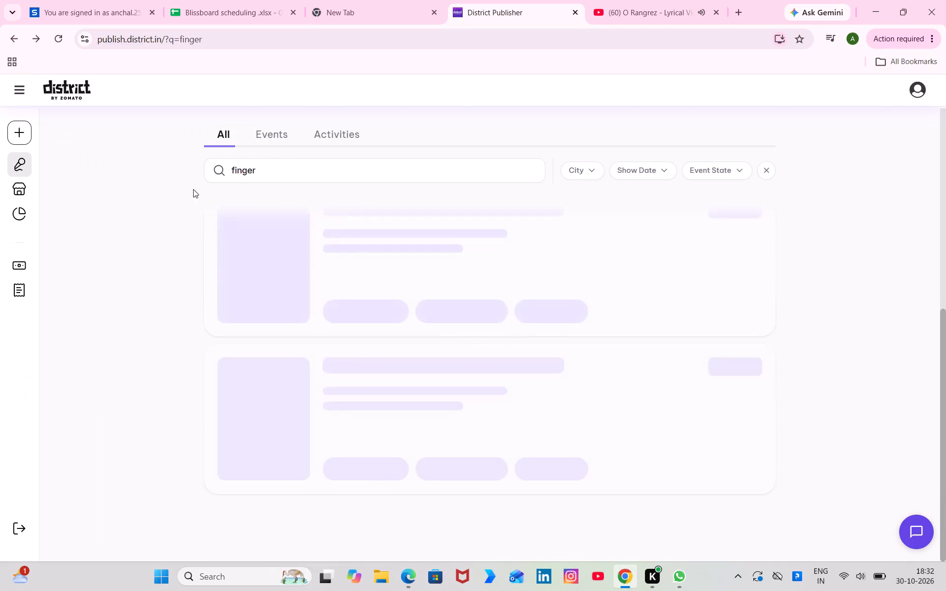
{"action": "key", "text": "BackSpace"}
{"action": "key", "text": "BackSpace"}
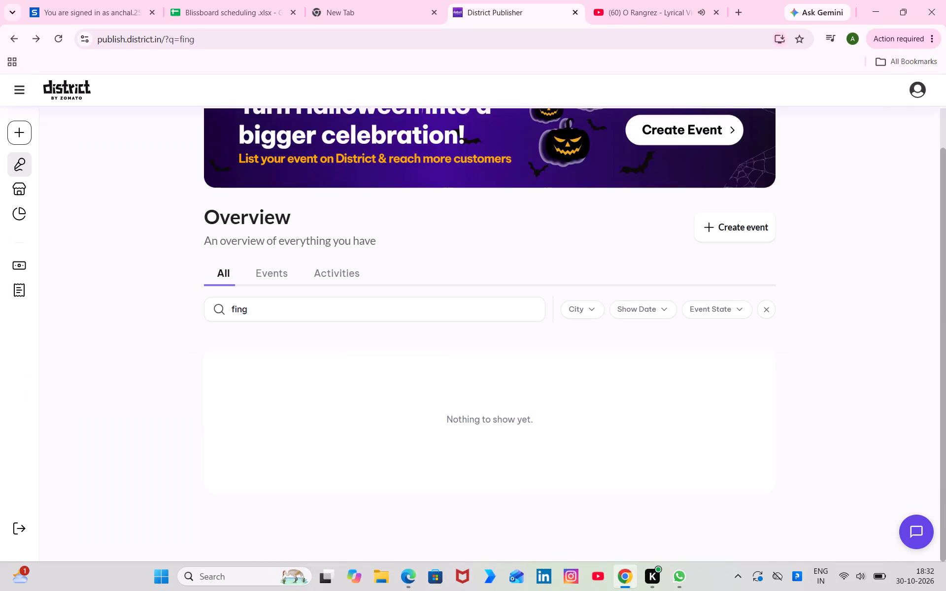
{"action": "key", "text": "BackSpace"}
{"action": "key", "text": "BackSpace"}
{"action": "key", "text": "BackSpace"}
{"action": "key", "text": "BackSpace"}
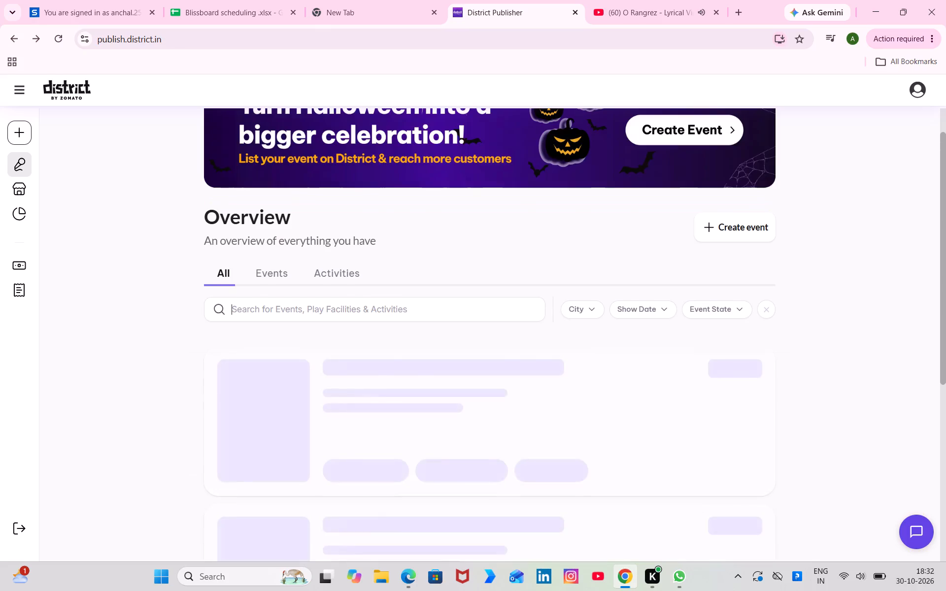
Move to the pottery for kids row in the Blissboard sheet and search District Publisher for kids to find the Breakin' Brew, Gurugram event.
{"action": "left_click", "coordinate": [416, 576]}
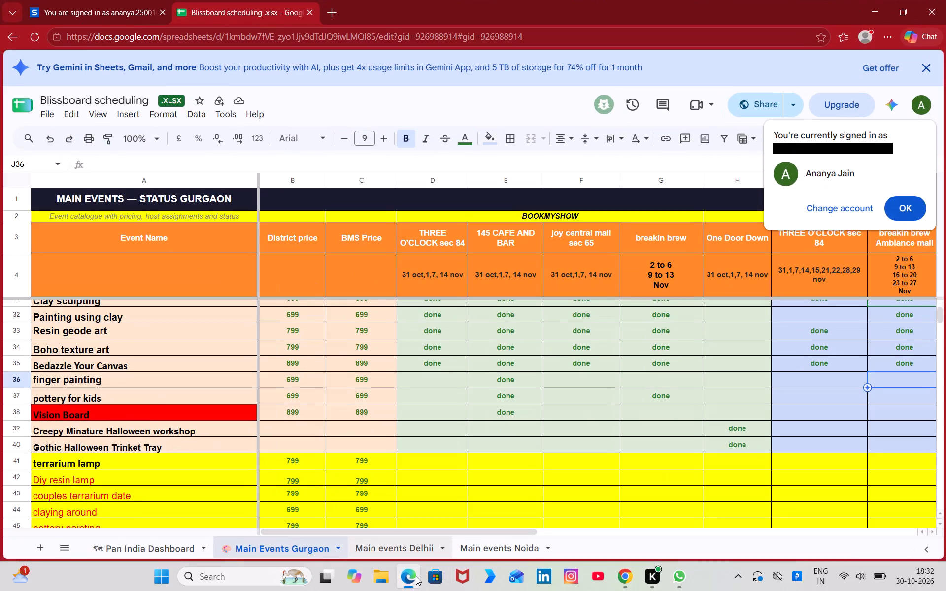
{"action": "key", "text": "Down"}
{"action": "left_click", "coordinate": [416, 576]}
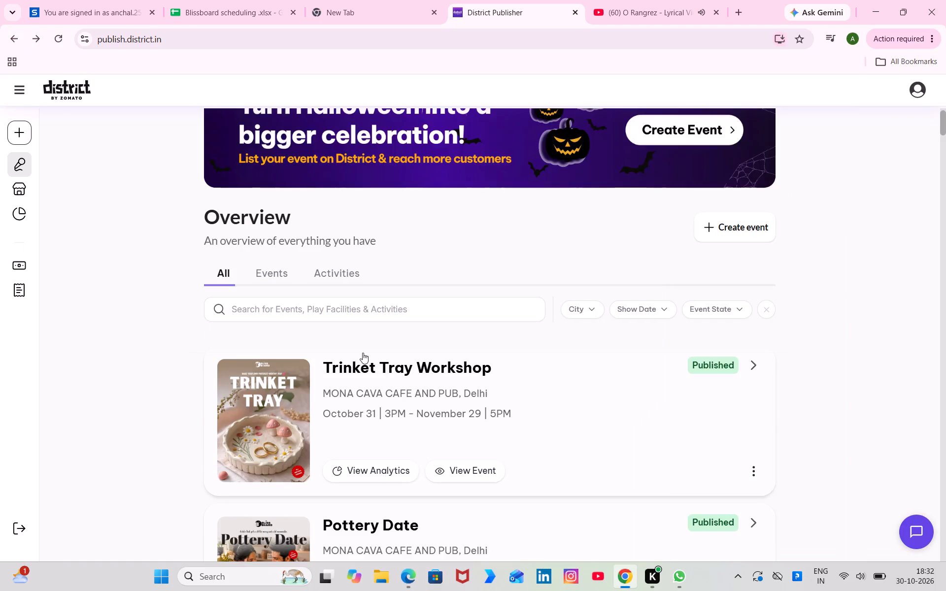
{"action": "type", "text": "kid"}
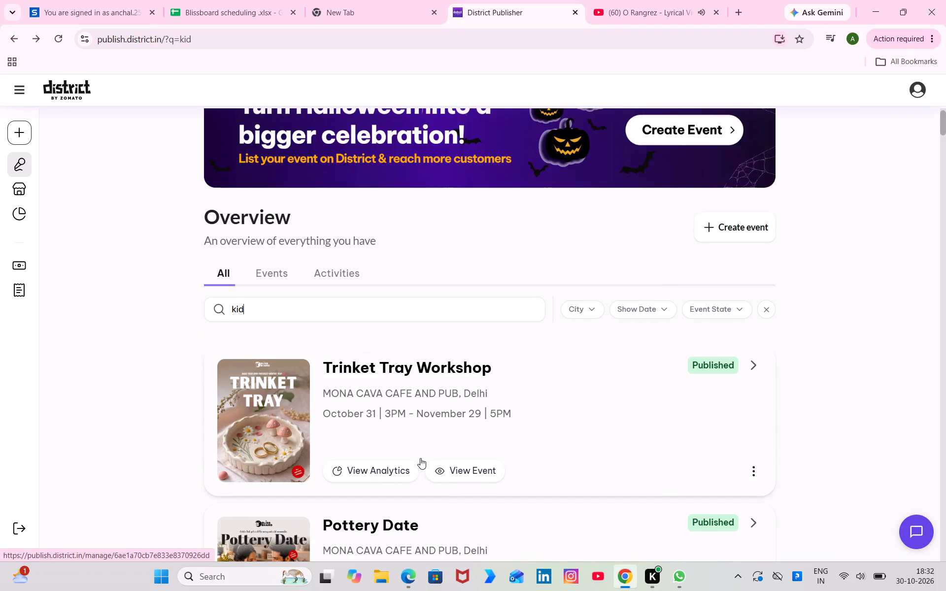
{"action": "scroll", "coordinate": [420, 458], "scroll_direction": "down", "scroll_amount": 2}
{"action": "key", "text": "BackSpace"}
{"action": "key", "text": "BackSpace"}
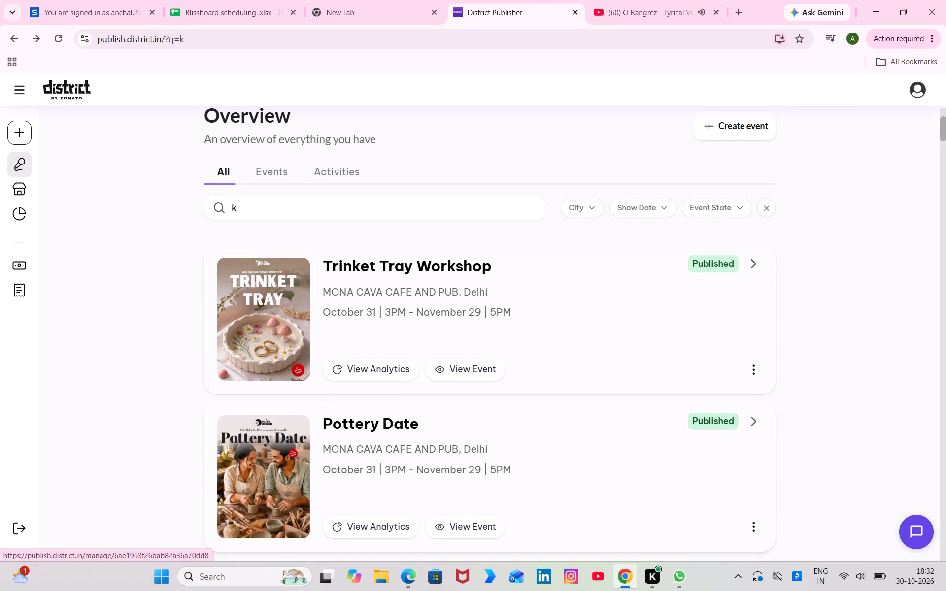
{"action": "type", "text": "ids"}
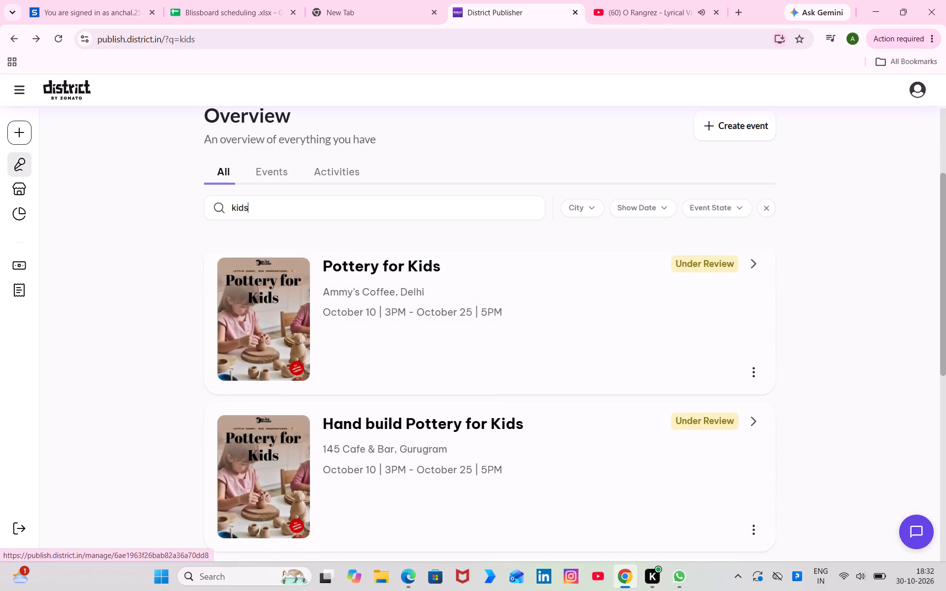
{"action": "scroll", "coordinate": [532, 477], "scroll_direction": "down", "scroll_amount": 6}
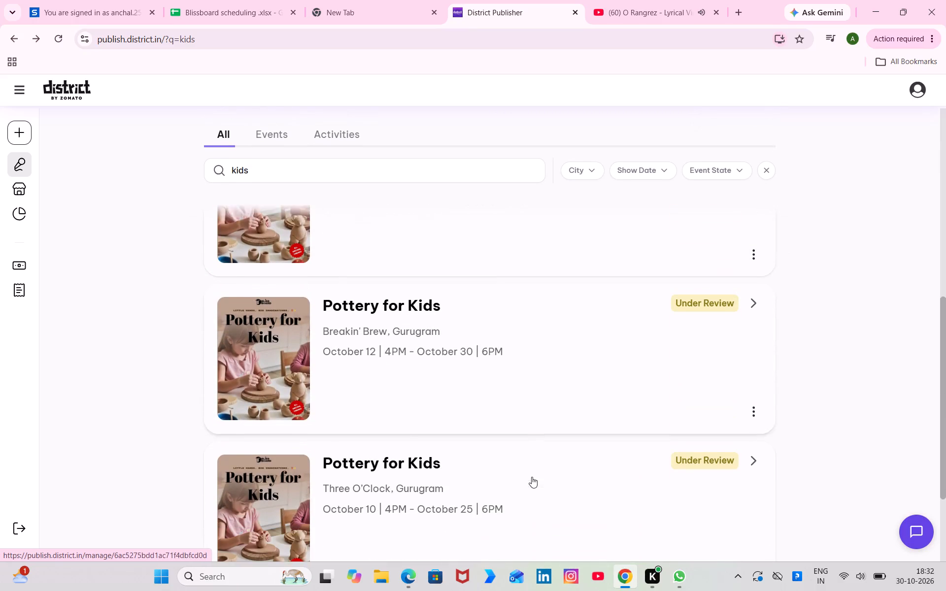
{"action": "scroll", "coordinate": [532, 477], "scroll_direction": "down", "scroll_amount": 1}
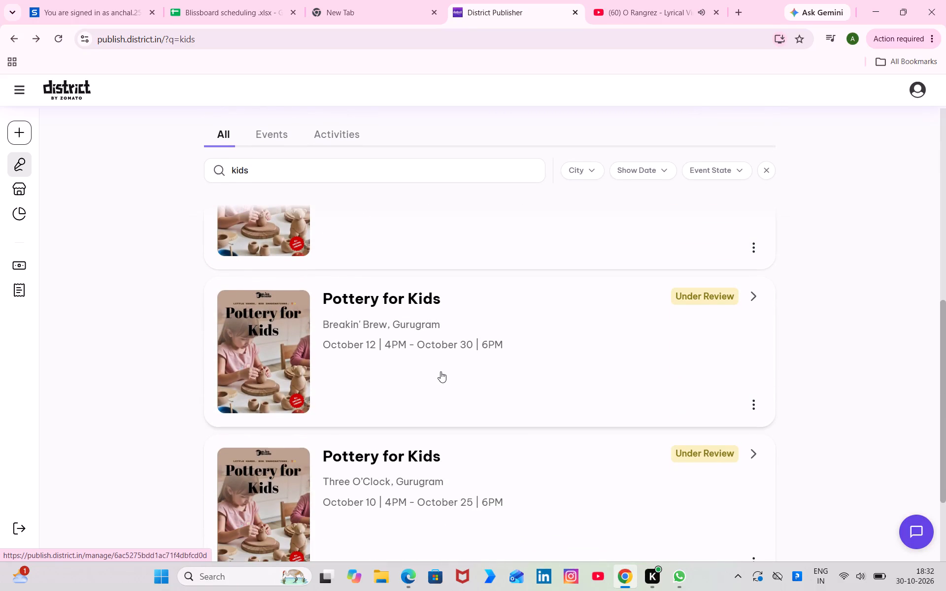
{"action": "left_click", "coordinate": [418, 580]}
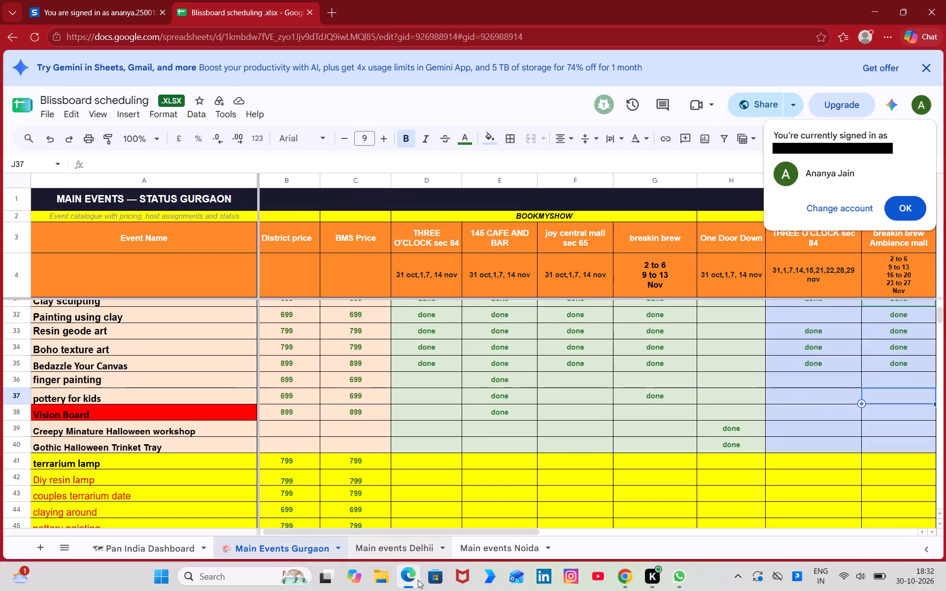
{"action": "left_click", "coordinate": [418, 580]}
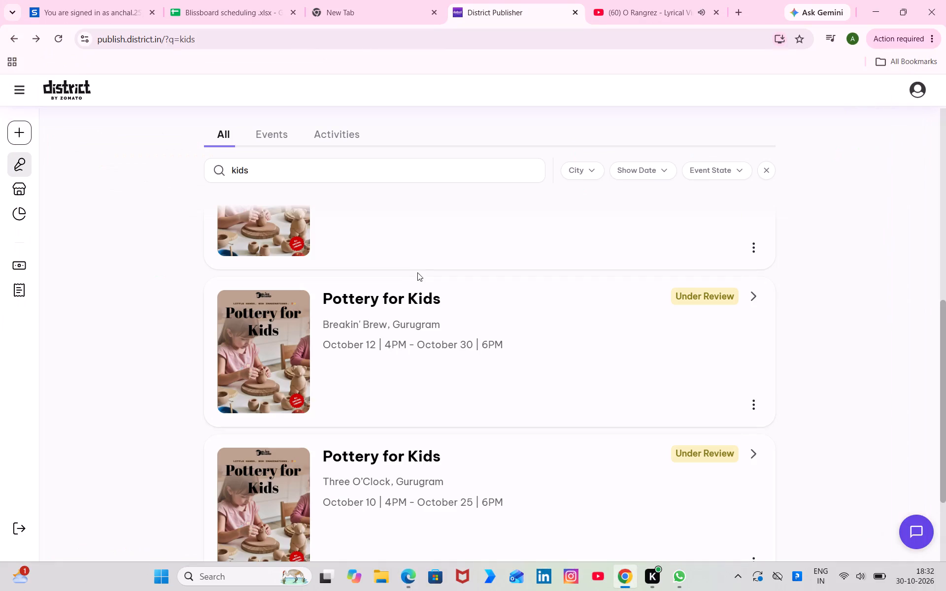
Open Shows & tickets for the Pottery for Kids event at Breakin' Brew, Gurugram, and choose a recurring event repeating weekly.
{"action": "left_click", "coordinate": [391, 305]}
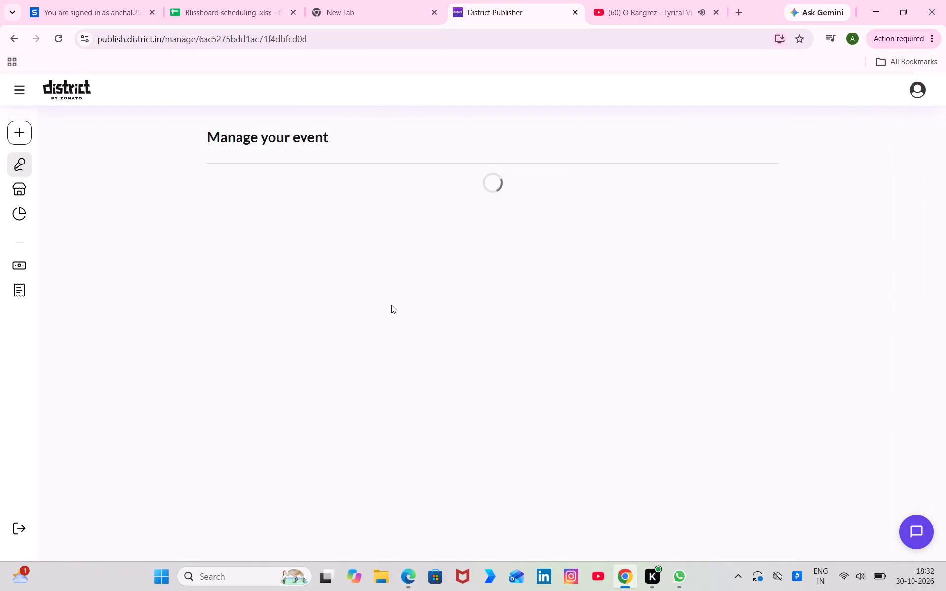
{"action": "left_click", "coordinate": [514, 173]}
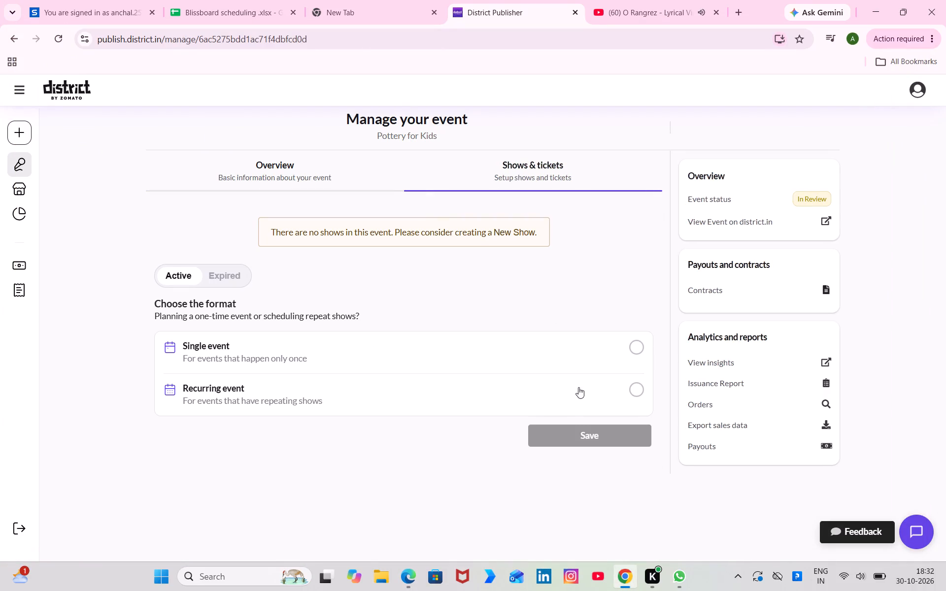
{"action": "left_click", "coordinate": [578, 388]}
{"action": "left_click", "coordinate": [544, 492]}
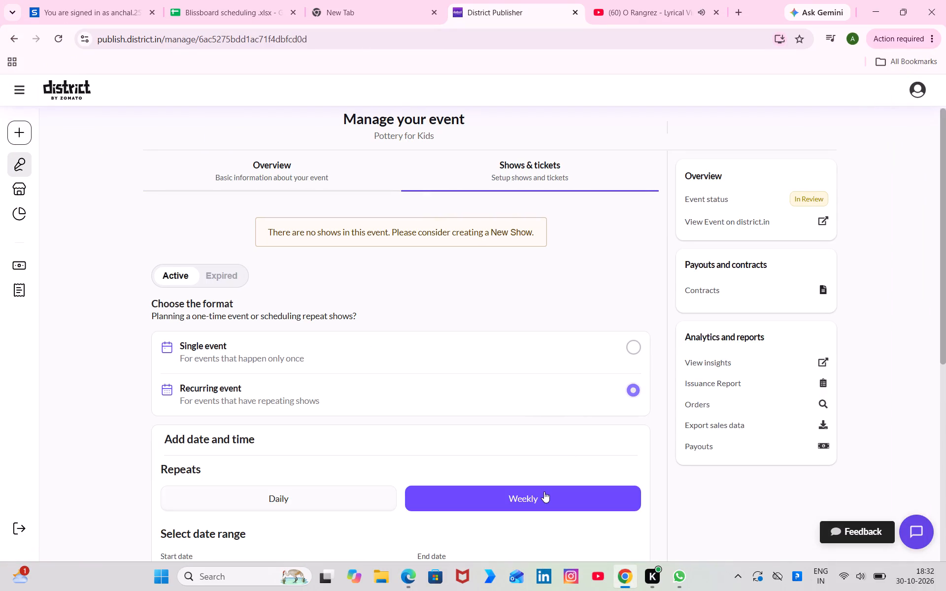
Set the show date range from Mon, 2 Nov to Fri, 27 Nov, repeating Monday through Friday.
{"action": "scroll", "coordinate": [544, 492], "scroll_direction": "down", "scroll_amount": 6}
{"action": "left_click", "coordinate": [356, 345]}
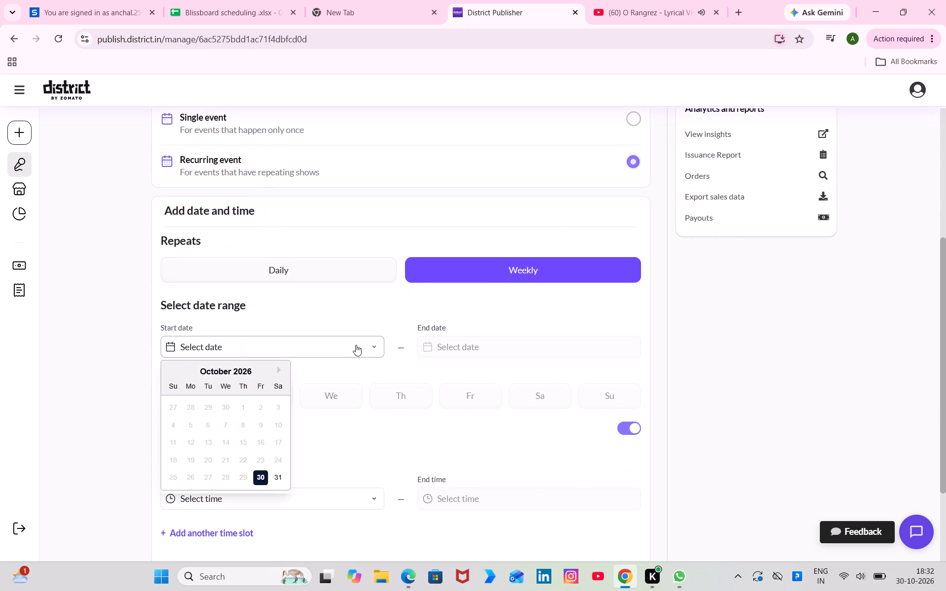
{"action": "left_click", "coordinate": [282, 366]}
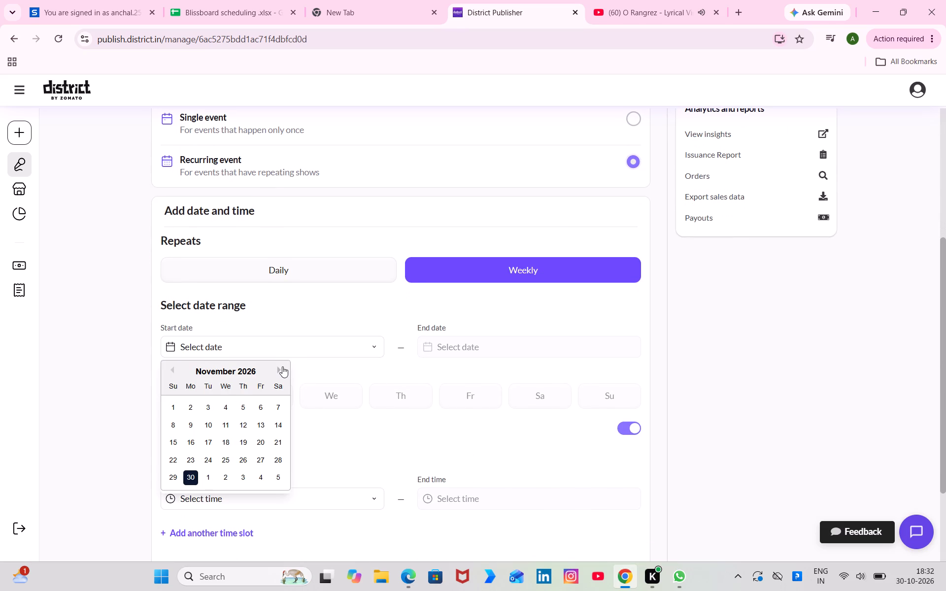
{"action": "left_click", "coordinate": [191, 406]}
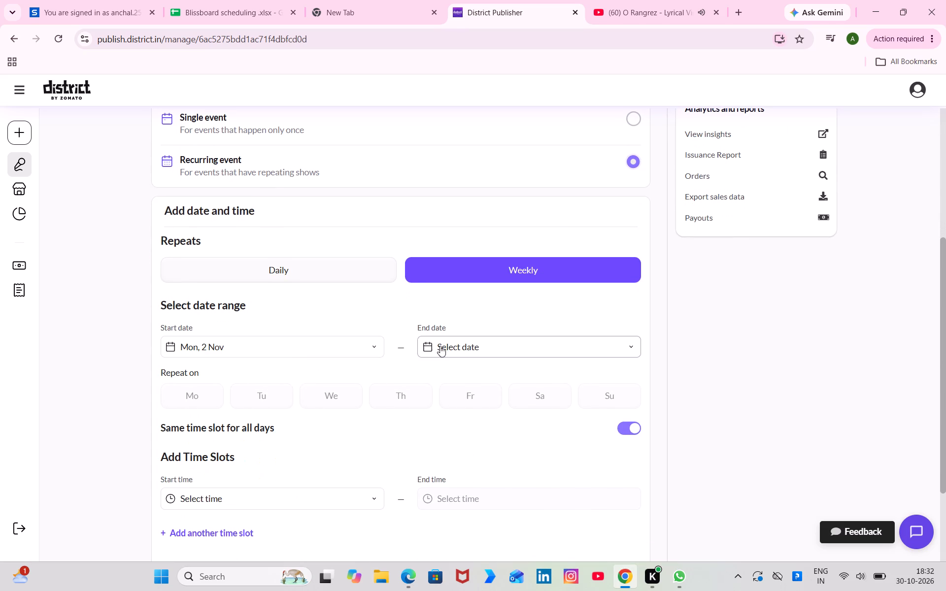
{"action": "left_click", "coordinate": [446, 346]}
{"action": "left_click", "coordinate": [611, 463]}
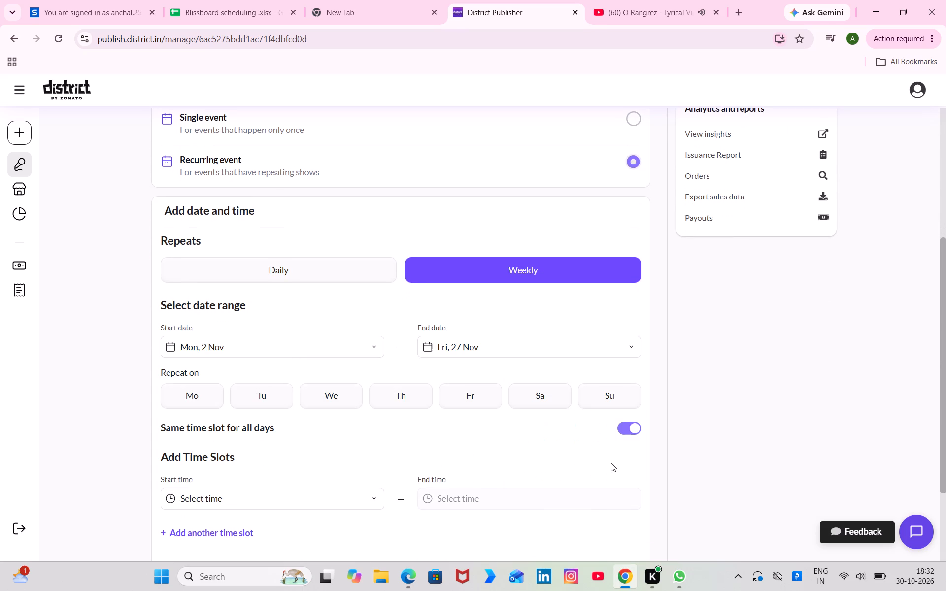
{"action": "left_click", "coordinate": [212, 394]}
{"action": "left_click", "coordinate": [252, 402]}
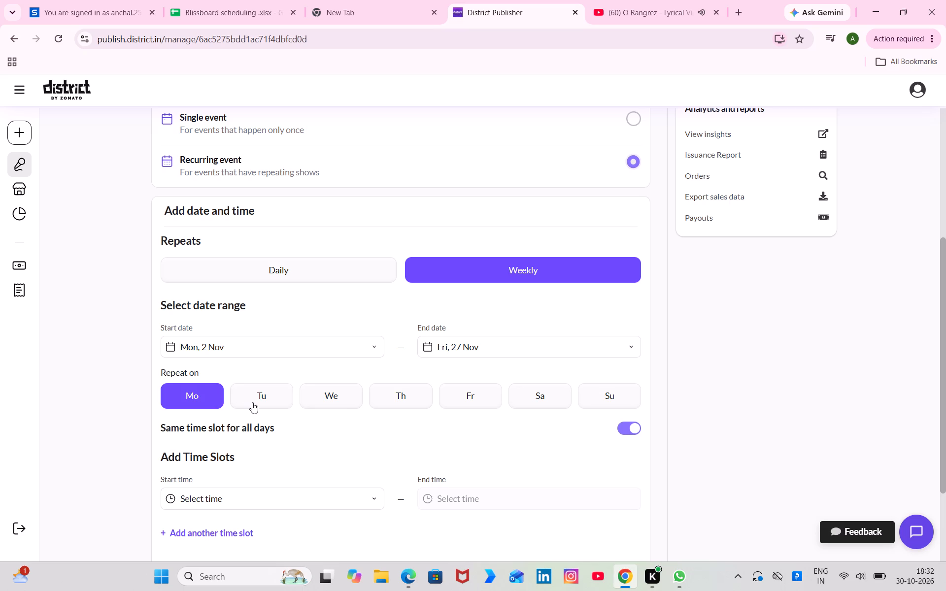
{"action": "left_click", "coordinate": [340, 396]}
{"action": "left_click", "coordinate": [412, 388]}
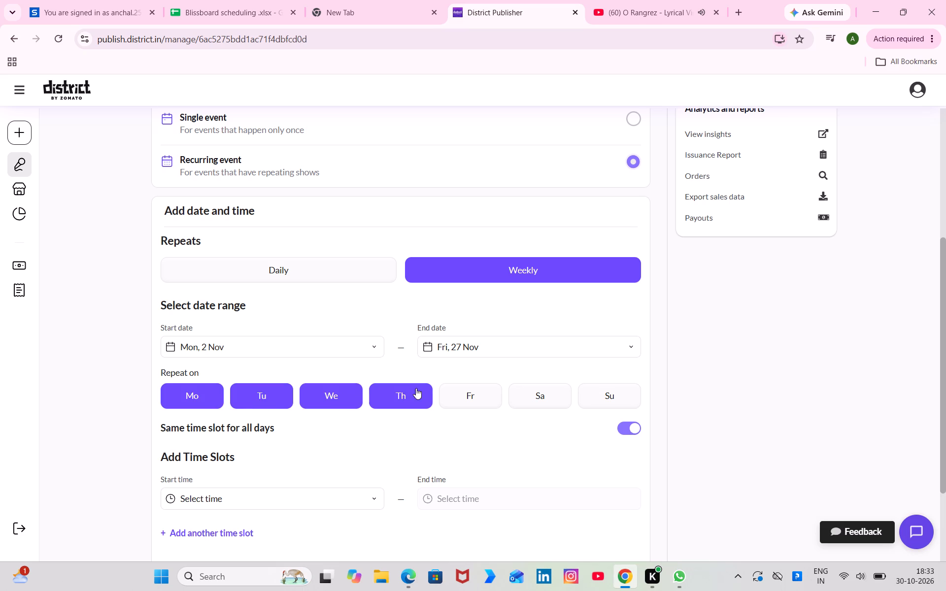
{"action": "left_click", "coordinate": [482, 398]}
Set the first time slot for all days from 04:00 PM to 05:00 PM.
{"action": "left_click", "coordinate": [343, 493]}
{"action": "scroll", "coordinate": [343, 493], "scroll_direction": "down", "scroll_amount": 1}
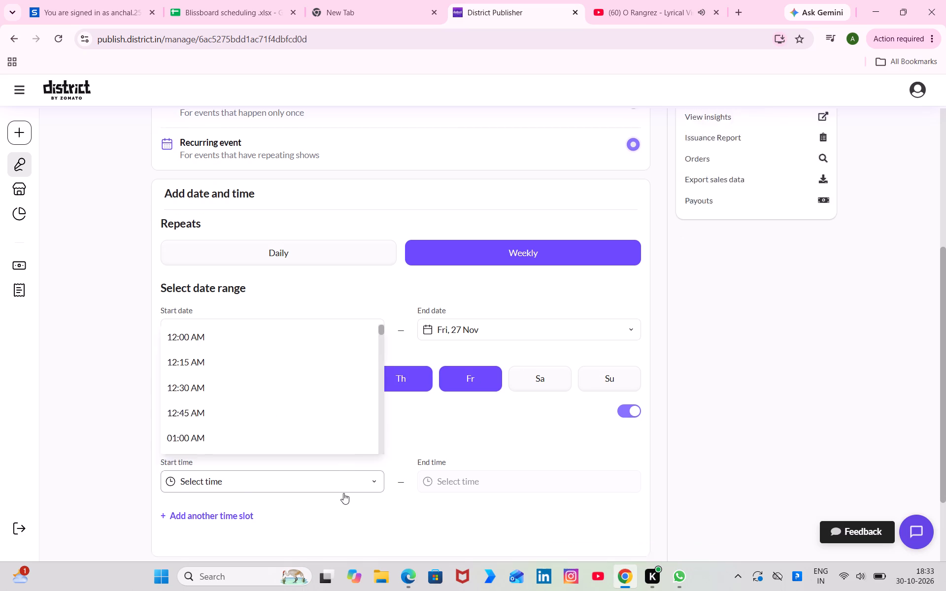
{"action": "scroll", "coordinate": [343, 493], "scroll_direction": "down", "scroll_amount": 1}
{"action": "scroll", "coordinate": [299, 336], "scroll_direction": "down", "scroll_amount": 6}
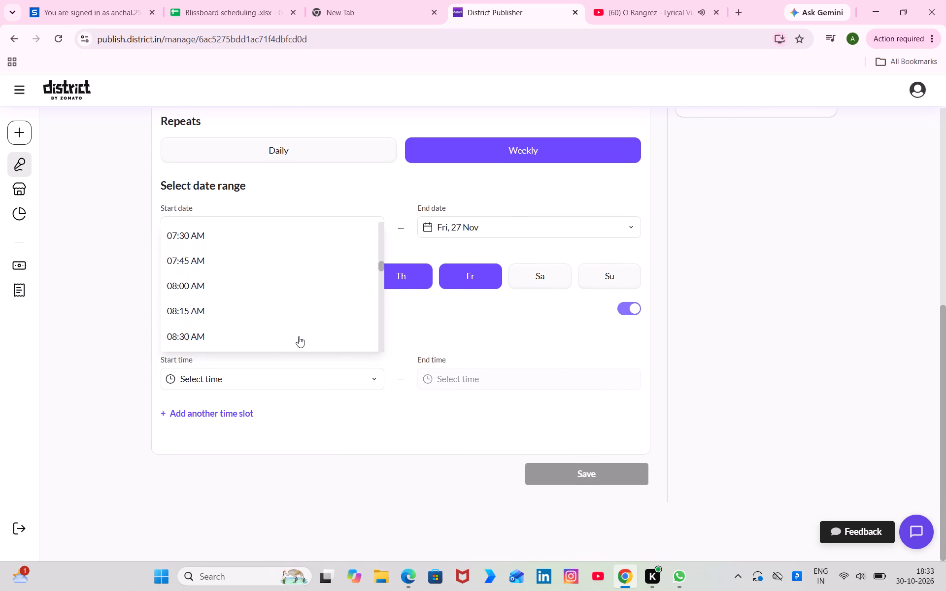
{"action": "scroll", "coordinate": [299, 336], "scroll_direction": "down", "scroll_amount": 6}
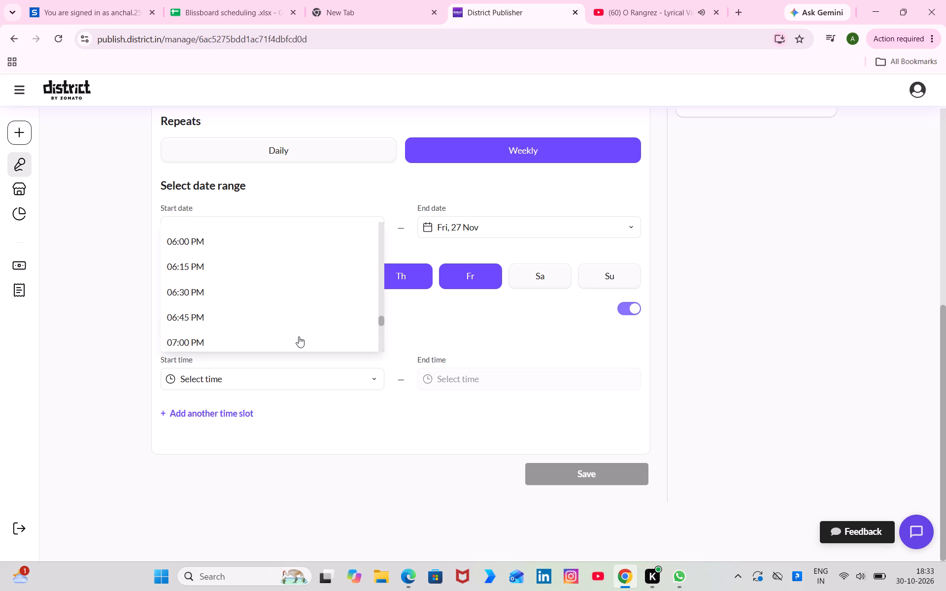
{"action": "scroll", "coordinate": [299, 336], "scroll_direction": "down", "scroll_amount": 1}
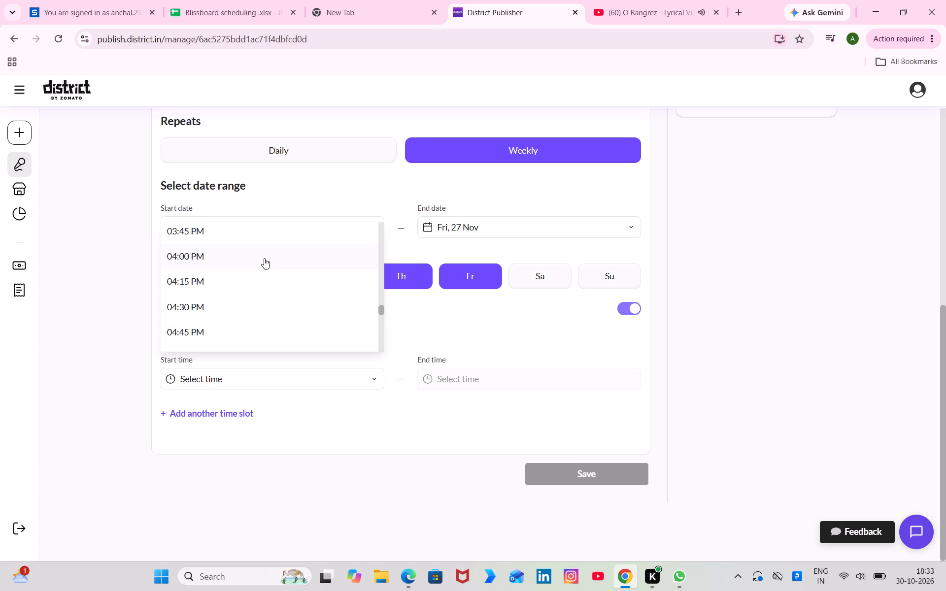
{"action": "left_click", "coordinate": [264, 258]}
{"action": "left_click", "coordinate": [480, 377]}
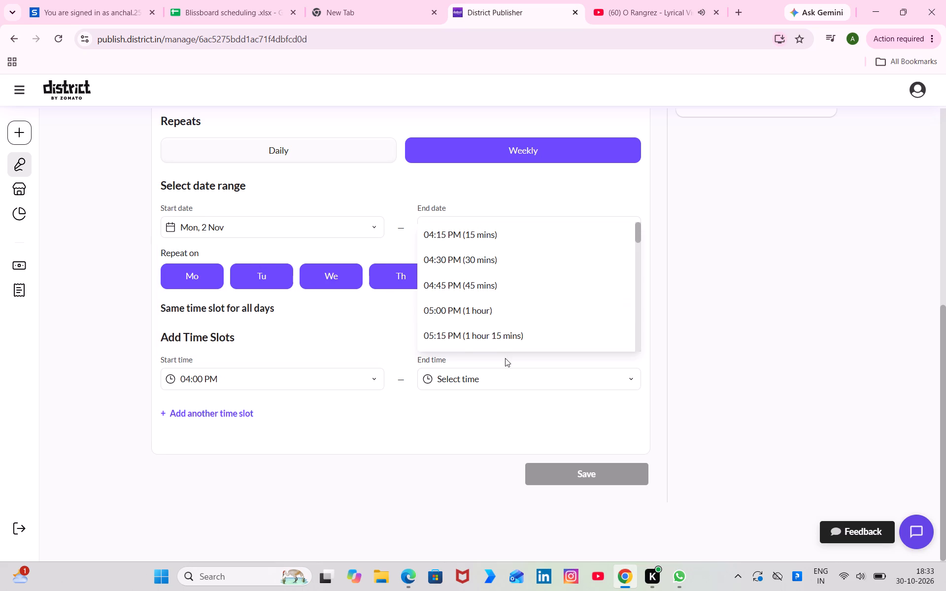
{"action": "left_click", "coordinate": [498, 311]}
Add a second time slot from 05:00 PM to 06:00 PM for all days and save the Pottery for Kids shows.
{"action": "scroll", "coordinate": [498, 311], "scroll_direction": "down", "scroll_amount": 2}
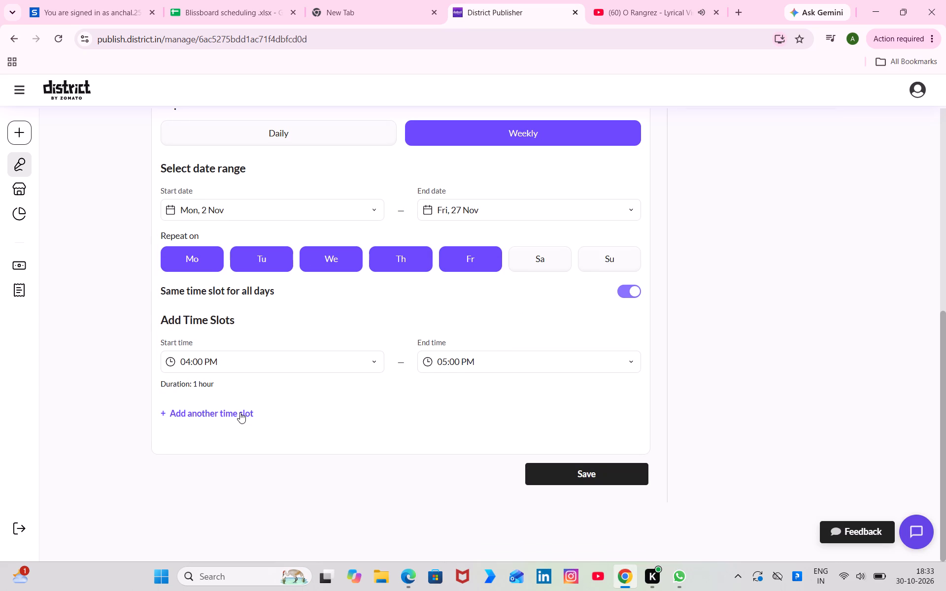
{"action": "left_click", "coordinate": [240, 412]}
{"action": "left_click", "coordinate": [239, 422]}
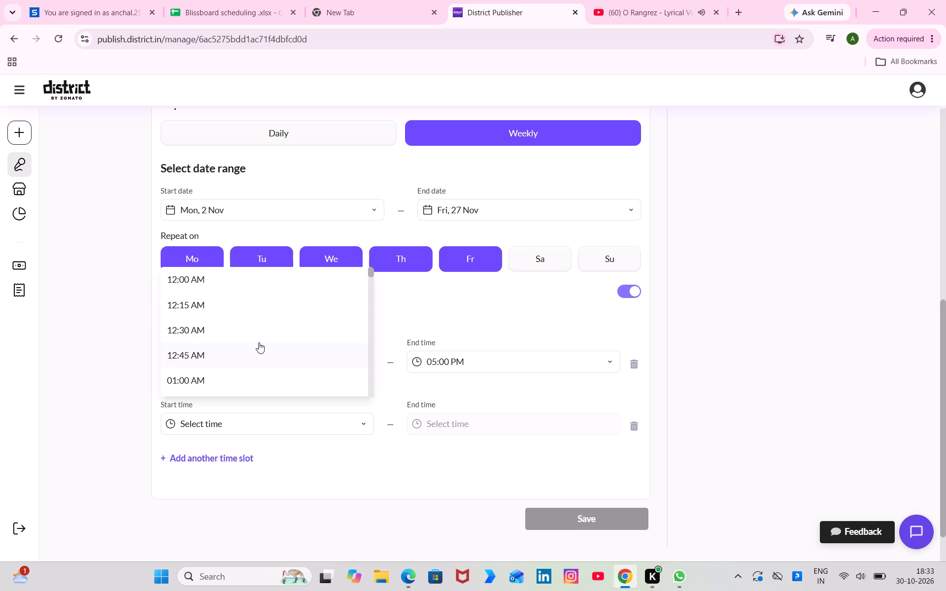
{"action": "scroll", "coordinate": [259, 342], "scroll_direction": "down", "scroll_amount": 8}
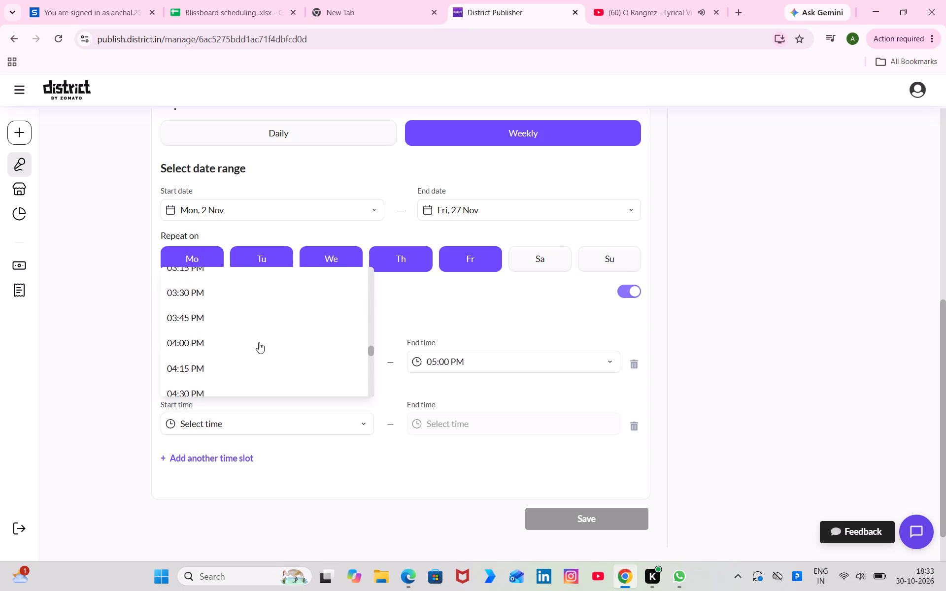
{"action": "scroll", "coordinate": [259, 342], "scroll_direction": "down", "scroll_amount": 4}
{"action": "scroll", "coordinate": [259, 342], "scroll_direction": "up", "scroll_amount": 4}
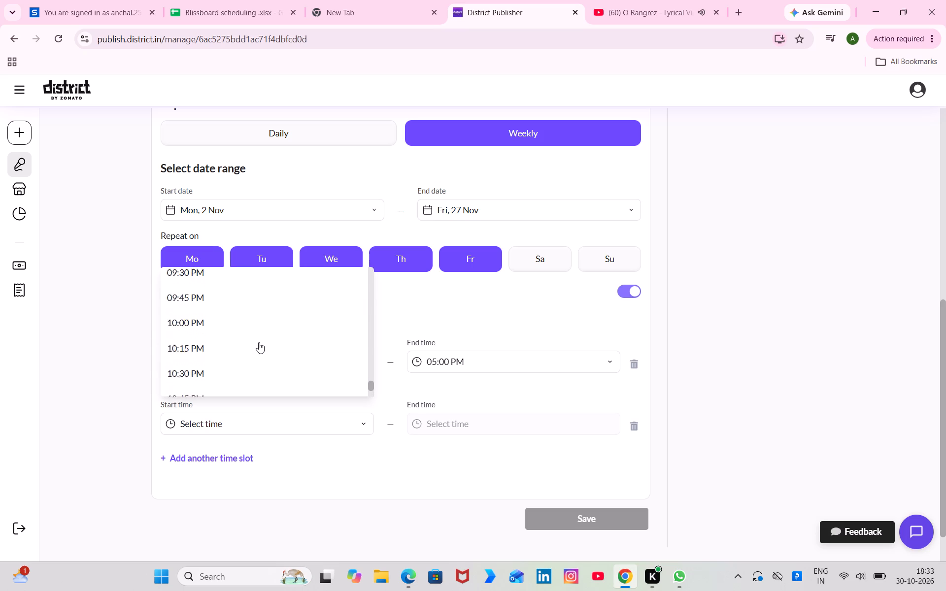
{"action": "scroll", "coordinate": [259, 342], "scroll_direction": "up", "scroll_amount": 7}
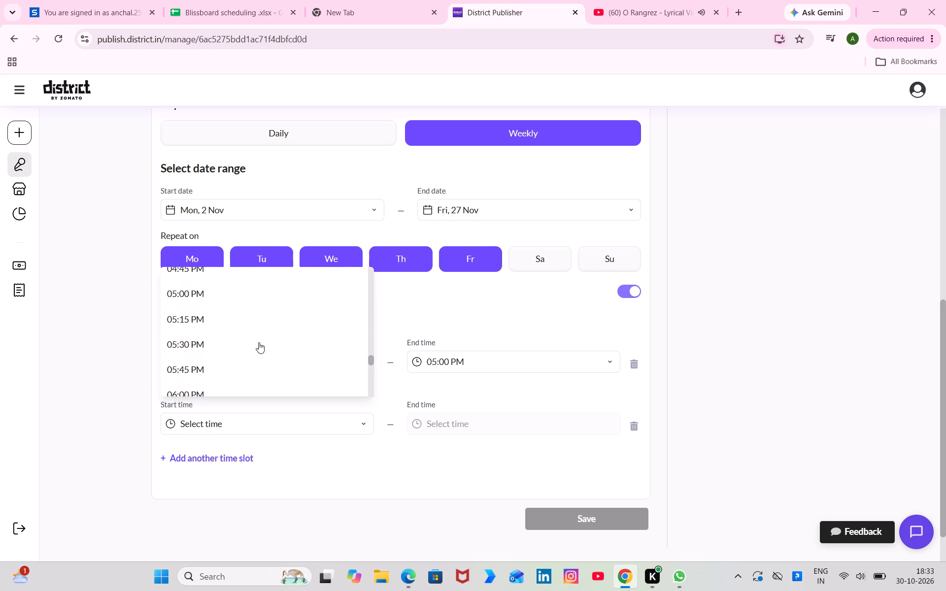
{"action": "left_click", "coordinate": [221, 286]}
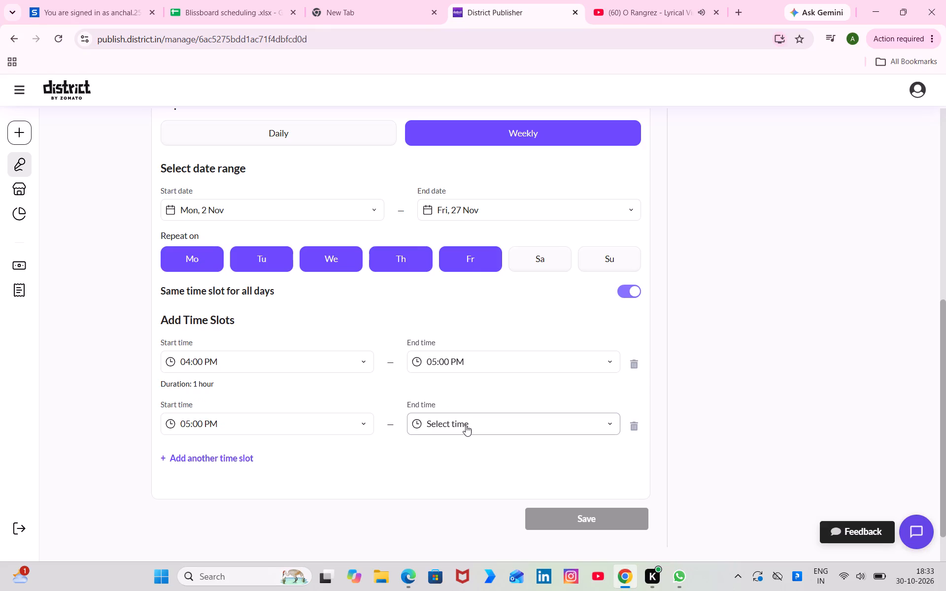
{"action": "left_click", "coordinate": [466, 425]}
{"action": "left_click", "coordinate": [460, 355]}
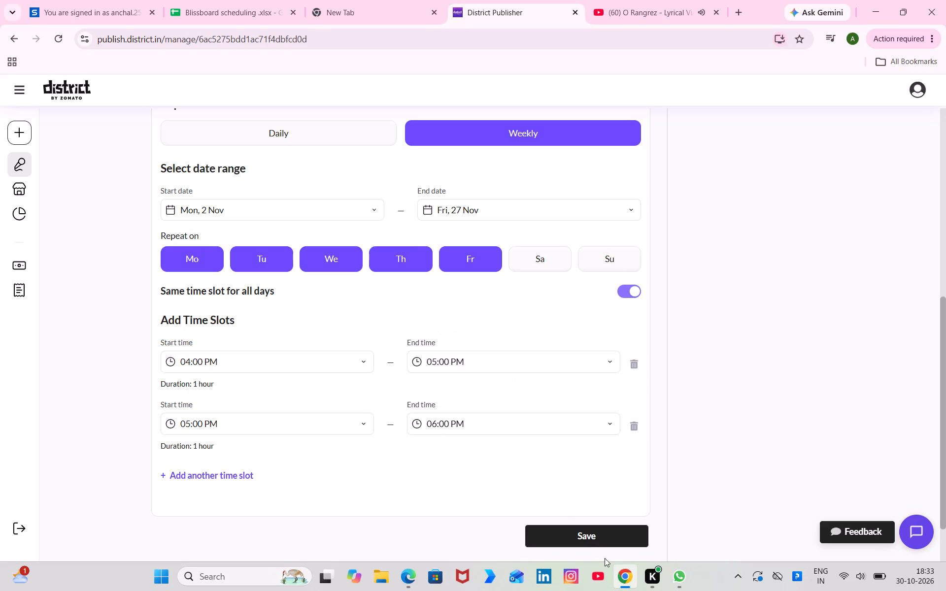
{"action": "left_click", "coordinate": [602, 543]}
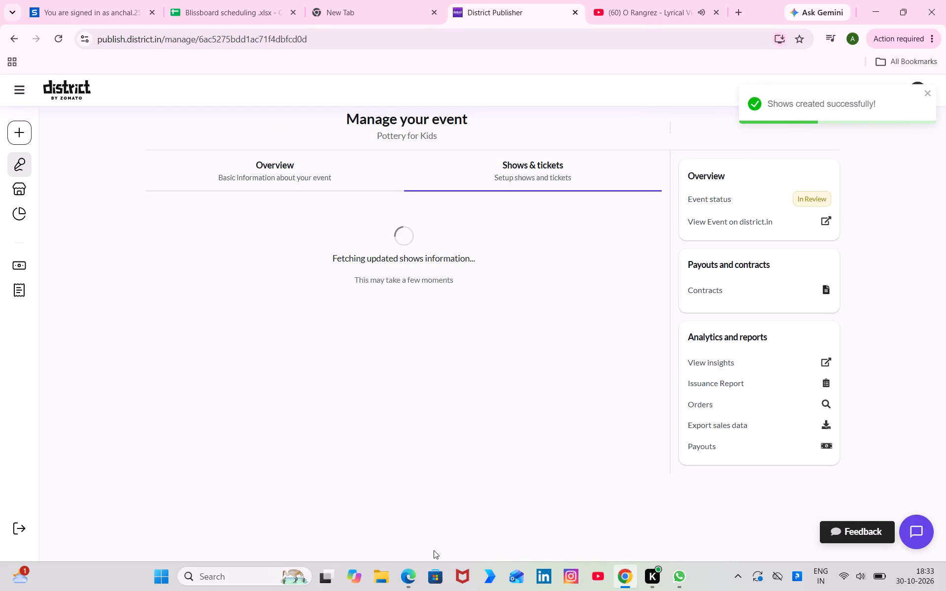
Check the Blissboard price, then start a Pottery for Kids ticket priced 699, quantity 10, with sales ending 30 minutes before show start.
{"action": "left_click", "coordinate": [406, 580]}
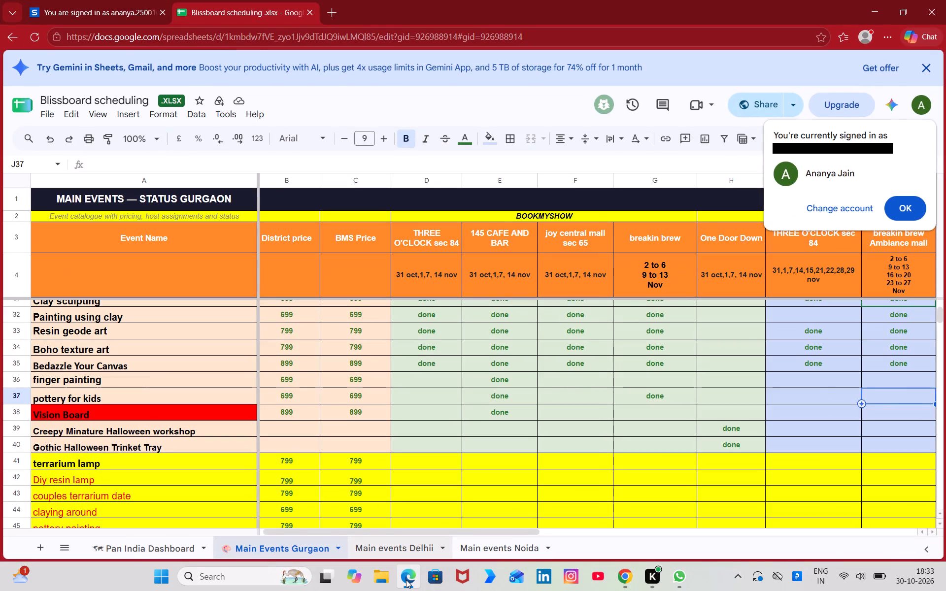
{"action": "left_click", "coordinate": [406, 580]}
{"action": "left_click", "coordinate": [634, 272]}
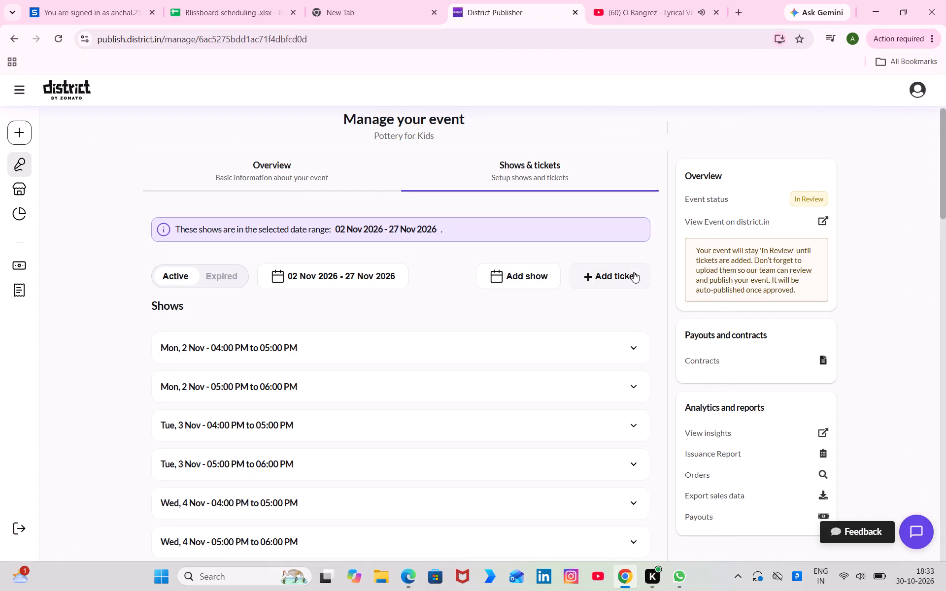
{"action": "left_click", "coordinate": [721, 287]}
{"action": "type", "text": "699"}
{"action": "left_click", "coordinate": [712, 328]}
{"action": "type", "text": "10"}
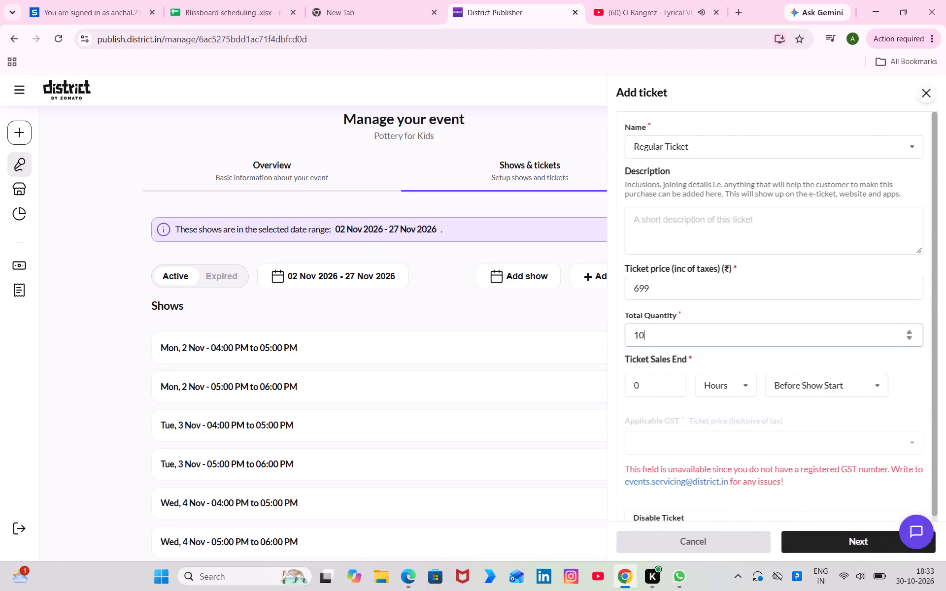
{"action": "left_click", "coordinate": [629, 387]}
{"action": "key", "text": "1"}
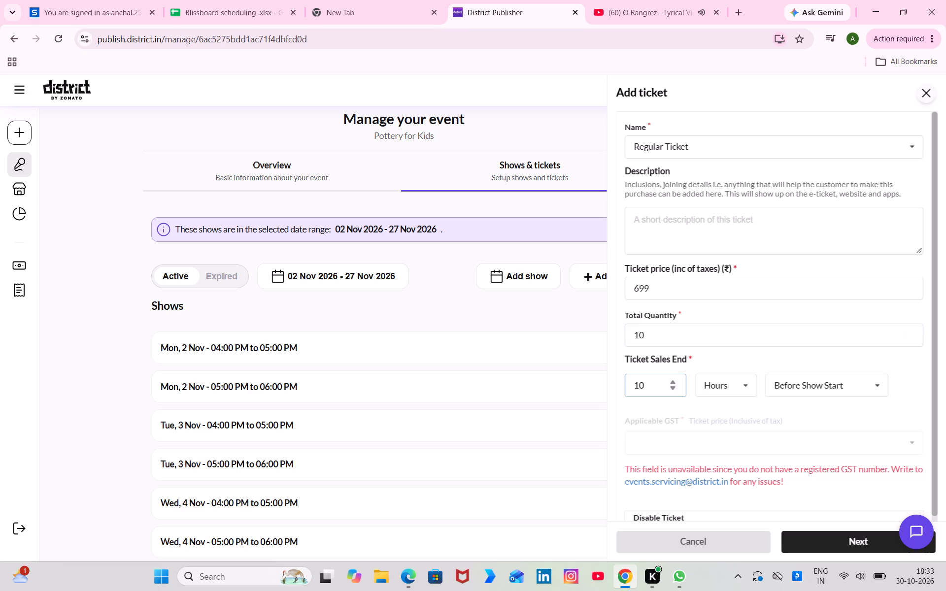
{"action": "key", "text": "BackSpace"}
{"action": "key", "text": "3"}
{"action": "left_click", "coordinate": [723, 394]}
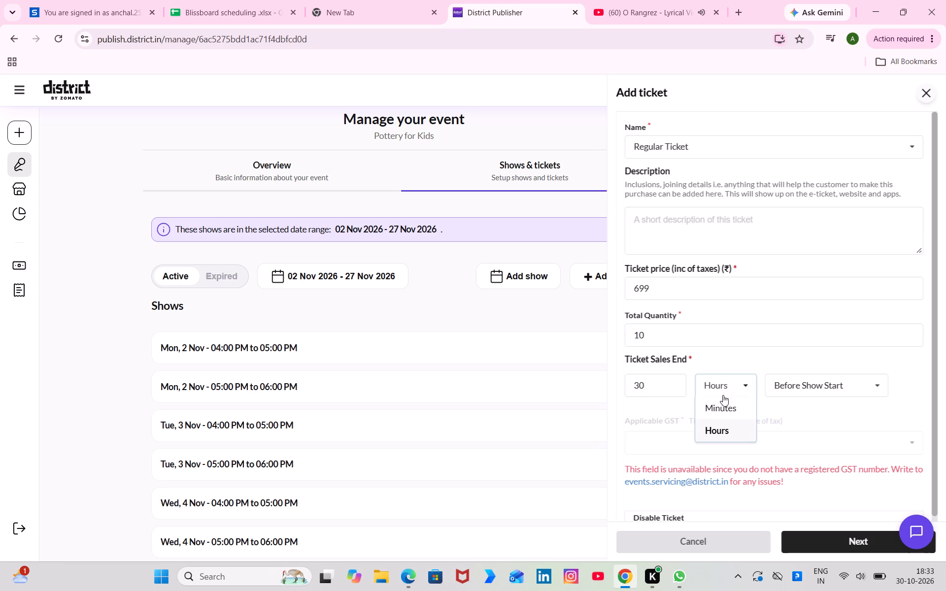
{"action": "left_click", "coordinate": [723, 414]}
Paste the INR 250 cover charge description, give the ticket the custom name ENTRY PASS, and confirm adding it to the November shows.
{"action": "left_click", "coordinate": [711, 224]}
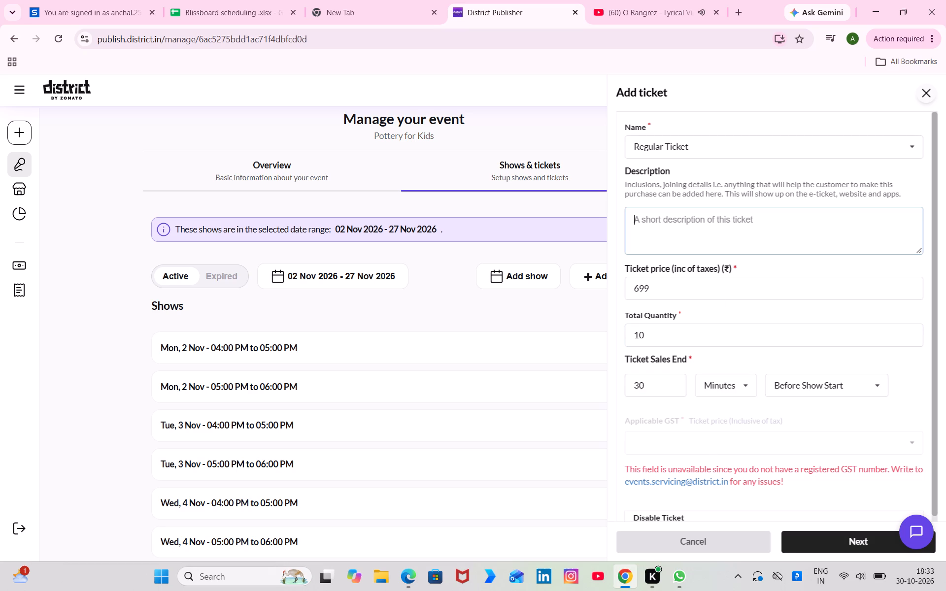
{"action": "key", "text": "ctrl+v"}
{"action": "left_click", "coordinate": [733, 144]}
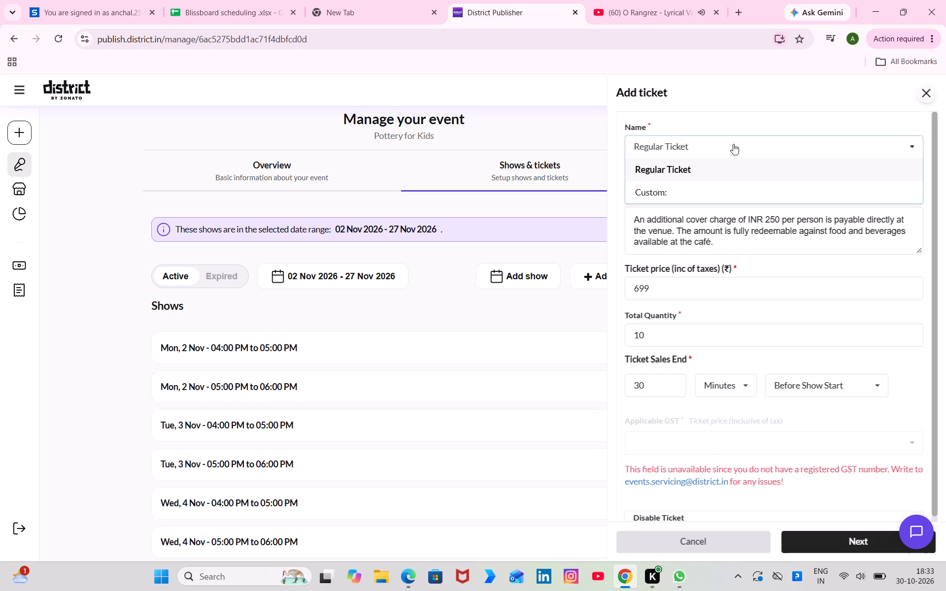
{"action": "left_click", "coordinate": [742, 184]}
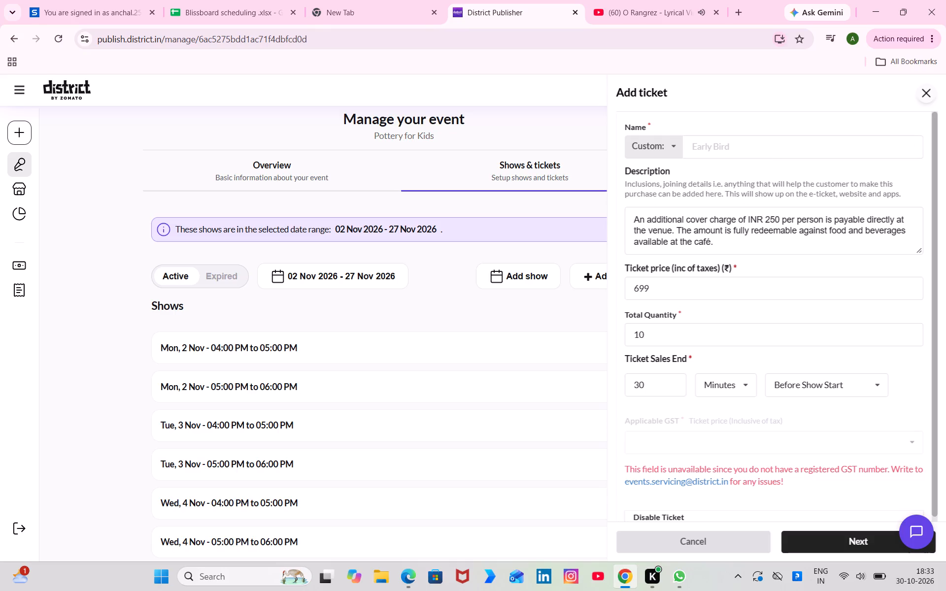
{"action": "left_click", "coordinate": [771, 151]}
{"action": "left_click", "coordinate": [784, 178]}
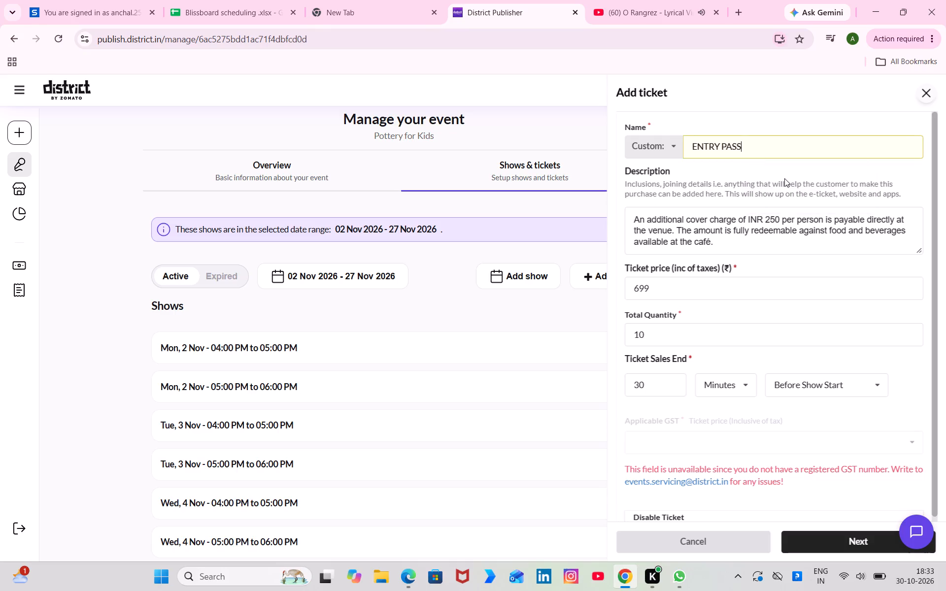
{"action": "left_click", "coordinate": [874, 547]}
{"action": "left_click", "coordinate": [874, 547]}
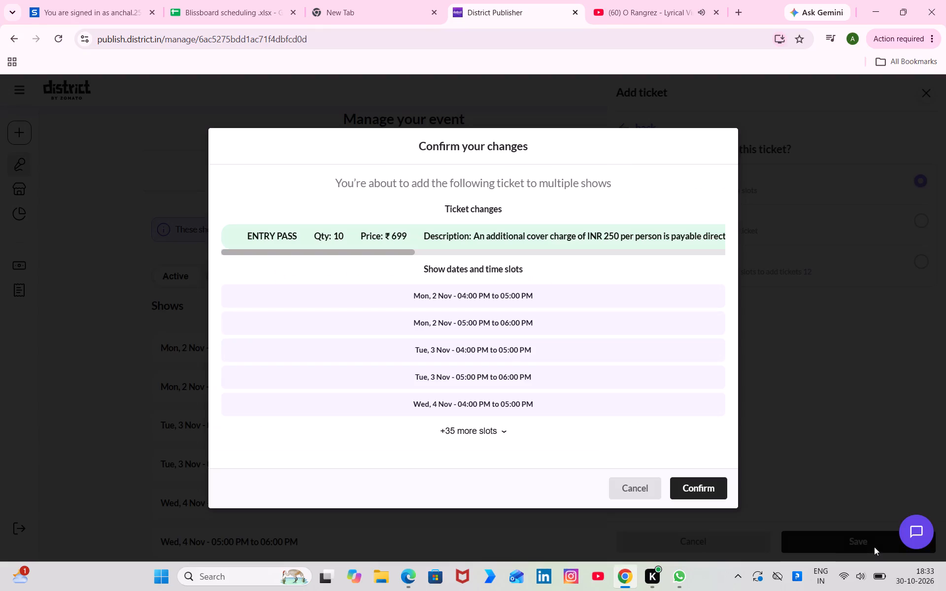
{"action": "left_click", "coordinate": [706, 490]}
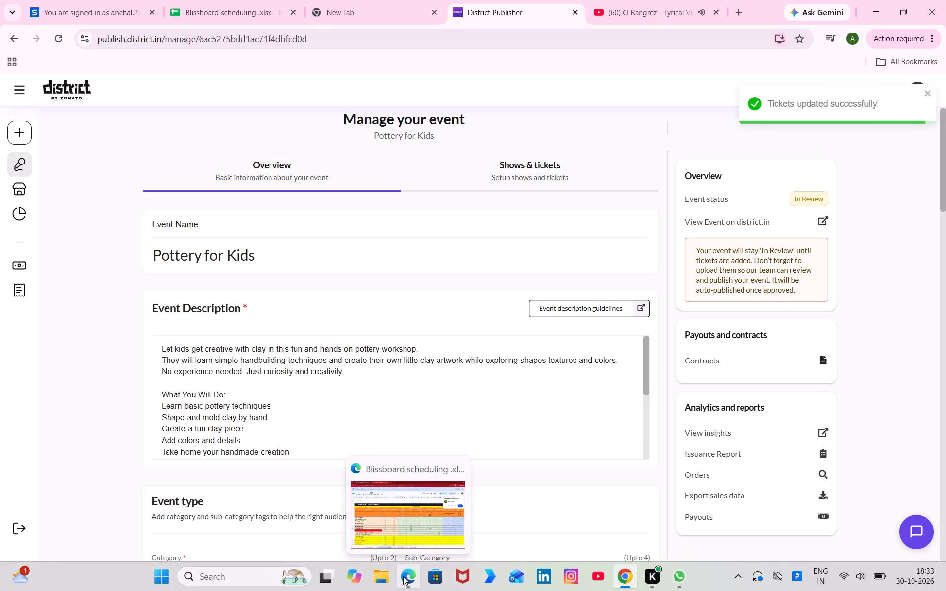
Mark pottery for kids as done in the breakin brew Ambiance mall column of the Blissboard sheet.
{"action": "left_click", "coordinate": [403, 576]}
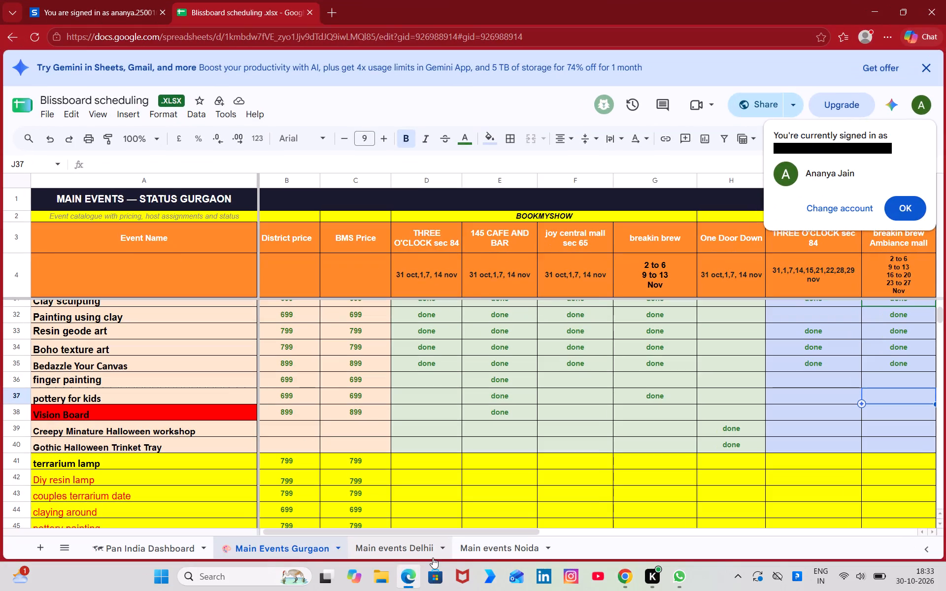
{"action": "key", "text": "d"}
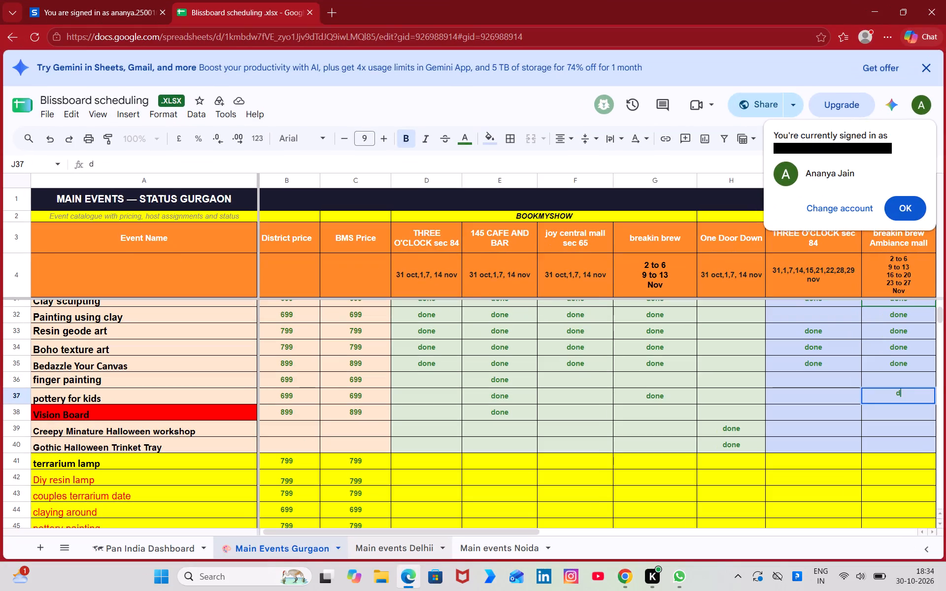
{"action": "type", "text": "one"}
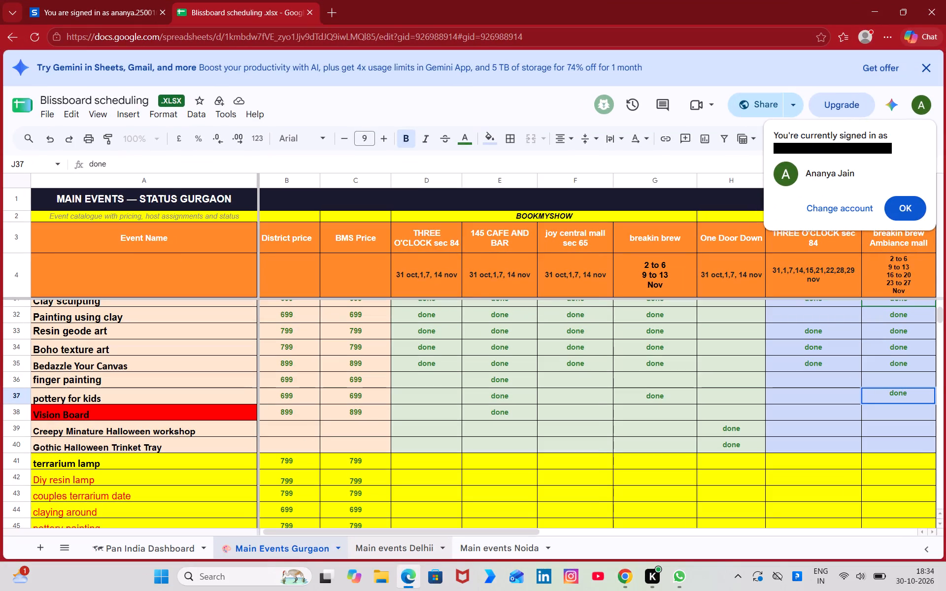
{"action": "key", "text": "Return"}
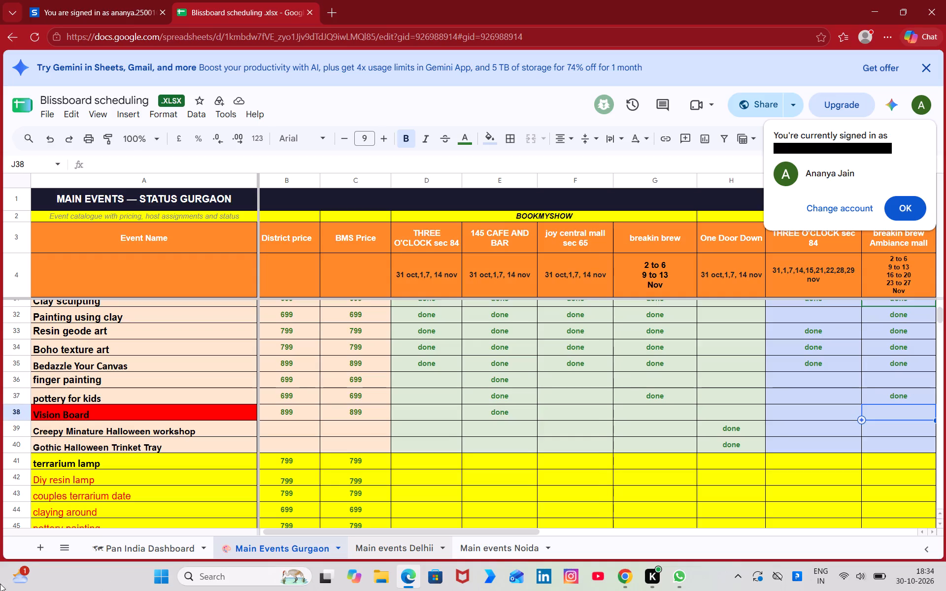
Return to District Publisher, search events for visio, and open the Vision Board Workshop at Breakin' Brew, Gurugram.
{"action": "left_click", "coordinate": [408, 574]}
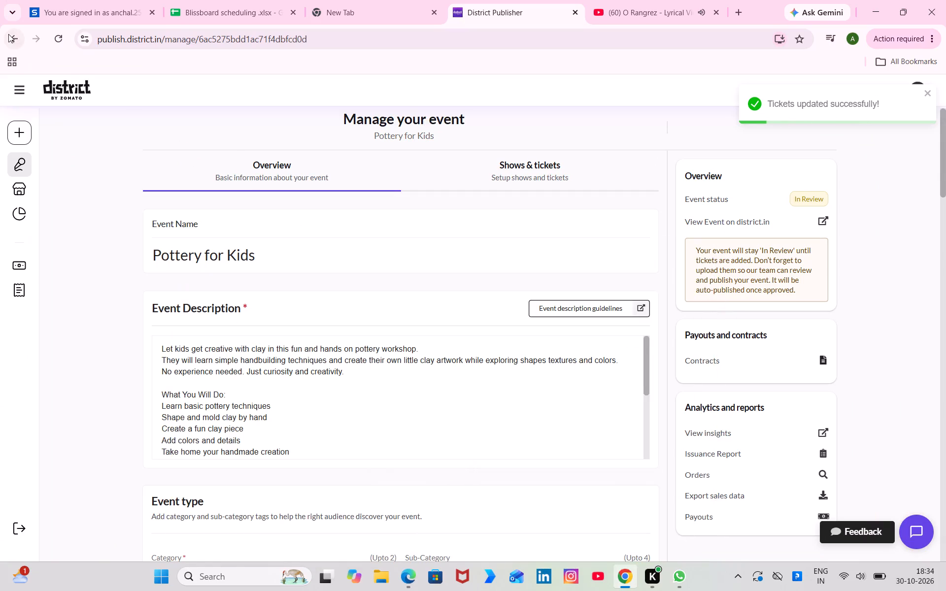
{"action": "left_click", "coordinate": [8, 34]}
{"action": "left_click_drag", "start_coordinate": [266, 356], "coordinate": [194, 354]}
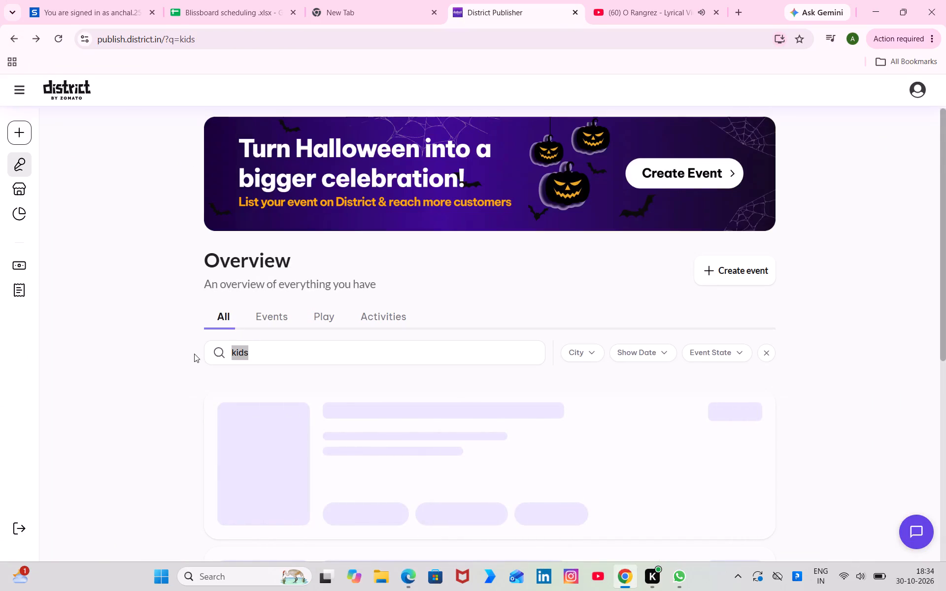
{"action": "type", "text": "visio"}
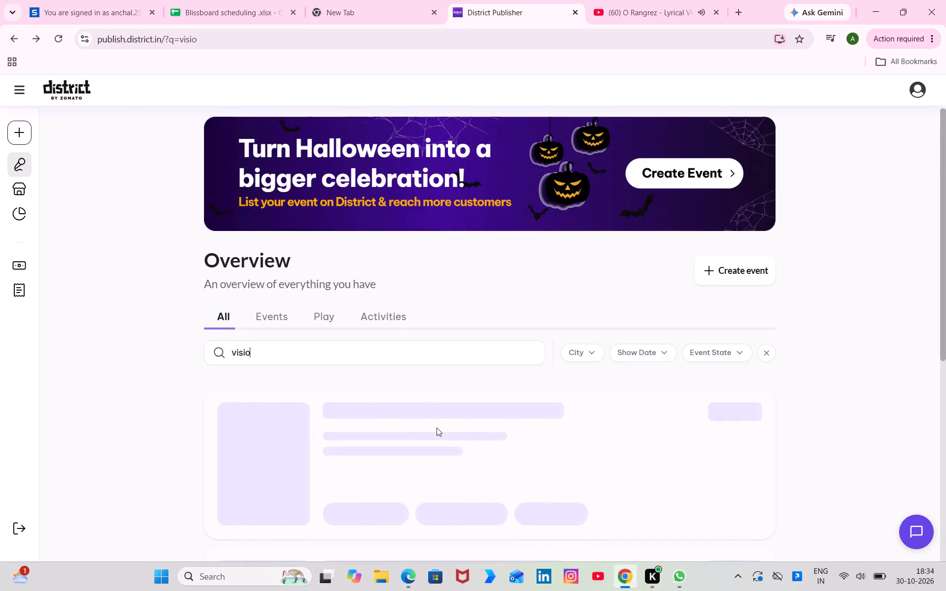
{"action": "scroll", "coordinate": [437, 428], "scroll_direction": "down", "scroll_amount": 3}
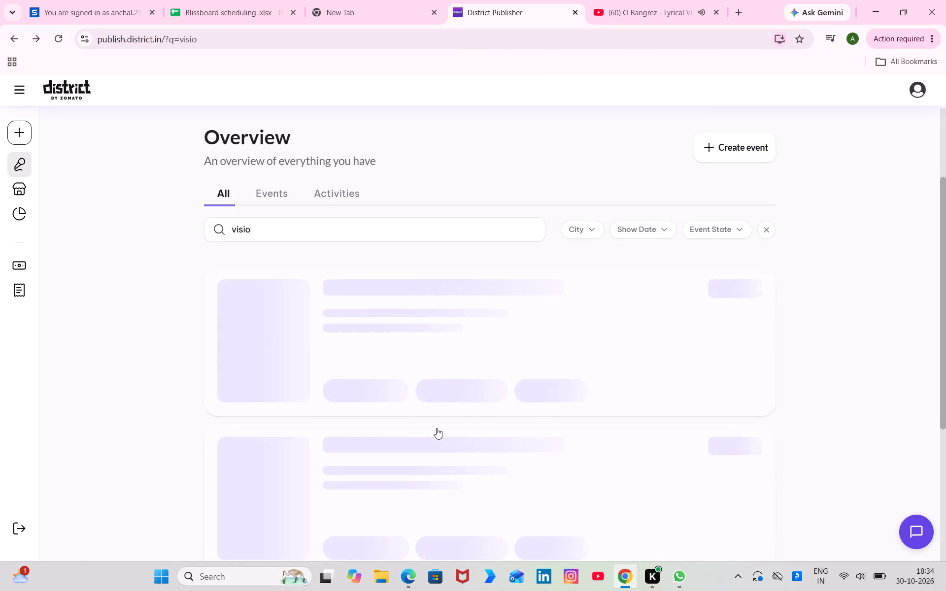
{"action": "scroll", "coordinate": [437, 428], "scroll_direction": "down", "scroll_amount": 4}
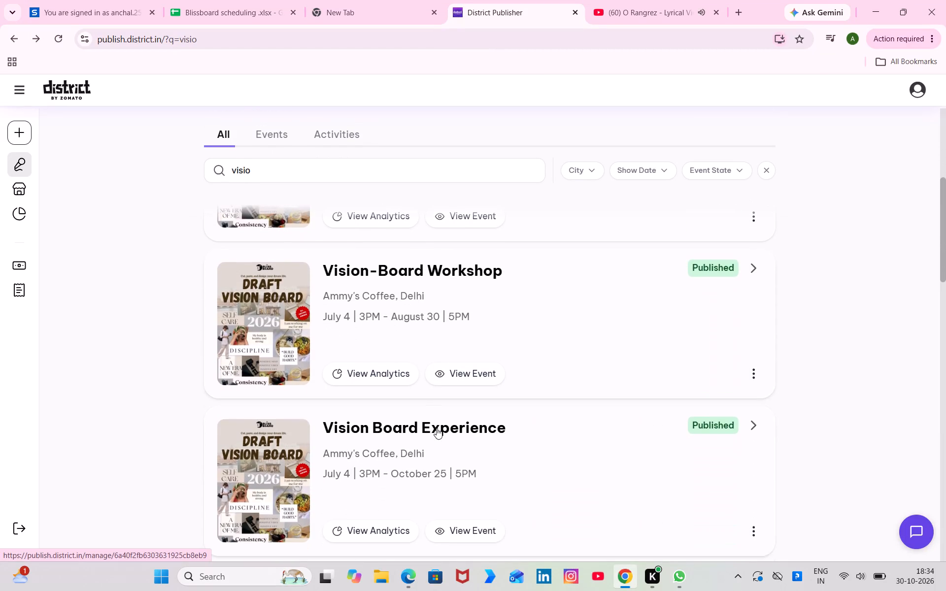
{"action": "scroll", "coordinate": [437, 428], "scroll_direction": "down", "scroll_amount": 5}
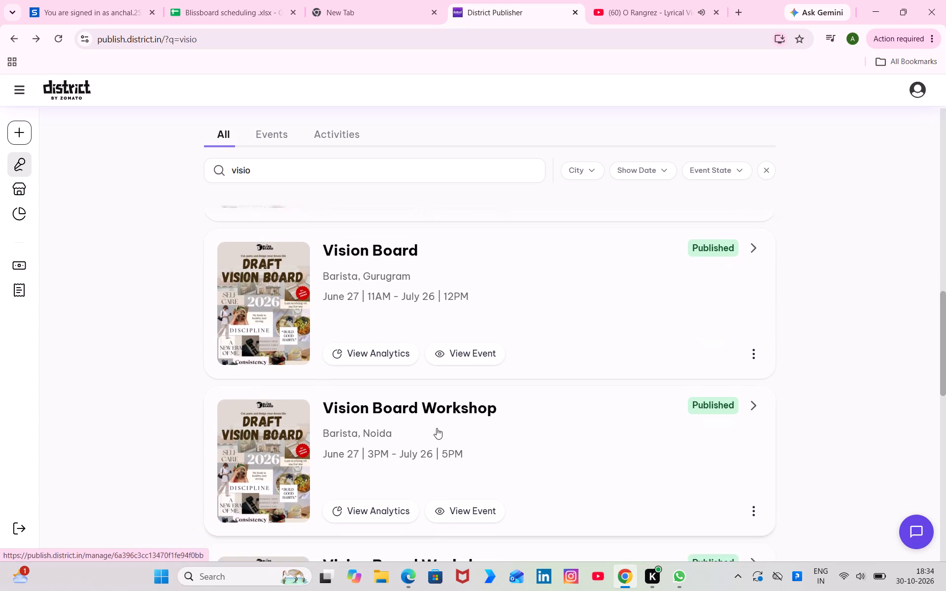
{"action": "scroll", "coordinate": [437, 428], "scroll_direction": "down", "scroll_amount": 9}
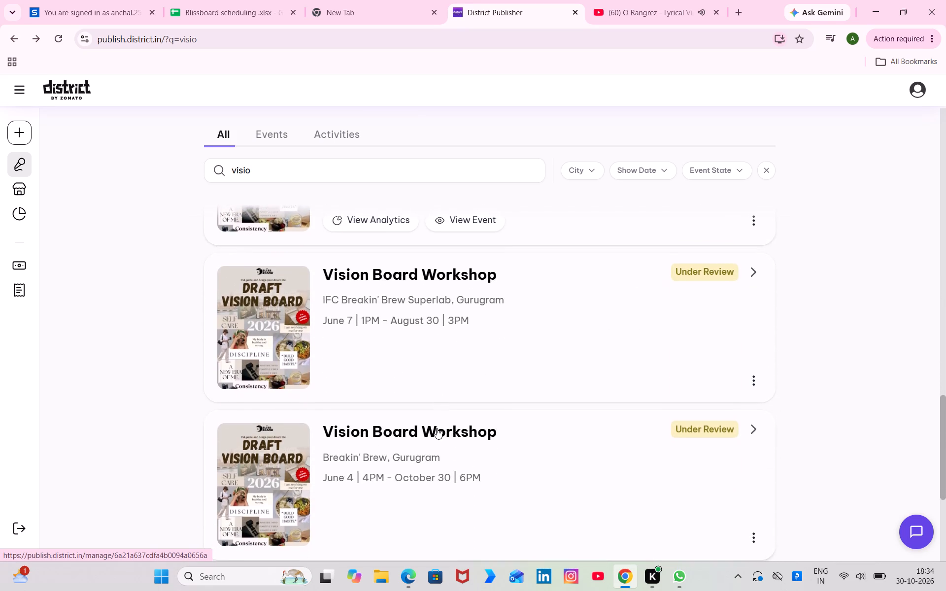
{"action": "scroll", "coordinate": [437, 428], "scroll_direction": "down", "scroll_amount": 1}
{"action": "left_click", "coordinate": [386, 441]}
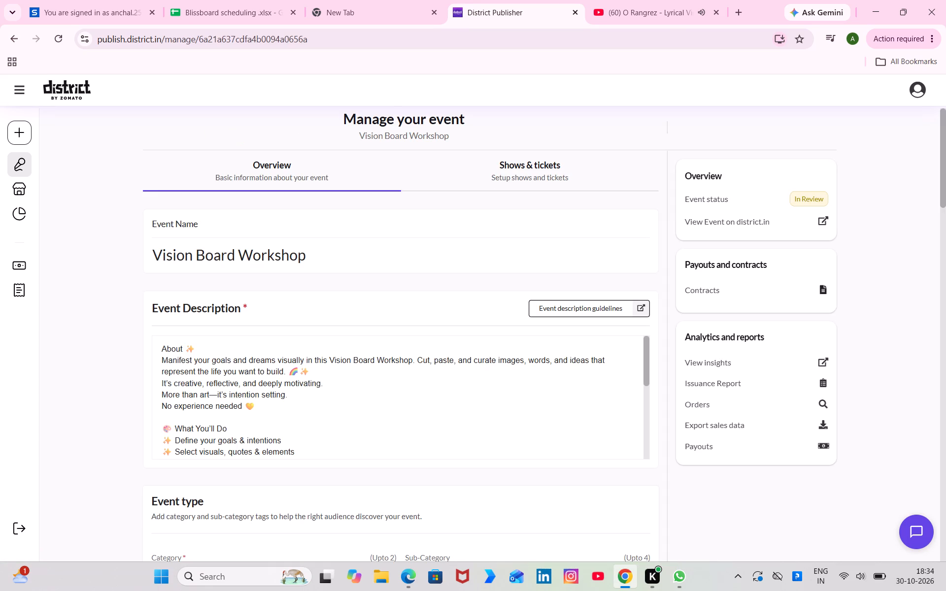
Open Shows & tickets for the Vision Board Workshop and choose a recurring event repeating weekly.
{"action": "left_click", "coordinate": [544, 164]}
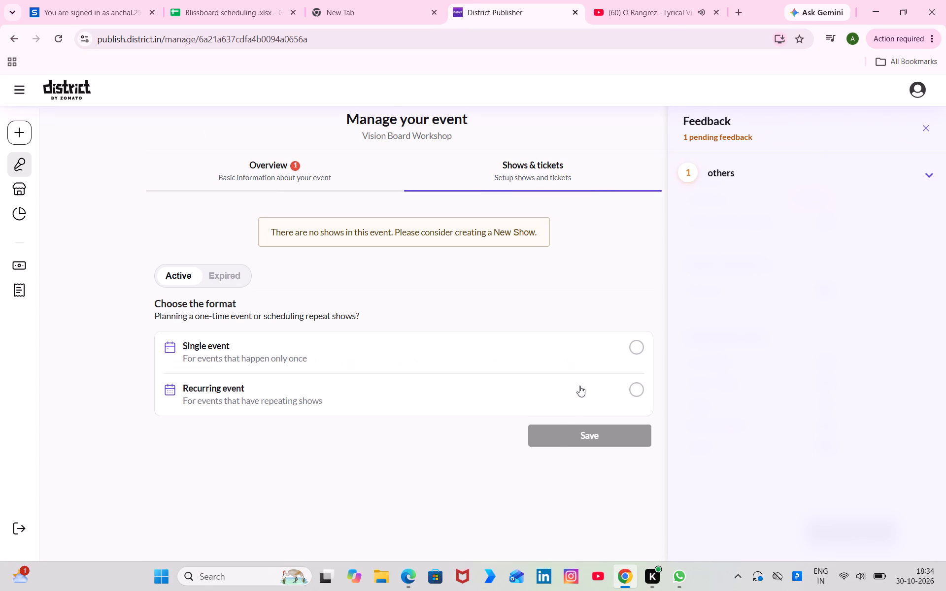
{"action": "left_click", "coordinate": [579, 385]}
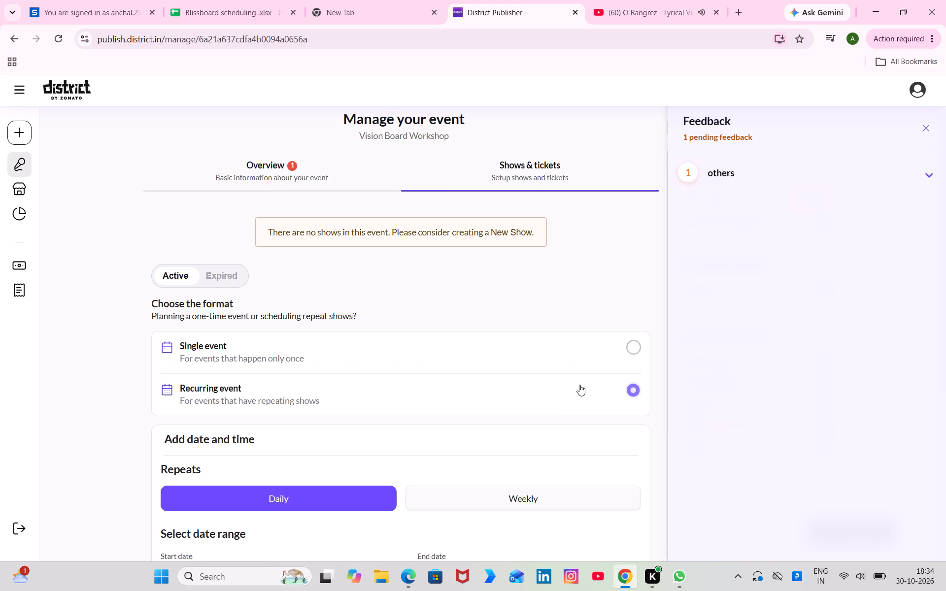
{"action": "left_click", "coordinate": [527, 495]}
Set the recurring show's date range from Mon, 2 Nov to Fri, 27 Nov, repeating Monday through Friday.
{"action": "scroll", "coordinate": [527, 495], "scroll_direction": "down", "scroll_amount": 3}
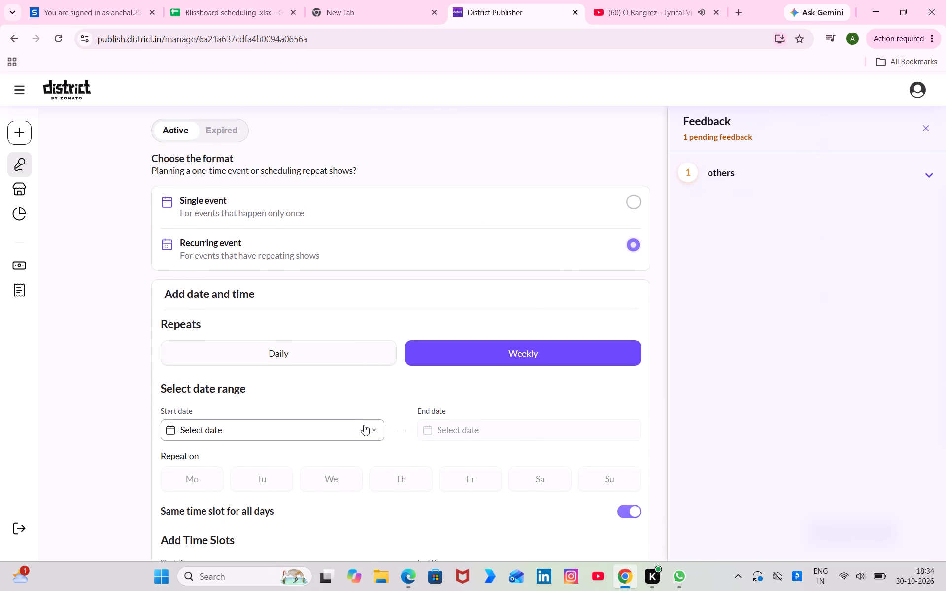
{"action": "left_click", "coordinate": [364, 425]}
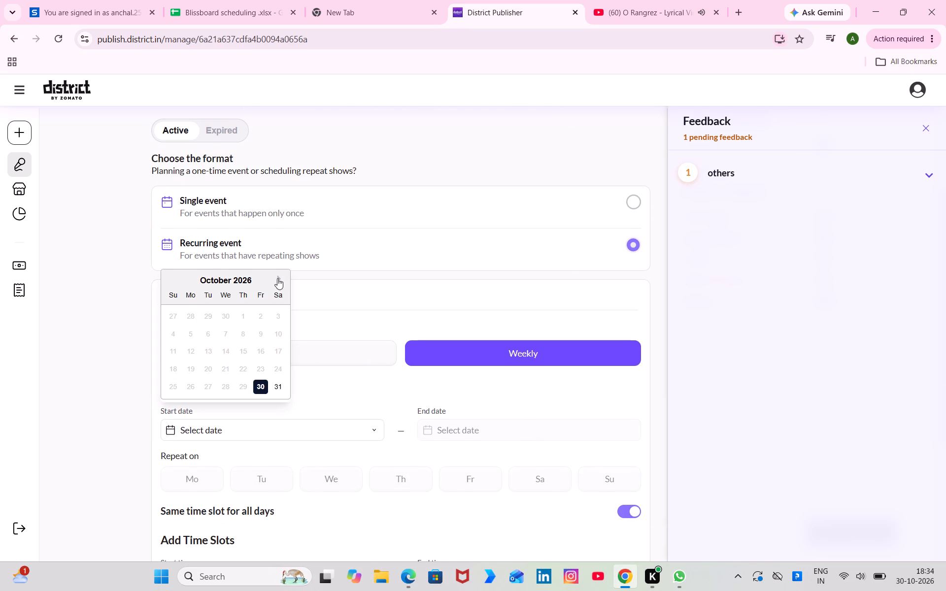
{"action": "left_click", "coordinate": [277, 278]}
{"action": "left_click", "coordinate": [189, 322]}
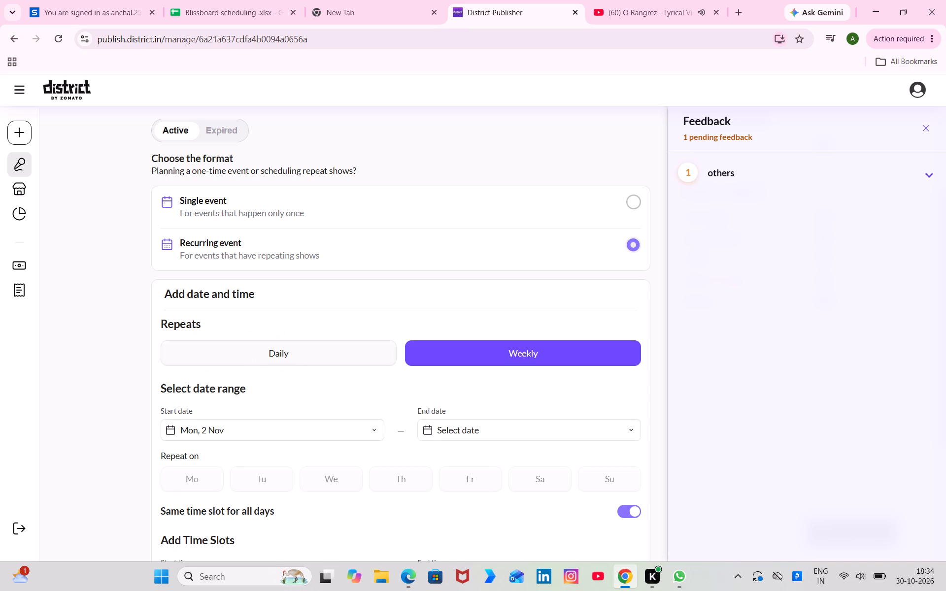
{"action": "left_click", "coordinate": [449, 420]}
{"action": "left_click", "coordinate": [612, 366]}
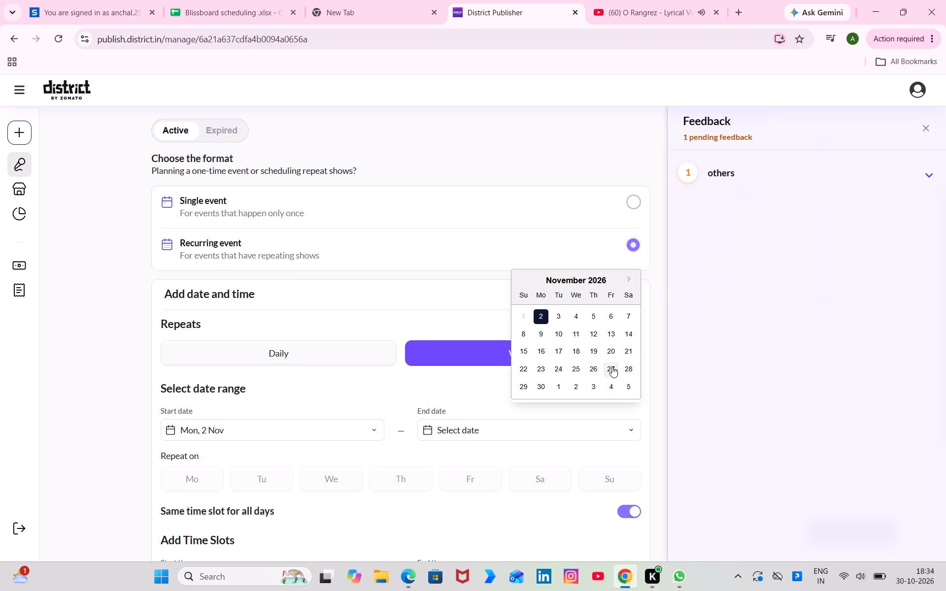
{"action": "left_click", "coordinate": [196, 472]}
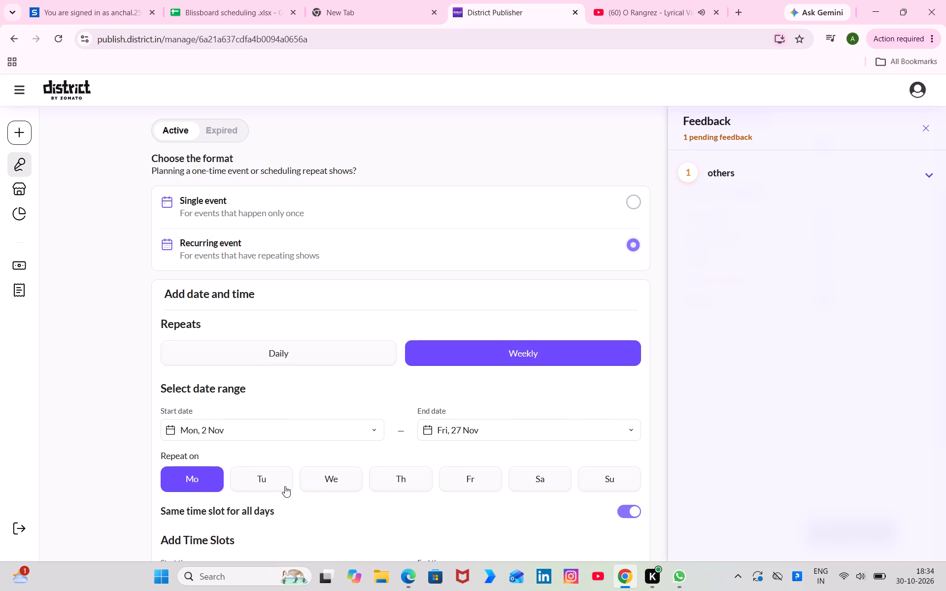
{"action": "left_click", "coordinate": [285, 486]}
{"action": "left_click", "coordinate": [323, 488]}
{"action": "left_click", "coordinate": [404, 476]}
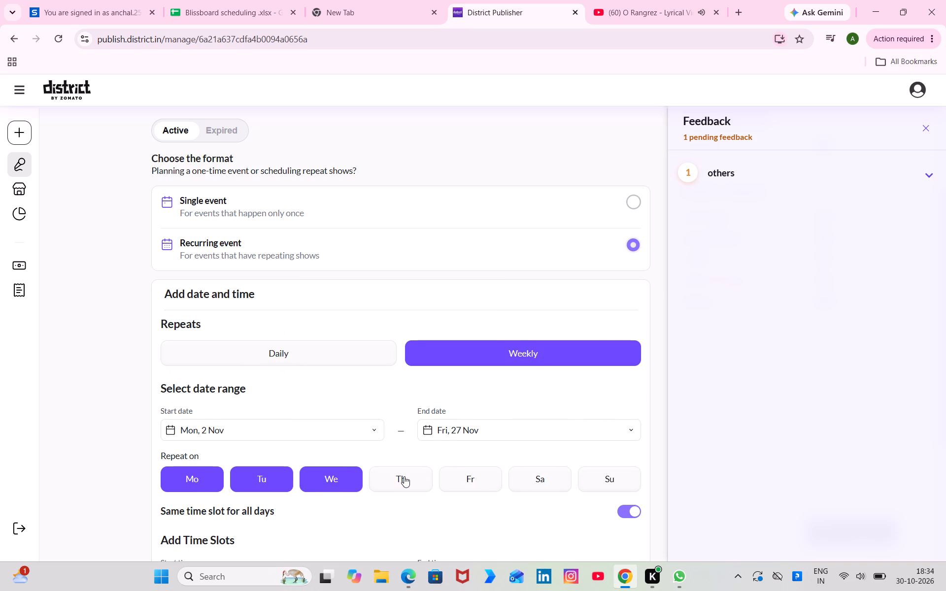
{"action": "left_click", "coordinate": [487, 476]}
Set the first time slot for all days from 04:00 PM to 05:00 PM.
{"action": "scroll", "coordinate": [487, 476], "scroll_direction": "down", "scroll_amount": 3}
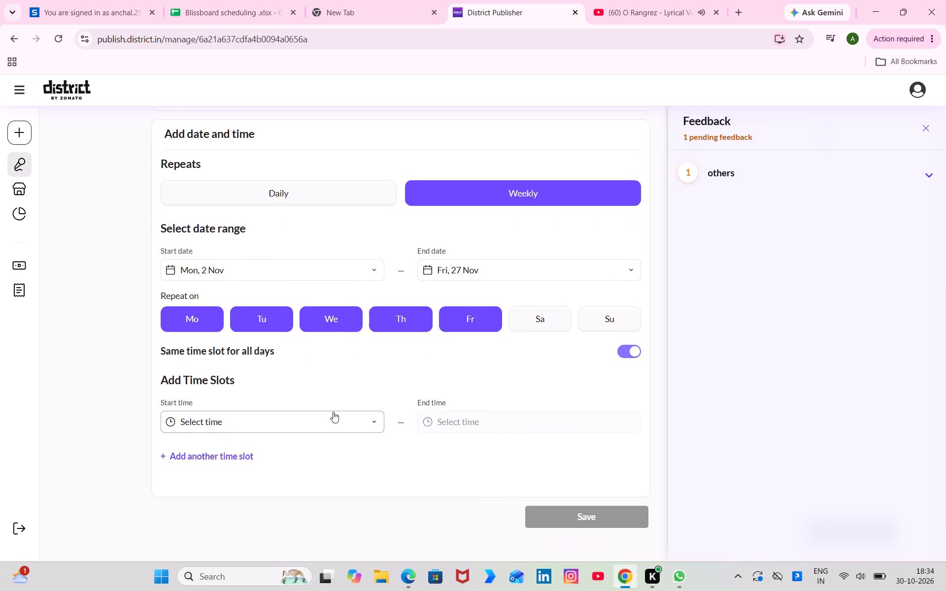
{"action": "left_click", "coordinate": [333, 412]}
{"action": "scroll", "coordinate": [311, 332], "scroll_direction": "down", "scroll_amount": 7}
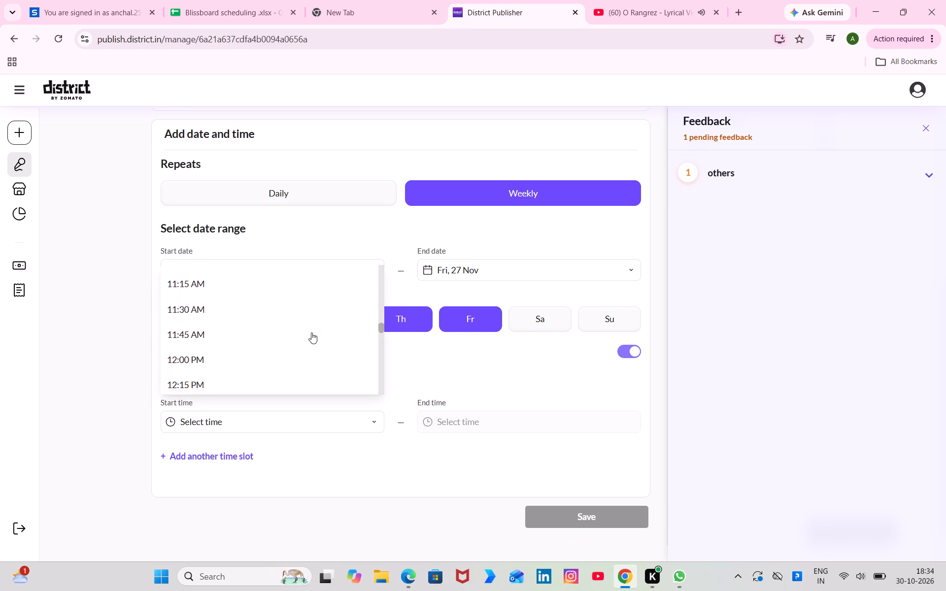
{"action": "scroll", "coordinate": [311, 332], "scroll_direction": "down", "scroll_amount": 3}
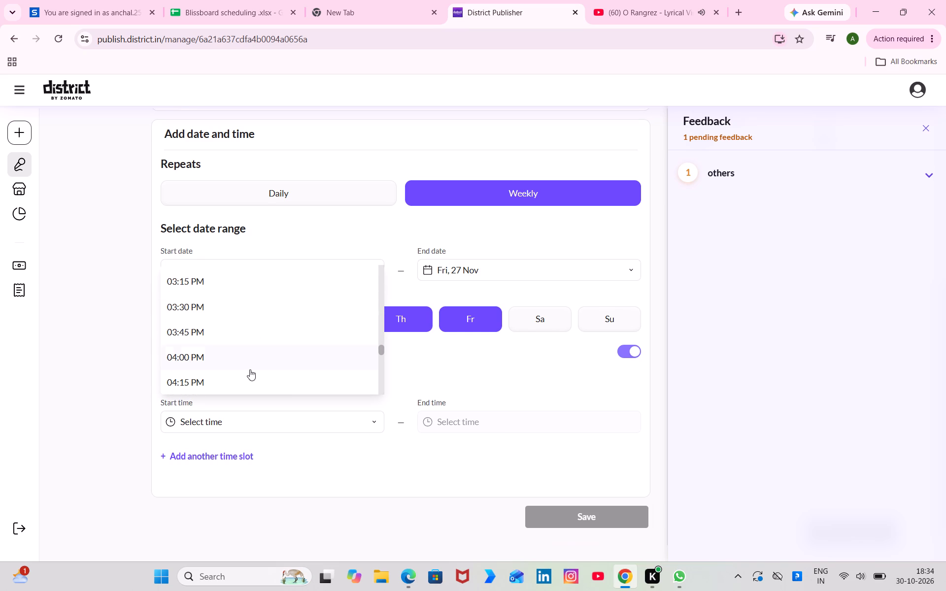
{"action": "left_click", "coordinate": [243, 346]}
{"action": "left_click", "coordinate": [491, 420]}
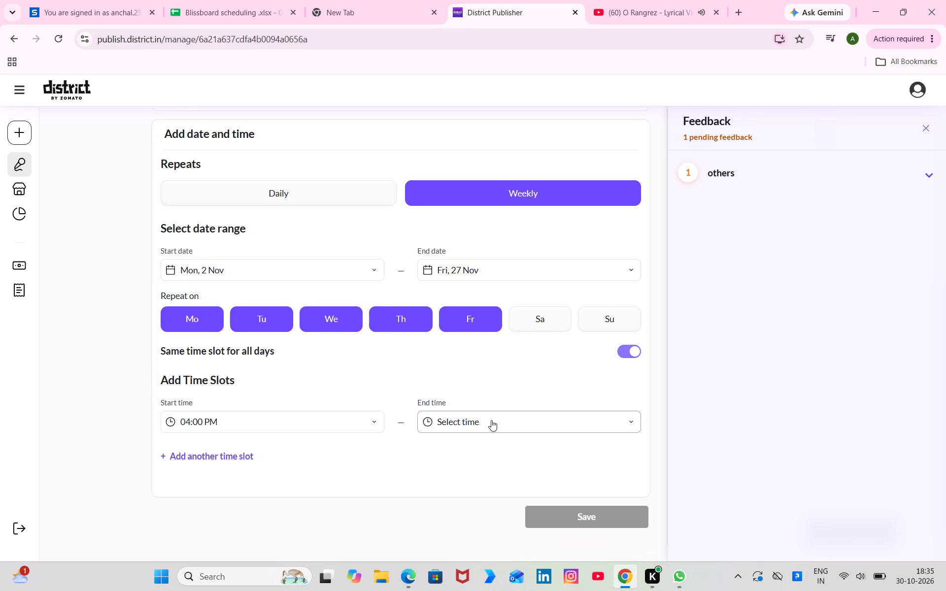
{"action": "left_click", "coordinate": [468, 361]}
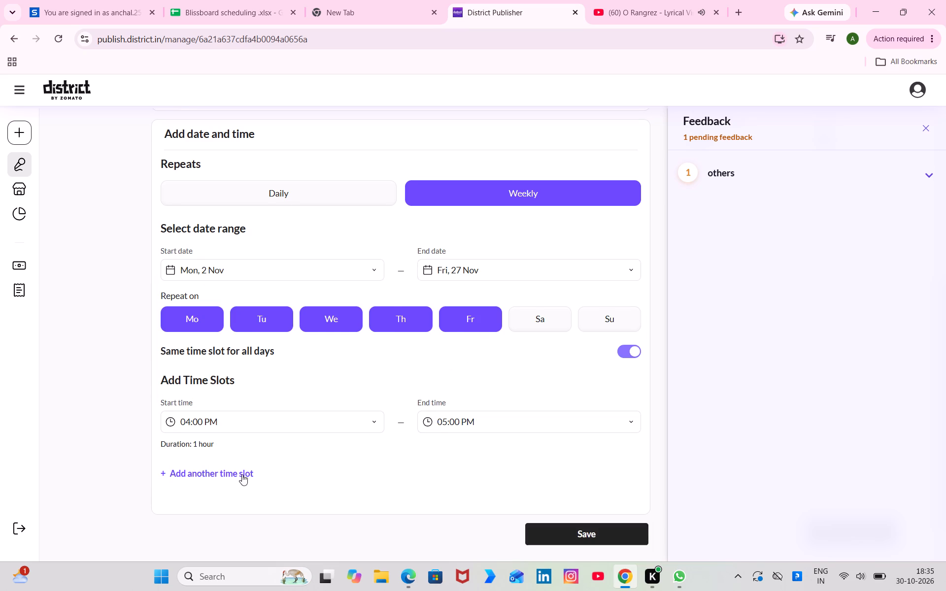
Add a second time slot from 05:00 PM to 06:00 PM and save the recurring shows.
{"action": "left_click", "coordinate": [238, 471]}
{"action": "left_click", "coordinate": [242, 483]}
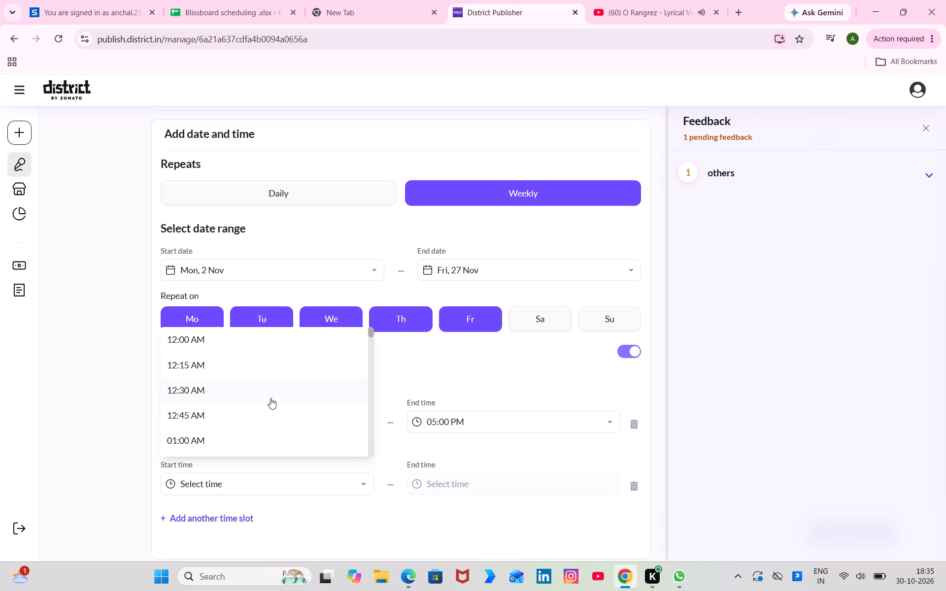
{"action": "scroll", "coordinate": [270, 398], "scroll_direction": "down", "scroll_amount": 8}
{"action": "scroll", "coordinate": [270, 398], "scroll_direction": "up", "scroll_amount": 1}
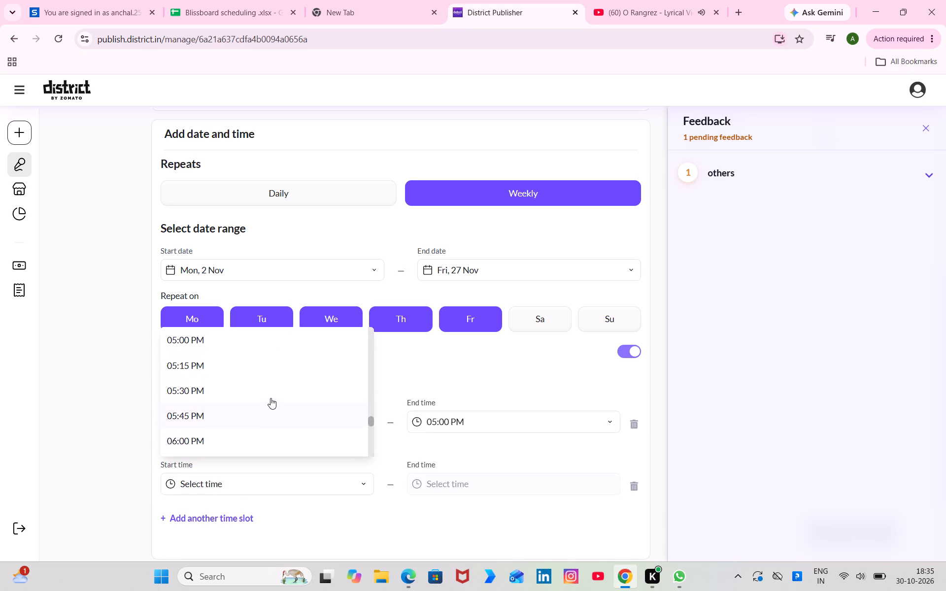
{"action": "scroll", "coordinate": [270, 398], "scroll_direction": "up", "scroll_amount": 1}
{"action": "left_click", "coordinate": [232, 342]}
{"action": "left_click", "coordinate": [466, 480]}
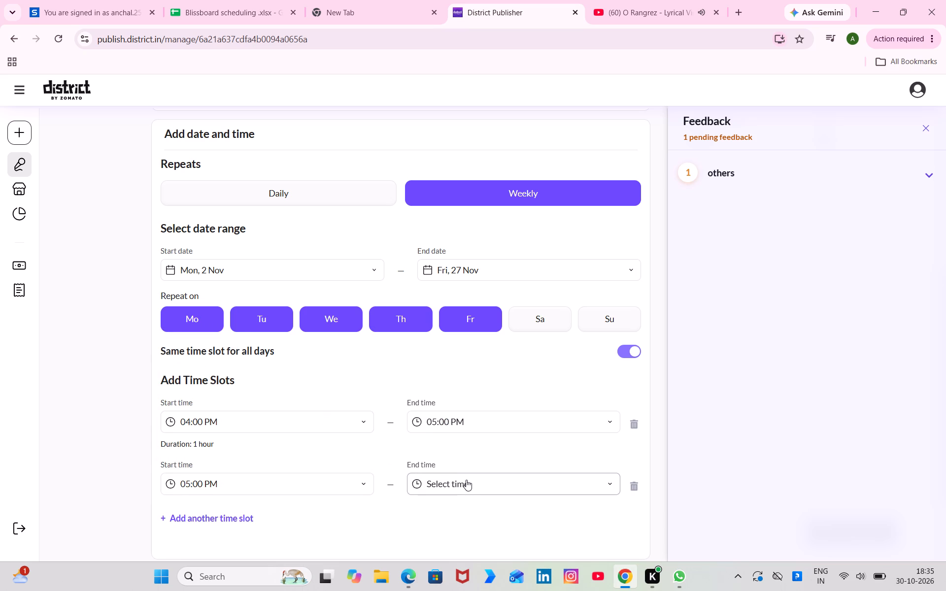
{"action": "left_click", "coordinate": [470, 412]}
{"action": "scroll", "coordinate": [470, 412], "scroll_direction": "down", "scroll_amount": 3}
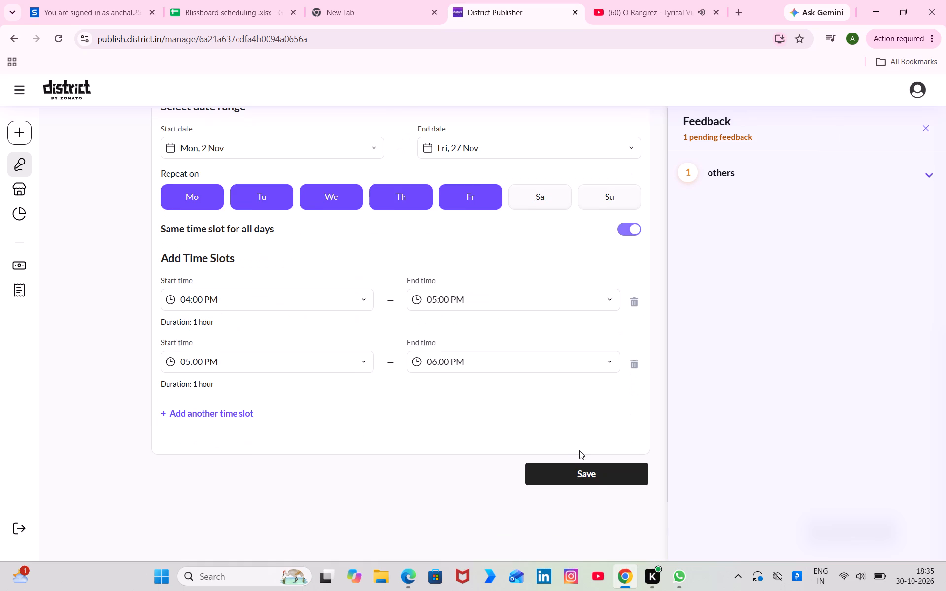
{"action": "left_click", "coordinate": [594, 473]}
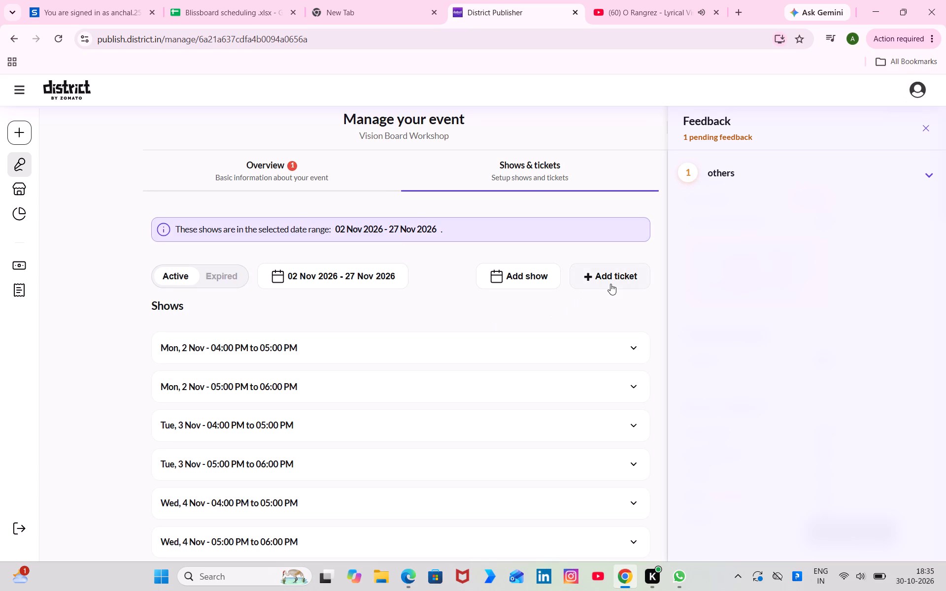
Start a new ticket for these shows with the copied INR 250 cover charge description and the custom name ENTRY PASS.
{"action": "left_click", "coordinate": [610, 284]}
{"action": "left_click", "coordinate": [726, 222]}
{"action": "key", "text": "ctrl+v"}
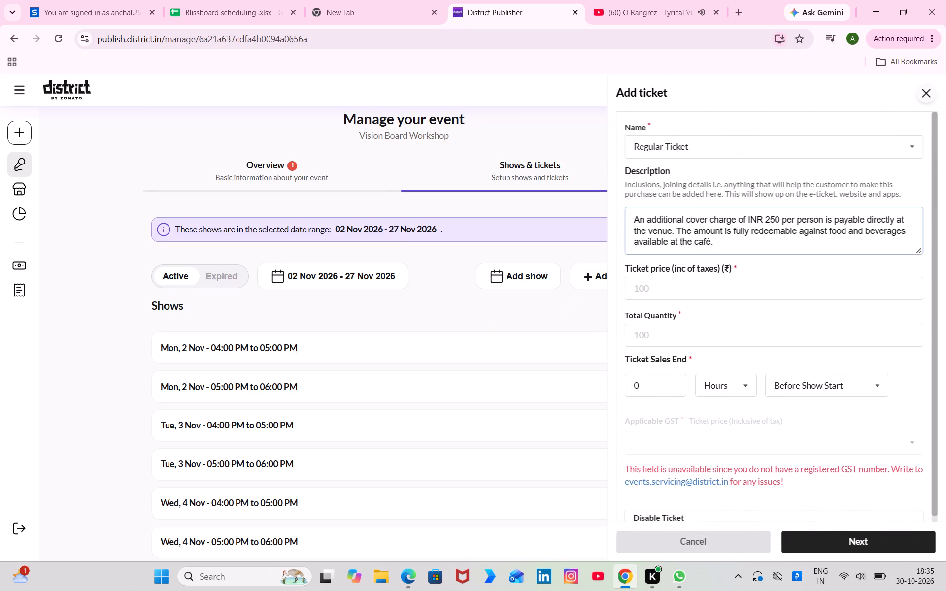
{"action": "left_click", "coordinate": [702, 147]}
{"action": "left_click", "coordinate": [714, 185]}
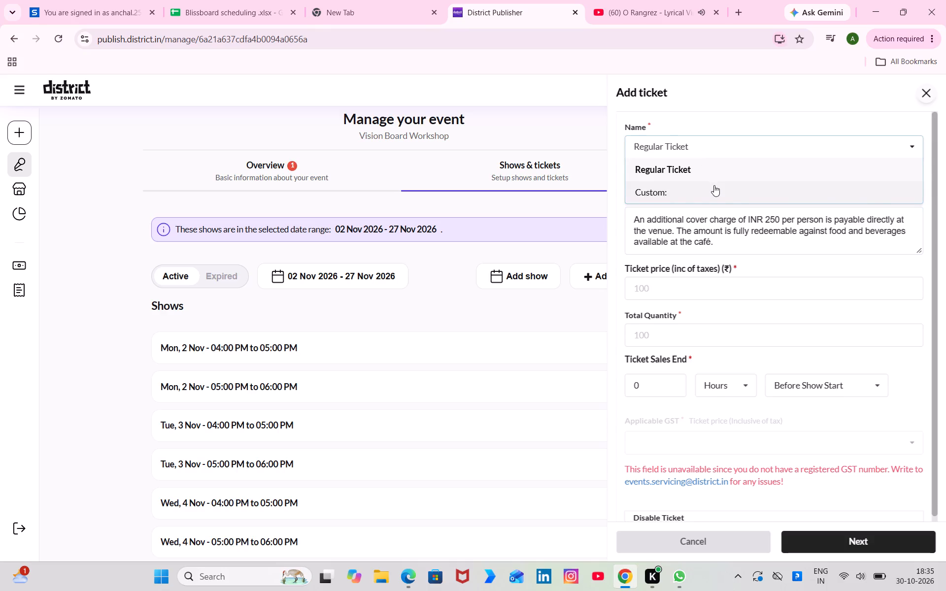
{"action": "left_click", "coordinate": [729, 154]}
{"action": "left_click", "coordinate": [789, 174]}
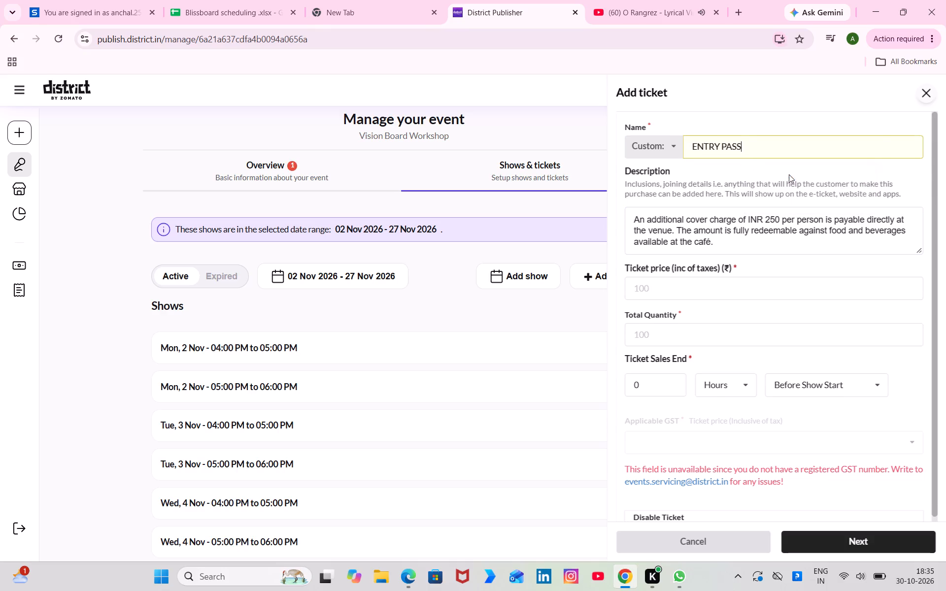
Set the ticket's total quantity to 10 and its sales end to 30 minutes before show start.
{"action": "left_click", "coordinate": [697, 338]}
{"action": "type", "text": "10"}
{"action": "left_click", "coordinate": [635, 385]}
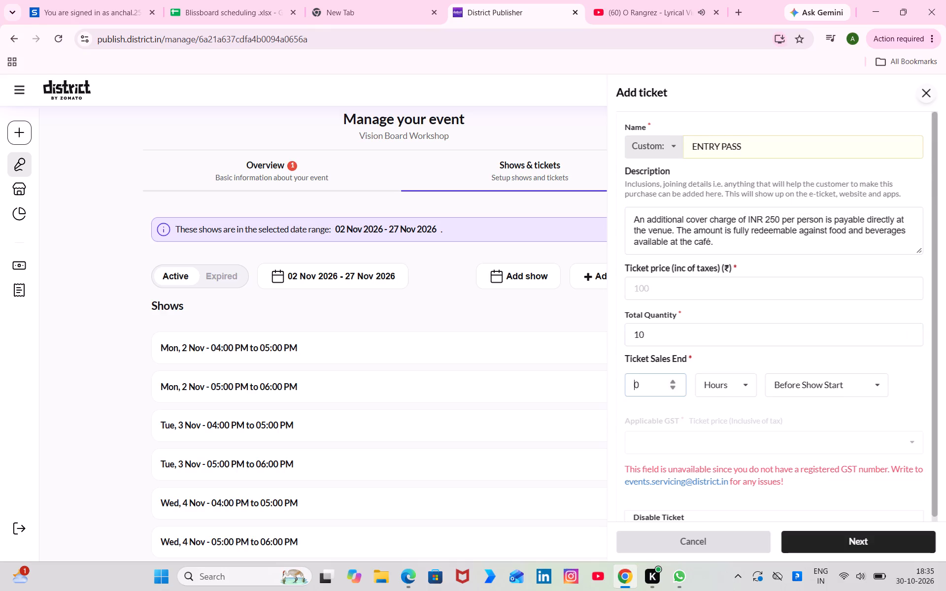
{"action": "key", "text": "3"}
{"action": "left_click", "coordinate": [713, 393]}
{"action": "left_click", "coordinate": [712, 414]}
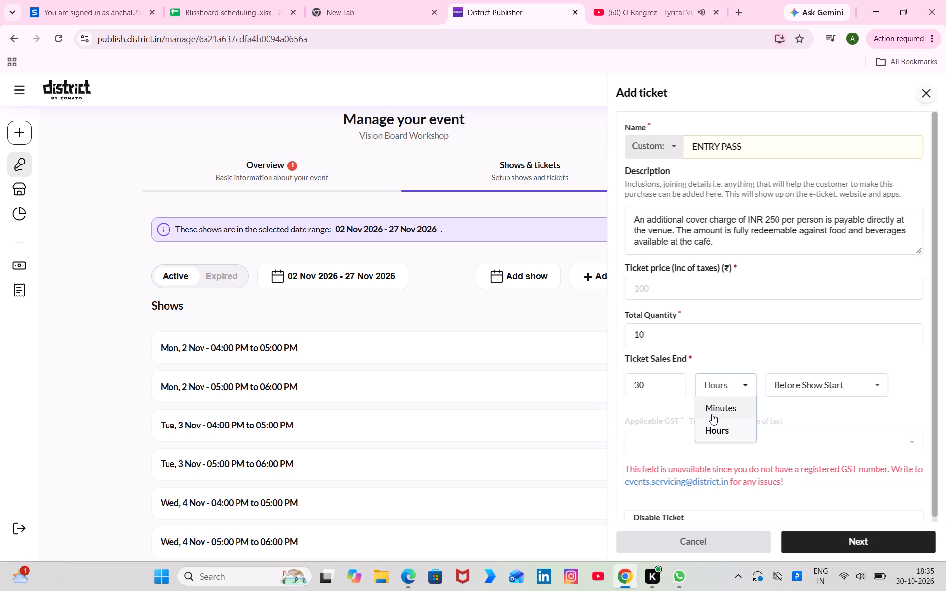
Check the Vision Board price in the Blissboard sheet and set the ticket price to ₹899.
{"action": "left_click", "coordinate": [710, 292]}
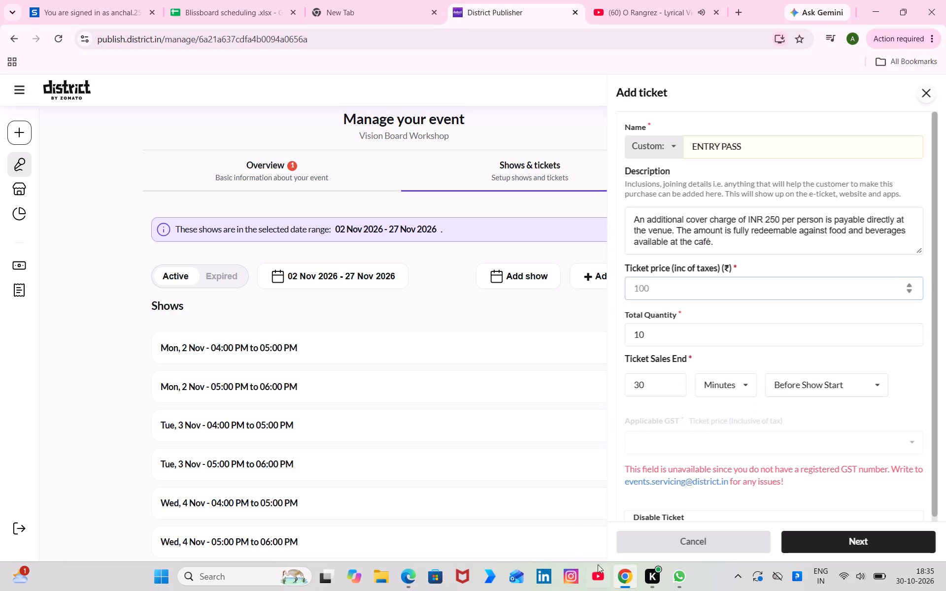
{"action": "left_click", "coordinate": [403, 573]}
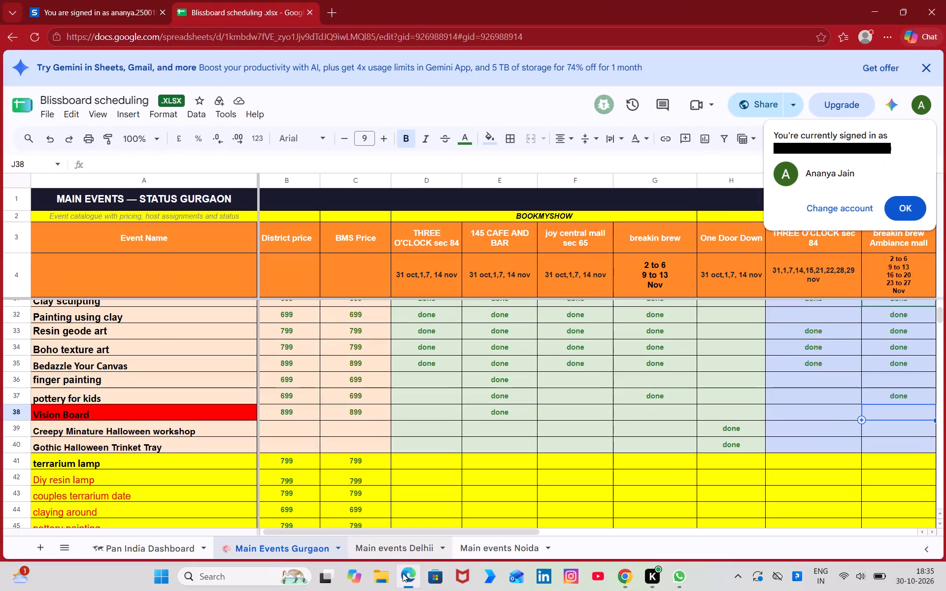
{"action": "left_click", "coordinate": [403, 573]}
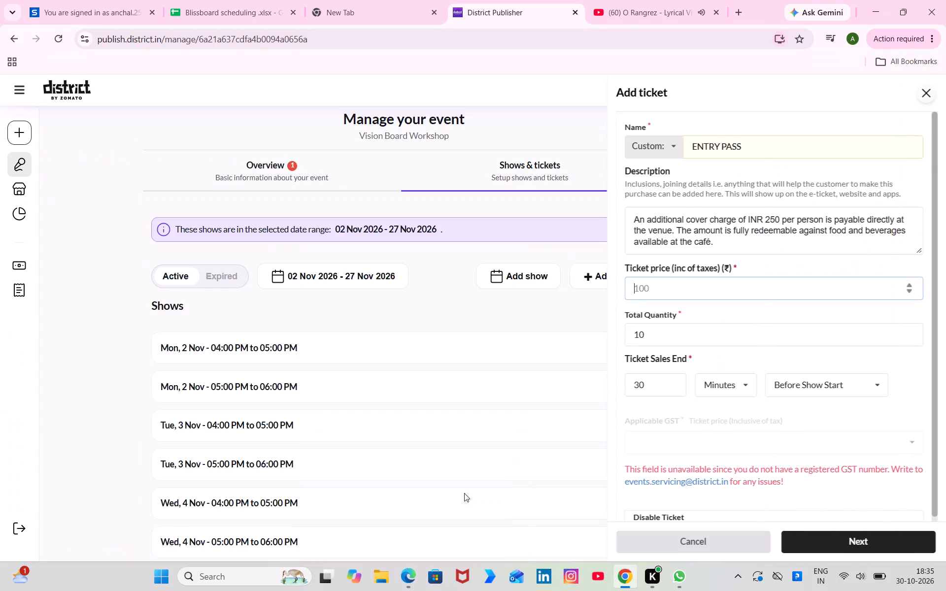
{"action": "type", "text": "88"}
{"action": "key", "text": "BackSpace"}
{"action": "type", "text": "99"}
Apply the ENTRY PASS ticket to all shows and confirm the changes.
{"action": "left_click", "coordinate": [840, 546]}
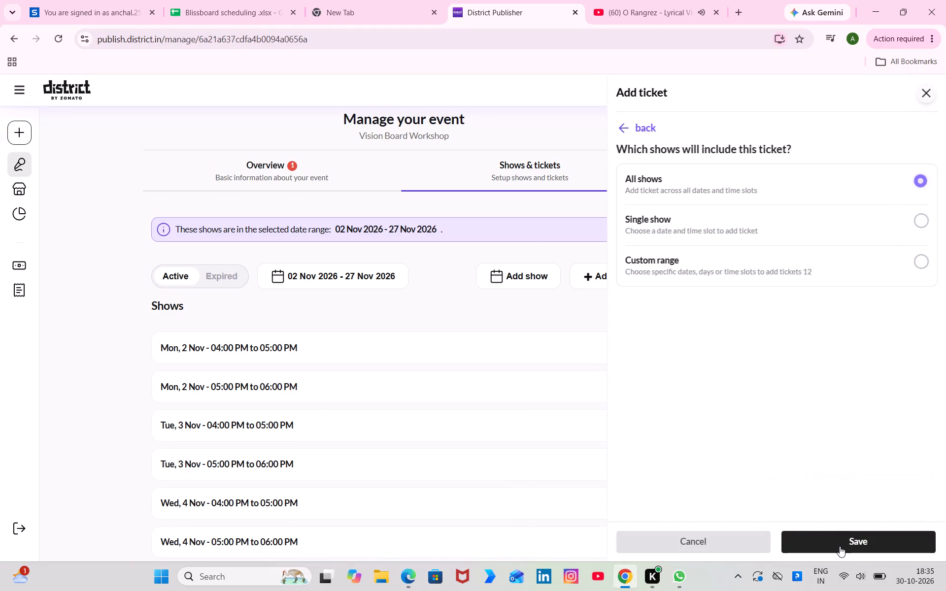
{"action": "left_click", "coordinate": [840, 546]}
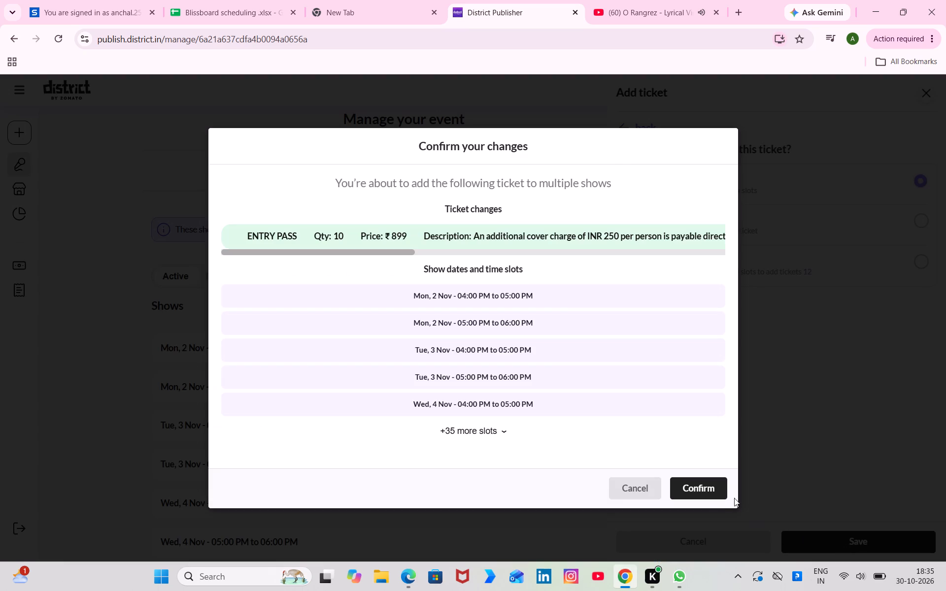
{"action": "left_click", "coordinate": [716, 493]}
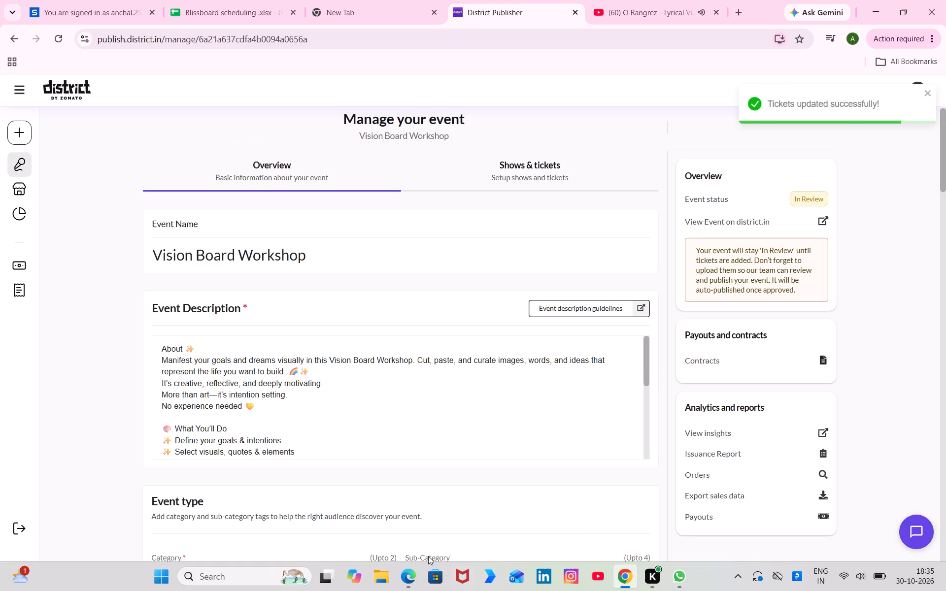
Return from the Vision Board Workshop to the District Publisher events overview.
{"action": "left_click", "coordinate": [10, 34]}
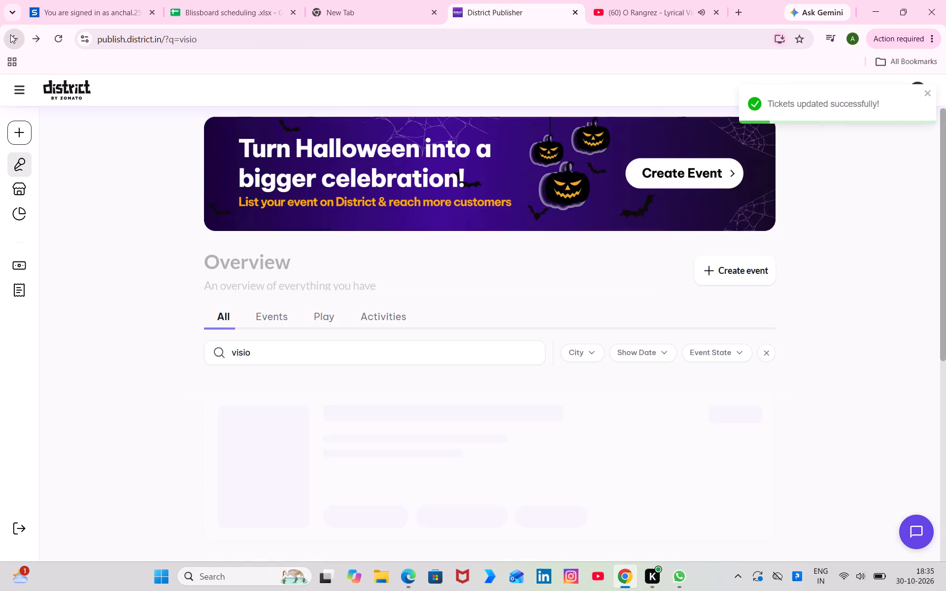
Switch to the Blissboard sheet in Edge and mark the Vision Board row as done for breakin brew Ambiance mall.
{"action": "left_click", "coordinate": [402, 573]}
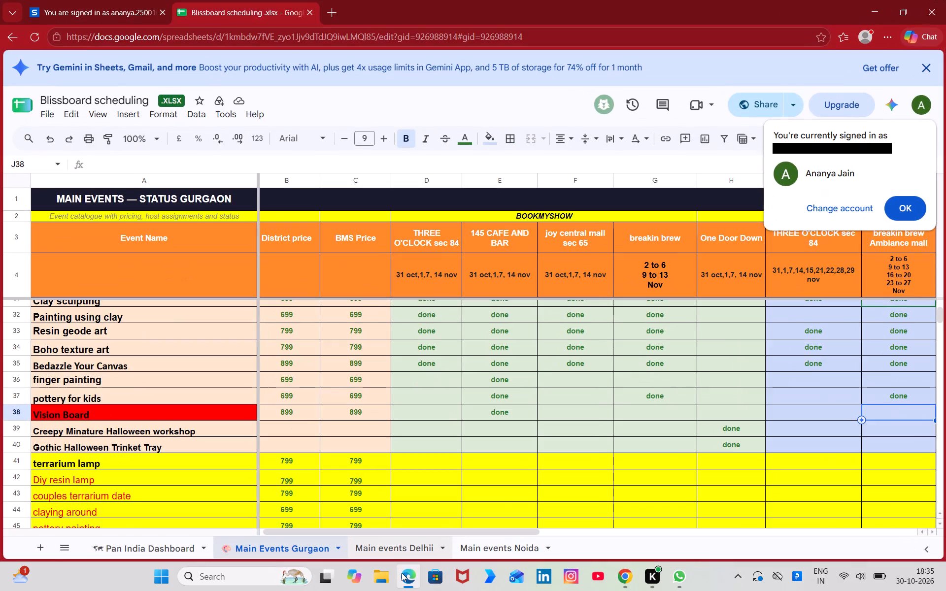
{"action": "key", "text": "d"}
{"action": "key", "text": "Return"}
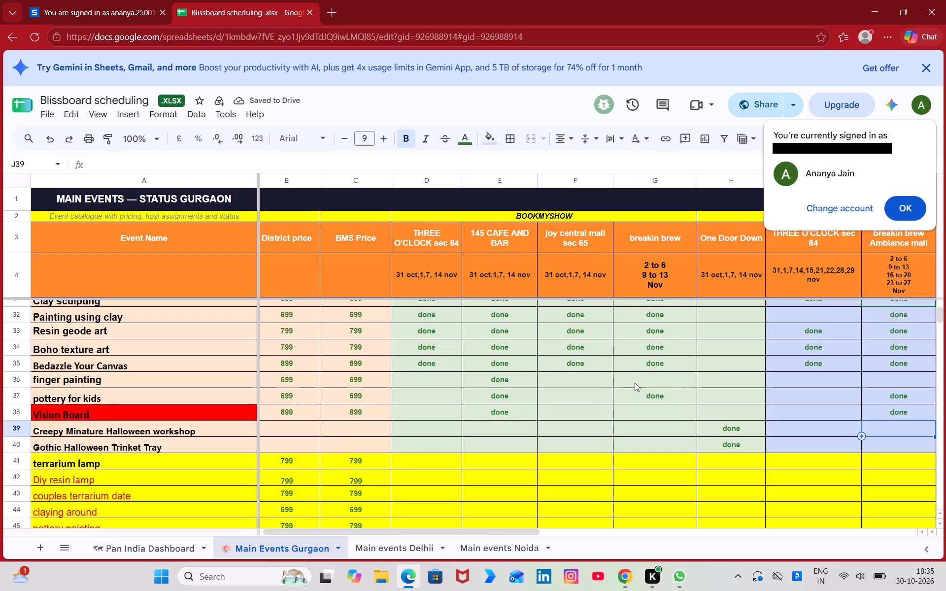
Review the Main Events Gurgaon sheet for the scheduling status of the workshops across venues.
{"action": "scroll", "coordinate": [635, 383], "scroll_direction": "up", "scroll_amount": 2}
{"action": "scroll", "coordinate": [635, 383], "scroll_direction": "down", "scroll_amount": 3}
{"action": "scroll", "coordinate": [635, 383], "scroll_direction": "left", "scroll_amount": 1}
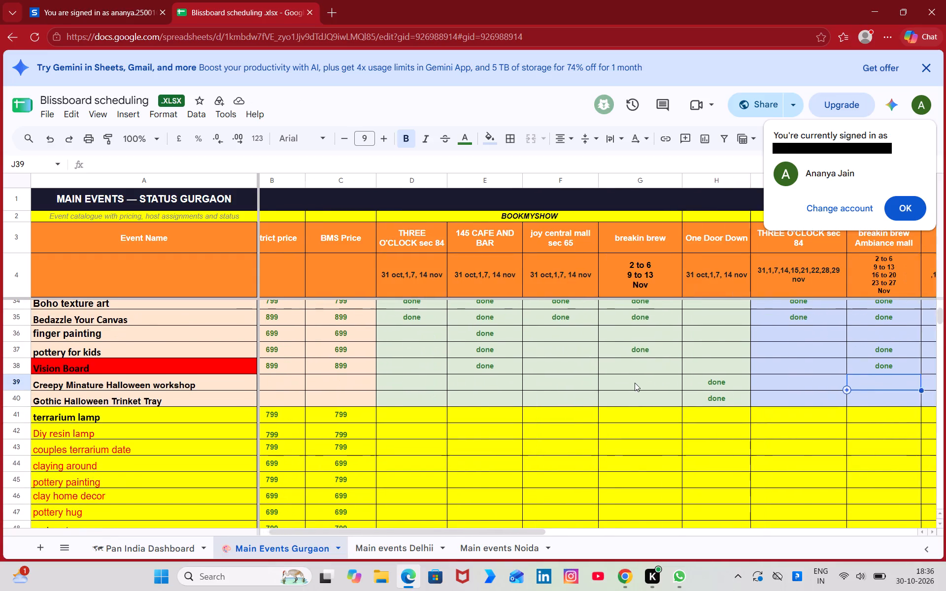
{"action": "scroll", "coordinate": [635, 383], "scroll_direction": "left", "scroll_amount": 1}
{"action": "scroll", "coordinate": [635, 383], "scroll_direction": "right", "scroll_amount": 5}
{"action": "scroll", "coordinate": [635, 383], "scroll_direction": "up", "scroll_amount": 12}
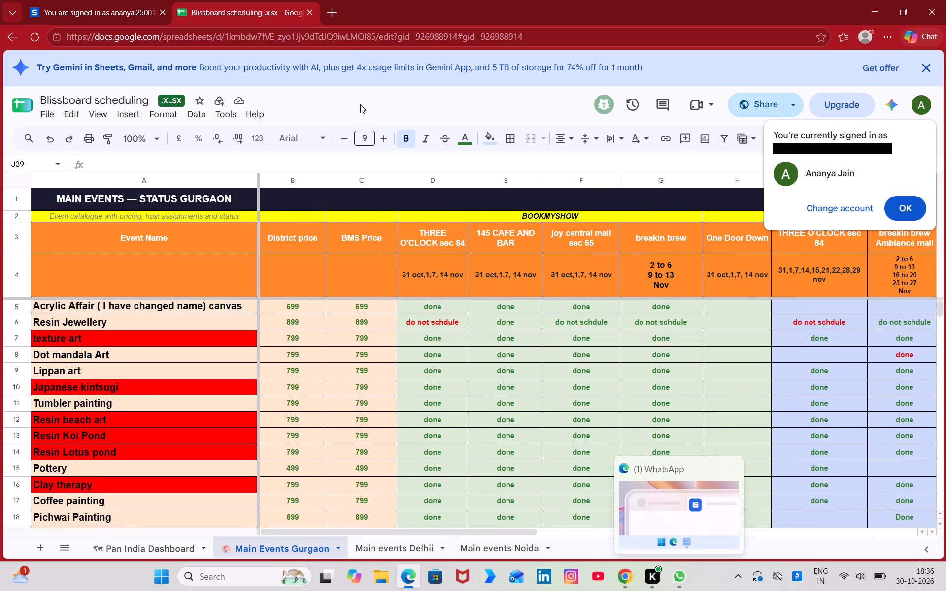
Open two new browser tabs alongside the scheduling sheet.
{"action": "left_click", "coordinate": [327, 12]}
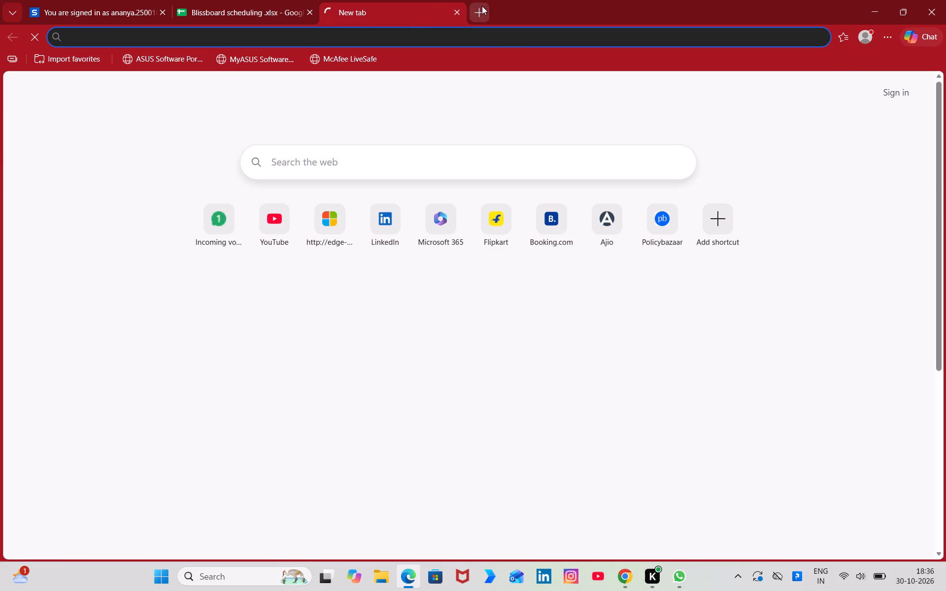
{"action": "left_click", "coordinate": [482, 6]}
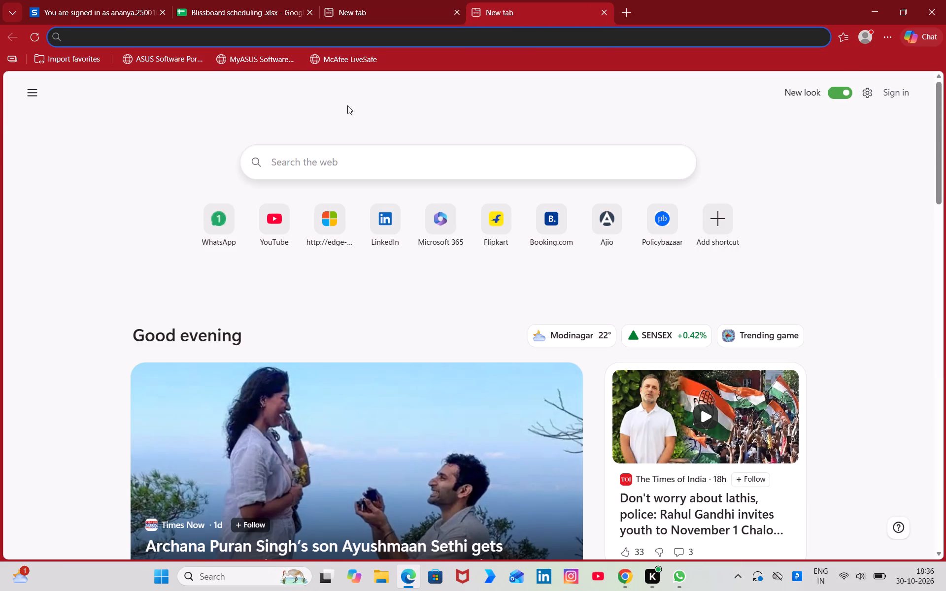
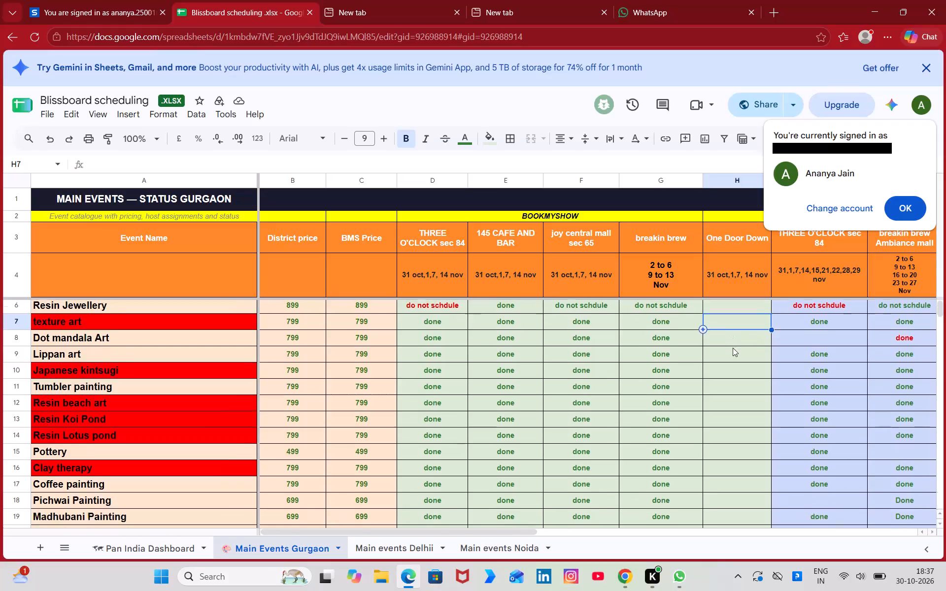
Examine the Main Events Gurgaon schedule for unscheduled District events and select the Japanese kintsugi cell under joy central mall.
{"action": "scroll", "coordinate": [733, 348], "scroll_direction": "down", "scroll_amount": 5}
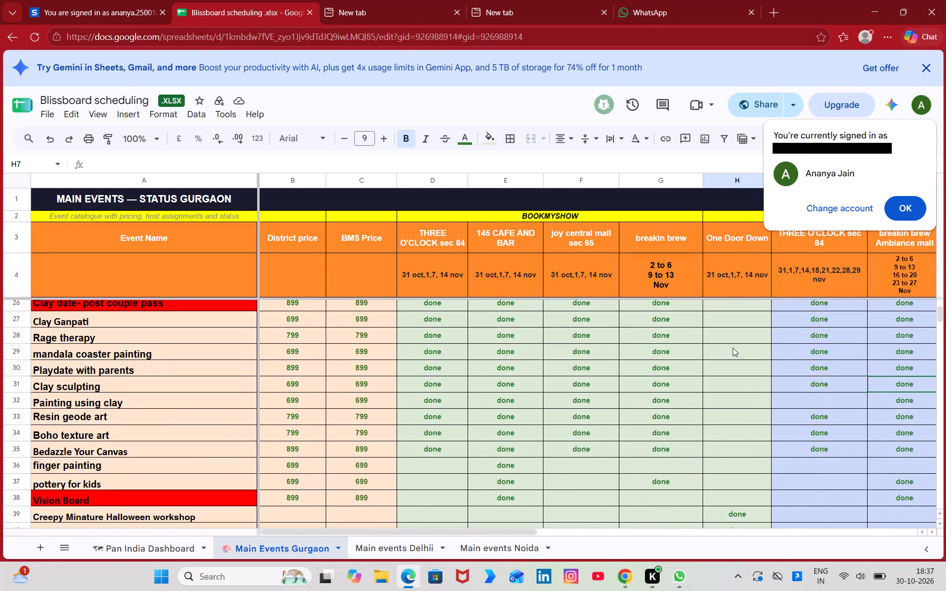
{"action": "scroll", "coordinate": [733, 348], "scroll_direction": "up", "scroll_amount": 2}
{"action": "scroll", "coordinate": [733, 348], "scroll_direction": "left", "scroll_amount": 5}
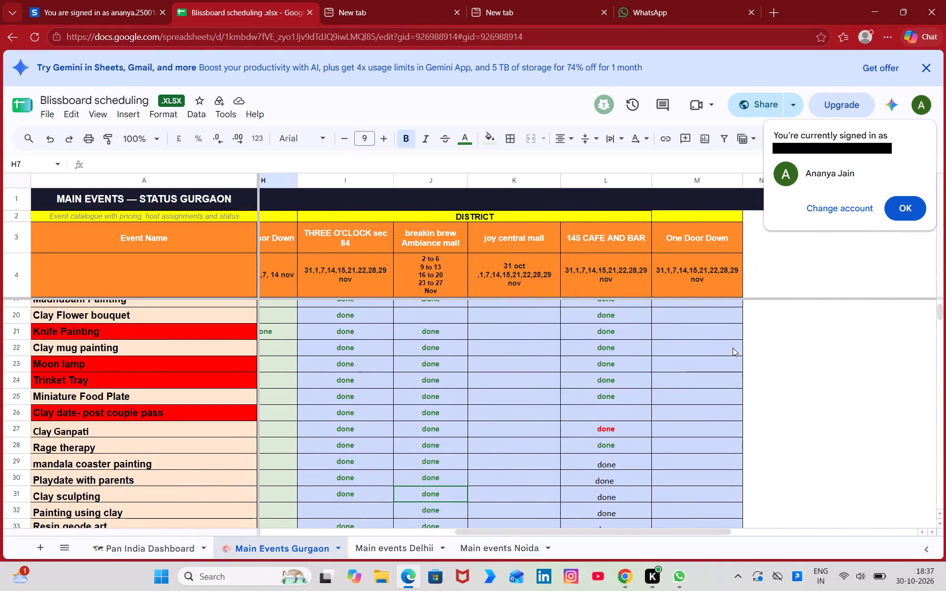
{"action": "scroll", "coordinate": [733, 348], "scroll_direction": "right", "scroll_amount": 4}
{"action": "scroll", "coordinate": [733, 348], "scroll_direction": "up", "scroll_amount": 5}
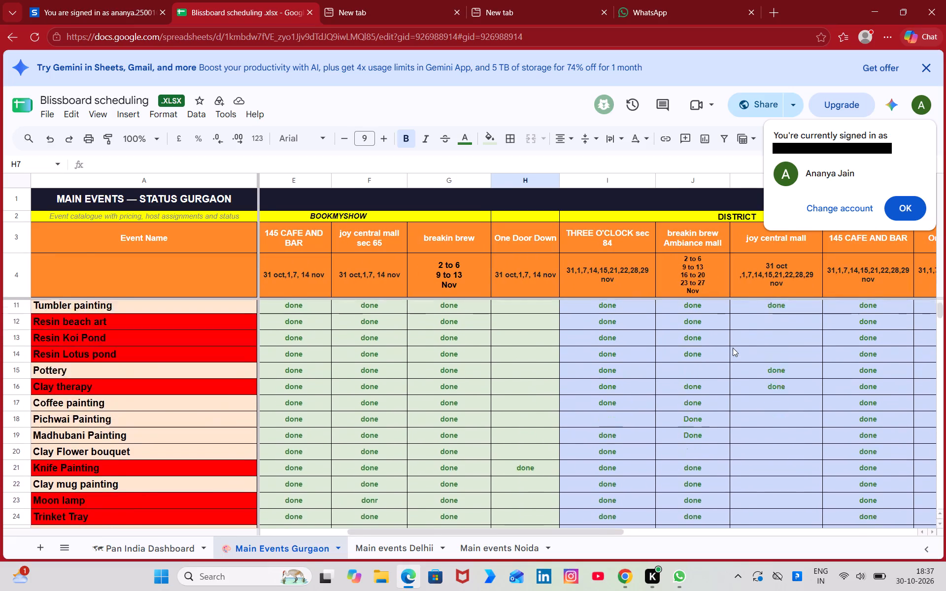
{"action": "scroll", "coordinate": [729, 348], "scroll_direction": "right", "scroll_amount": 5}
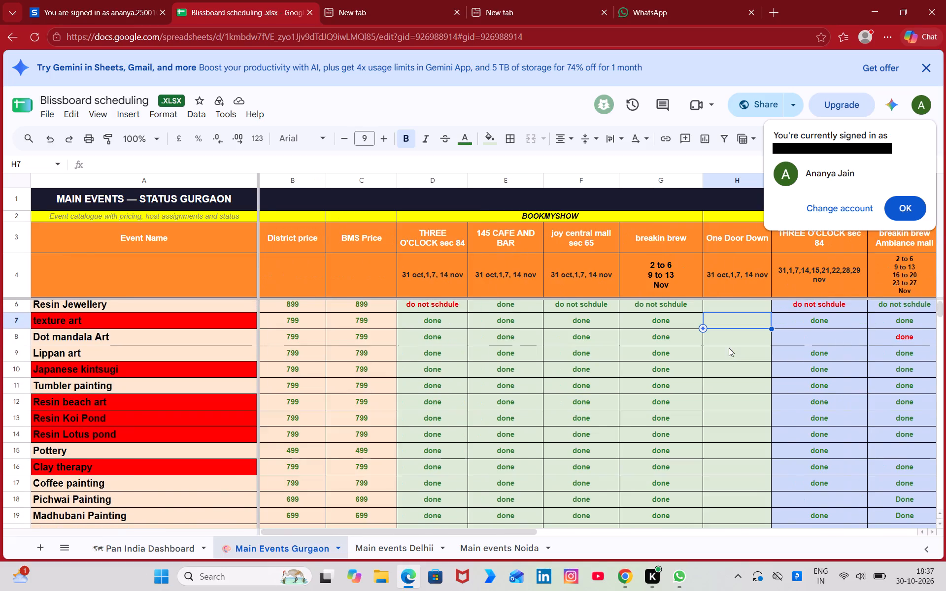
{"action": "scroll", "coordinate": [729, 348], "scroll_direction": "left", "scroll_amount": 5}
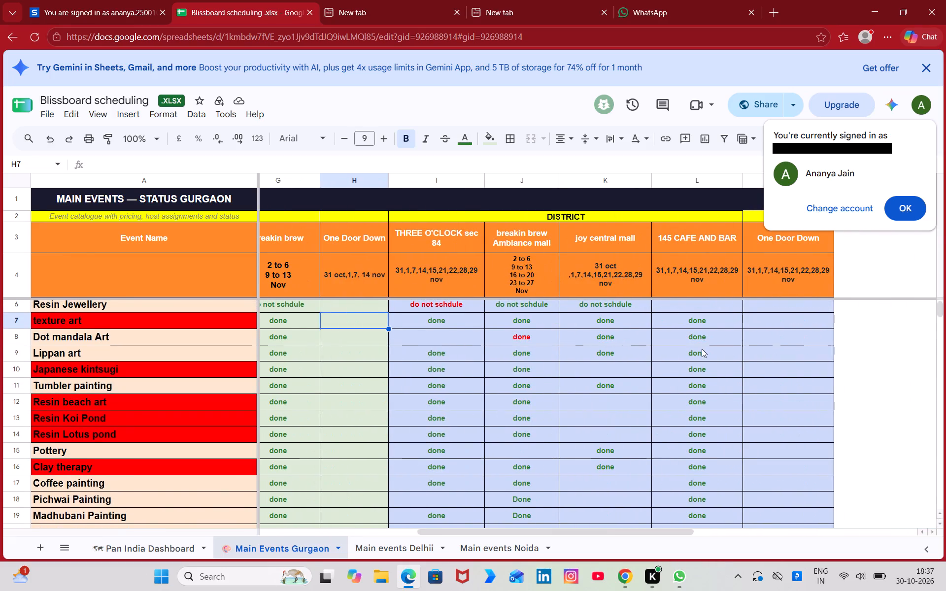
{"action": "scroll", "coordinate": [702, 349], "scroll_direction": "up", "scroll_amount": 3}
{"action": "scroll", "coordinate": [702, 349], "scroll_direction": "down", "scroll_amount": 5}
{"action": "scroll", "coordinate": [702, 349], "scroll_direction": "up", "scroll_amount": 7}
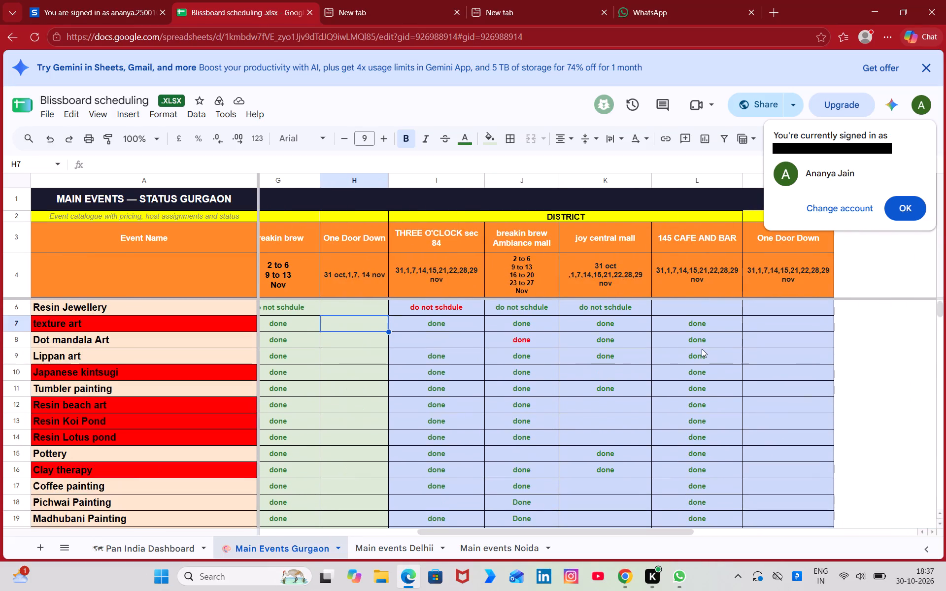
{"action": "scroll", "coordinate": [702, 349], "scroll_direction": "down", "scroll_amount": 6}
{"action": "scroll", "coordinate": [702, 349], "scroll_direction": "up", "scroll_amount": 2}
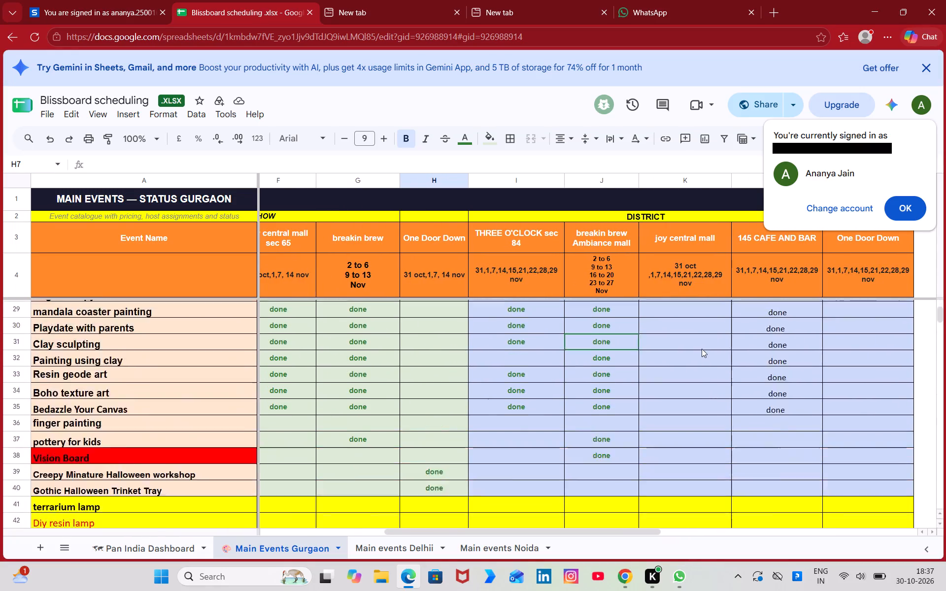
{"action": "scroll", "coordinate": [702, 349], "scroll_direction": "up", "scroll_amount": 2}
{"action": "left_click", "coordinate": [684, 390]}
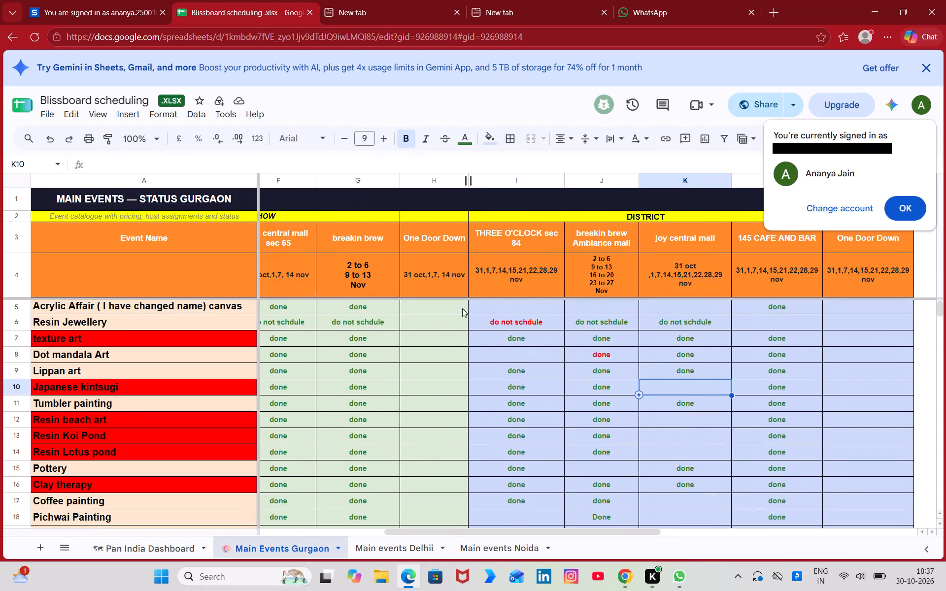
Switch to District Publisher in Chrome and search the events overview for "japa".
{"action": "left_click", "coordinate": [412, 578]}
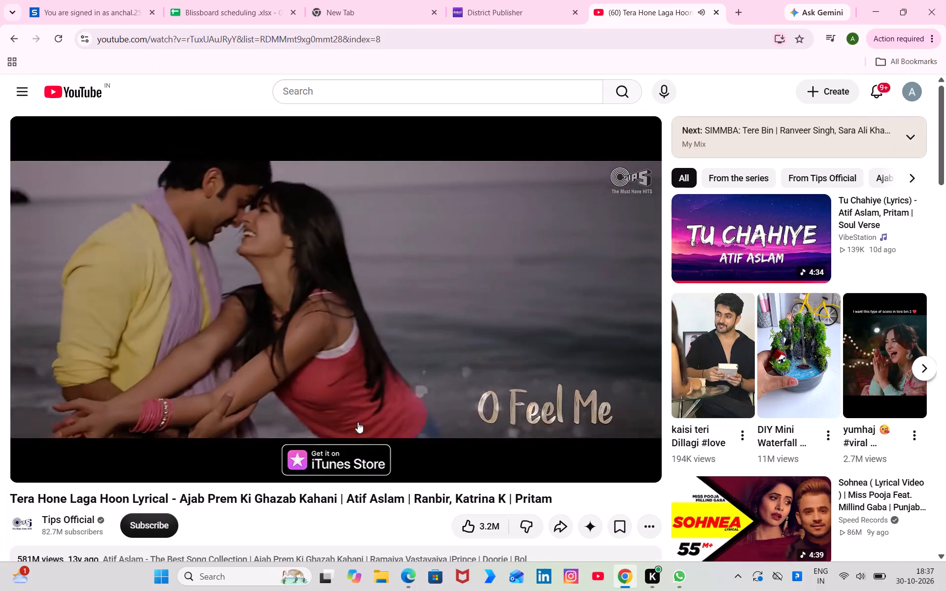
{"action": "left_click", "coordinate": [509, 7]}
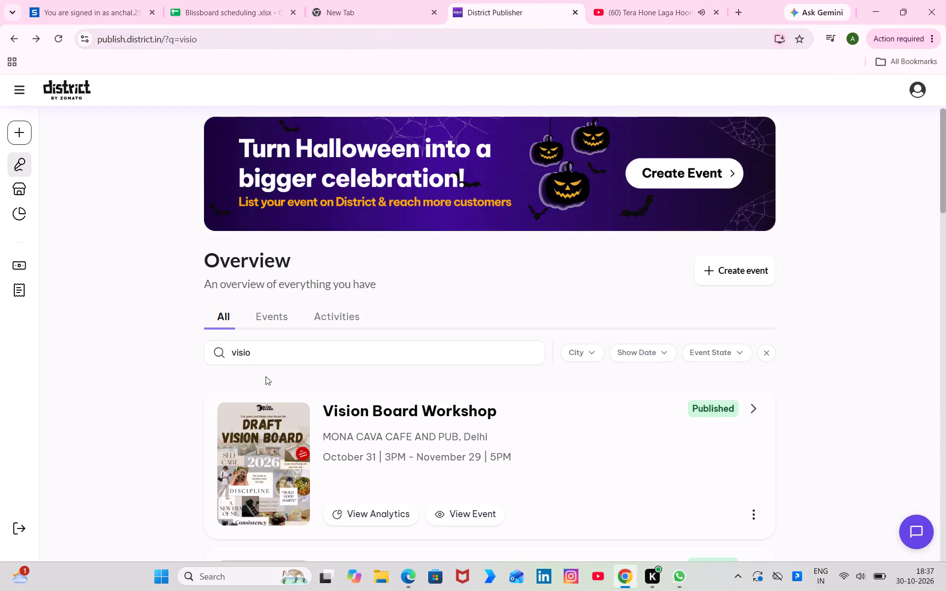
{"action": "left_click_drag", "start_coordinate": [269, 356], "coordinate": [216, 347]}
{"action": "type", "text": "japa"}
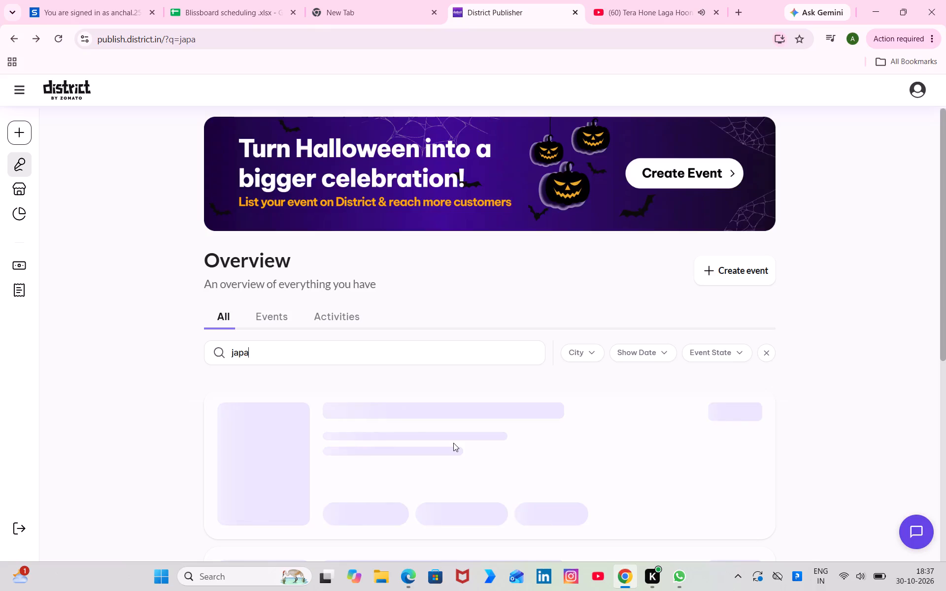
{"action": "left_click", "coordinate": [401, 578]}
{"action": "left_click", "coordinate": [401, 578]}
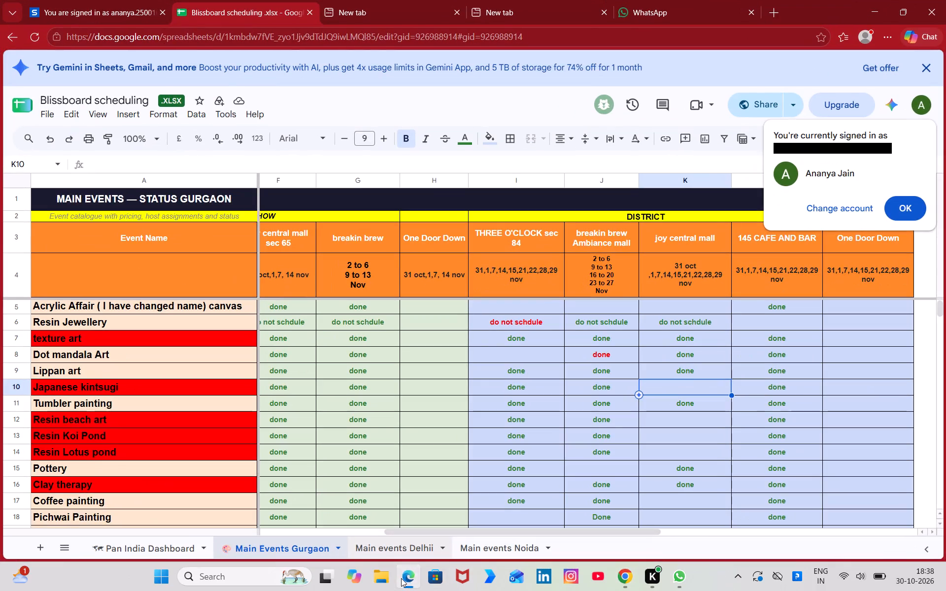
{"action": "key", "text": "n"}
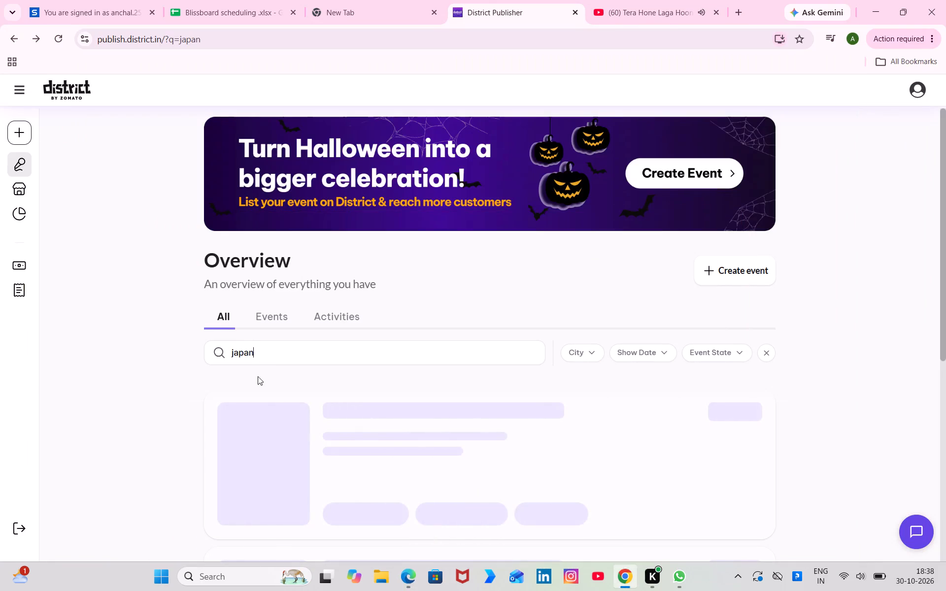
{"action": "key", "text": "BackSpace"}
{"action": "key", "text": "BackSpace"}
{"action": "key", "text": "BackSpace"}
{"action": "key", "text": "BackSpace"}
{"action": "key", "text": "BackSpace"}
{"action": "key", "text": "BackSpace"}
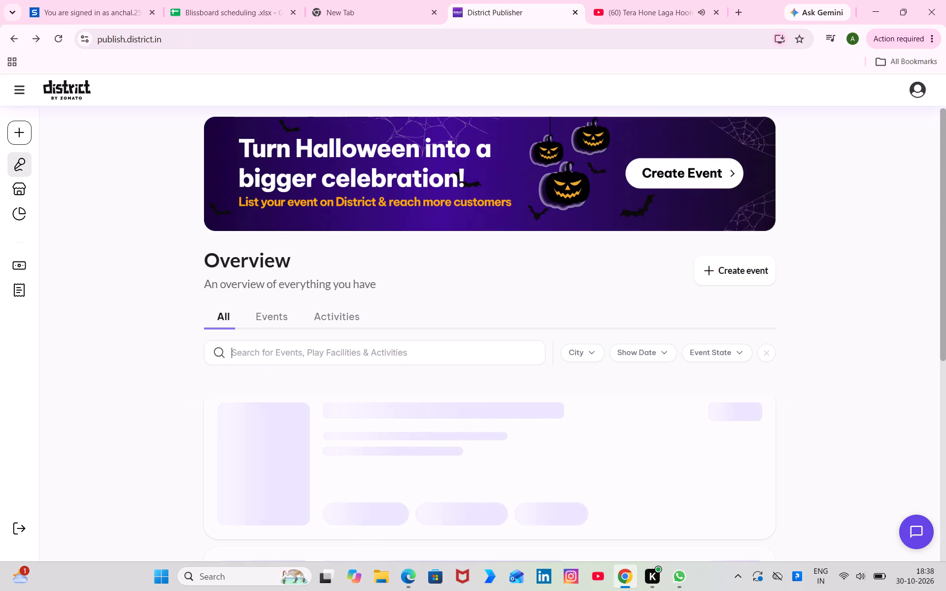
{"action": "type", "text": "japa"}
Look through the Japanese Kintsugi listings, examining the venue, dates and status of each Gurugram event.
{"action": "scroll", "coordinate": [449, 434], "scroll_direction": "down", "scroll_amount": 5}
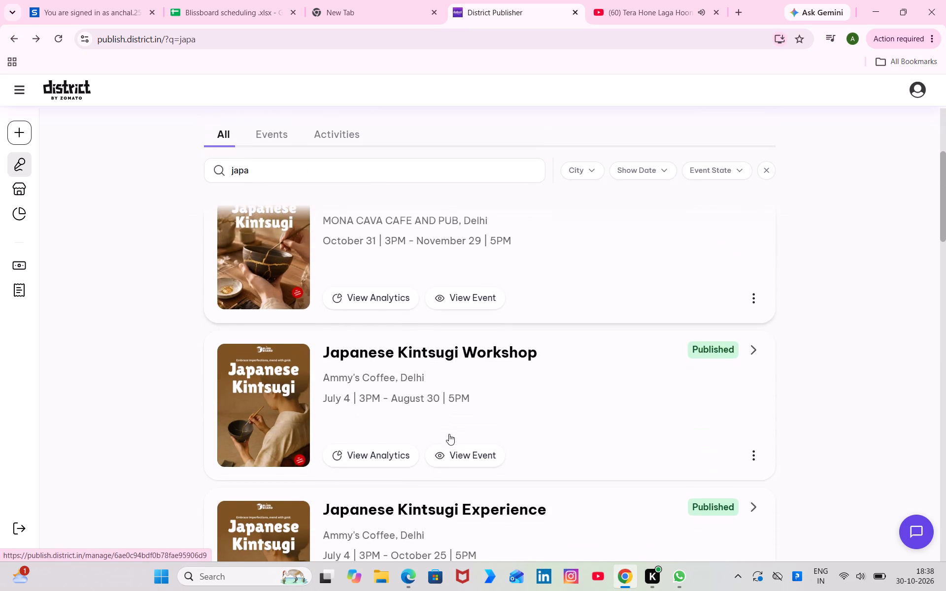
{"action": "scroll", "coordinate": [449, 434], "scroll_direction": "down", "scroll_amount": 8}
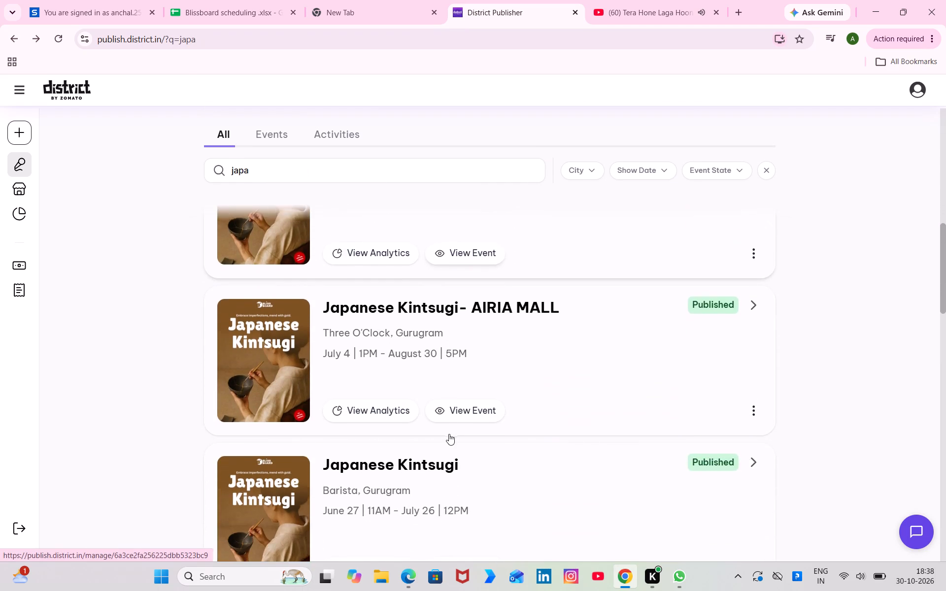
{"action": "scroll", "coordinate": [449, 434], "scroll_direction": "down", "scroll_amount": 6}
{"action": "scroll", "coordinate": [449, 434], "scroll_direction": "up", "scroll_amount": 3}
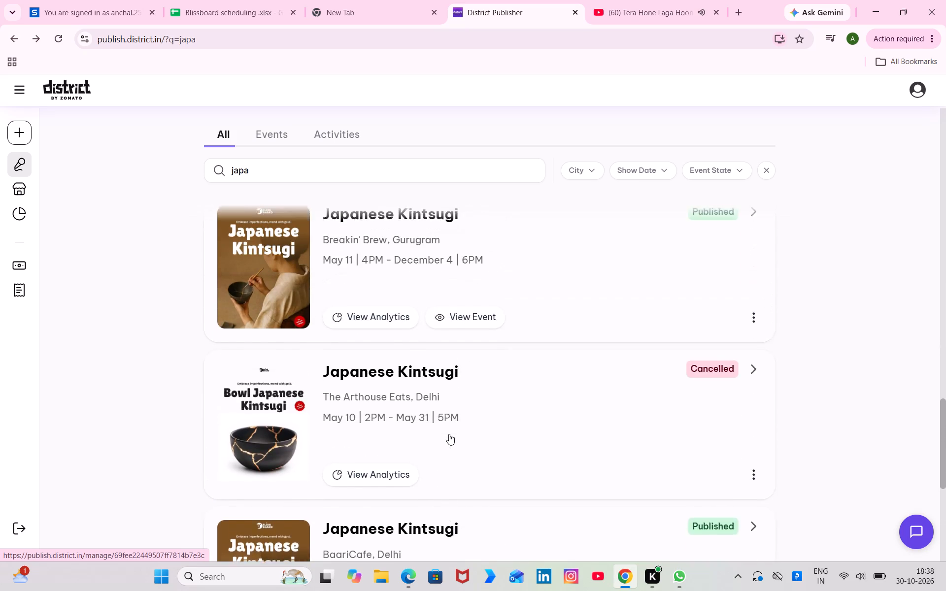
{"action": "scroll", "coordinate": [449, 434], "scroll_direction": "up", "scroll_amount": 3}
{"action": "scroll", "coordinate": [449, 434], "scroll_direction": "down", "scroll_amount": 3}
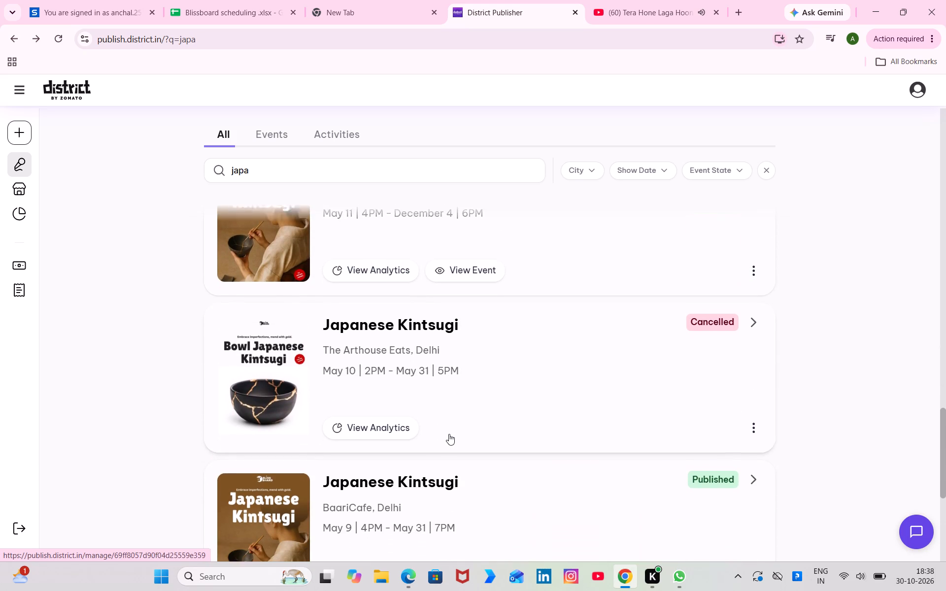
{"action": "scroll", "coordinate": [449, 434], "scroll_direction": "down", "scroll_amount": 5}
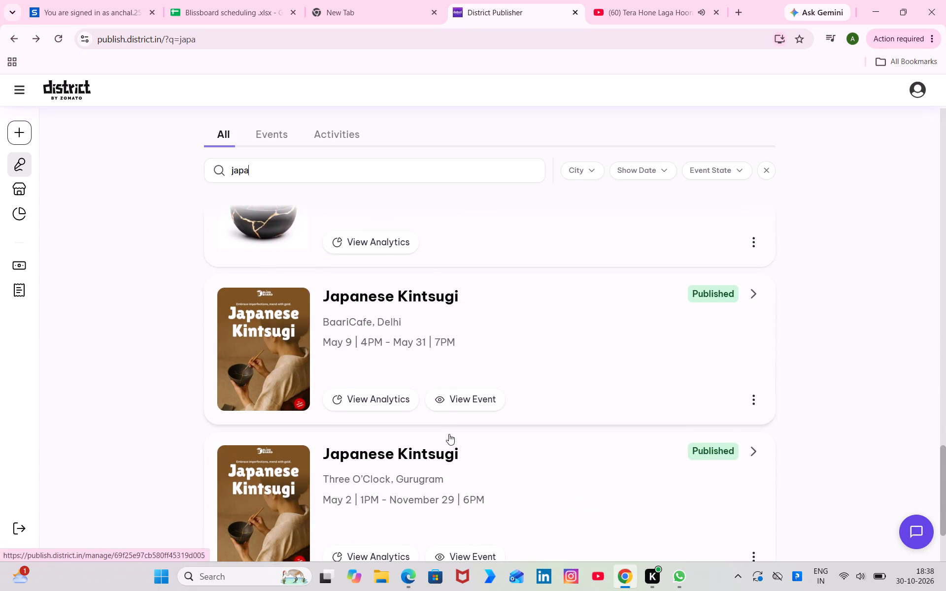
{"action": "scroll", "coordinate": [449, 434], "scroll_direction": "down", "scroll_amount": 2}
{"action": "scroll", "coordinate": [449, 434], "scroll_direction": "up", "scroll_amount": 8}
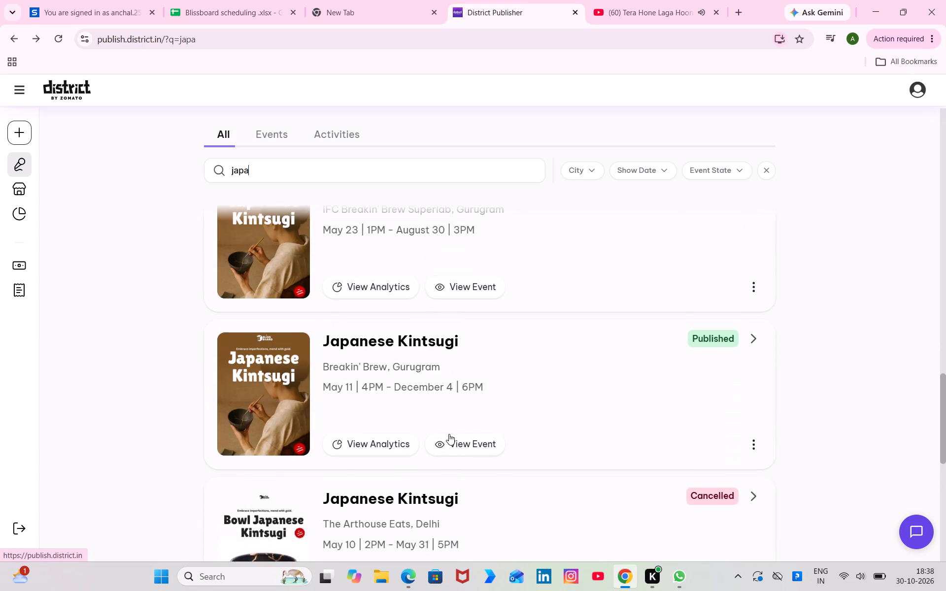
Review the District venue columns and event rows on the Main Events Gurgaon sheet of Blissboard scheduling for workshops still unscheduled.
{"action": "left_click", "coordinate": [264, 13]}
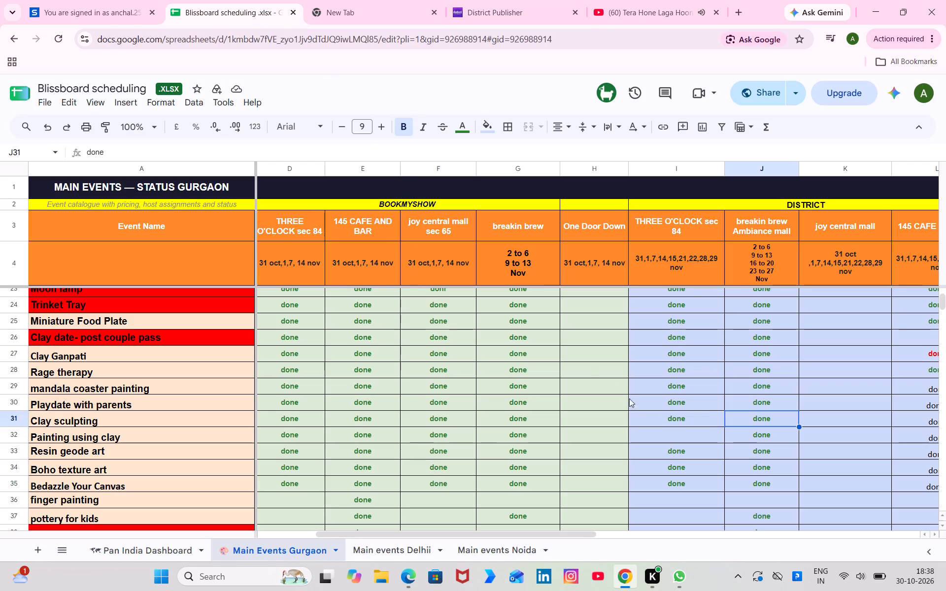
{"action": "scroll", "coordinate": [757, 395], "scroll_direction": "left", "scroll_amount": 4}
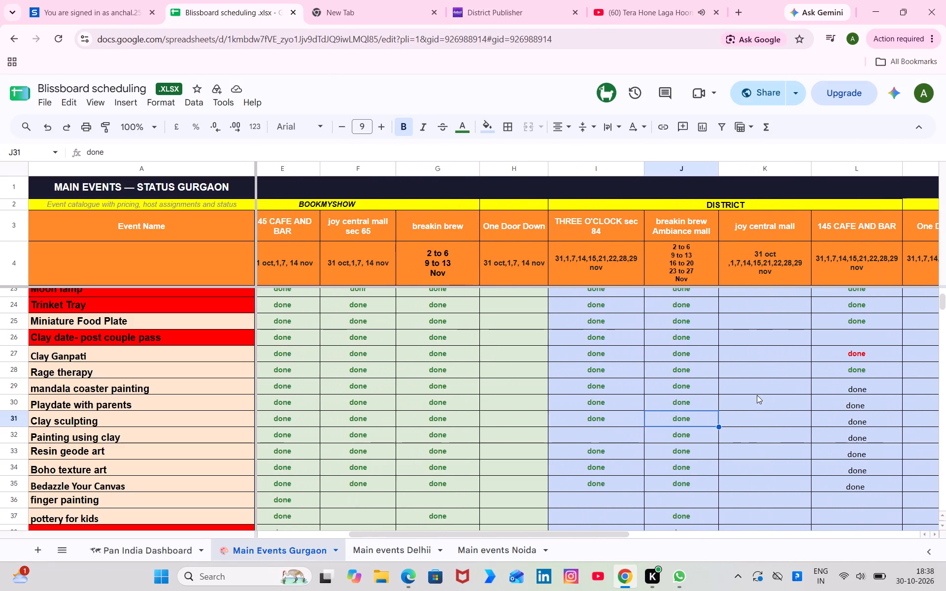
{"action": "scroll", "coordinate": [757, 395], "scroll_direction": "up", "scroll_amount": 8}
{"action": "scroll", "coordinate": [757, 395], "scroll_direction": "right", "scroll_amount": 6}
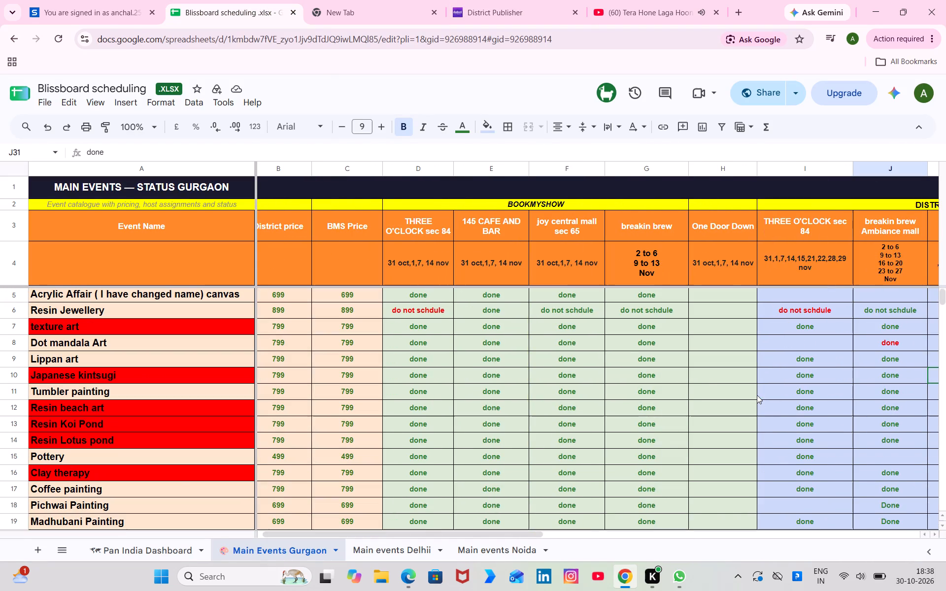
{"action": "scroll", "coordinate": [757, 395], "scroll_direction": "down", "scroll_amount": 6}
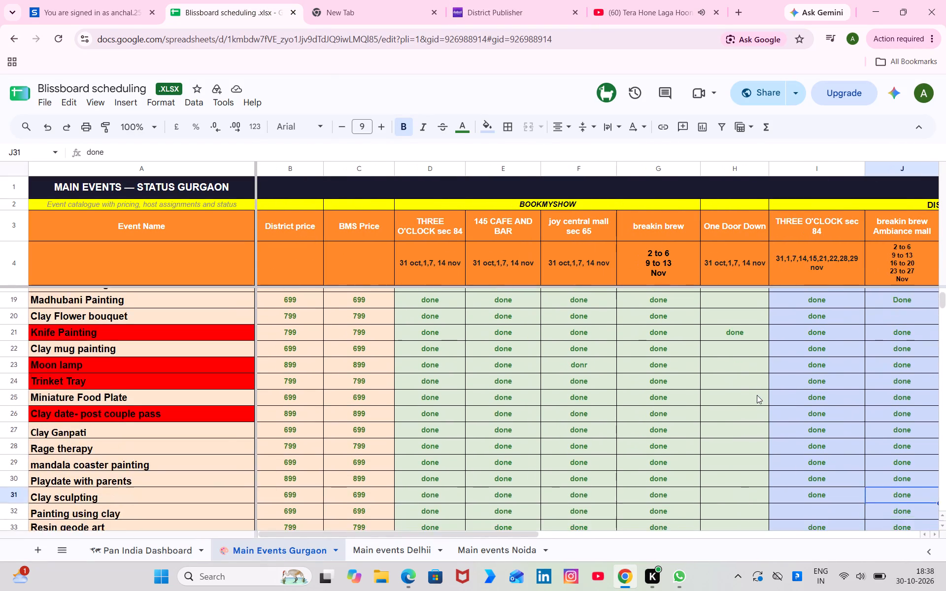
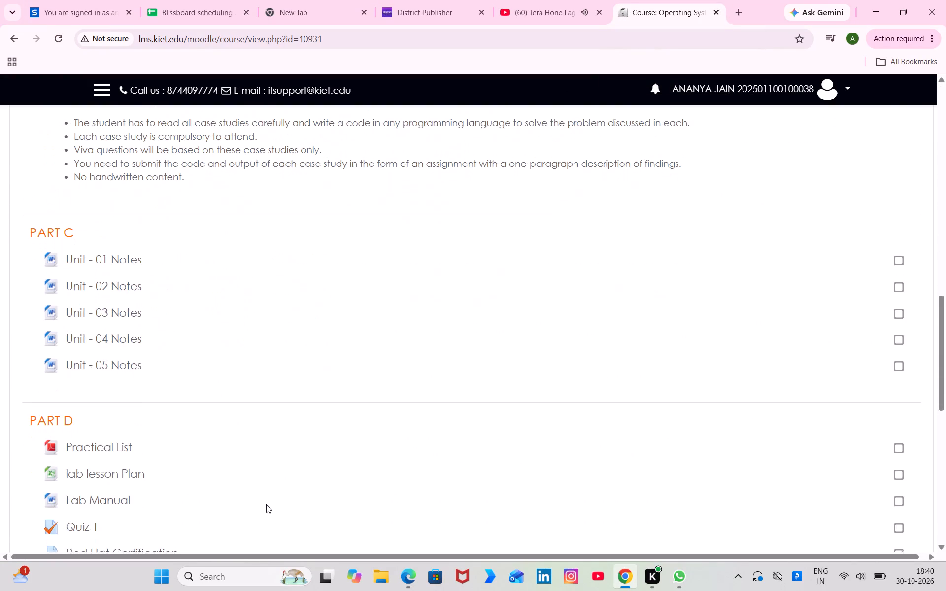
Find Assignment -03 on the Operating System course page in the KIET Moodle and open it.
{"action": "scroll", "coordinate": [266, 504], "scroll_direction": "down", "scroll_amount": 6}
{"action": "scroll", "coordinate": [266, 504], "scroll_direction": "up", "scroll_amount": 5}
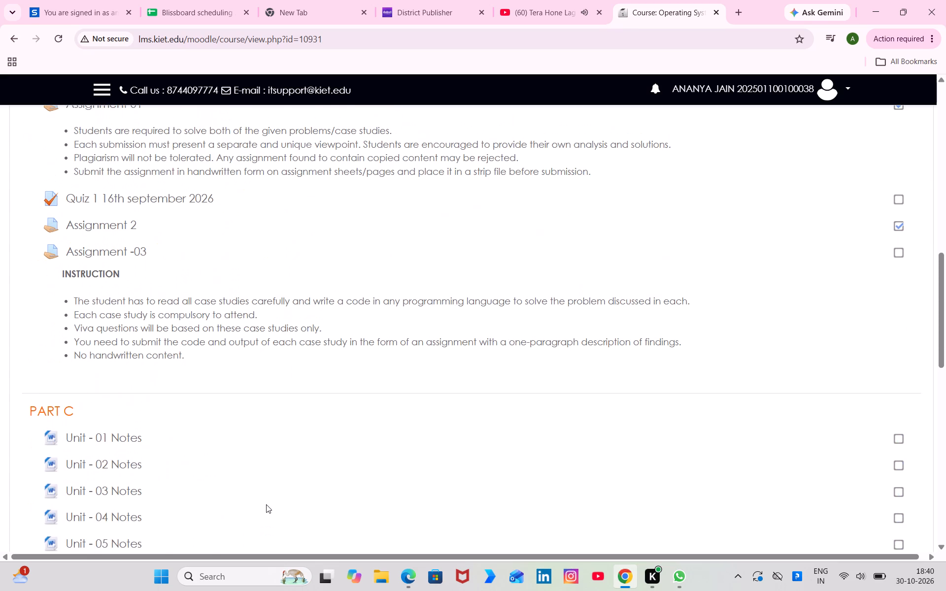
{"action": "scroll", "coordinate": [266, 504], "scroll_direction": "up", "scroll_amount": 1}
{"action": "left_click", "coordinate": [131, 253]}
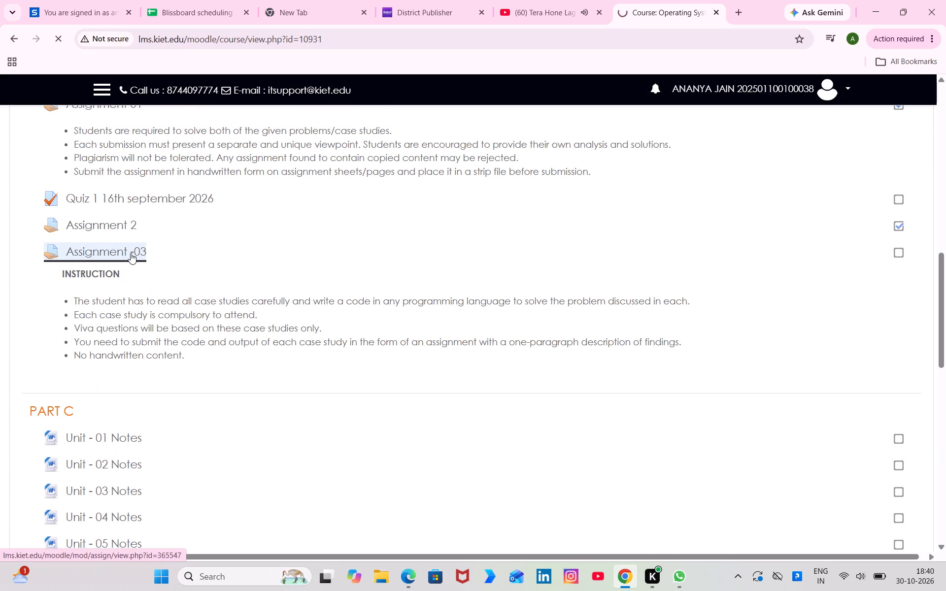
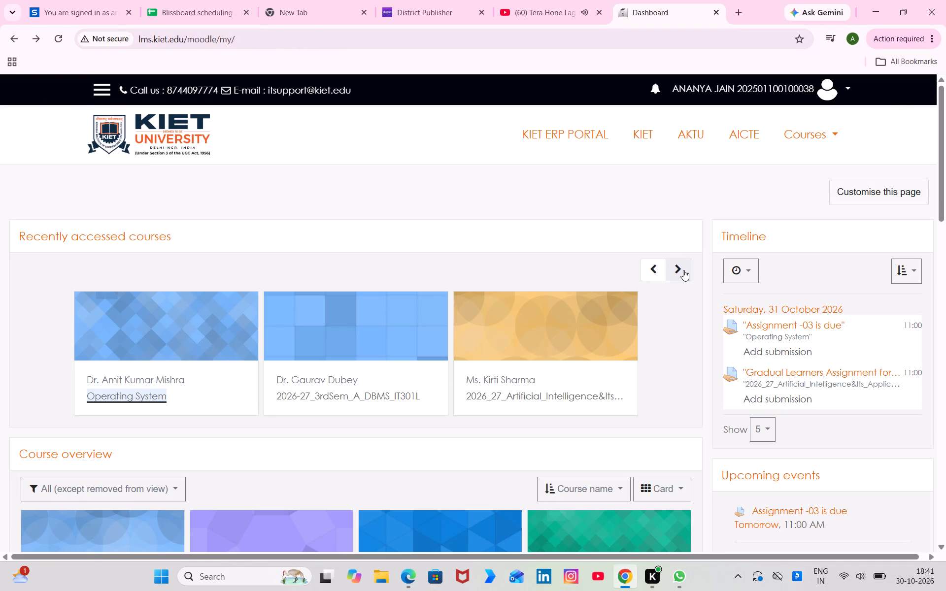
Open the Object Oriented Programming course from the recently accessed courses and examine its notes, video links and lab assignments.
{"action": "left_click", "coordinate": [683, 270]}
{"action": "left_click", "coordinate": [201, 391]}
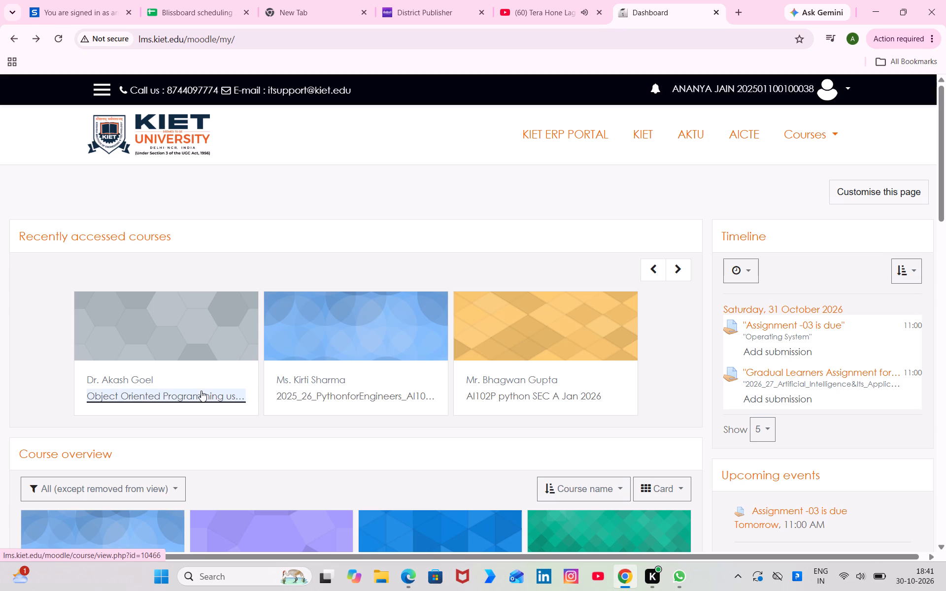
{"action": "scroll", "coordinate": [254, 395], "scroll_direction": "down", "scroll_amount": 7}
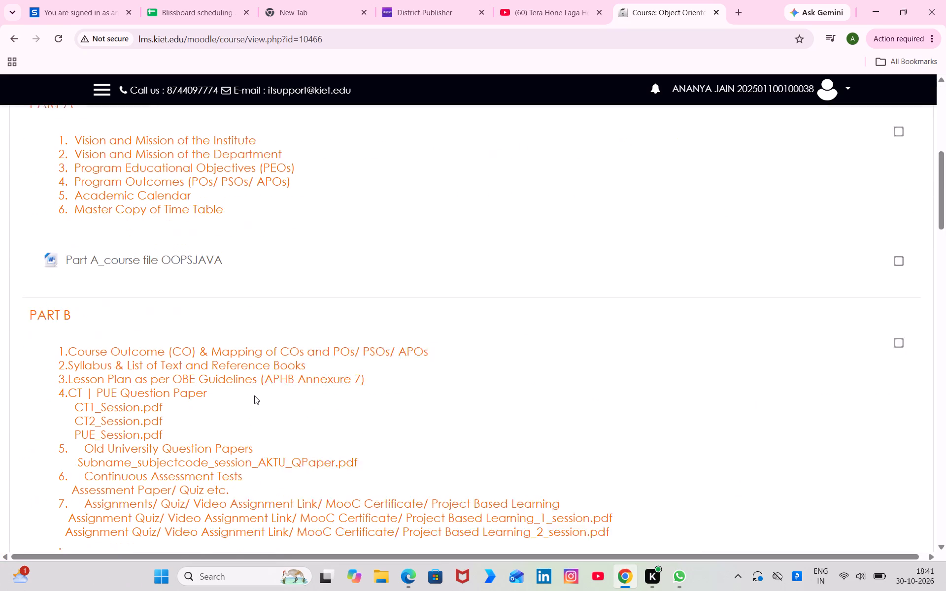
{"action": "scroll", "coordinate": [254, 395], "scroll_direction": "down", "scroll_amount": 4}
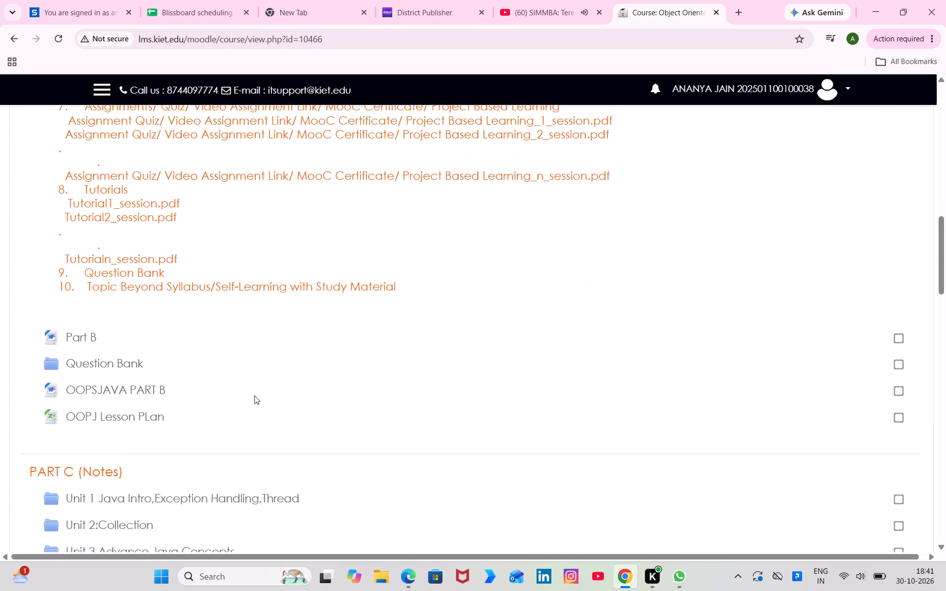
{"action": "scroll", "coordinate": [254, 395], "scroll_direction": "down", "scroll_amount": 6}
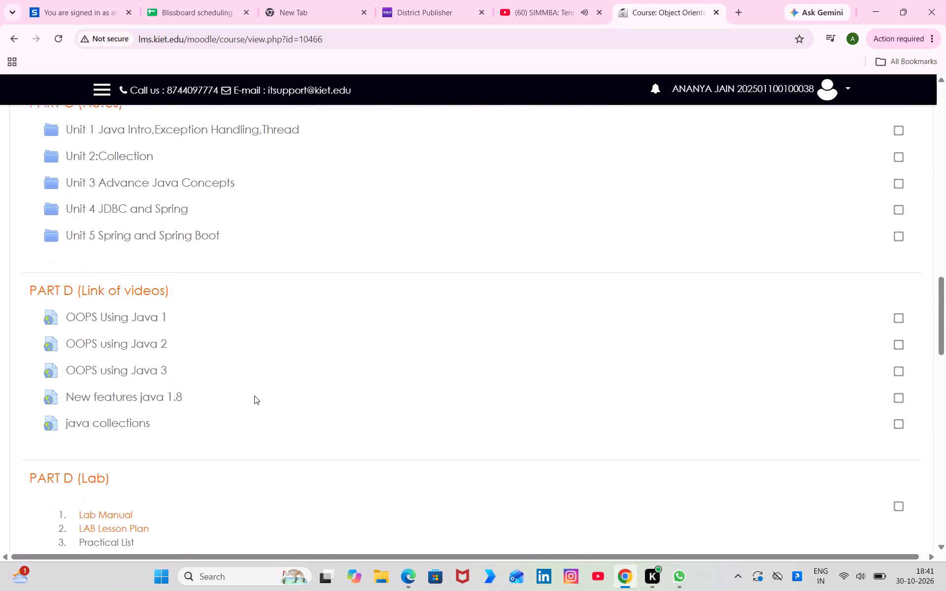
{"action": "scroll", "coordinate": [254, 395], "scroll_direction": "down", "scroll_amount": 2}
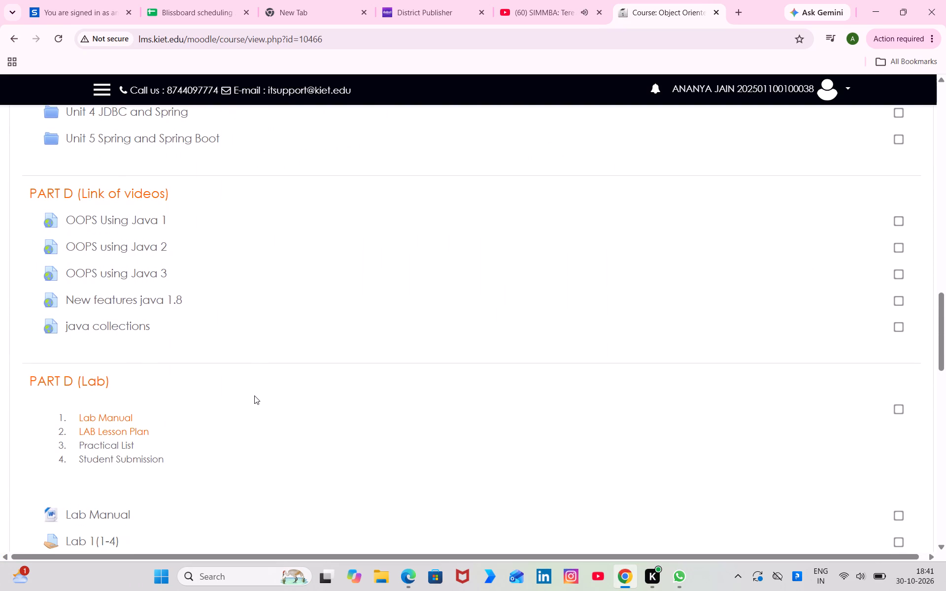
{"action": "scroll", "coordinate": [254, 395], "scroll_direction": "down", "scroll_amount": 2}
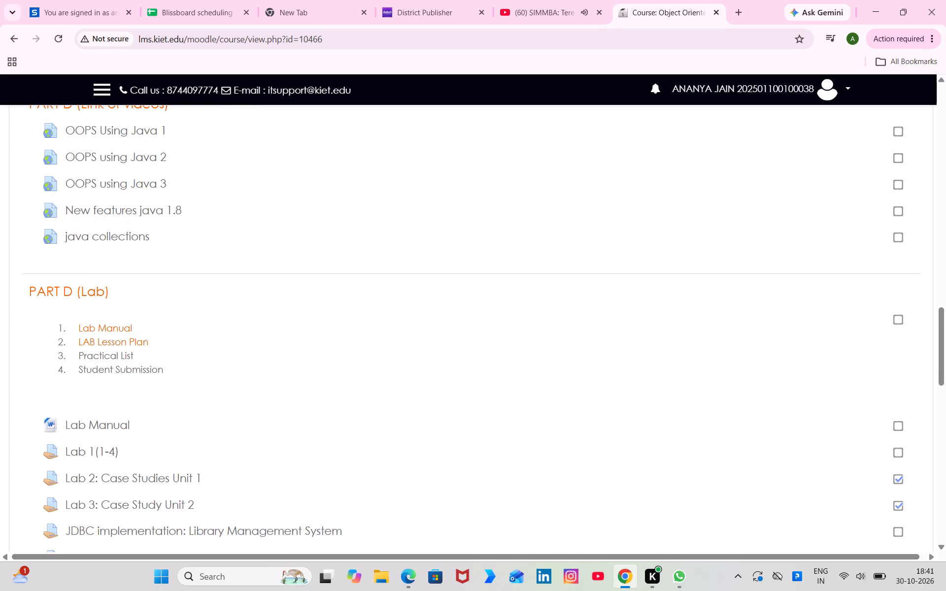
{"action": "scroll", "coordinate": [147, 388], "scroll_direction": "down", "scroll_amount": 1}
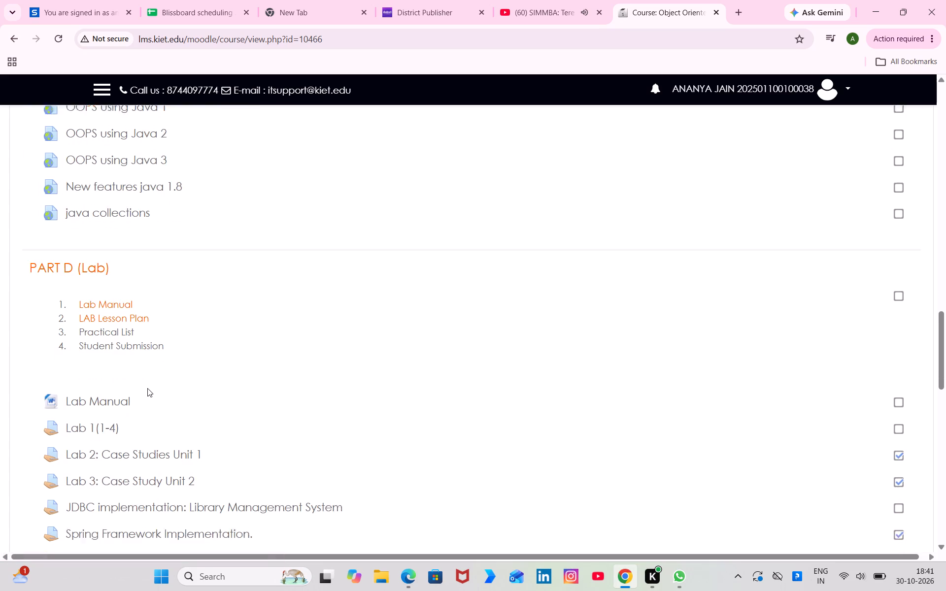
{"action": "scroll", "coordinate": [147, 388], "scroll_direction": "down", "scroll_amount": 4}
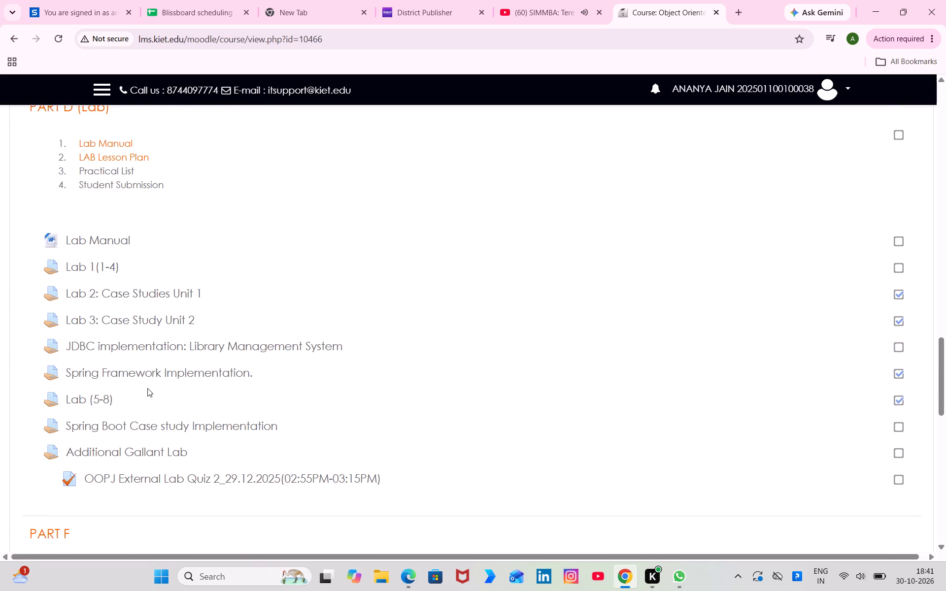
{"action": "scroll", "coordinate": [147, 388], "scroll_direction": "down", "scroll_amount": 1}
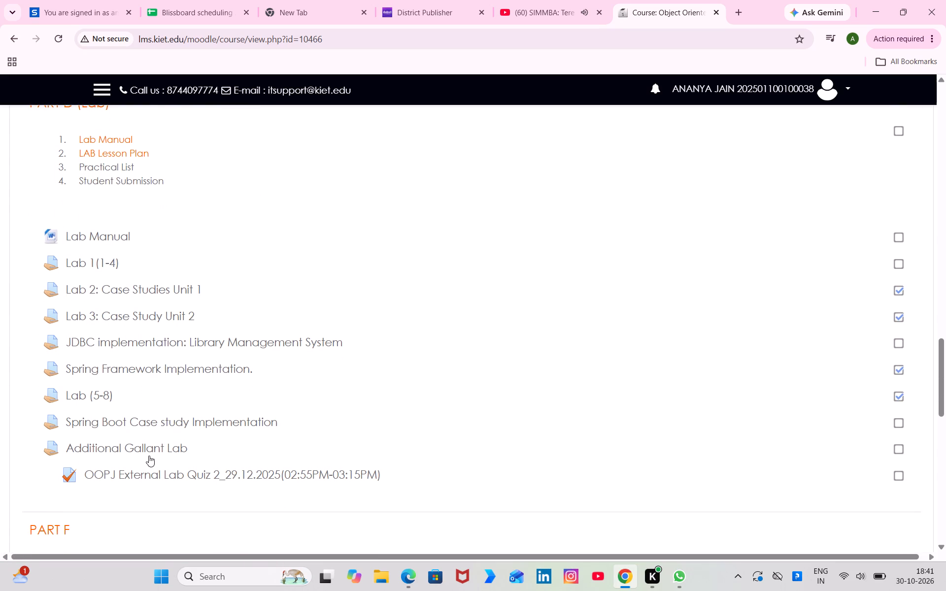
{"action": "scroll", "coordinate": [167, 470], "scroll_direction": "down", "scroll_amount": 1}
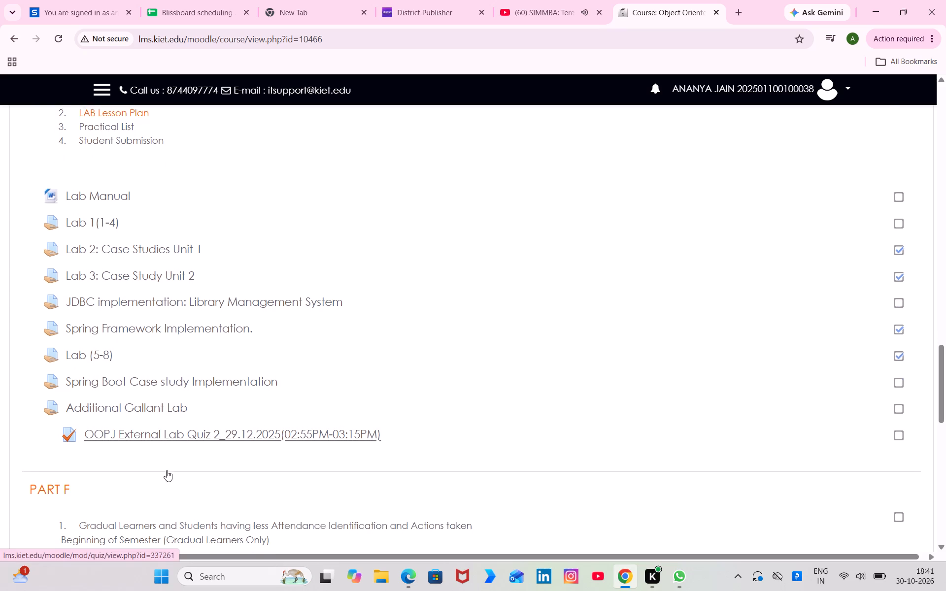
{"action": "scroll", "coordinate": [167, 470], "scroll_direction": "down", "scroll_amount": 1}
{"action": "scroll", "coordinate": [237, 468], "scroll_direction": "down", "scroll_amount": 7}
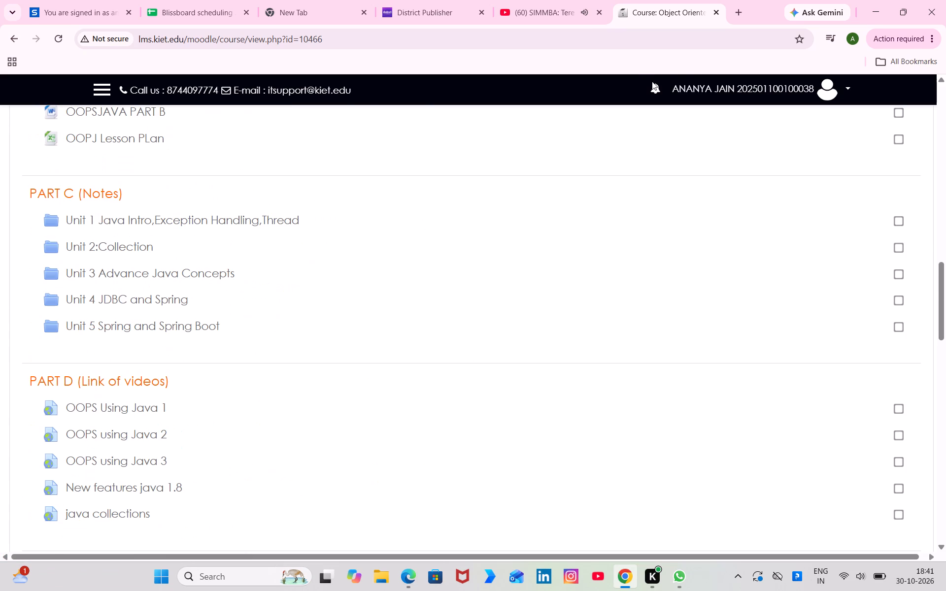
Close the Object Oriented Programming course page after switching through the YouTube and District Publisher pages.
{"action": "left_click", "coordinate": [561, 9]}
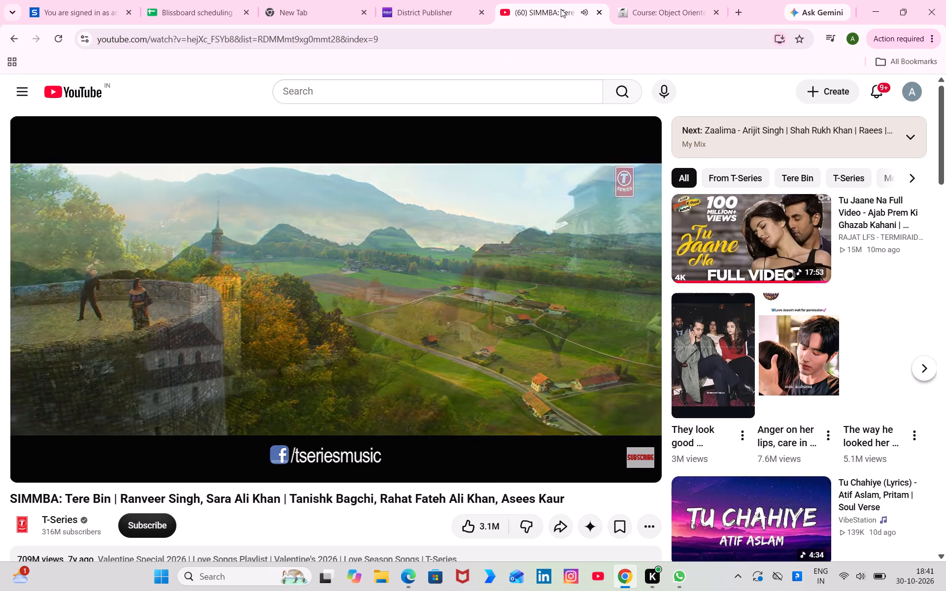
{"action": "left_click", "coordinate": [445, 5]}
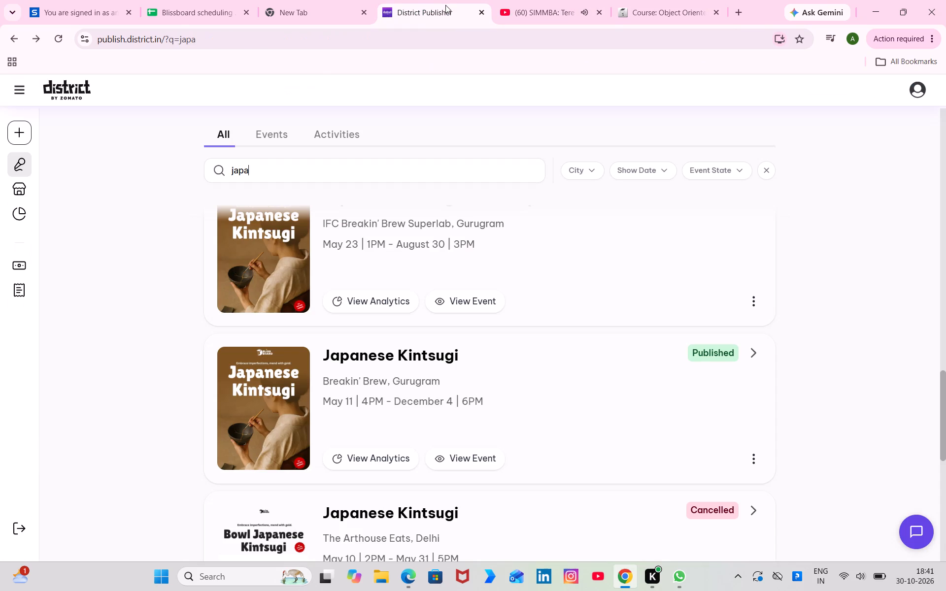
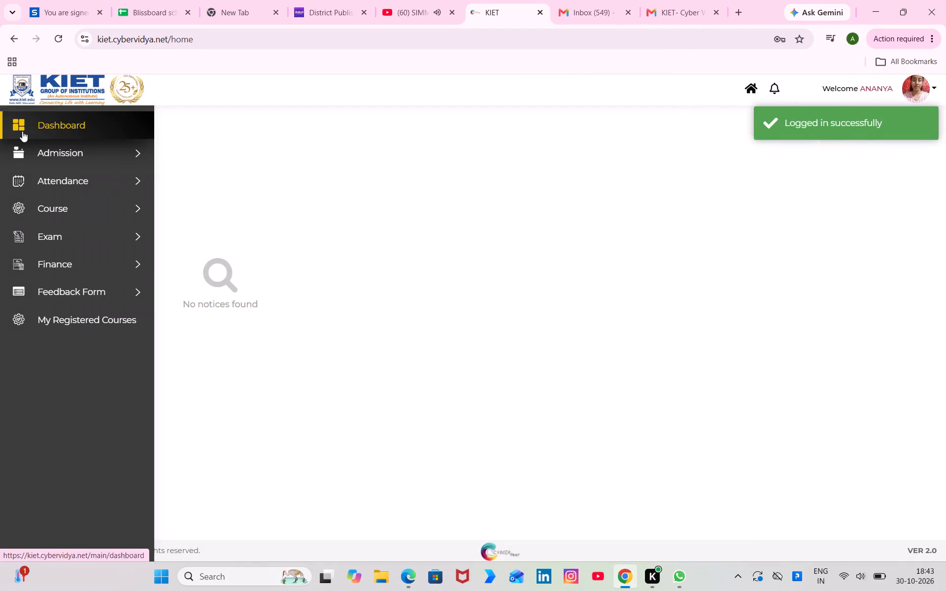
Examine the Current Registered Courses table on the KIET student dashboard, including each course's faculty and attendance percentage.
{"action": "scroll", "coordinate": [523, 310], "scroll_direction": "down", "scroll_amount": 1}
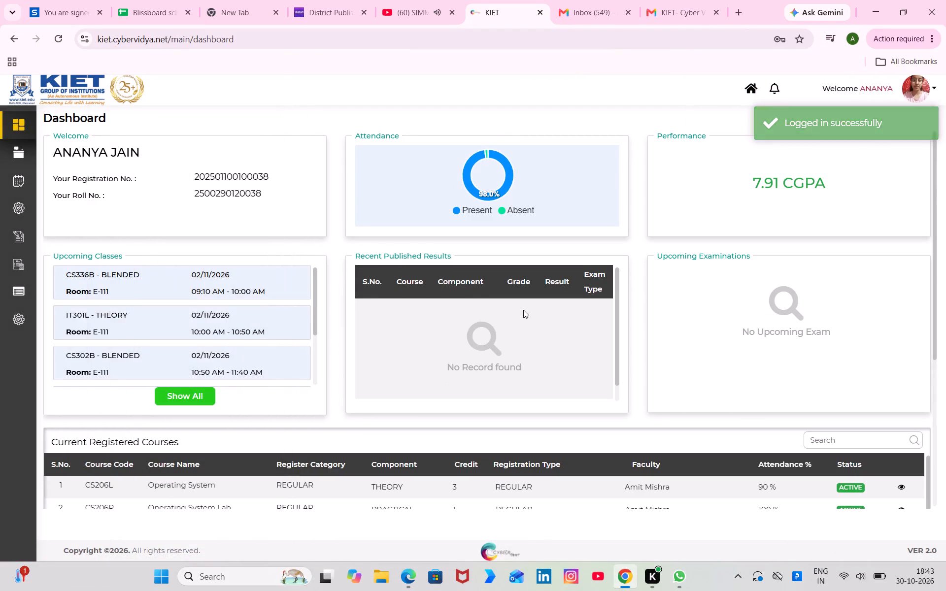
{"action": "scroll", "coordinate": [523, 310], "scroll_direction": "down", "scroll_amount": 3}
{"action": "scroll", "coordinate": [549, 440], "scroll_direction": "down", "scroll_amount": 5}
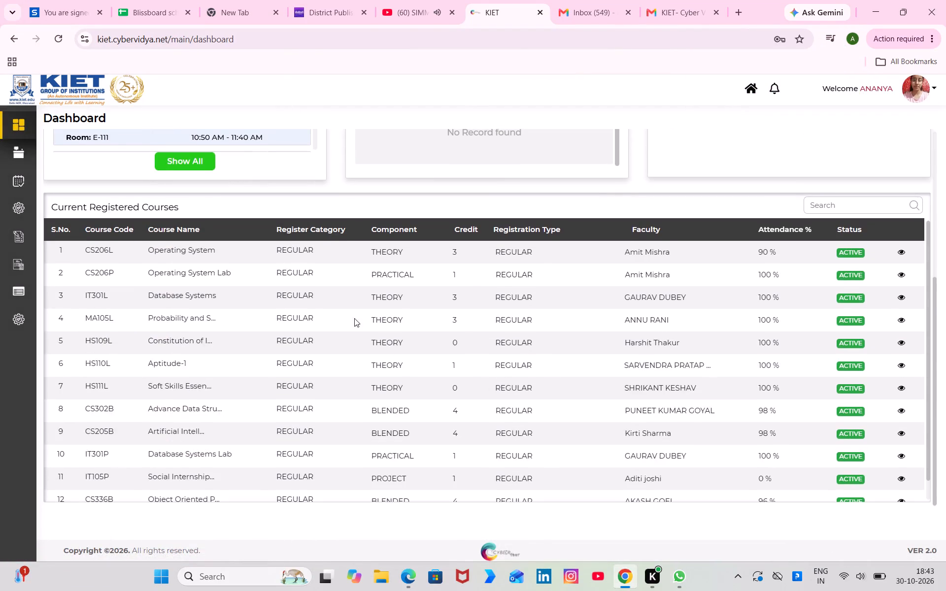